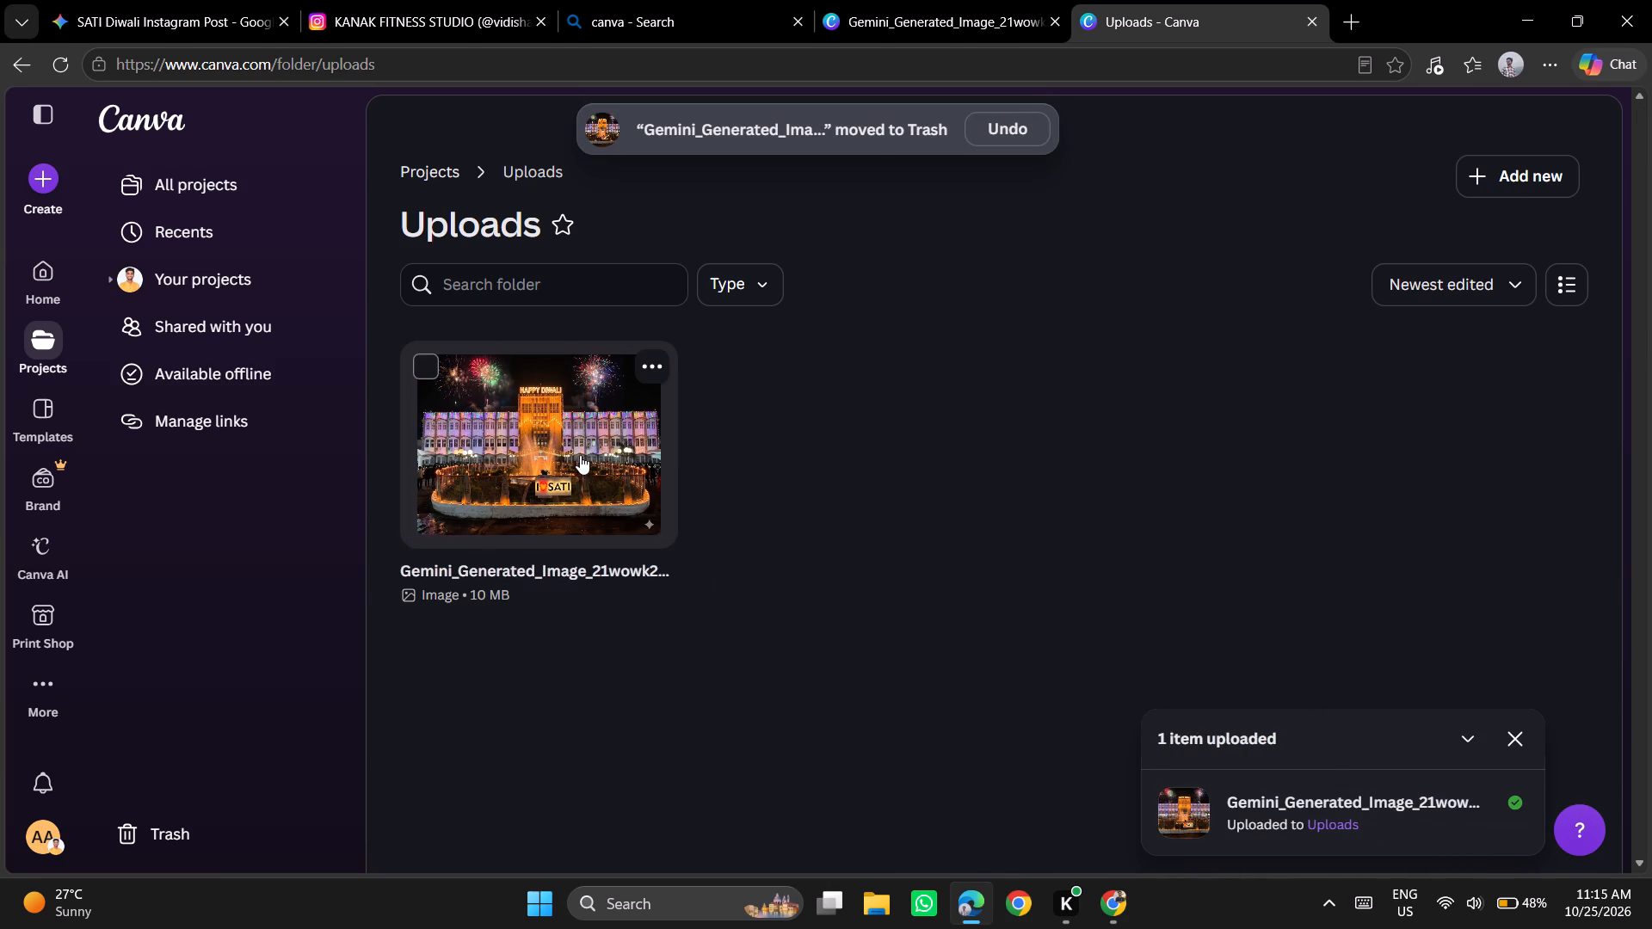
pyautogui.click(581, 455)
pyautogui.click(1465, 132)
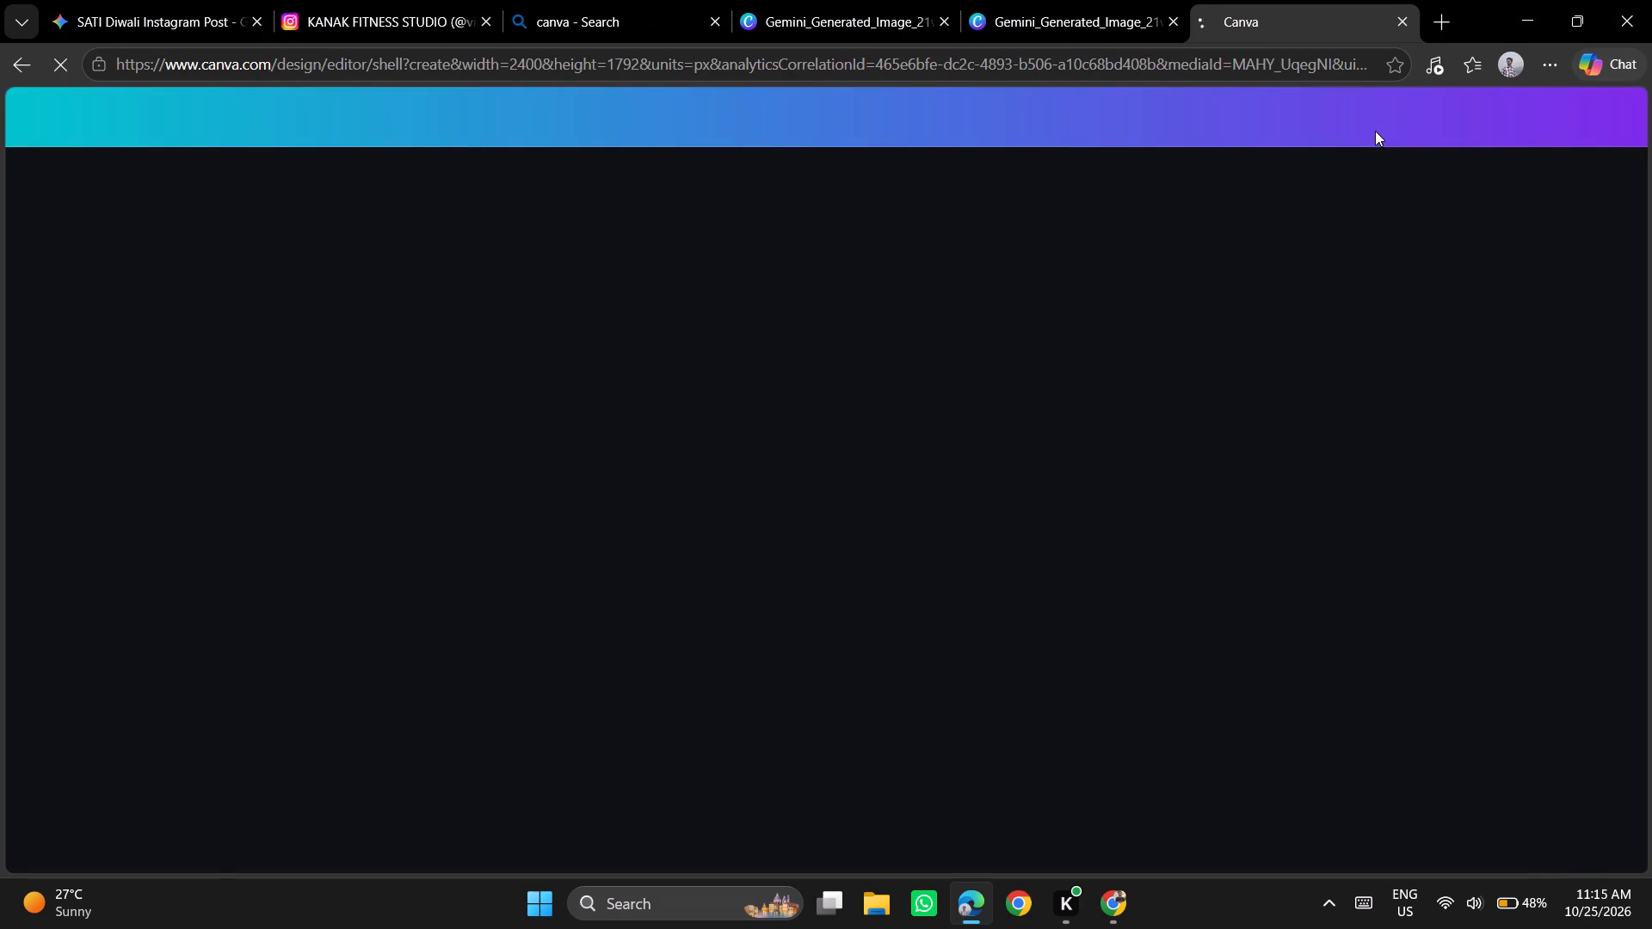
# Check the Gemini chat's Diwali image generation and return to the Canva design.
pyautogui.click(176, 0)
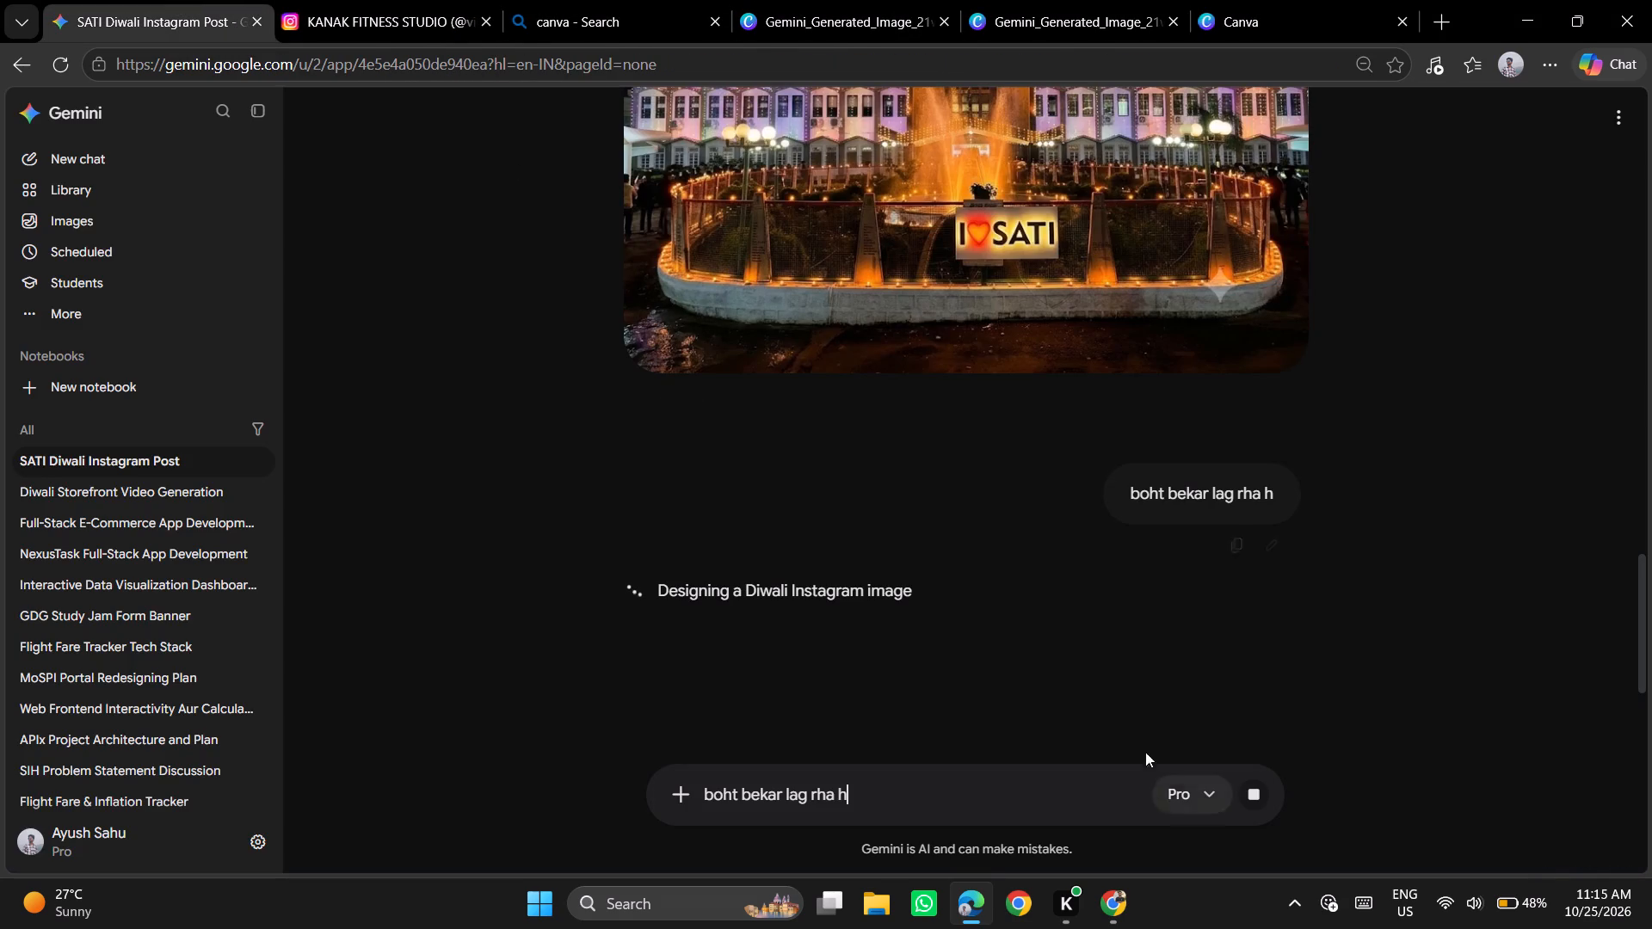
pyautogui.click(1228, 9)
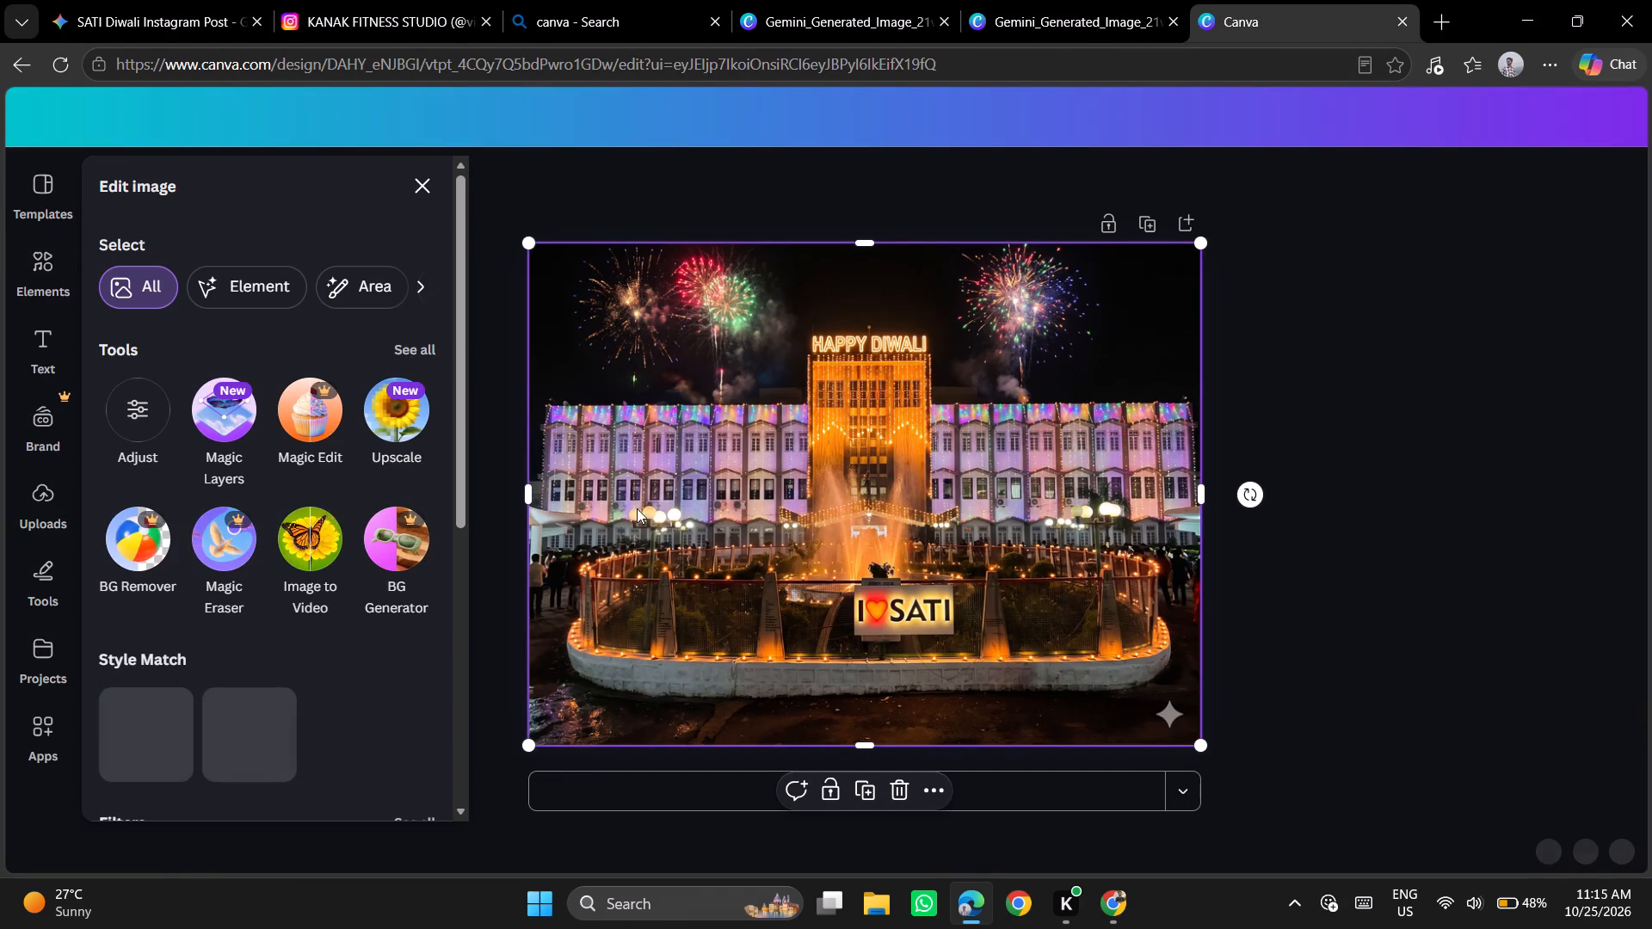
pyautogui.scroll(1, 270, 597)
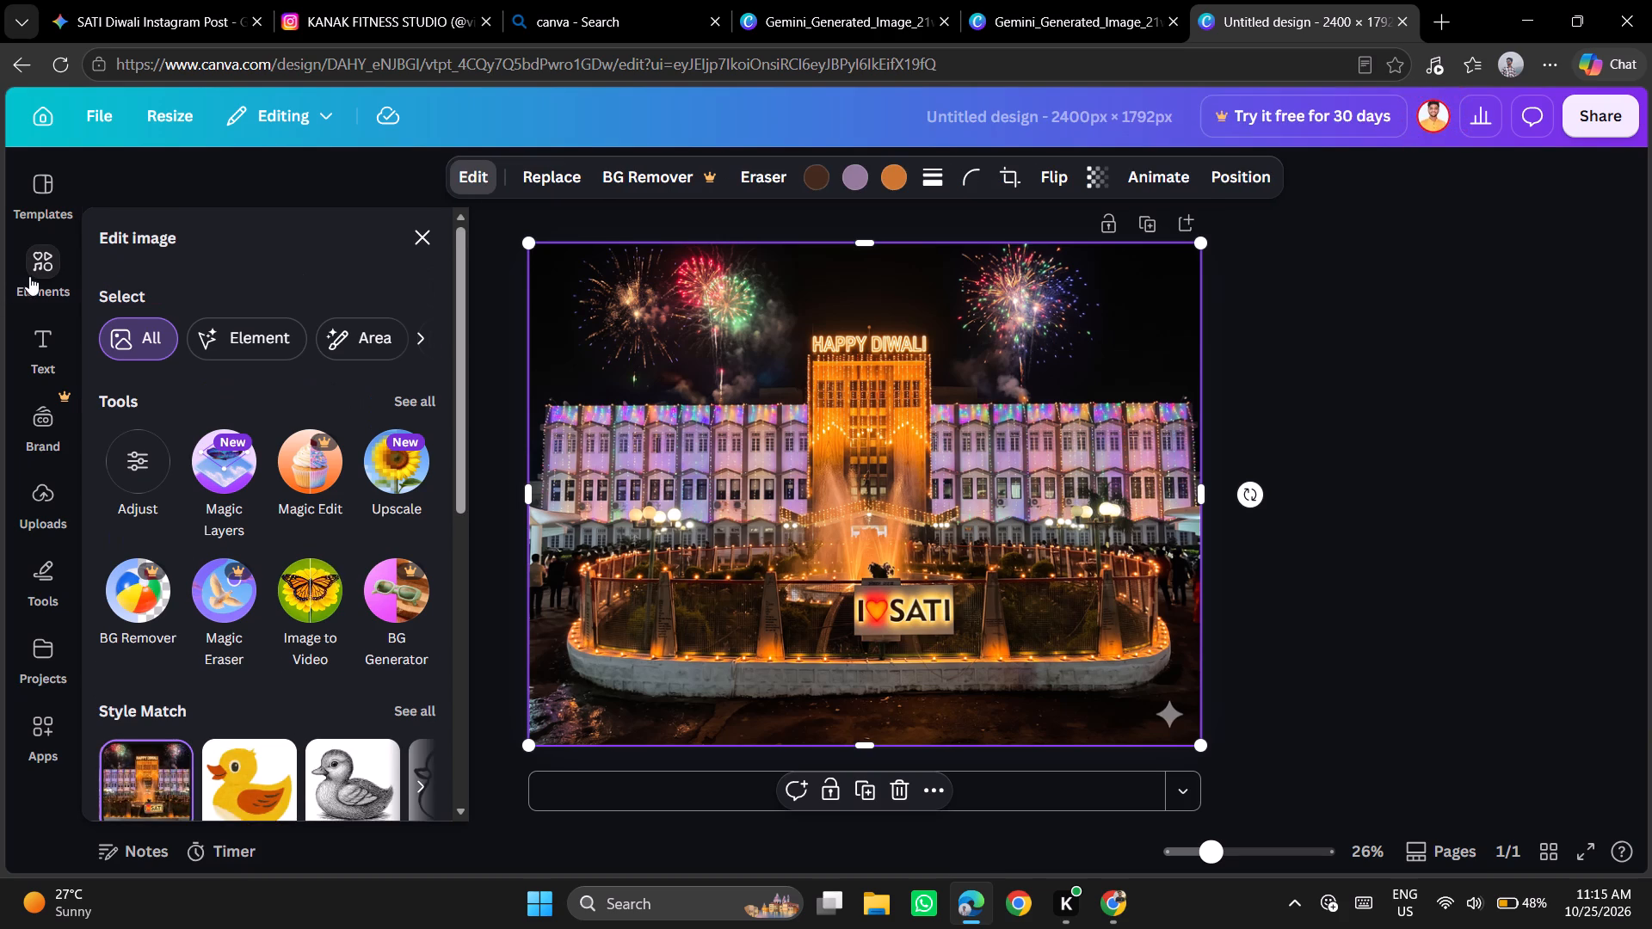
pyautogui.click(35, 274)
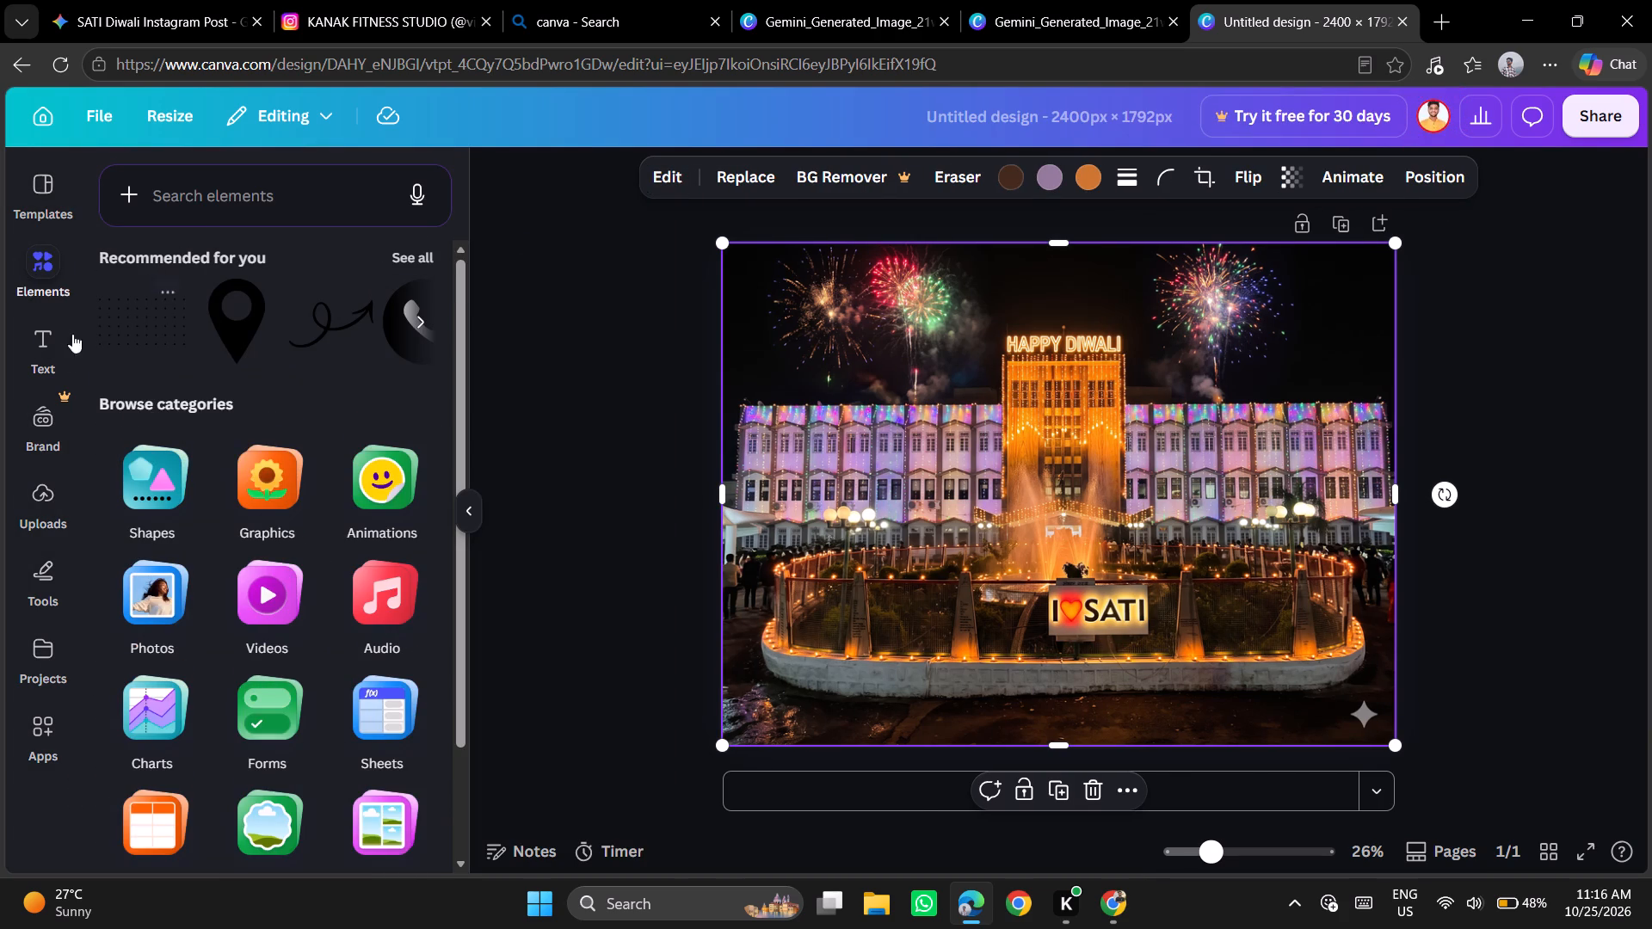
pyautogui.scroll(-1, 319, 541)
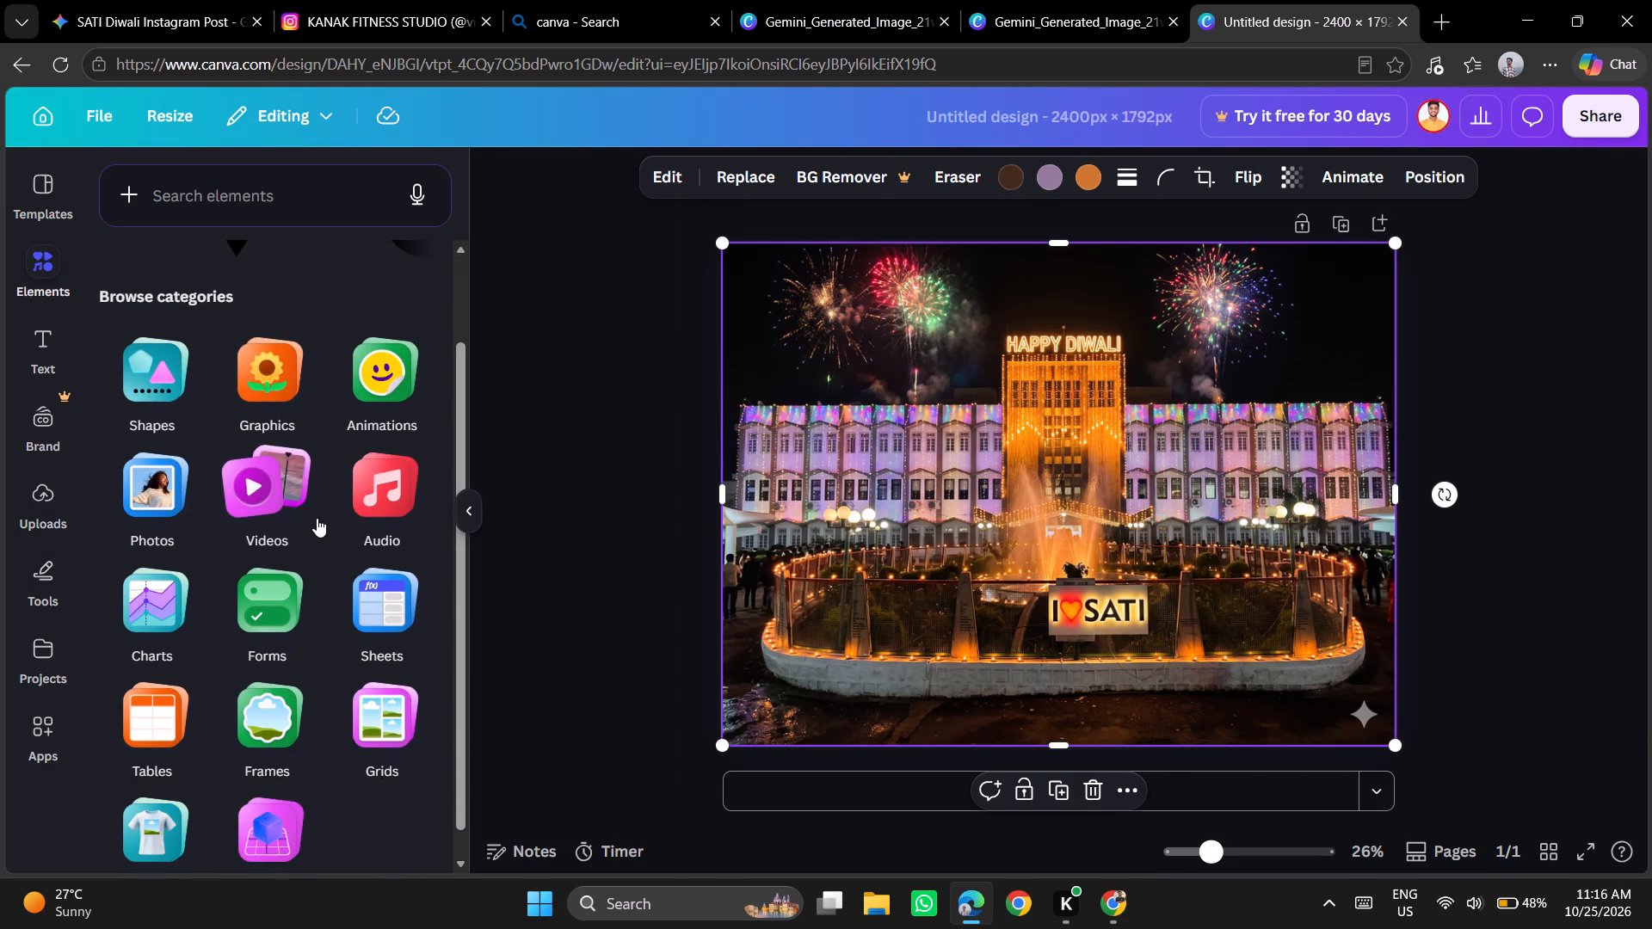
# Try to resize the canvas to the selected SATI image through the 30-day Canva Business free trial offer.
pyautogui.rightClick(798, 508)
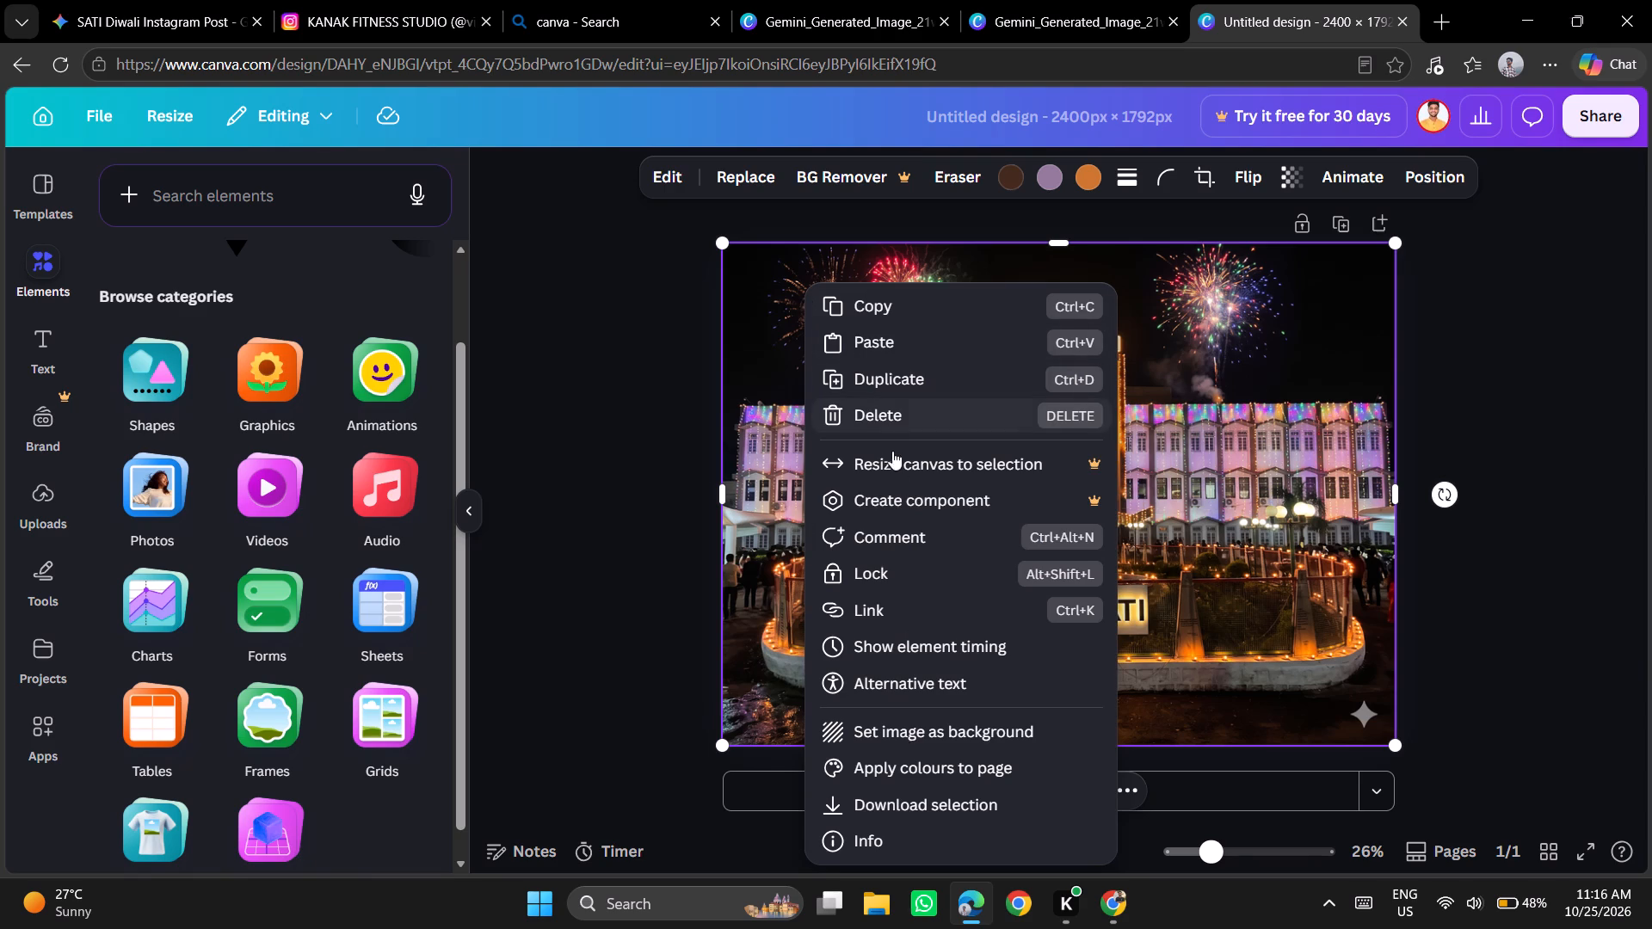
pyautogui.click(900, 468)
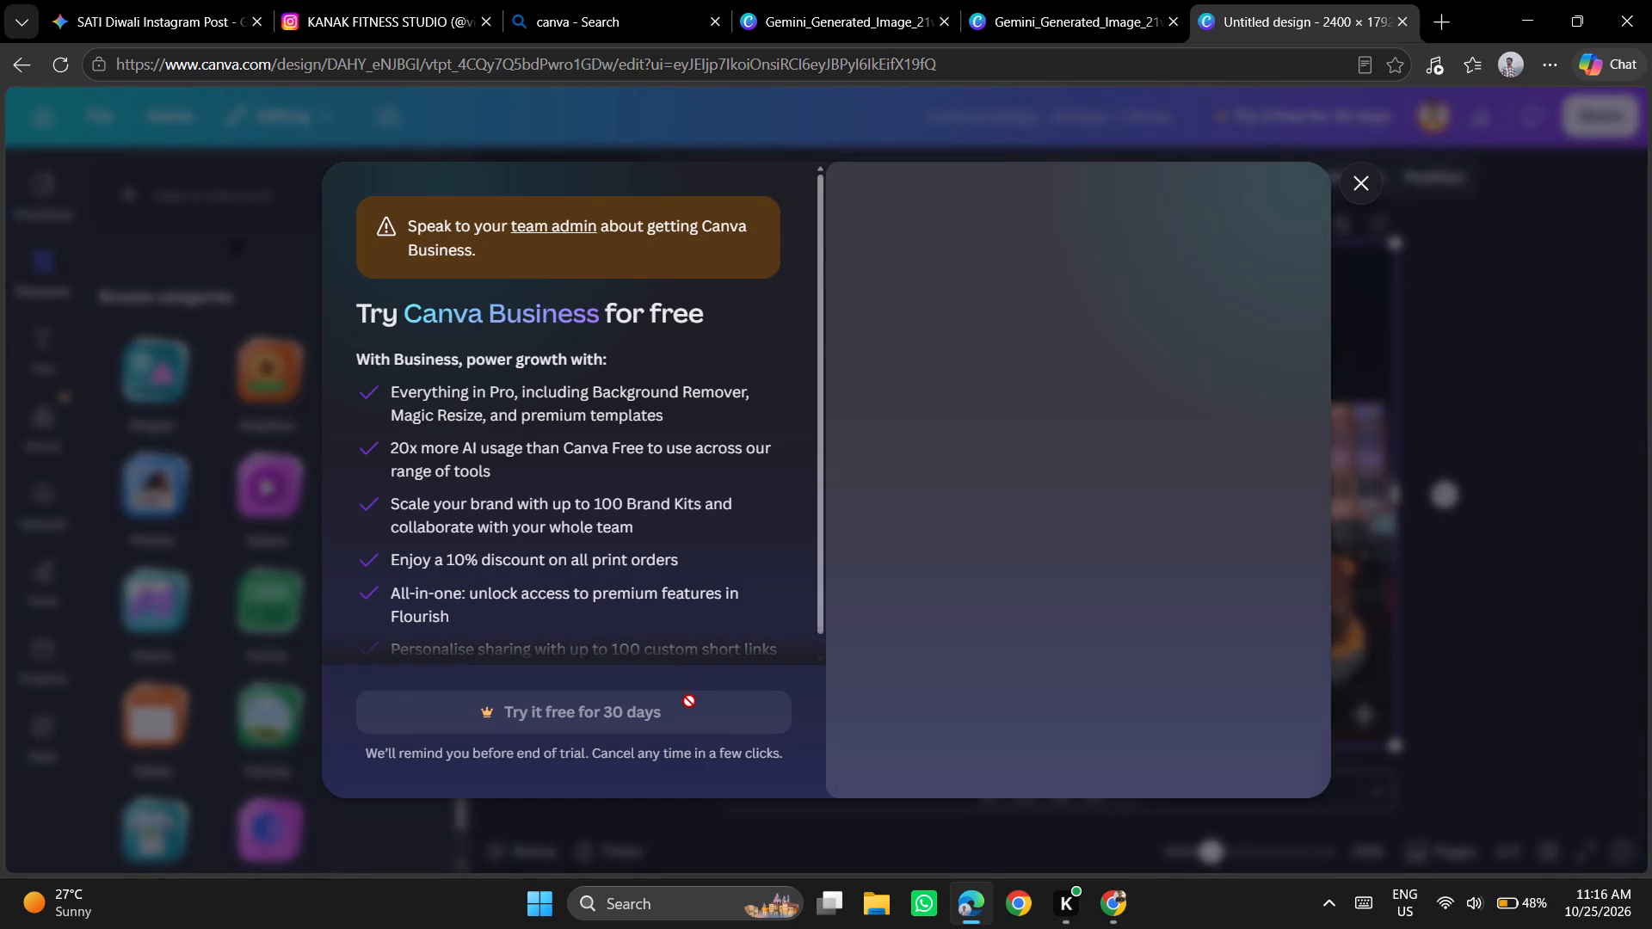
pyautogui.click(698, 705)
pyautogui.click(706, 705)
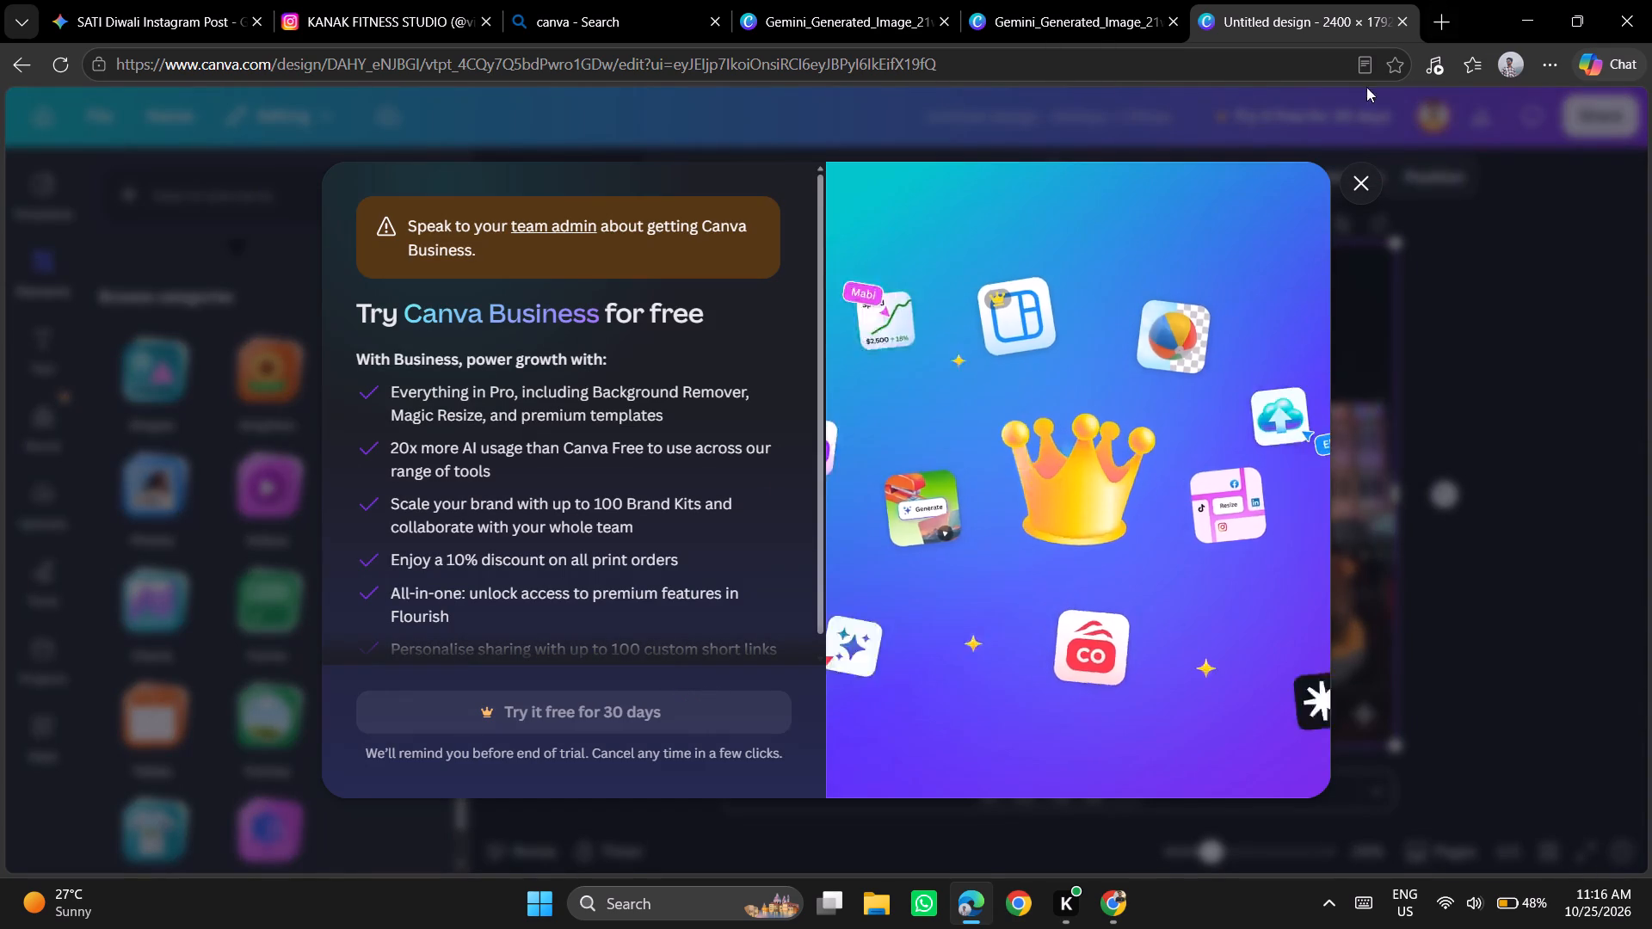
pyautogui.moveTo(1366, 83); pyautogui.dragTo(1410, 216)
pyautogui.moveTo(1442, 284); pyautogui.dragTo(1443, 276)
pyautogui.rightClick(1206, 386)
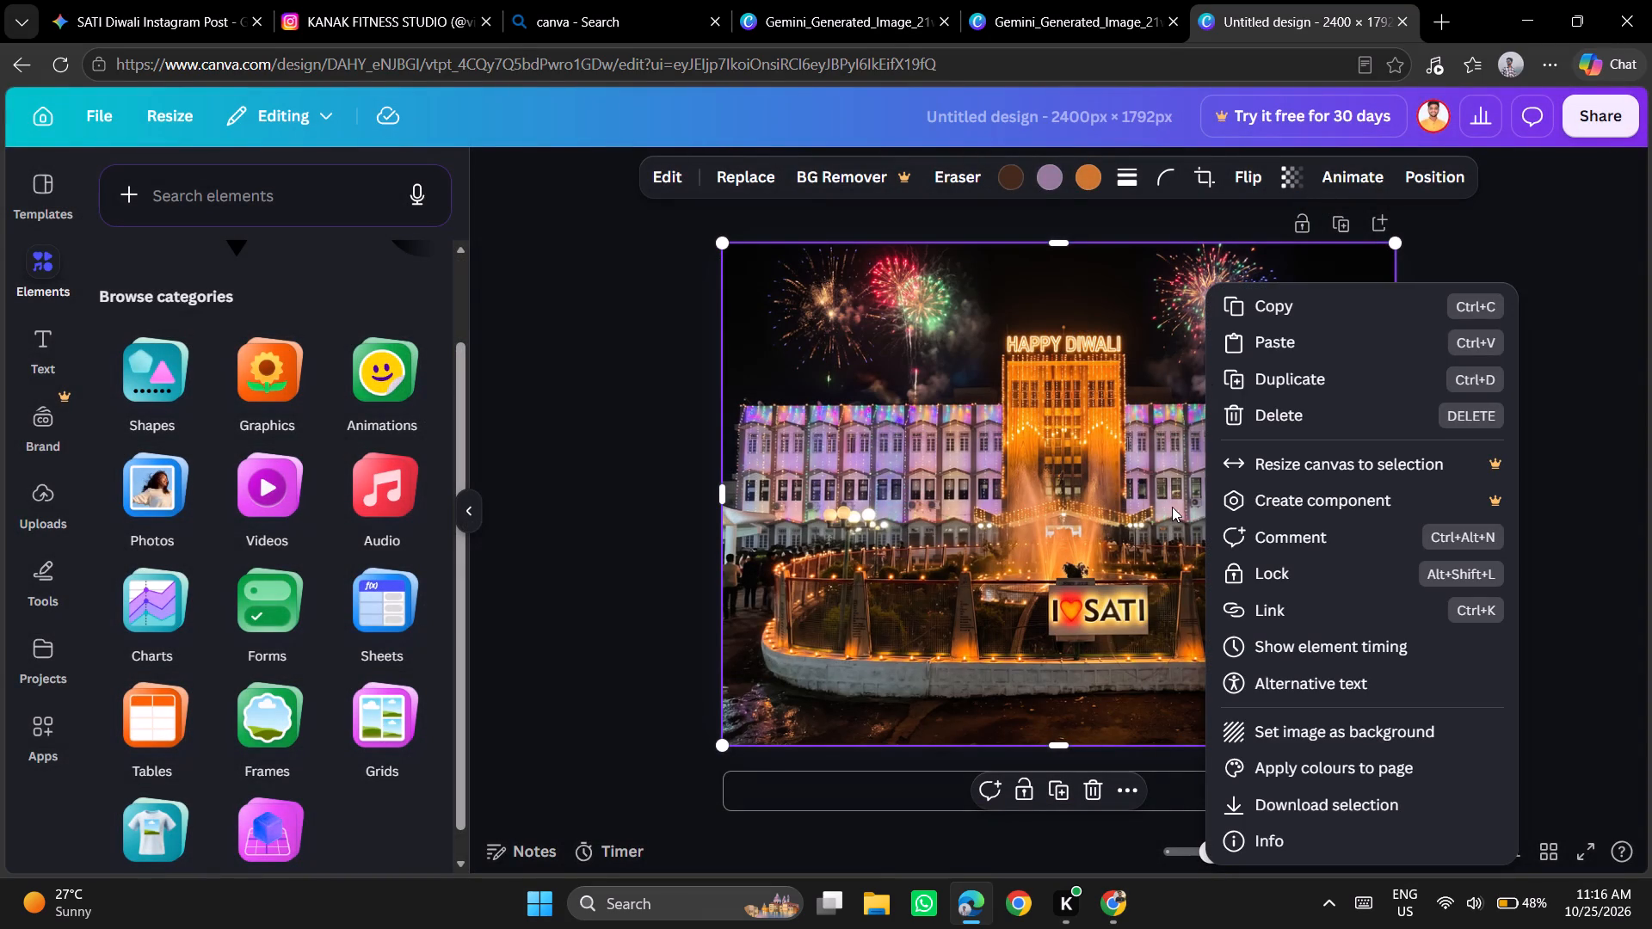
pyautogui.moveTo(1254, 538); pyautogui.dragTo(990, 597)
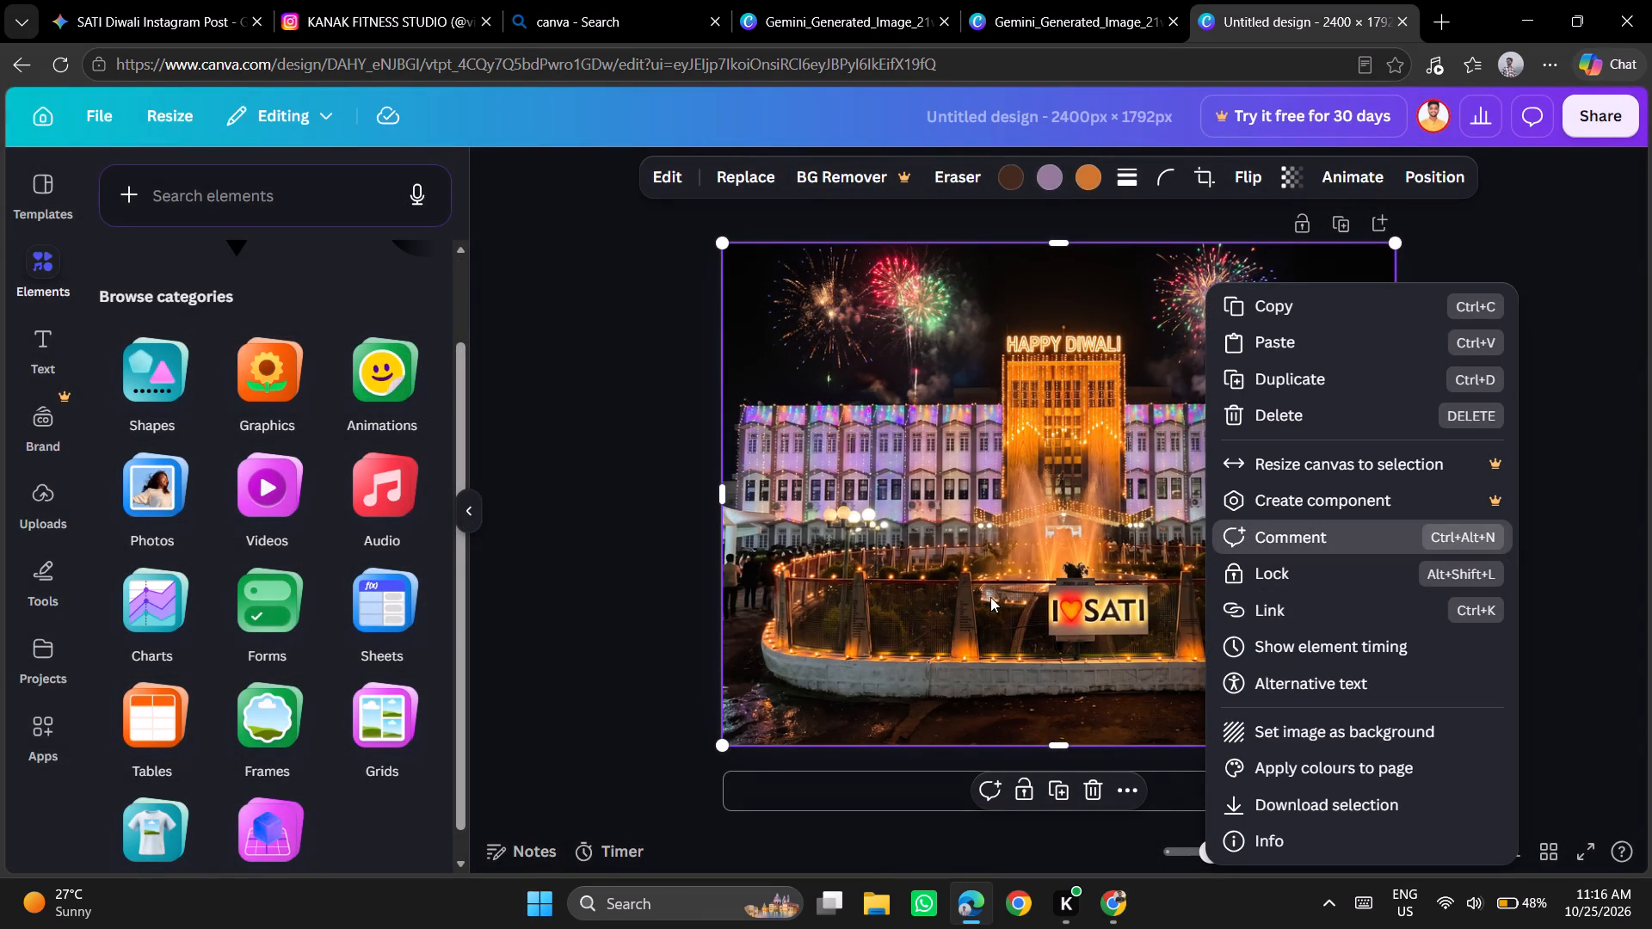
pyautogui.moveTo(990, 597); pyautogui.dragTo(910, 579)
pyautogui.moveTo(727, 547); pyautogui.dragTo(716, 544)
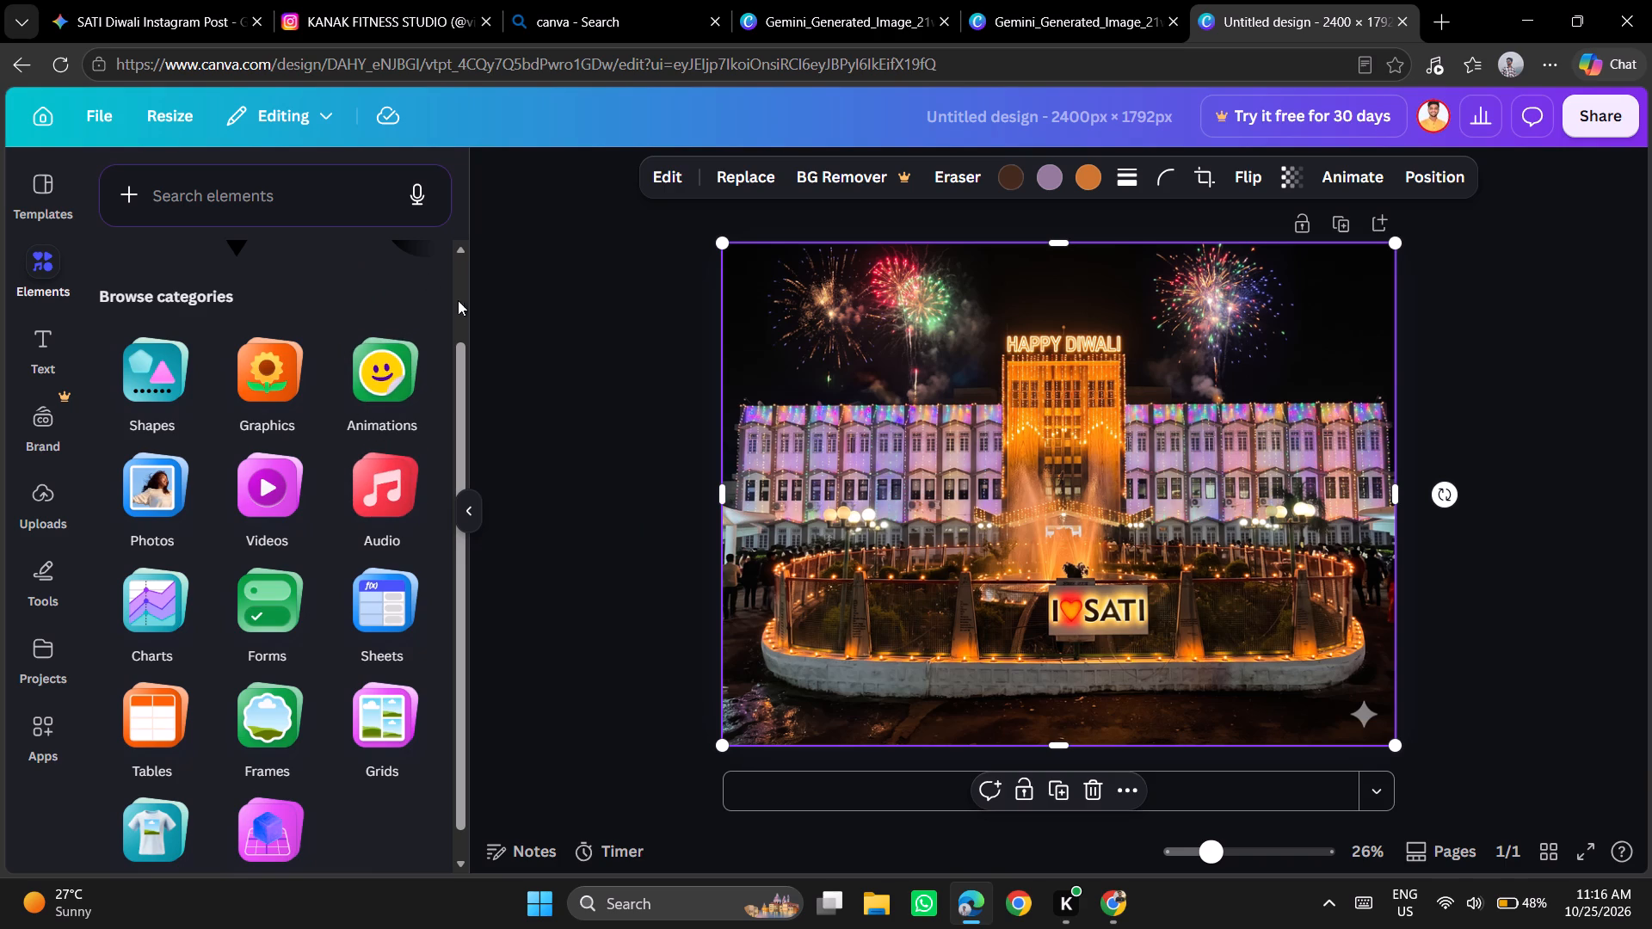
# Search the design elements for "instagram post frame".
pyautogui.click(310, 187)
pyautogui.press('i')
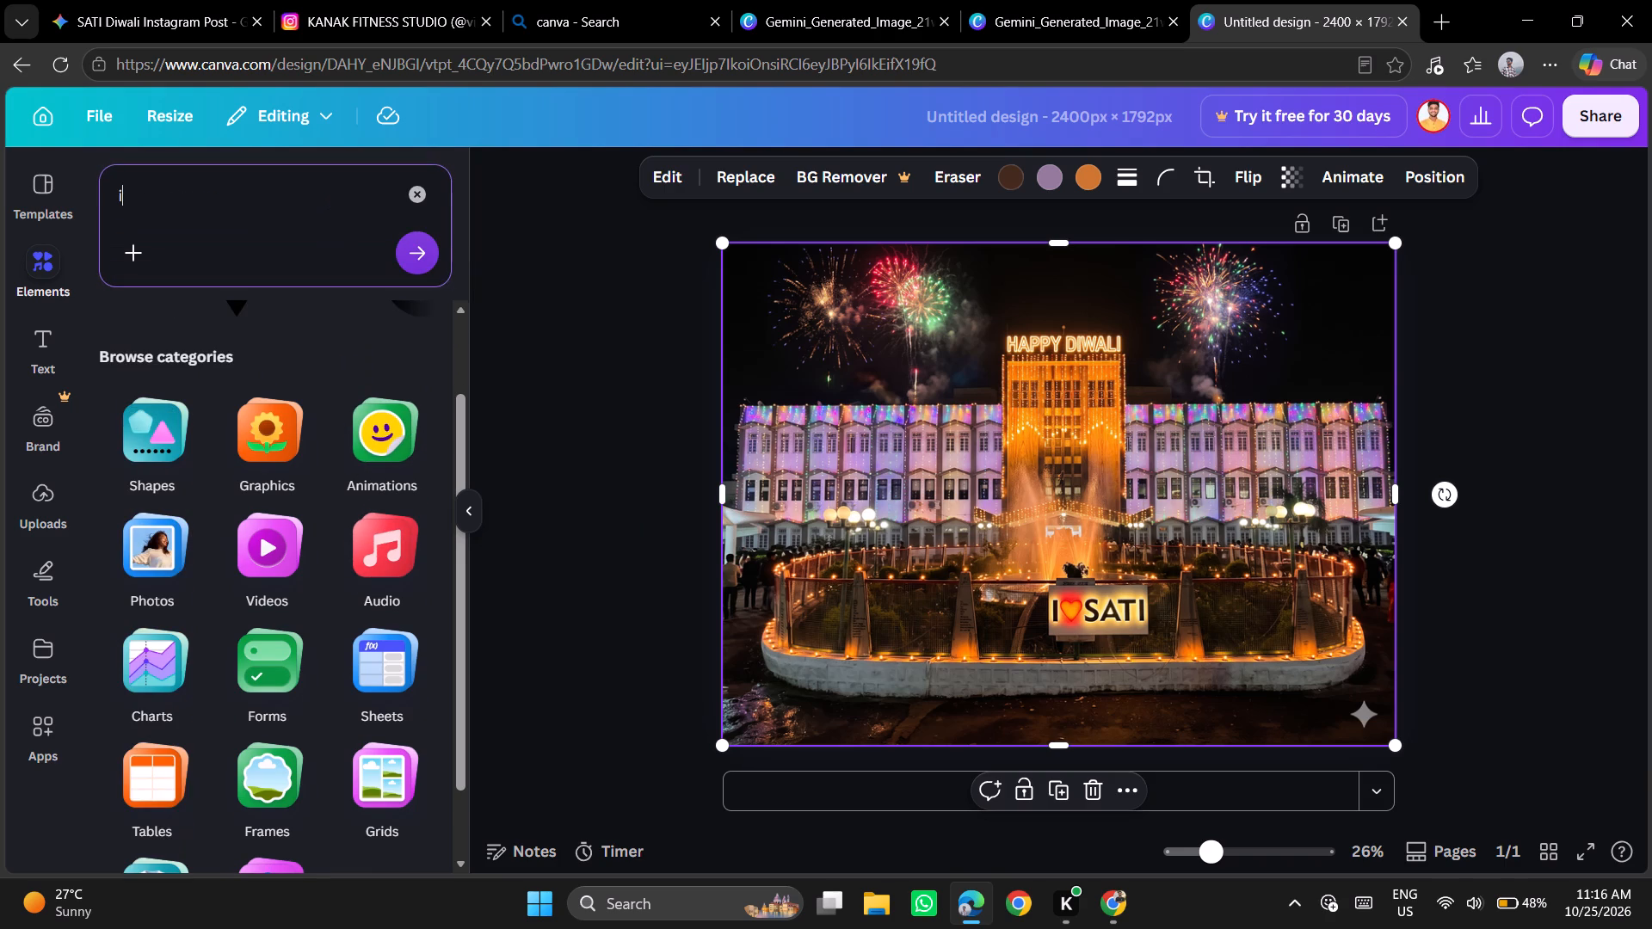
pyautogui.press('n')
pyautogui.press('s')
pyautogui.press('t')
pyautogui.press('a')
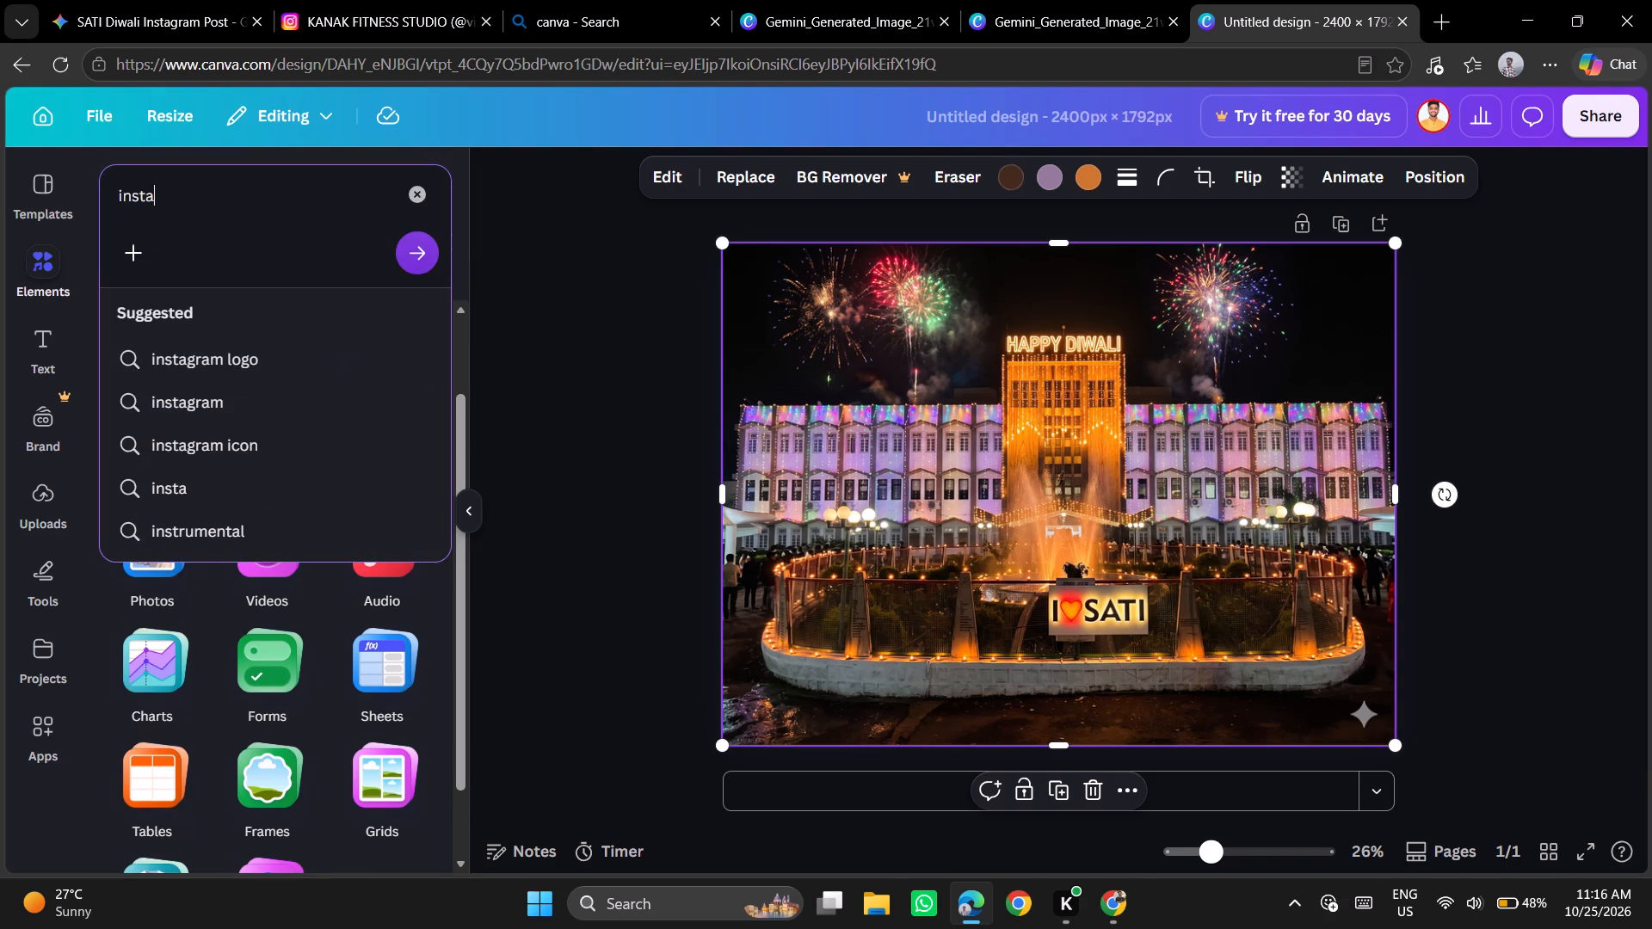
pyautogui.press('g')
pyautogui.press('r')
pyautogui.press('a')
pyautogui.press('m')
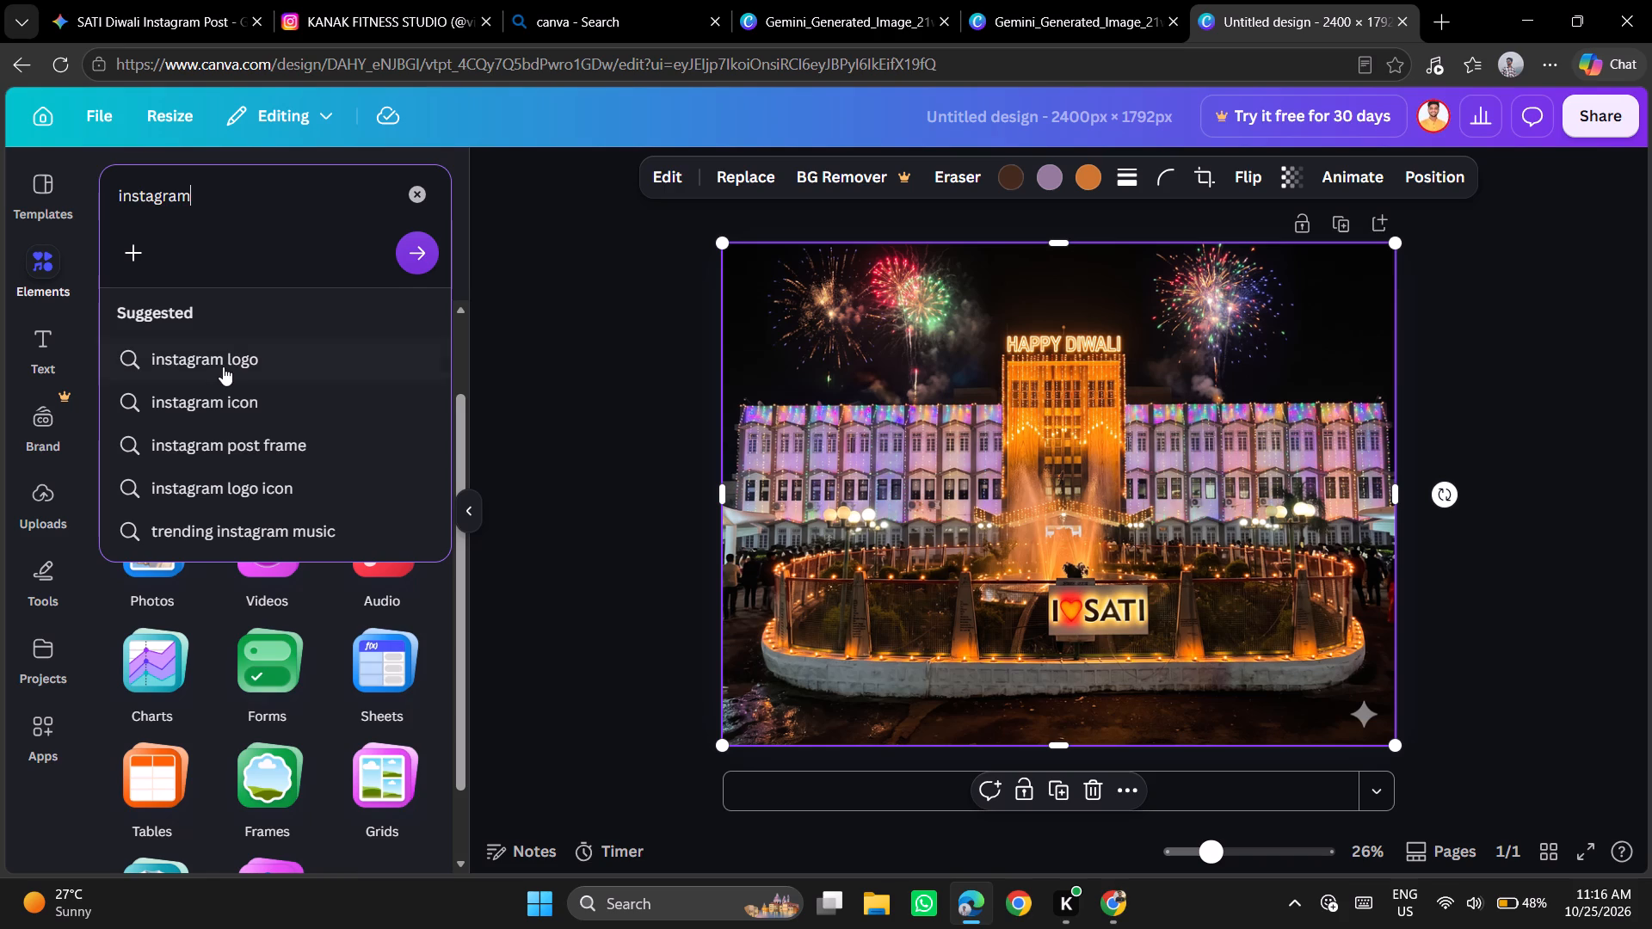
pyautogui.click(282, 447)
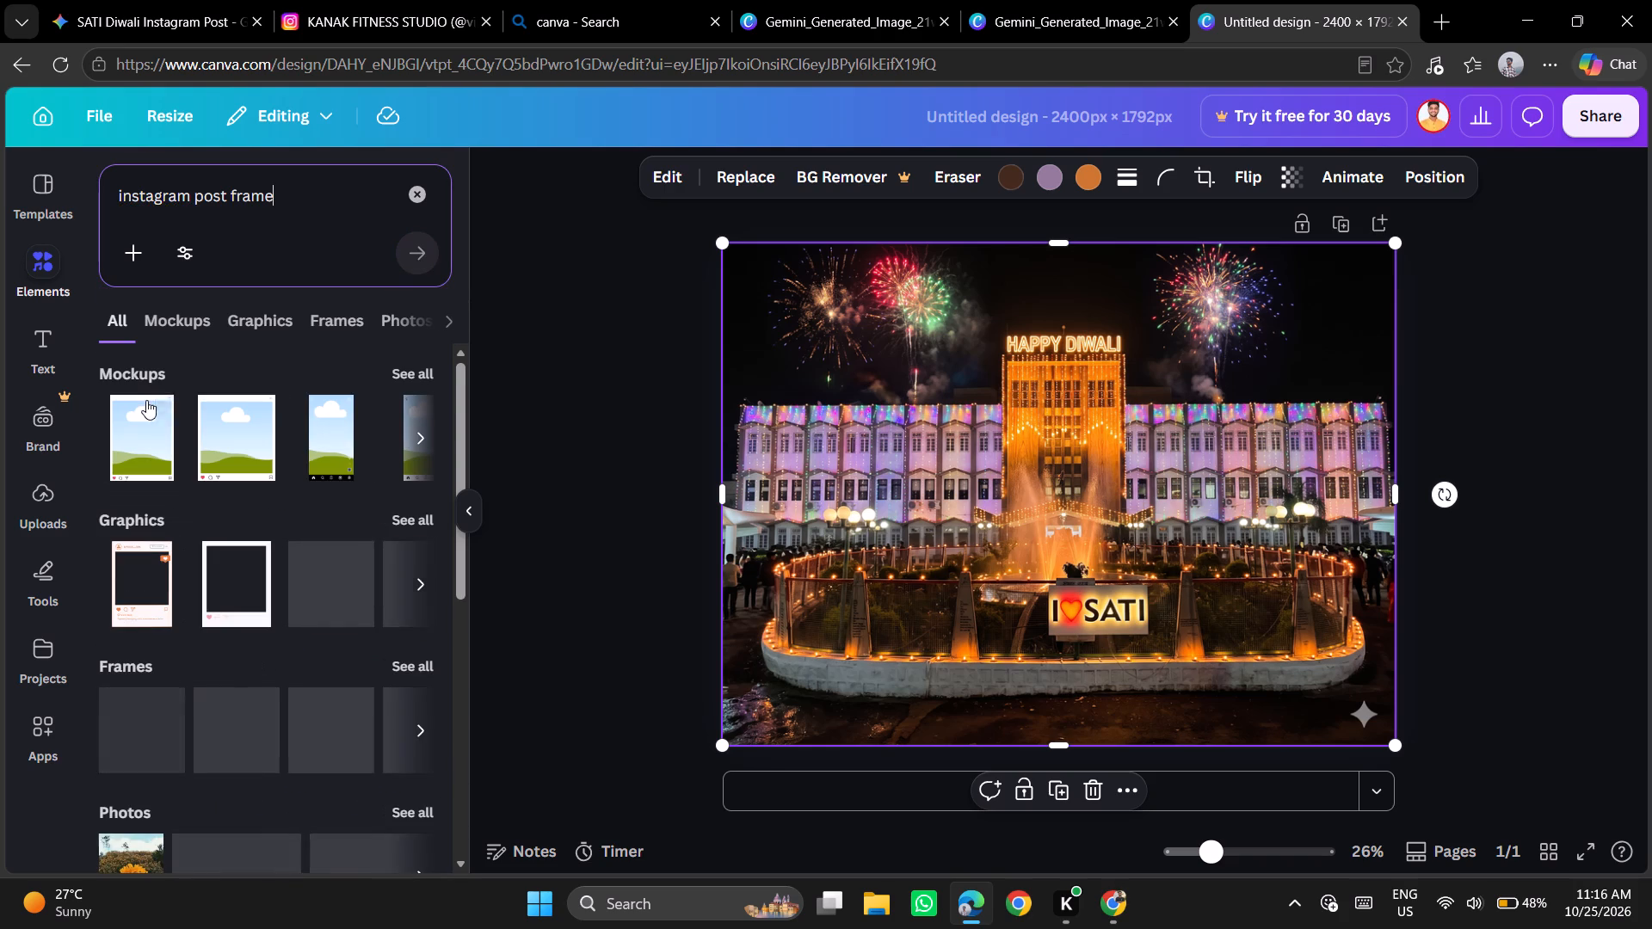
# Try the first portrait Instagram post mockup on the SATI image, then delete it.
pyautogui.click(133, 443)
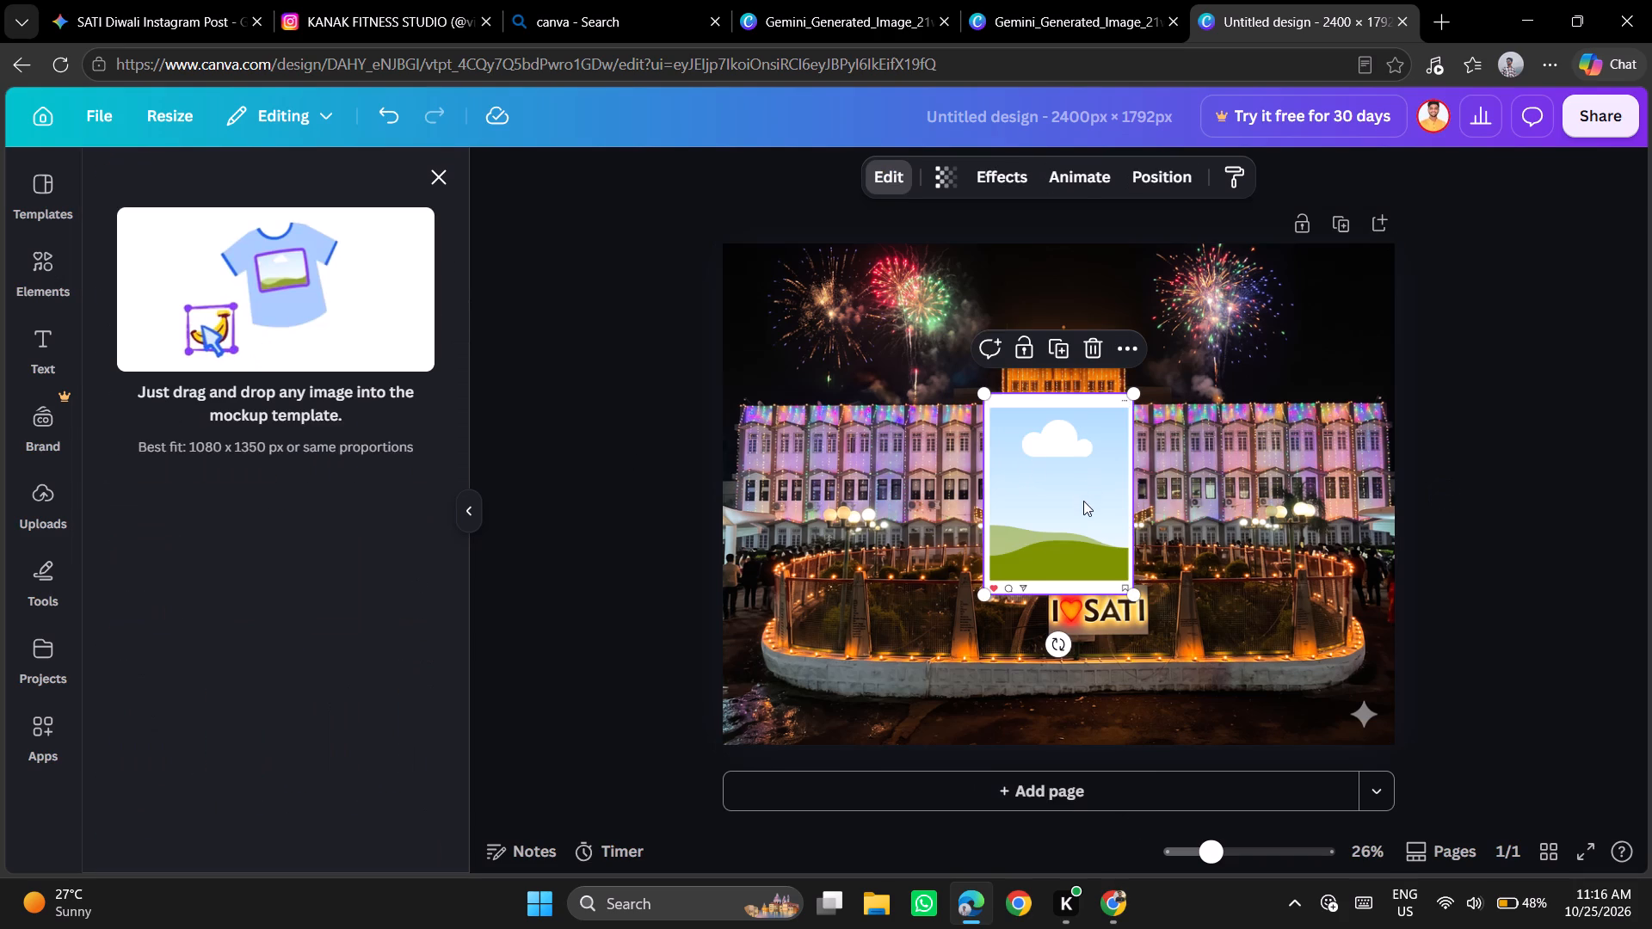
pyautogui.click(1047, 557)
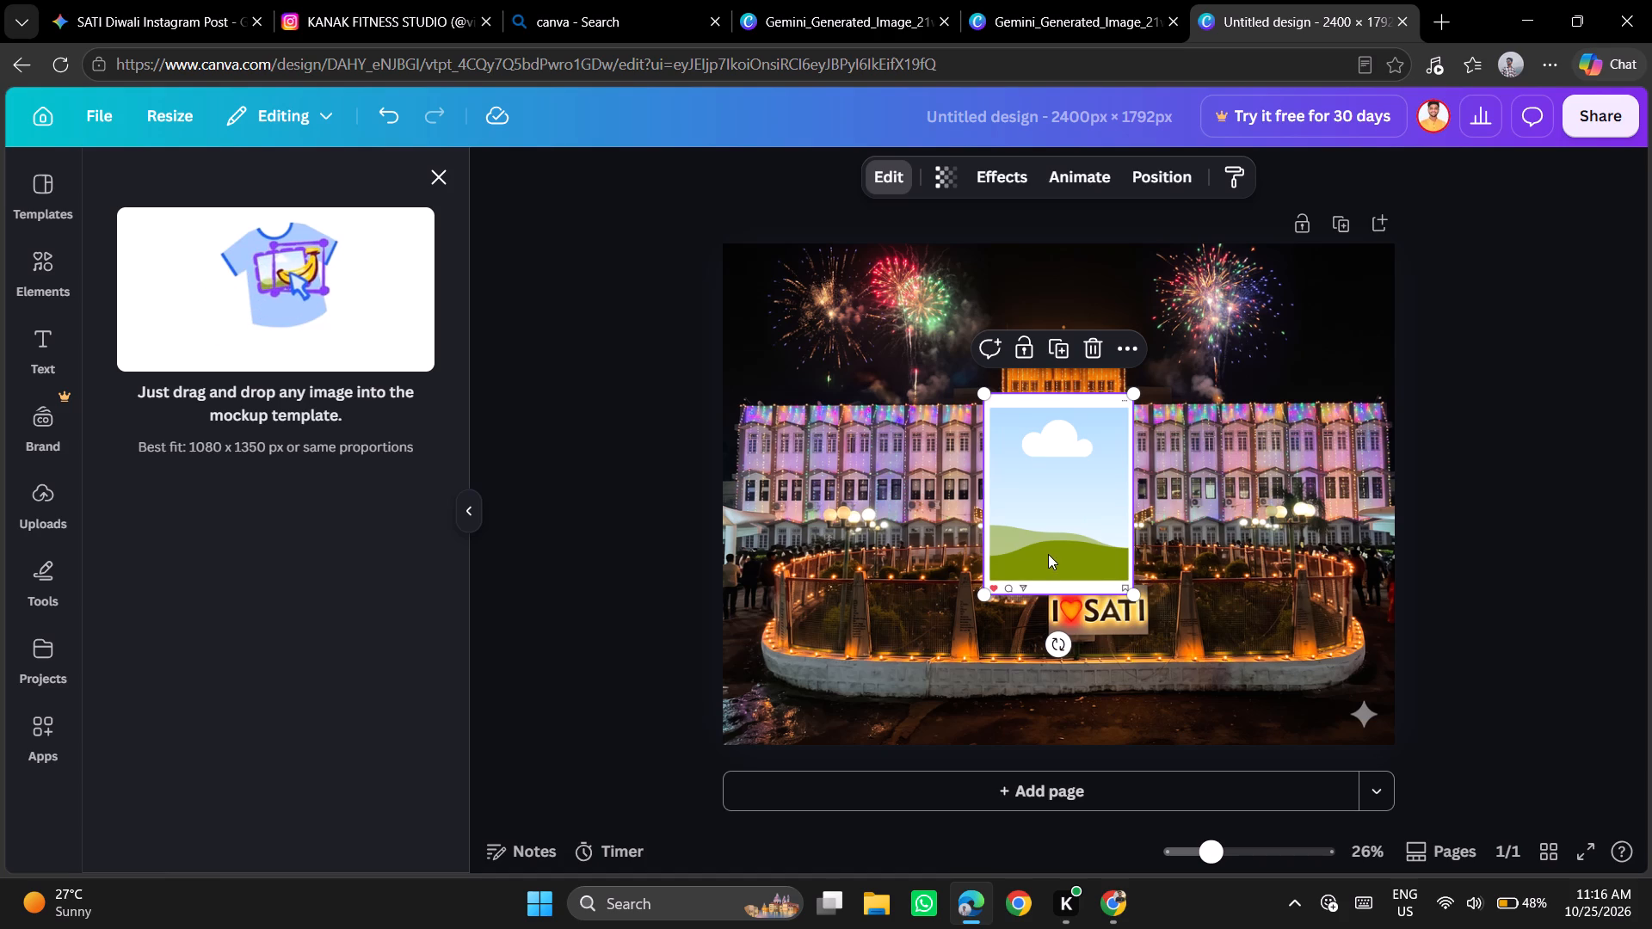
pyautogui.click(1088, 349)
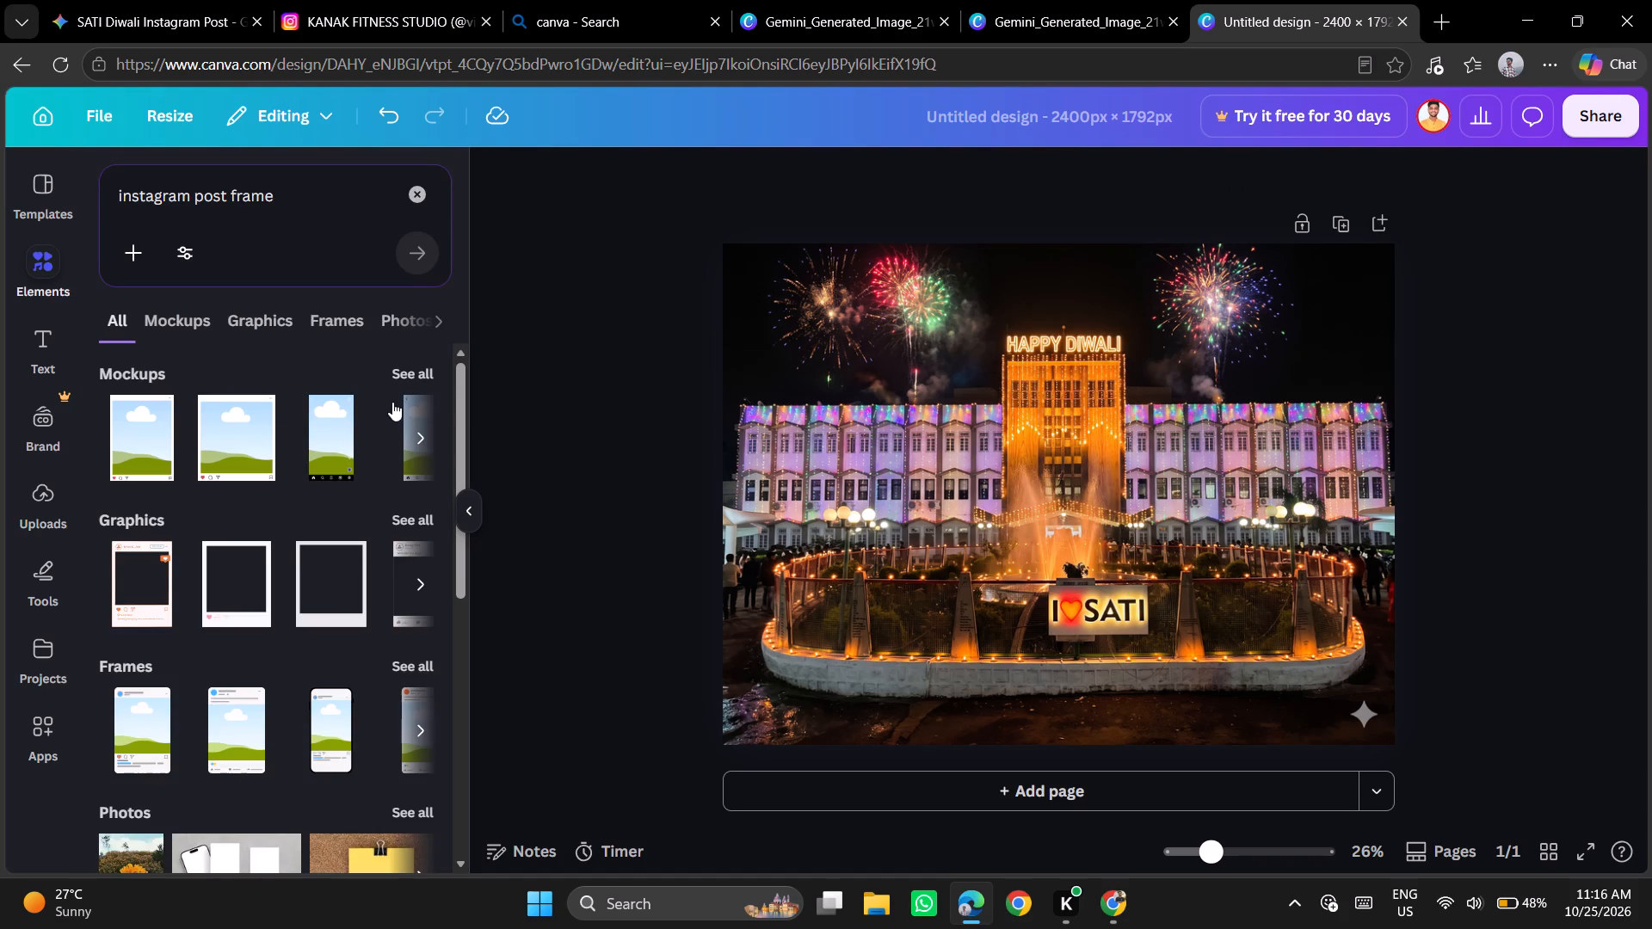
# Browse the frame results for a suitable Instagram post frame.
pyautogui.scroll(-5, 393, 403)
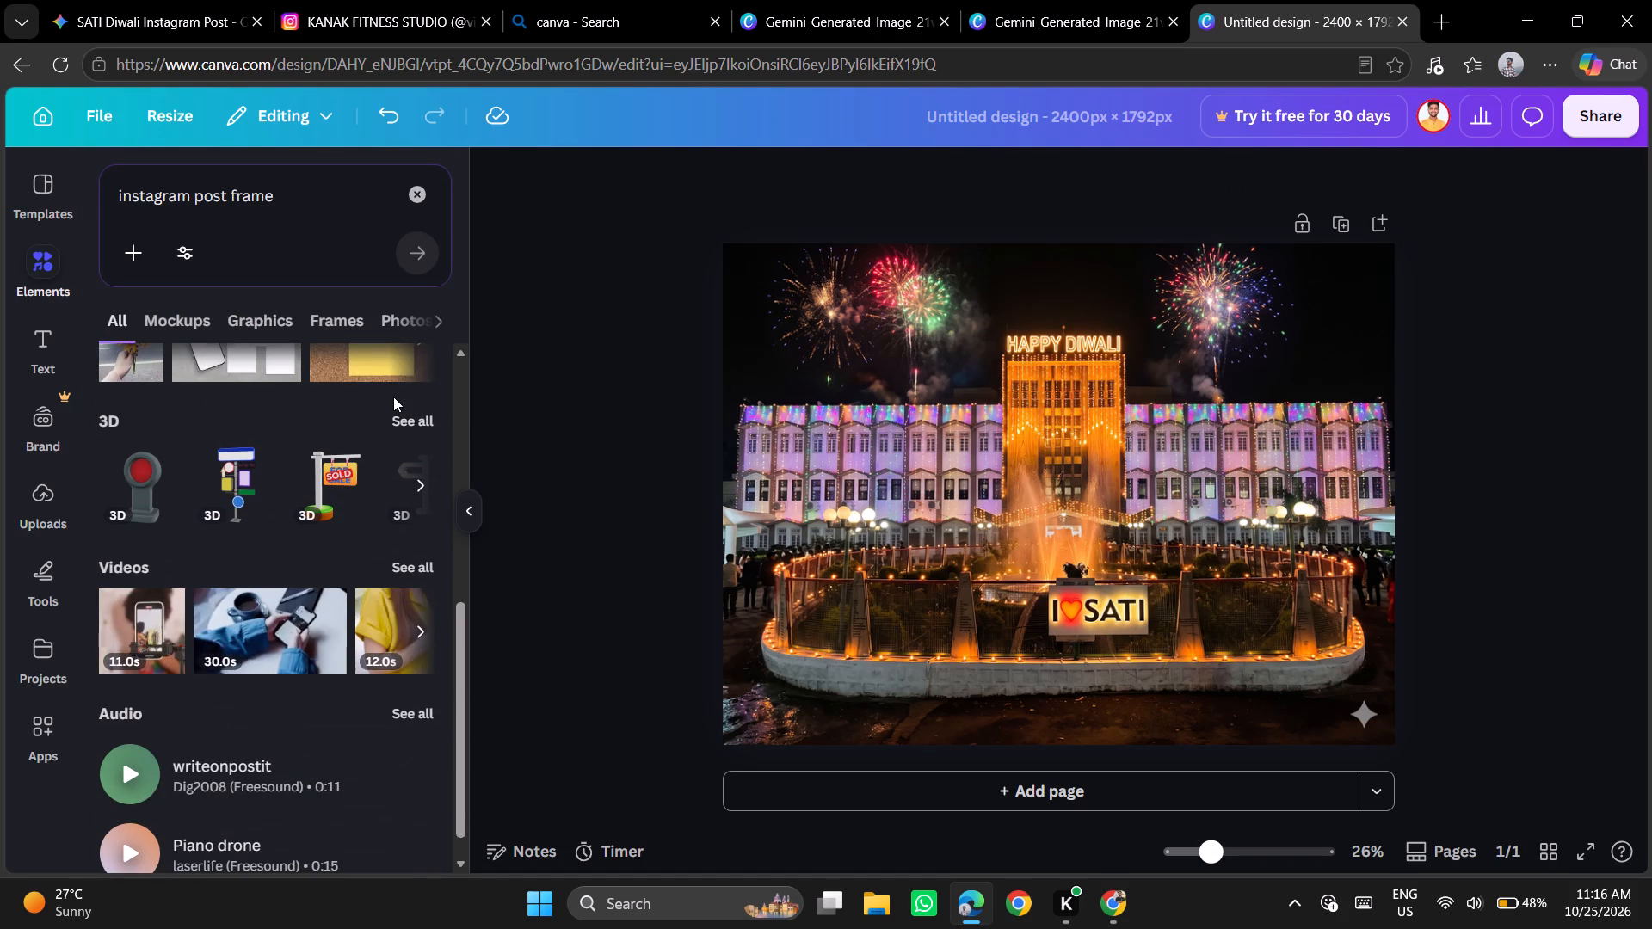
pyautogui.click(350, 323)
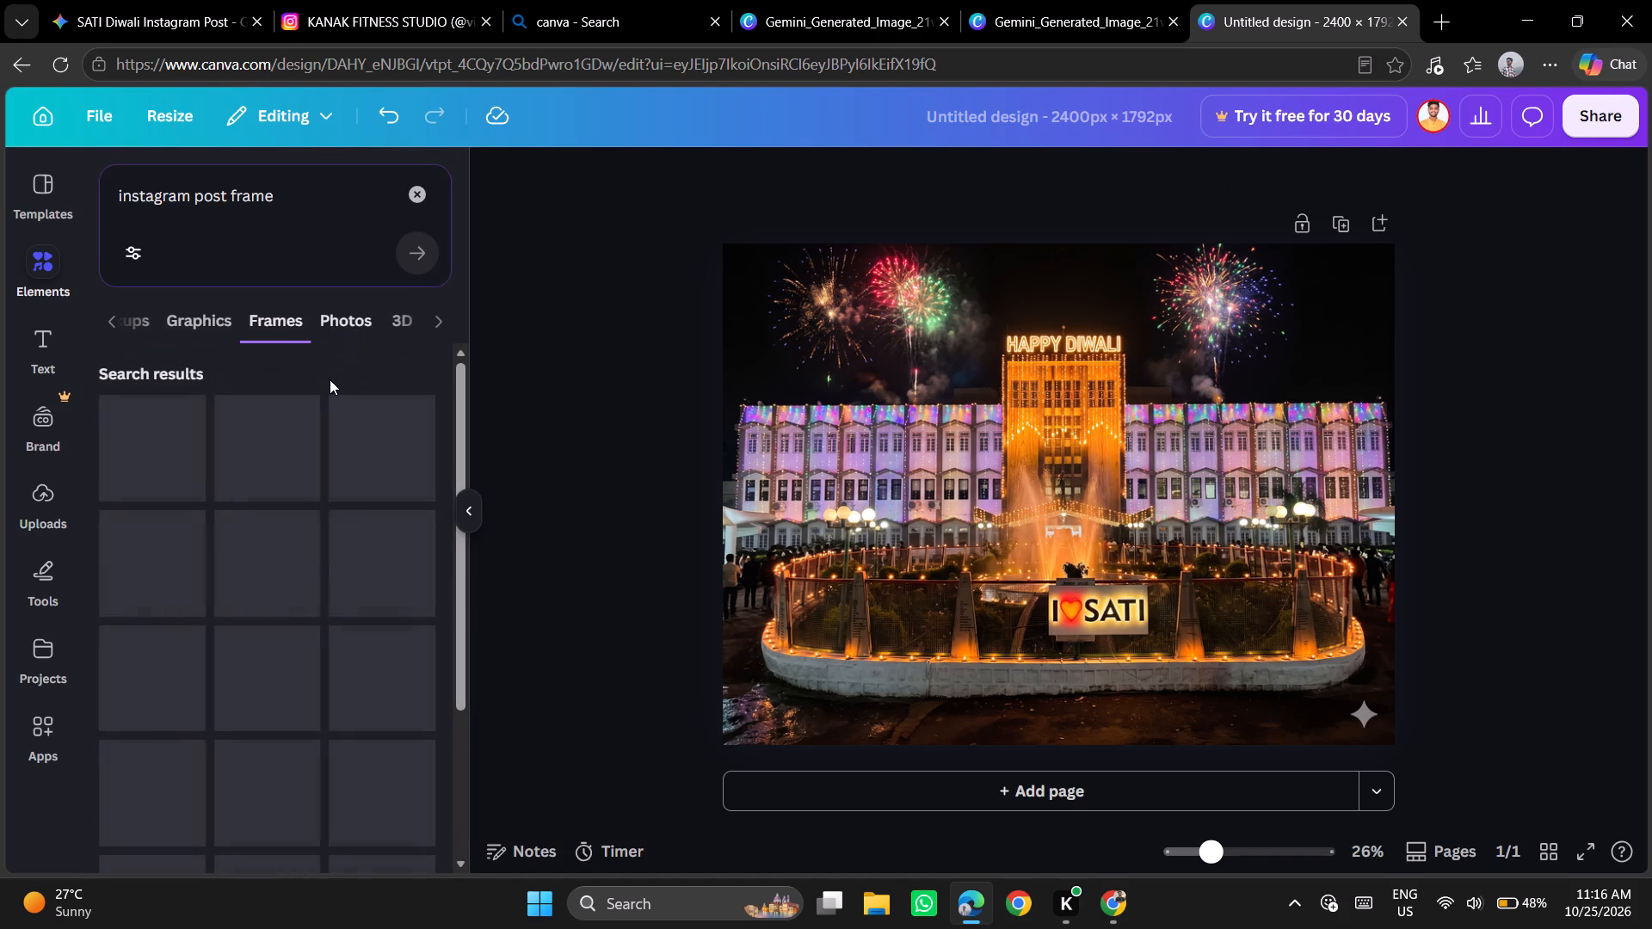
pyautogui.scroll(-6, 332, 383)
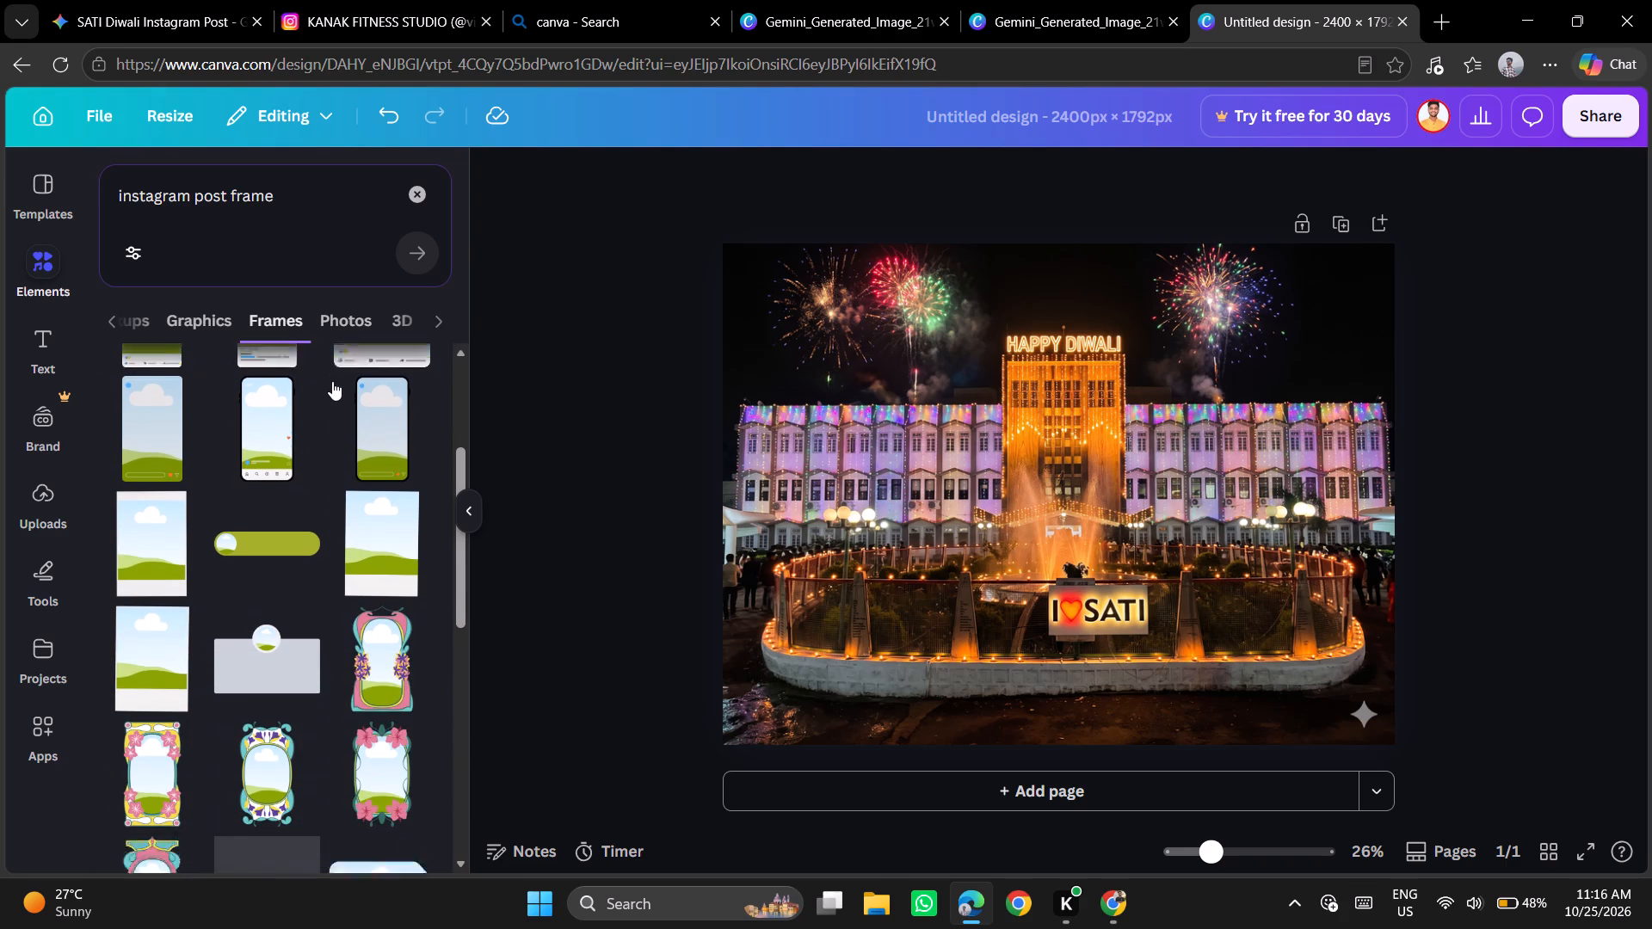
pyautogui.scroll(-7, 332, 381)
pyautogui.scroll(4, 334, 383)
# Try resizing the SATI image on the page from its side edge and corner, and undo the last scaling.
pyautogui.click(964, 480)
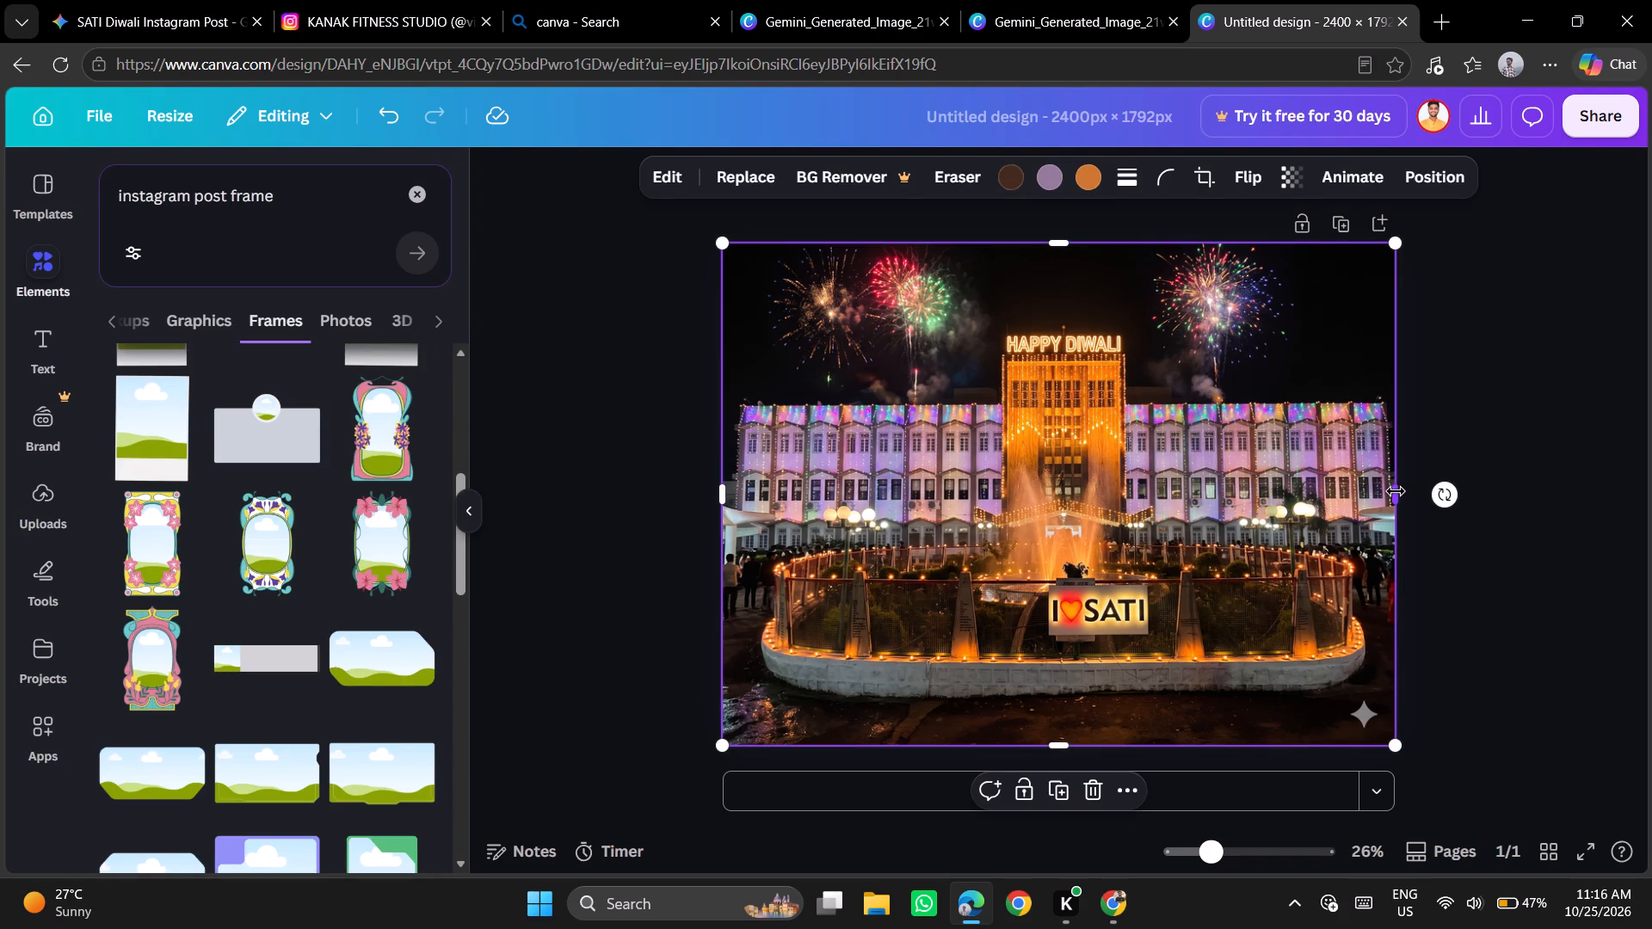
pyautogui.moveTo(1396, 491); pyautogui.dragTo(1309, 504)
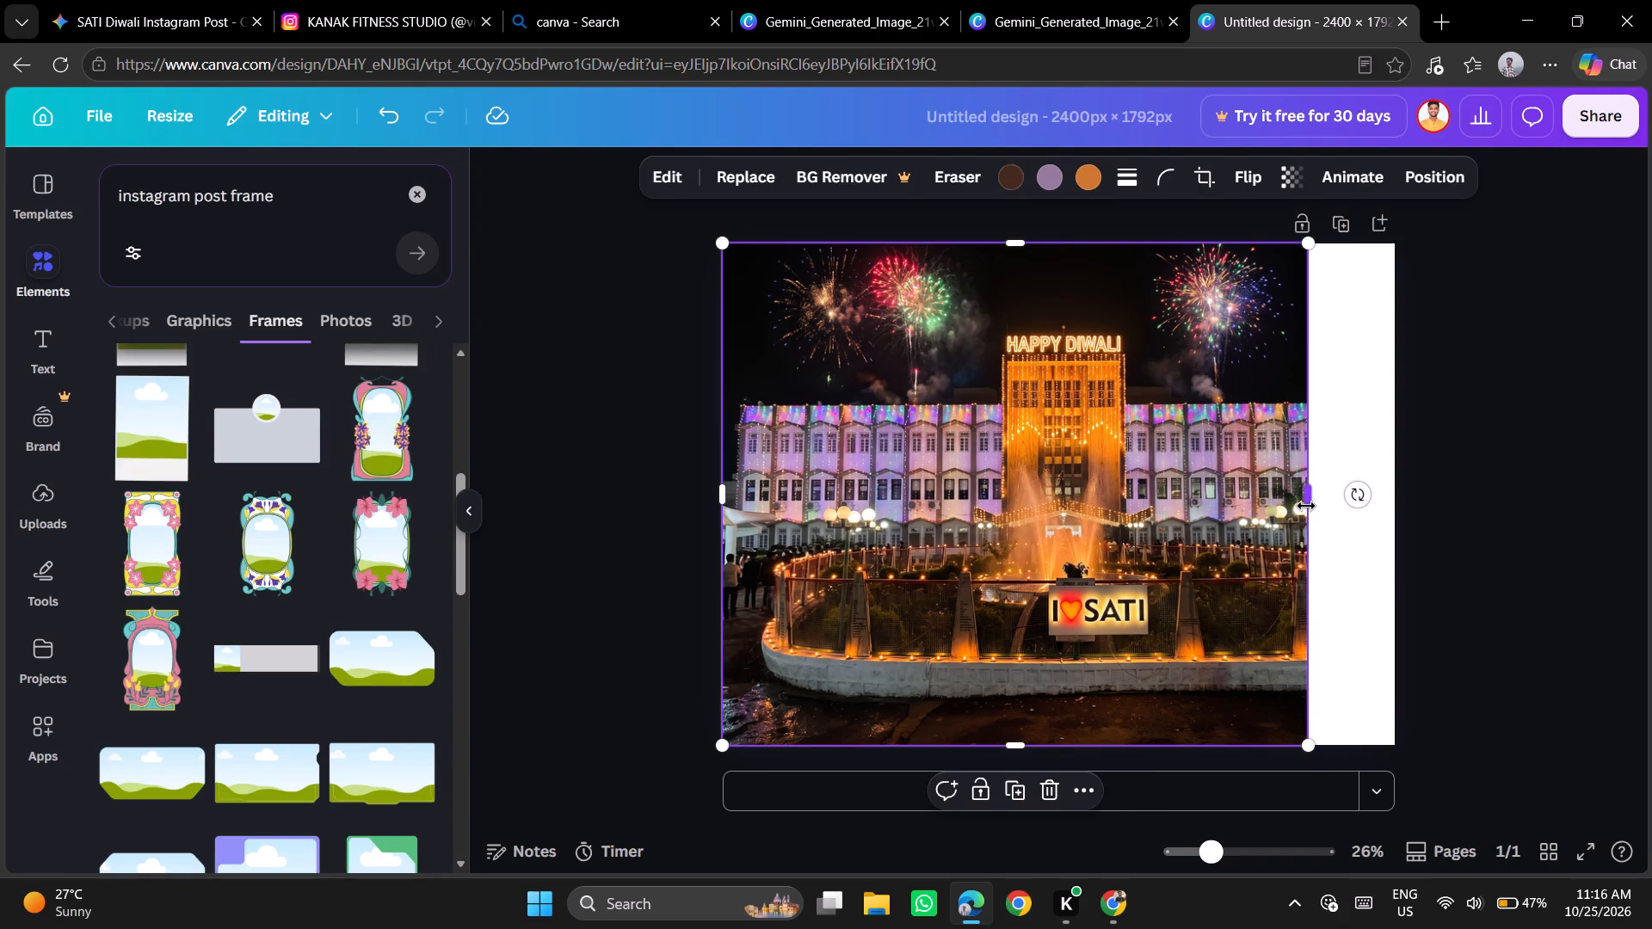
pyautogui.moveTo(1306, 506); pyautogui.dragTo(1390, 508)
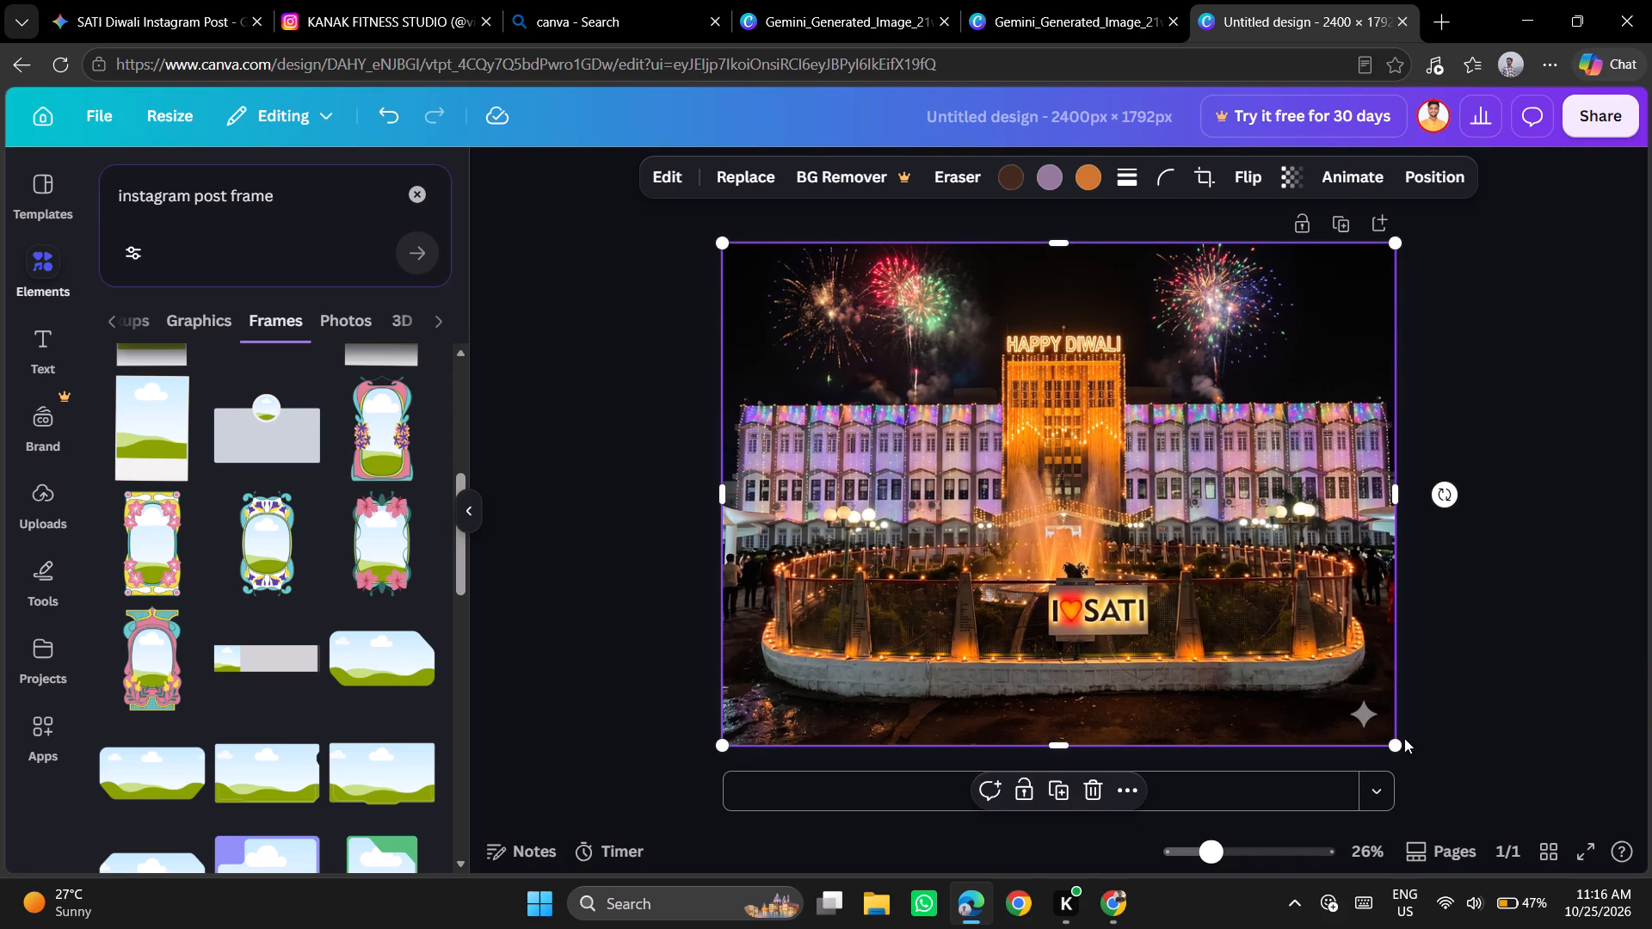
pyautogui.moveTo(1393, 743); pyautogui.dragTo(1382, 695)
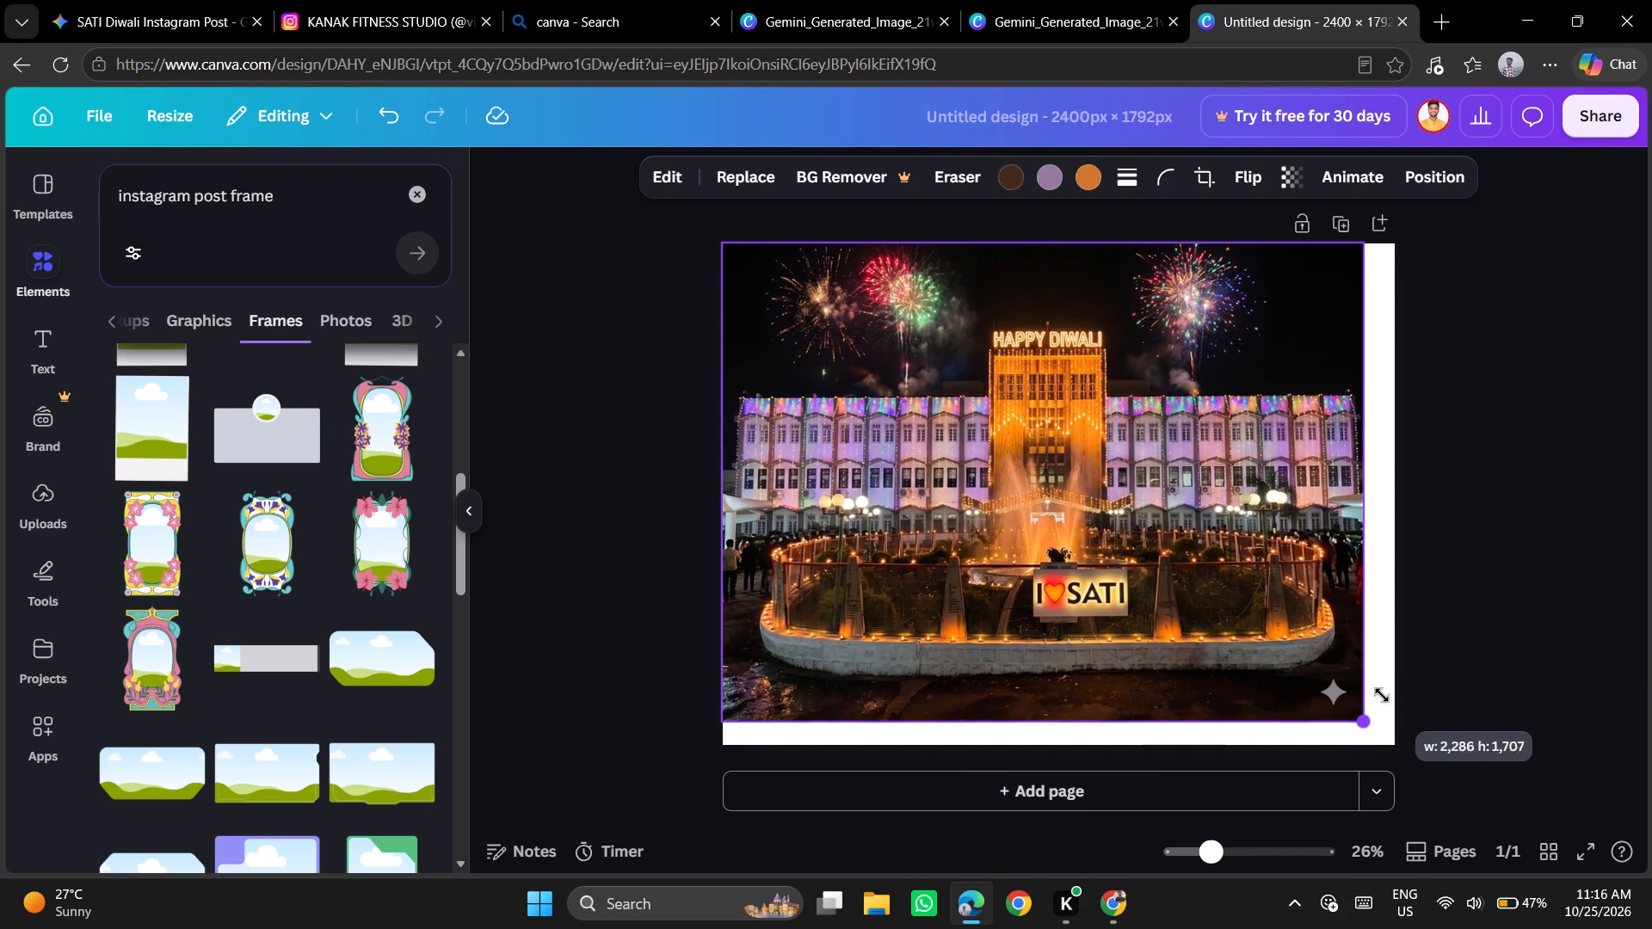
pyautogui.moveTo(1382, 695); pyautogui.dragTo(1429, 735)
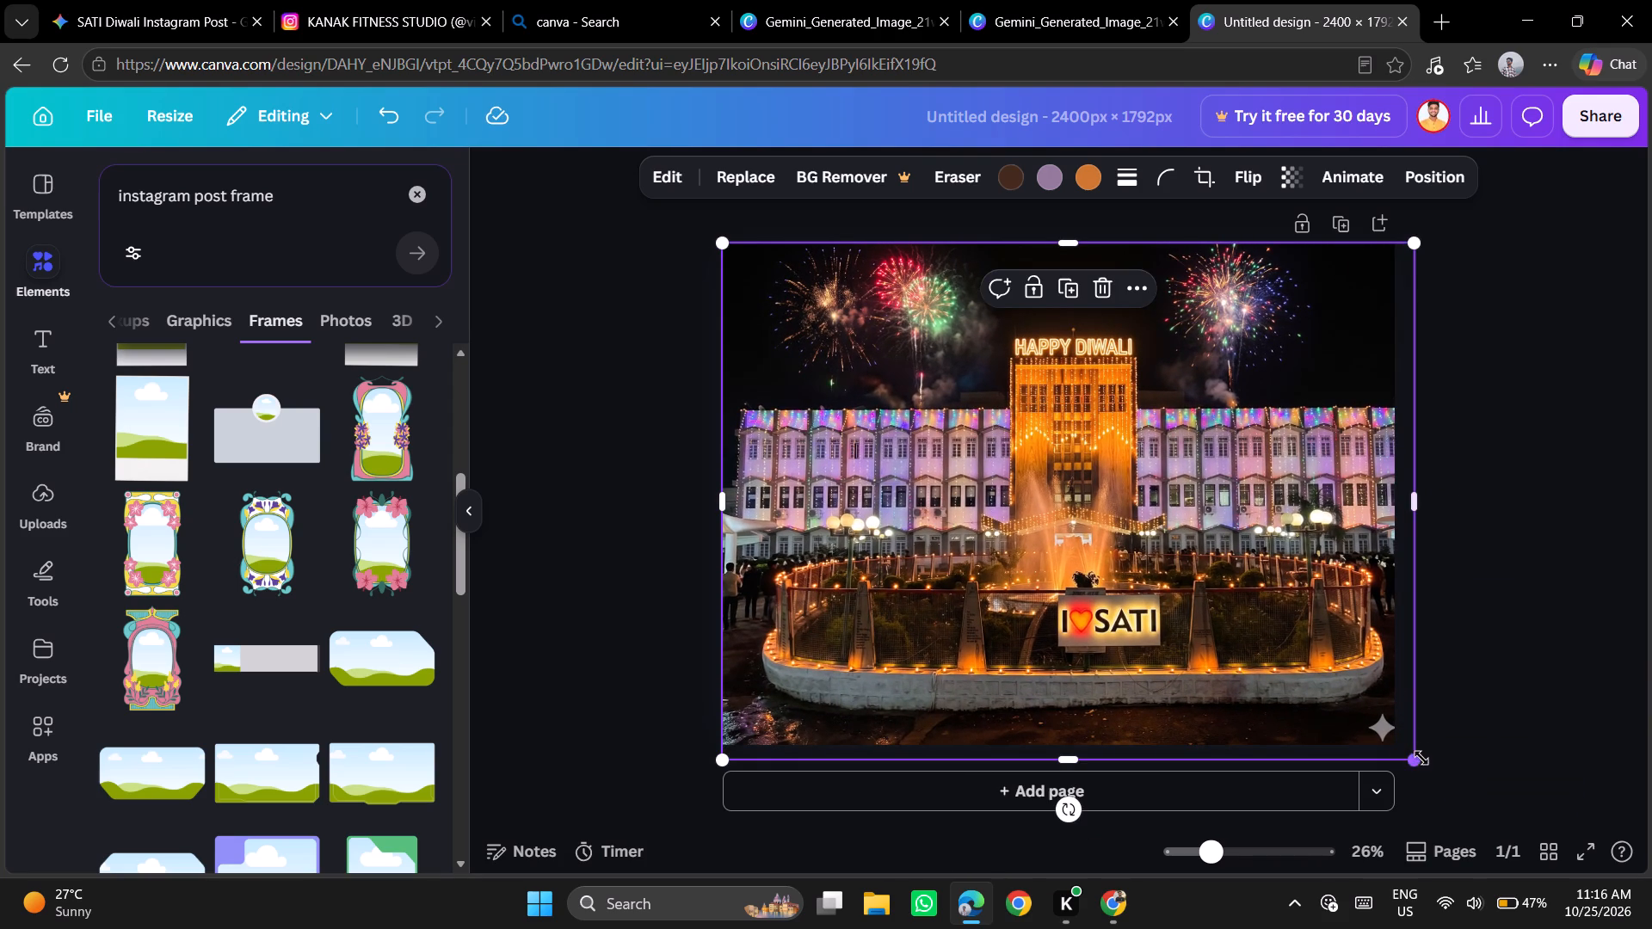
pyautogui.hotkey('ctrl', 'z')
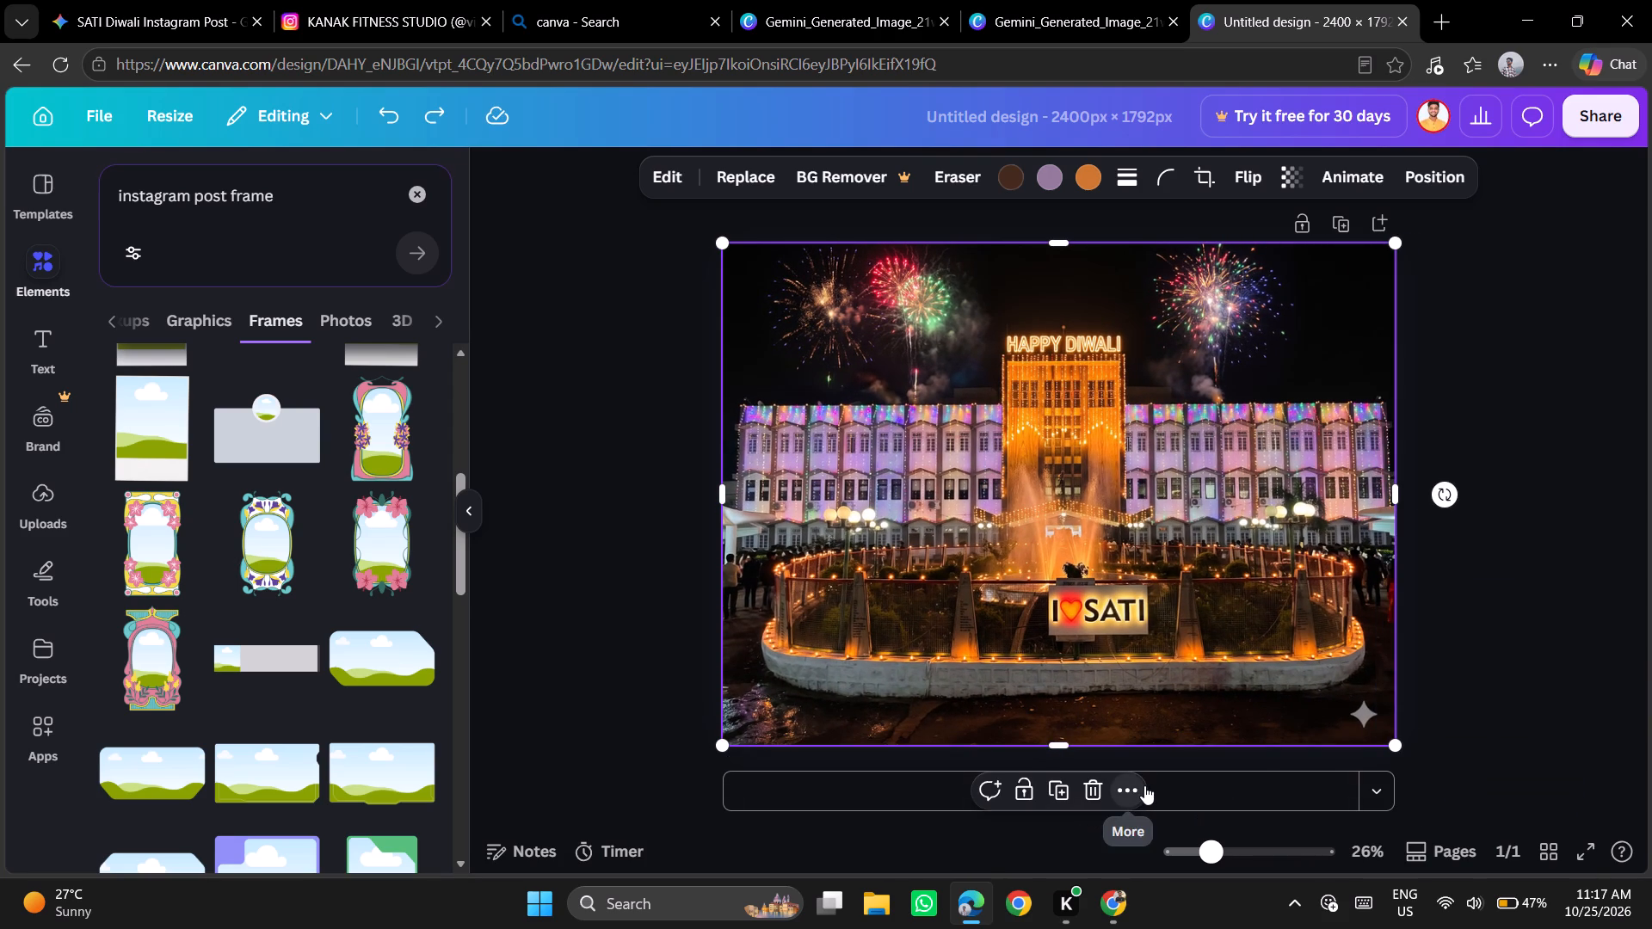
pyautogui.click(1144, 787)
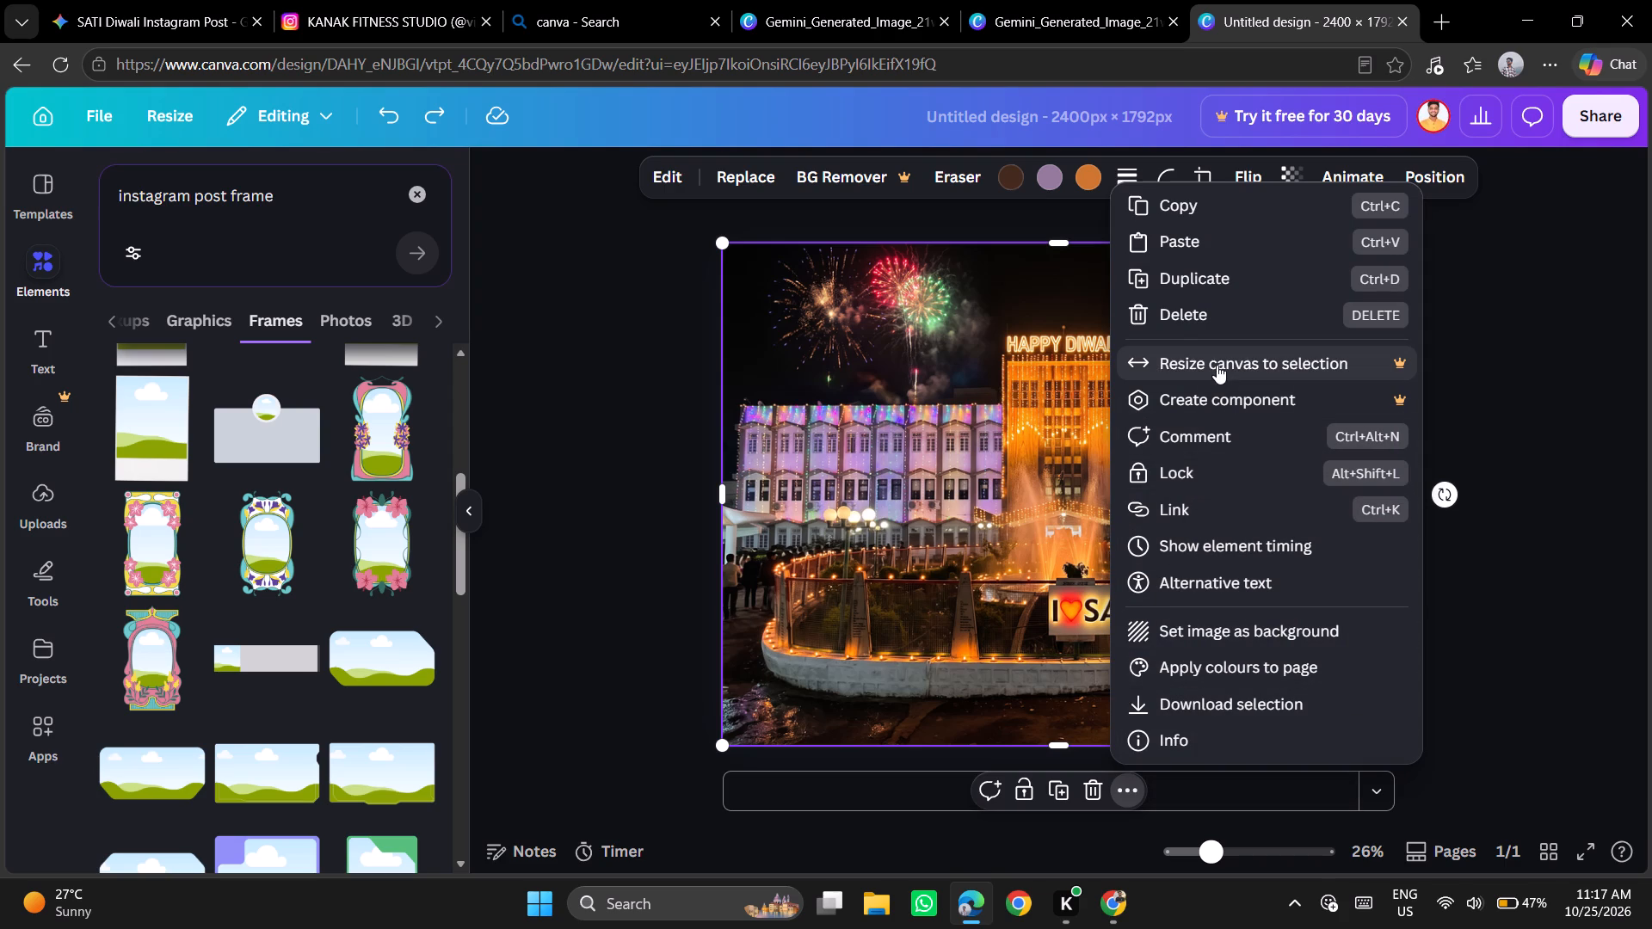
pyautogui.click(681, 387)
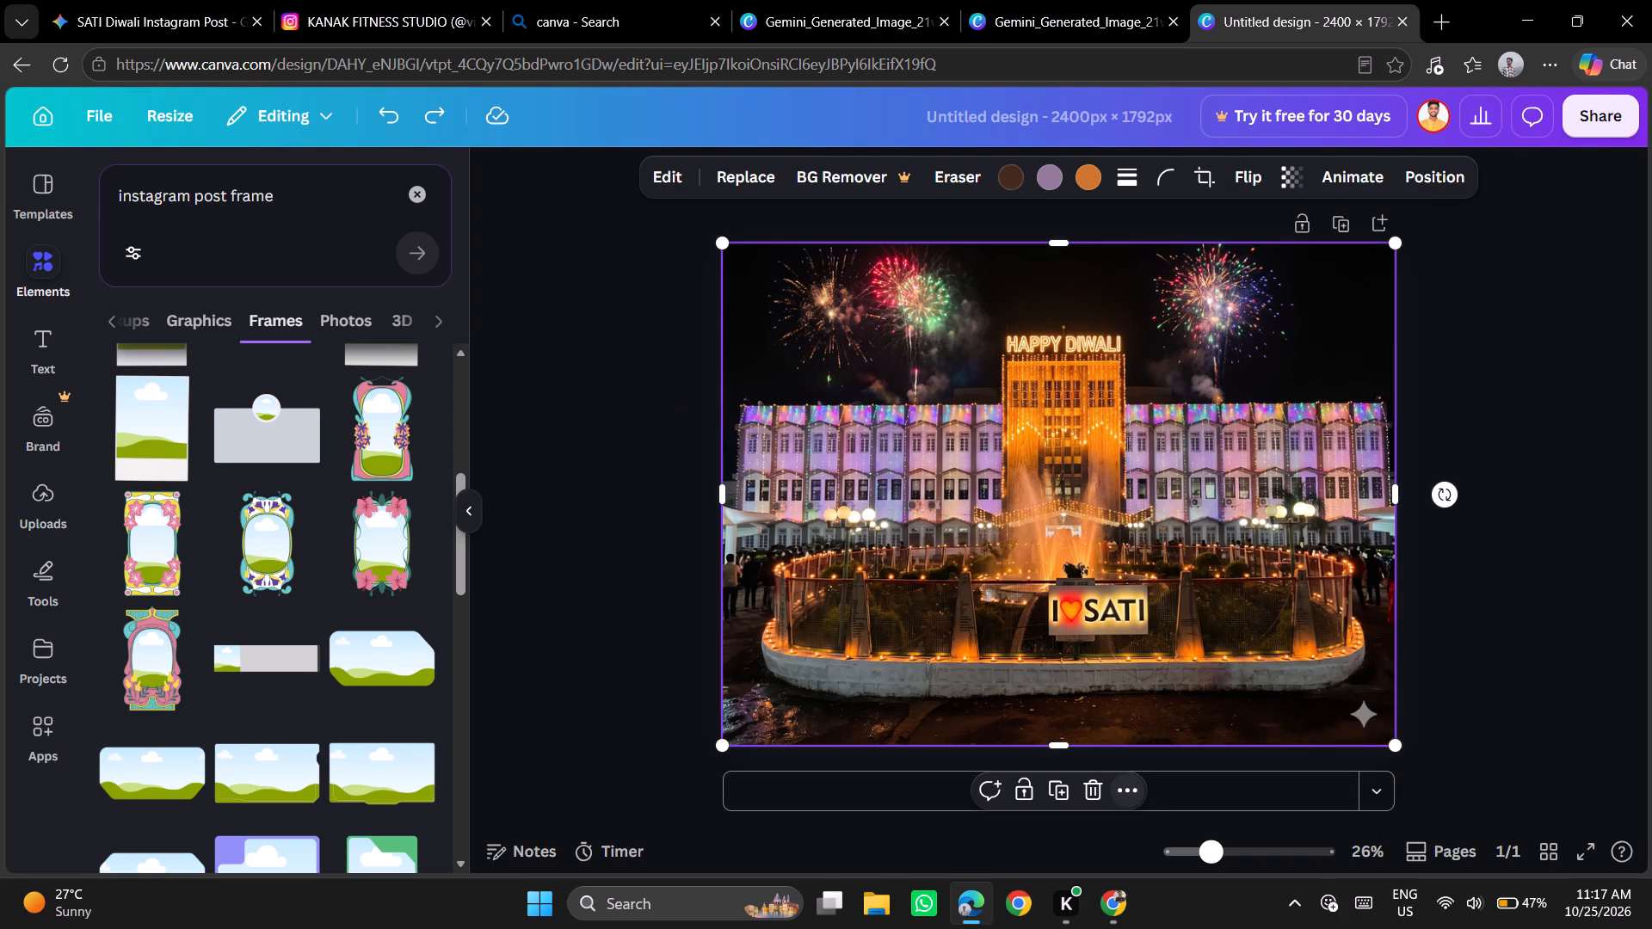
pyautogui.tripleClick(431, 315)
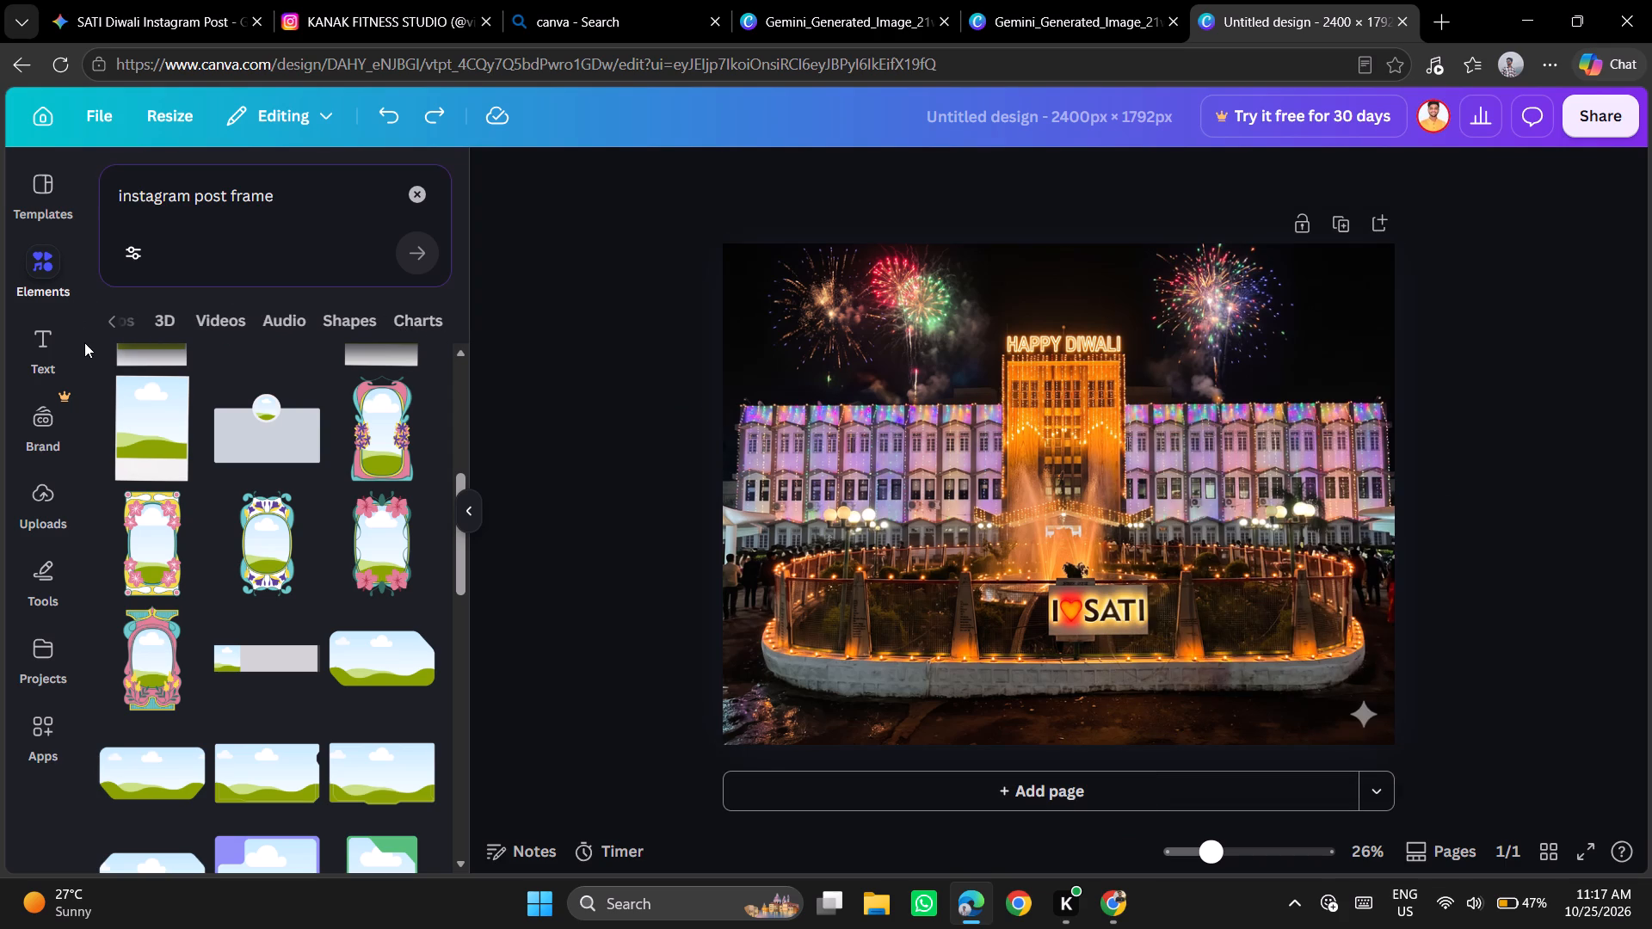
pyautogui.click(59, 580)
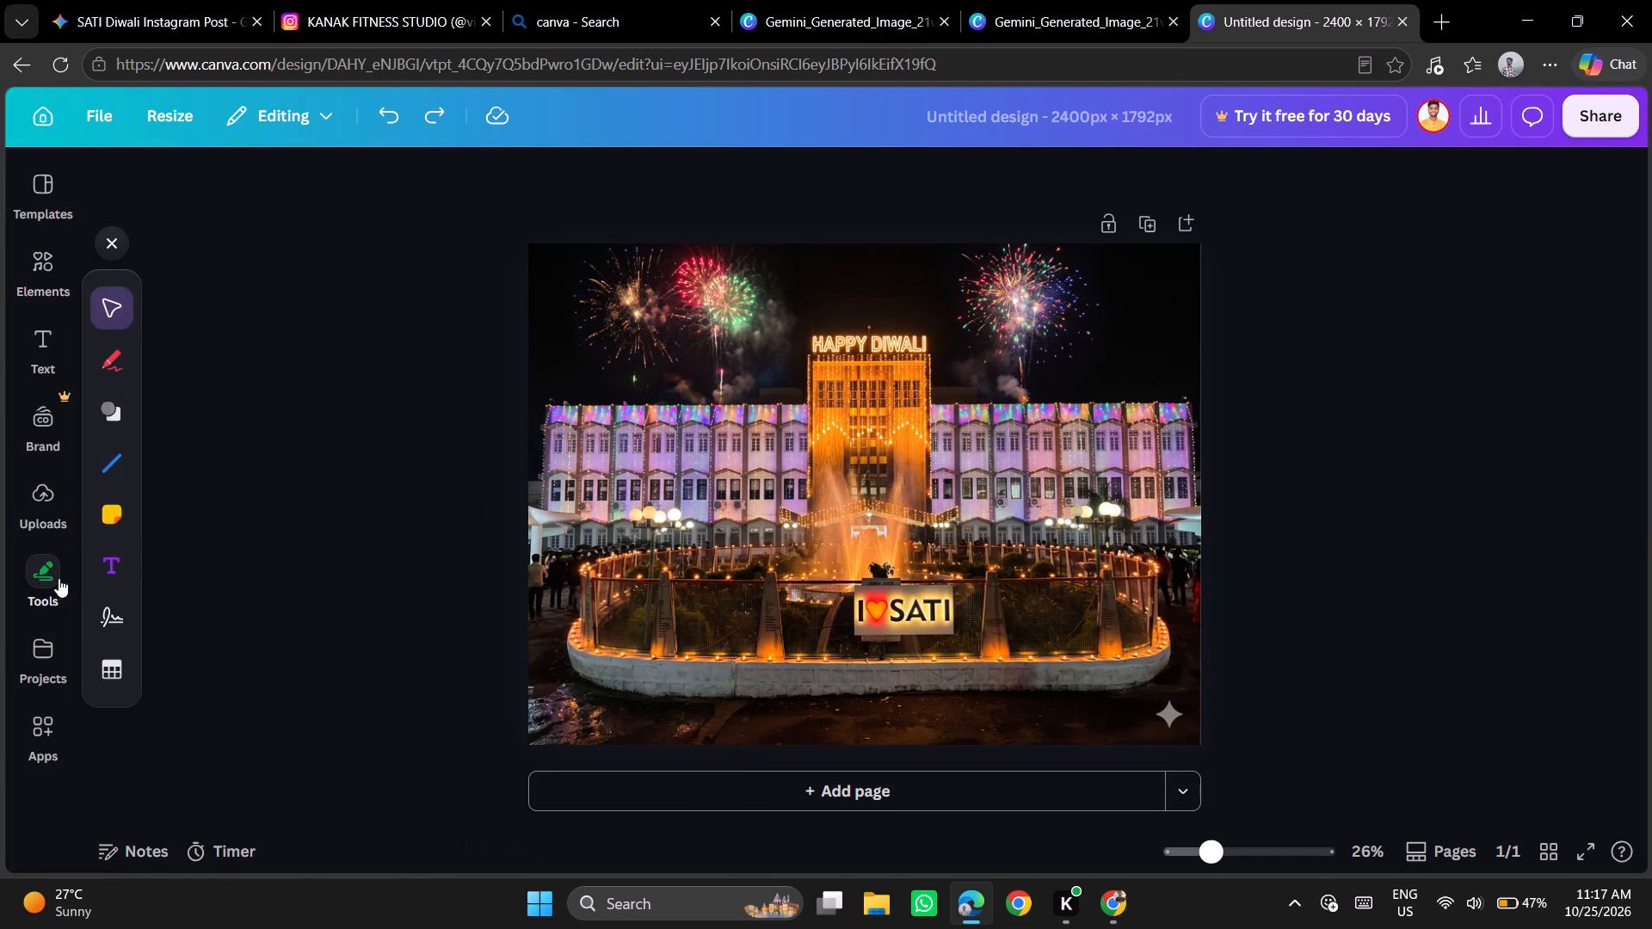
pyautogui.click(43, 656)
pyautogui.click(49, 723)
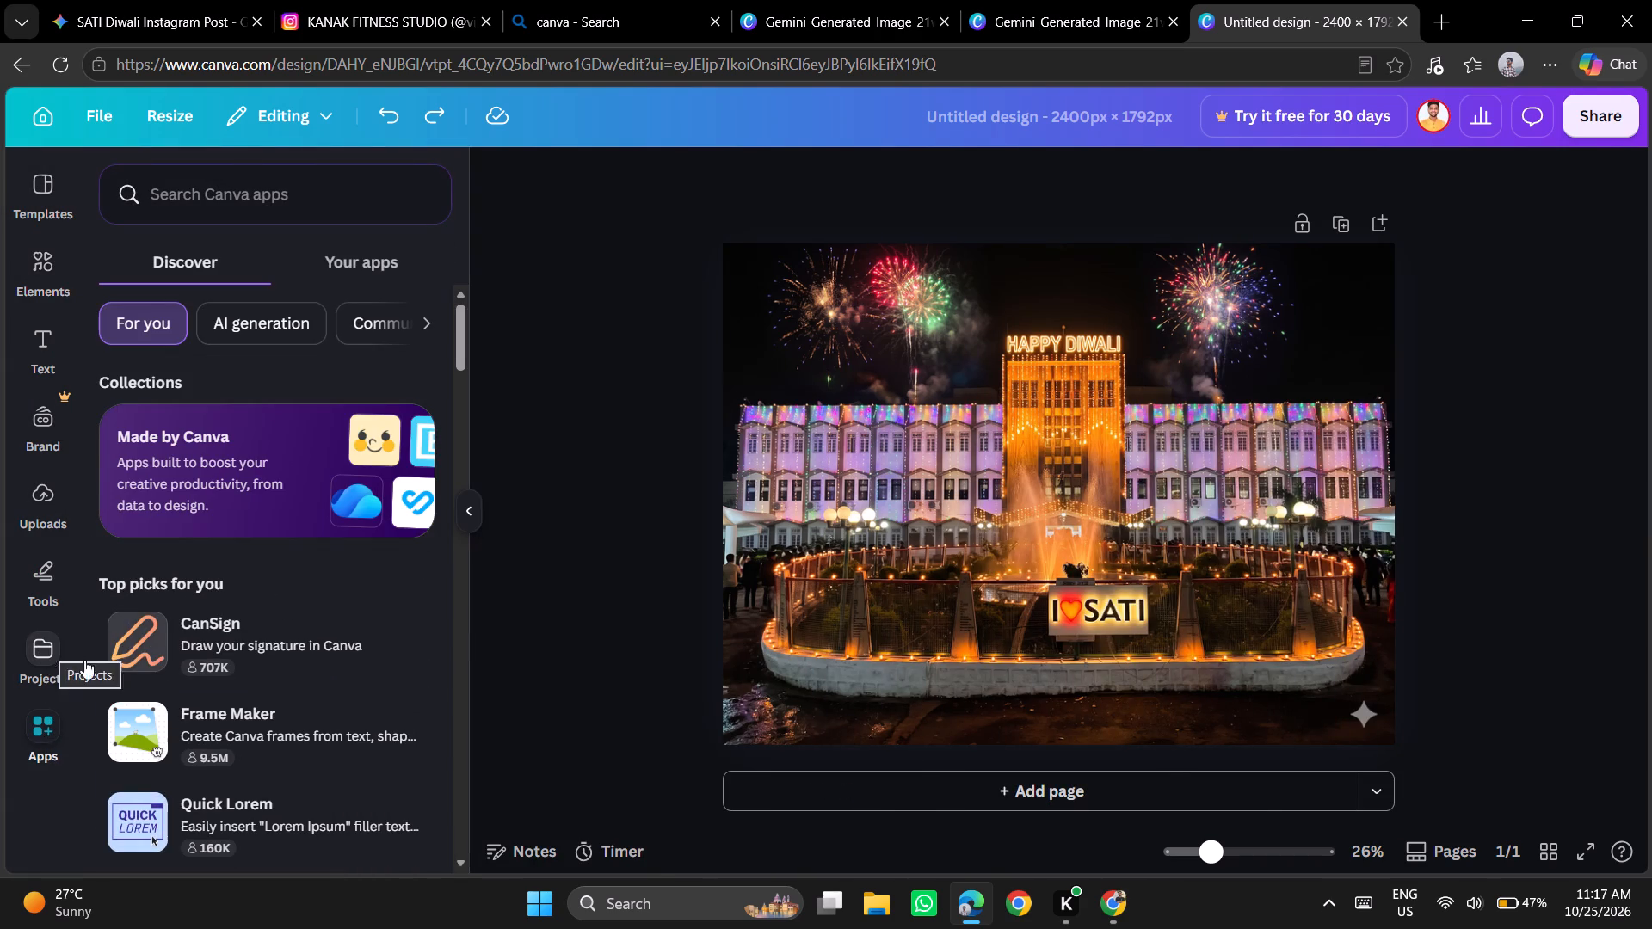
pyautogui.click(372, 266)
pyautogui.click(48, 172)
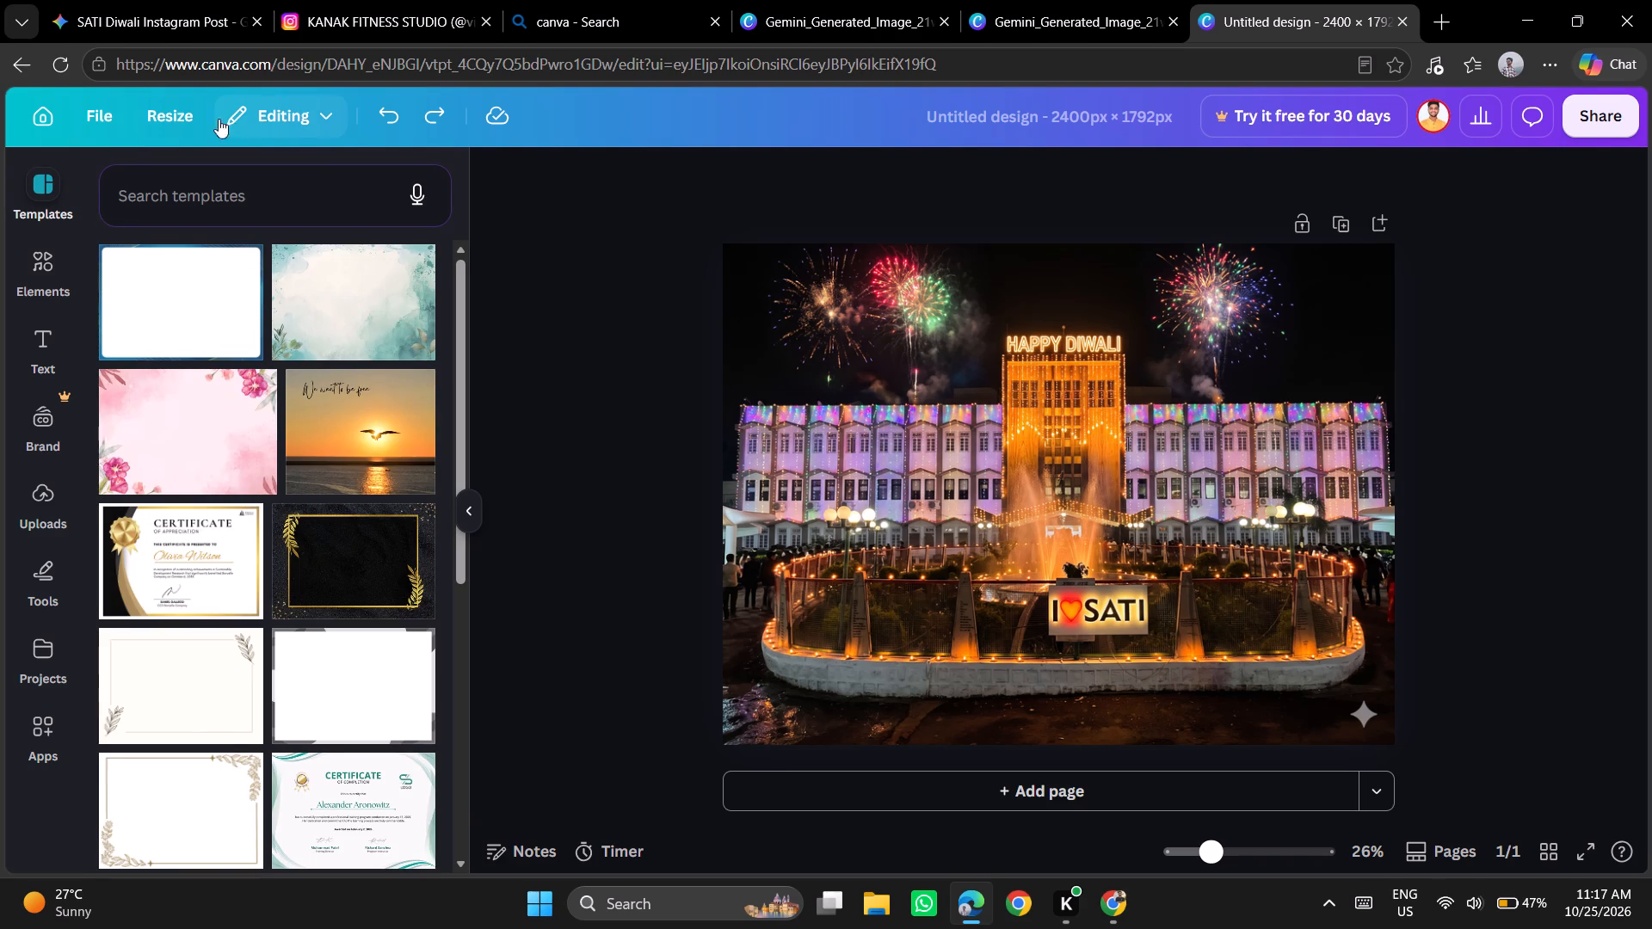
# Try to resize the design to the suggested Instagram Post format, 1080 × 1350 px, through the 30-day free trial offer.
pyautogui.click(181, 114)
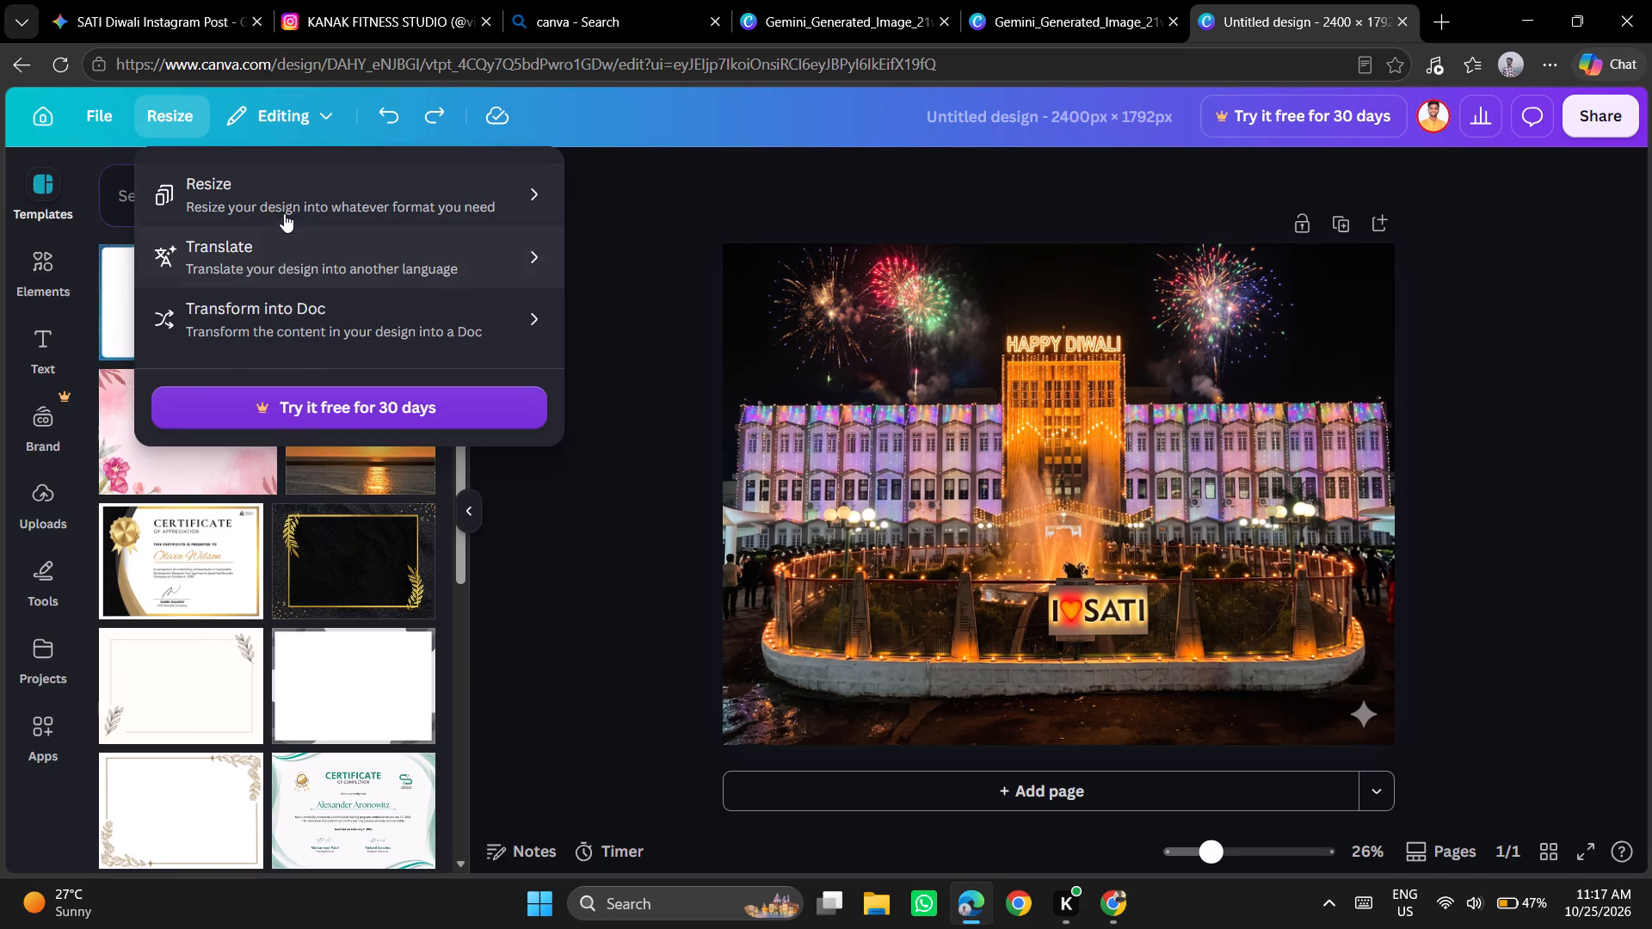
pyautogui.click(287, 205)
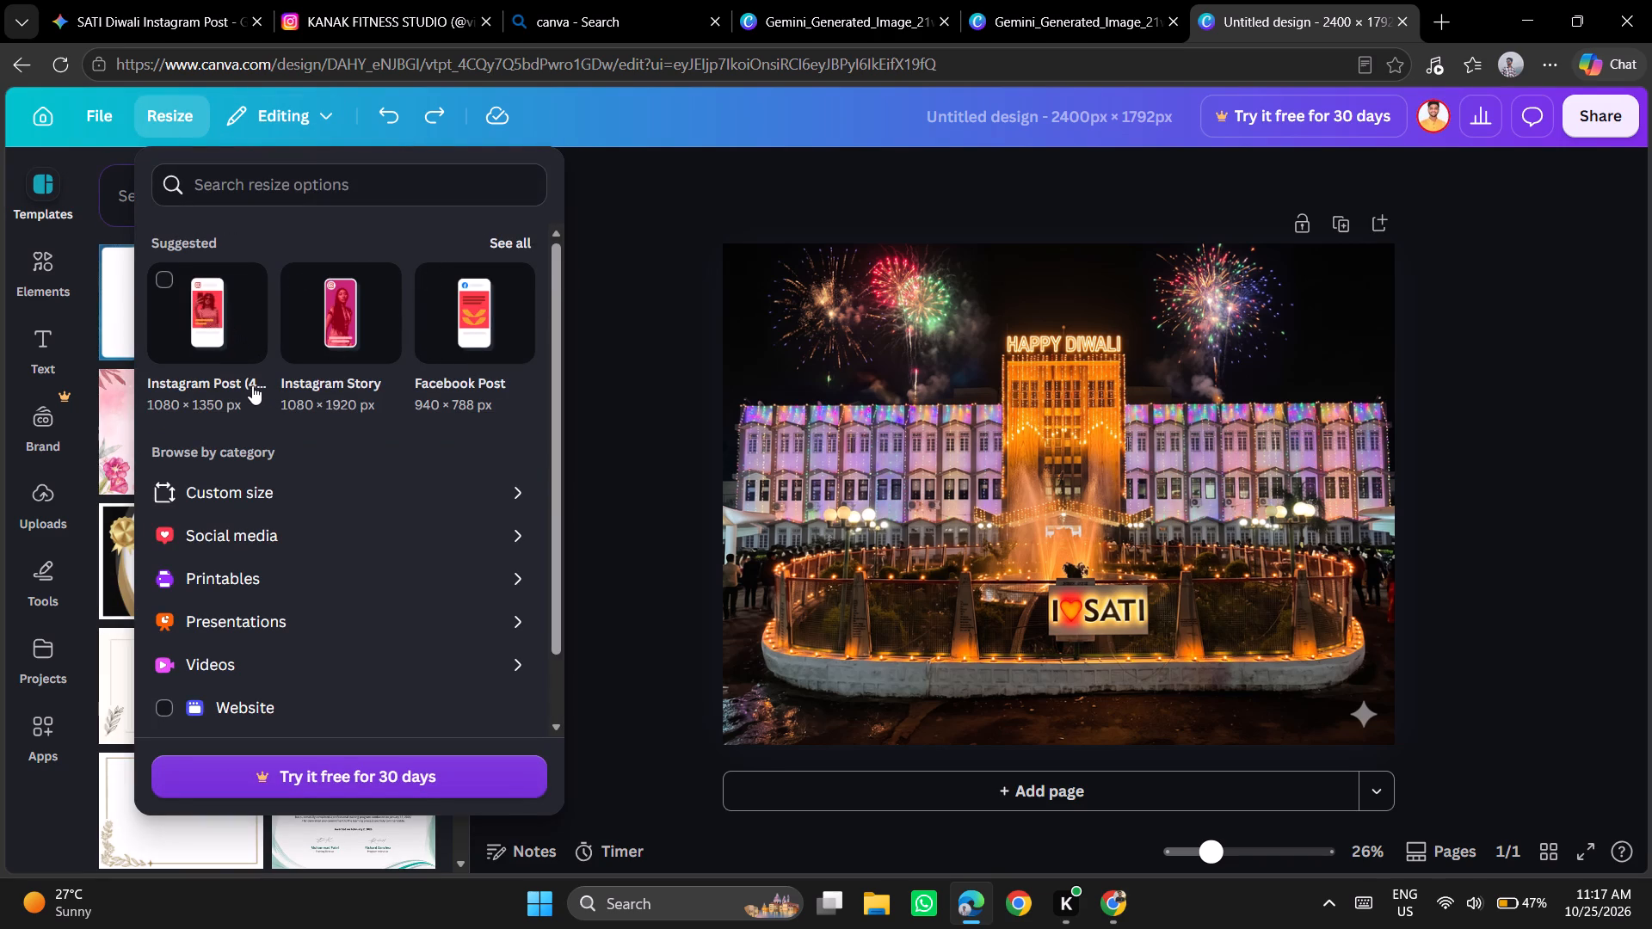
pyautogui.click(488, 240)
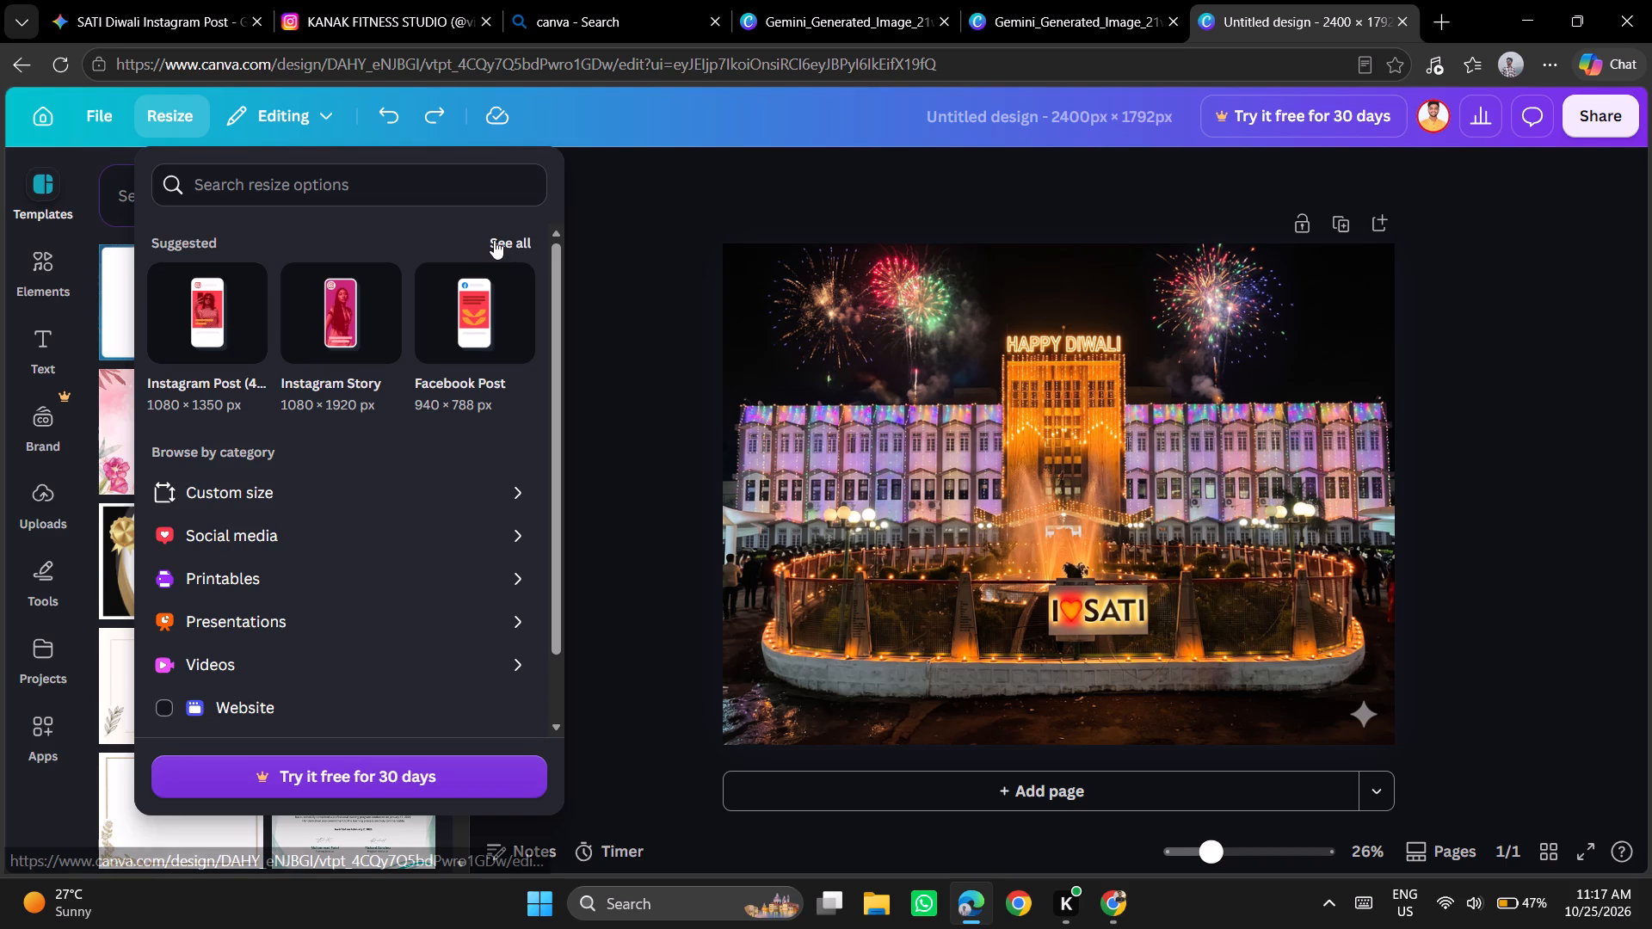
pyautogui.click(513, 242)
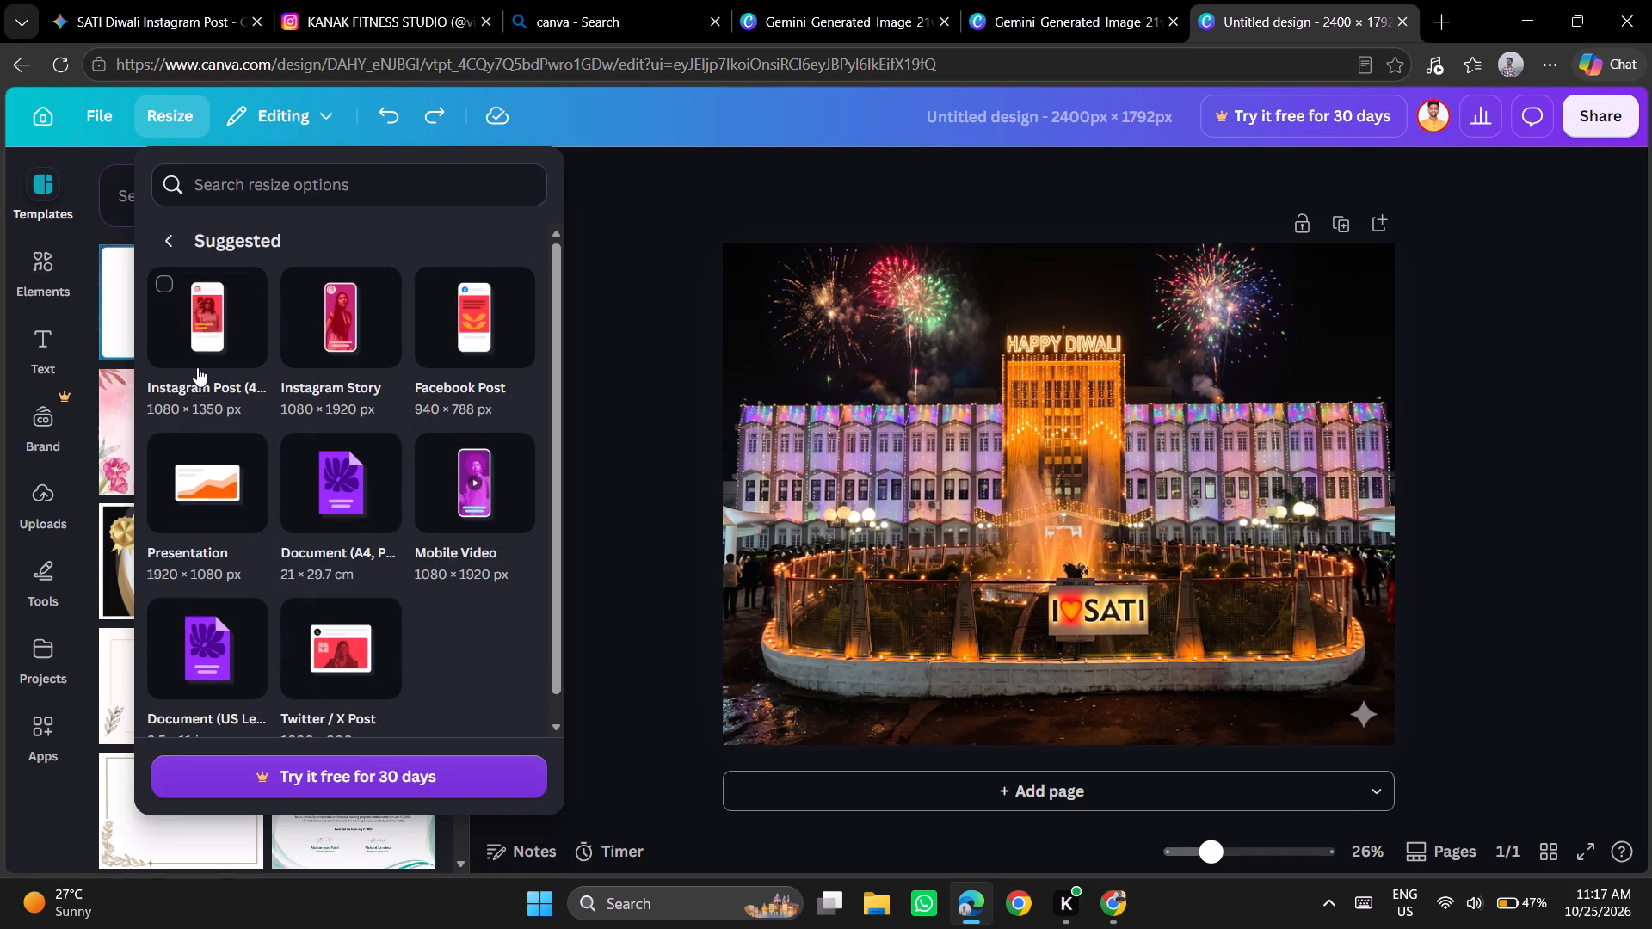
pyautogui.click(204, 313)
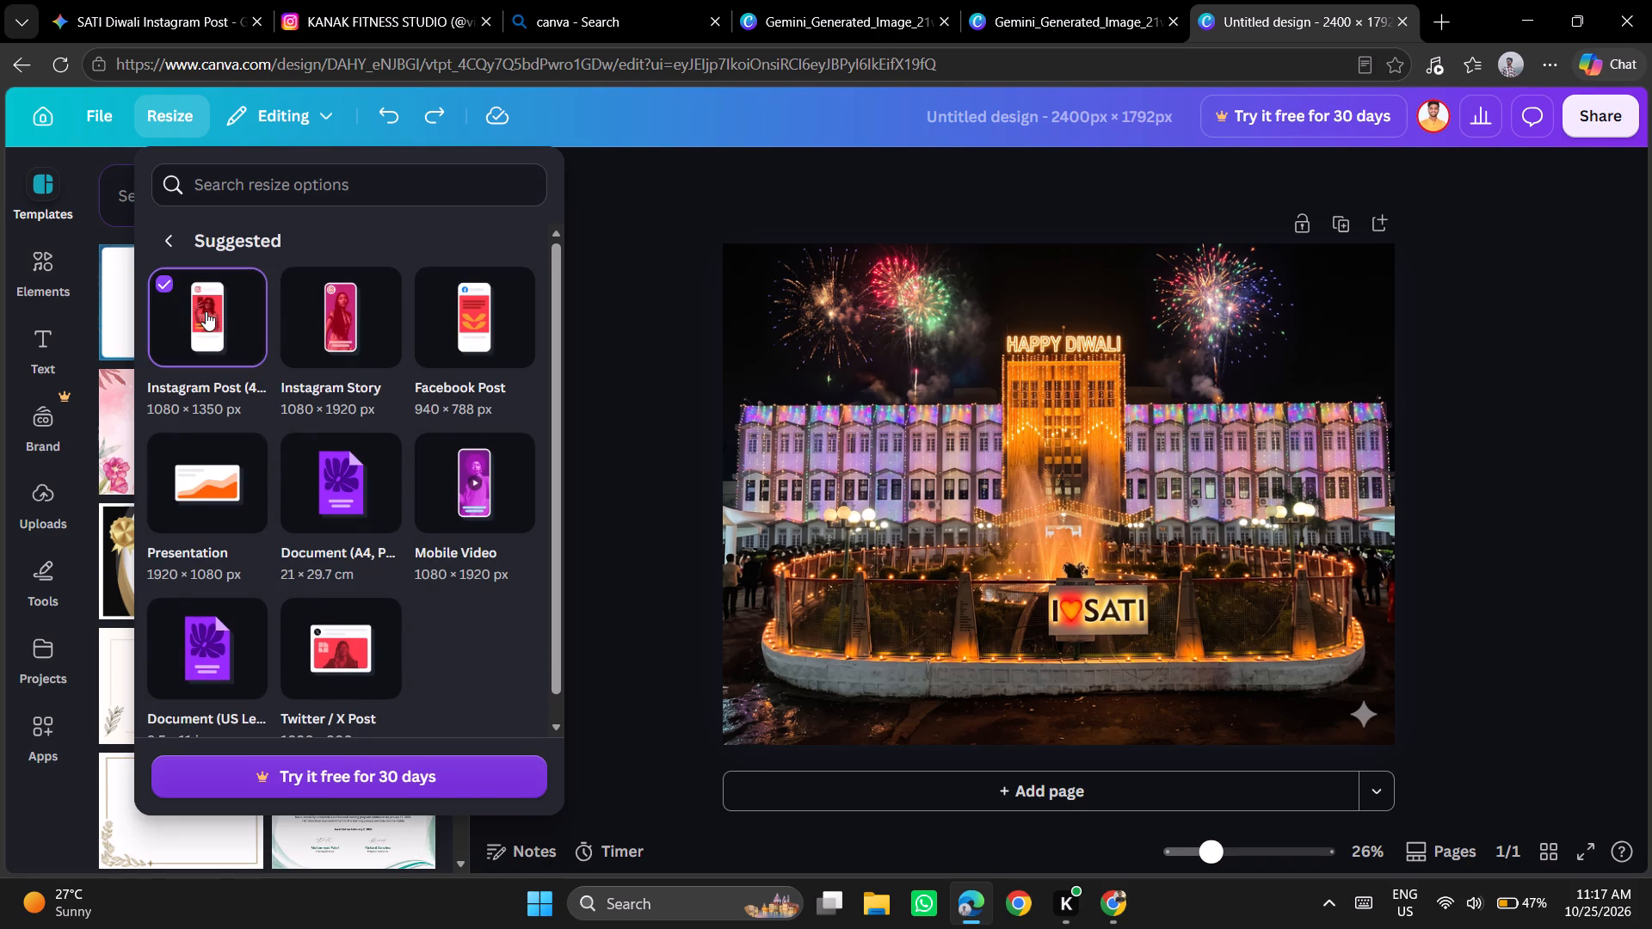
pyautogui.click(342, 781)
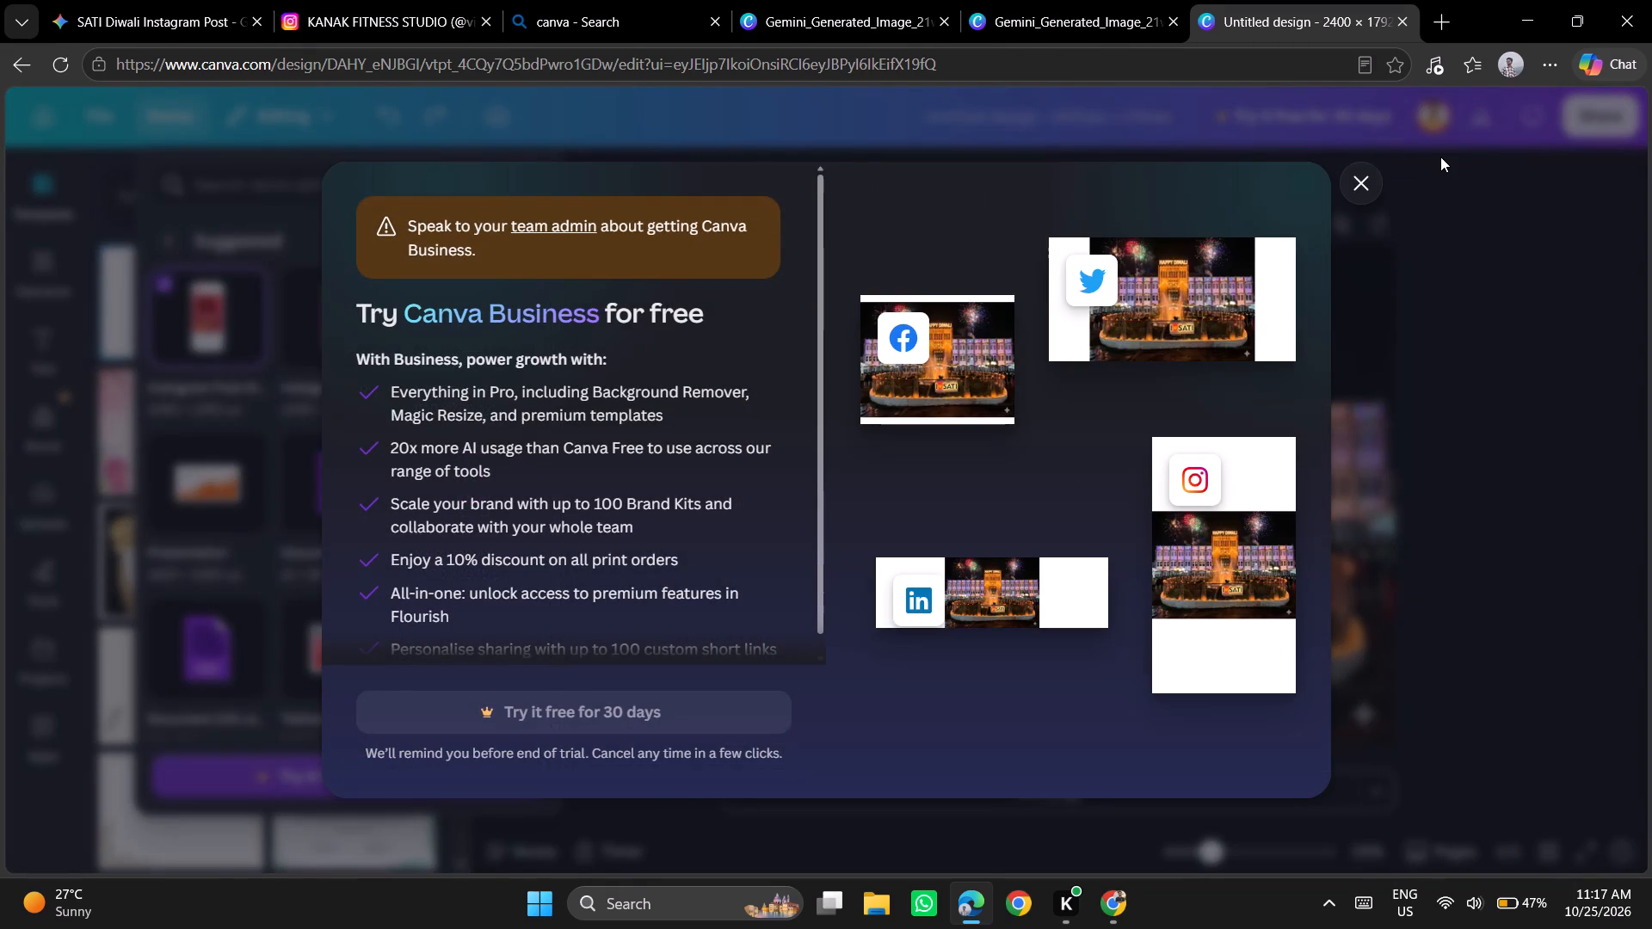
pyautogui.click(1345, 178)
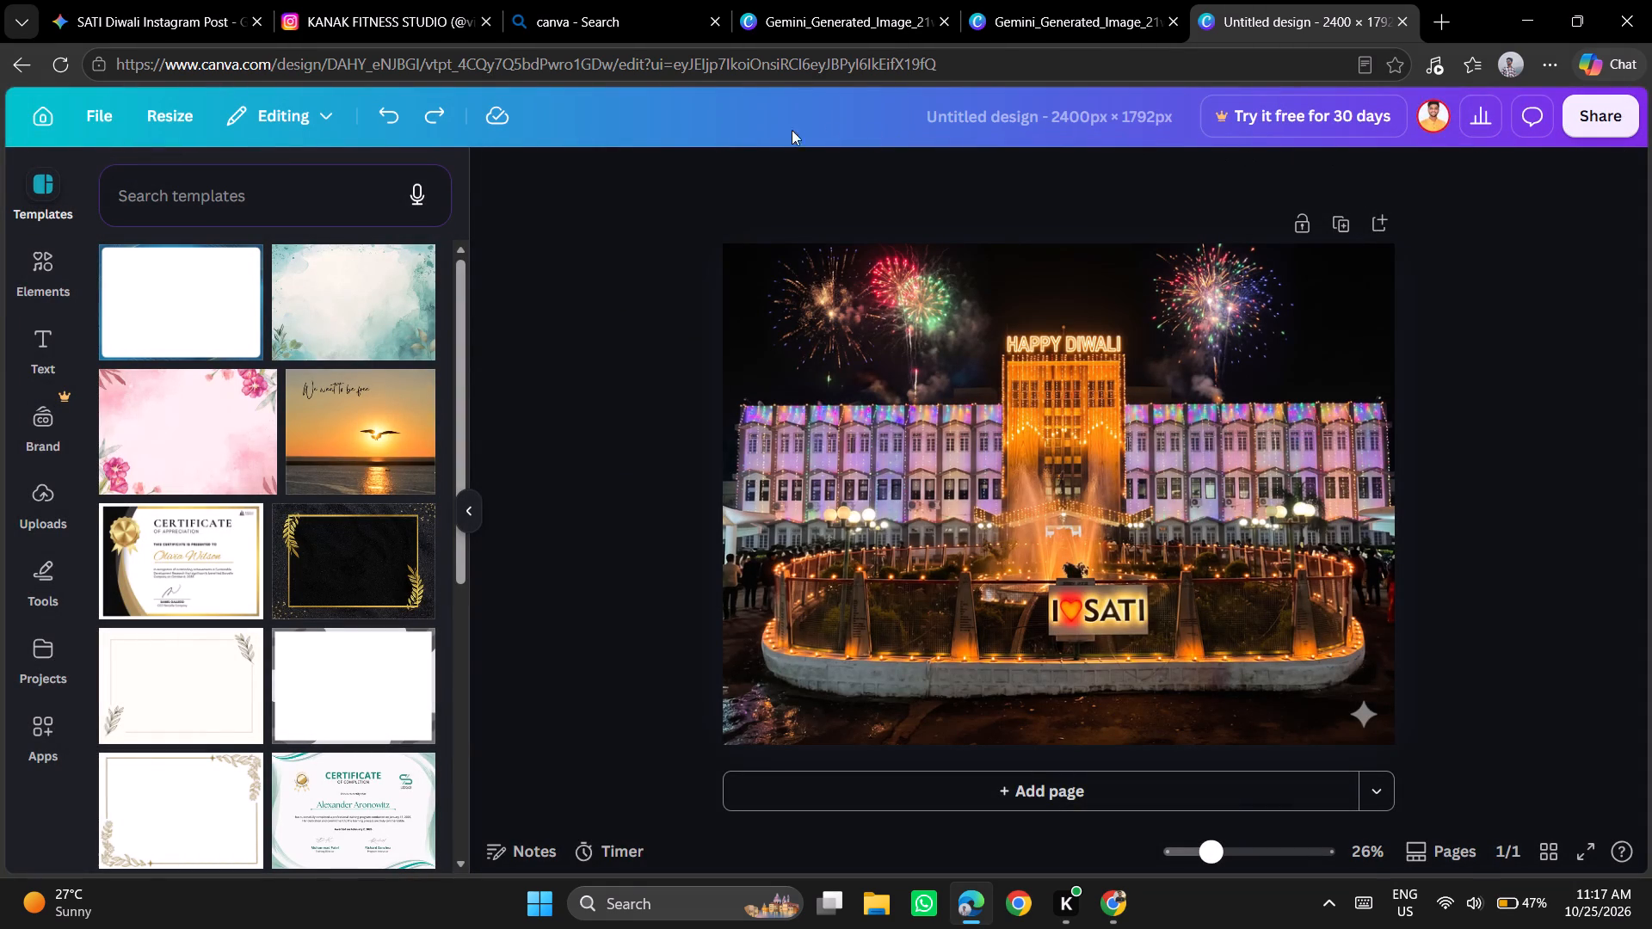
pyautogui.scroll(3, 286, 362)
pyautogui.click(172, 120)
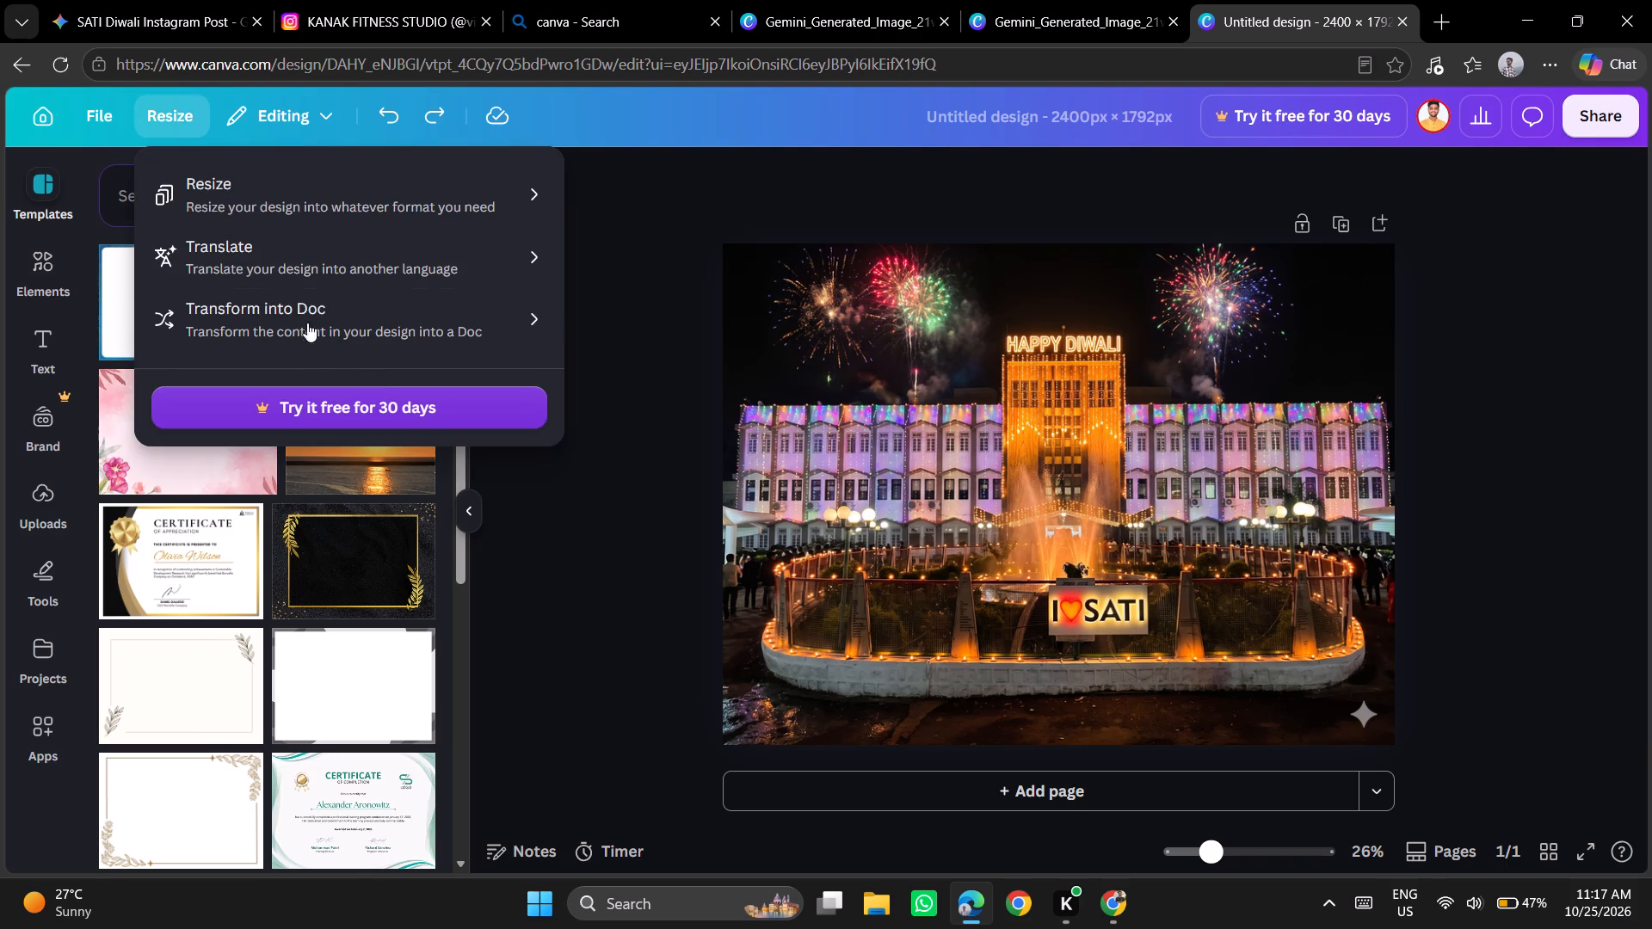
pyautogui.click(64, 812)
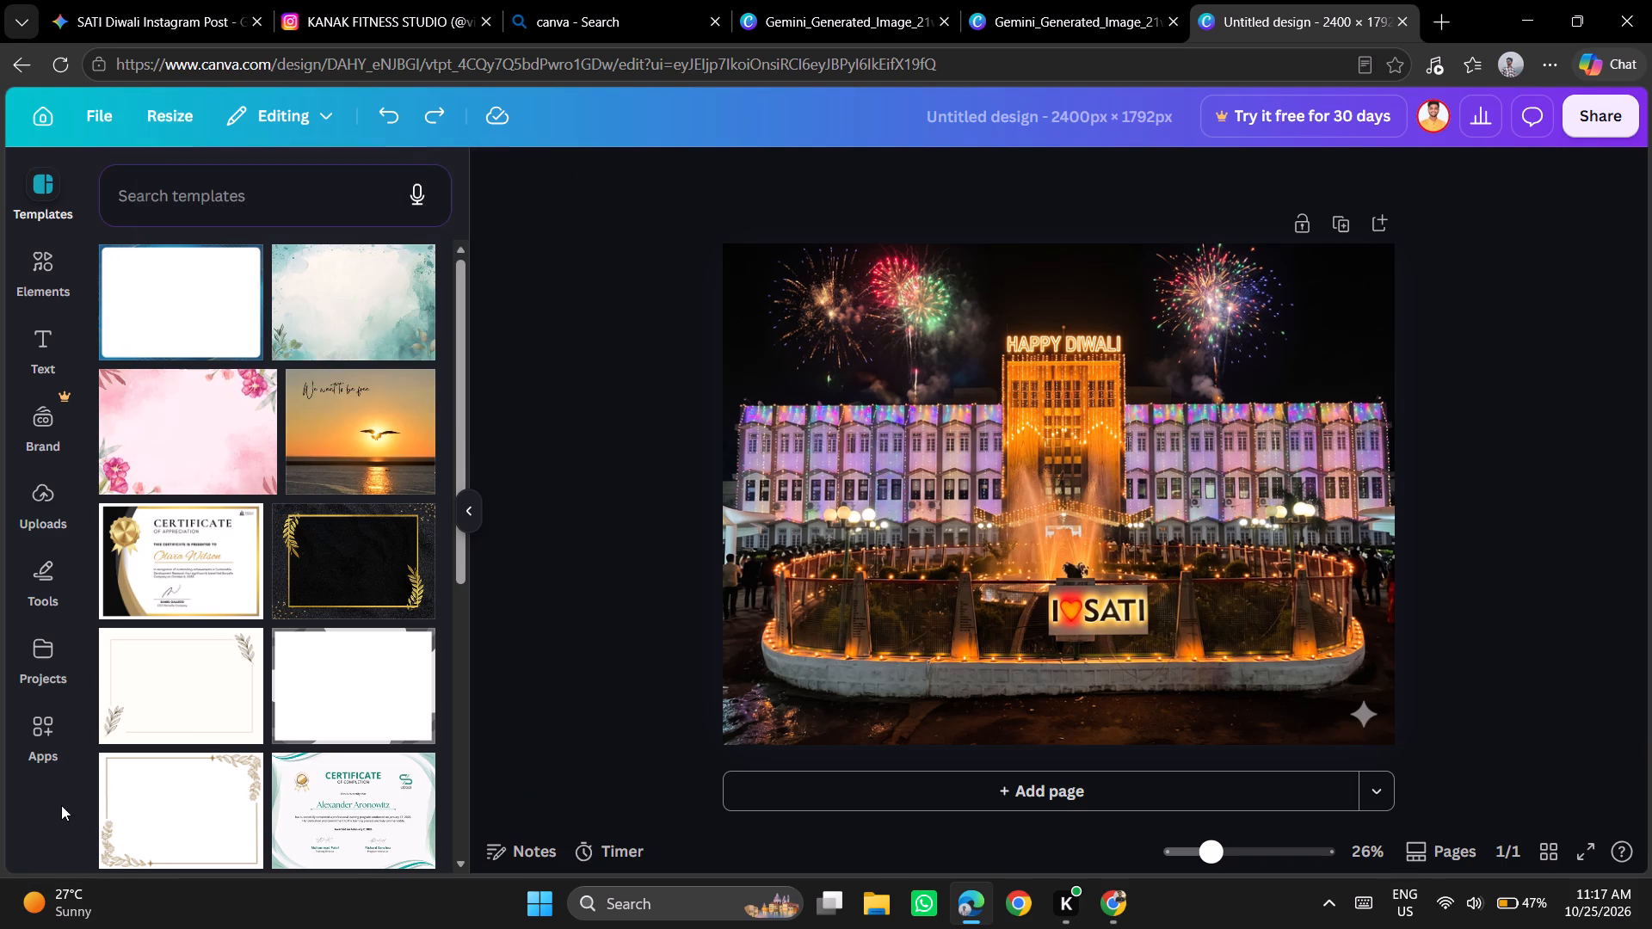
# Return to the Canva home page and open the account's list of teams to switch between.
pyautogui.click(52, 108)
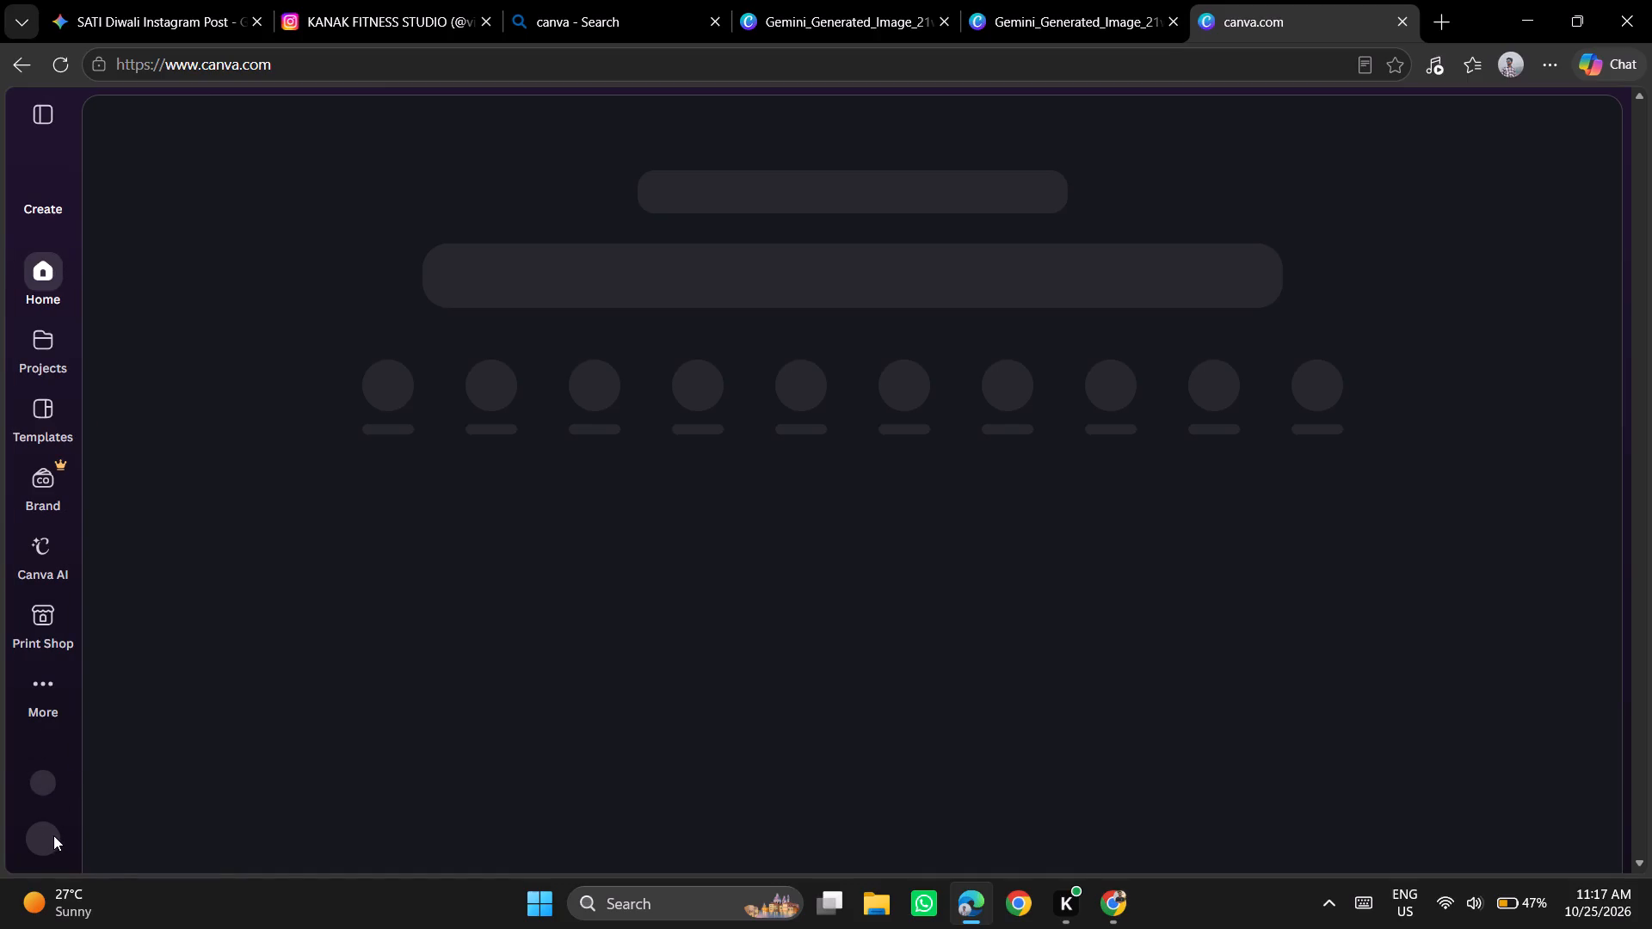
pyautogui.click(53, 833)
pyautogui.click(43, 822)
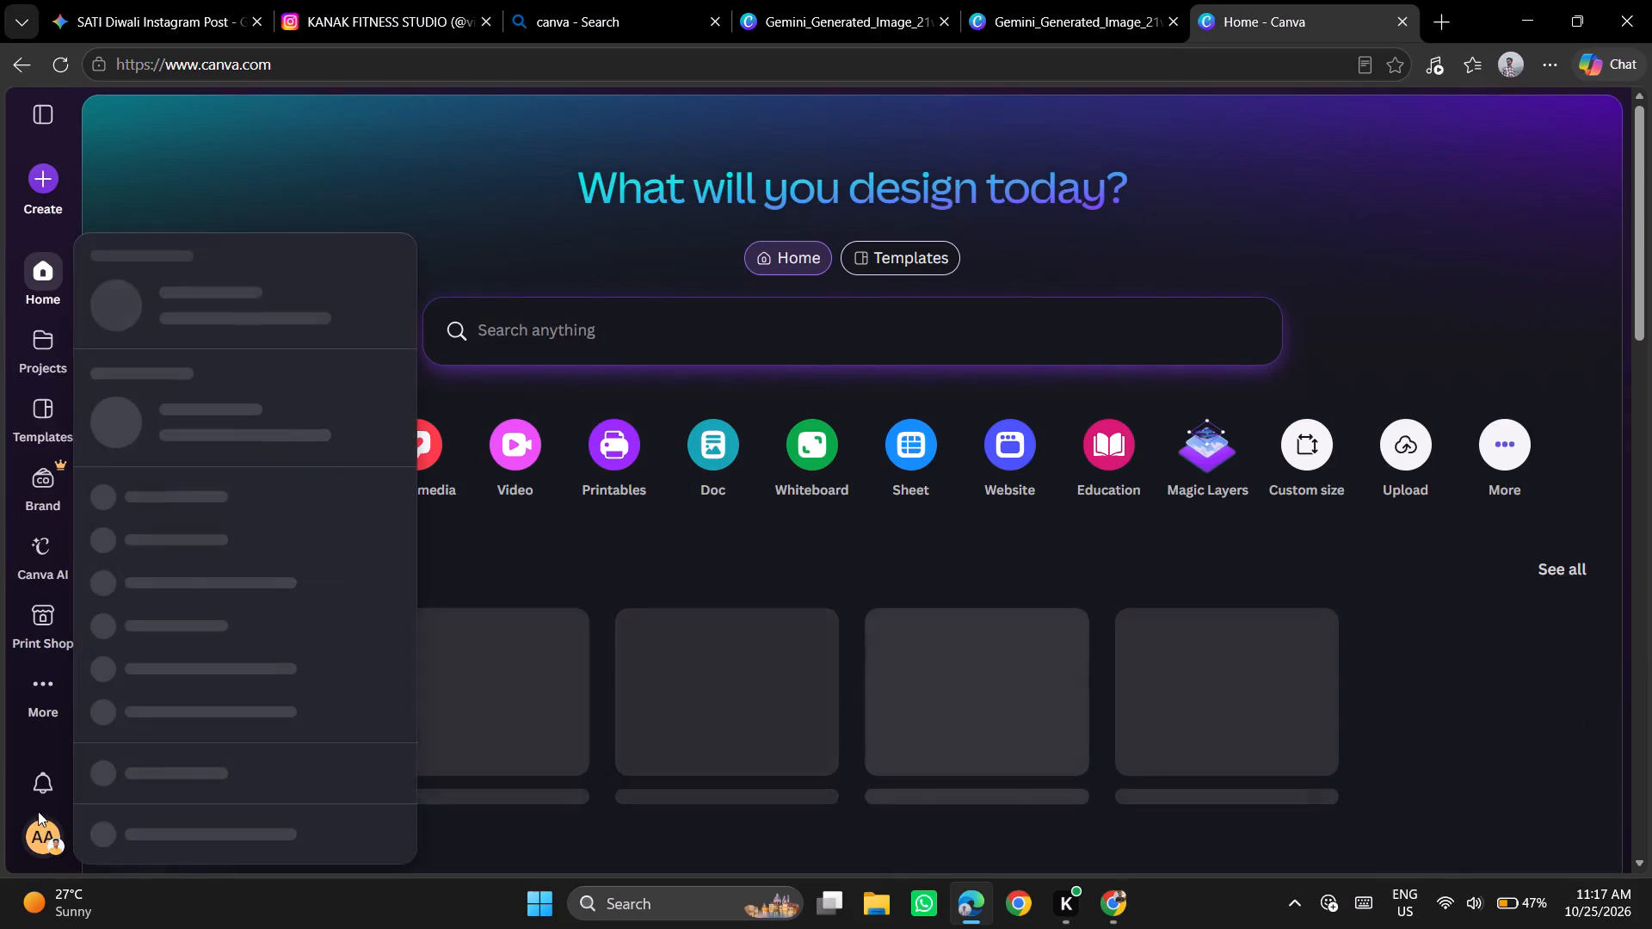
pyautogui.click(197, 368)
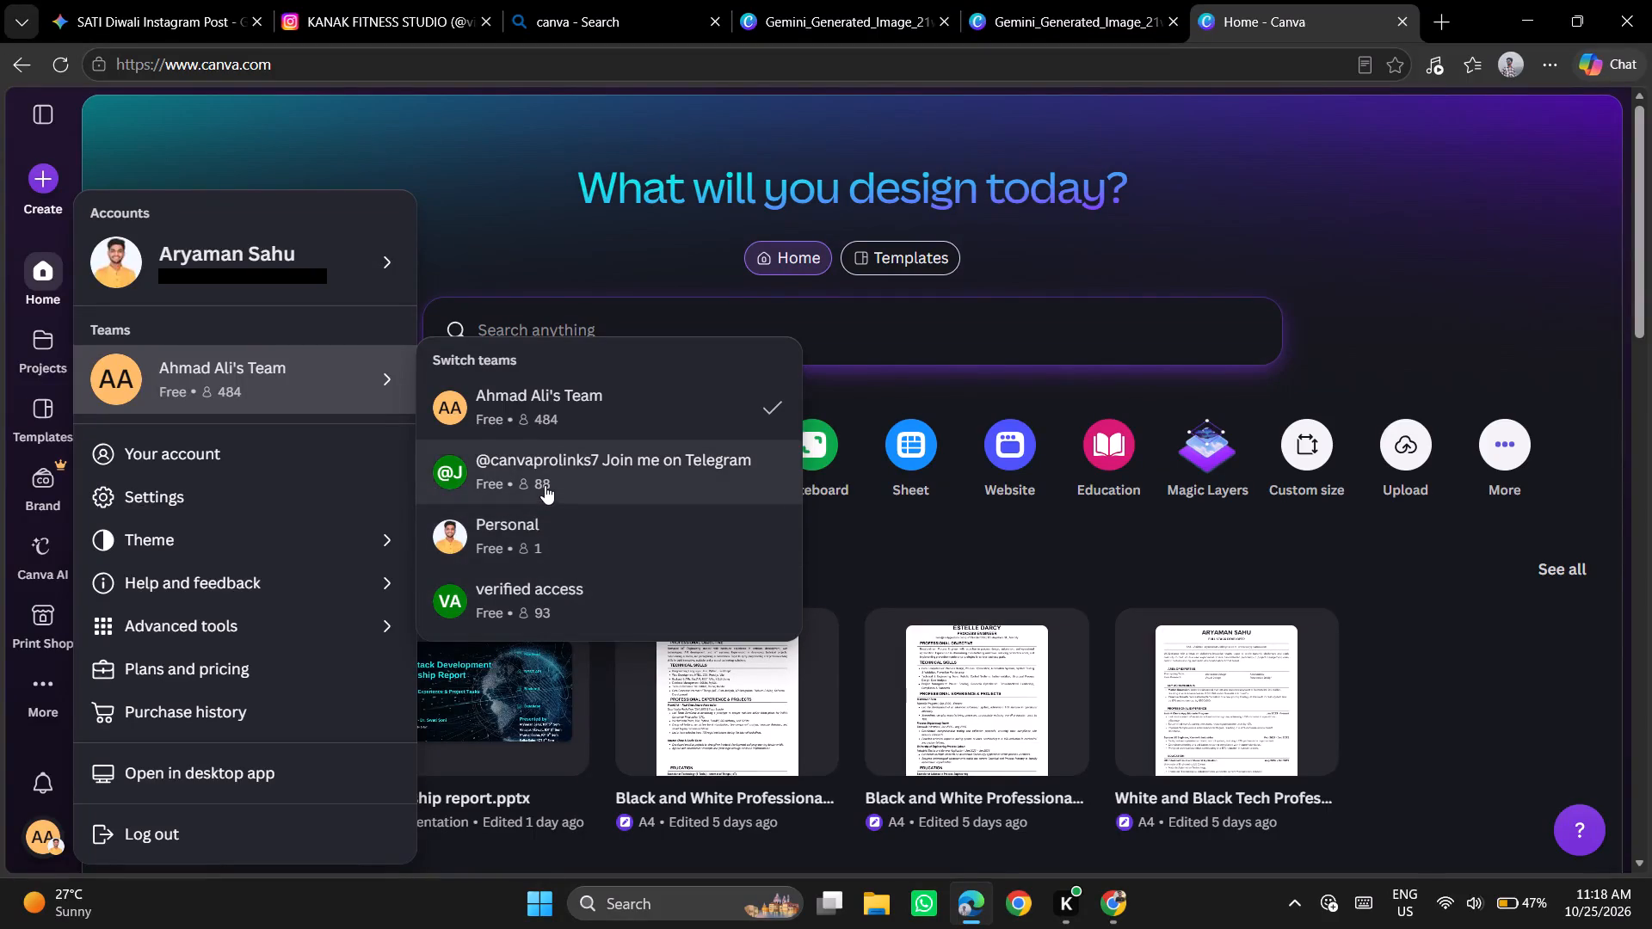
pyautogui.click(545, 485)
pyautogui.click(545, 483)
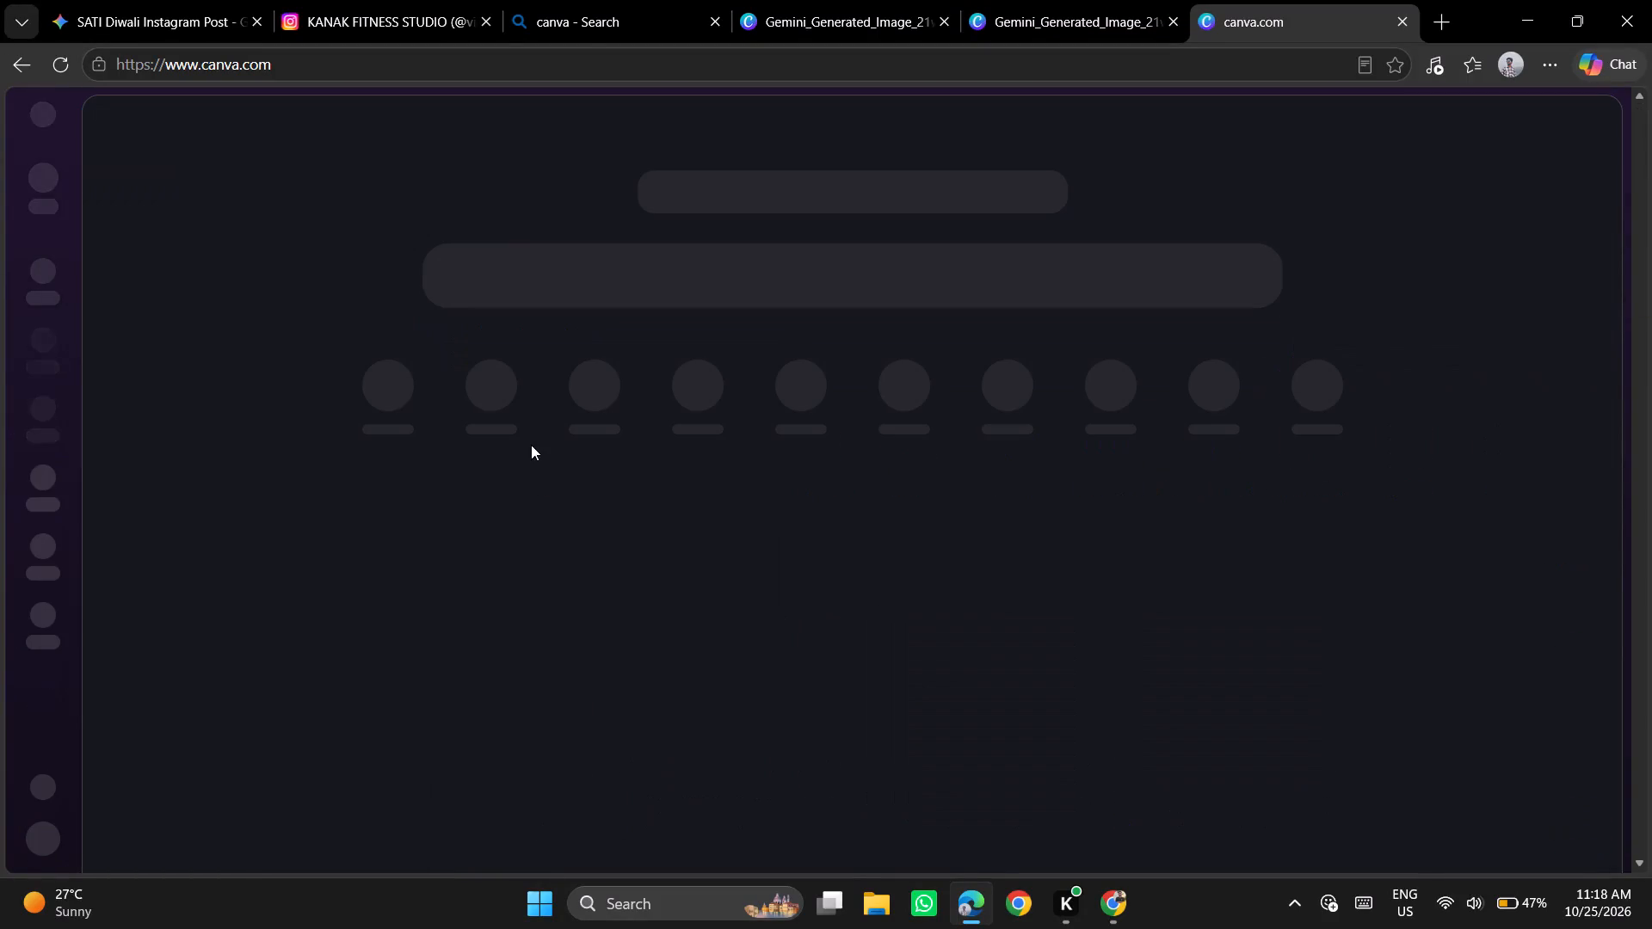
# Check the Gemini chat's Diwali image generation again and return to the Canva home page.
pyautogui.click(605, 0)
pyautogui.click(188, 0)
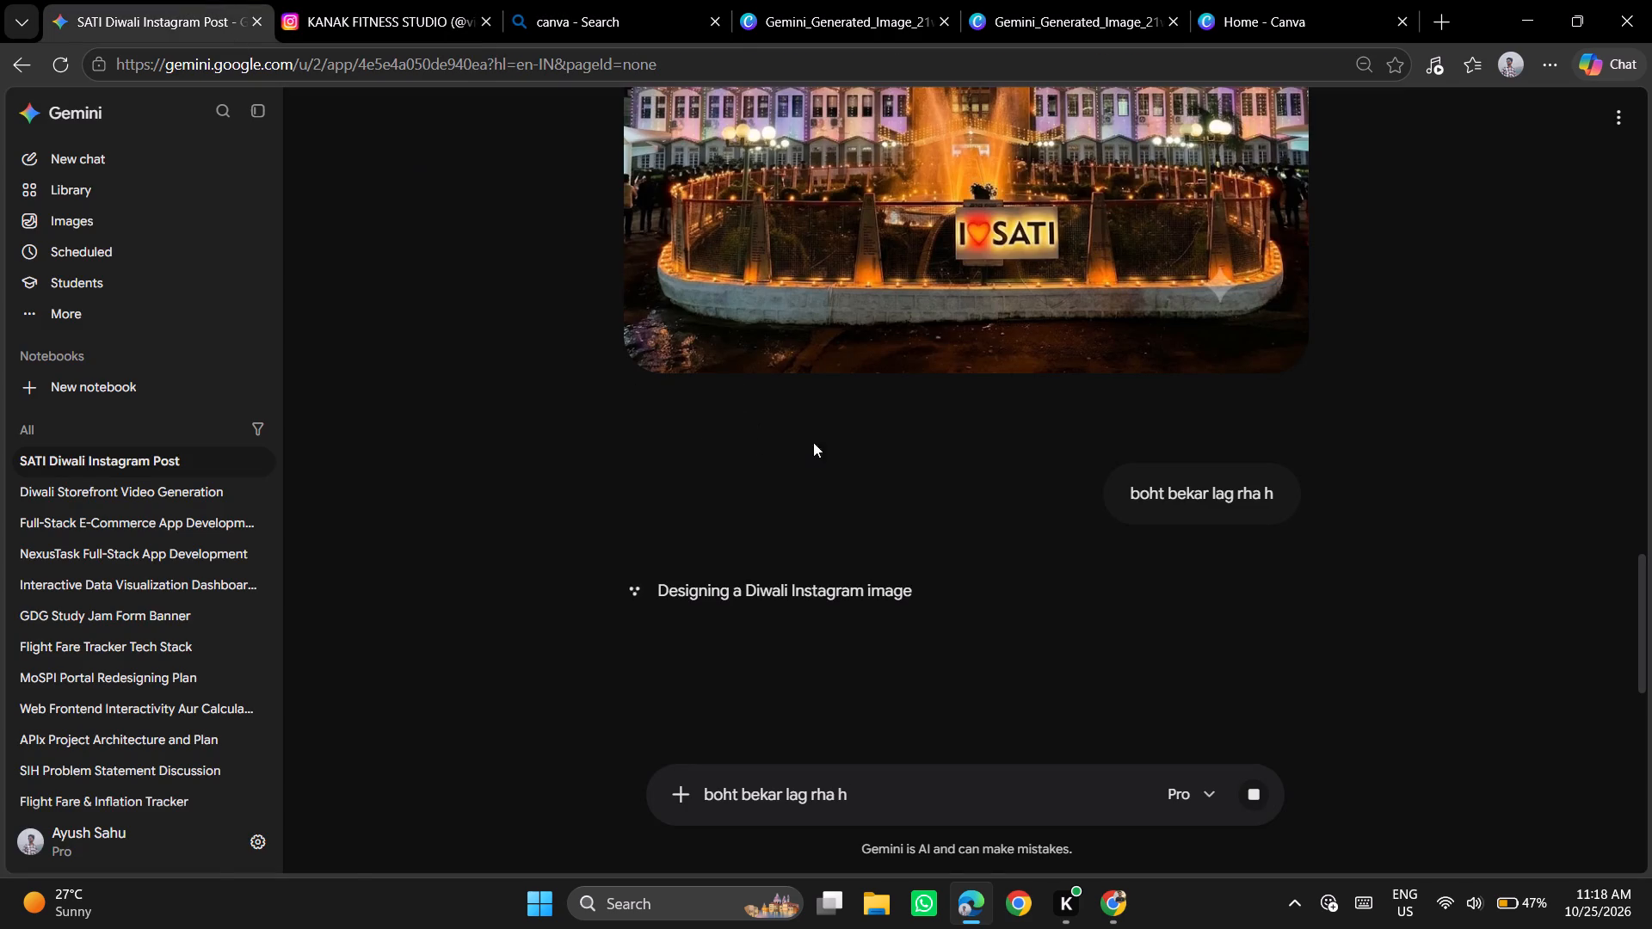
pyautogui.scroll(-7, 720, 498)
pyautogui.click(1248, 8)
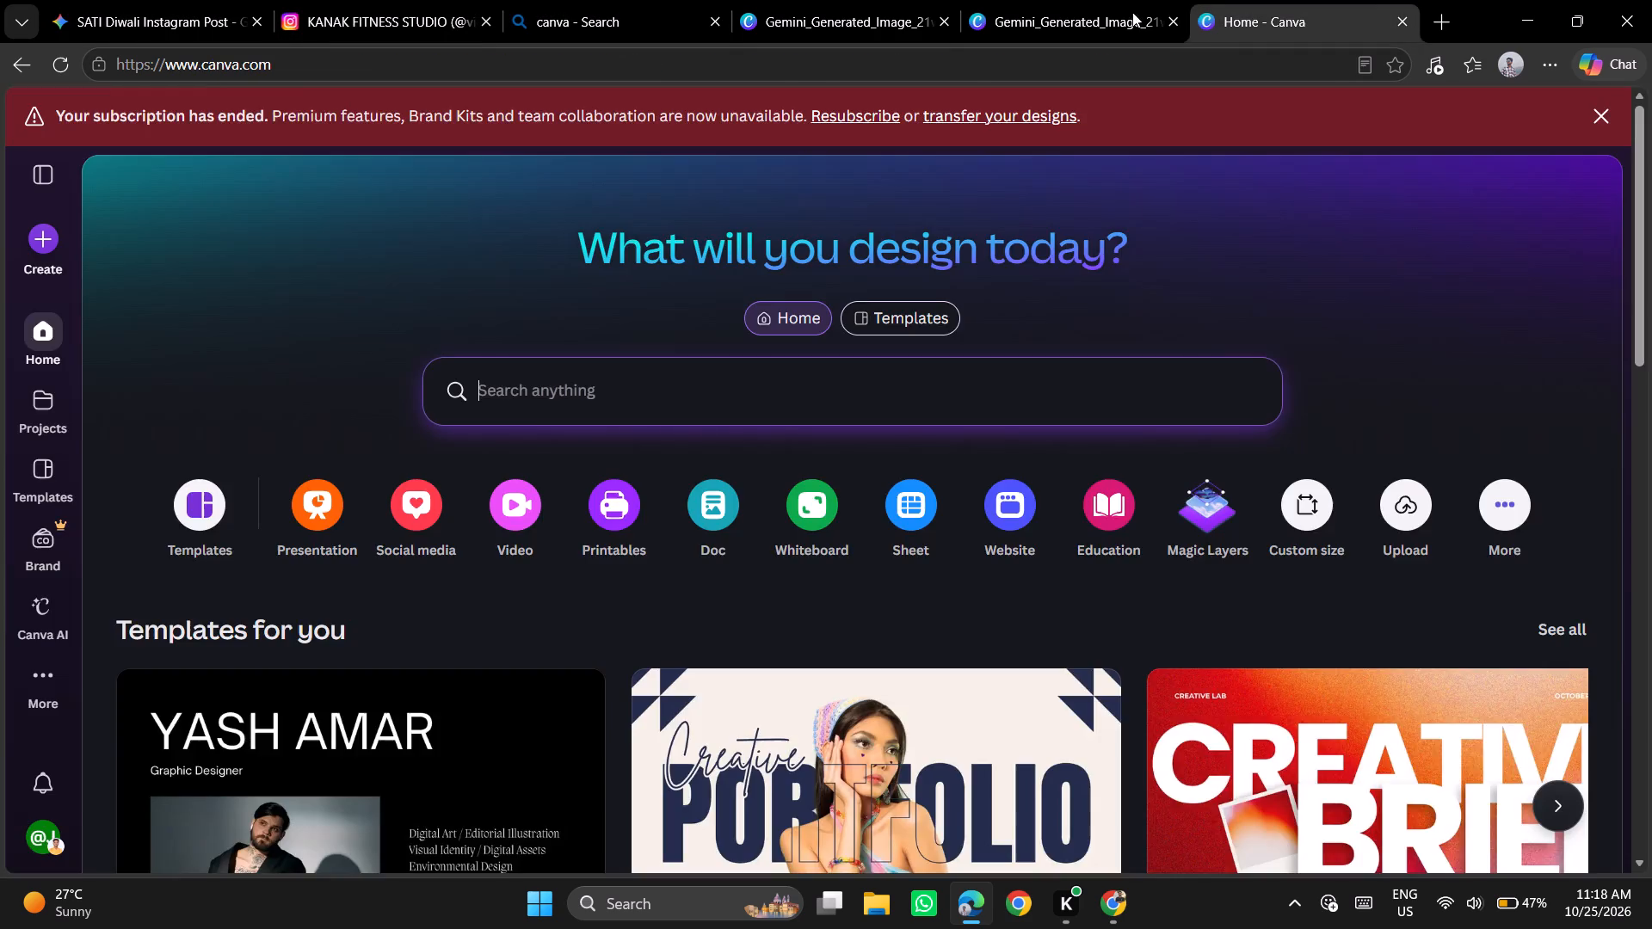
# Review the open Canva previews of the SATI Diwali image and their account team, and return to the switched team's home page.
pyautogui.click(1039, 12)
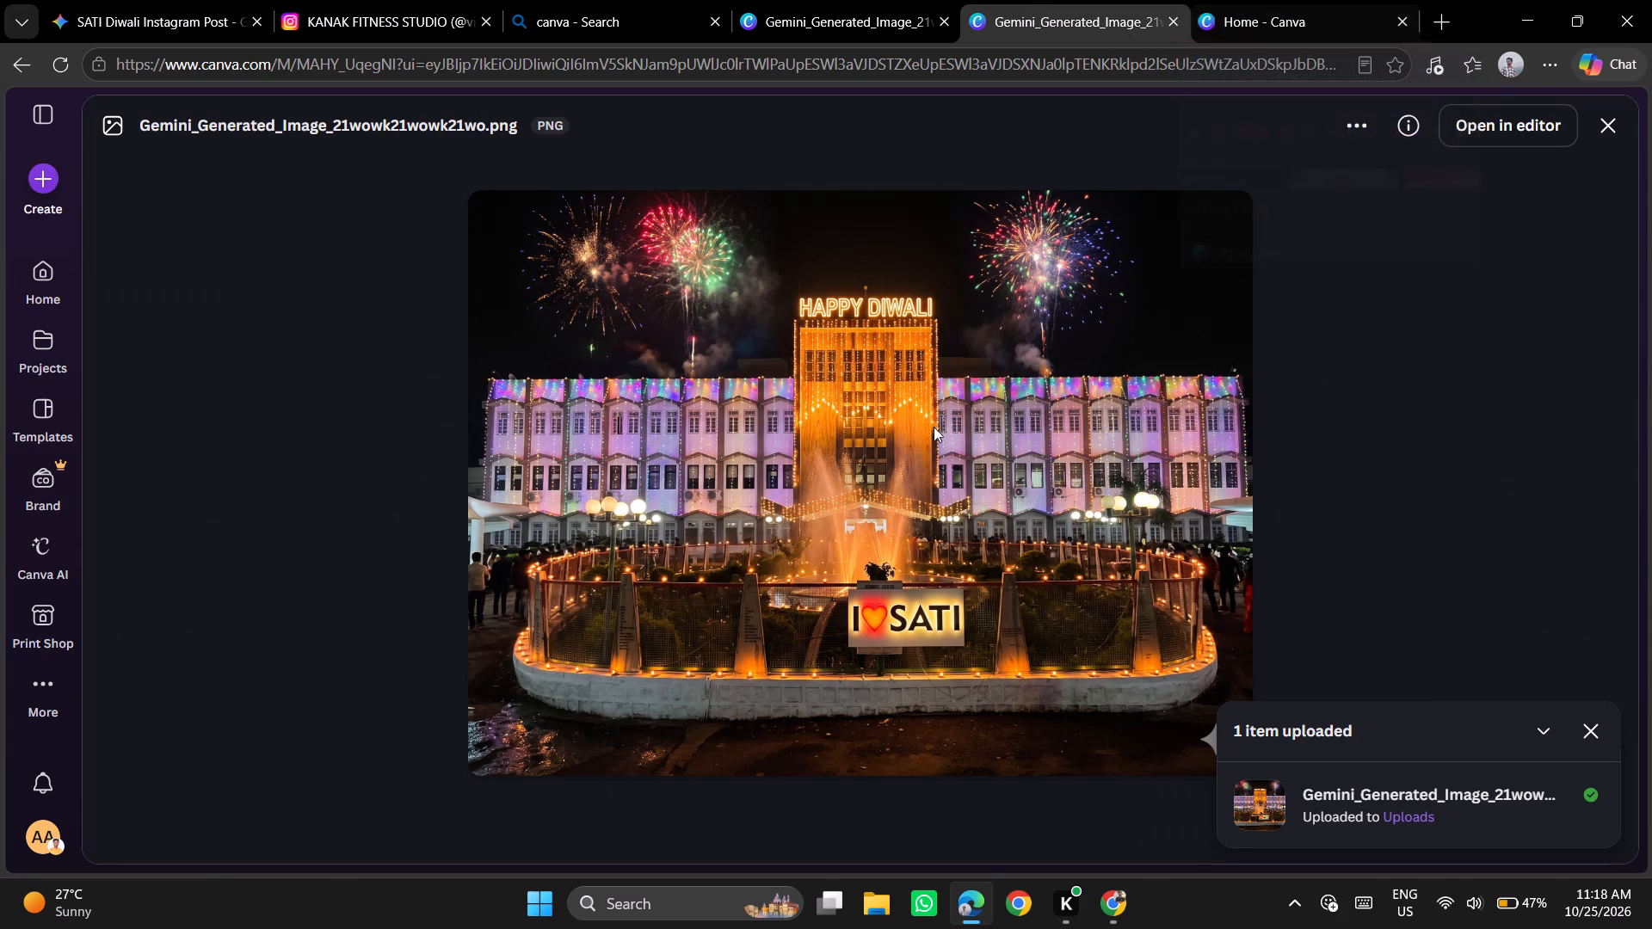
pyautogui.scroll(-6, 923, 442)
pyautogui.click(1243, 3)
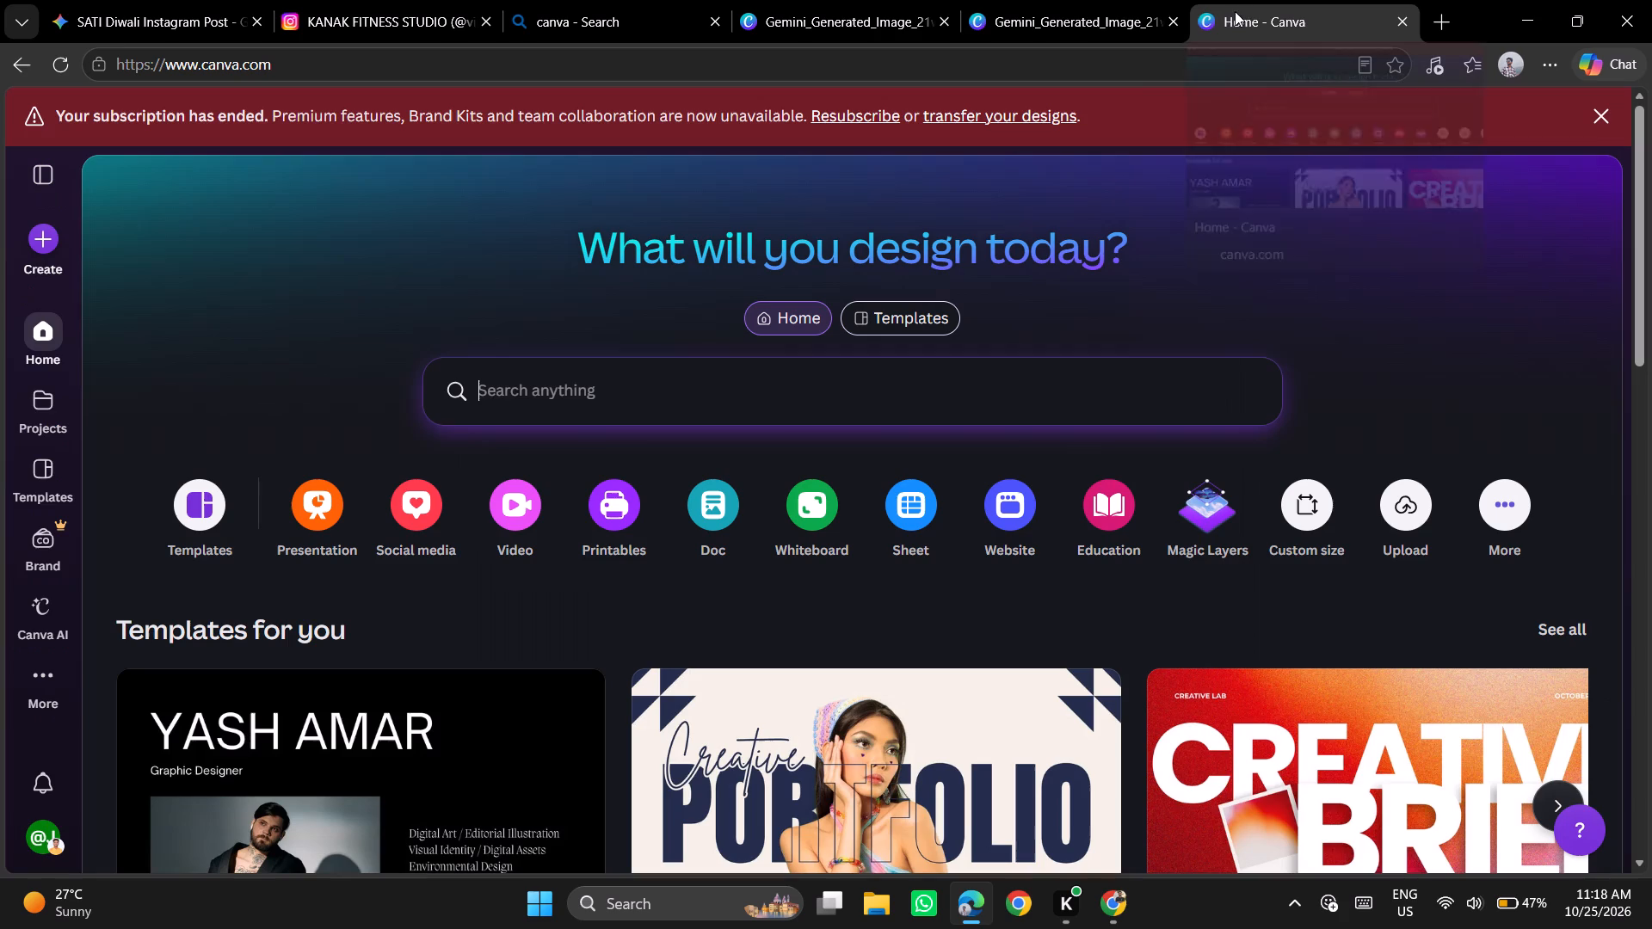
pyautogui.click(887, 0)
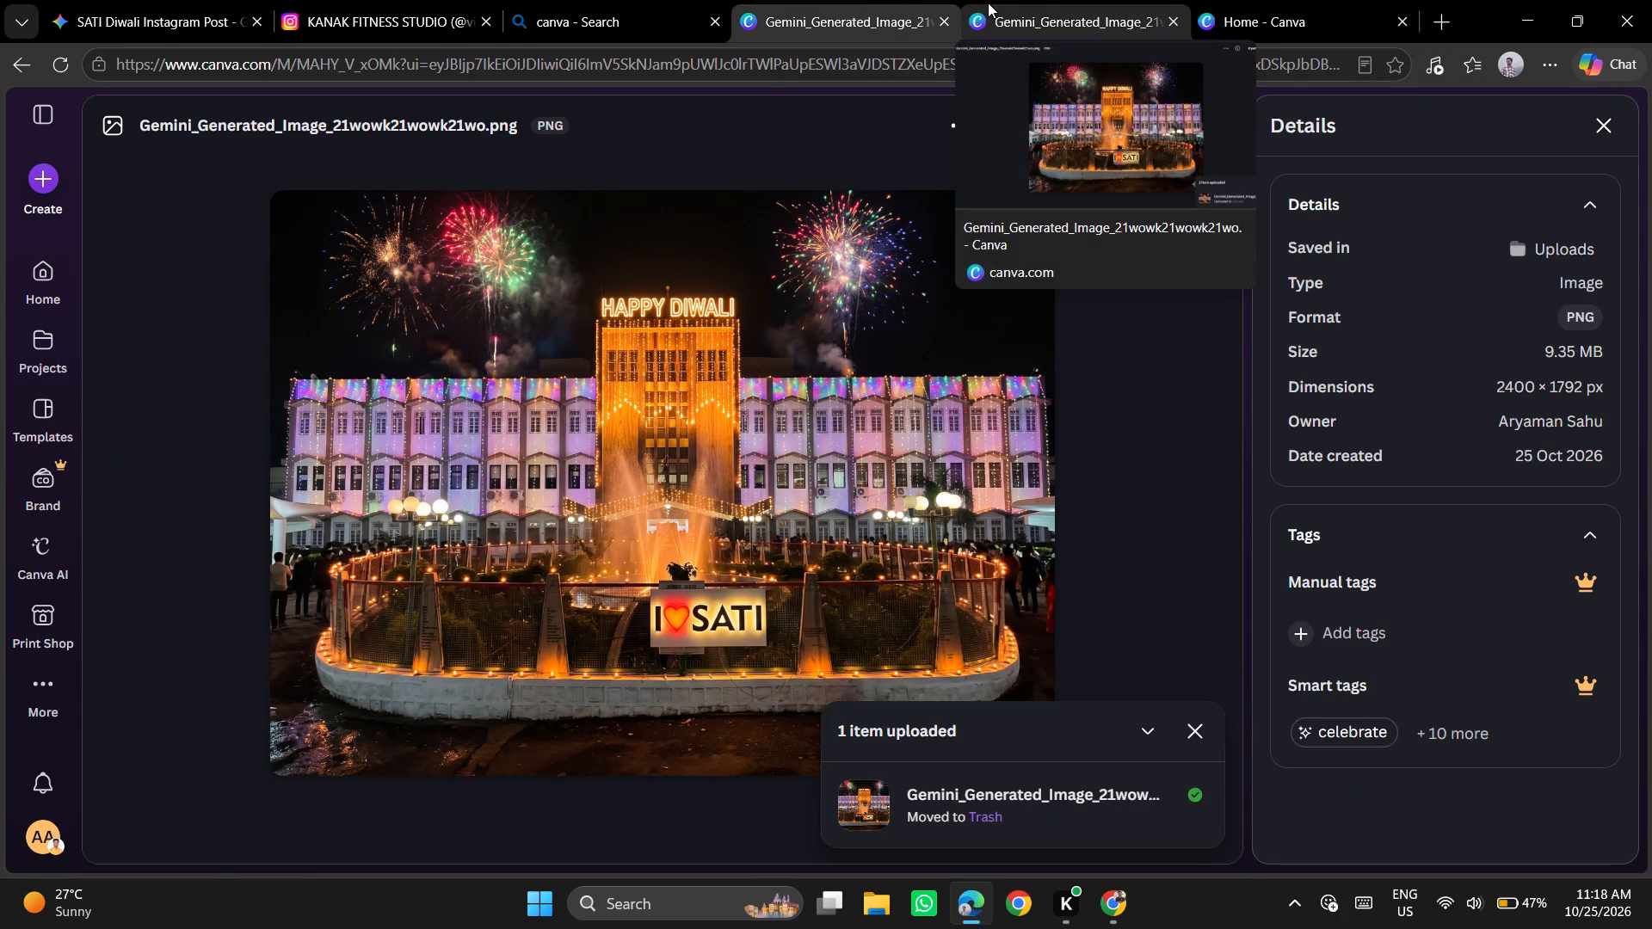
pyautogui.click(749, 3)
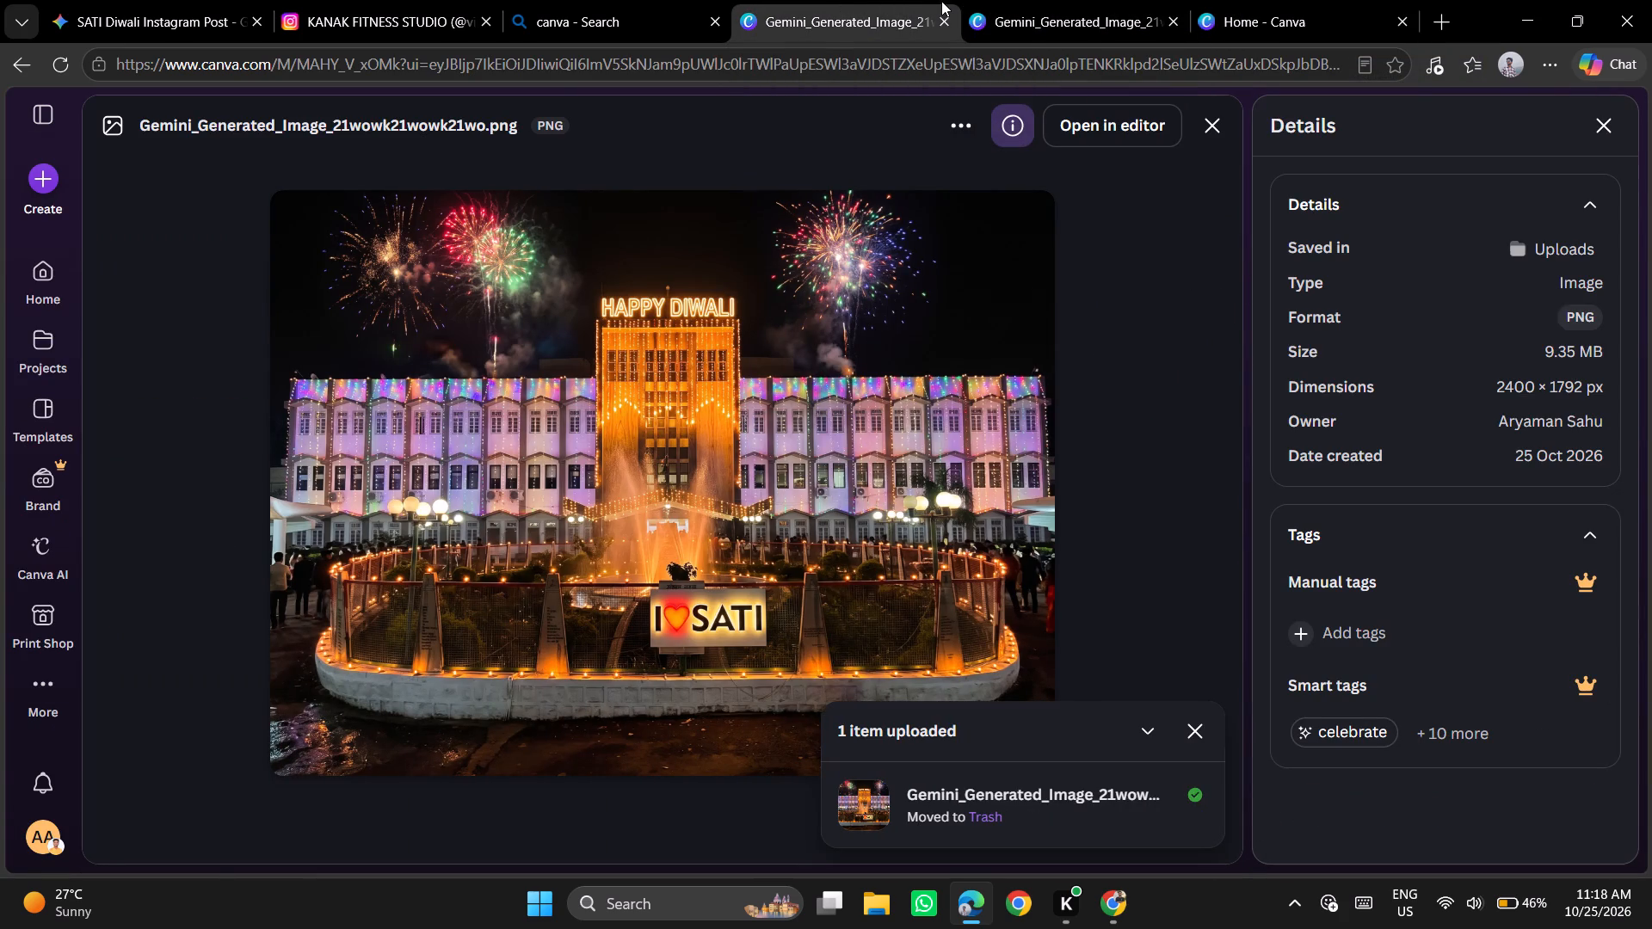
pyautogui.click(1033, 0)
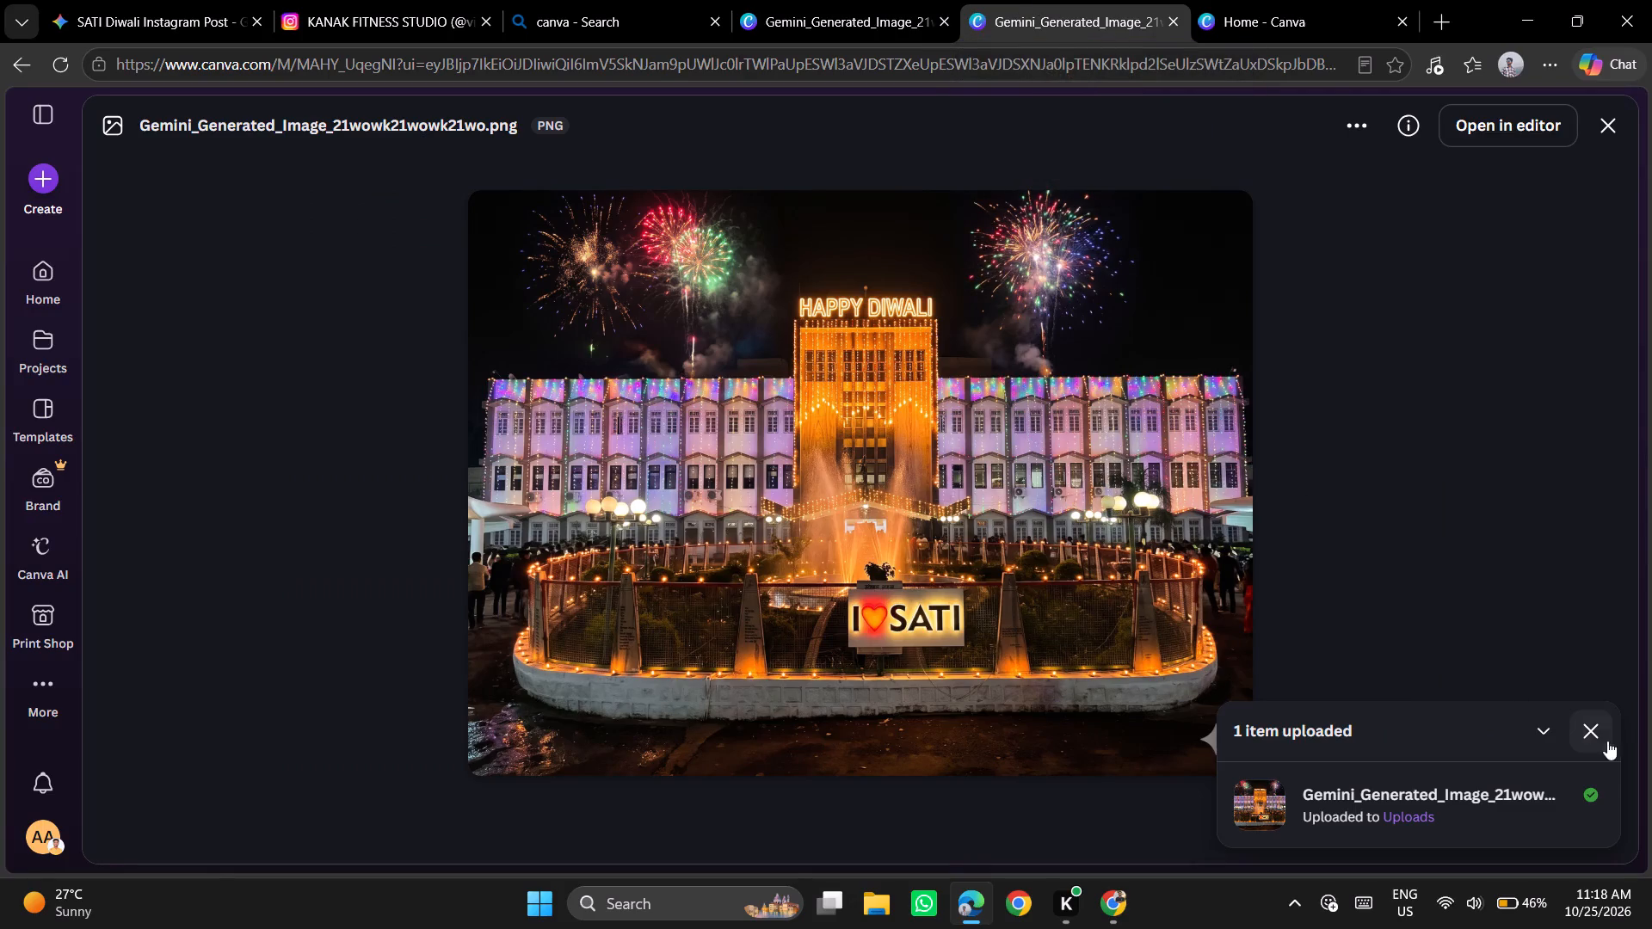
pyautogui.click(1582, 730)
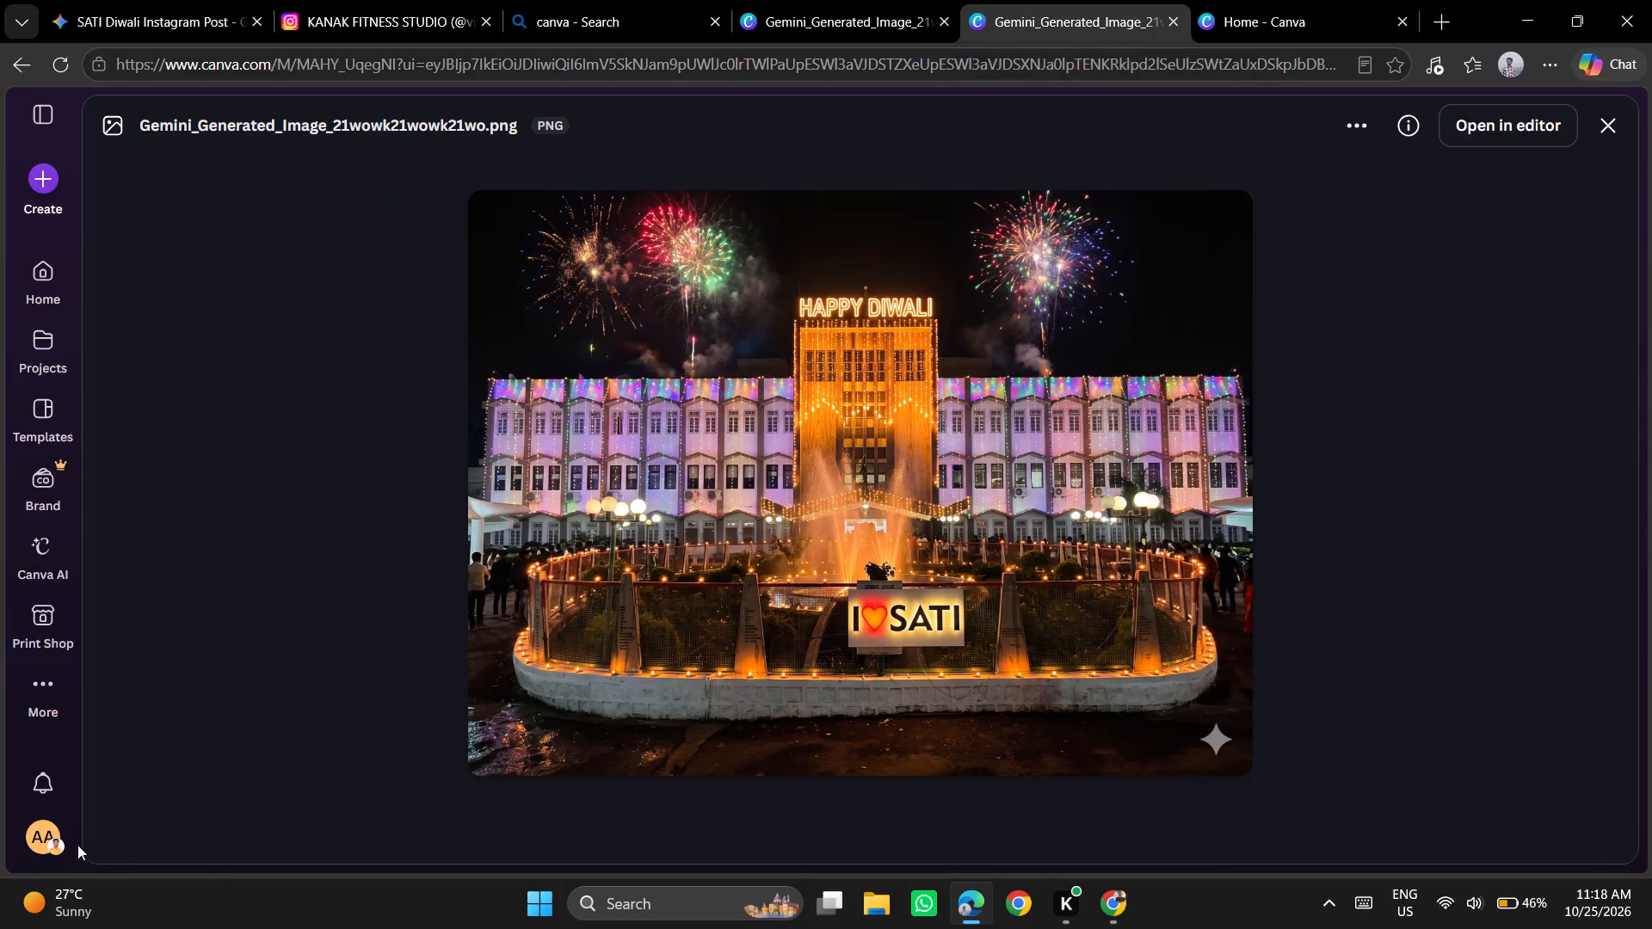
pyautogui.click(47, 831)
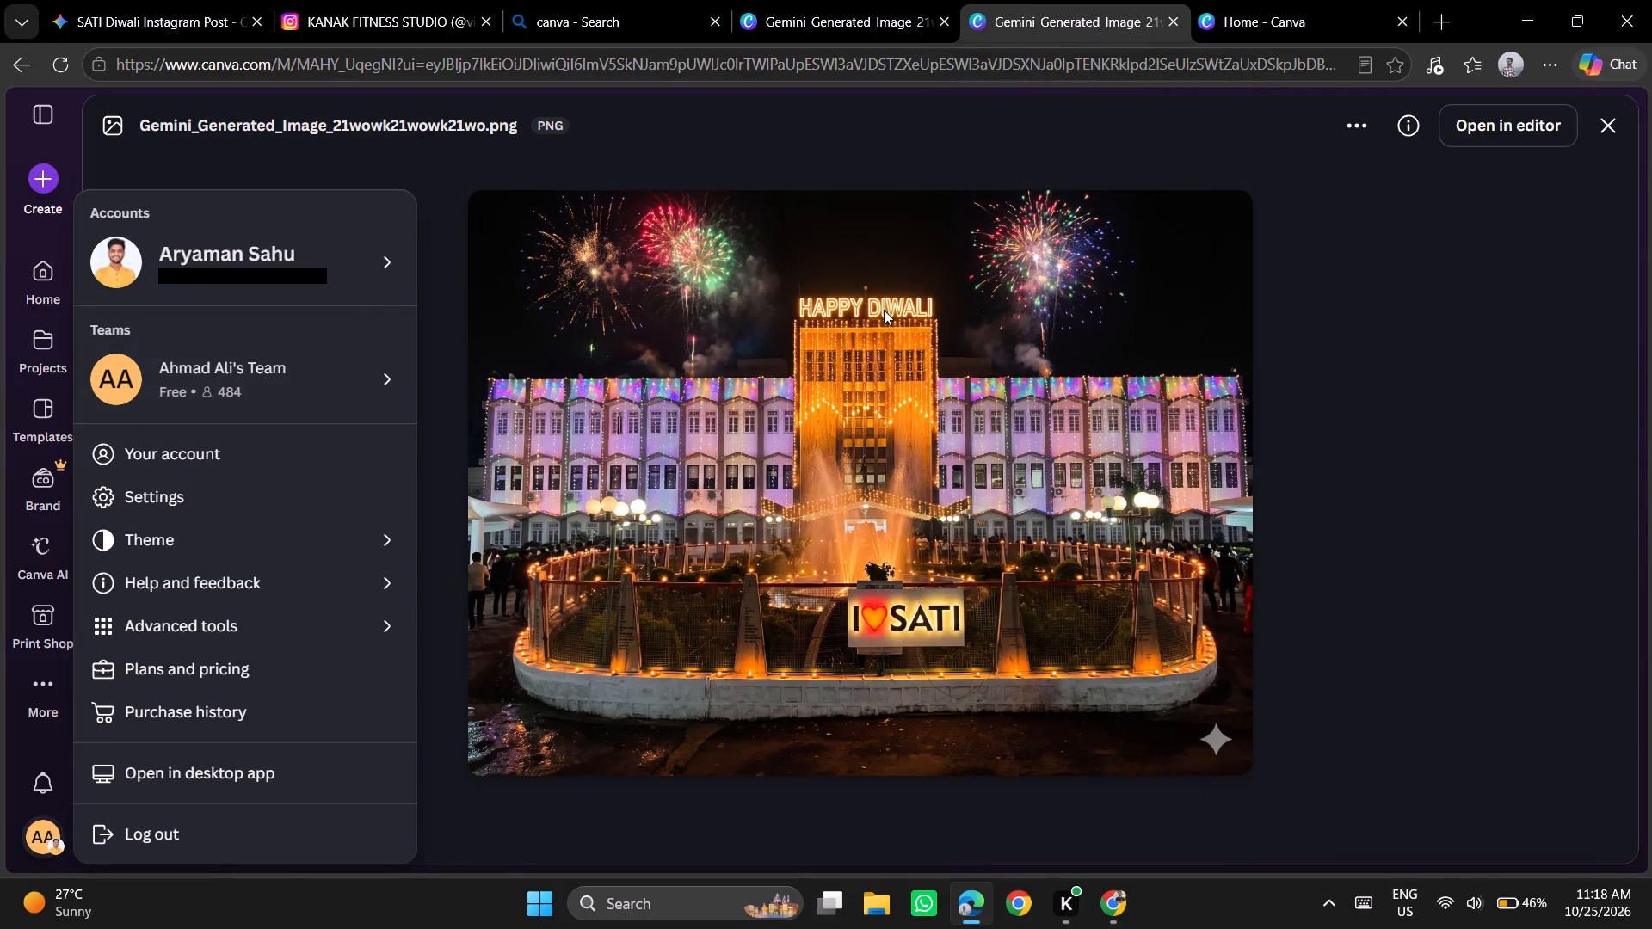
pyautogui.click(1310, 0)
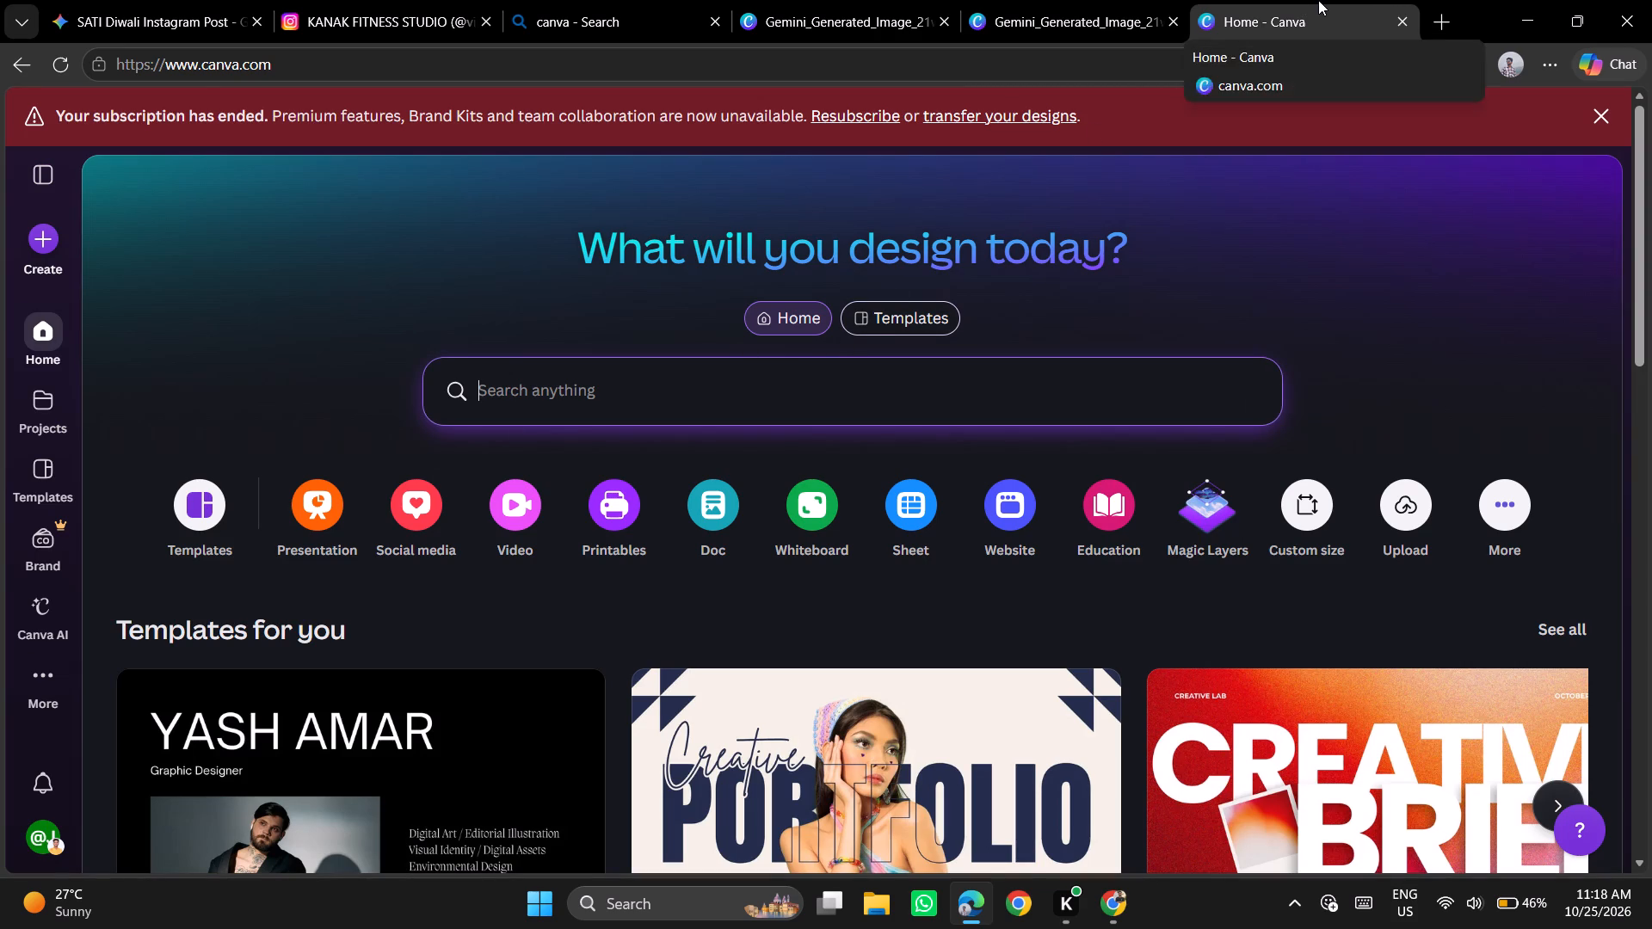
# Upload the most recently downloaded Gemini SATI Diwali image to the switched Canva team.
pyautogui.hotkey('ctrl', 'j')
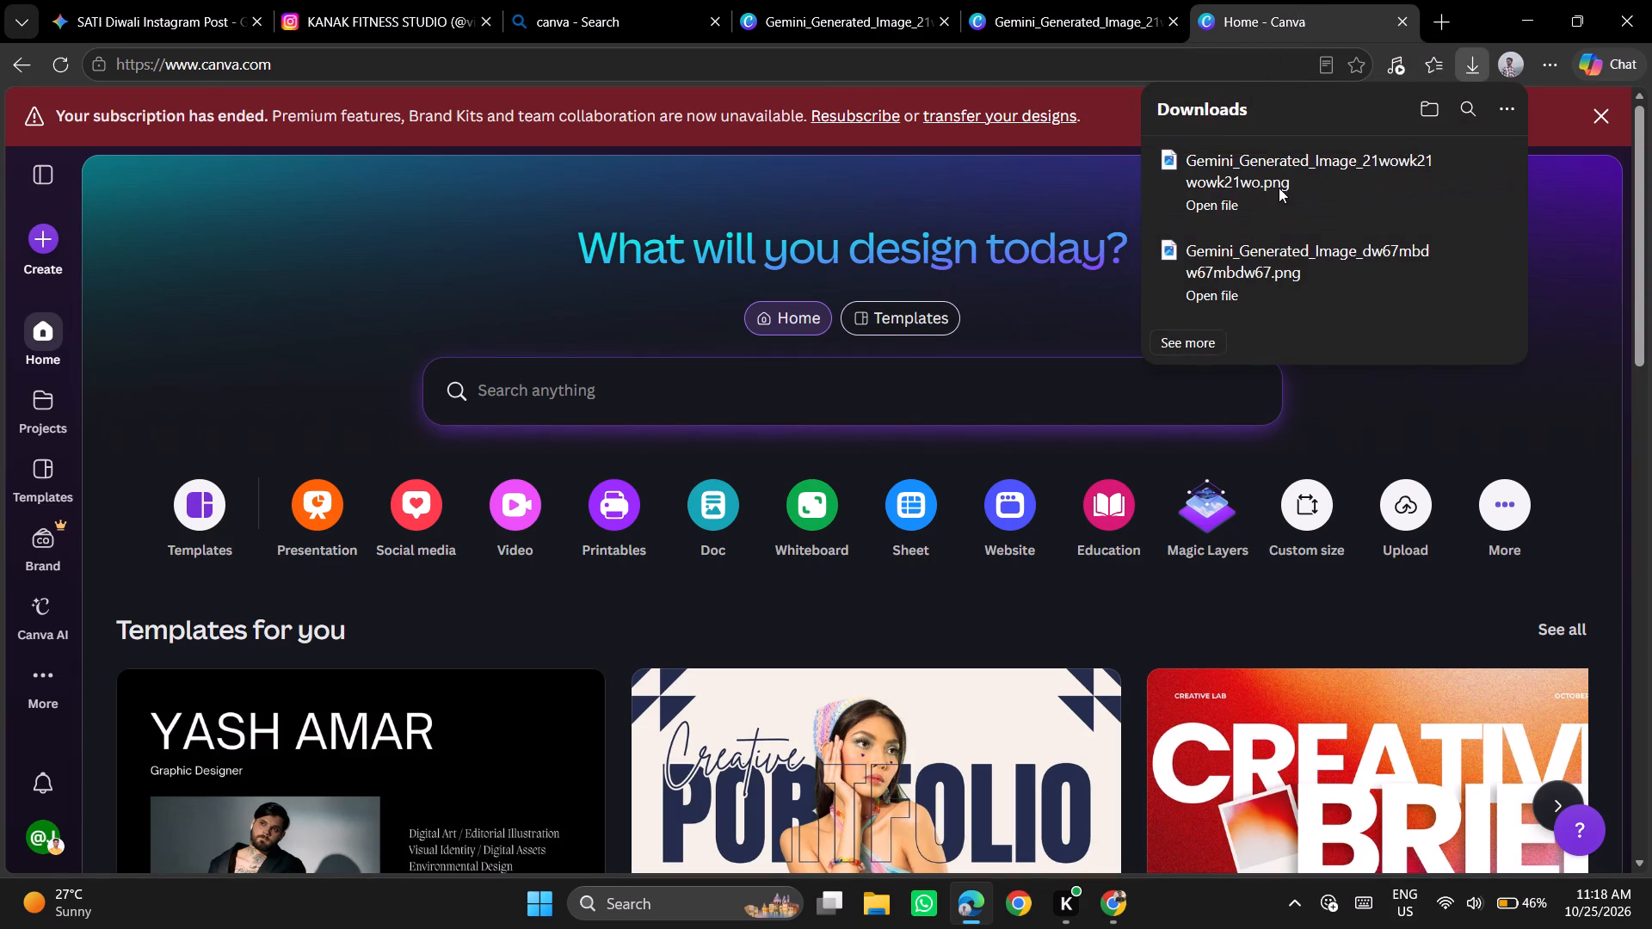
pyautogui.moveTo(1279, 185); pyautogui.dragTo(959, 436)
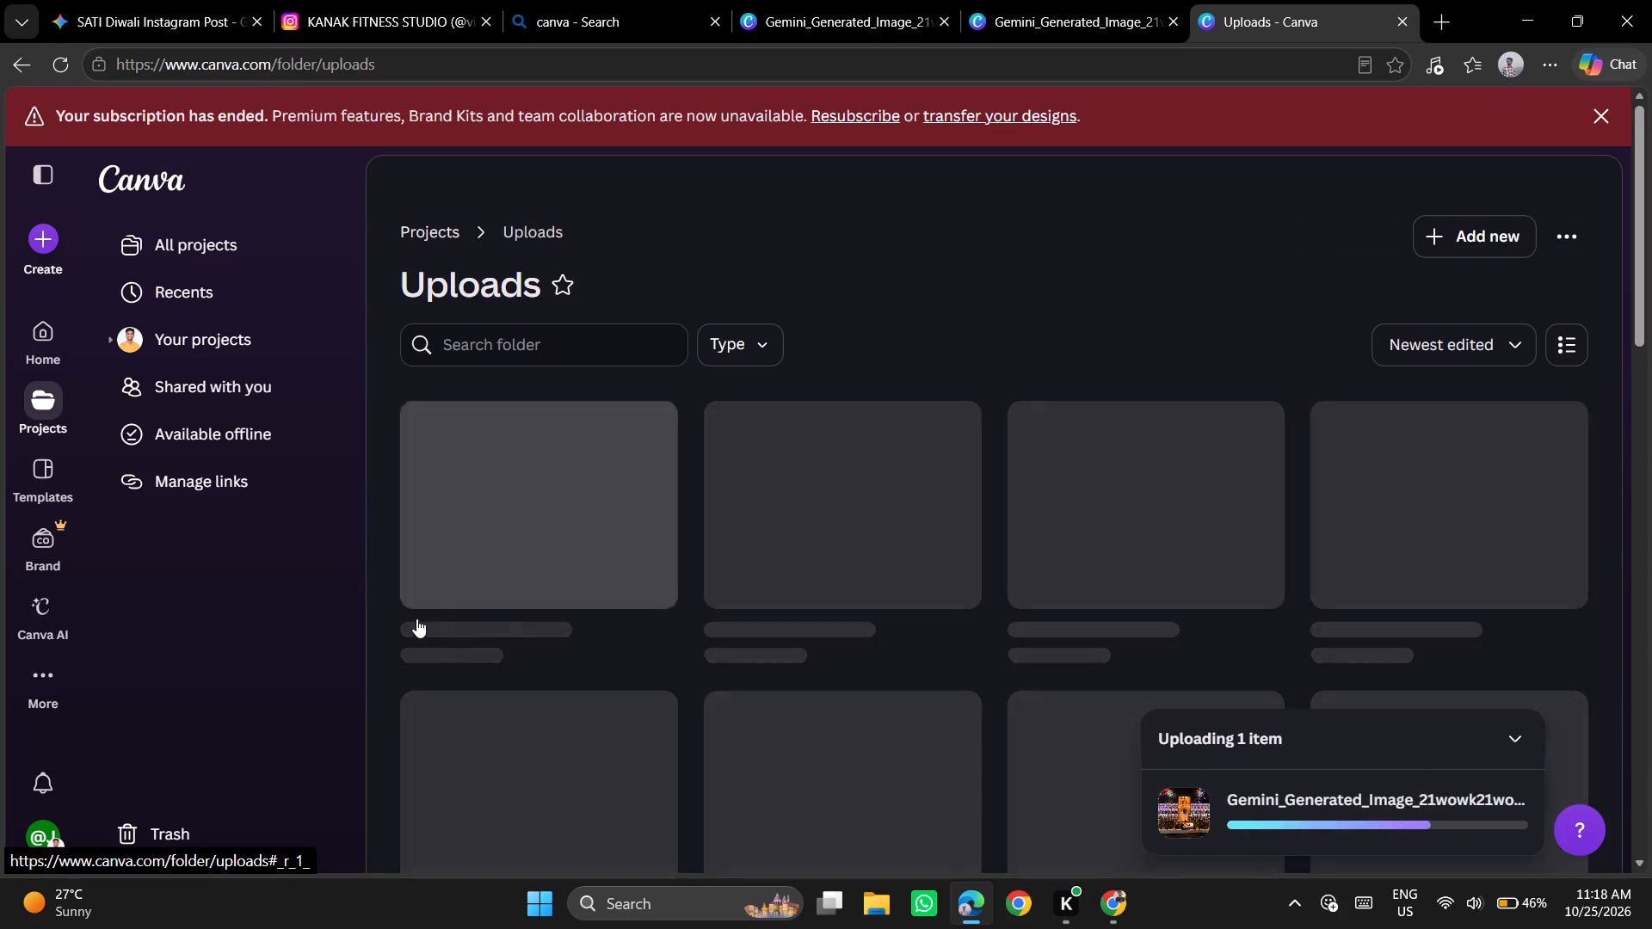
# Move the uploaded Gemini SATI Diwali image to Trash, dismiss the upload and subscription notices, and open the Trash folder.
pyautogui.click(550, 561)
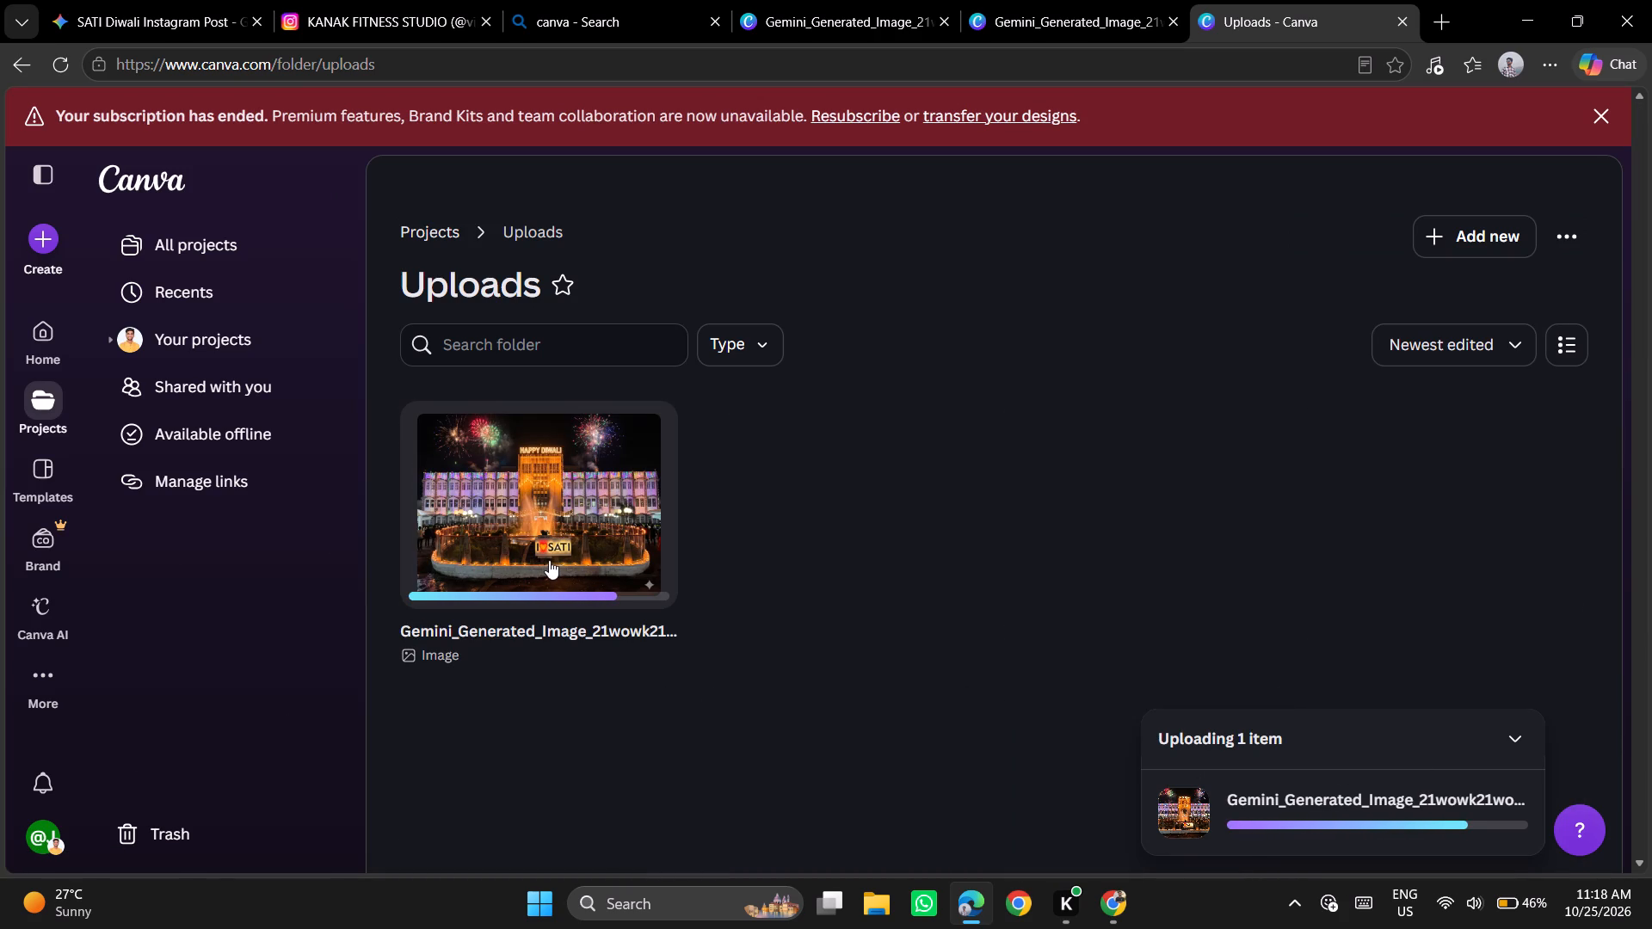
pyautogui.click(553, 522)
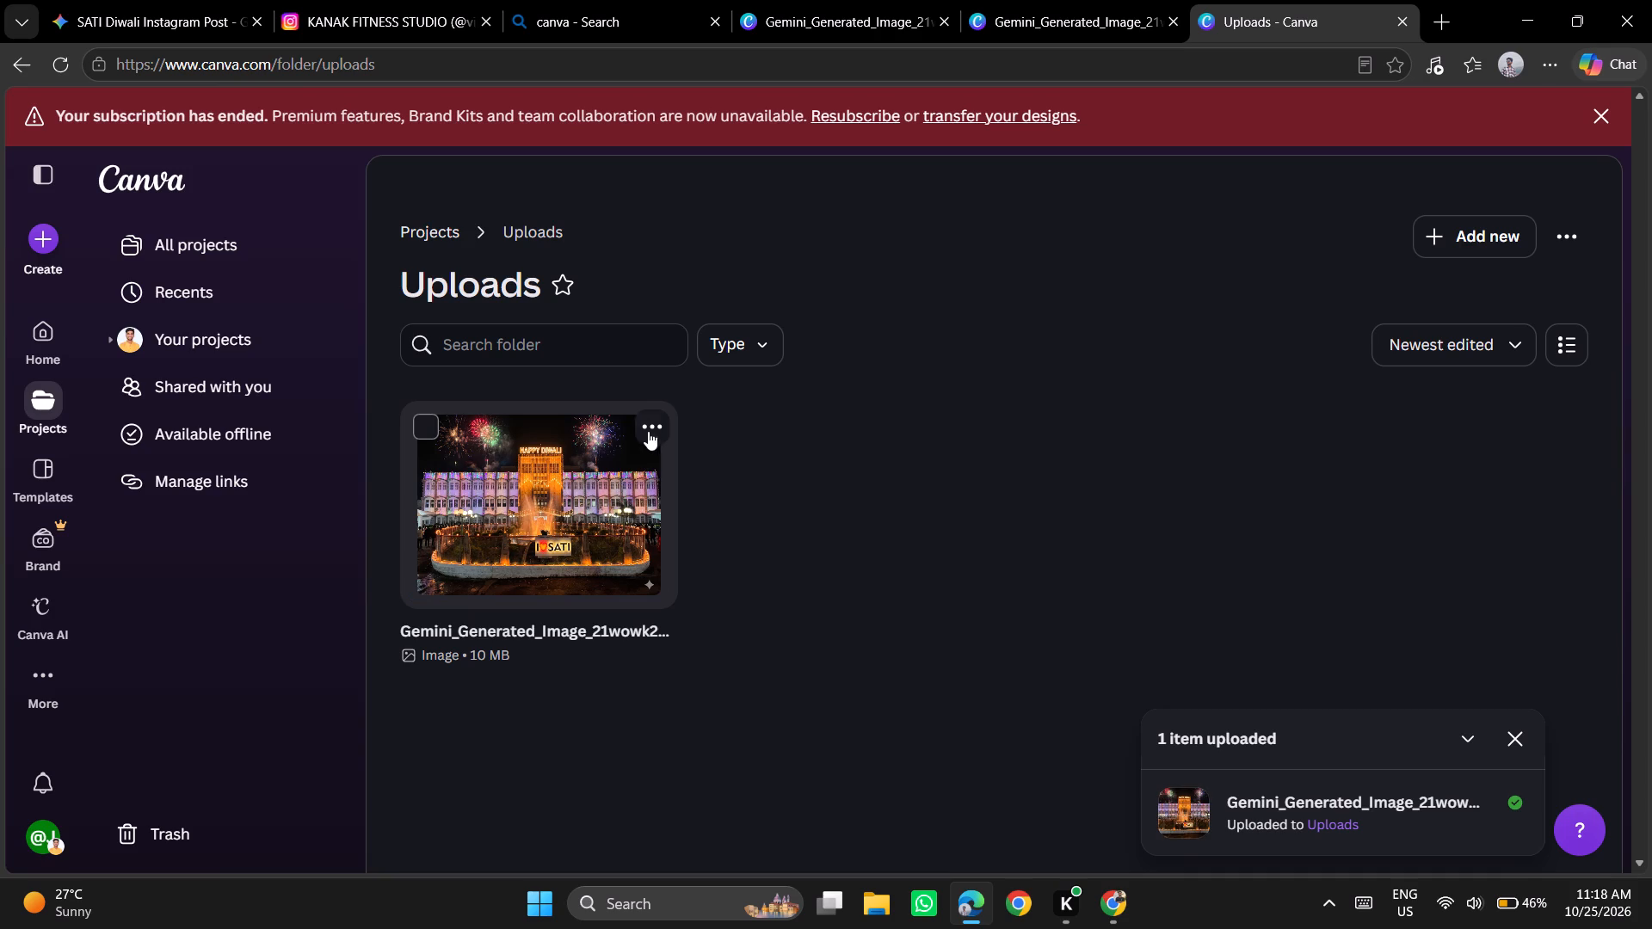
pyautogui.click(649, 426)
pyautogui.click(804, 835)
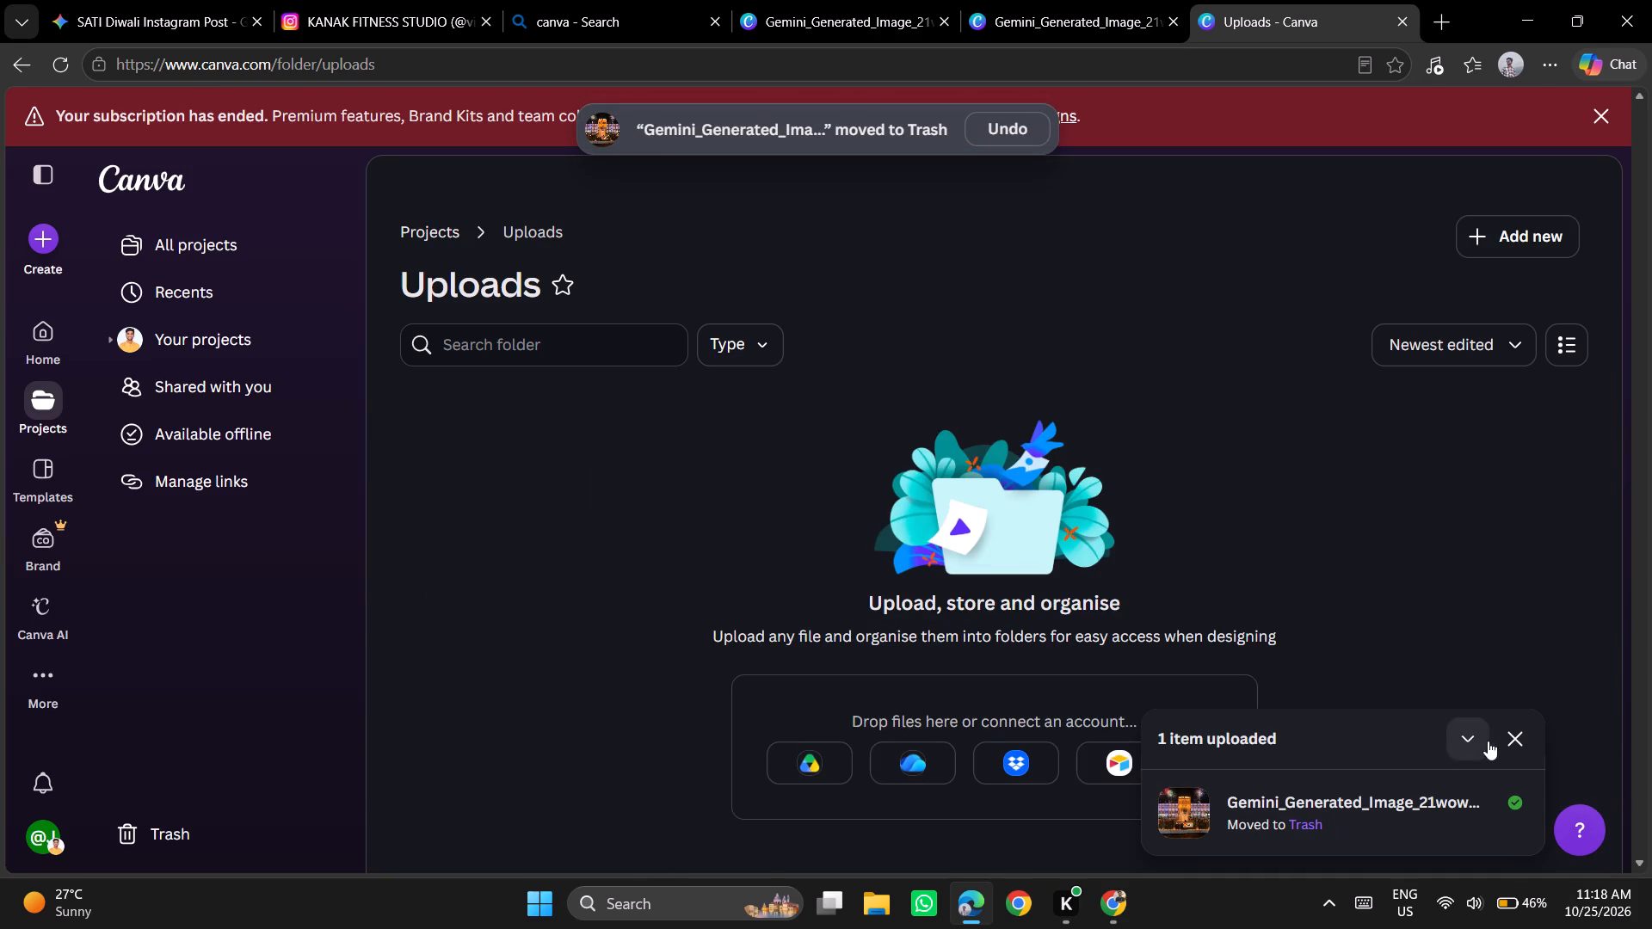
pyautogui.click(1525, 739)
pyautogui.click(1173, 123)
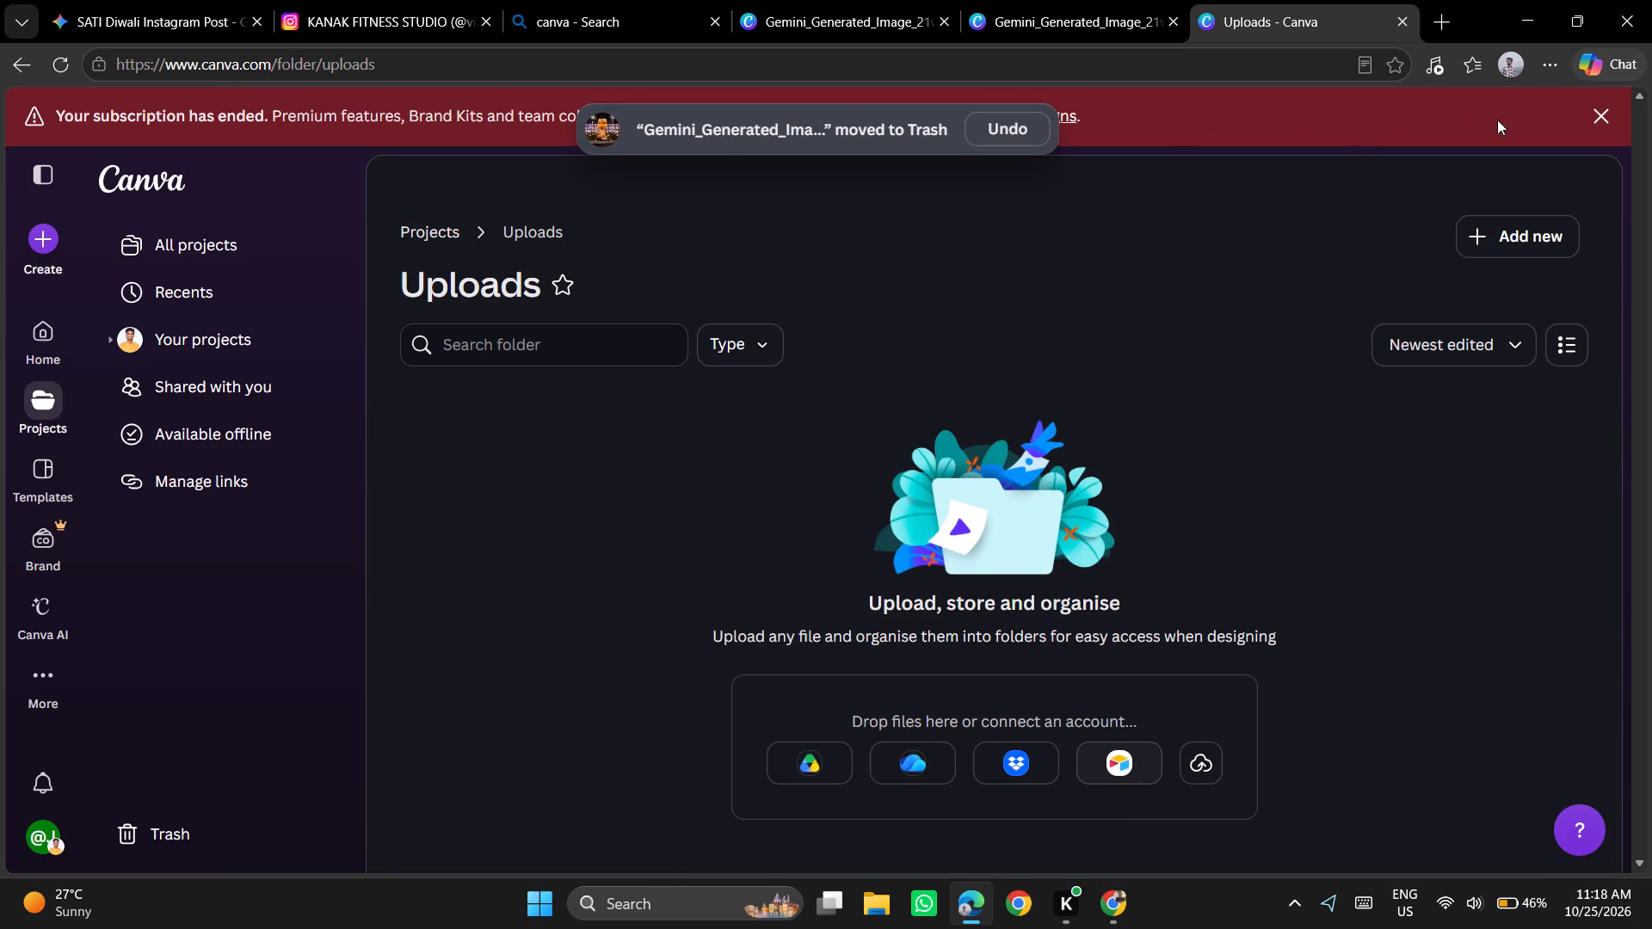
pyautogui.click(1601, 117)
pyautogui.click(198, 842)
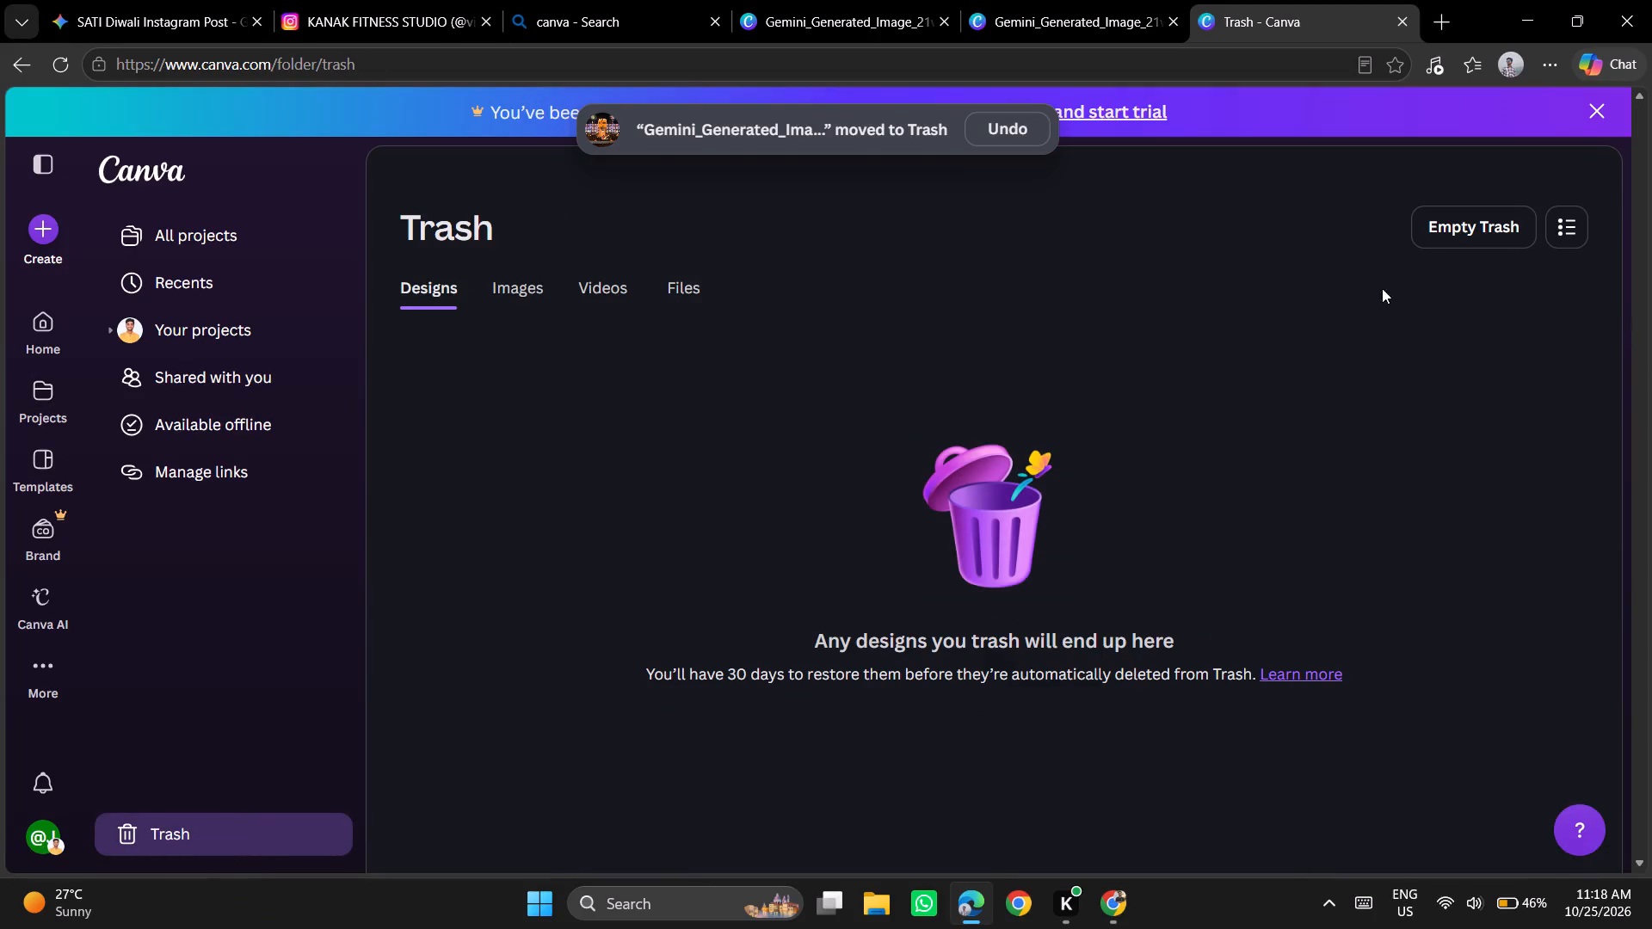
# Examine the account's list of teams, and look through the Your profile settings page.
pyautogui.click(44, 834)
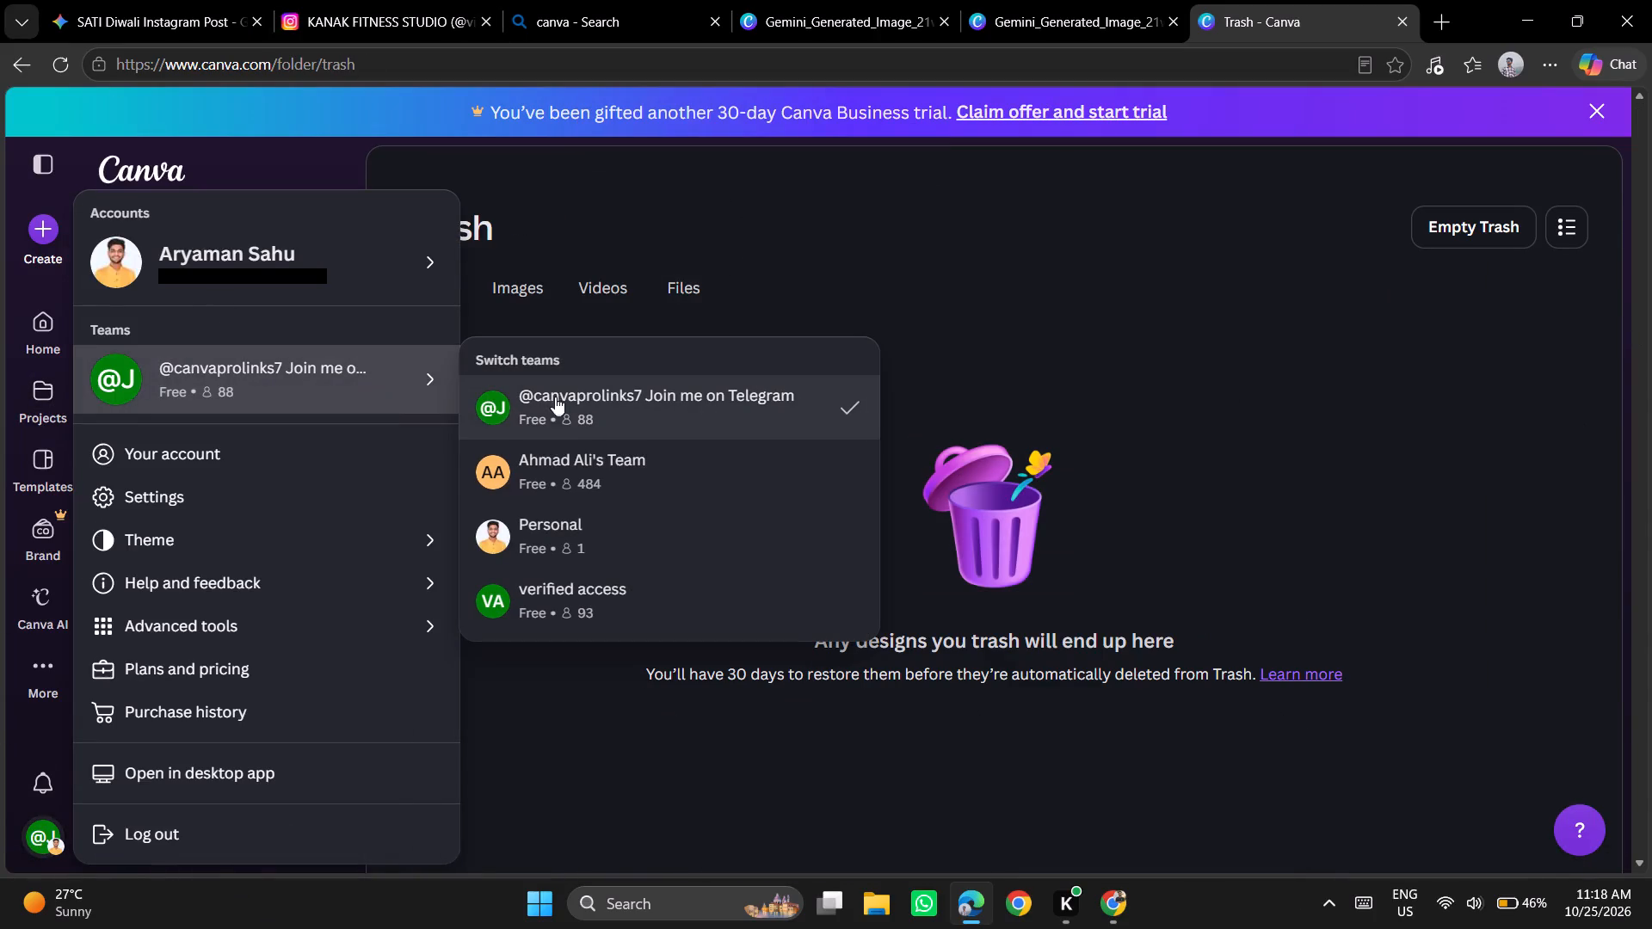
pyautogui.rightClick(552, 405)
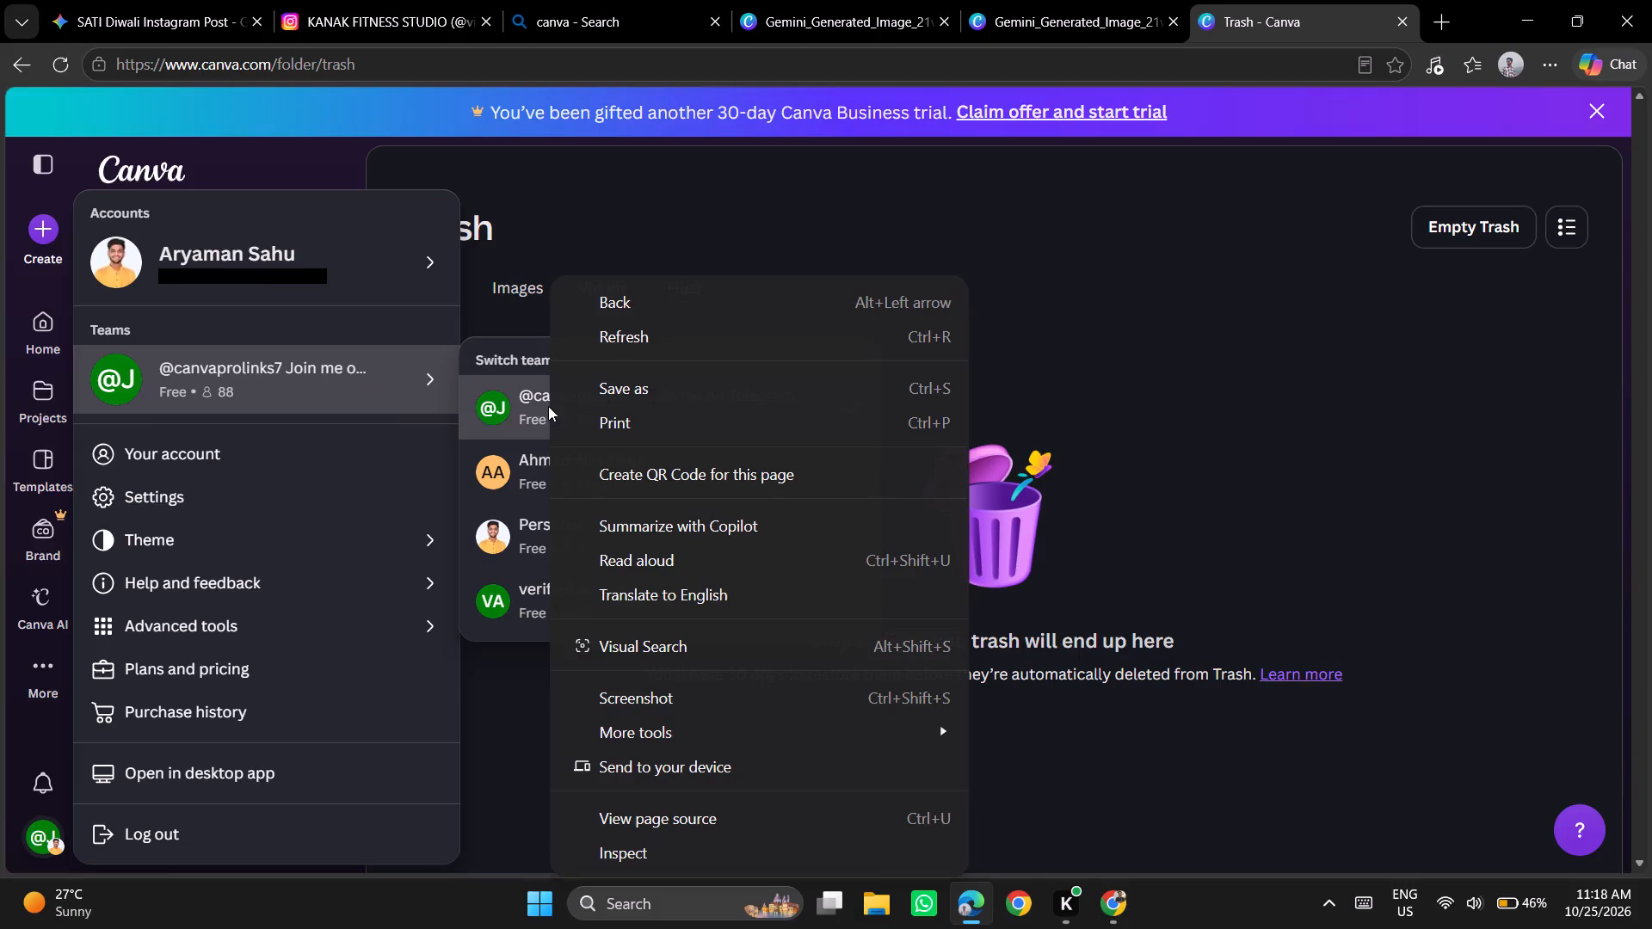
pyautogui.click(268, 400)
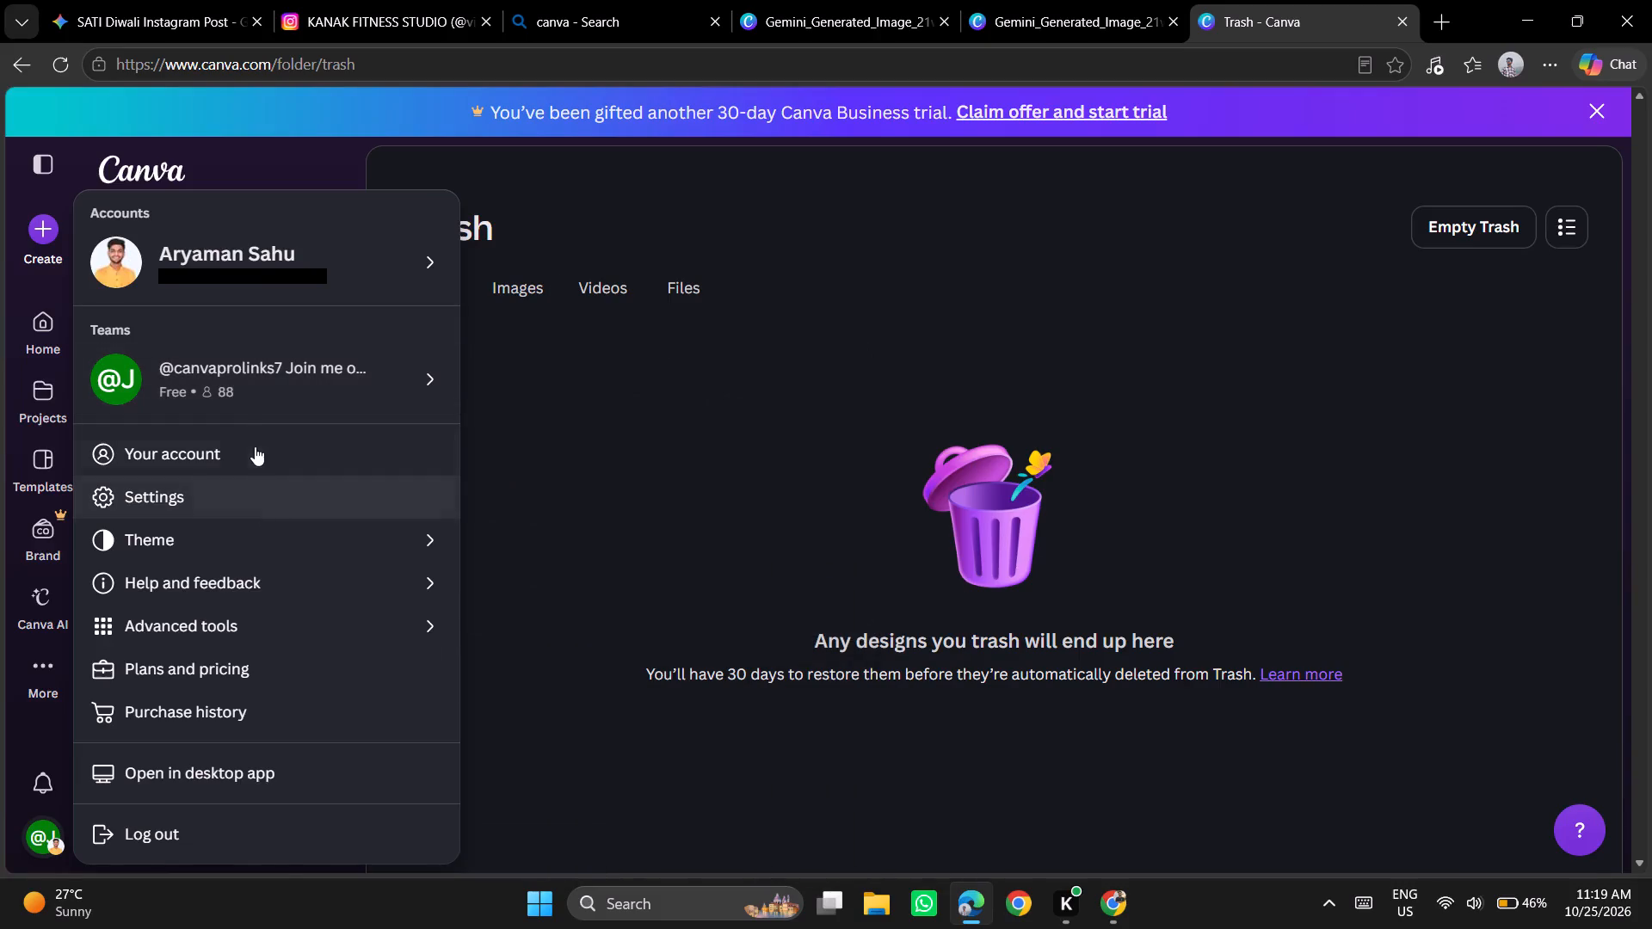
pyautogui.click(261, 446)
pyautogui.click(246, 461)
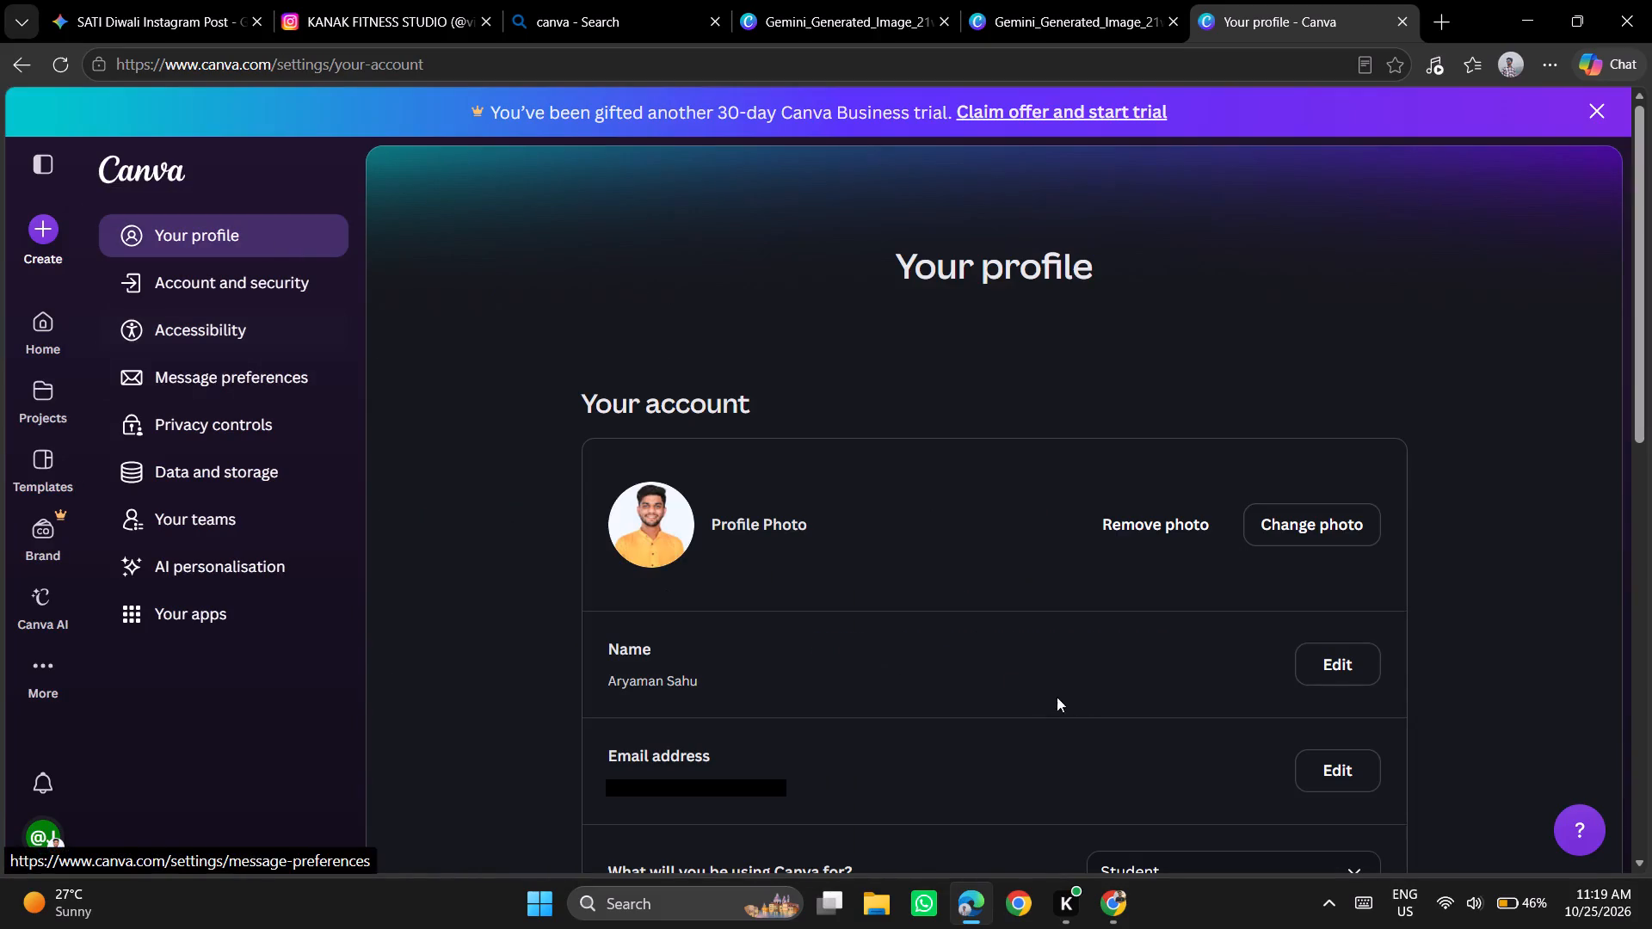
pyautogui.scroll(-14, 1005, 672)
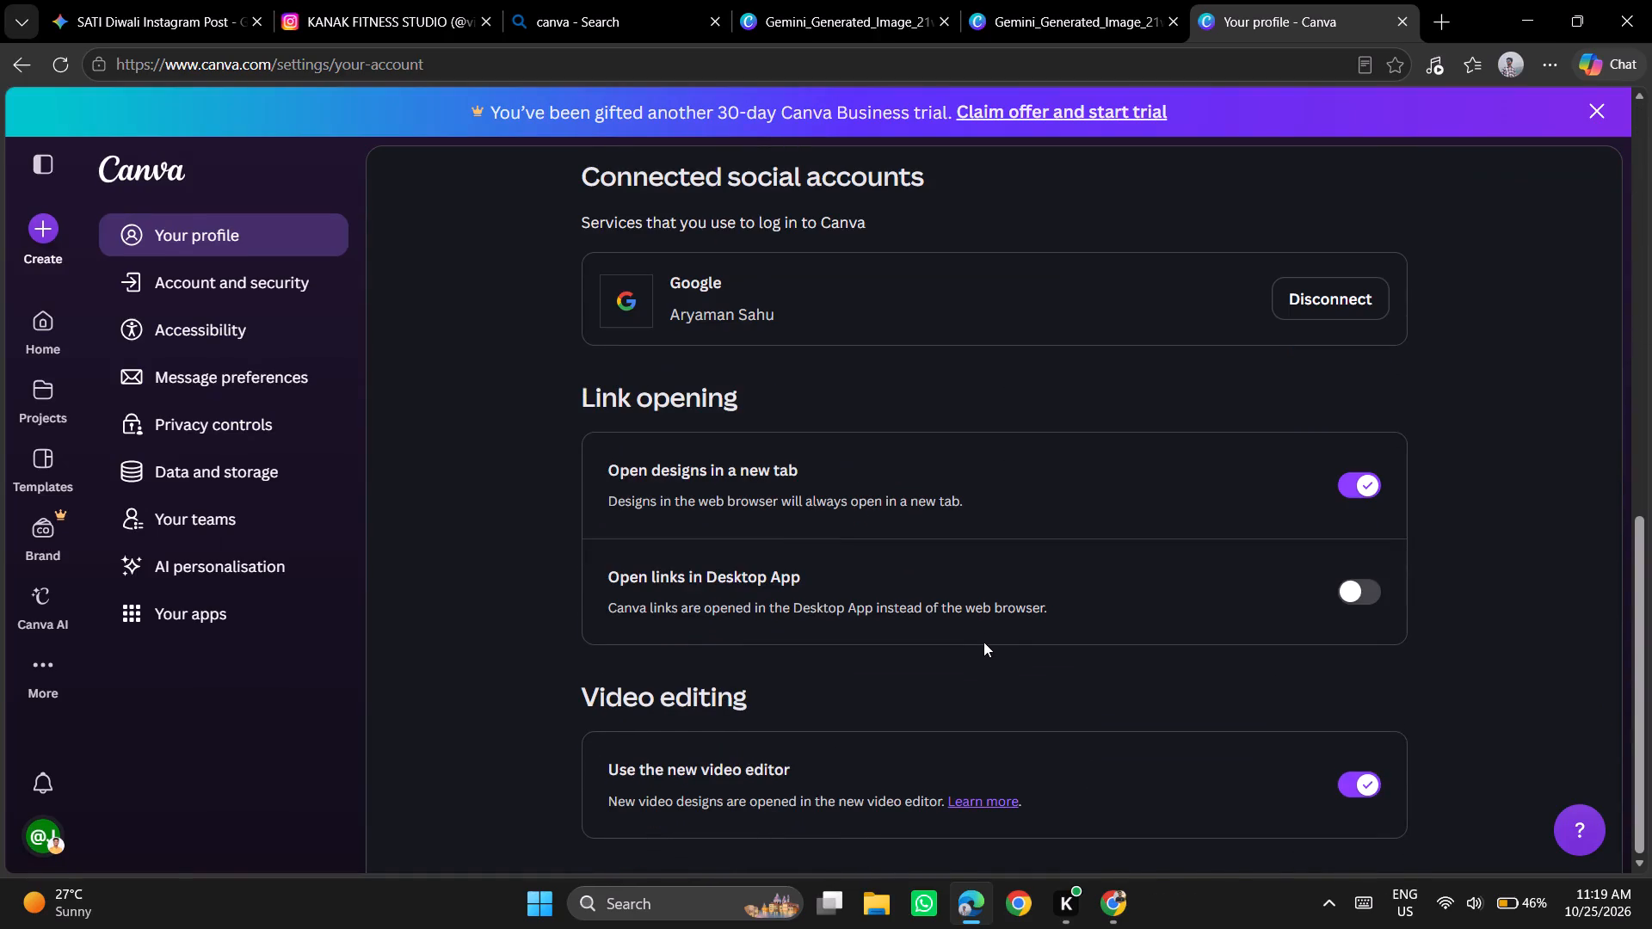
pyautogui.scroll(-4, 971, 626)
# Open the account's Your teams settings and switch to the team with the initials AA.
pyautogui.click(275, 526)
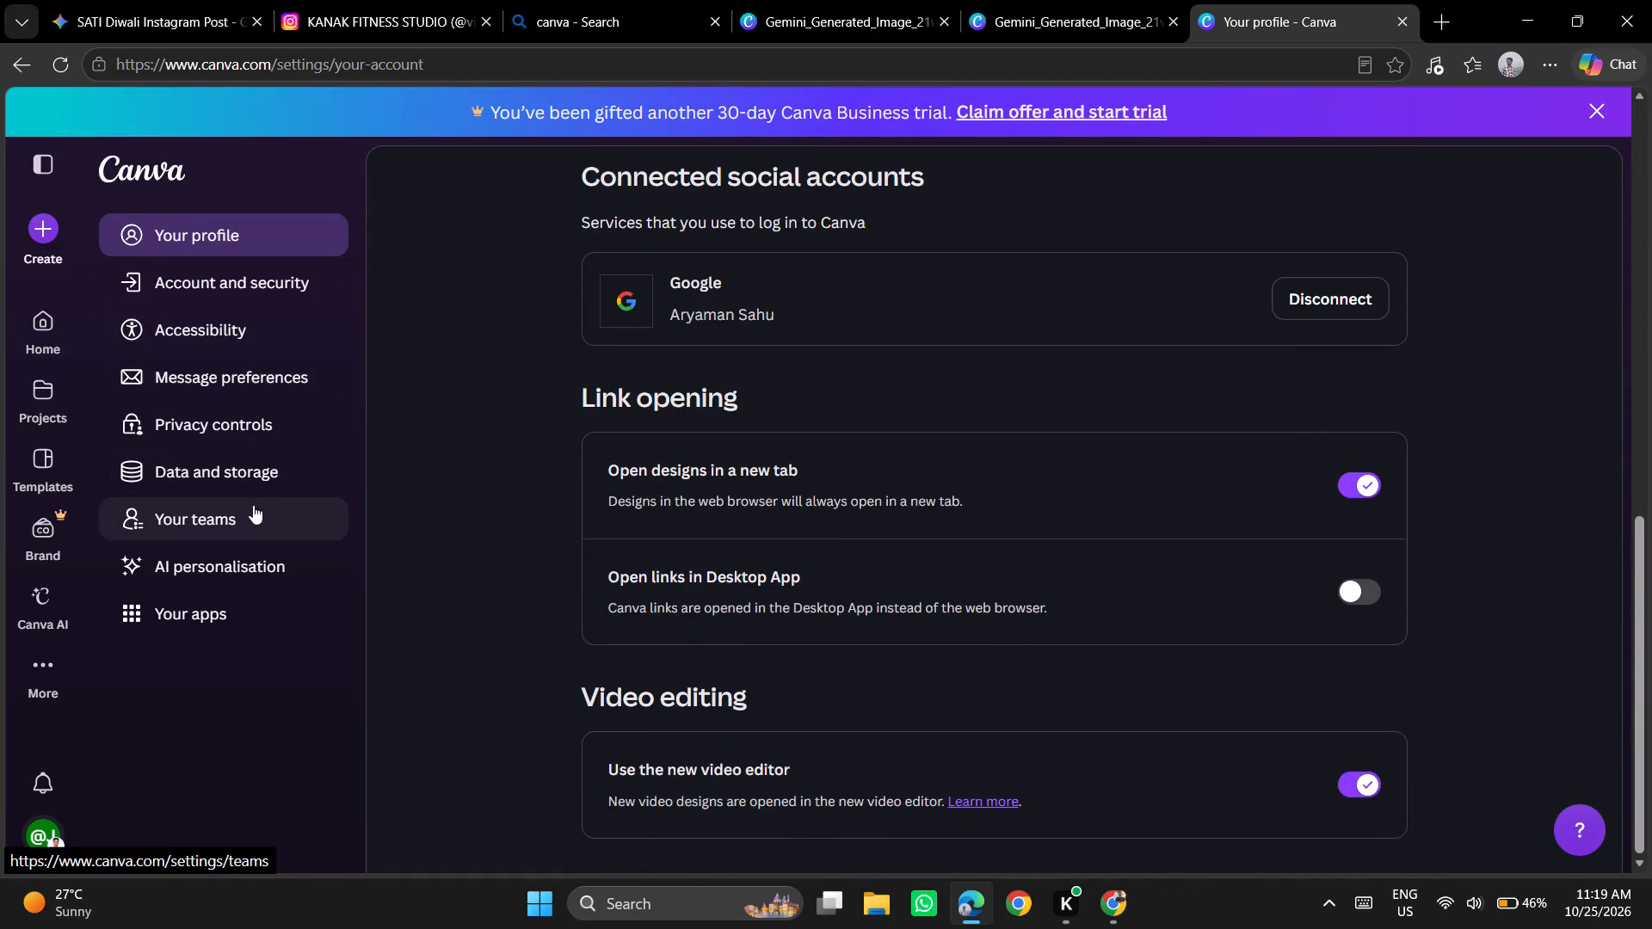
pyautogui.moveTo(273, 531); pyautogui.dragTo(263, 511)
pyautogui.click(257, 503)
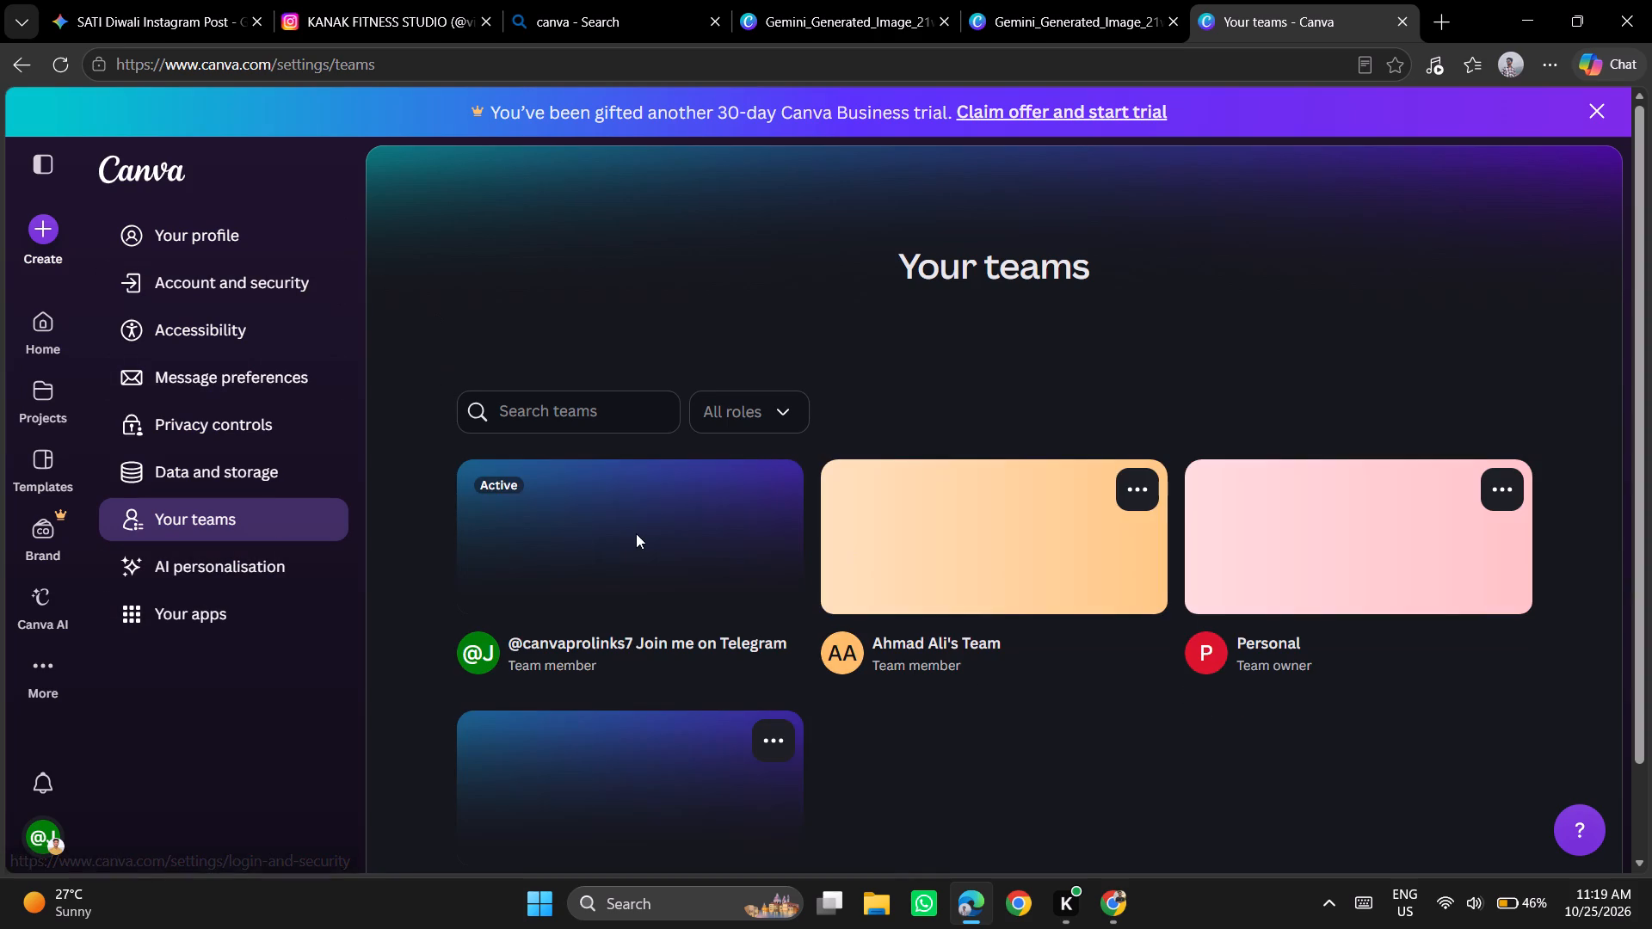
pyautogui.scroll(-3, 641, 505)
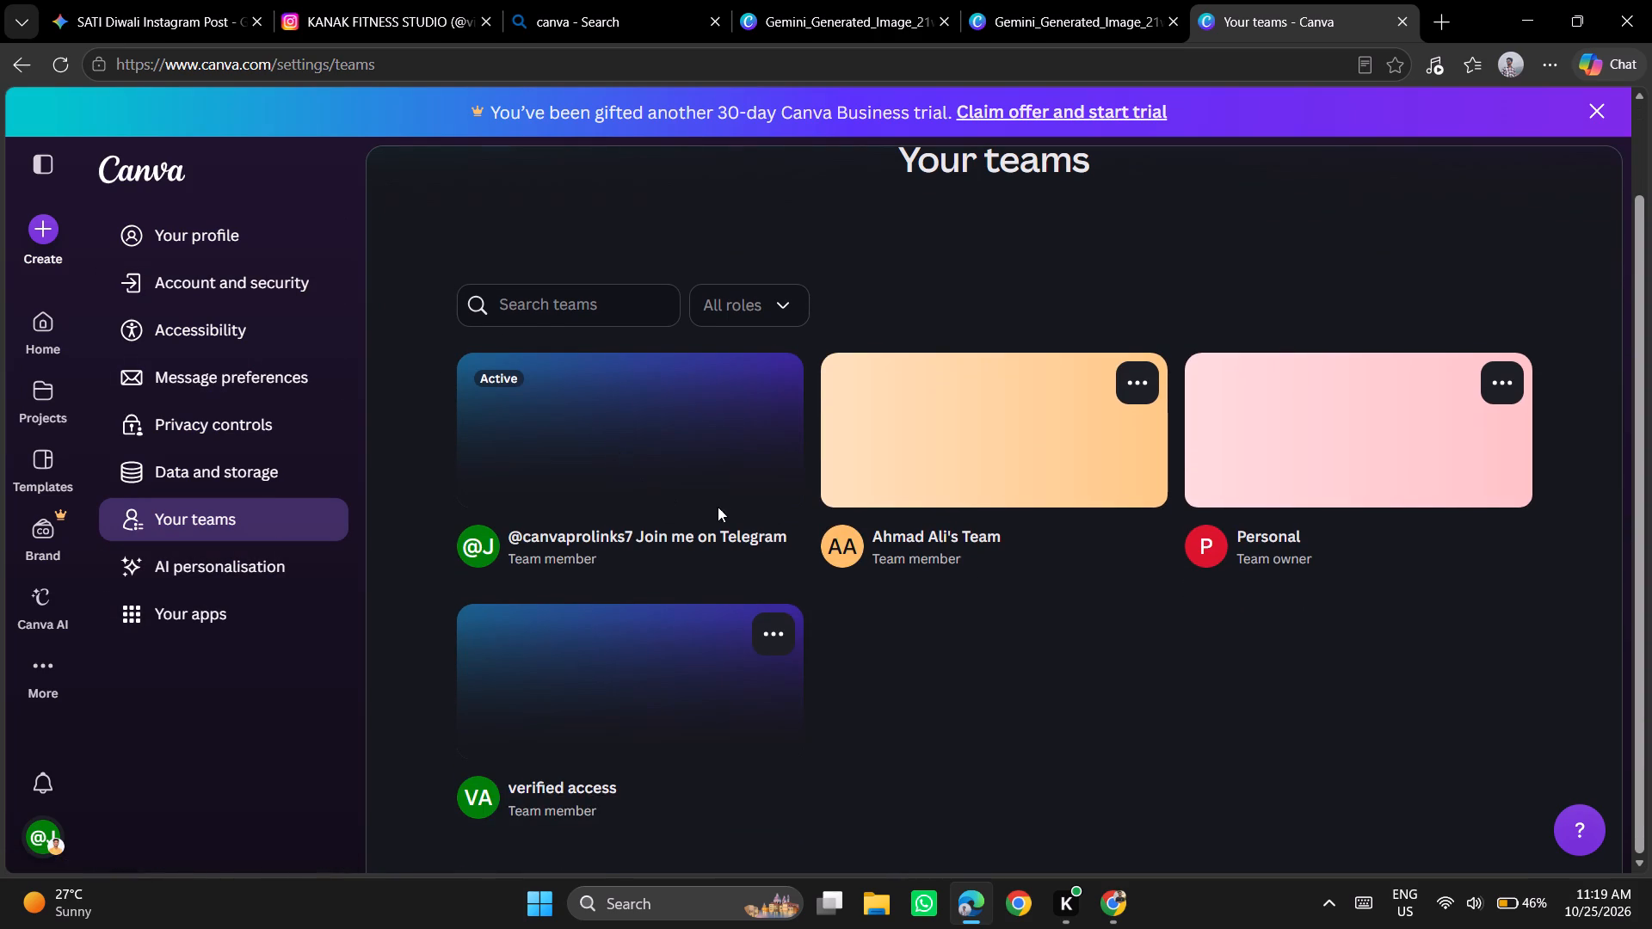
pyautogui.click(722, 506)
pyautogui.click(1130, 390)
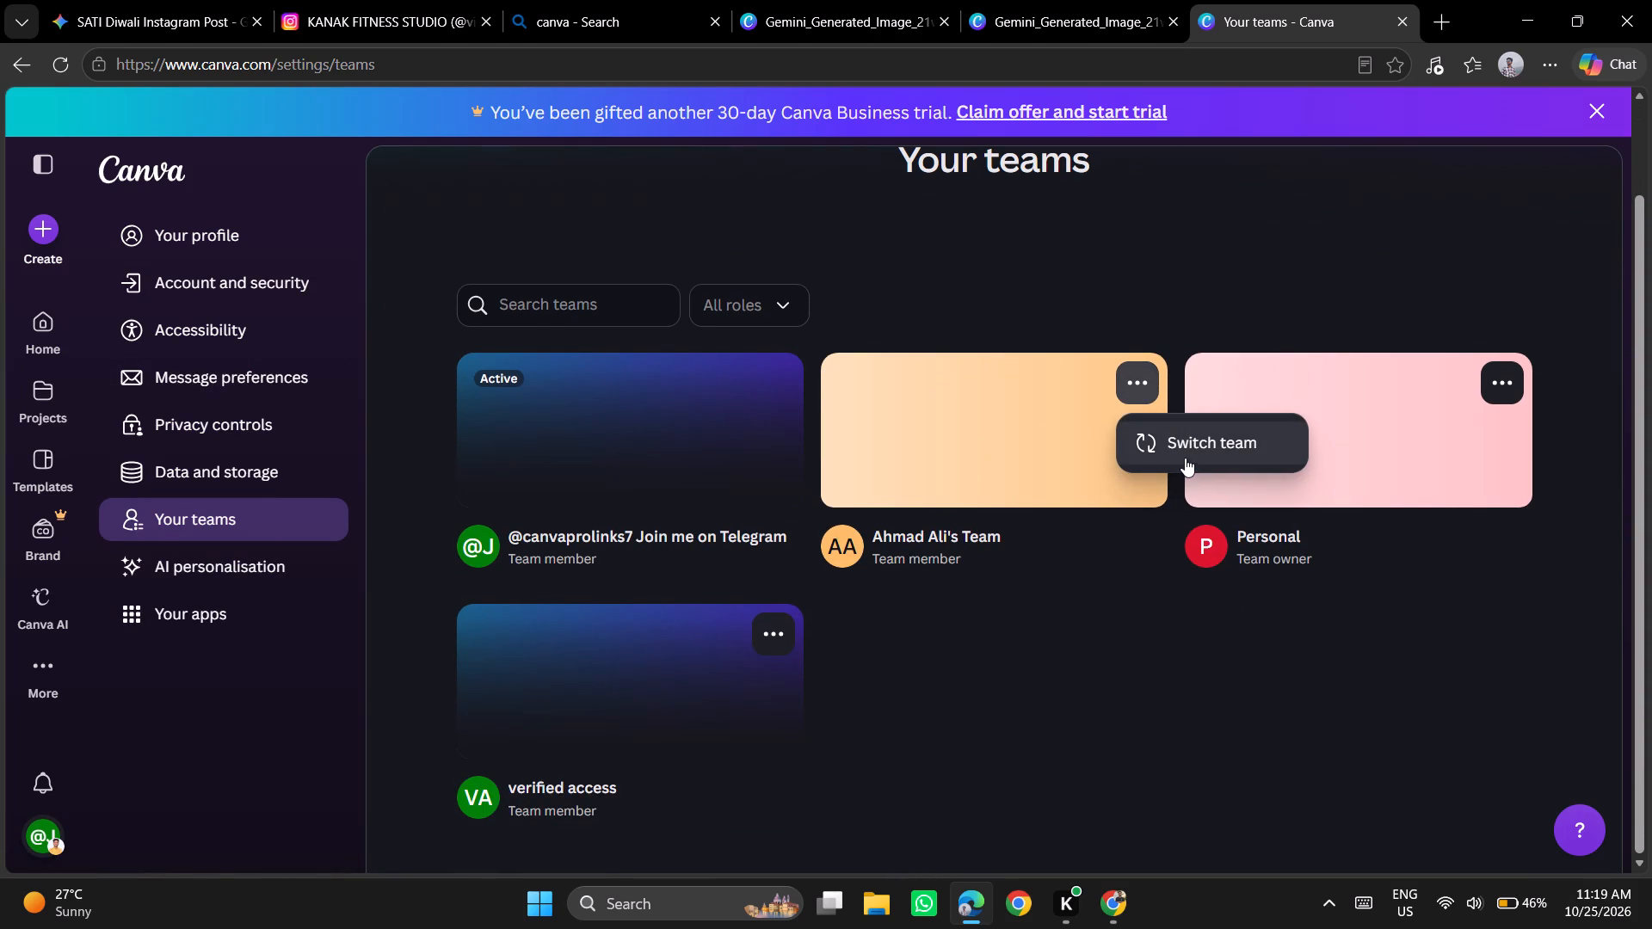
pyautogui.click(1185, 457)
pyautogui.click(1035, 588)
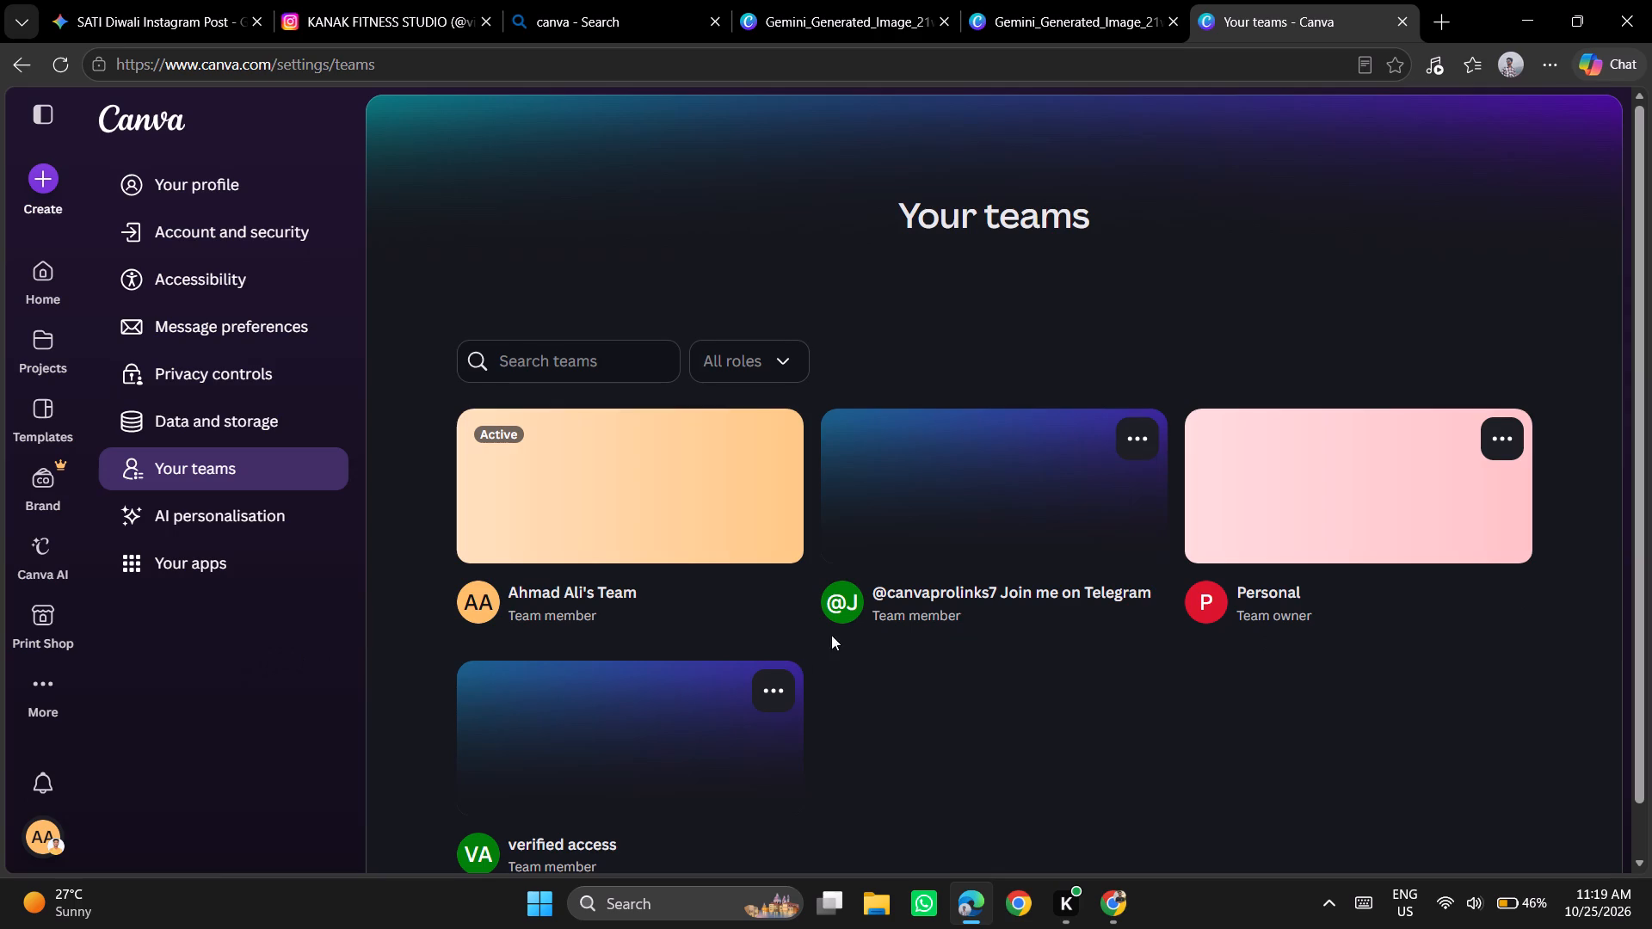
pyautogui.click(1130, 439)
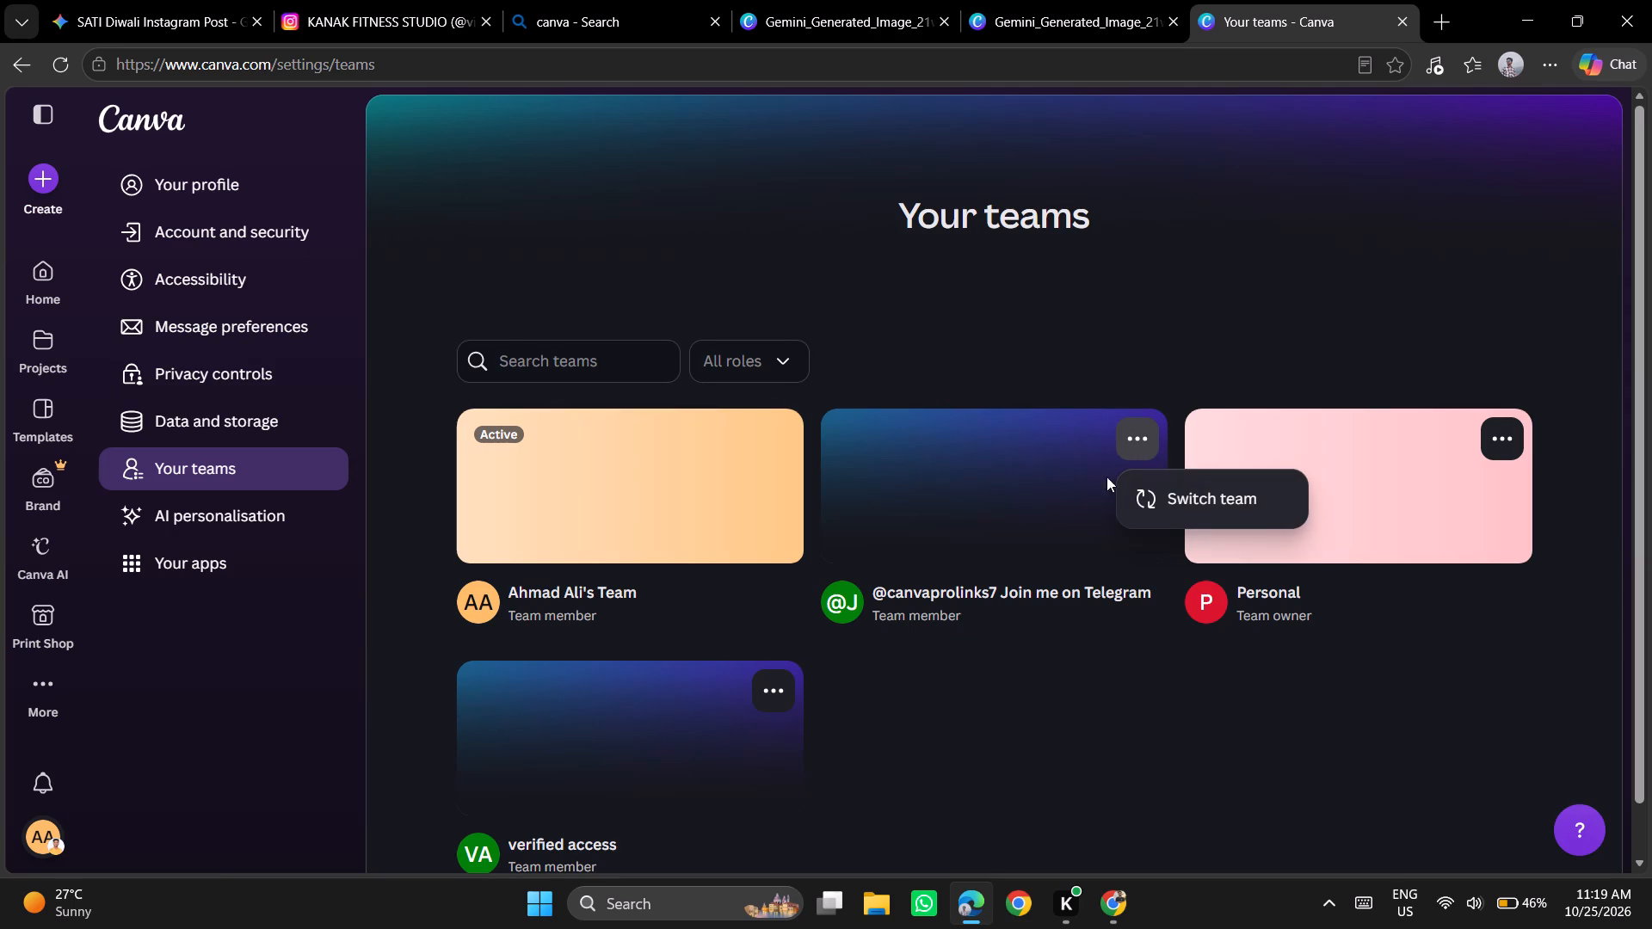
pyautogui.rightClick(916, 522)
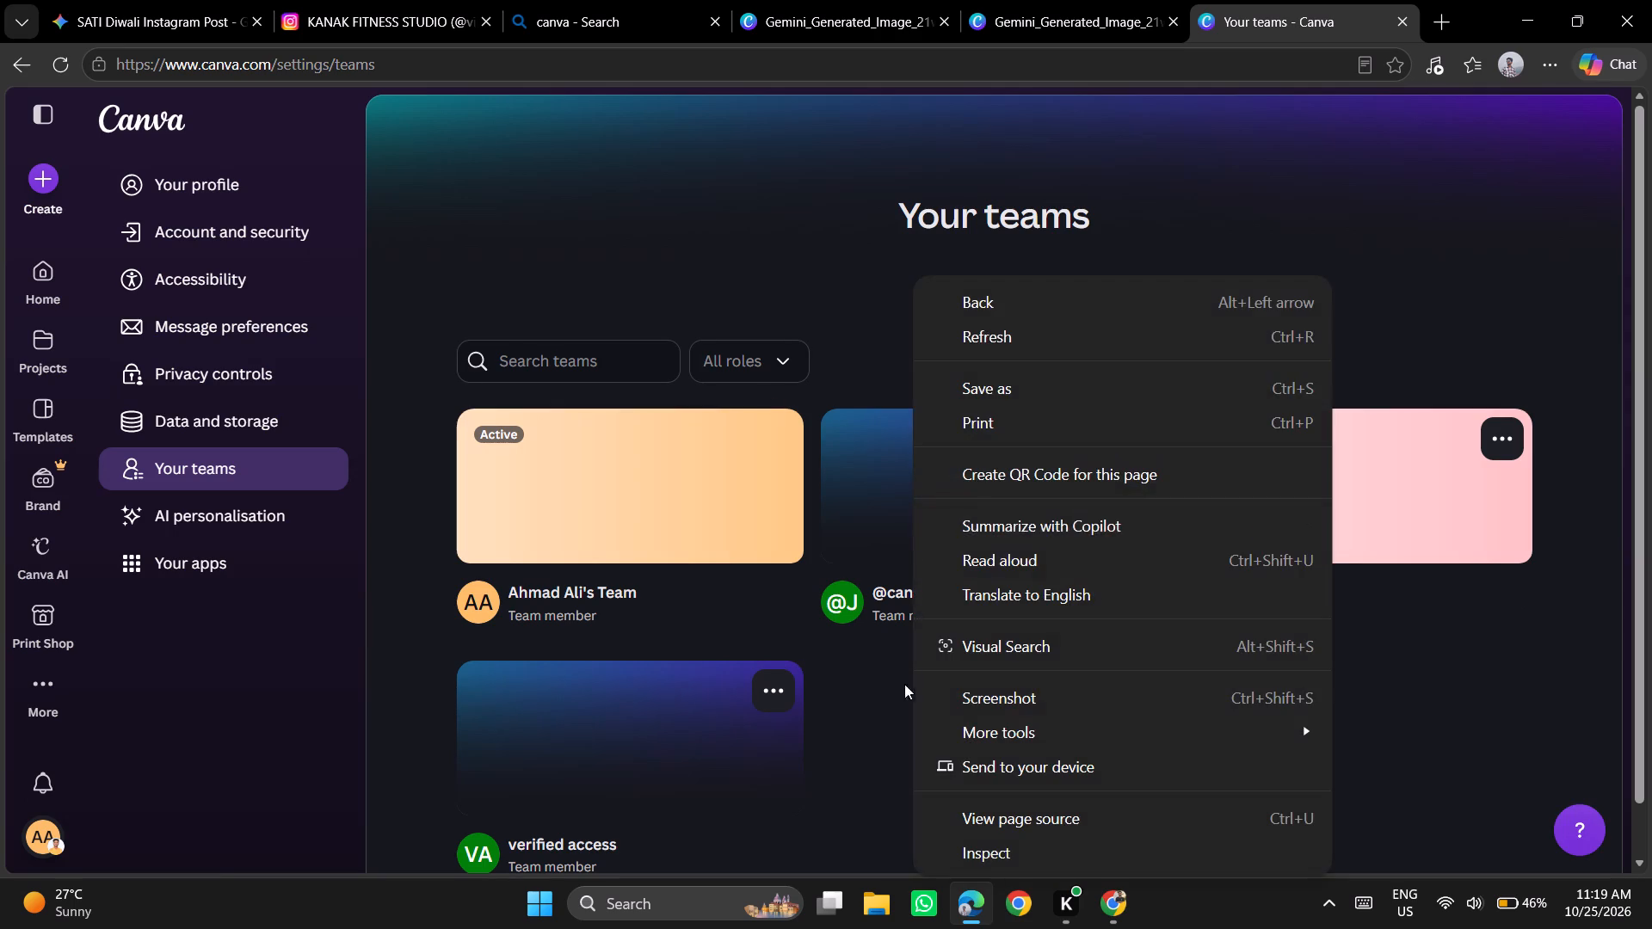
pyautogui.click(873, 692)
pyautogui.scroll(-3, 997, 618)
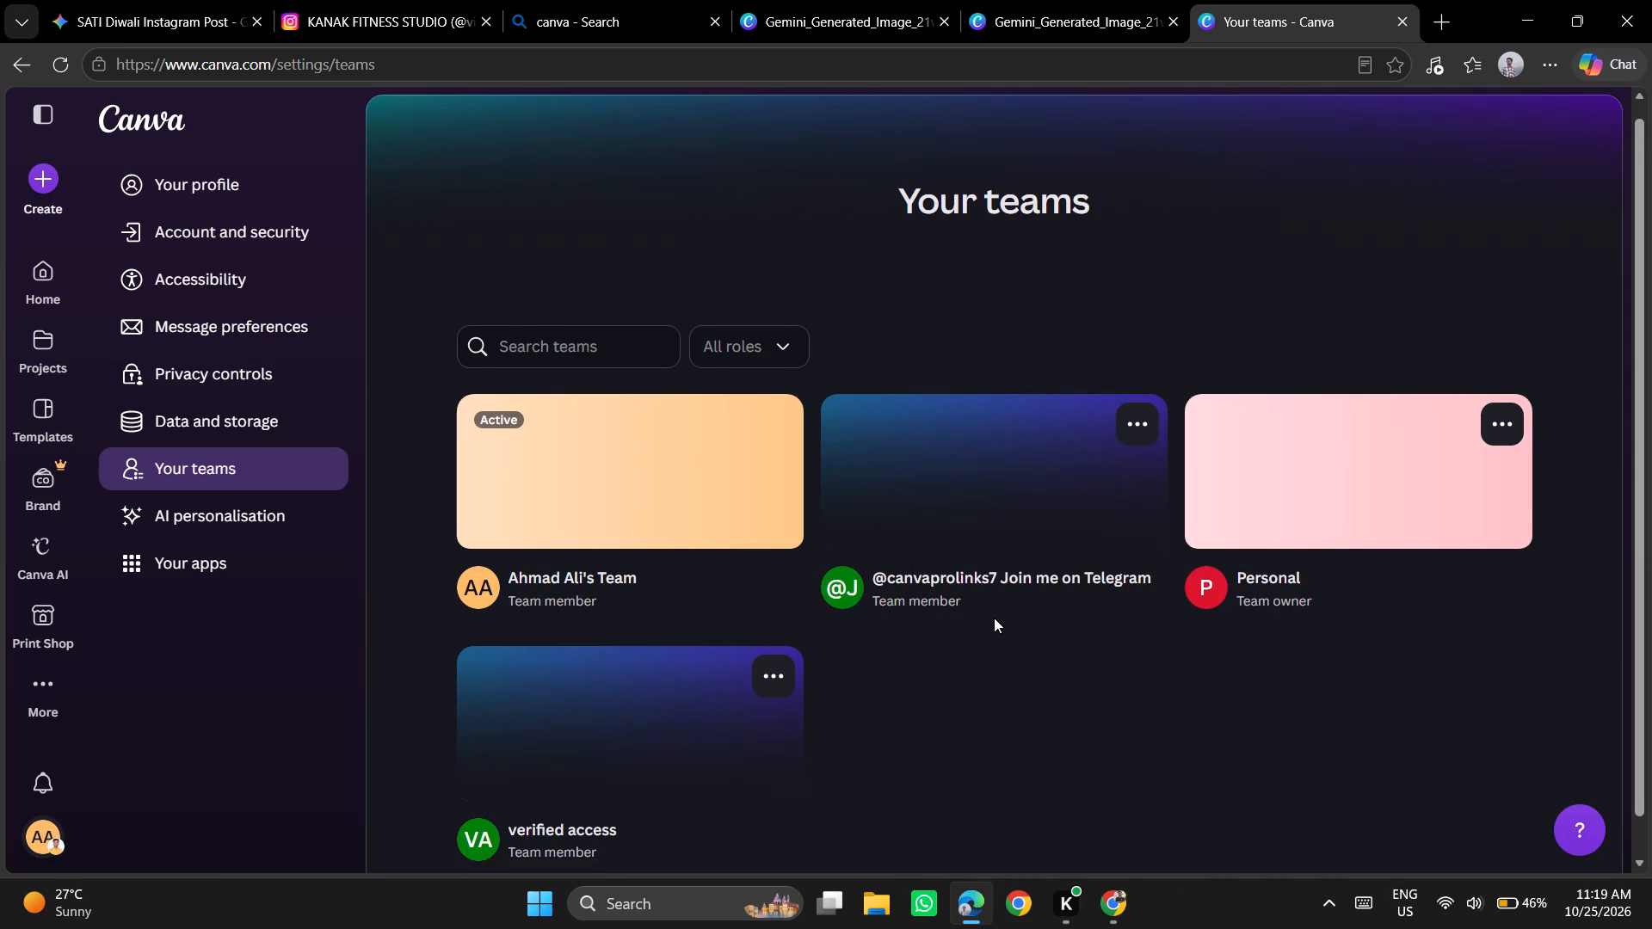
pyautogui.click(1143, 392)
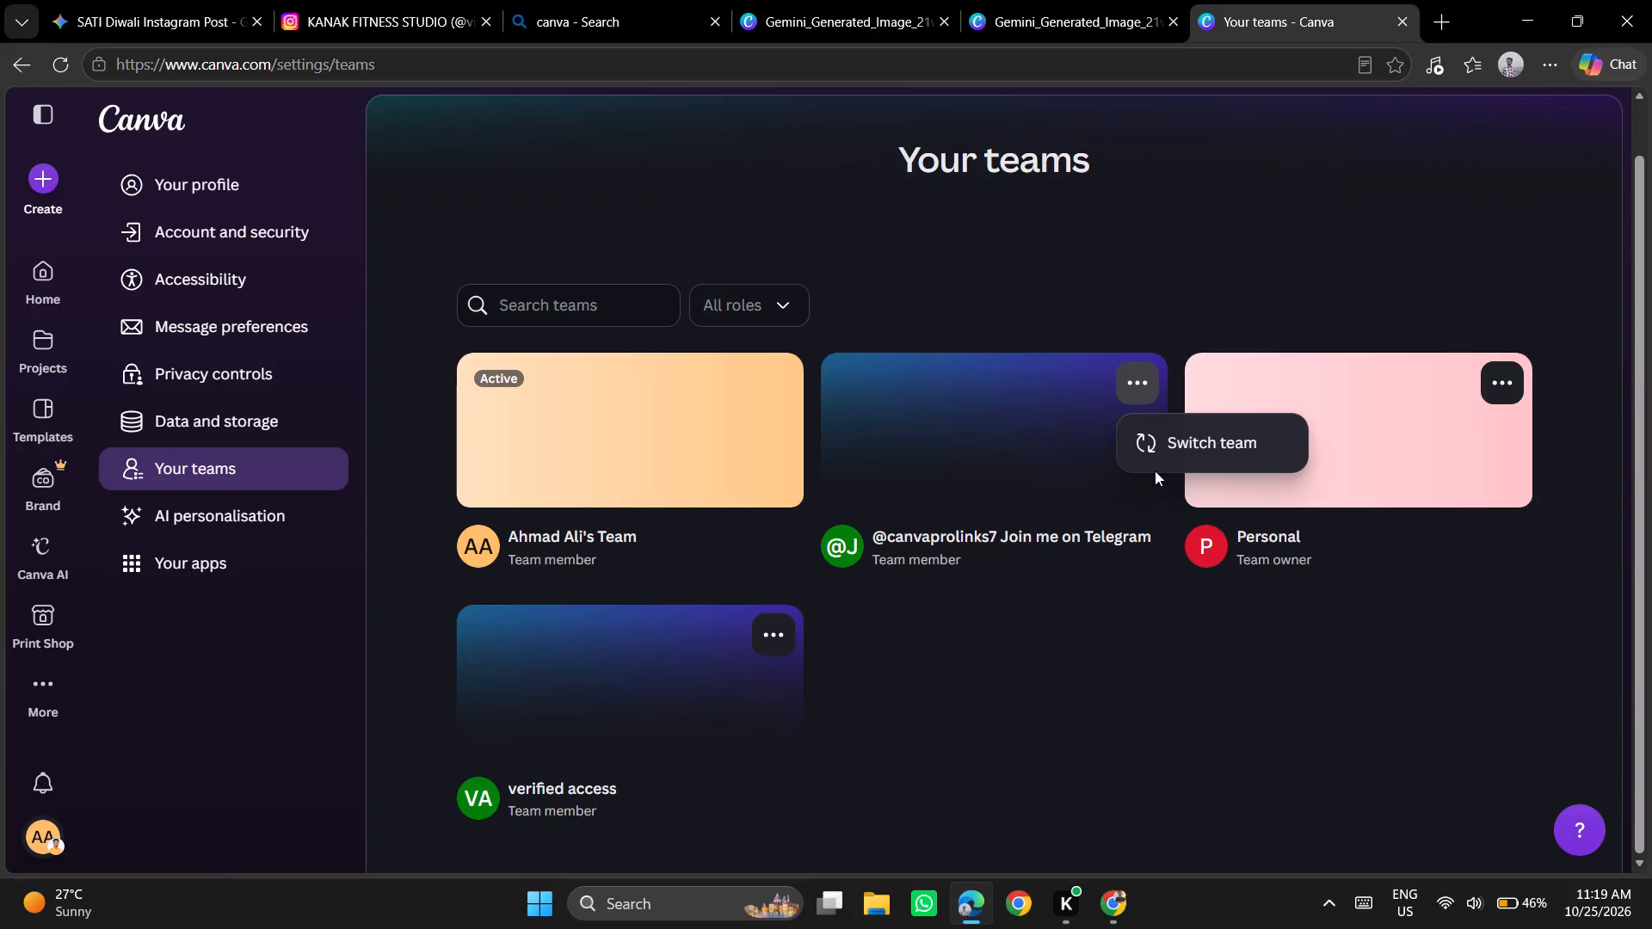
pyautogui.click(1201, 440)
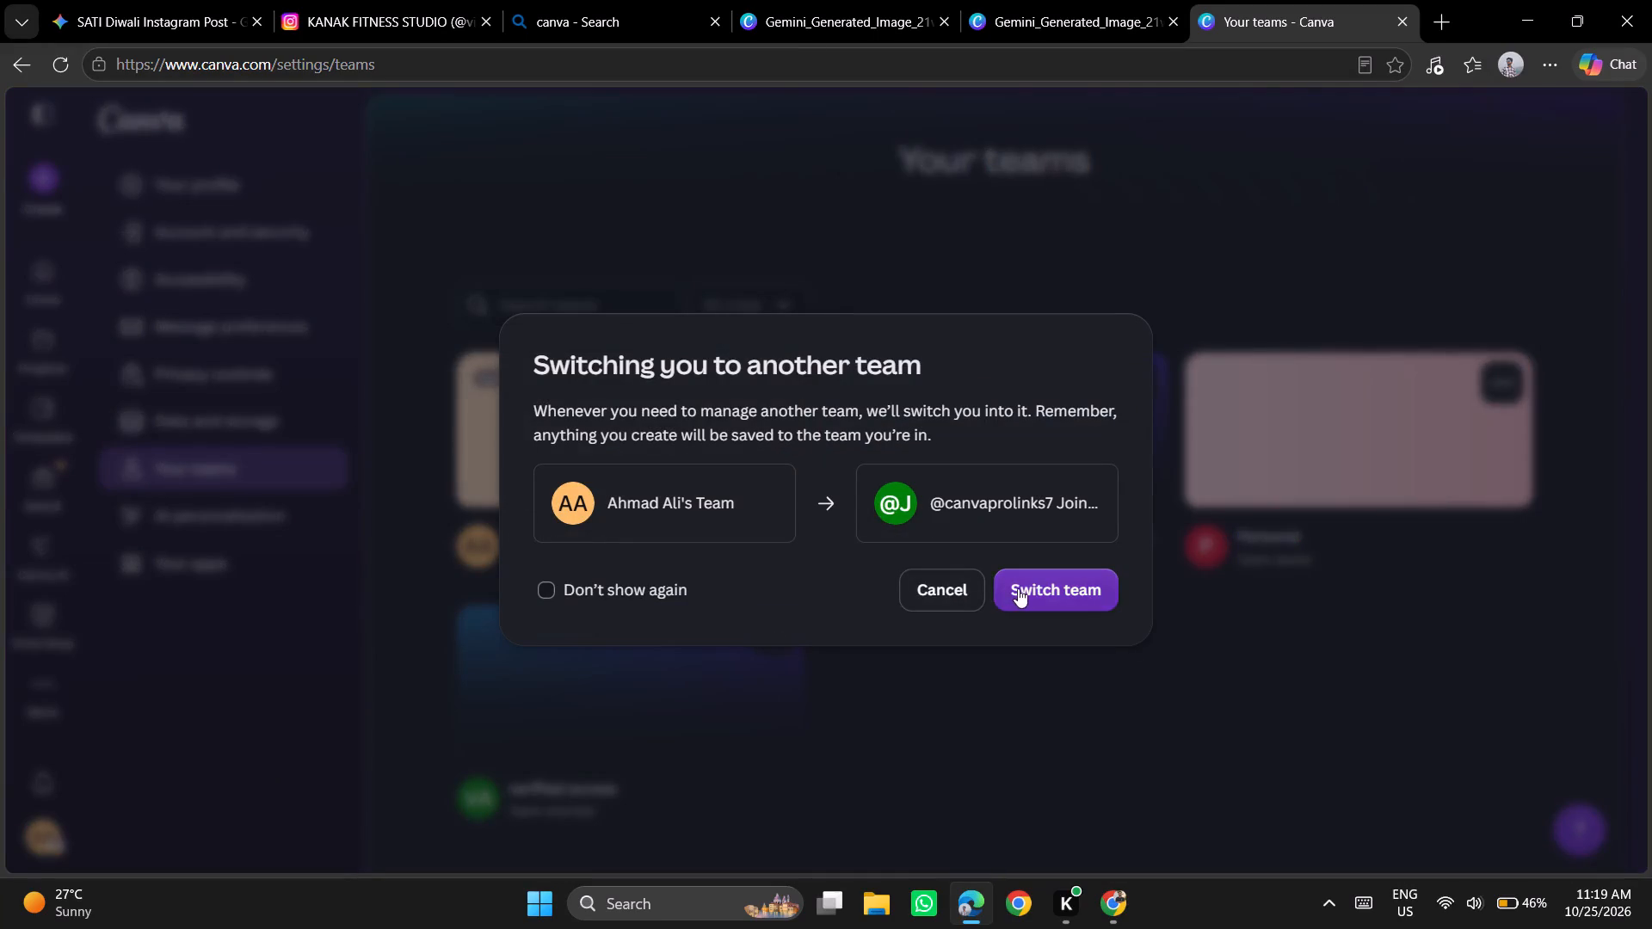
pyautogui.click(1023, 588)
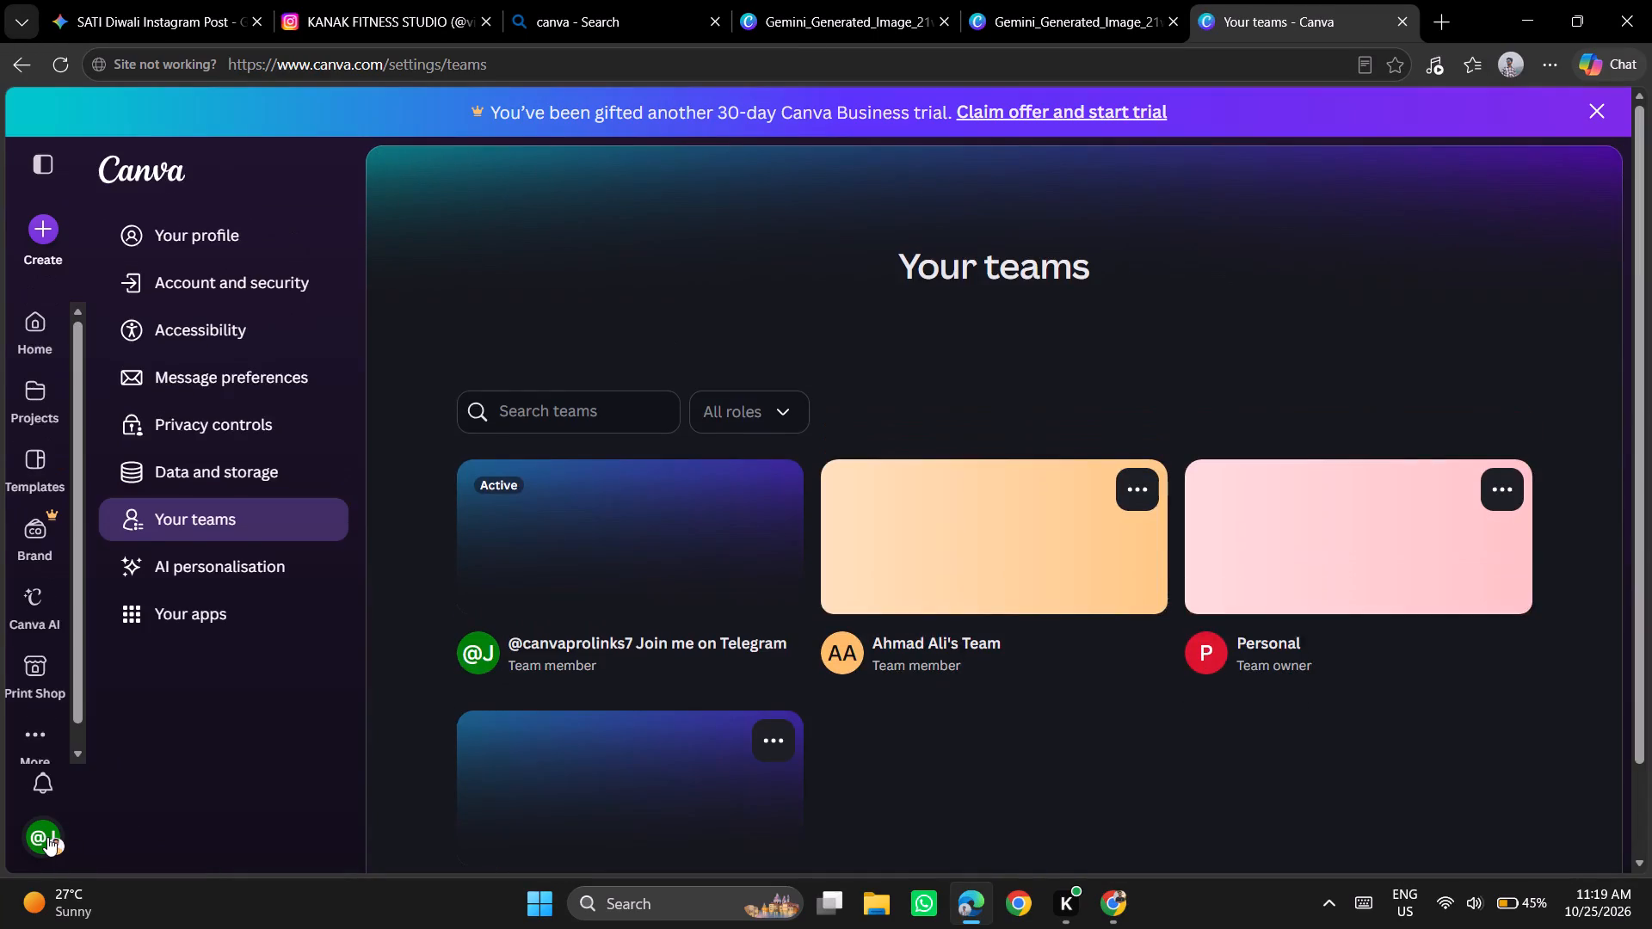
# Log out of the current Canva account.
pyautogui.click(47, 835)
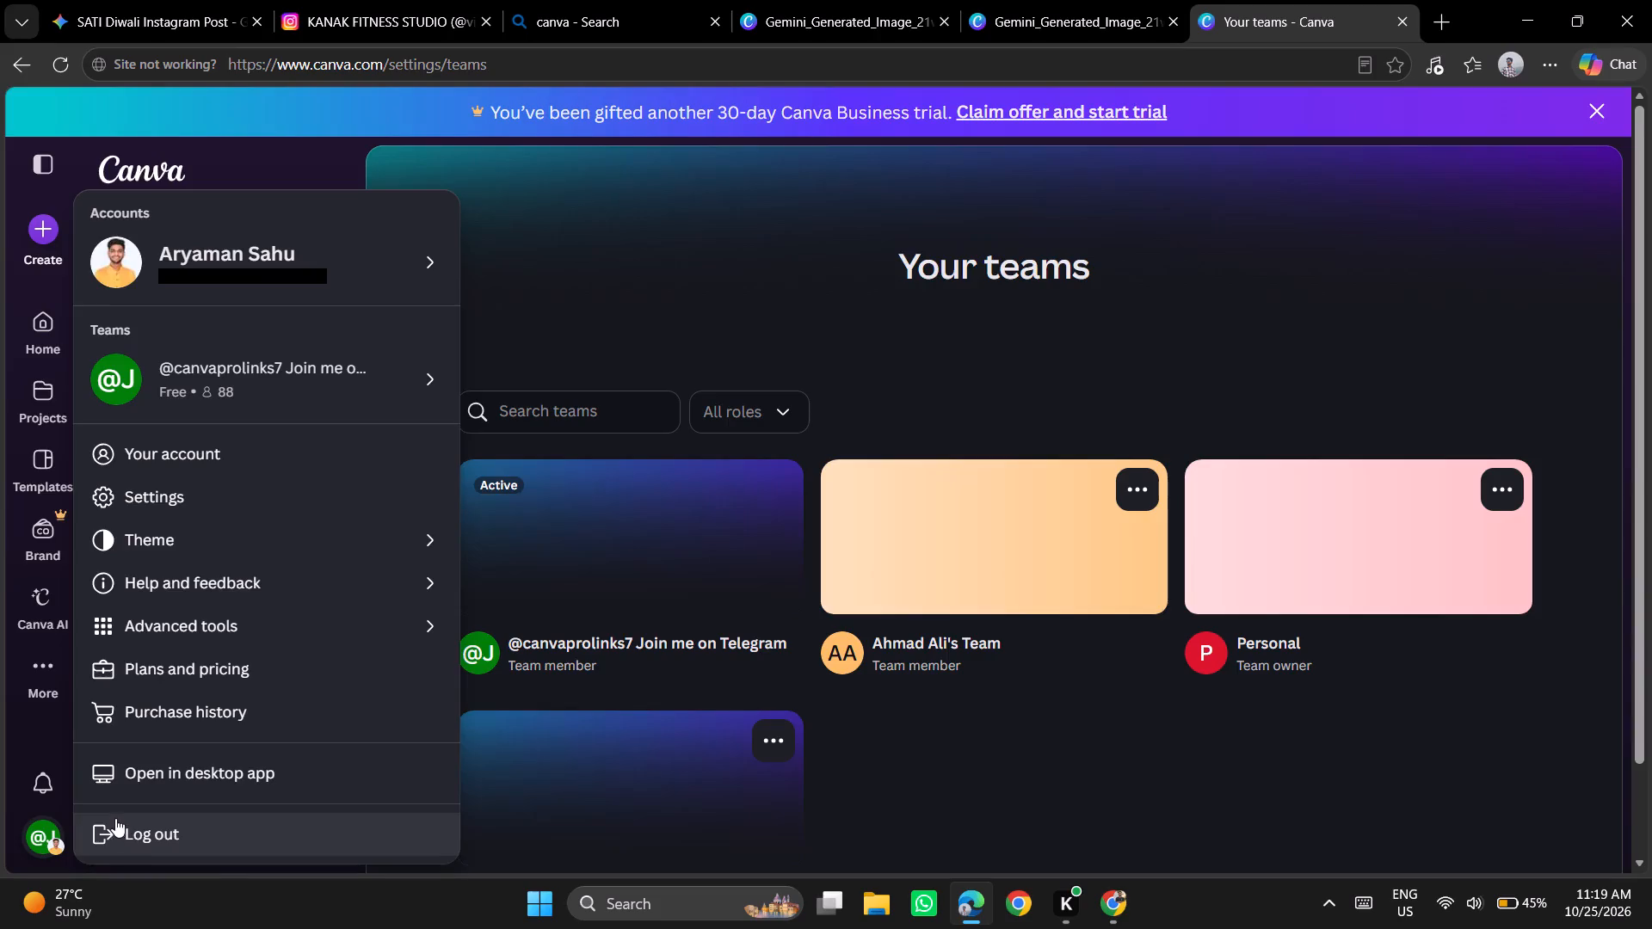
pyautogui.click(115, 815)
pyautogui.rightClick(116, 813)
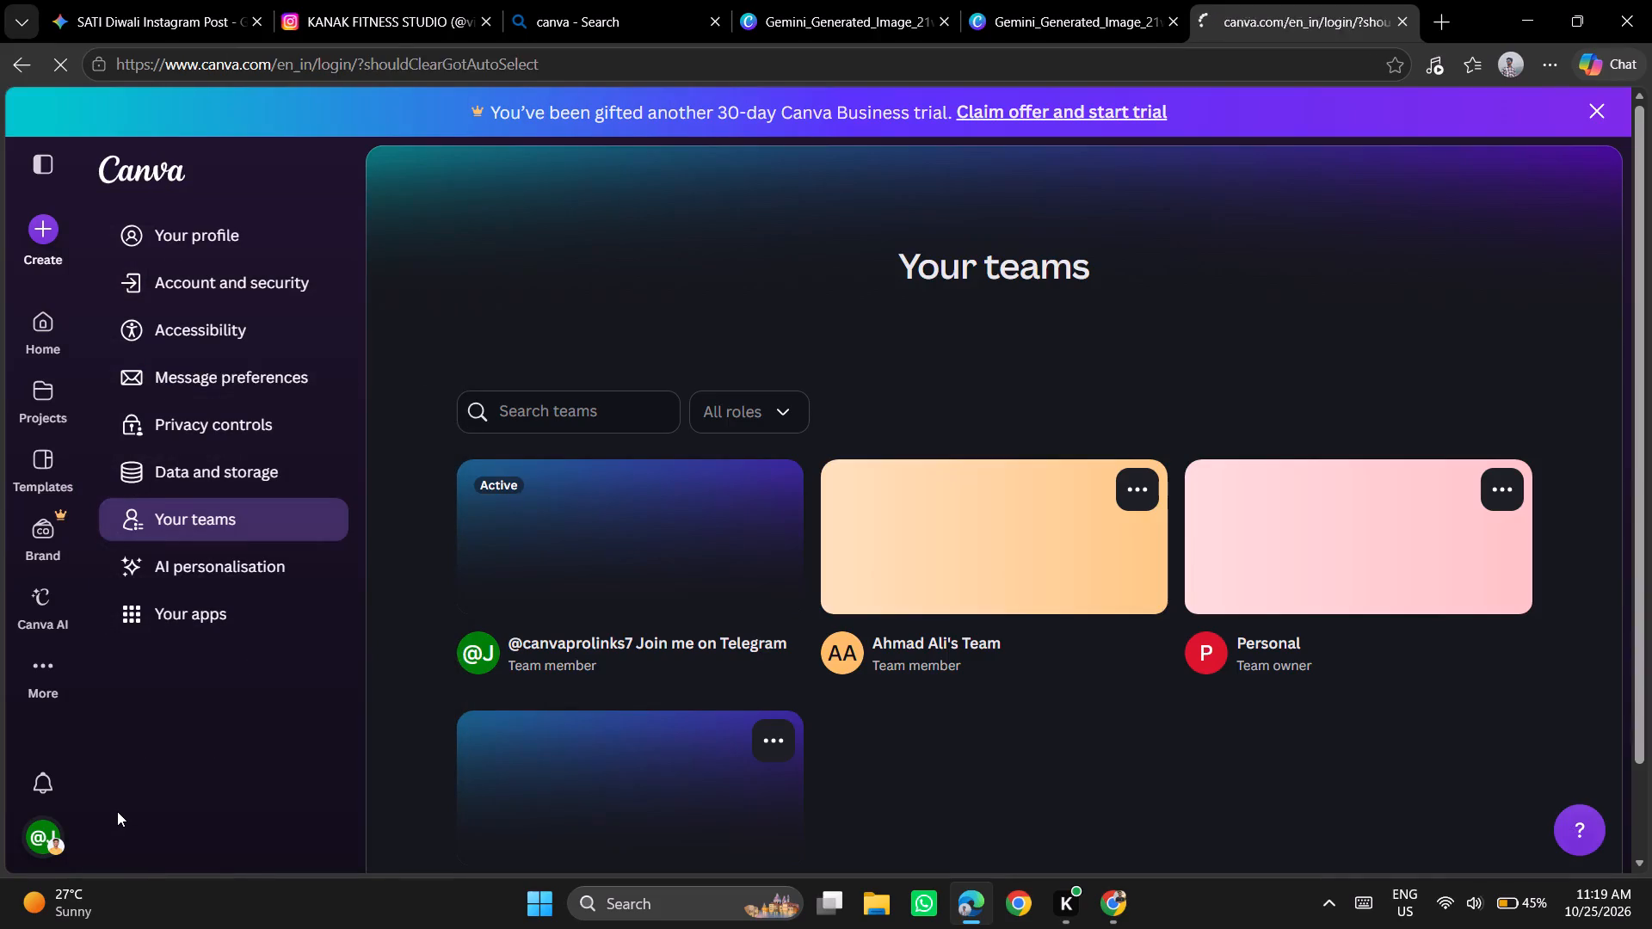
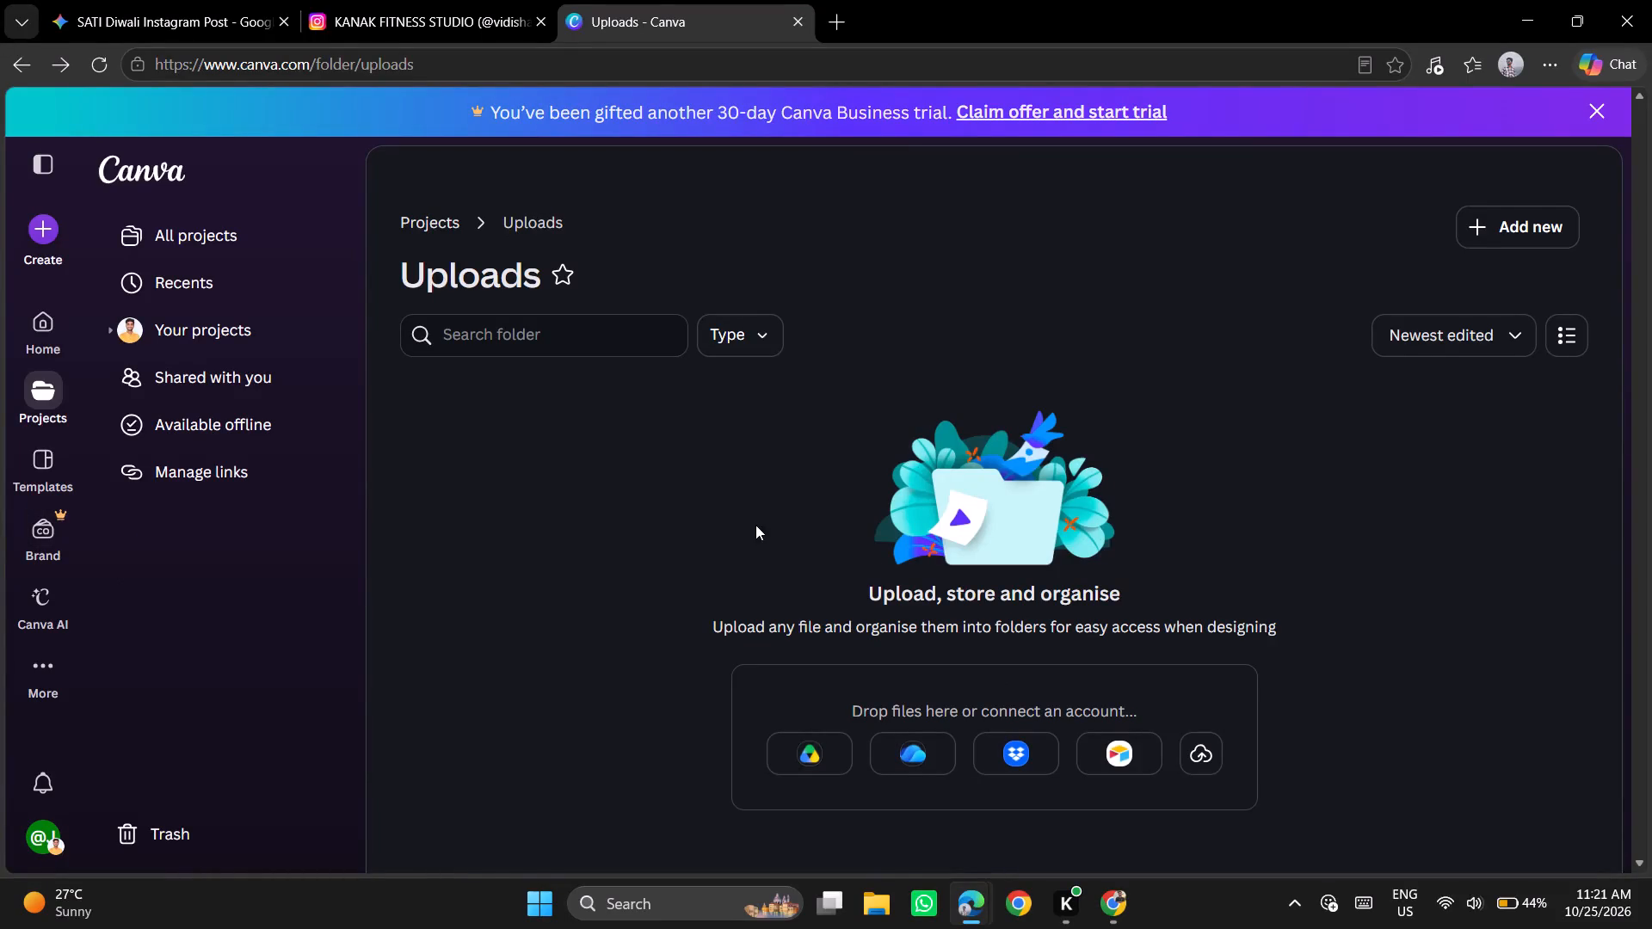
pyautogui.click(40, 846)
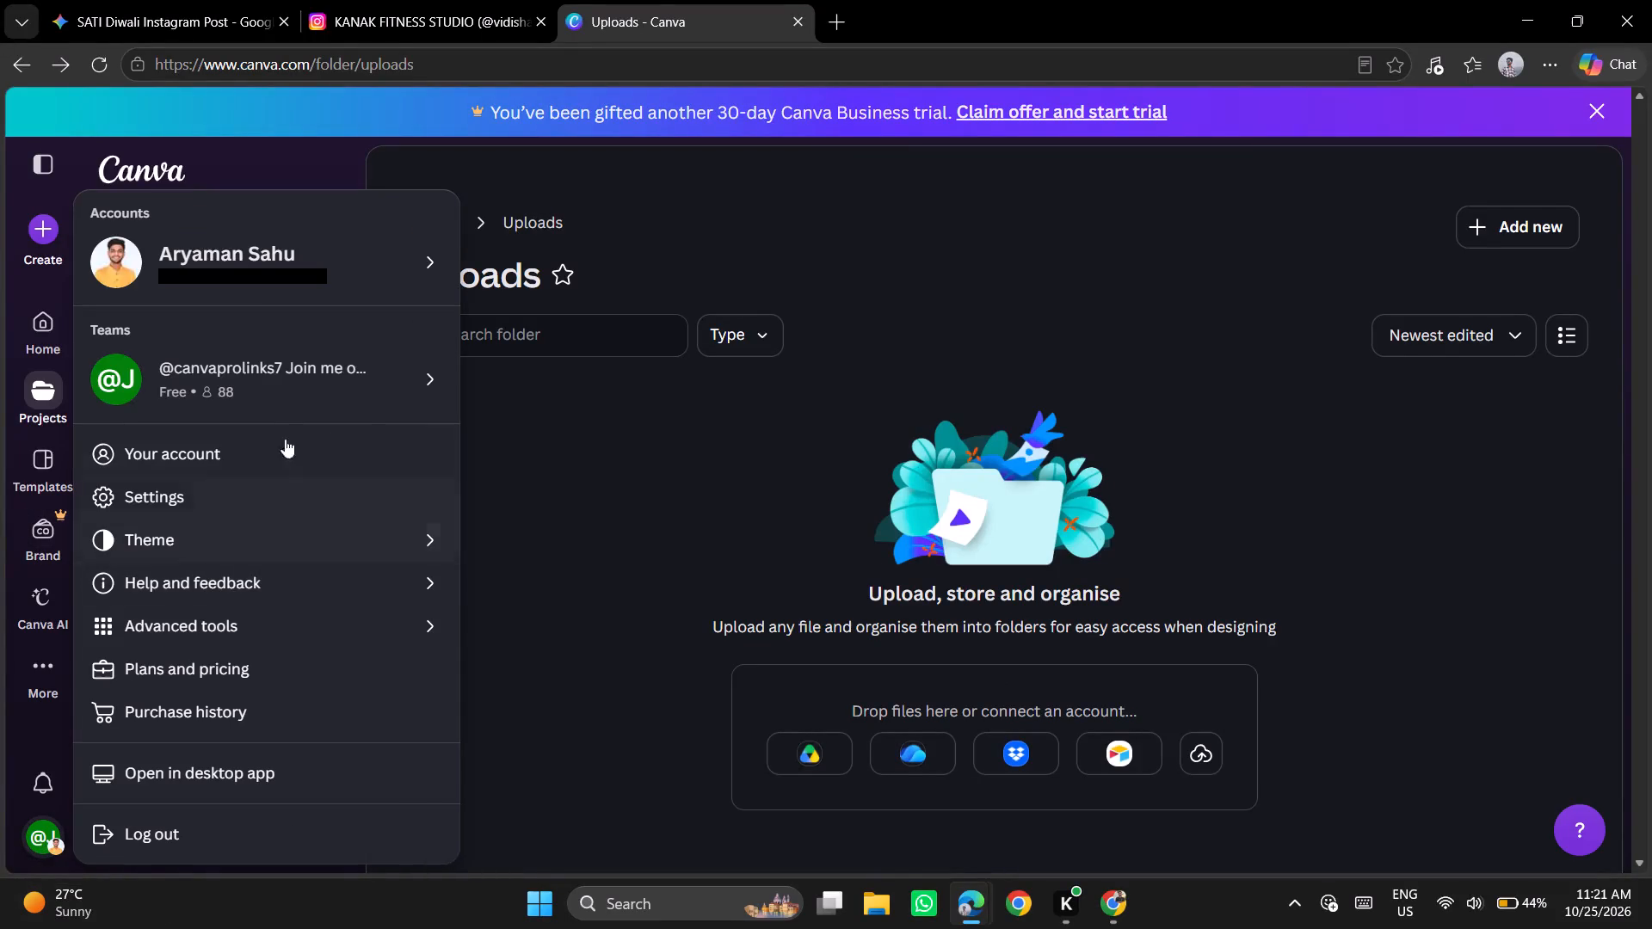
pyautogui.click(307, 380)
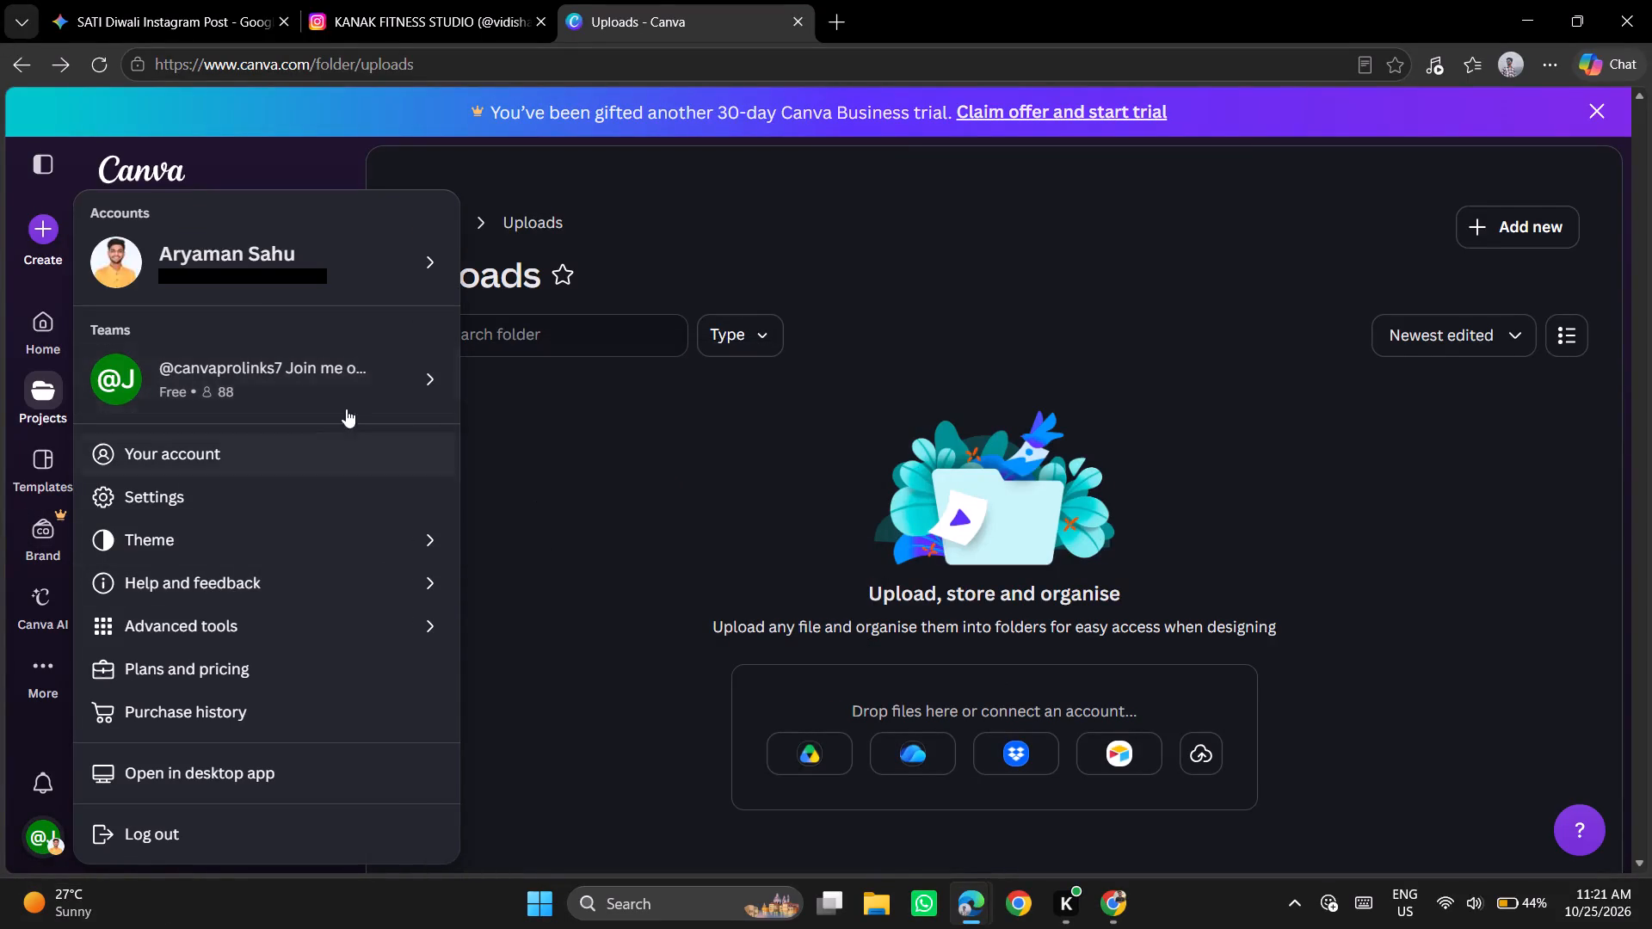
pyautogui.click(346, 397)
pyautogui.click(569, 539)
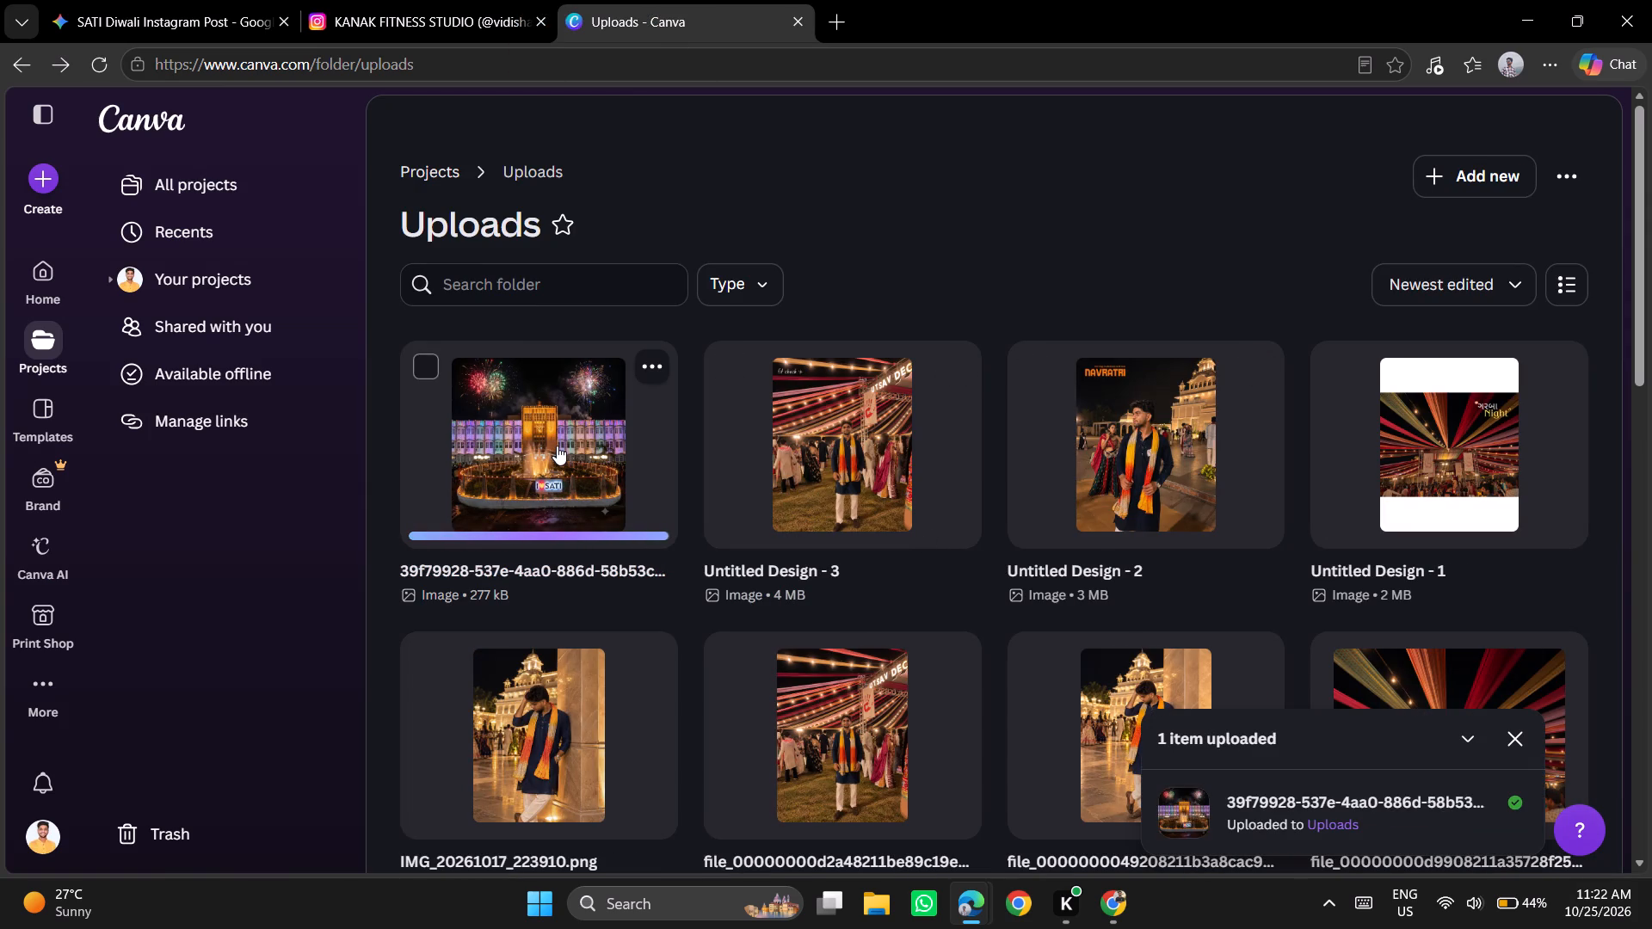
pyautogui.click(557, 446)
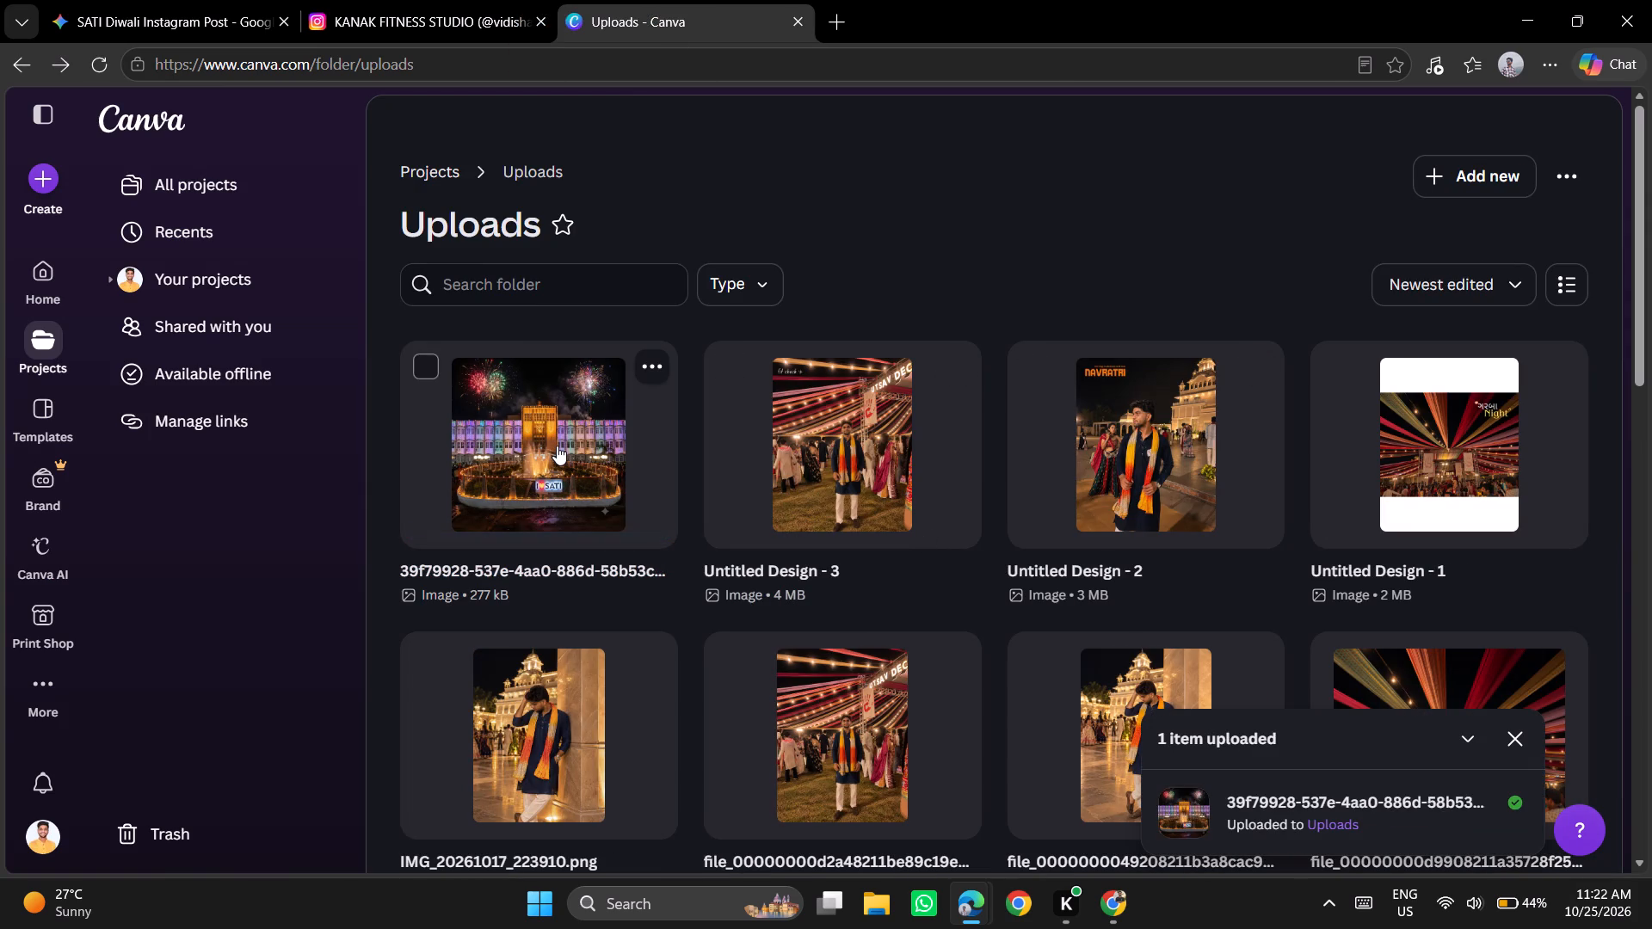
pyautogui.click(1507, 128)
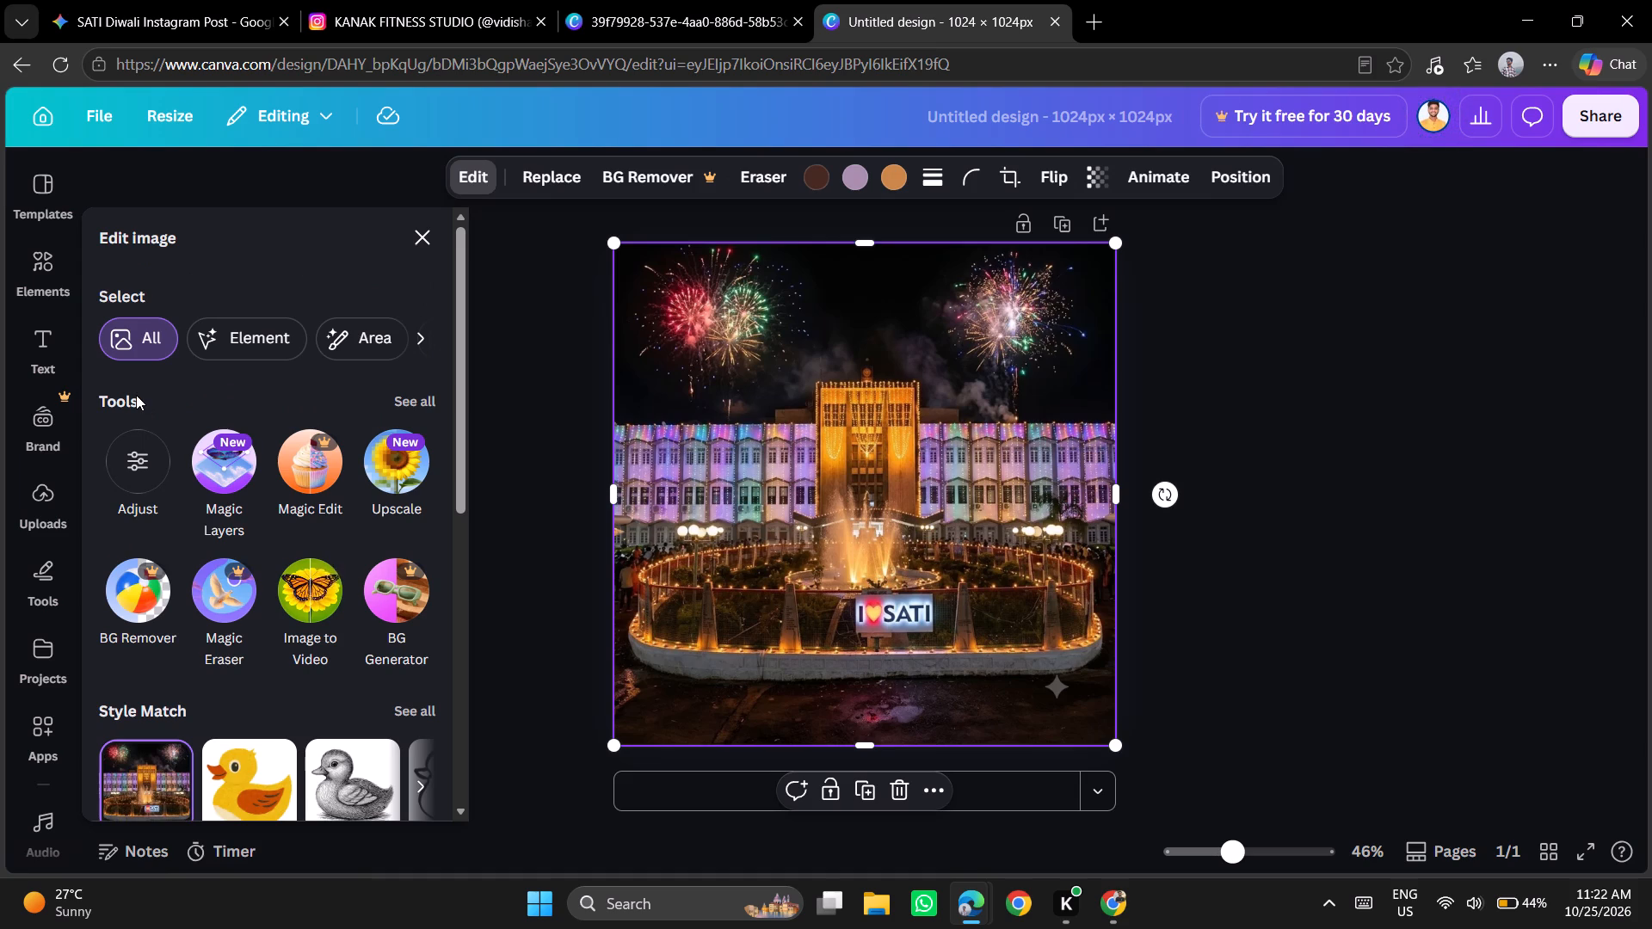
# Add a text box reading "HAPPY DIWALI" to the design.
pyautogui.click(52, 339)
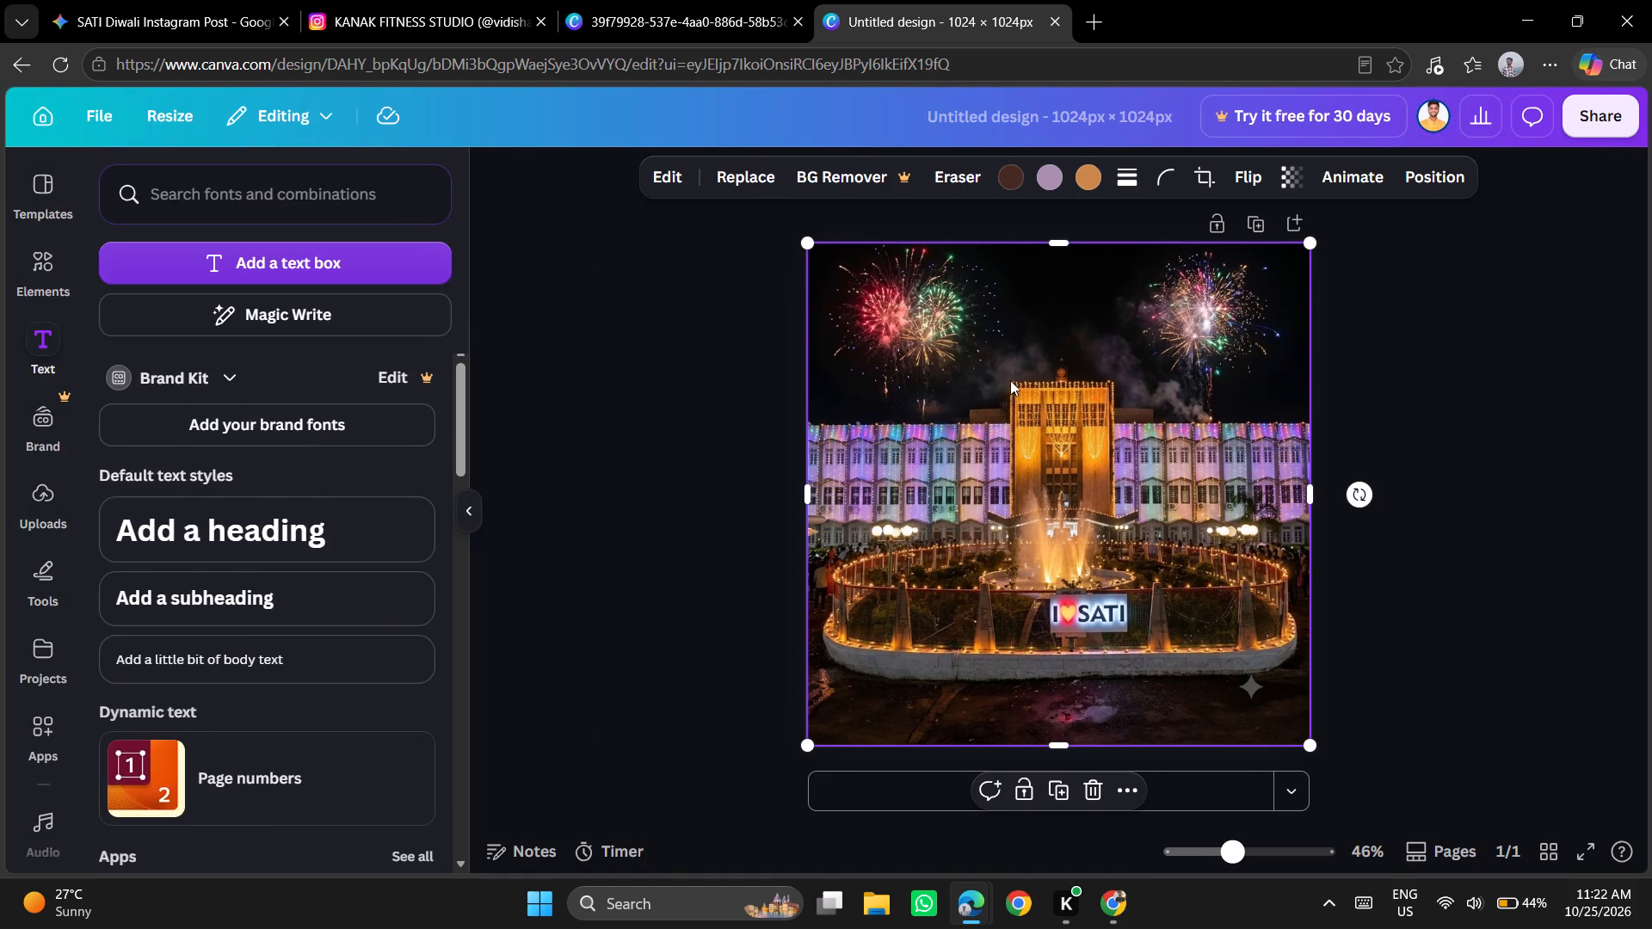
pyautogui.click(280, 254)
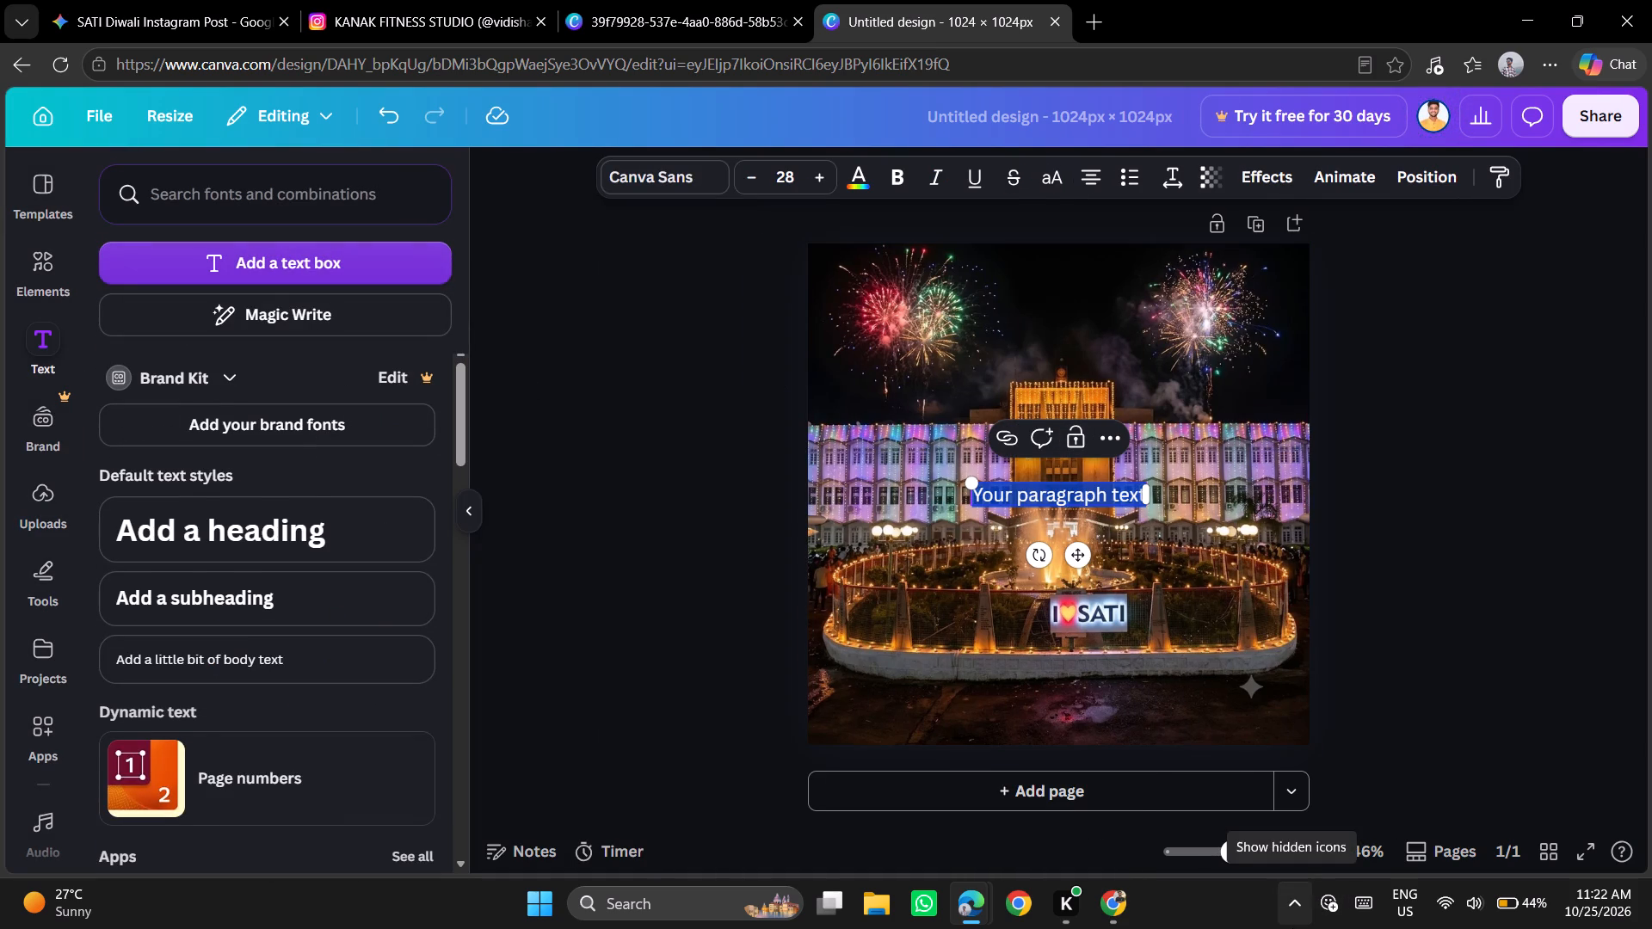
pyautogui.write('HAPPY DIWALI')
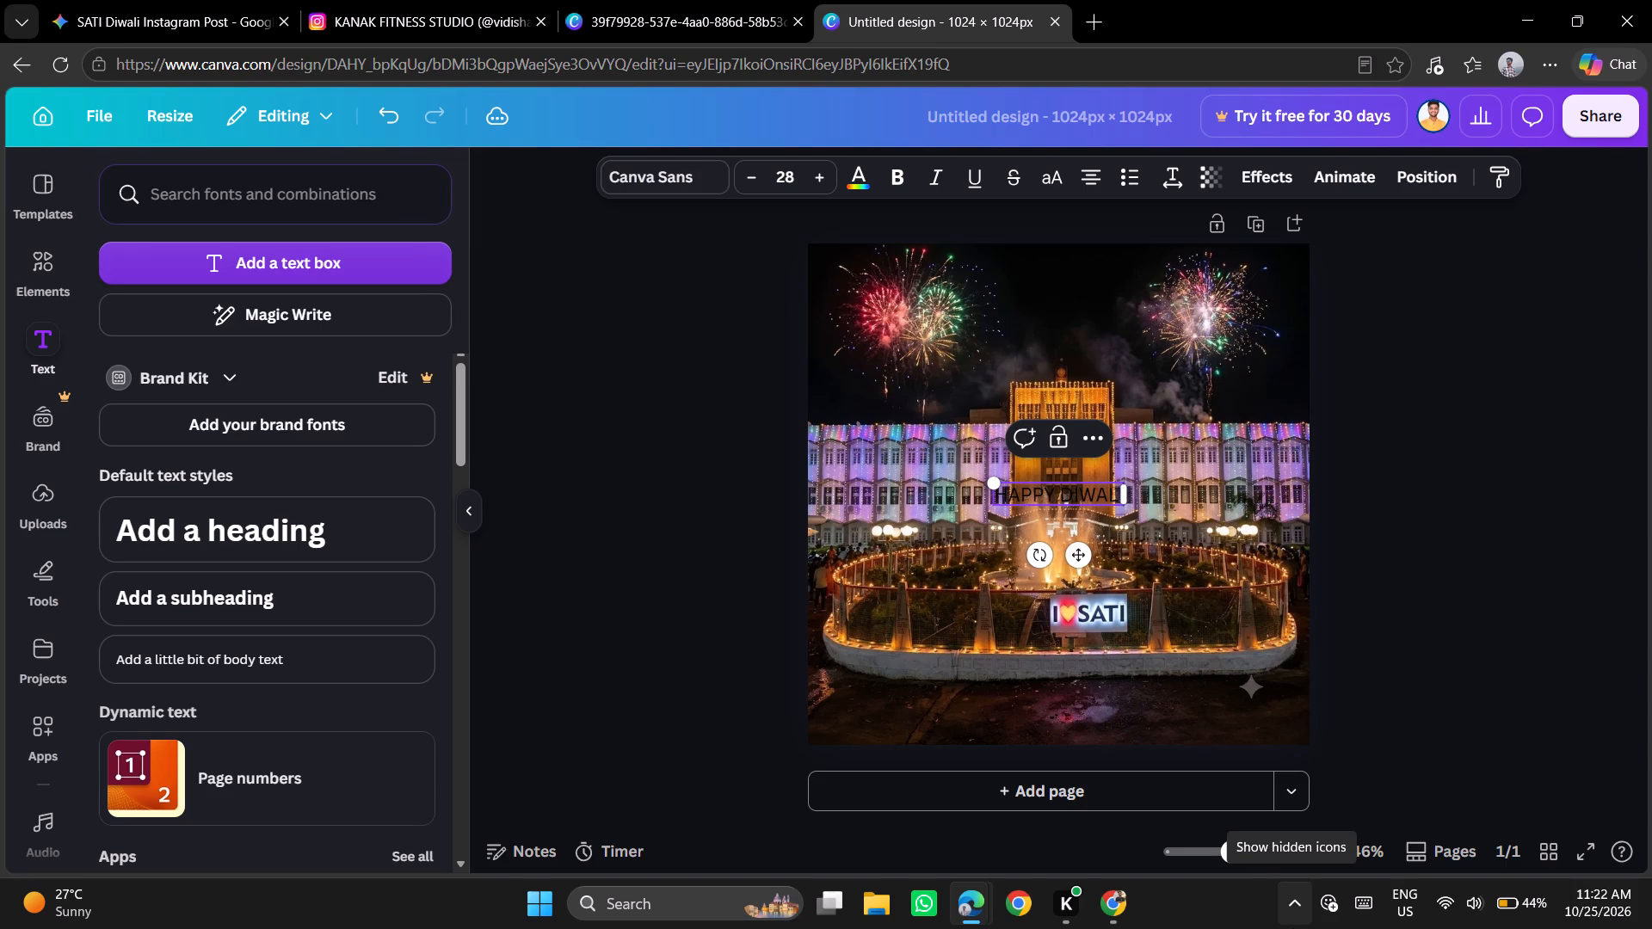
# Colour the "HAPPY DIWALI" text with the orange from the photo colours and make it bold.
pyautogui.hotkey('ctrl', 'a')
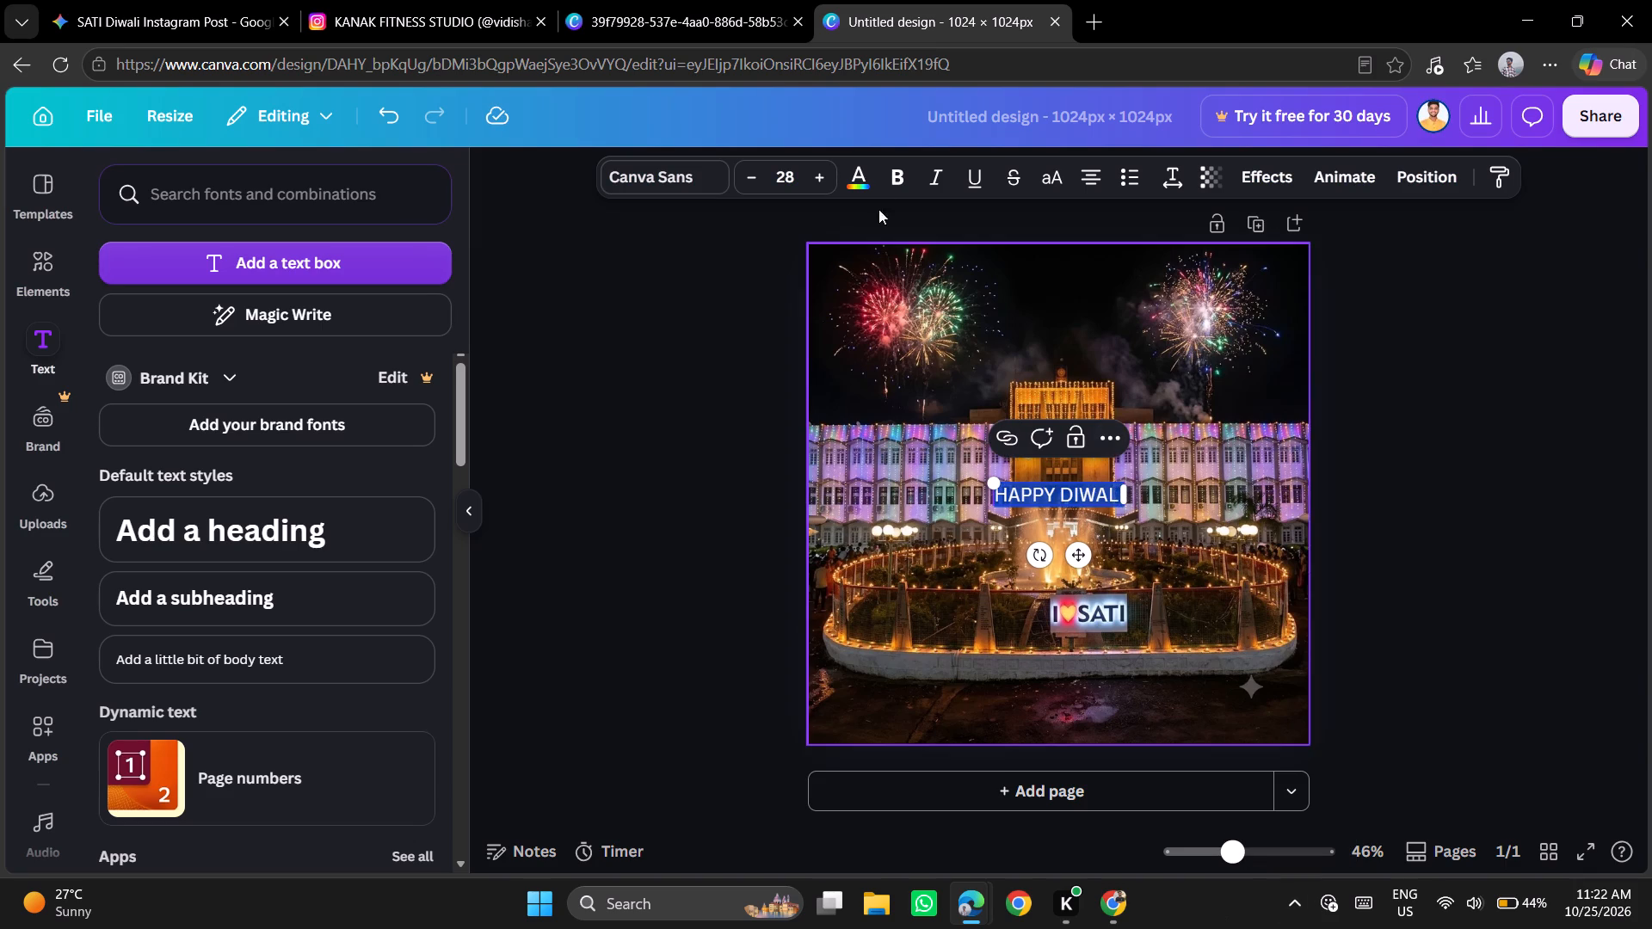
pyautogui.click(842, 174)
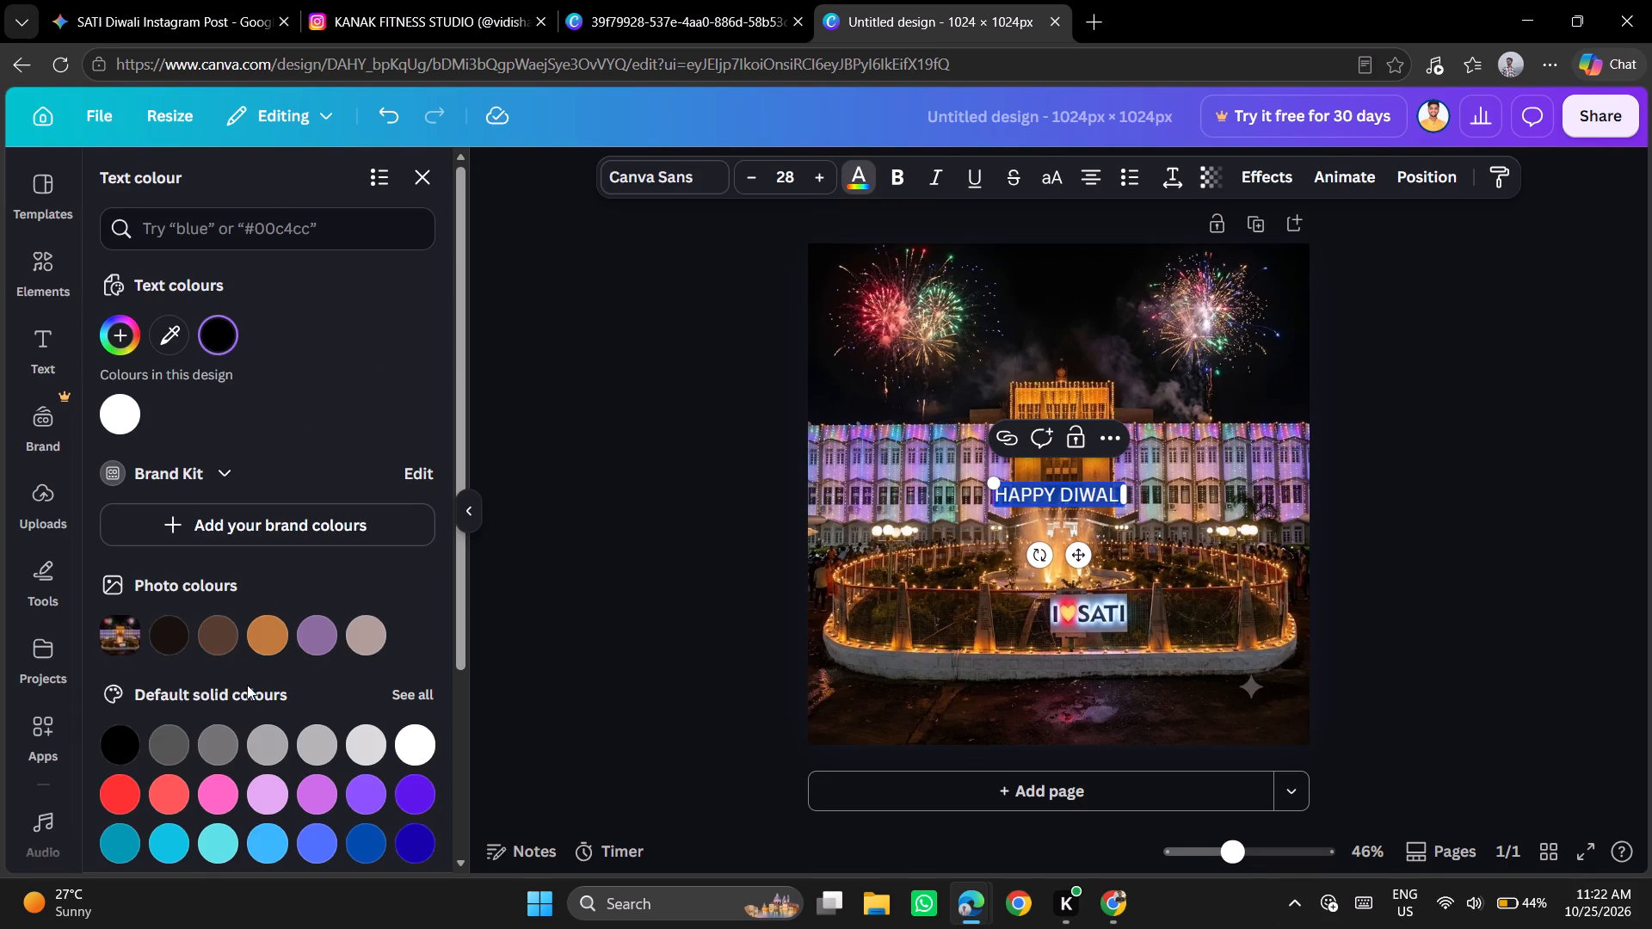
pyautogui.click(282, 639)
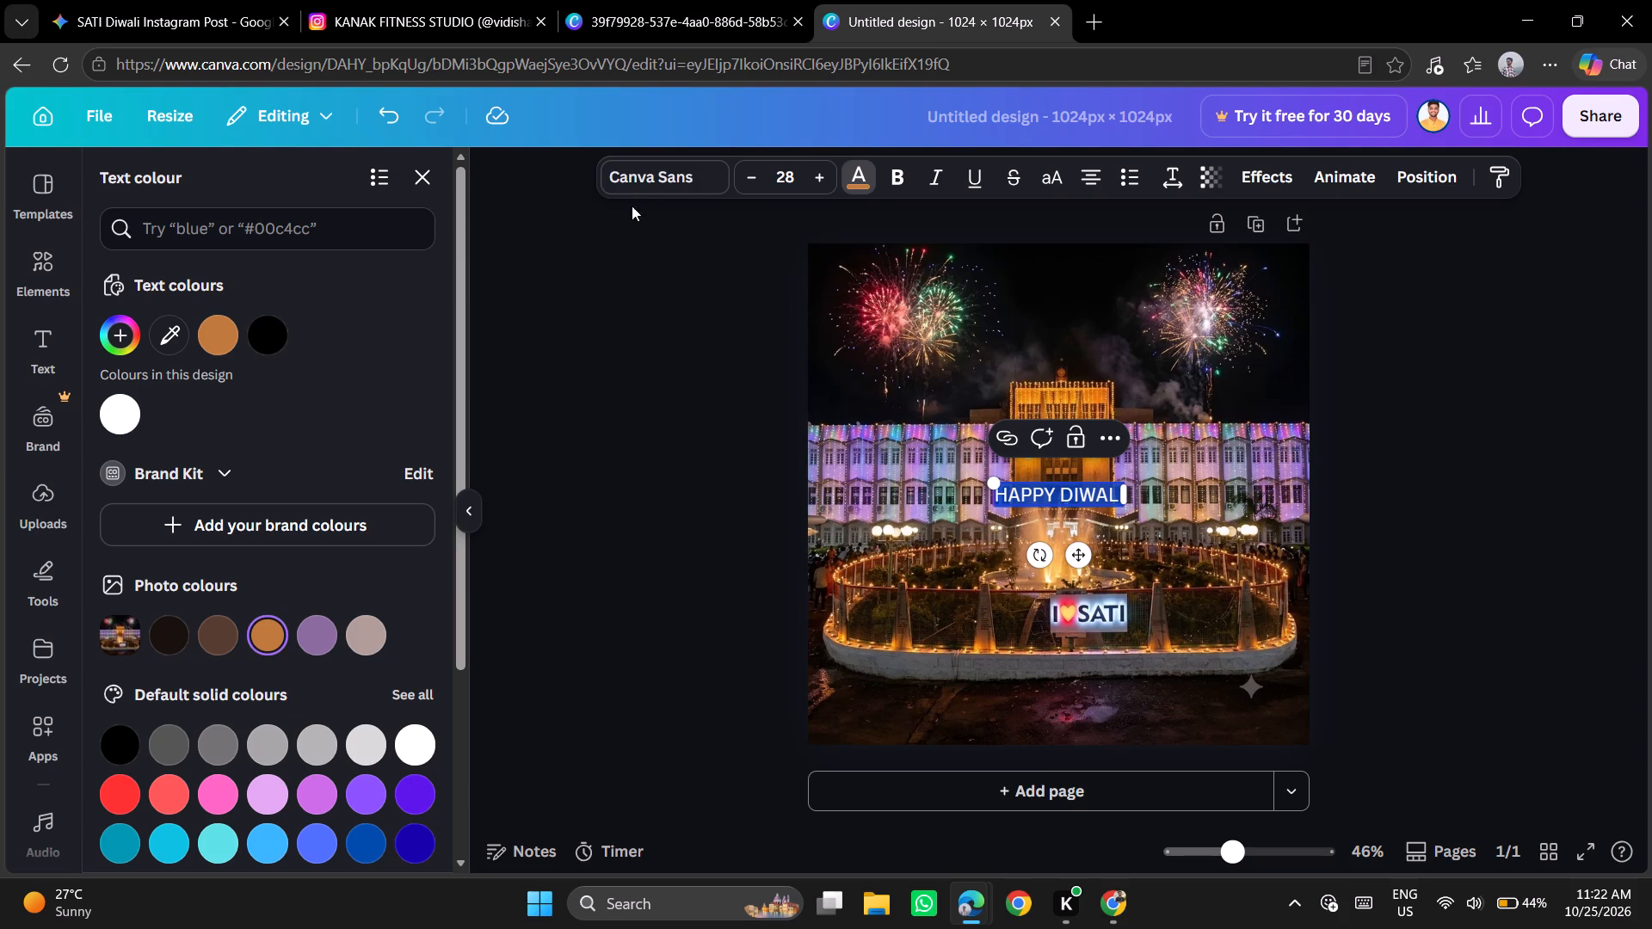
pyautogui.click(896, 172)
pyautogui.click(537, 548)
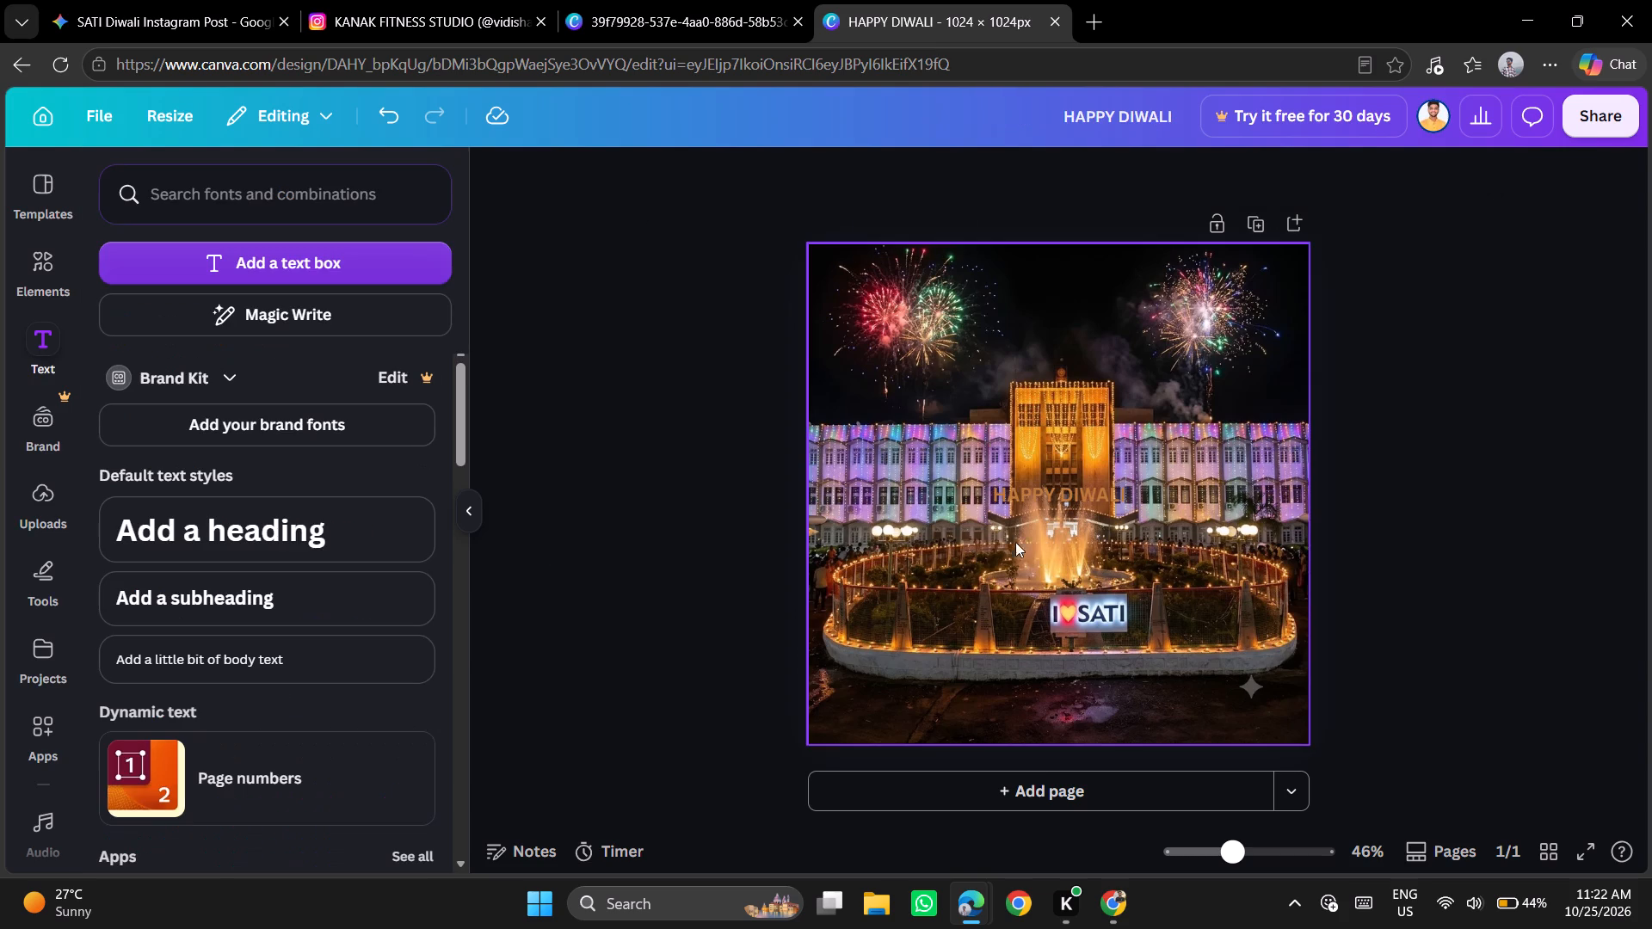
# Move the "HAPPY DIWALI" text up into the night sky between the two fireworks.
pyautogui.click(1039, 499)
pyautogui.moveTo(1081, 560); pyautogui.dragTo(1082, 370)
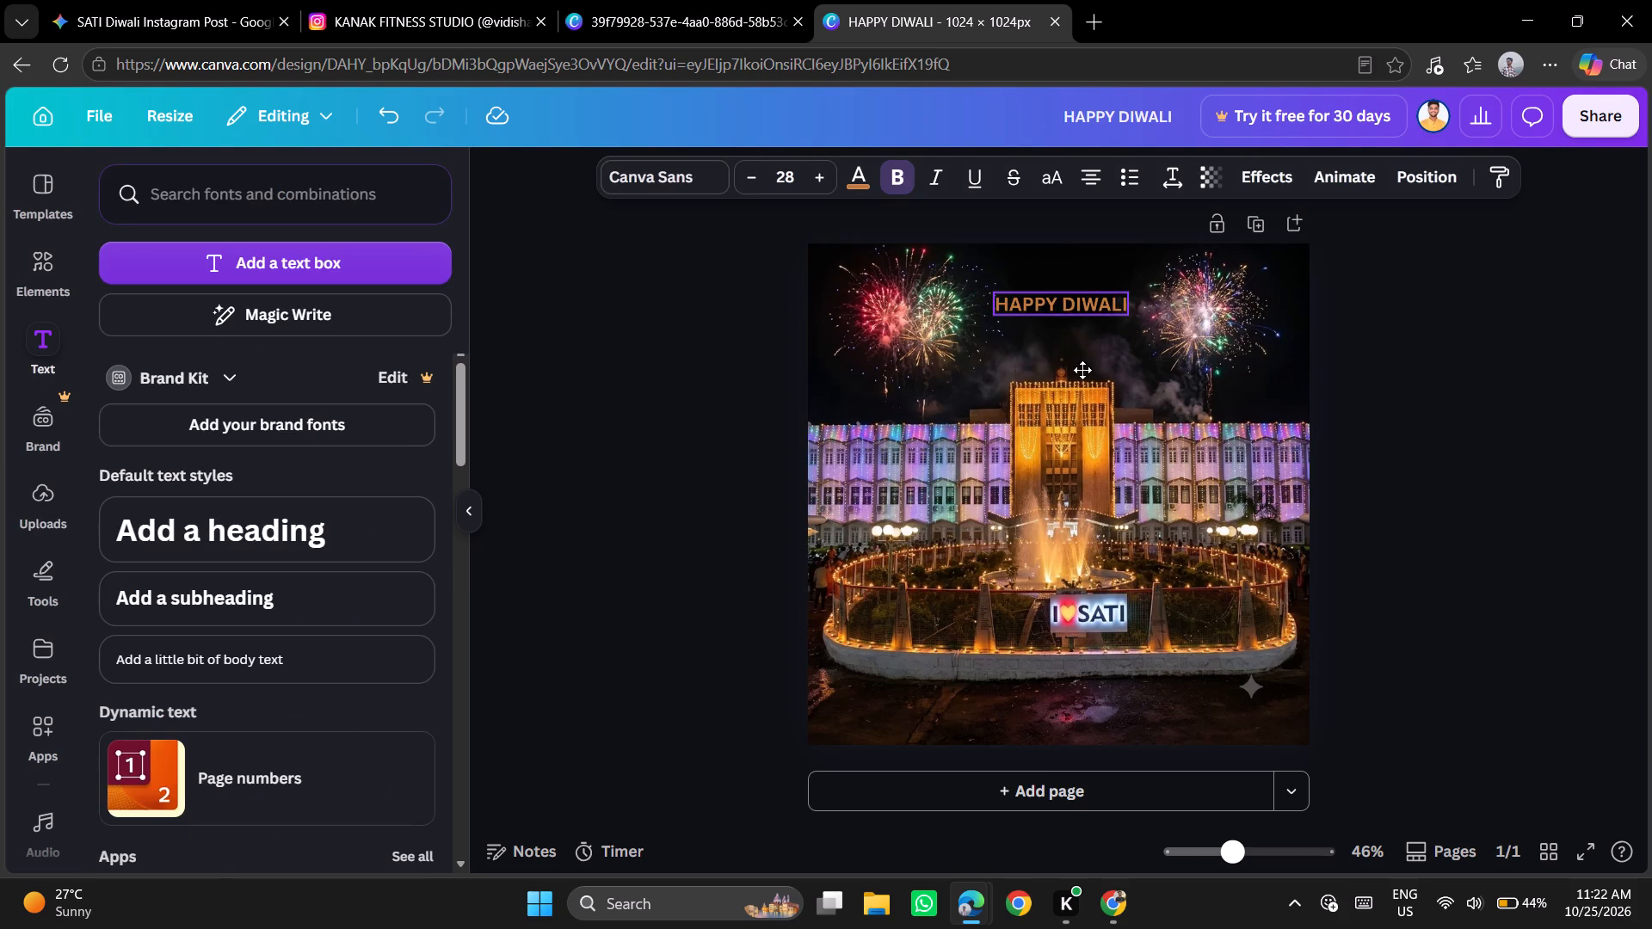
pyautogui.moveTo(1082, 370); pyautogui.dragTo(1068, 366)
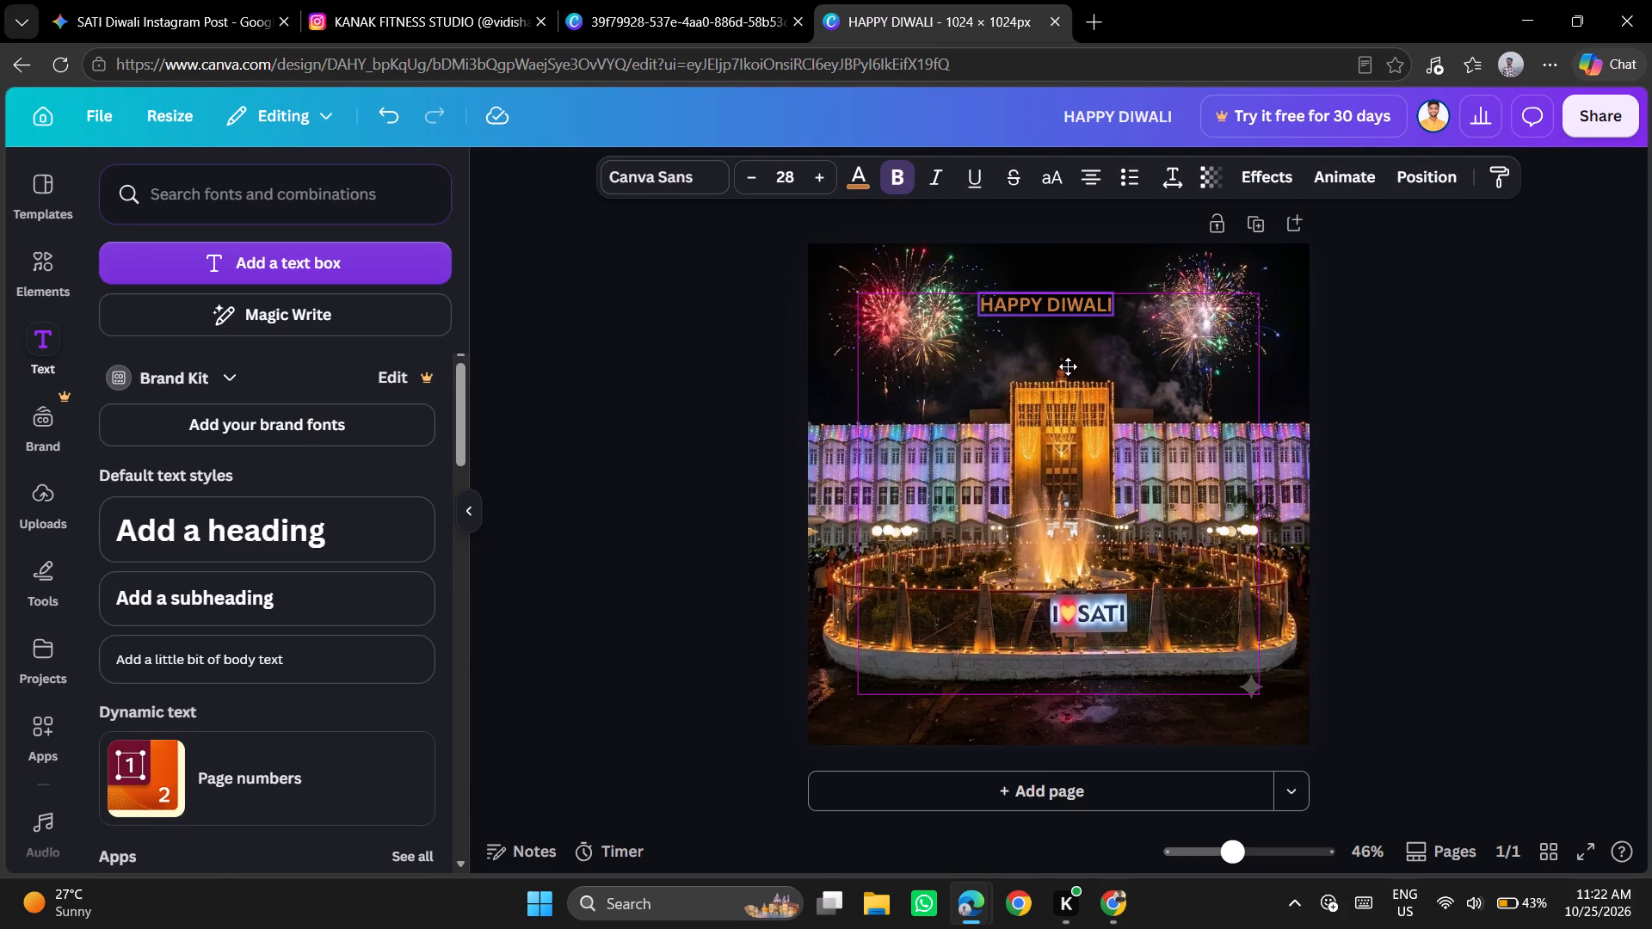
pyautogui.moveTo(1068, 366); pyautogui.dragTo(1069, 366)
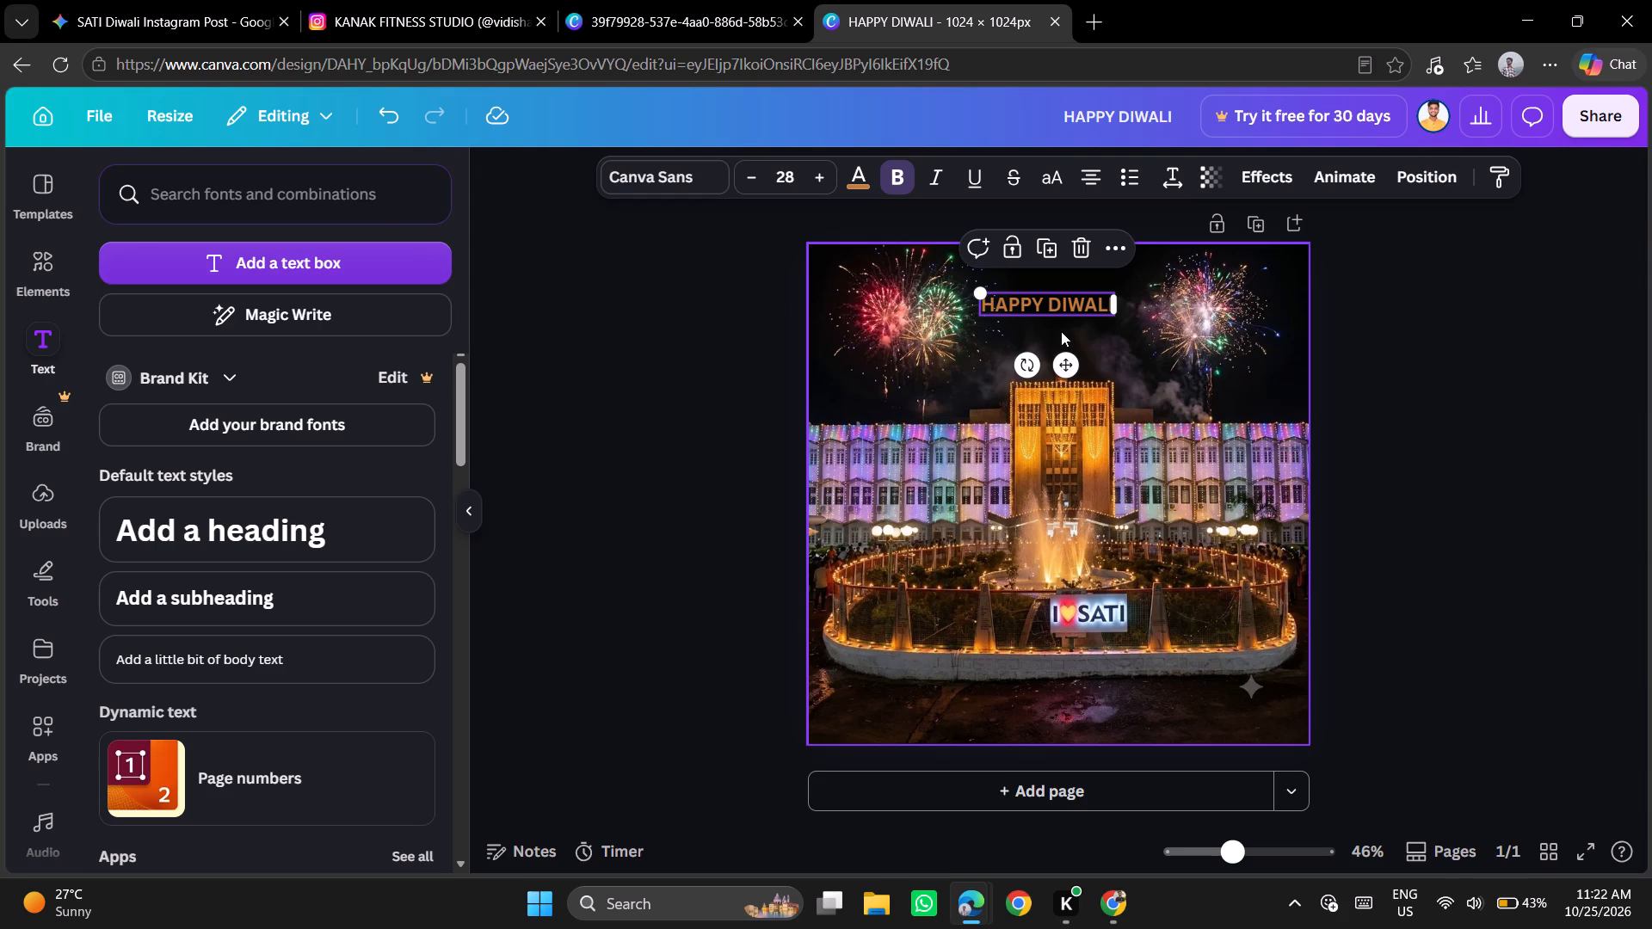
# Increase the font size of the "HAPPY DIWALI" text to 60.
pyautogui.tripleClick(817, 175)
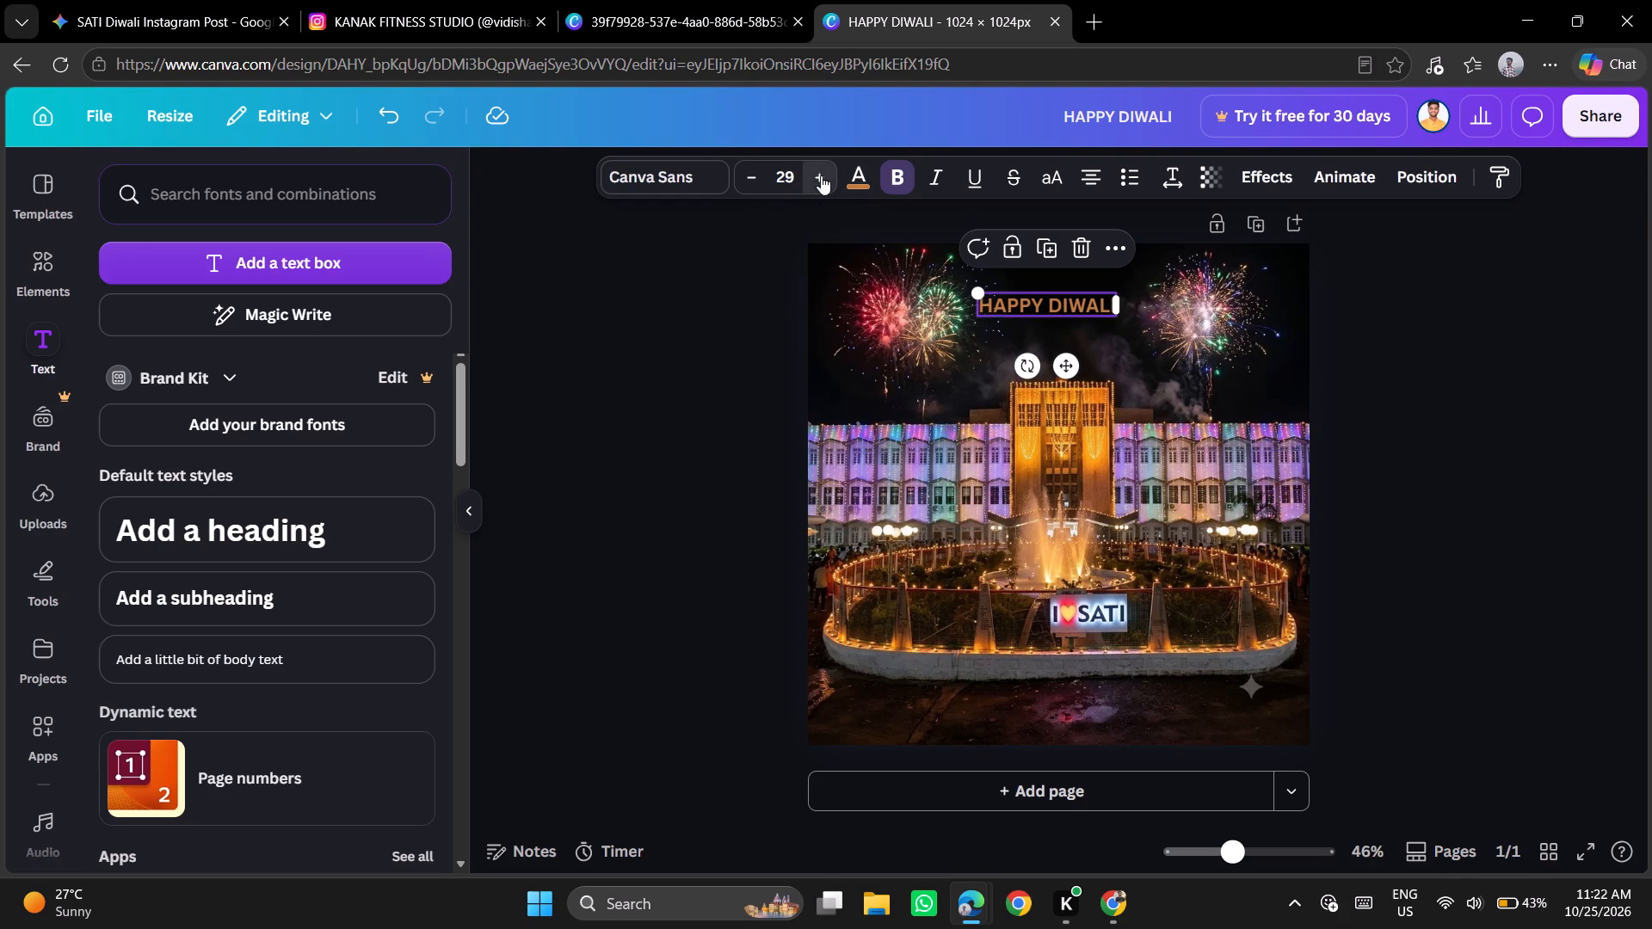
pyautogui.moveTo(821, 175); pyautogui.dragTo(828, 175)
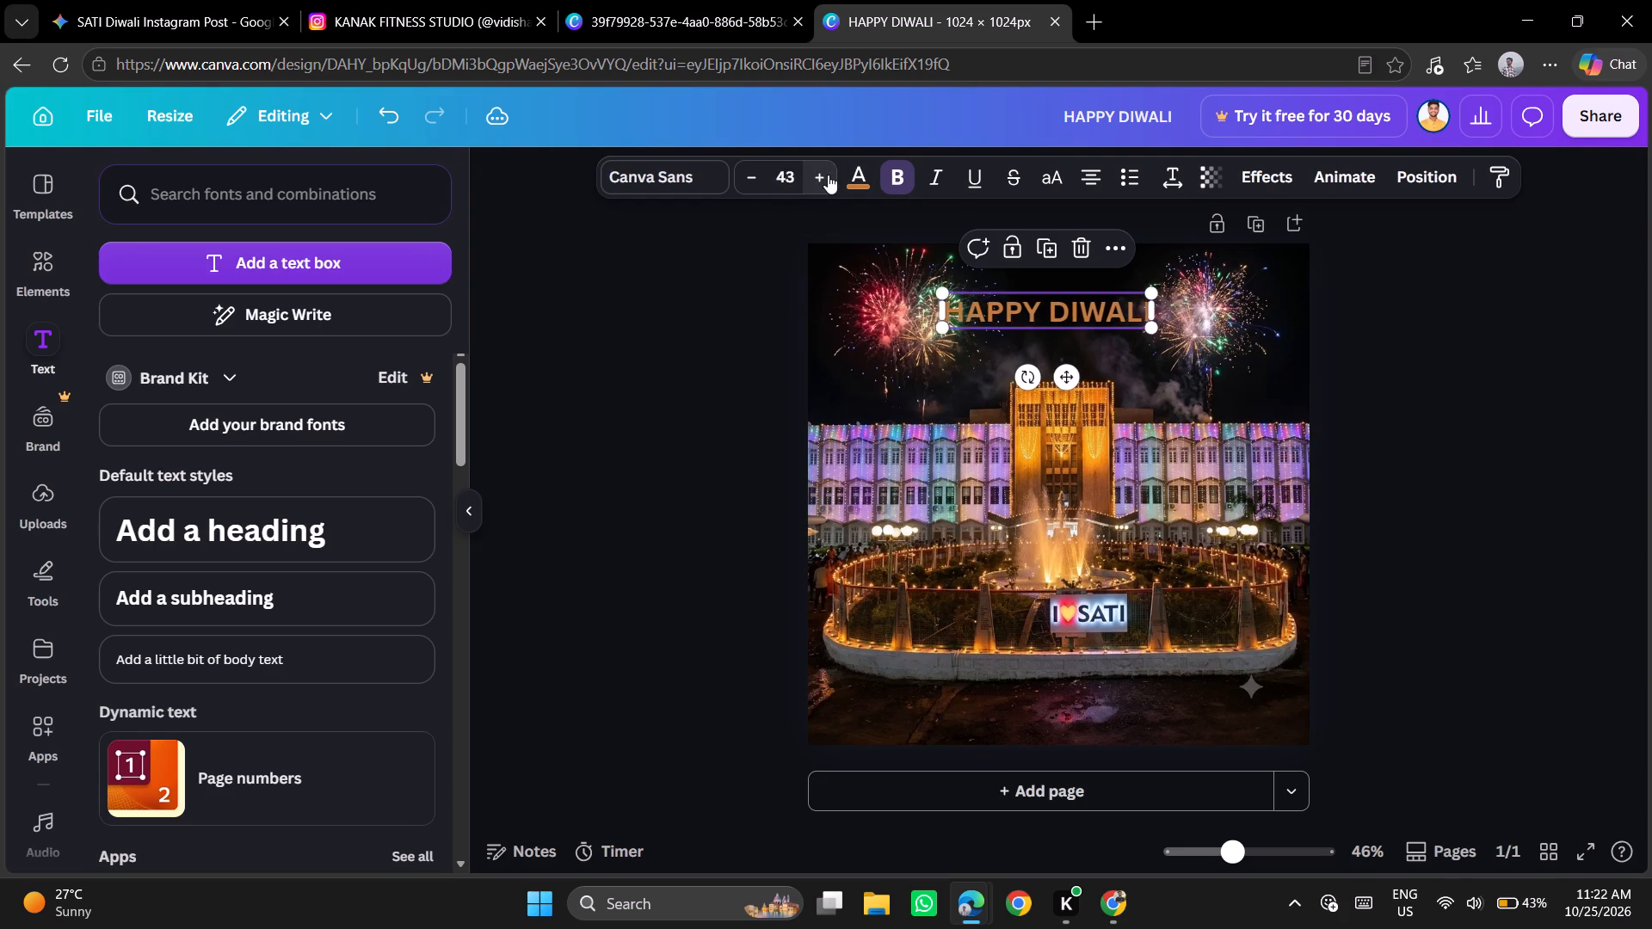
pyautogui.moveTo(828, 175); pyautogui.dragTo(829, 175)
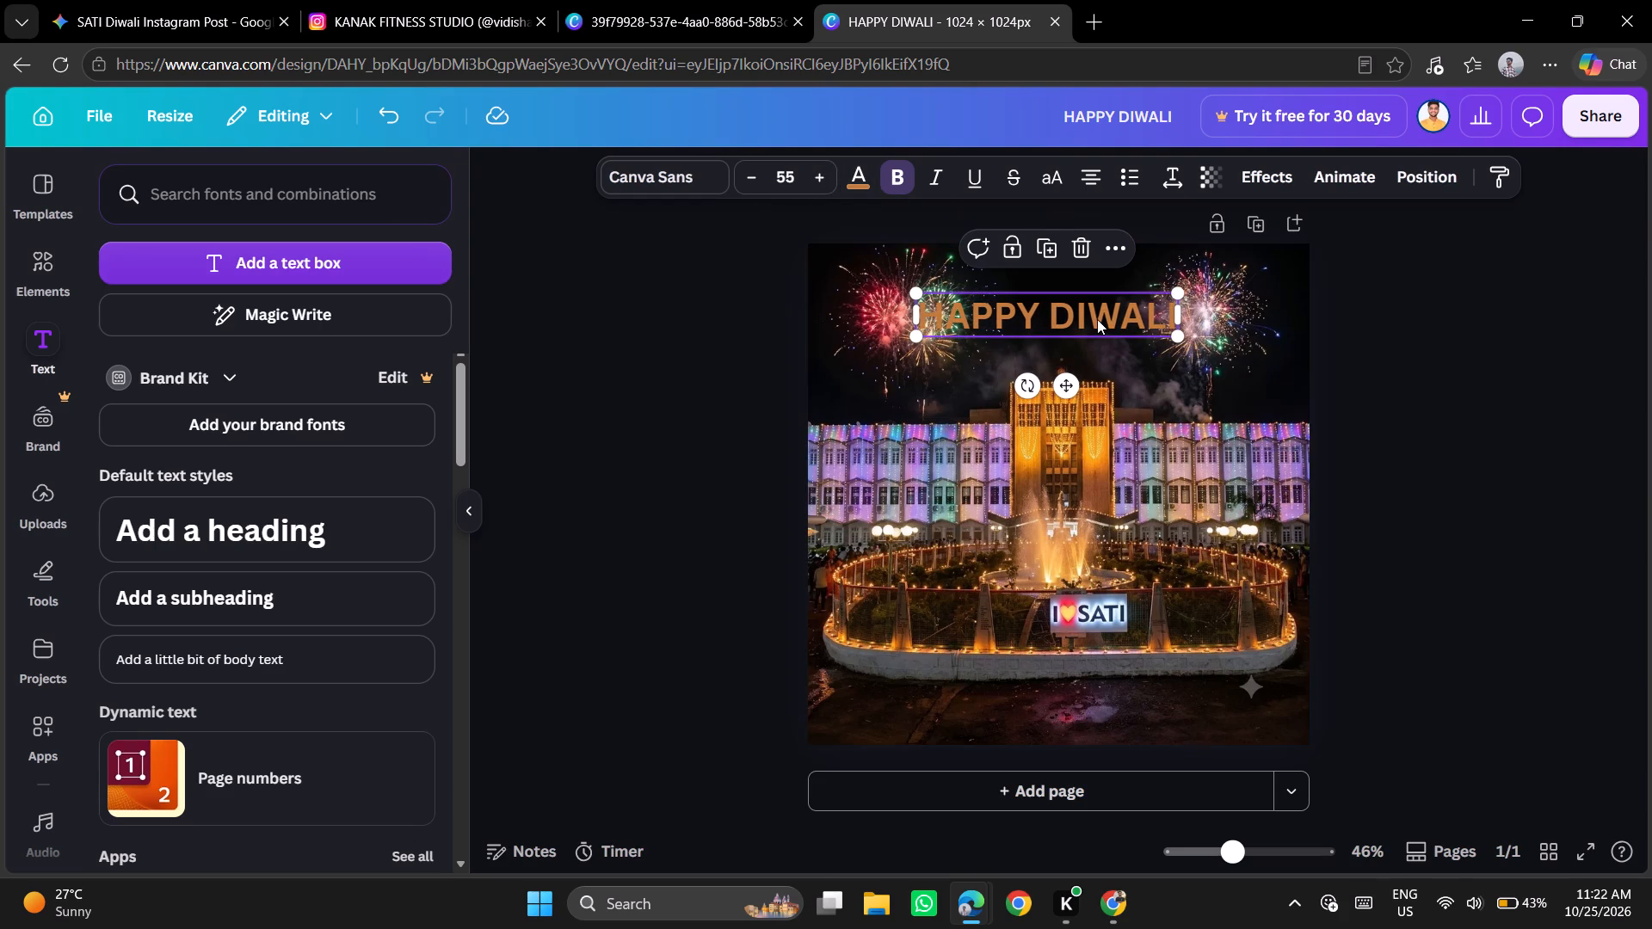
pyautogui.tripleClick(817, 181)
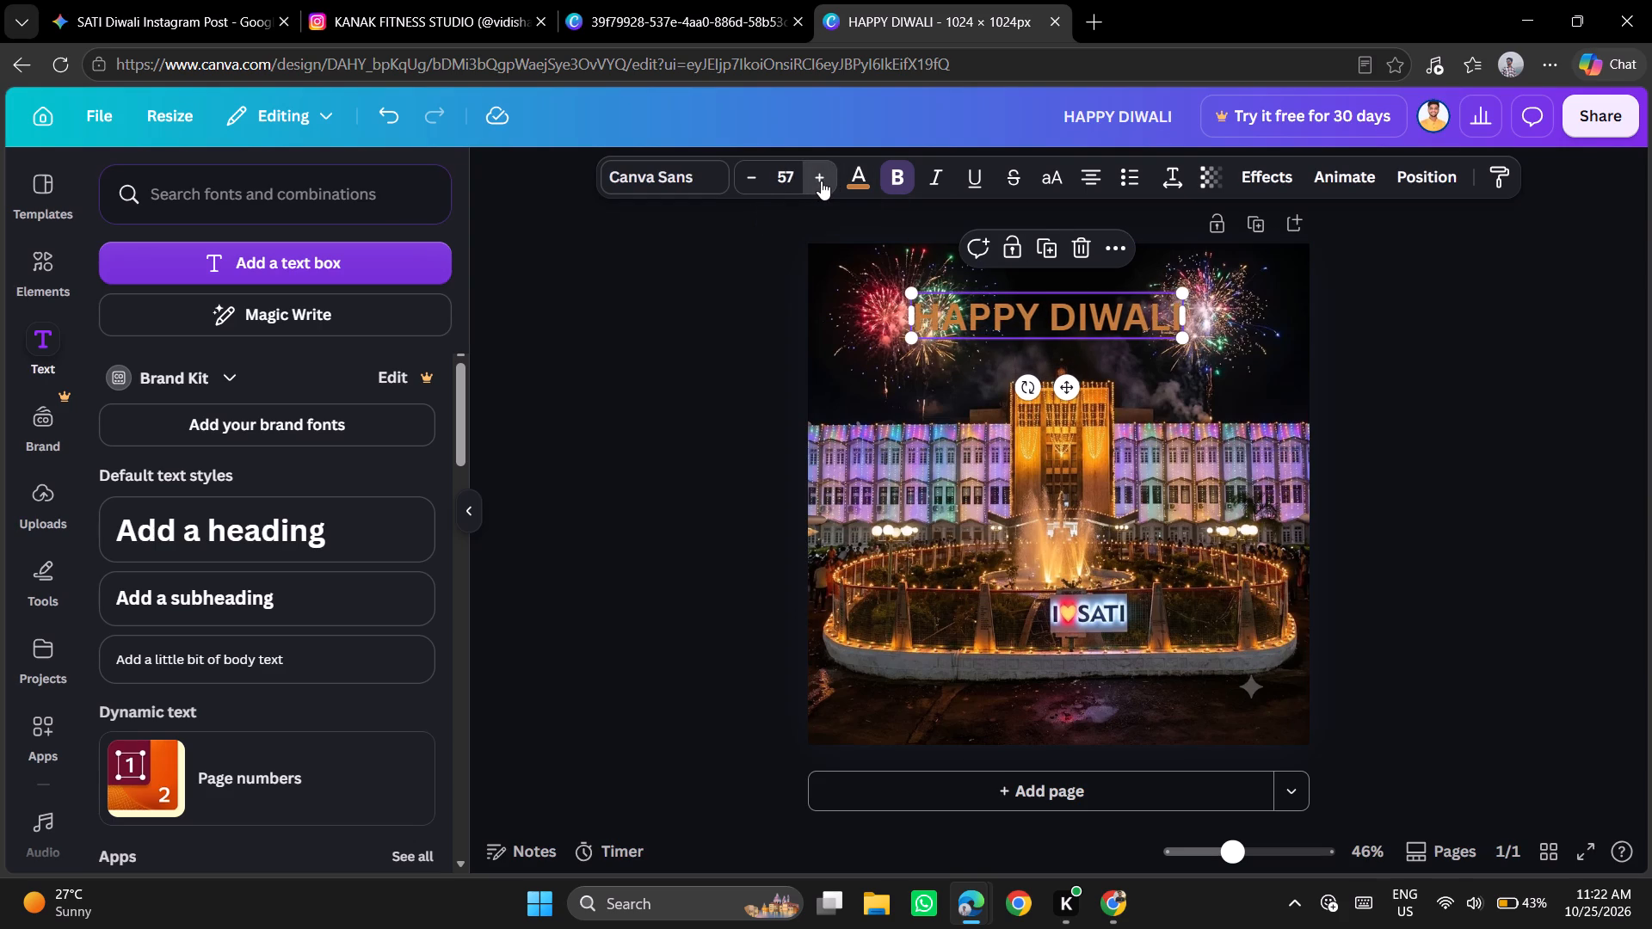
pyautogui.doubleClick(821, 181)
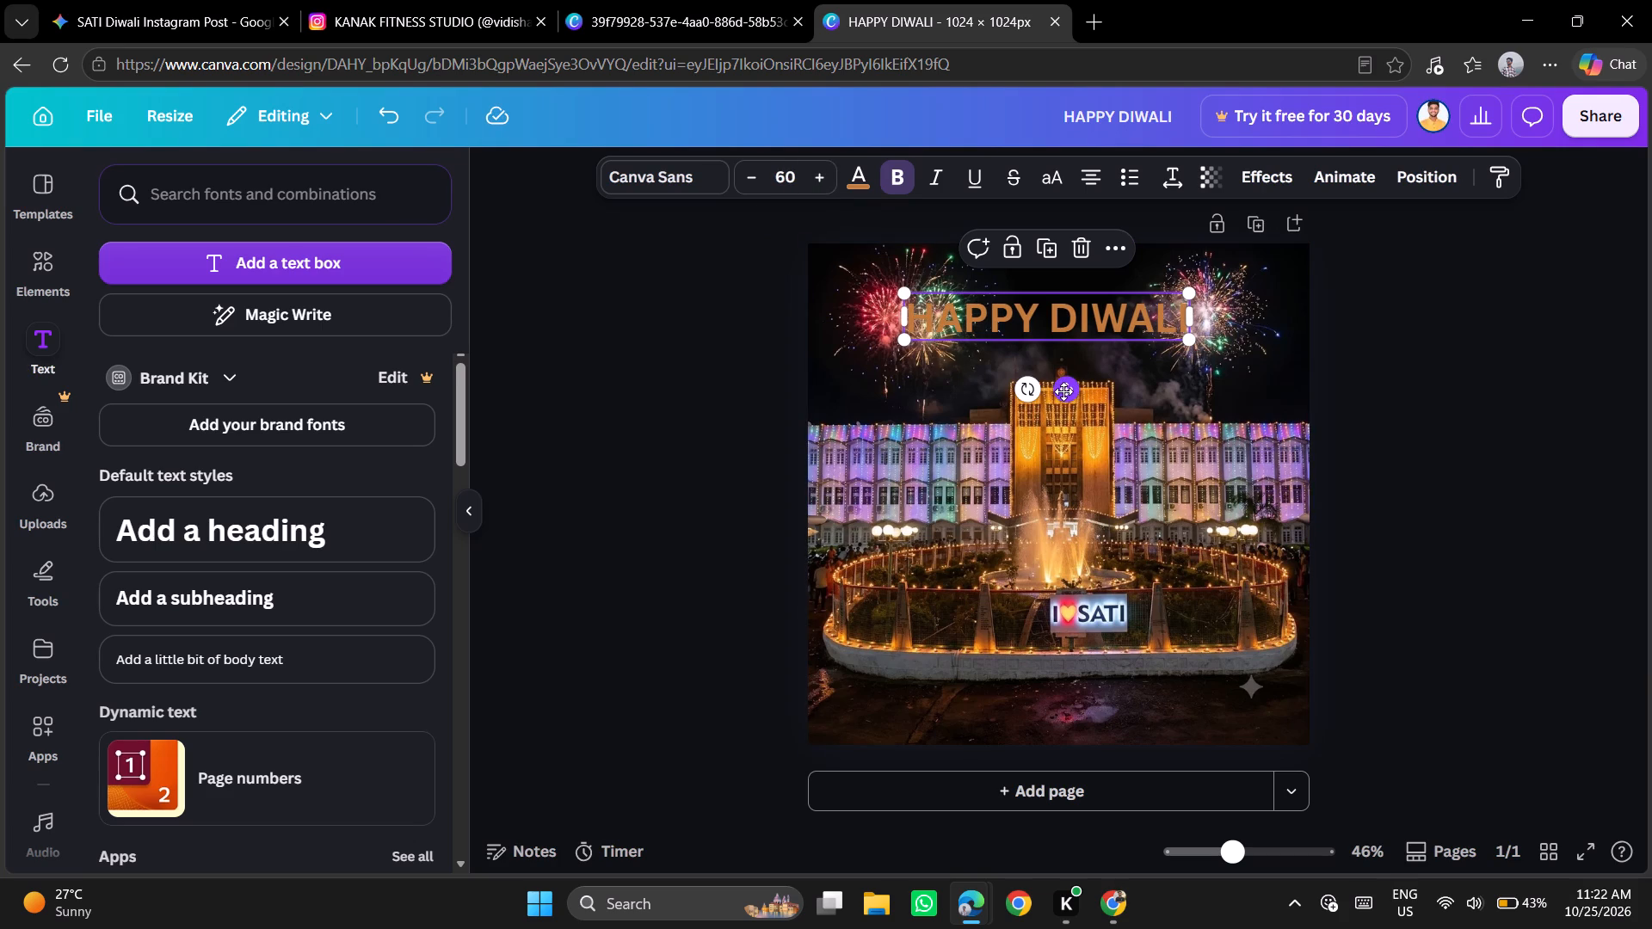
# Centre the "HAPPY DIWALI" text horizontally on the page, along the upper margin guide, and check its alignment in the position settings.
pyautogui.moveTo(1063, 391); pyautogui.dragTo(1077, 408)
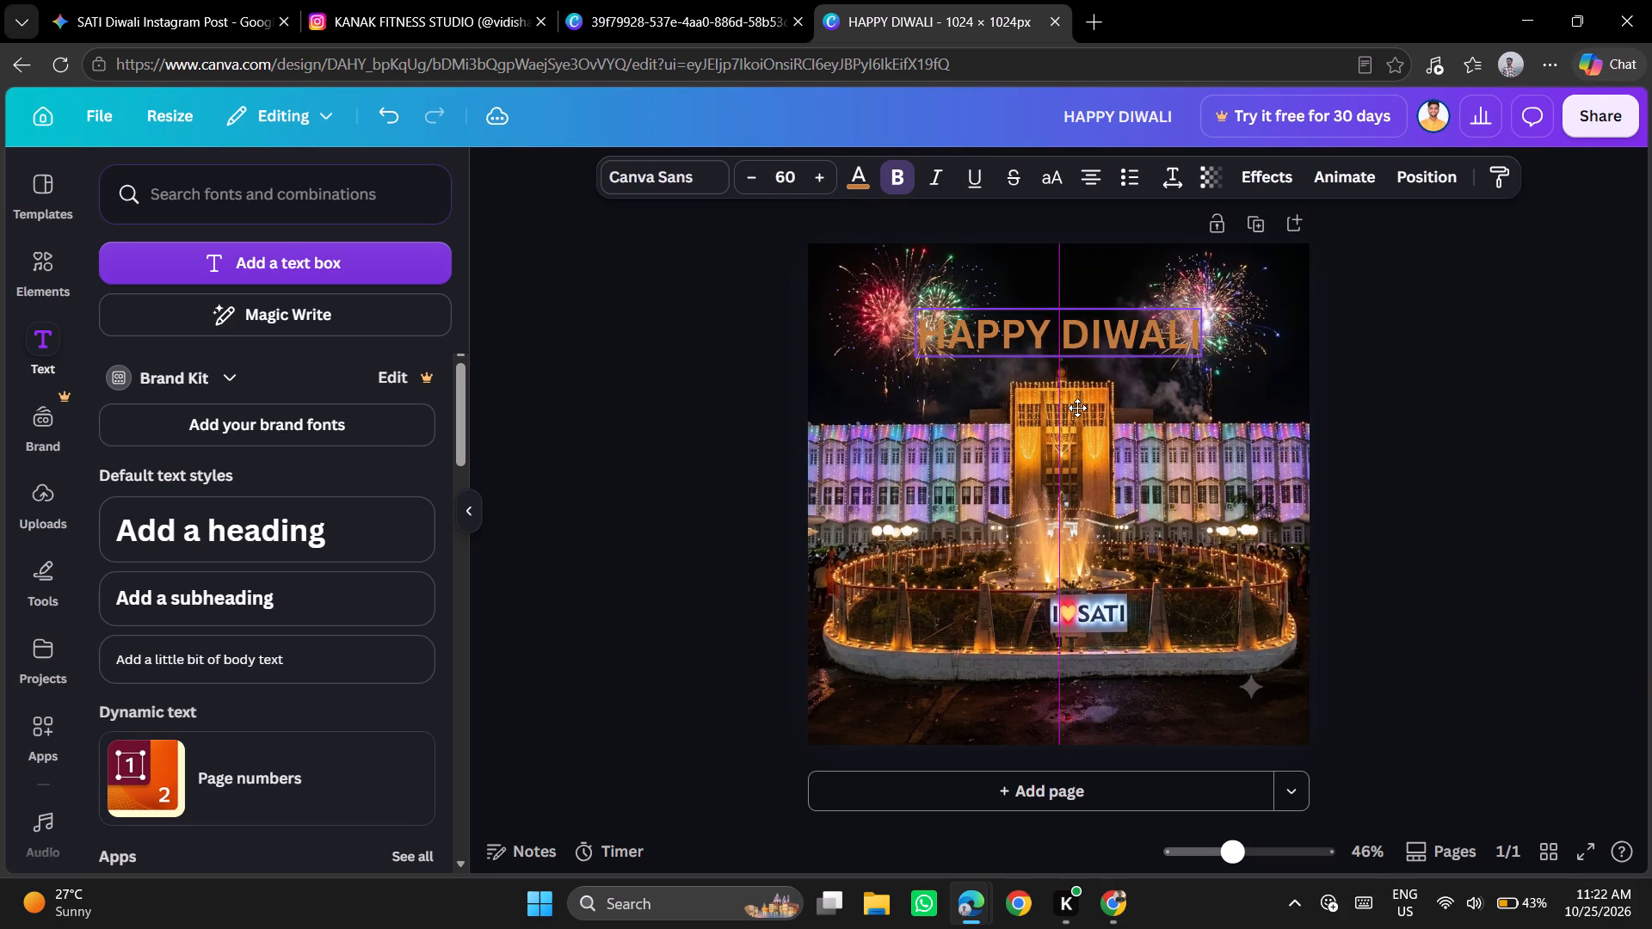
pyautogui.moveTo(1077, 408); pyautogui.dragTo(1080, 397)
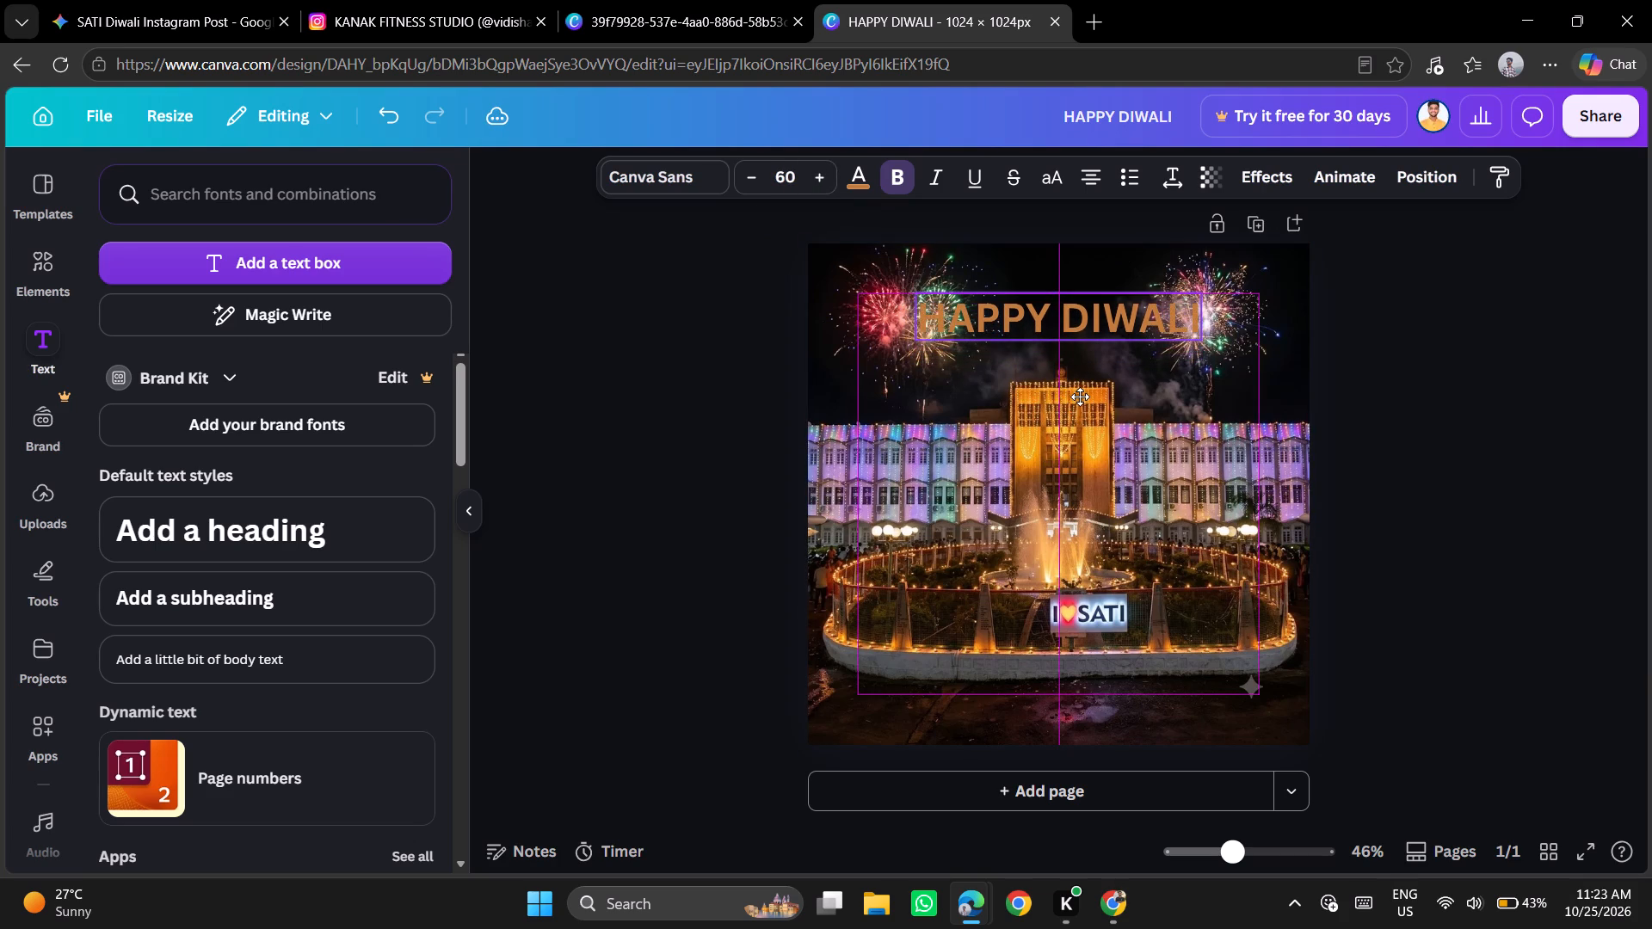
pyautogui.moveTo(1080, 397); pyautogui.dragTo(1076, 397)
pyautogui.moveTo(1076, 397); pyautogui.dragTo(1080, 397)
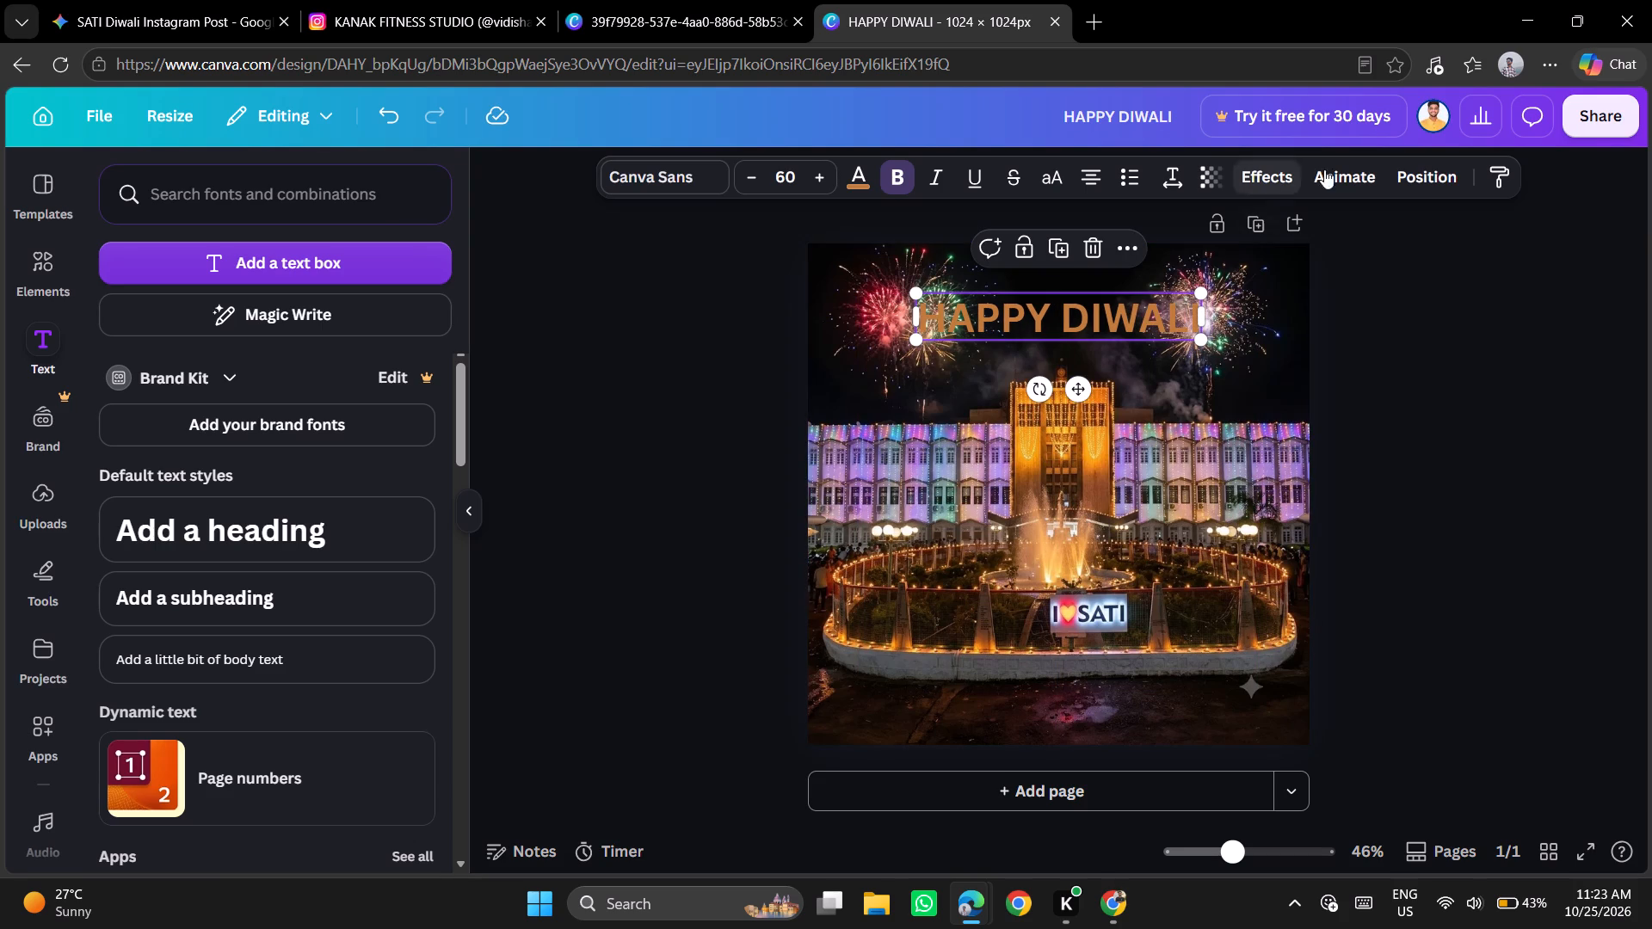
pyautogui.click(1426, 169)
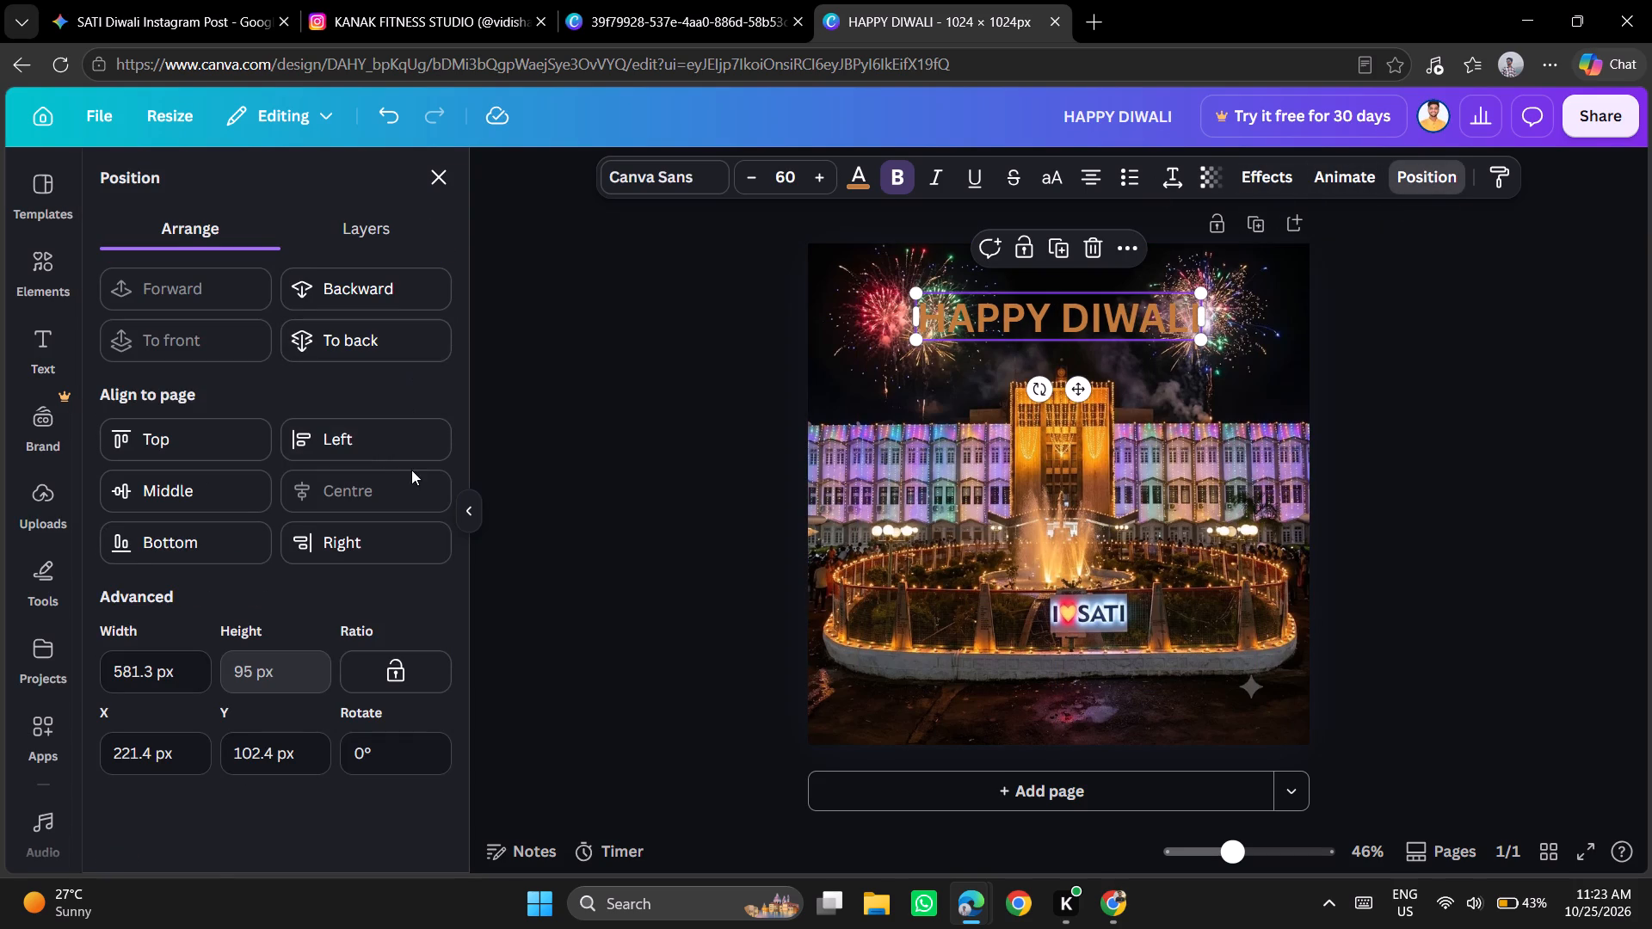
pyautogui.click(411, 470)
pyautogui.click(745, 277)
# Select the whole "HAPPY DIWALI" text and set its font to Lilita One.
pyautogui.click(988, 310)
pyautogui.click(986, 310)
pyautogui.click(981, 310)
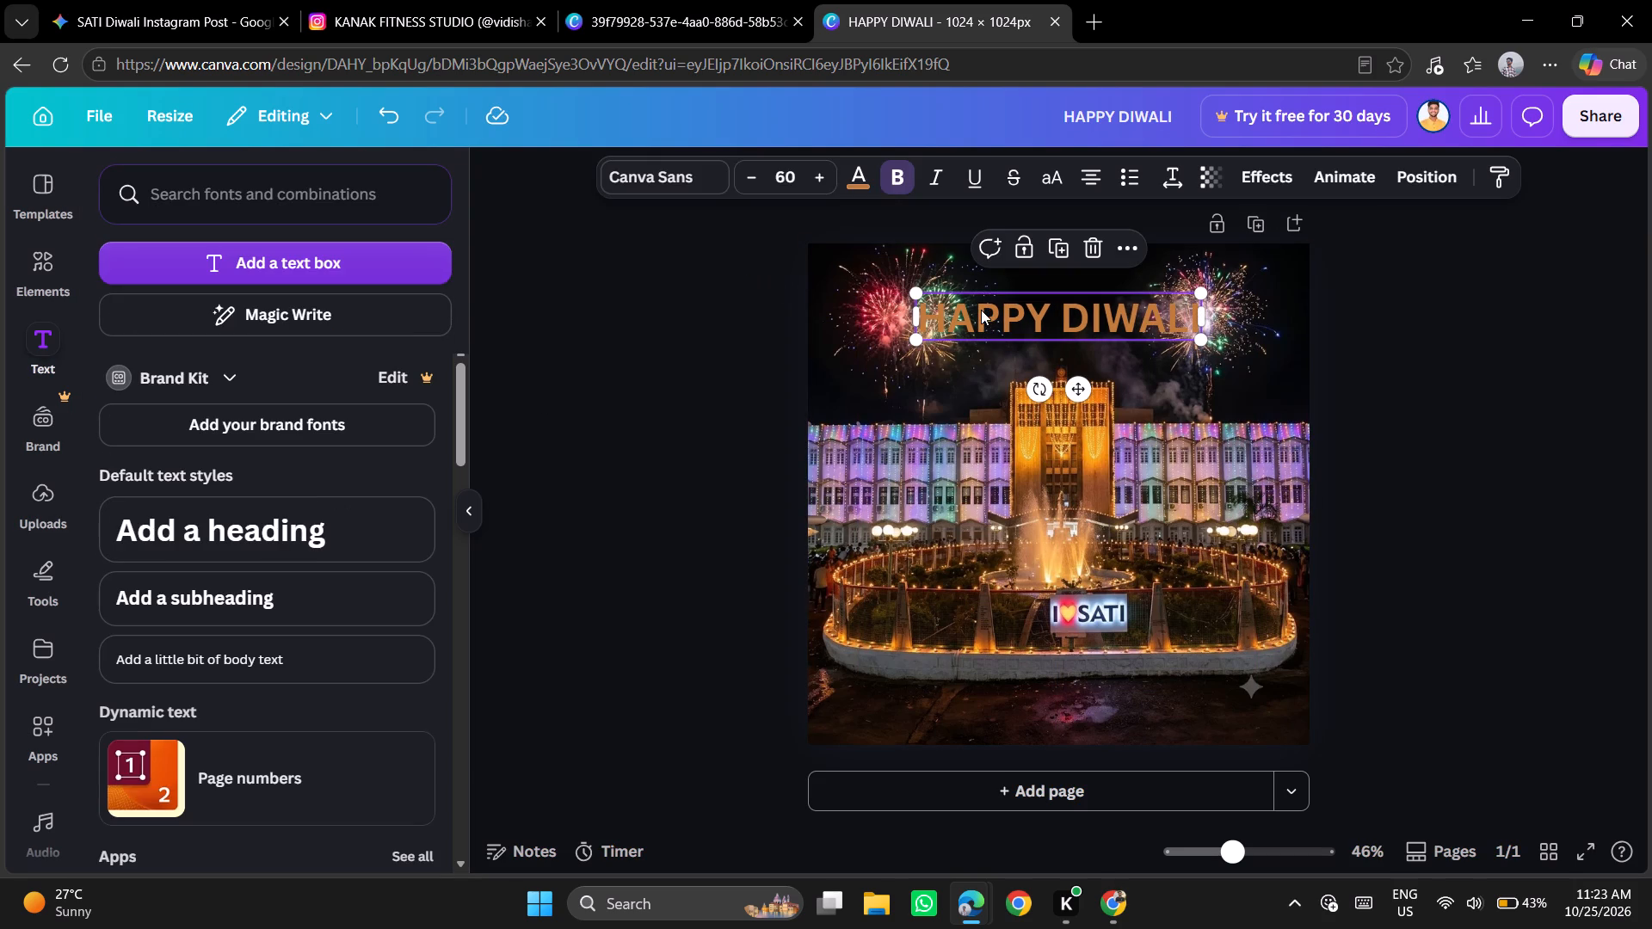
pyautogui.tripleClick(975, 310)
pyautogui.click(971, 308)
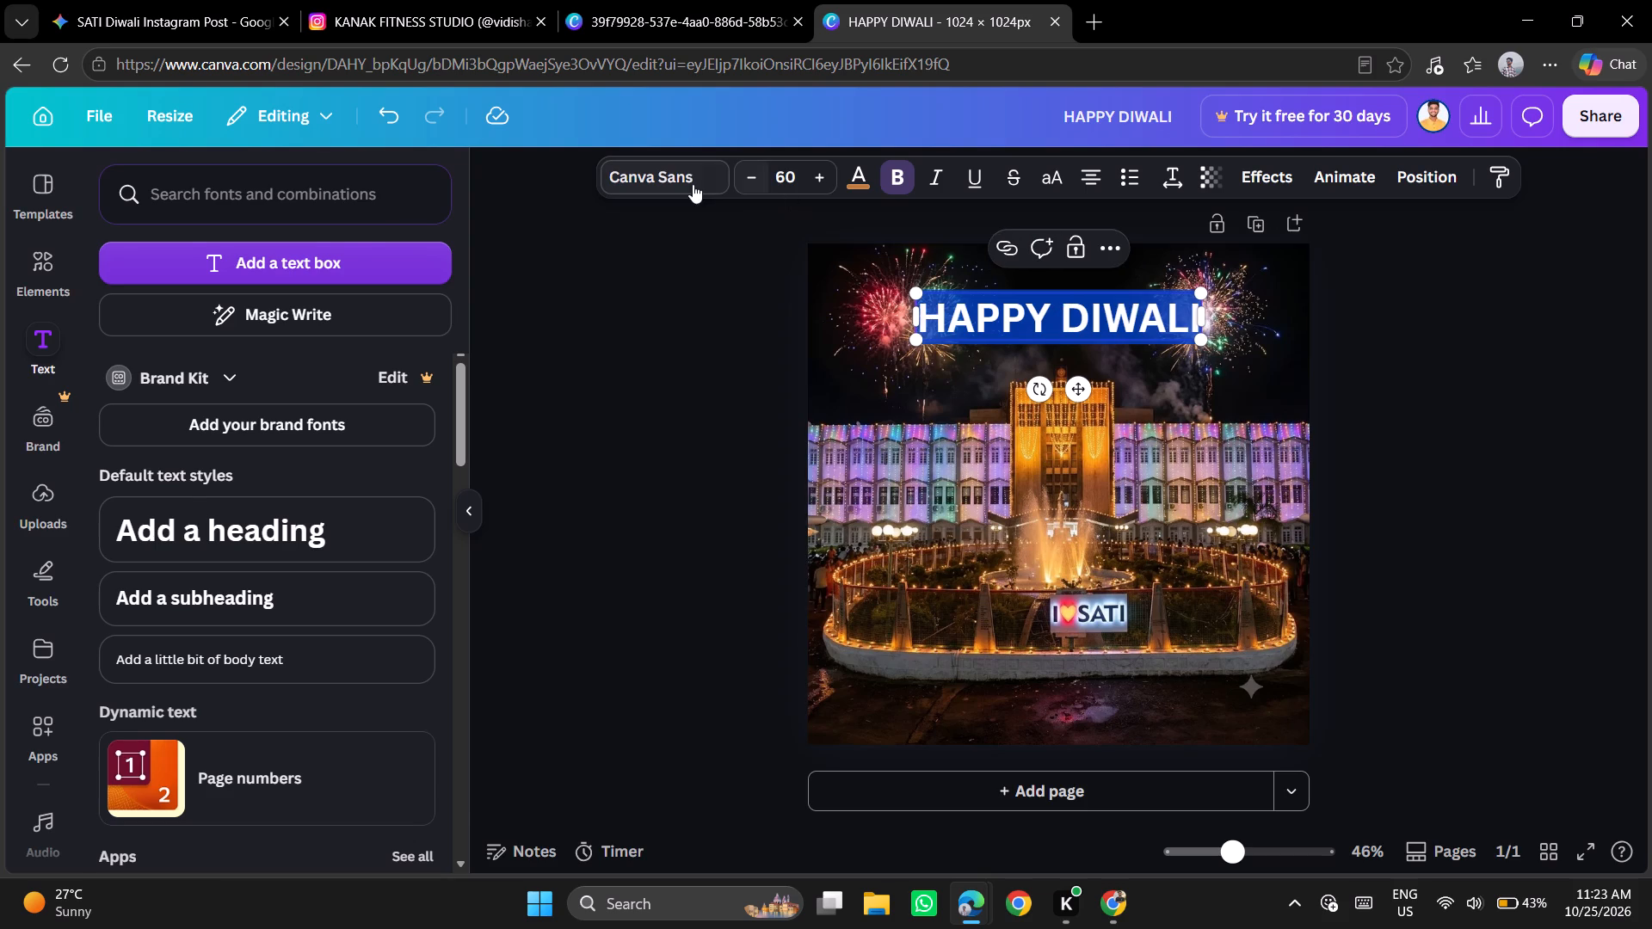
pyautogui.click(693, 184)
pyautogui.click(208, 580)
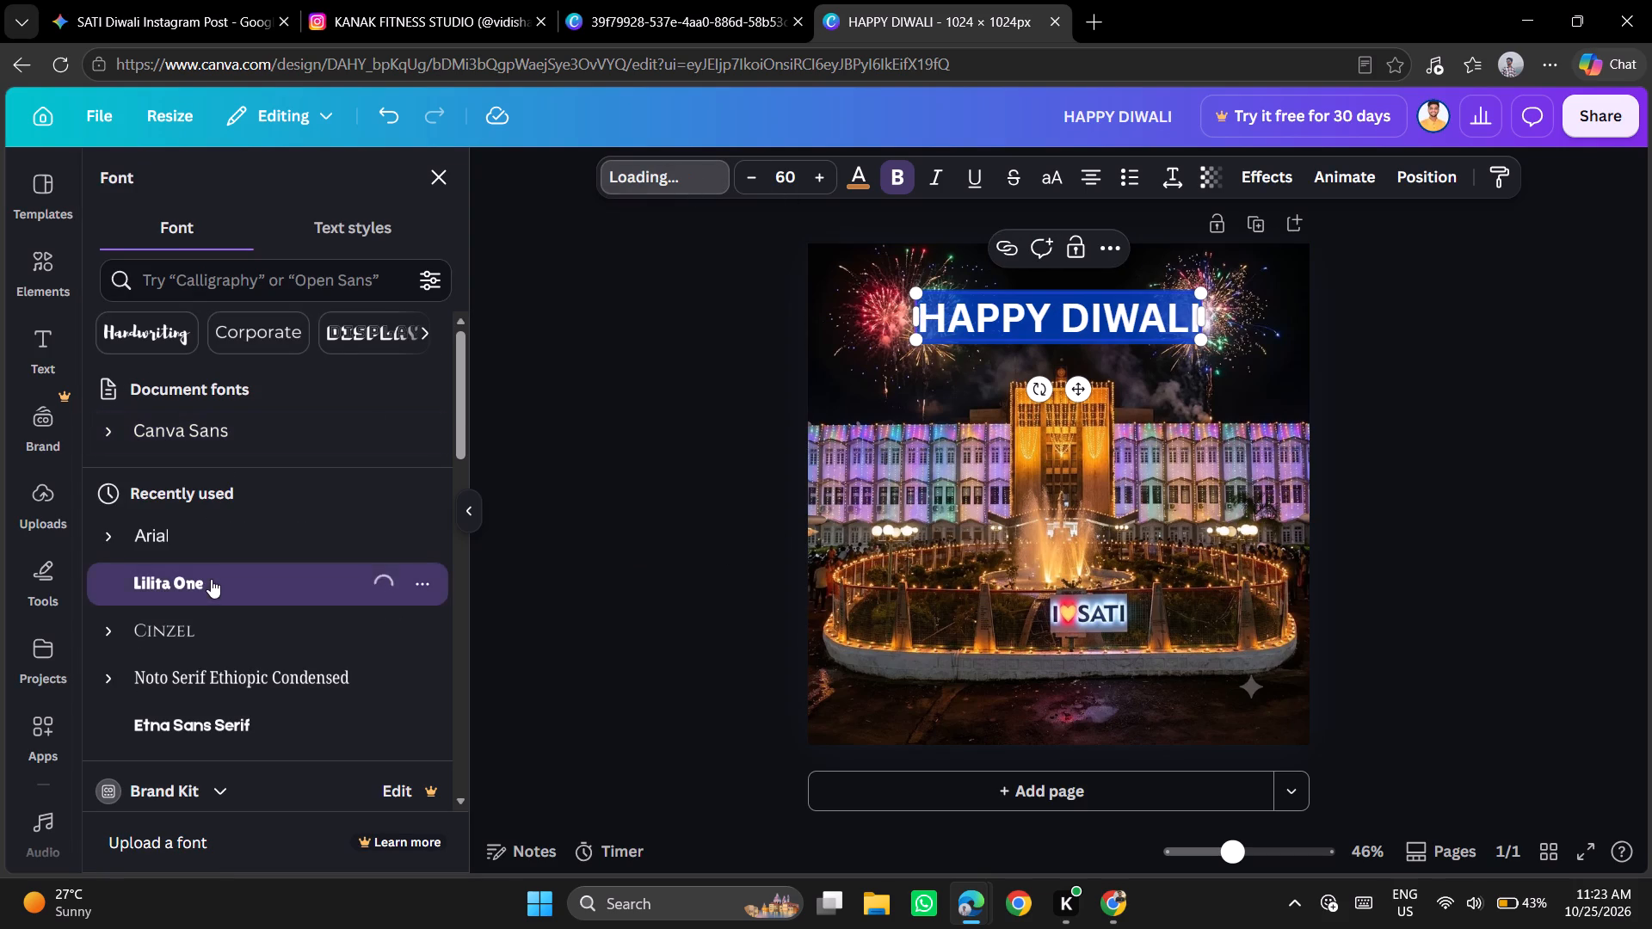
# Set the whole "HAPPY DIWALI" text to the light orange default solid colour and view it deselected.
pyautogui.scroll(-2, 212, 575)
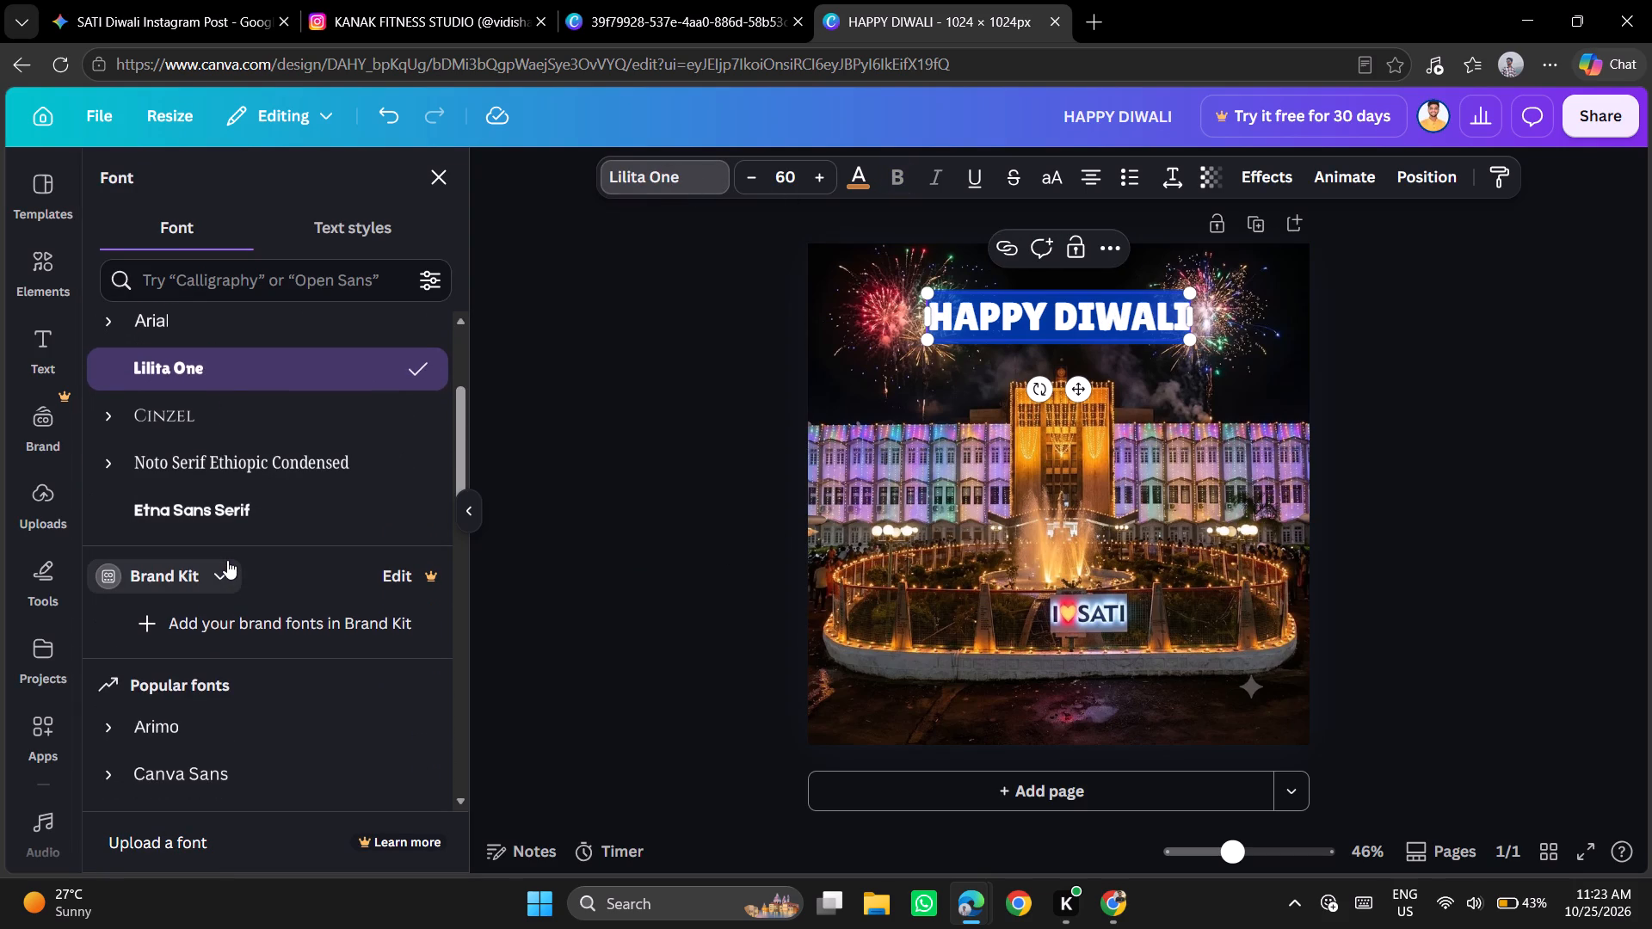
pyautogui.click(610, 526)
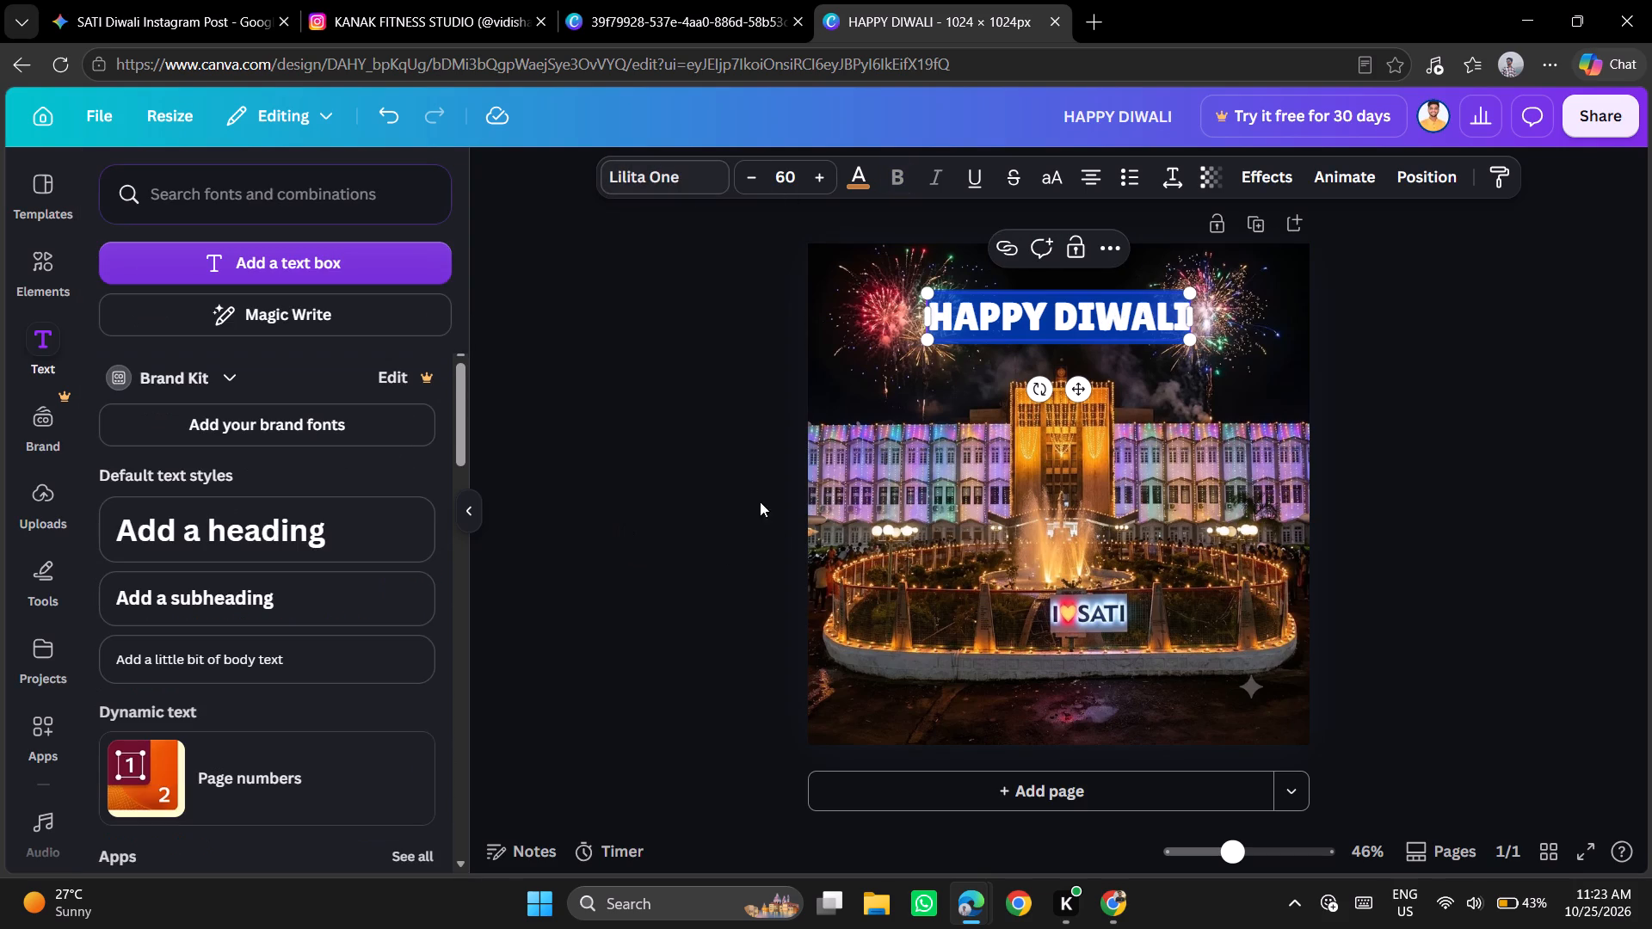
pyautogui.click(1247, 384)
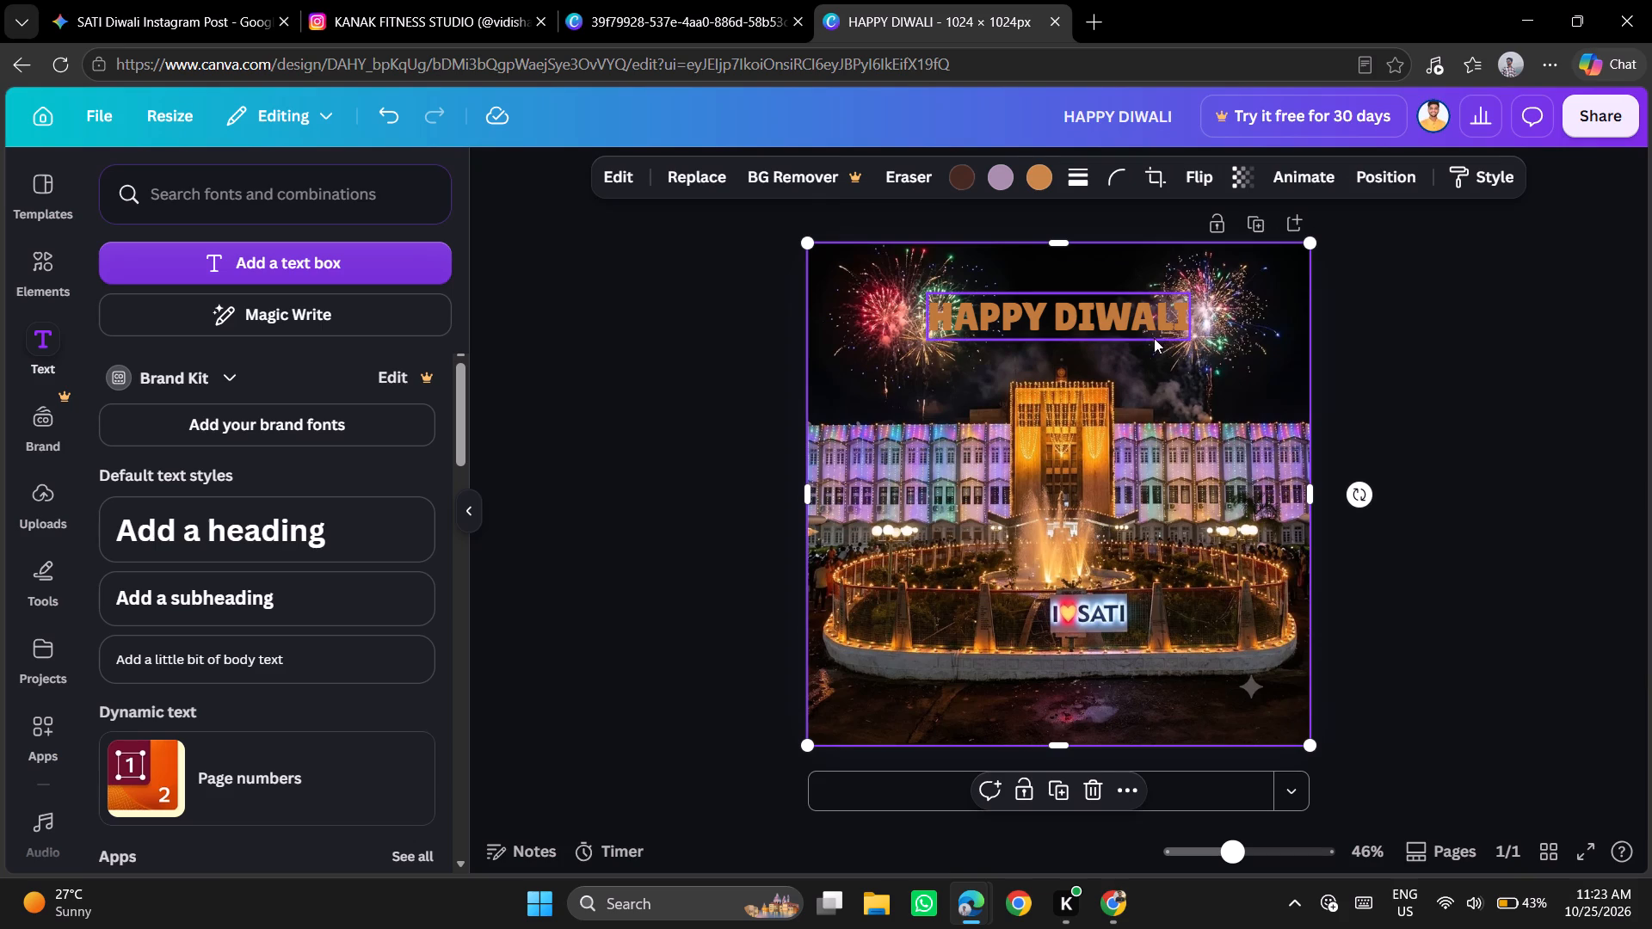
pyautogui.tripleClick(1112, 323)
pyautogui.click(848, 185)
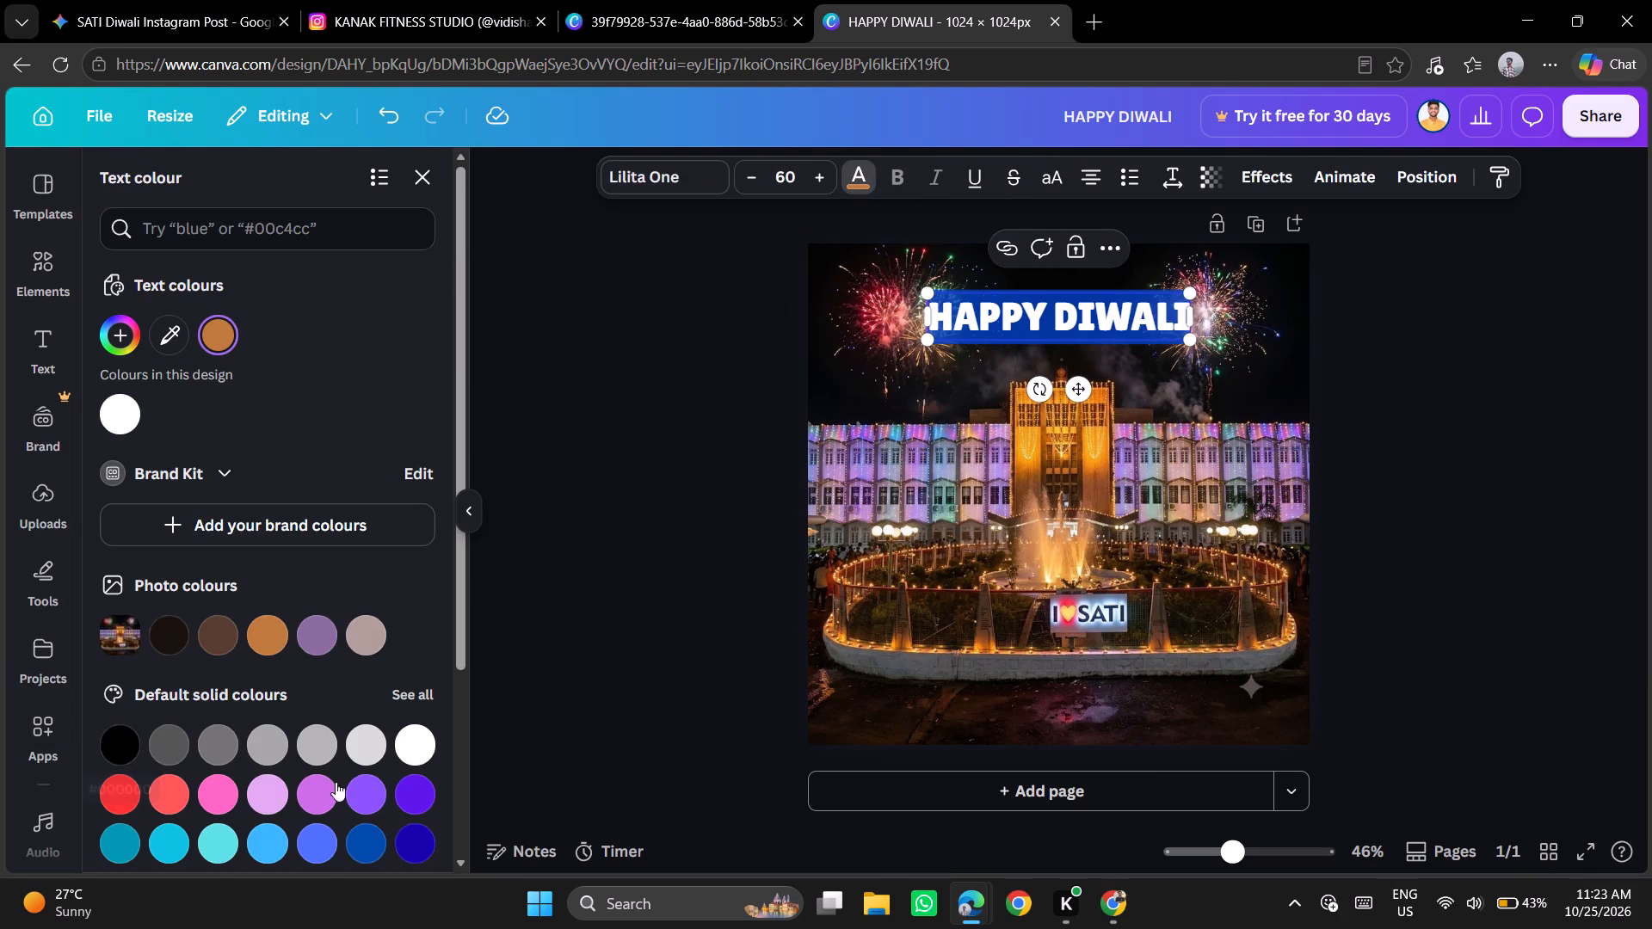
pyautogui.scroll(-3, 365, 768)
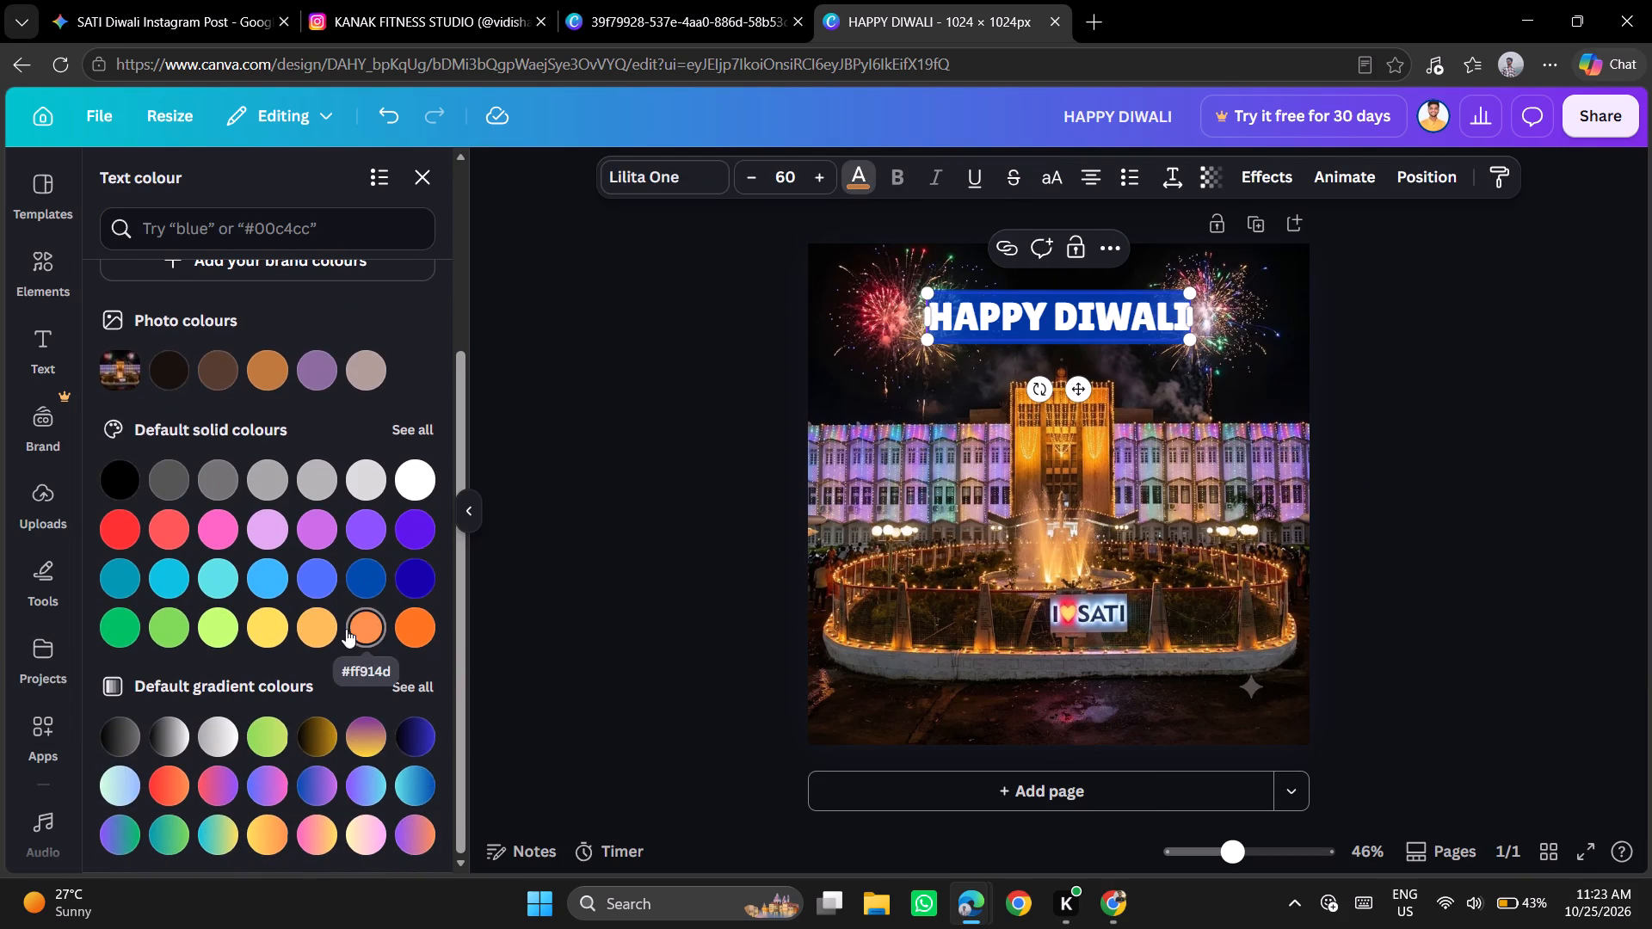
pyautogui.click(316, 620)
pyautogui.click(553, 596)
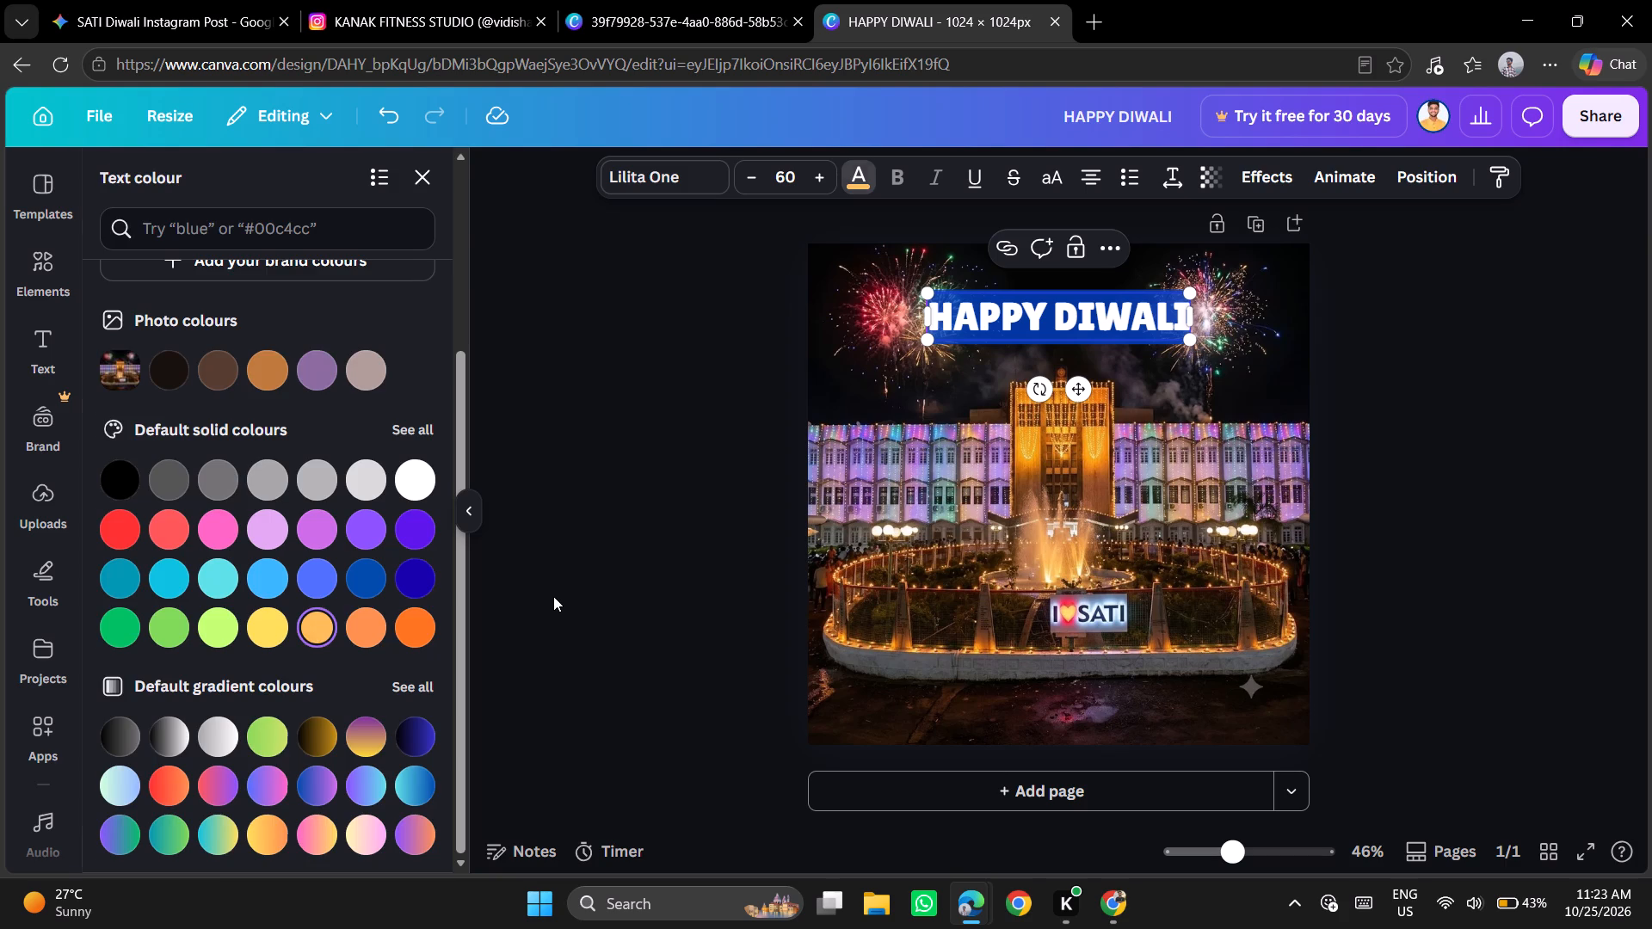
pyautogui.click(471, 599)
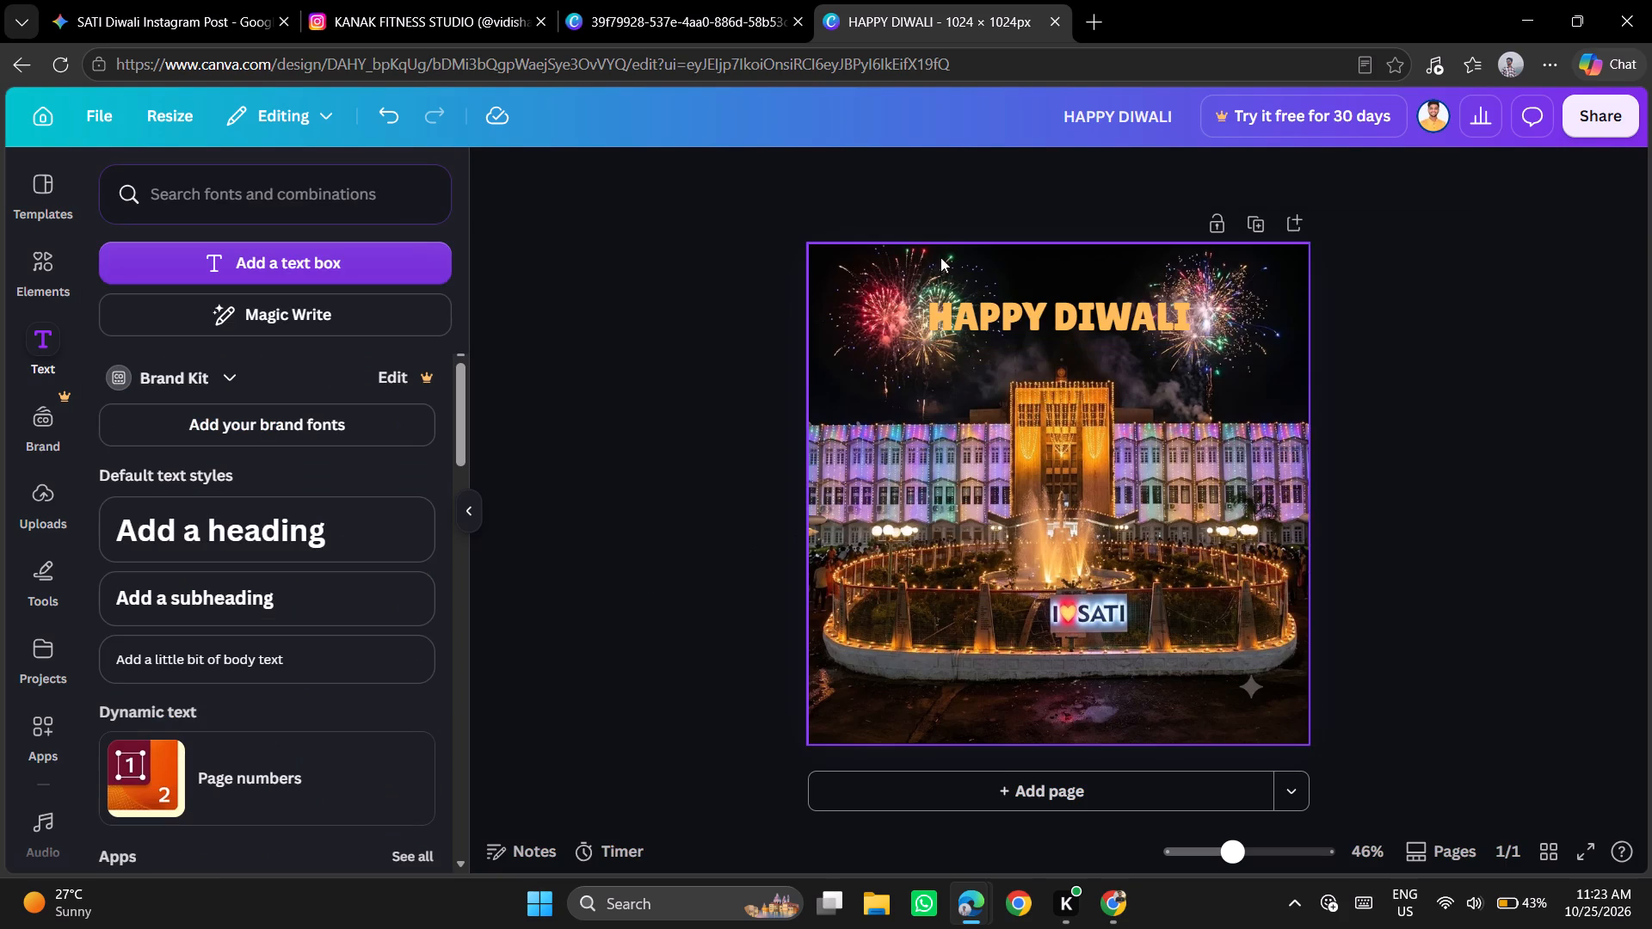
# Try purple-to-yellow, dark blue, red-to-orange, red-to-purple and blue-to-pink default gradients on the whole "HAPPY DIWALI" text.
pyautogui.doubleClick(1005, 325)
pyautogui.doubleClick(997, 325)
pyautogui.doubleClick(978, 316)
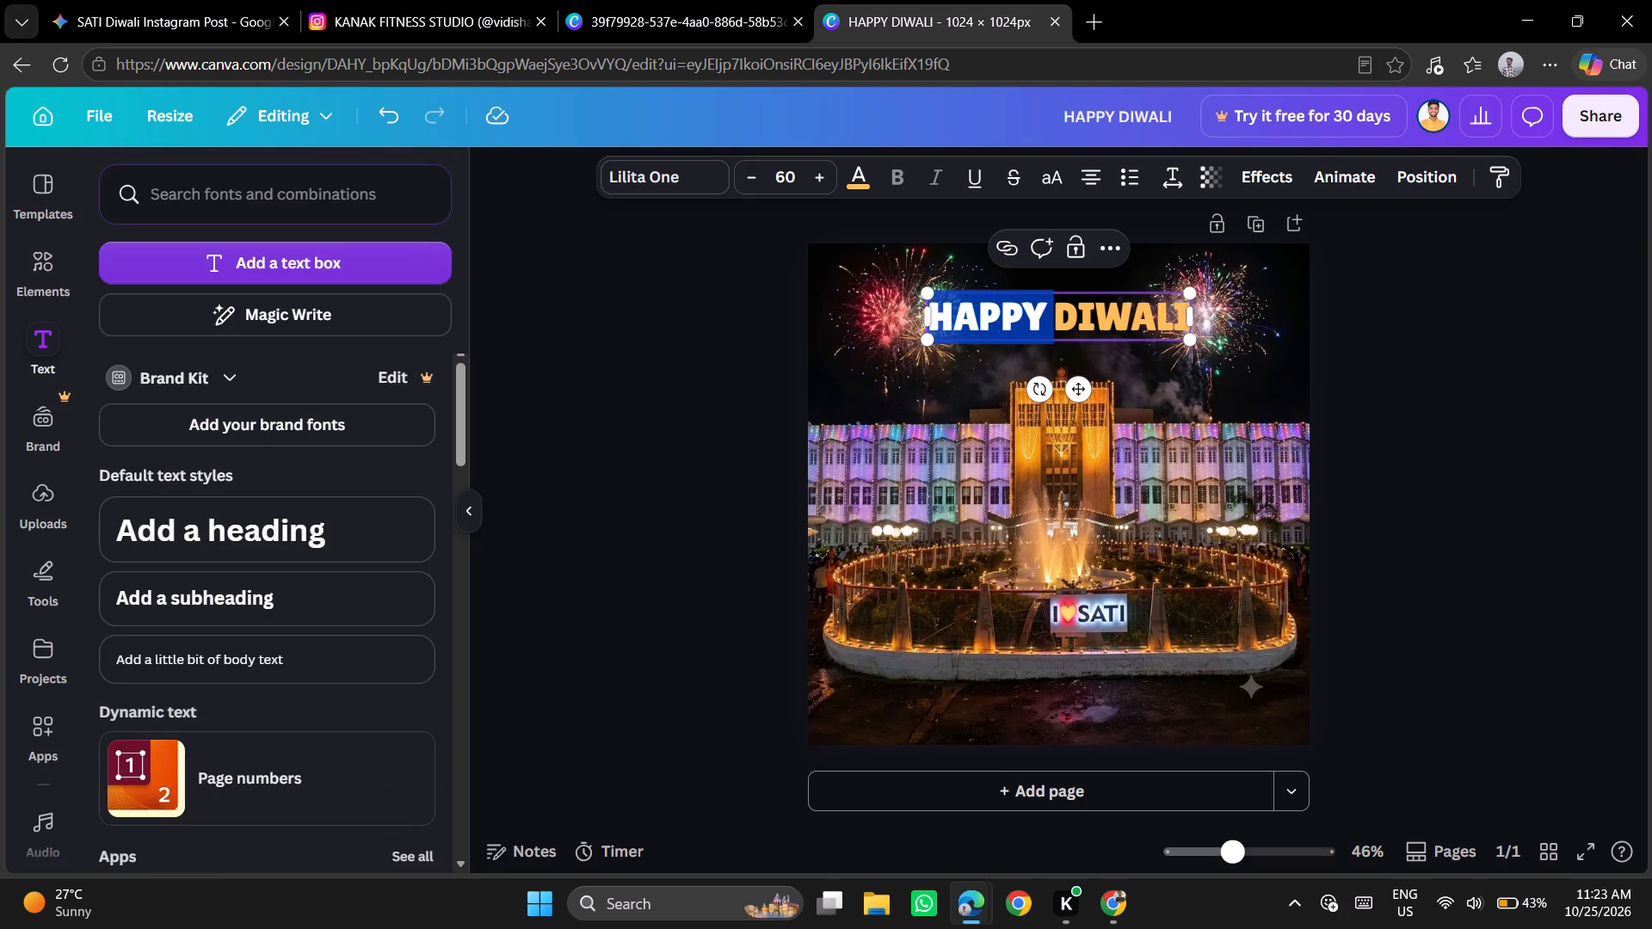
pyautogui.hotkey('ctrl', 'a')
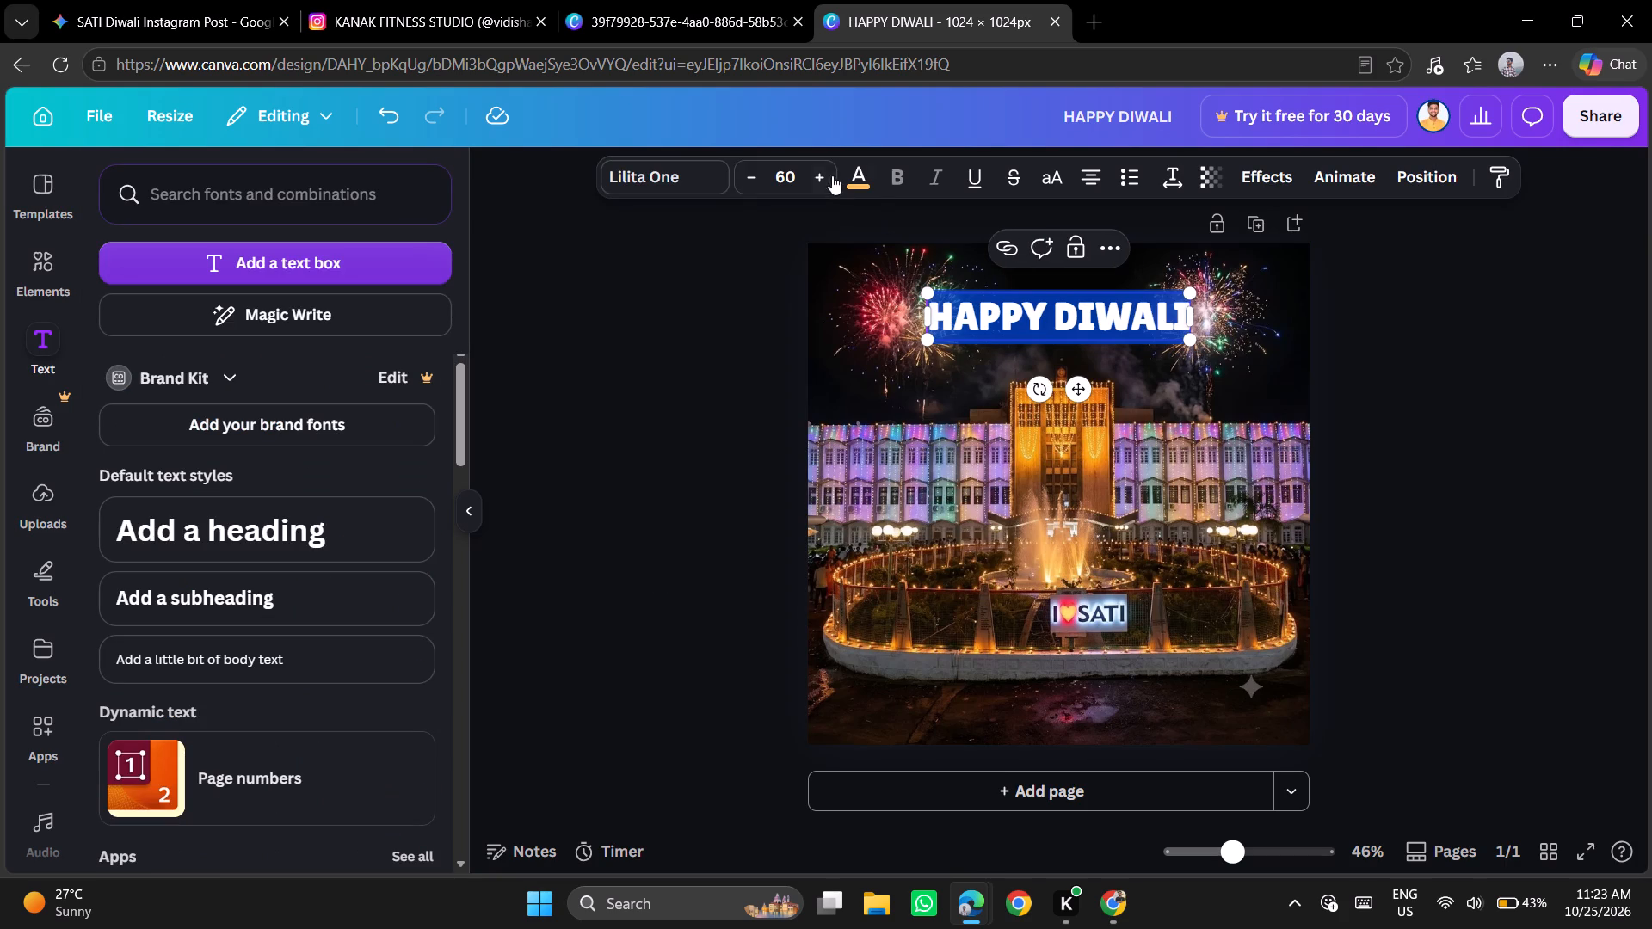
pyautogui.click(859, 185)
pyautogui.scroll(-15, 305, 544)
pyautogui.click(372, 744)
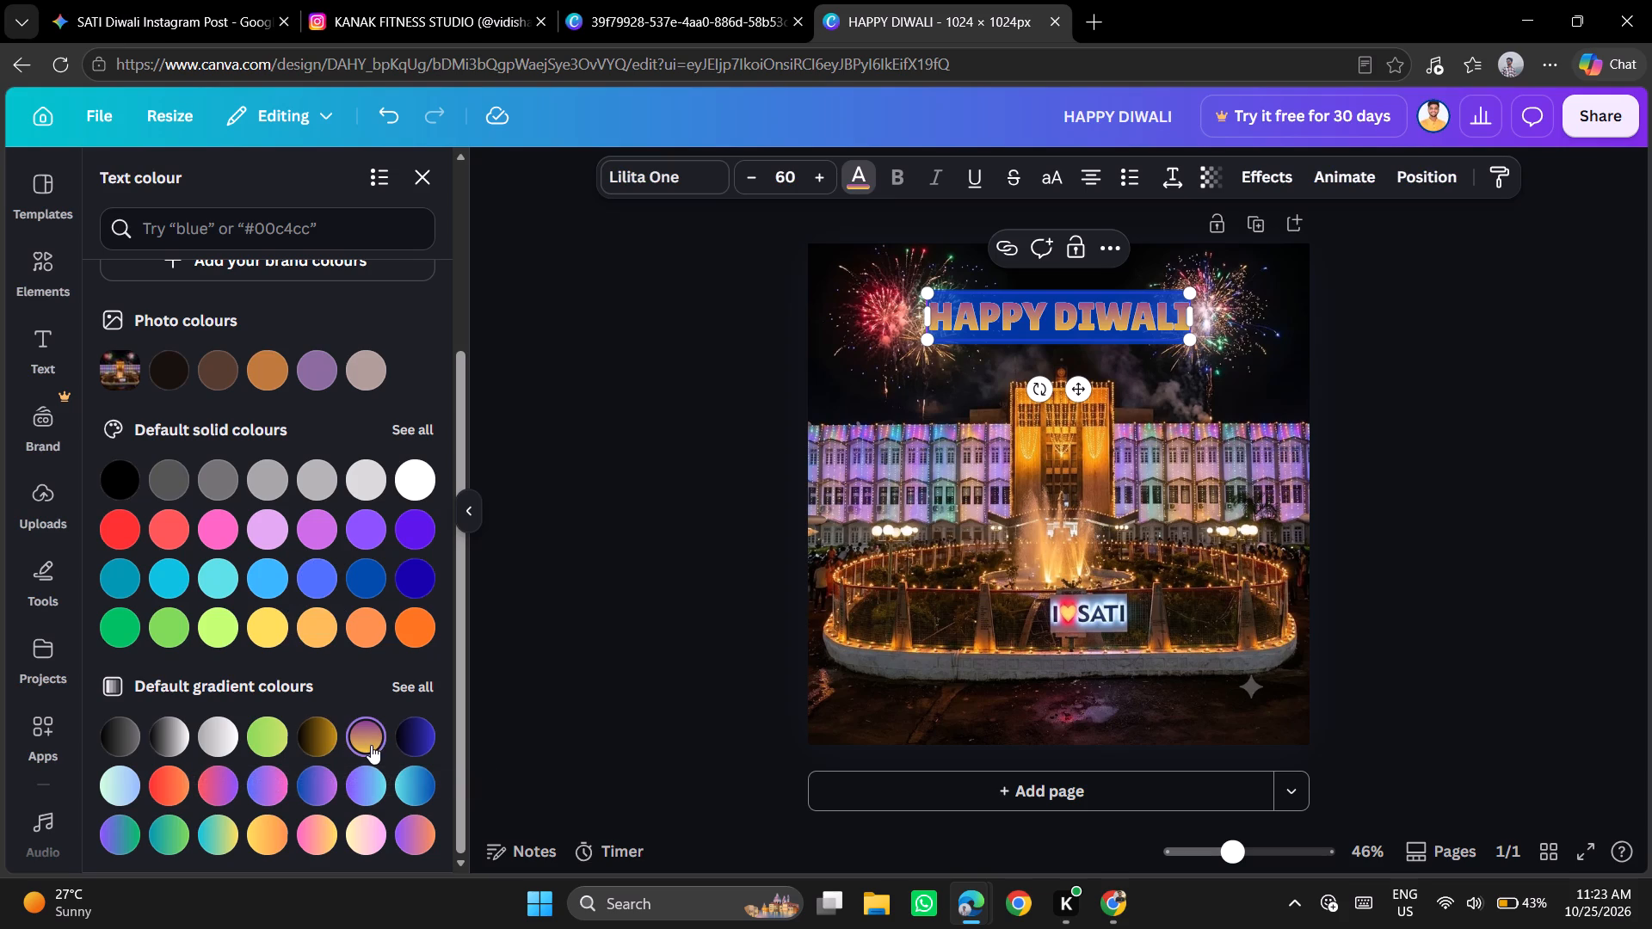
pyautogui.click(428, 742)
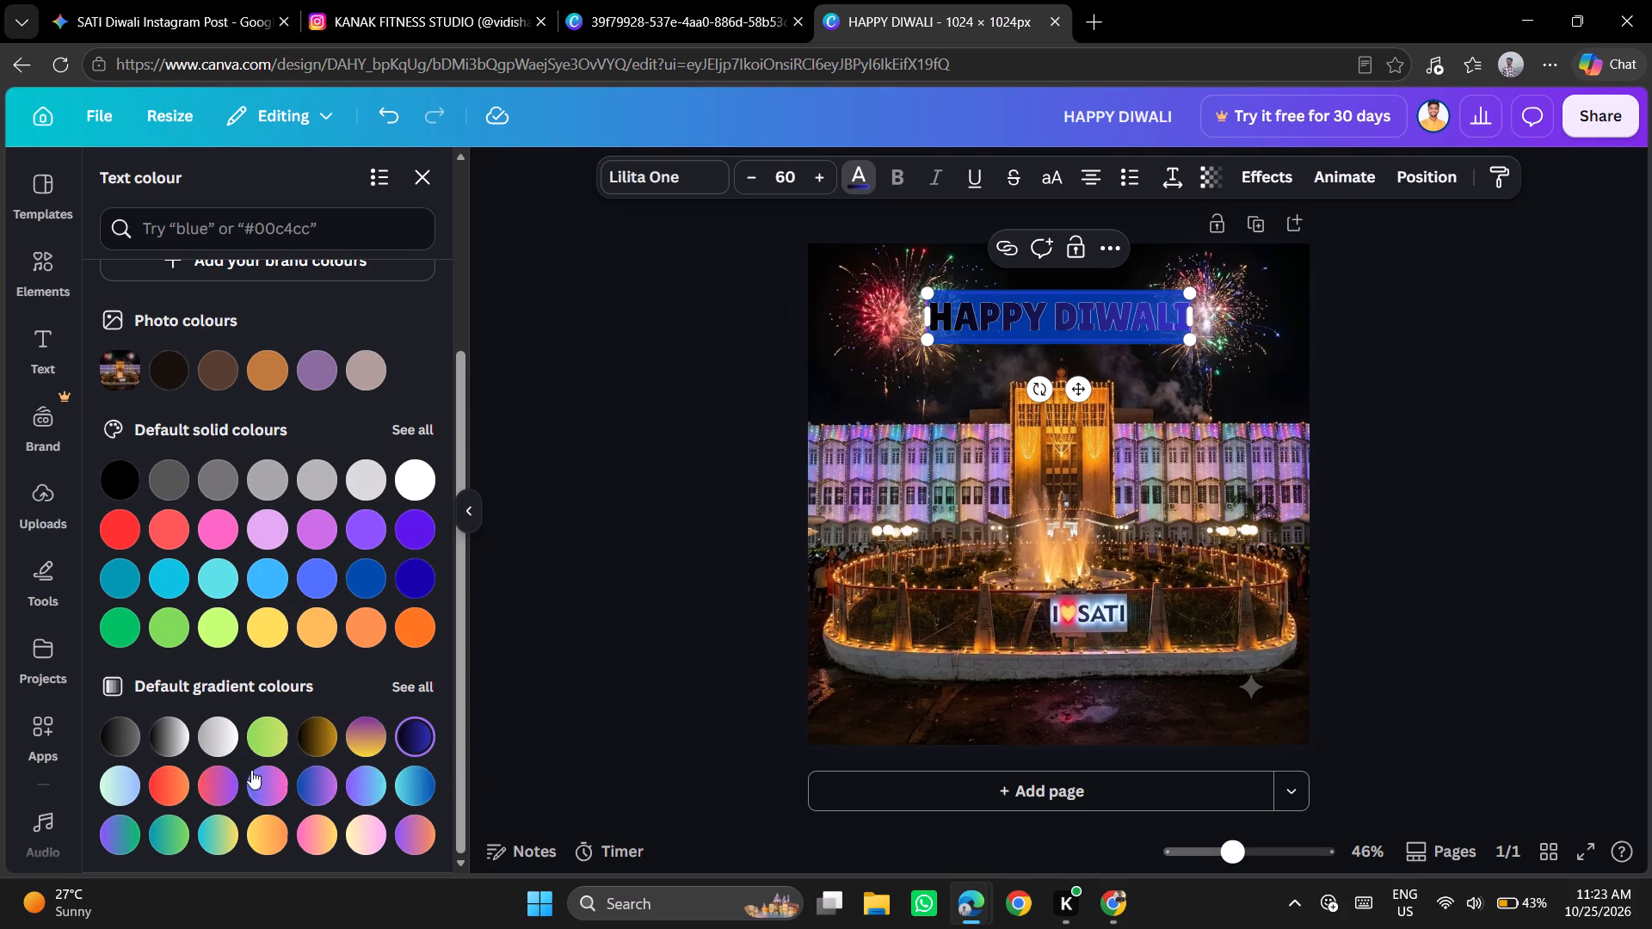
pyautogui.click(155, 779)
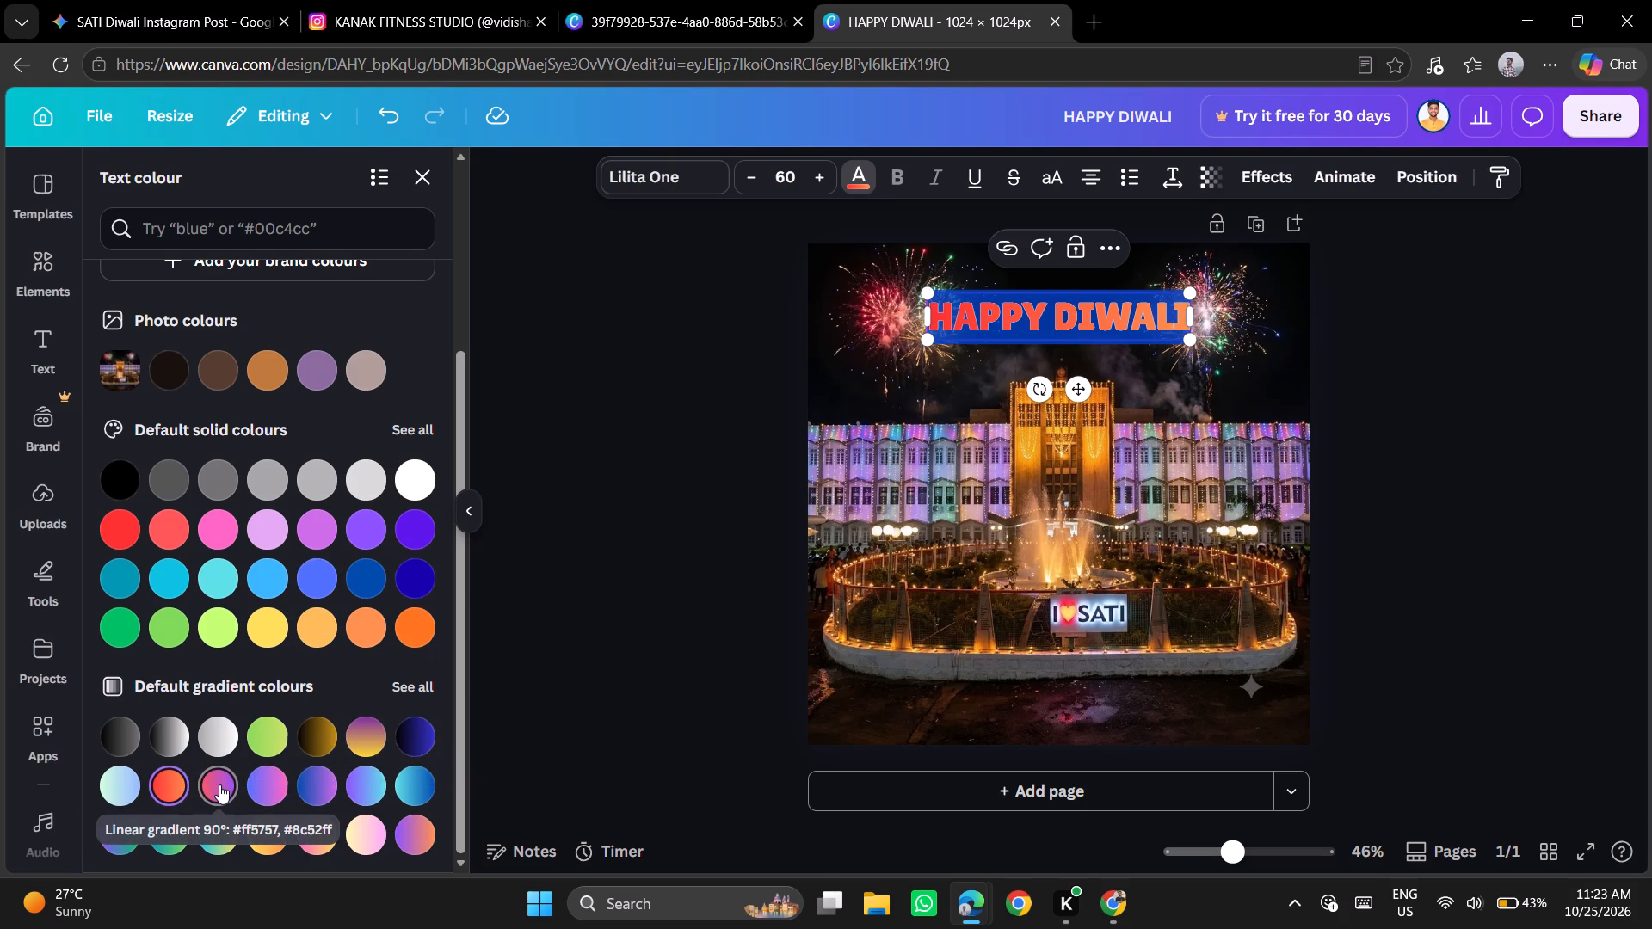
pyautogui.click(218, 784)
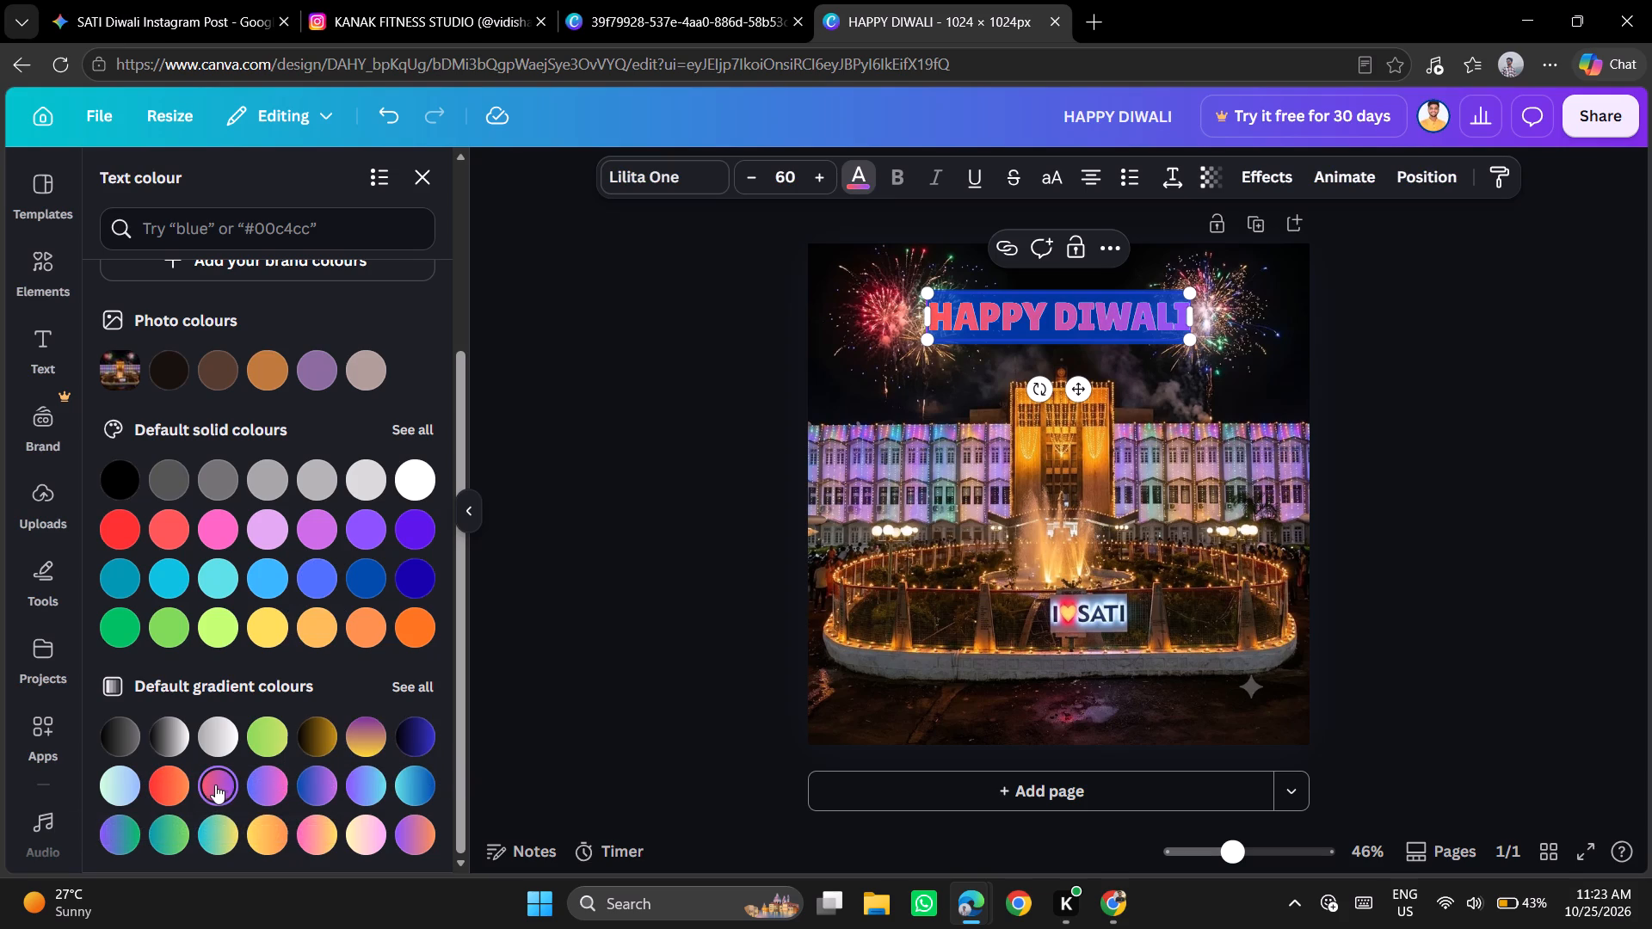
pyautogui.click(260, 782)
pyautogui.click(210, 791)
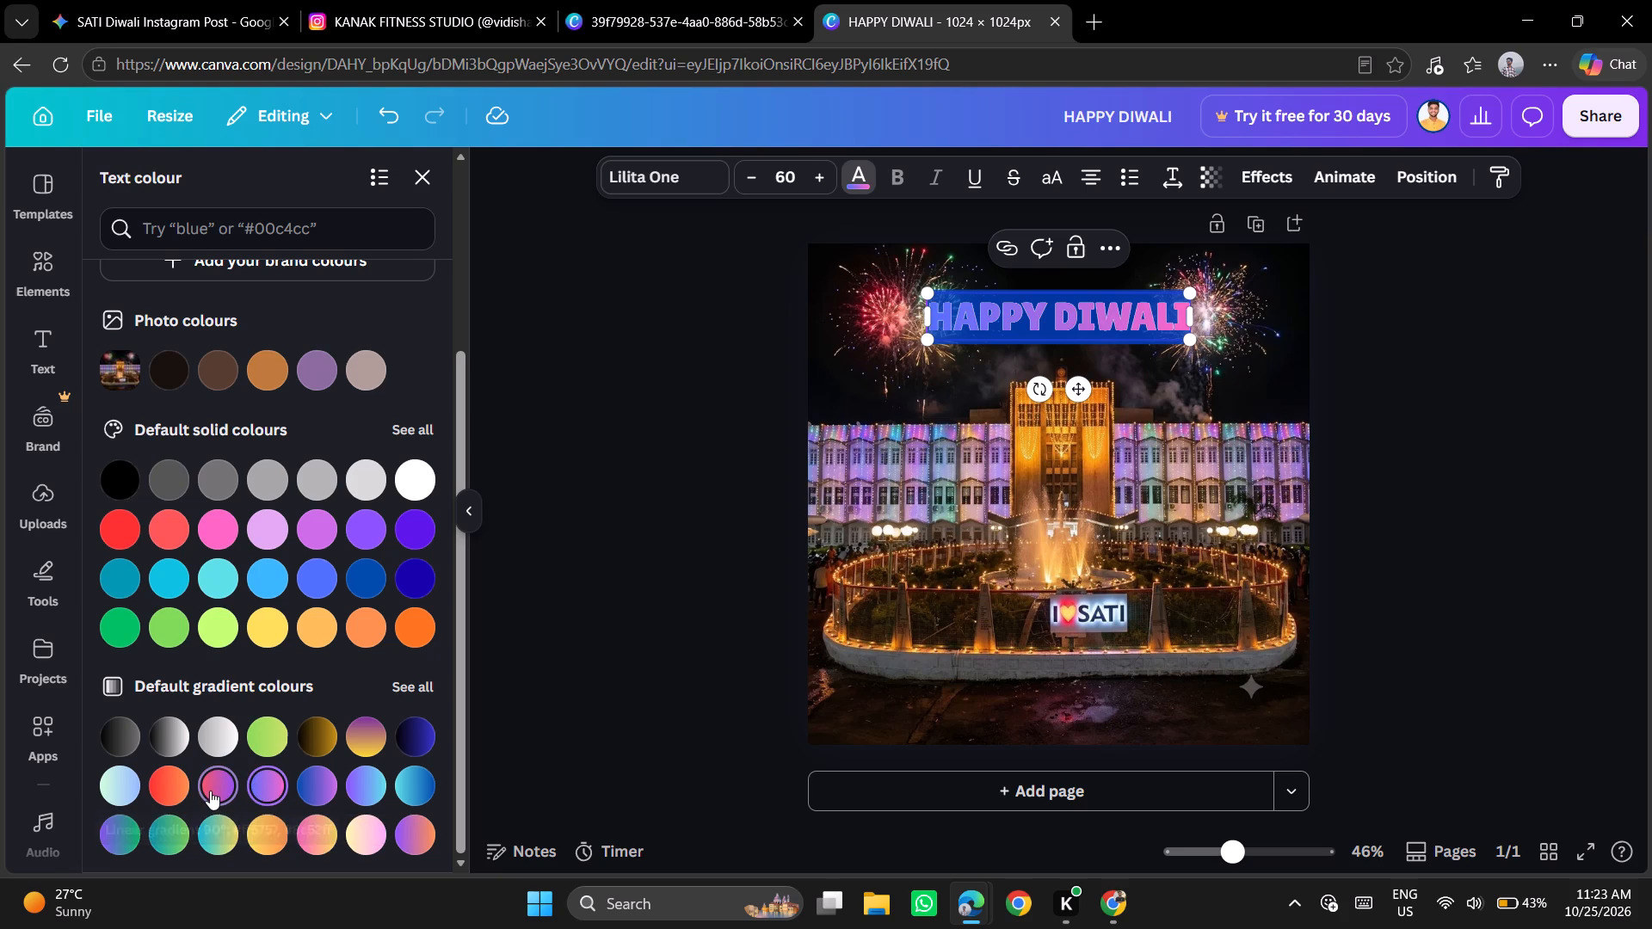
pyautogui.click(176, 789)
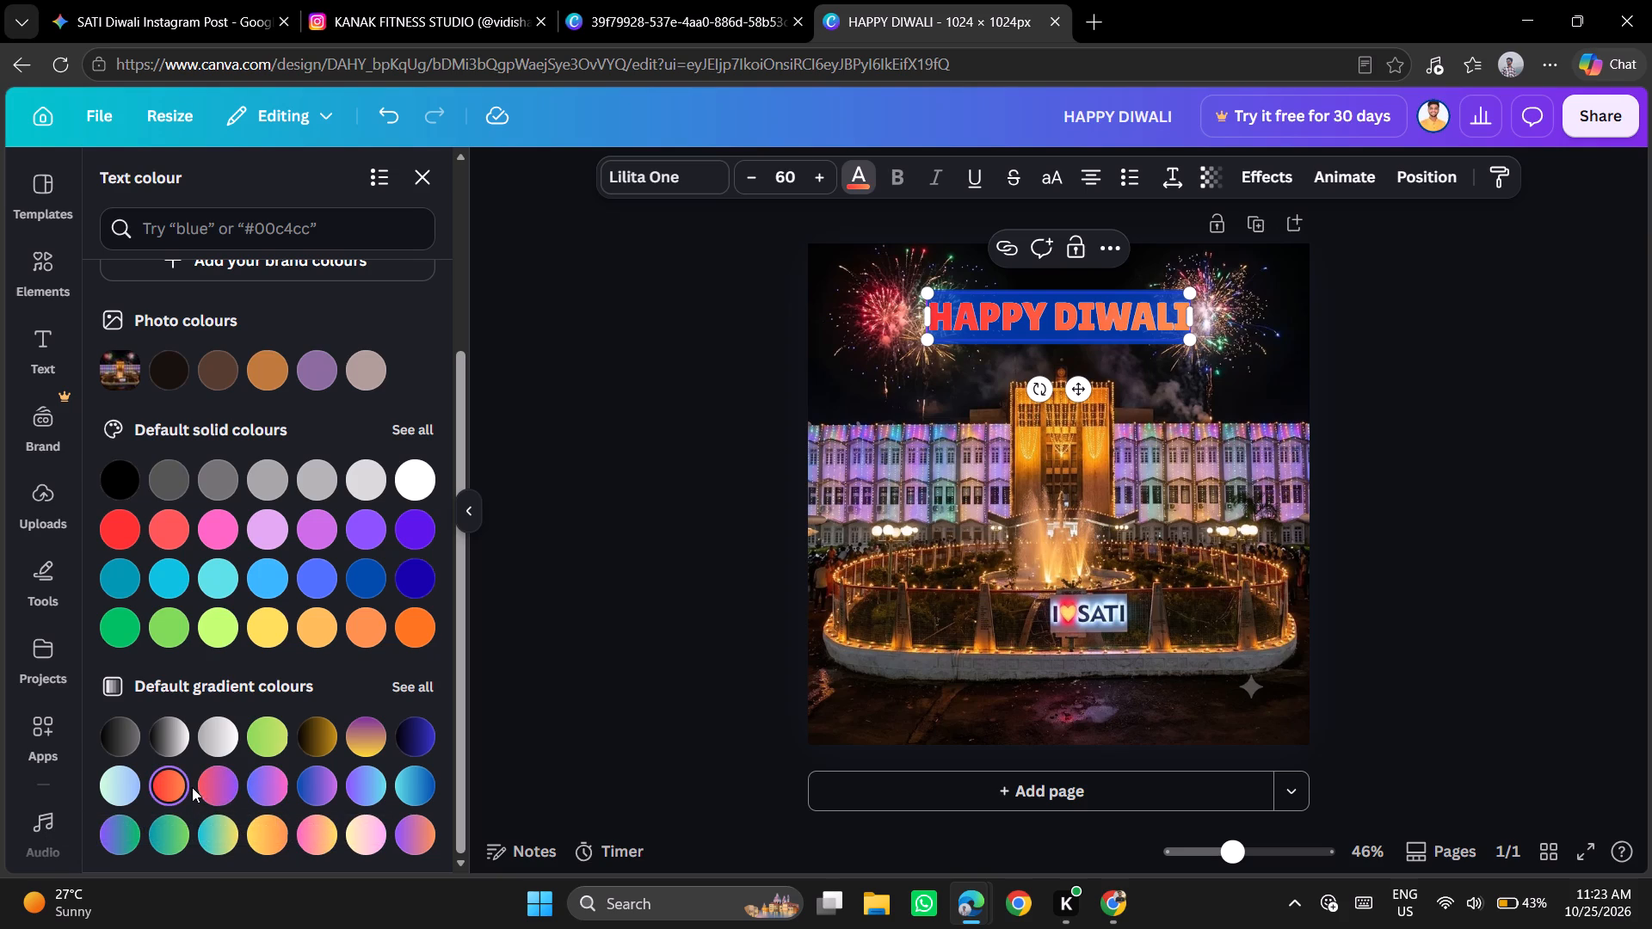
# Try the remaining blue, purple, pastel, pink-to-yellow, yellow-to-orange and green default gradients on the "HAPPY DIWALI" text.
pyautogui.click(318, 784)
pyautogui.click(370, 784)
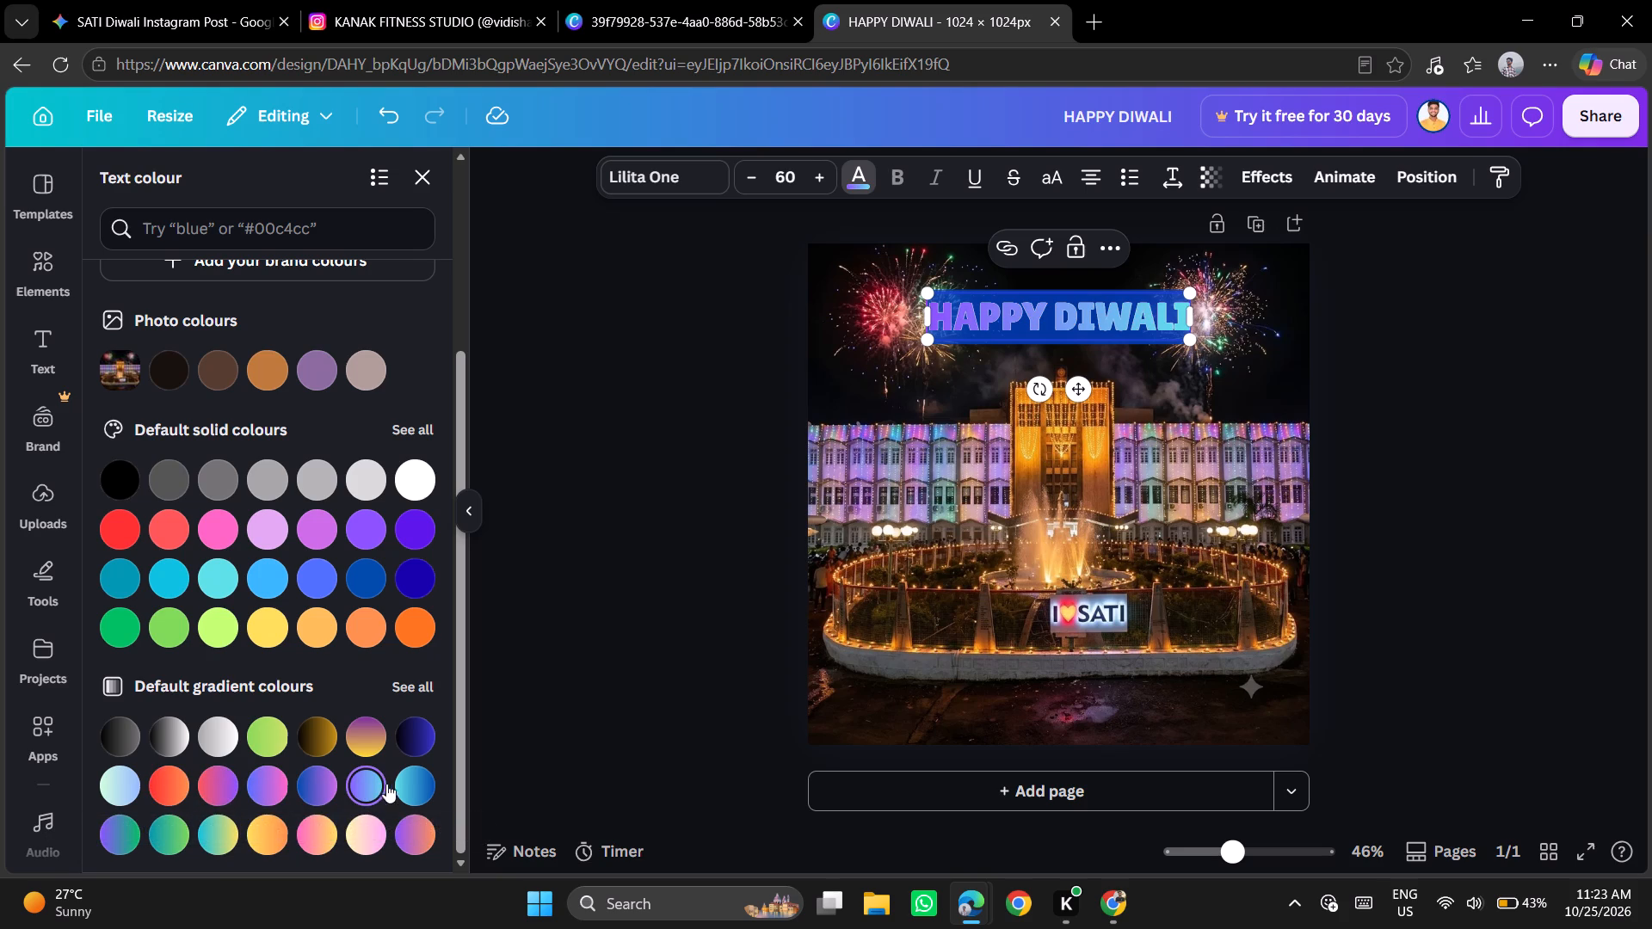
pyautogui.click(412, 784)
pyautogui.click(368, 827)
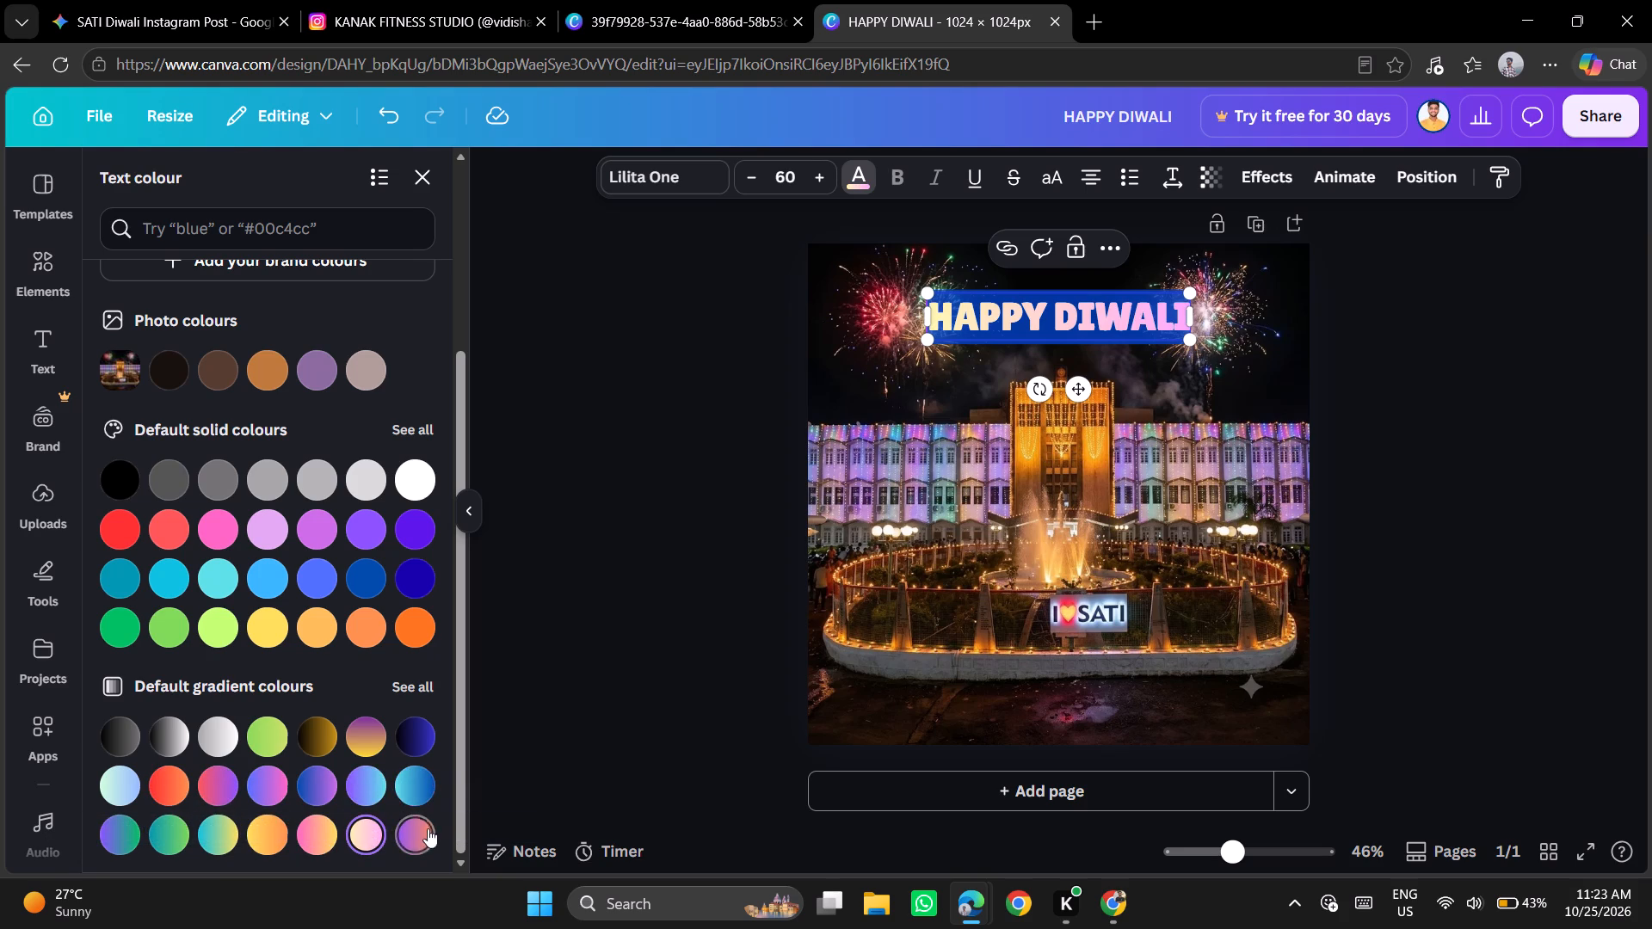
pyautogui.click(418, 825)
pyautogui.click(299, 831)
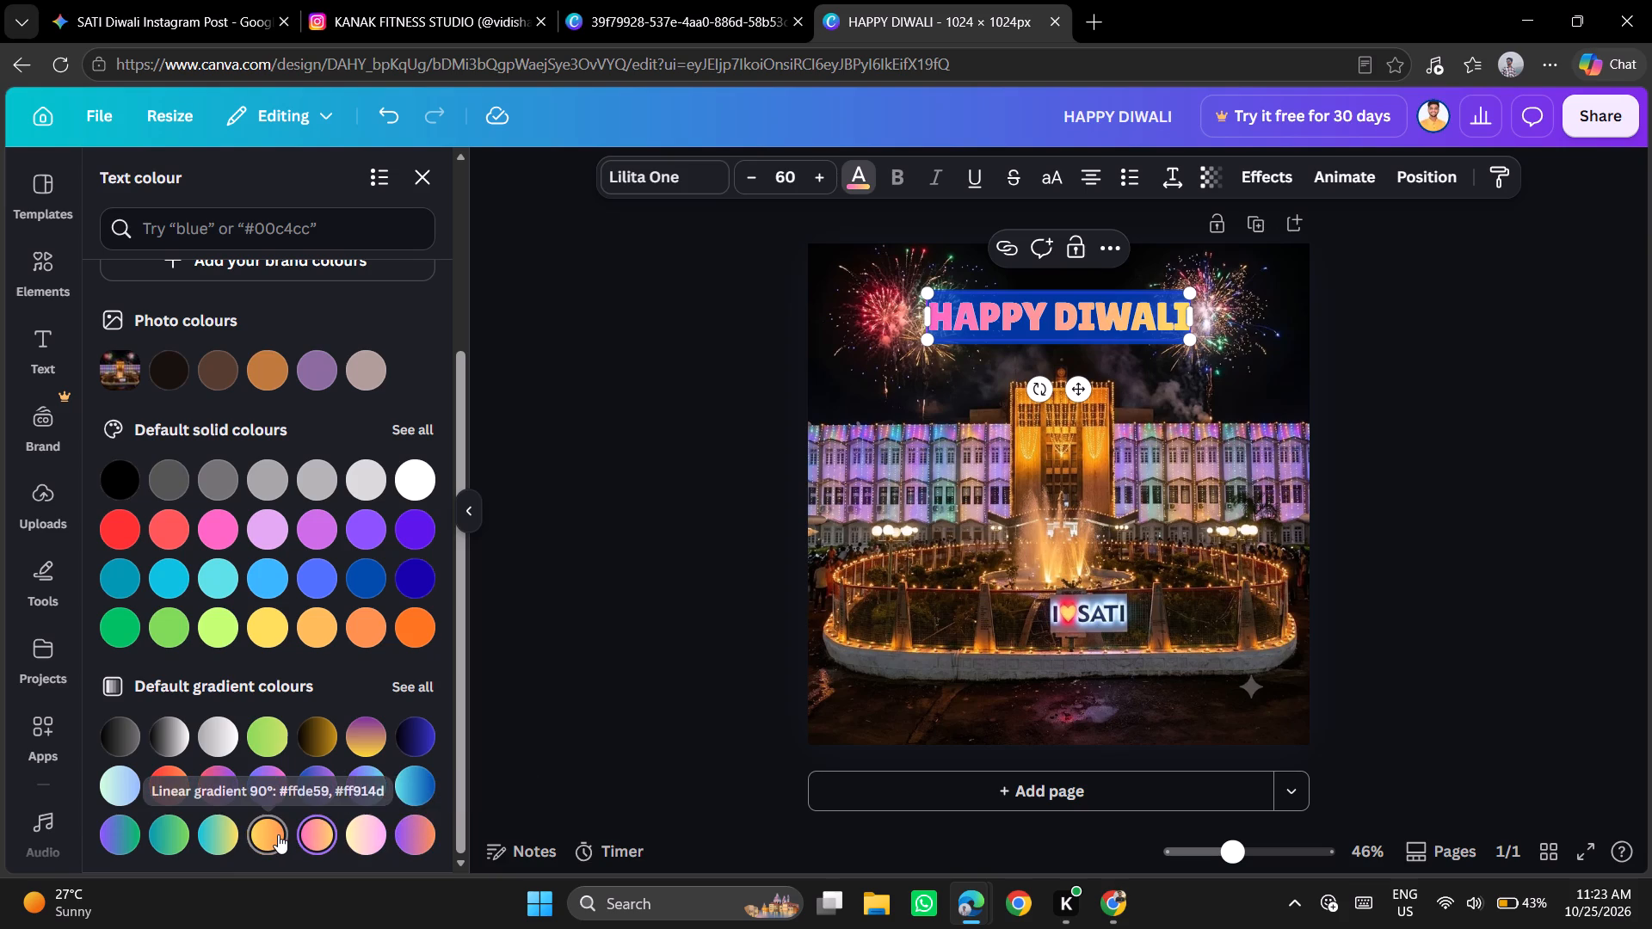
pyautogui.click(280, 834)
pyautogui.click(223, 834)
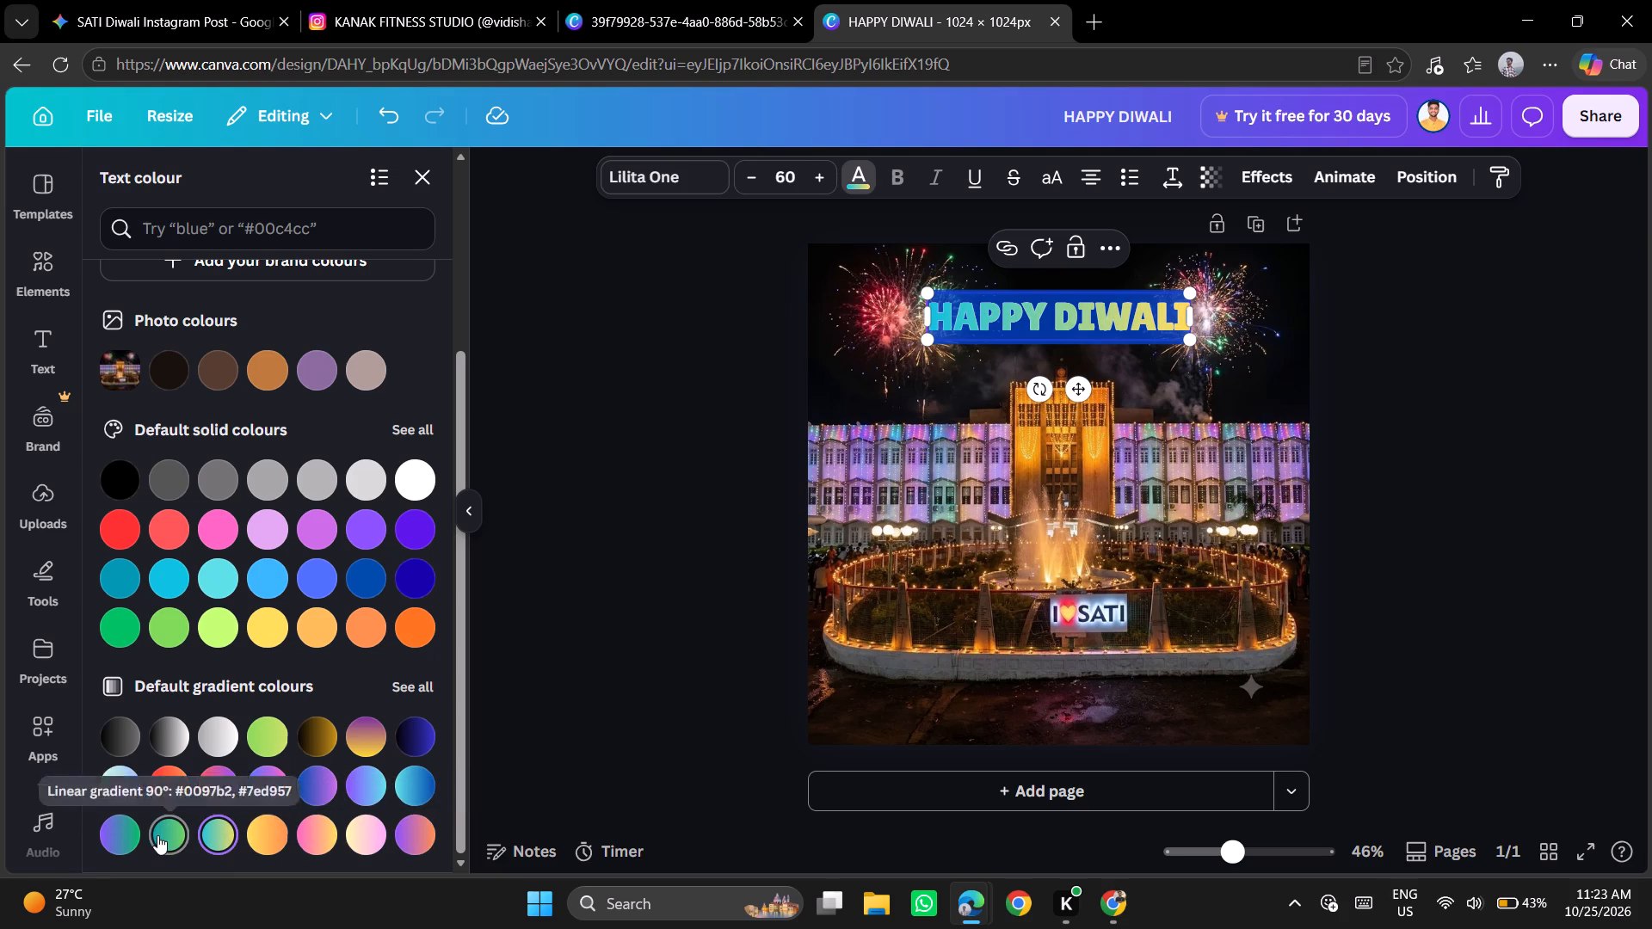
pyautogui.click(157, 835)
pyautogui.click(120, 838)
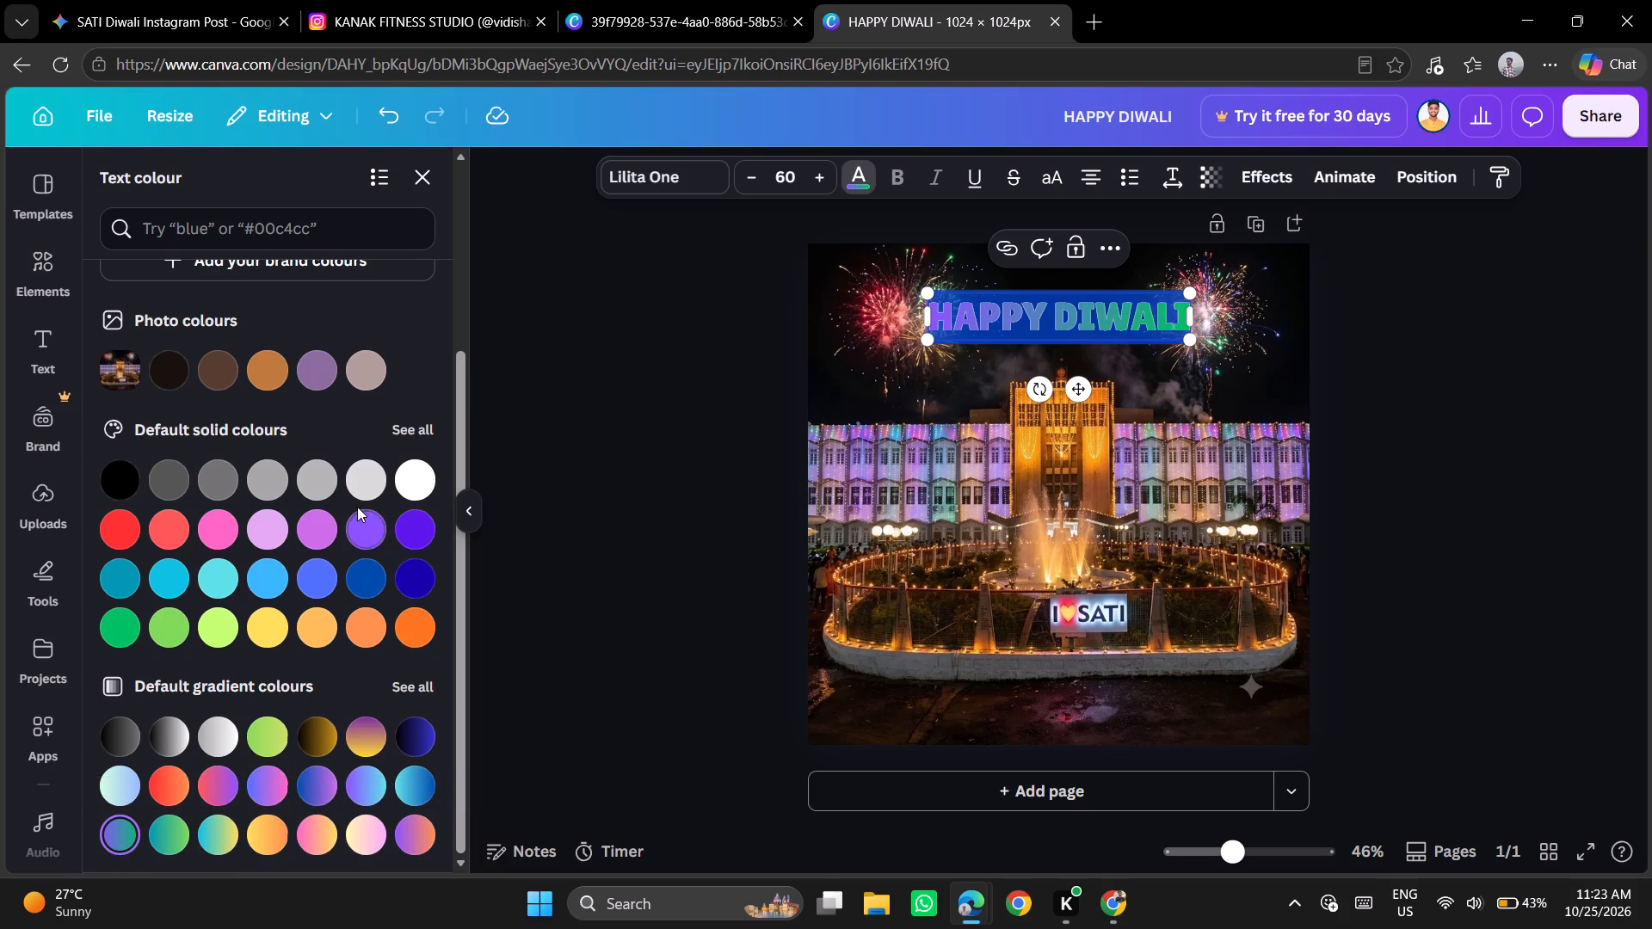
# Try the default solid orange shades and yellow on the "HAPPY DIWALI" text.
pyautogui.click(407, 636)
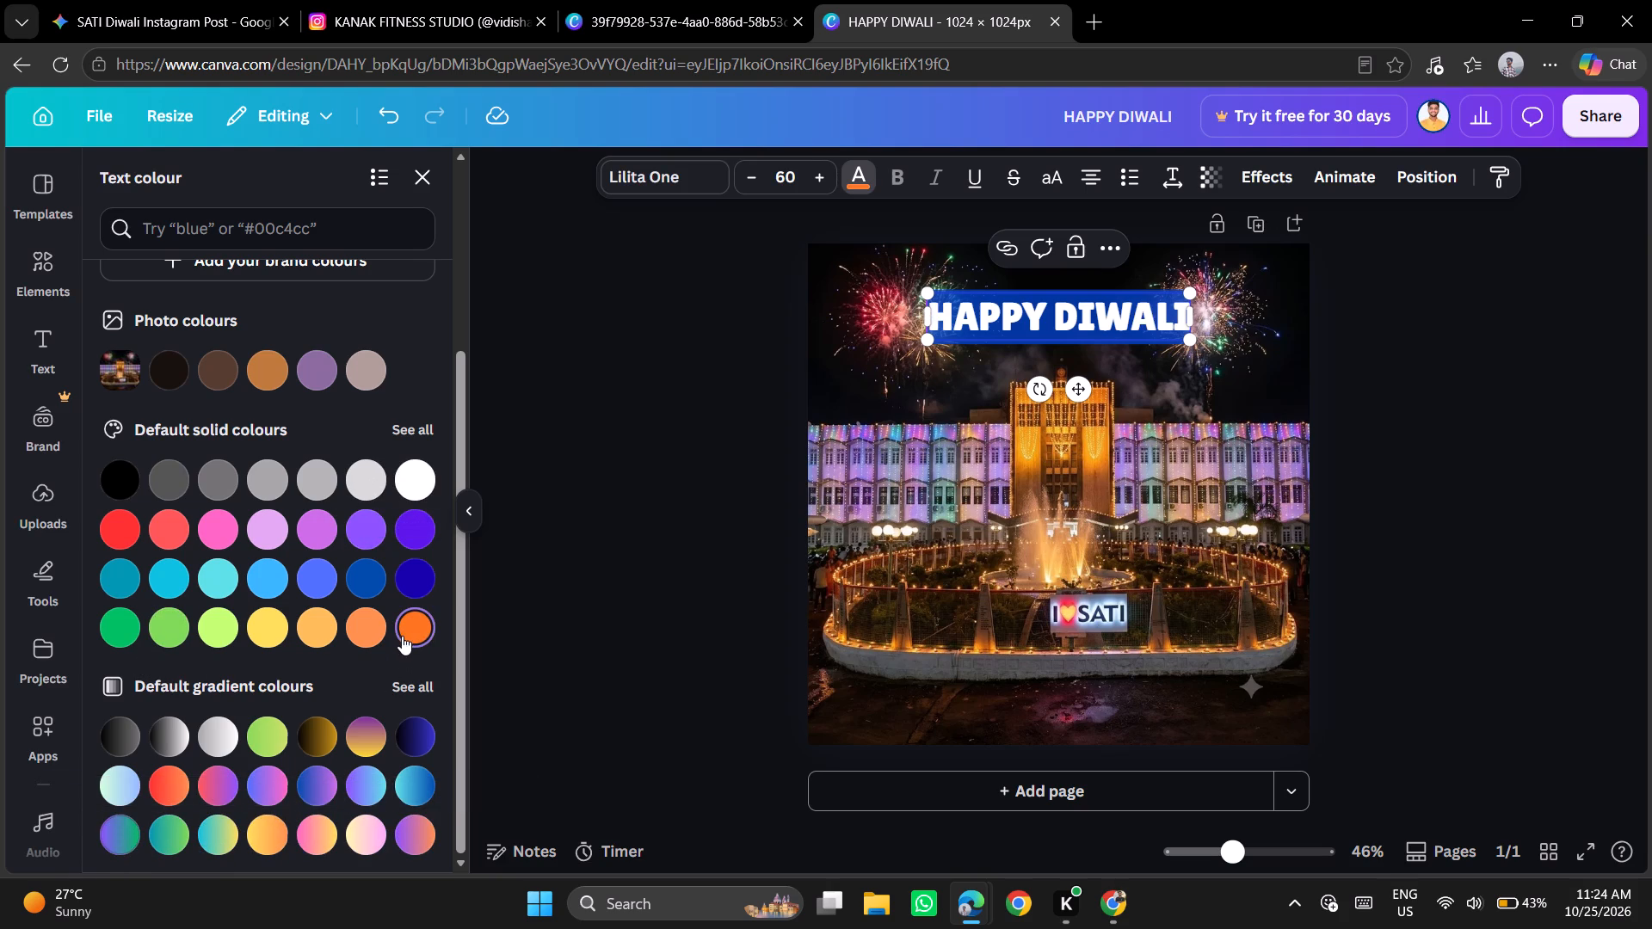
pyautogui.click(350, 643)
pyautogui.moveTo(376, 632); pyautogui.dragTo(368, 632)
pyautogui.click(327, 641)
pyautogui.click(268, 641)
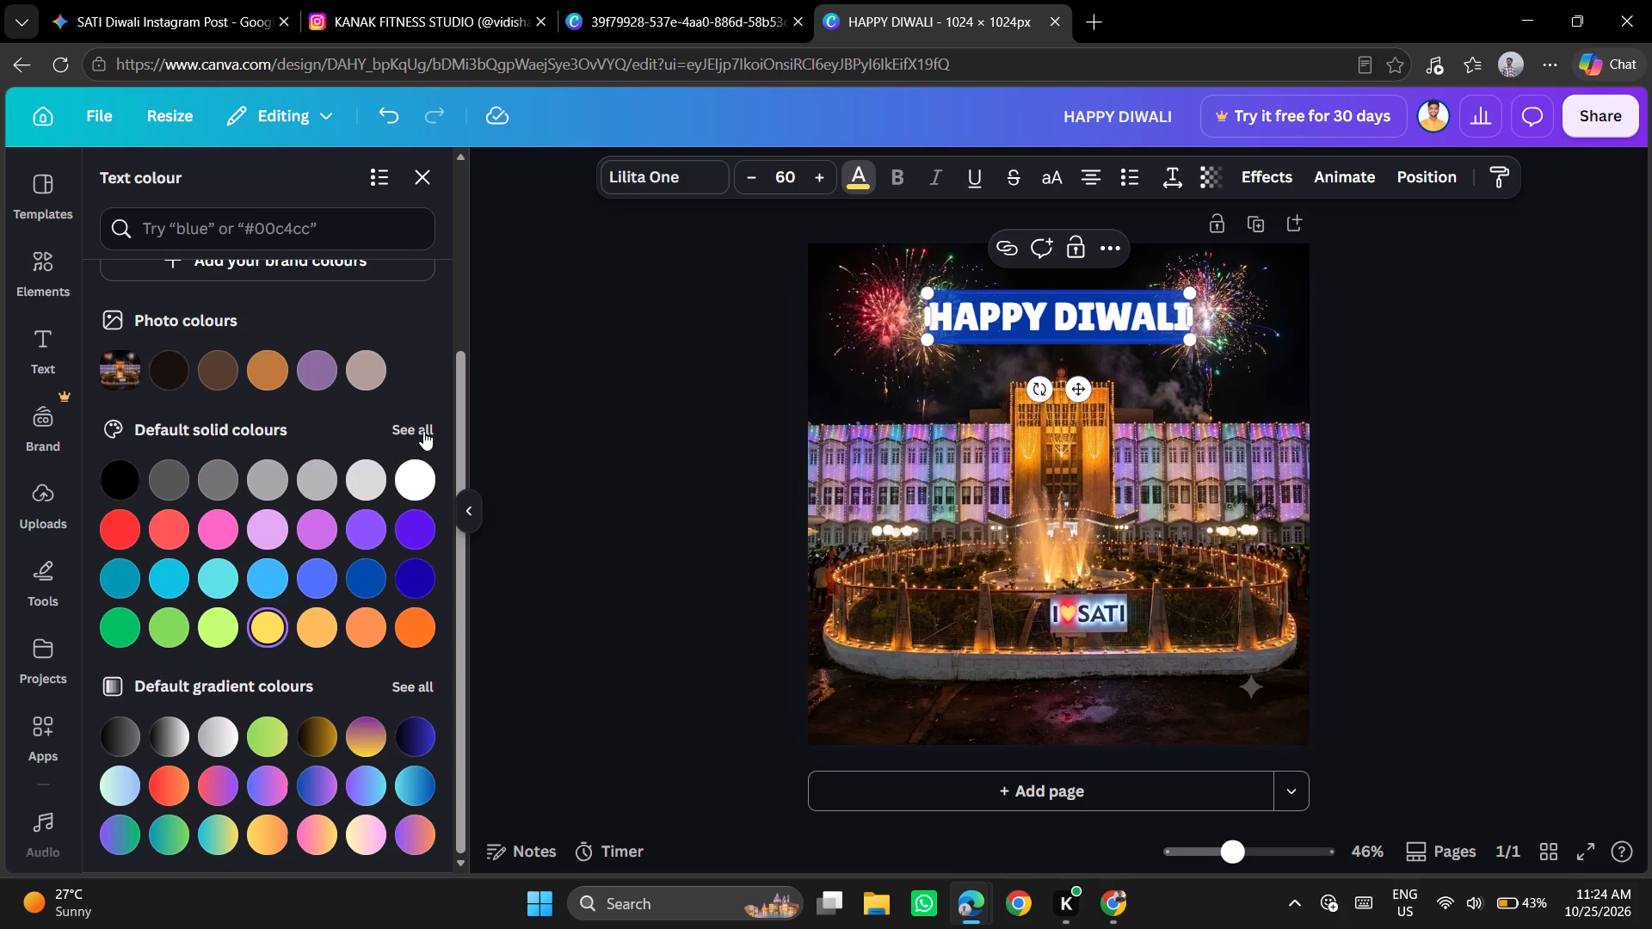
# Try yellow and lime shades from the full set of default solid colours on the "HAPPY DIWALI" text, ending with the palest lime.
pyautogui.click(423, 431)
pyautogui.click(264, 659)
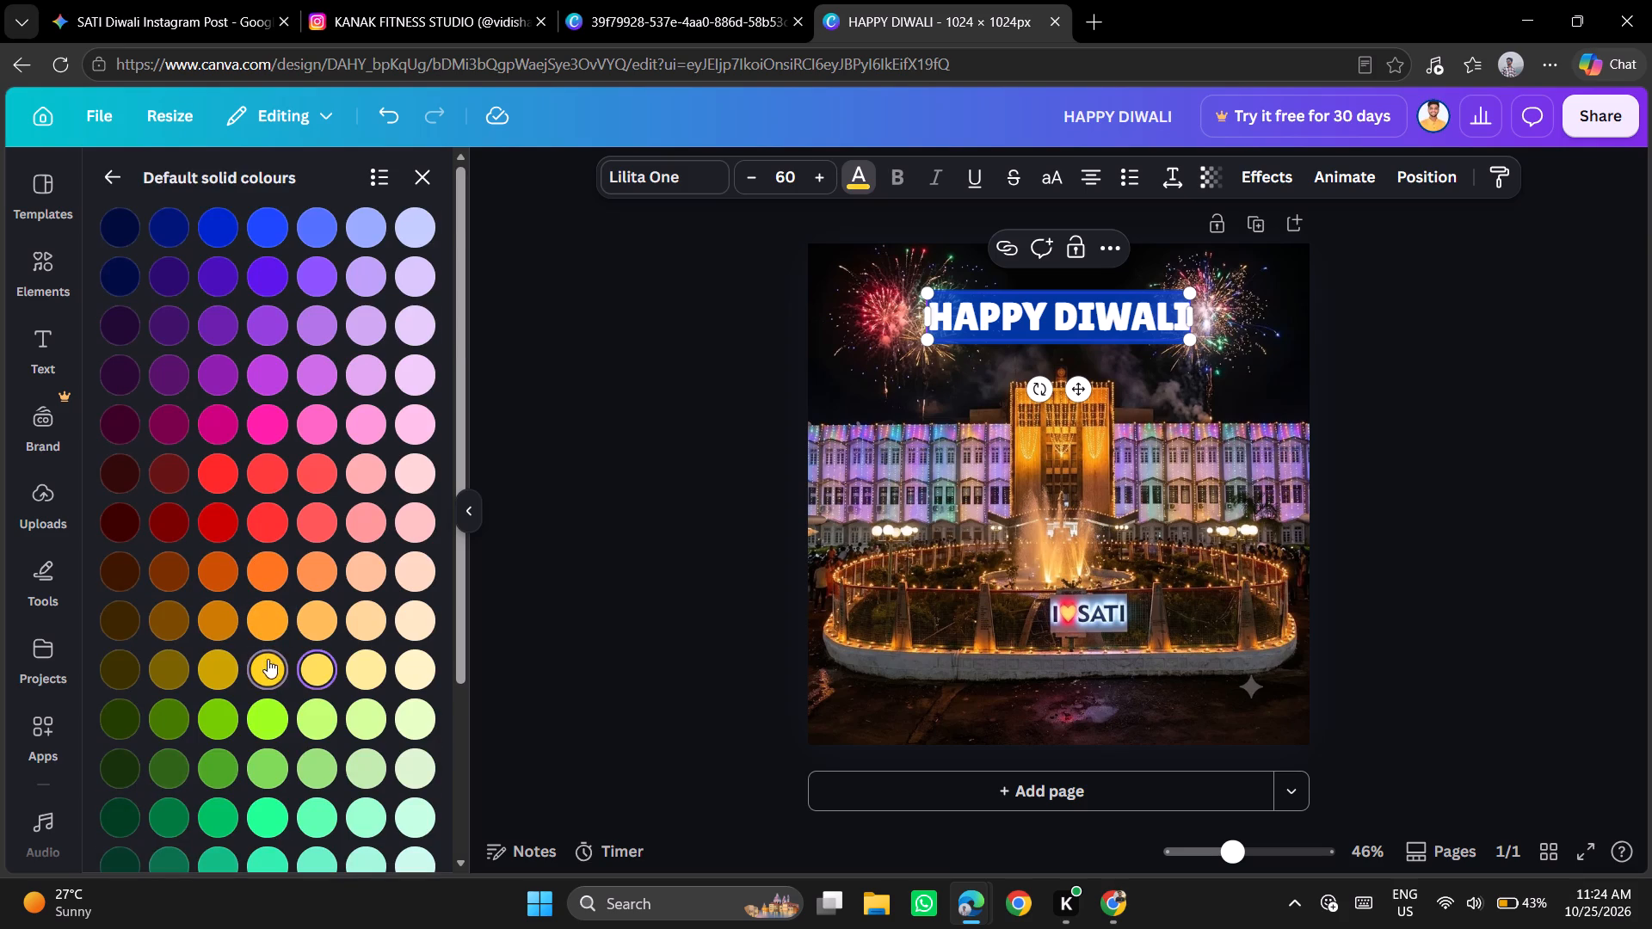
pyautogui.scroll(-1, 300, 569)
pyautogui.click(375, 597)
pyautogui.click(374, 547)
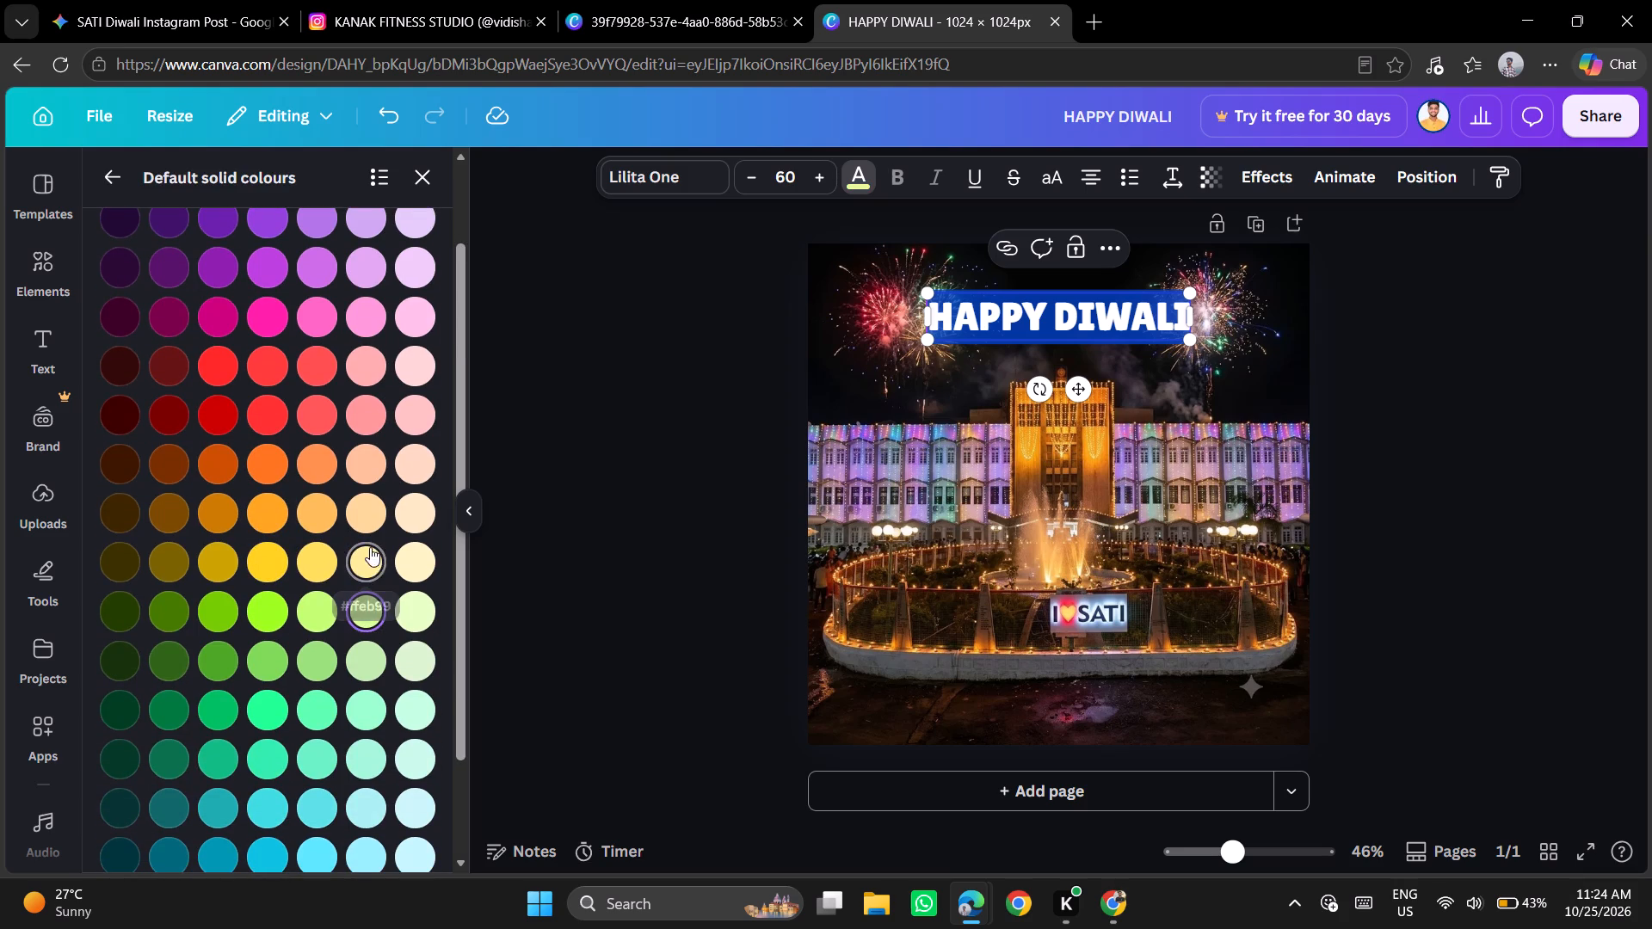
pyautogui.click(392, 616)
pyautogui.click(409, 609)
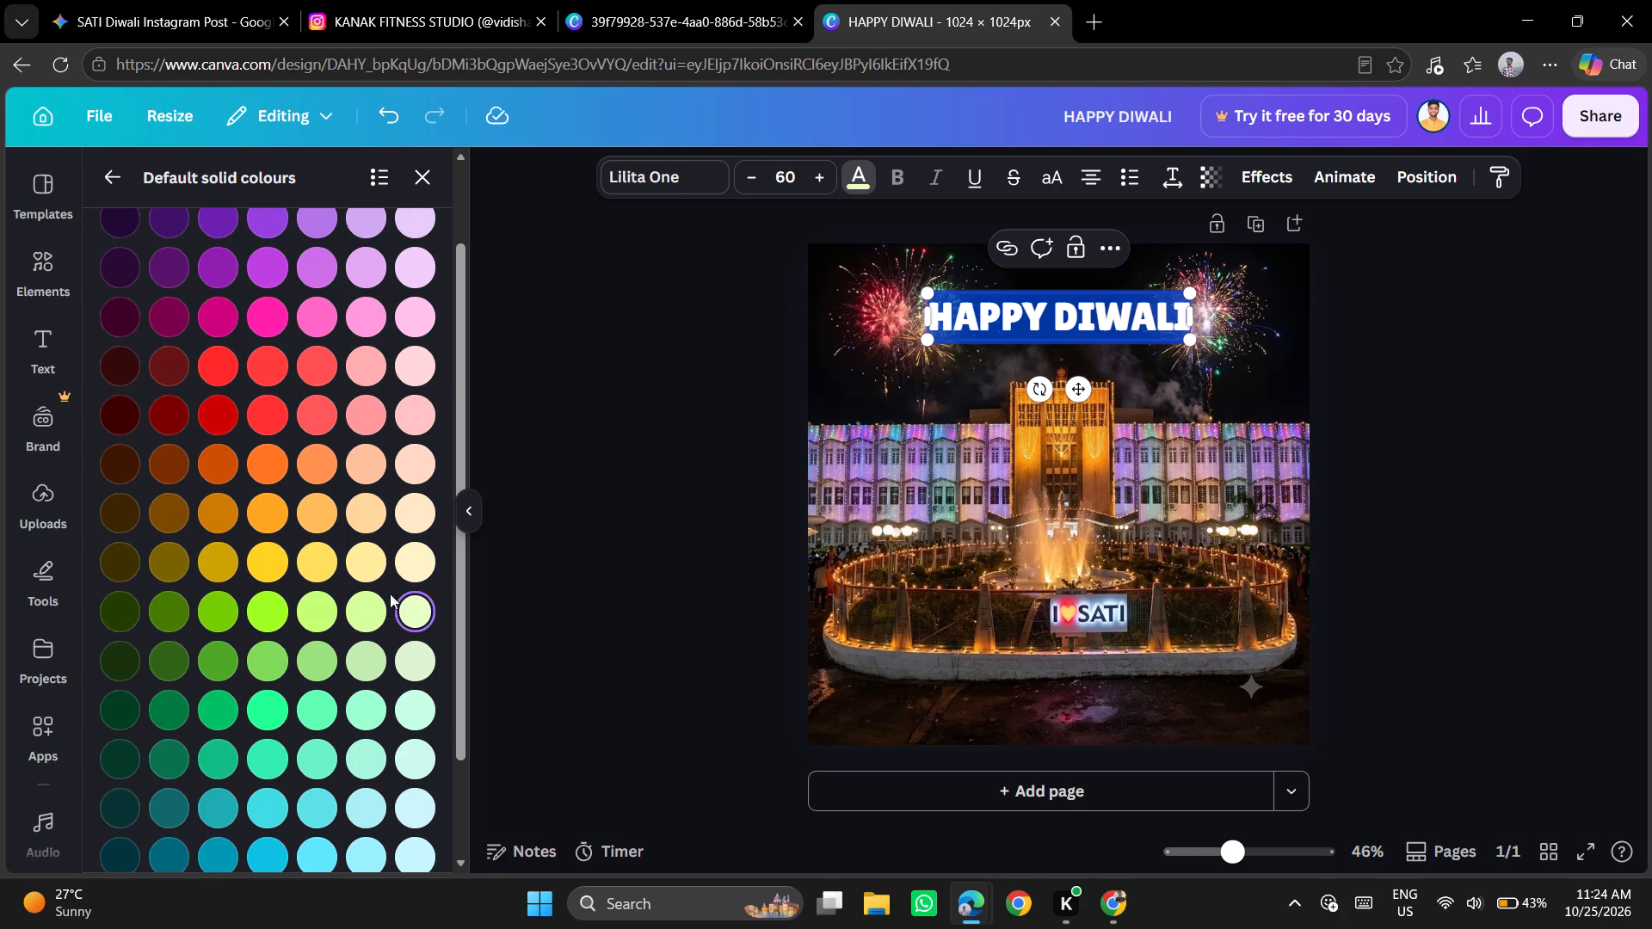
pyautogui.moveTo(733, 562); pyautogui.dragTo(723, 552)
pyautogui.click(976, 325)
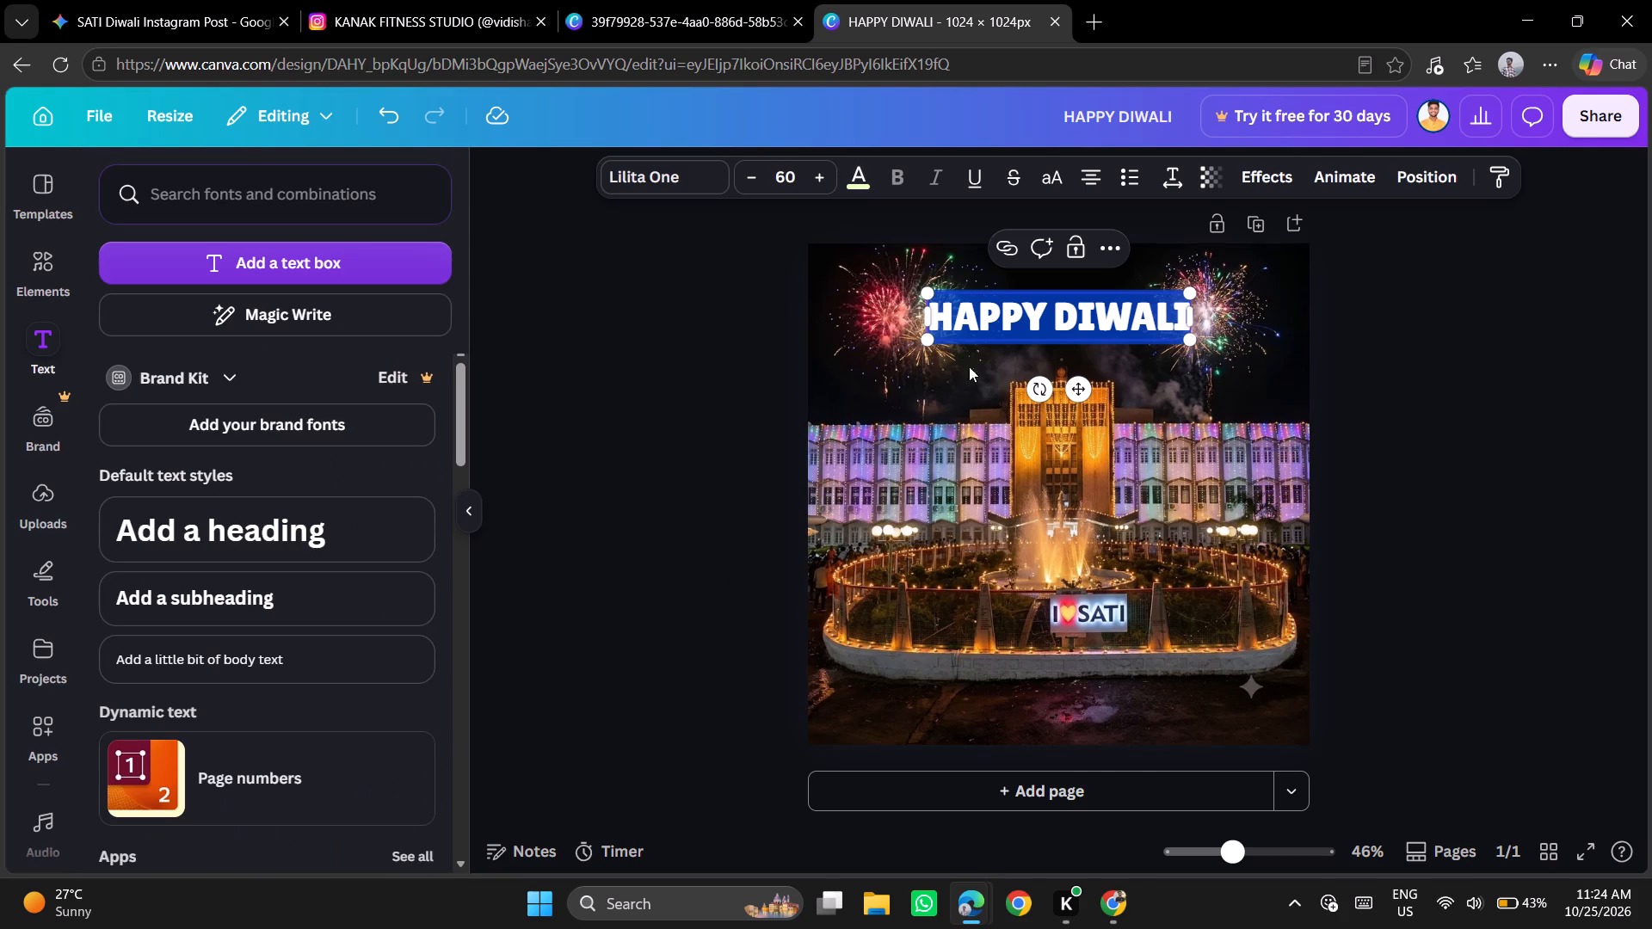
# Recolour the whole "HAPPY DIWALI" text with the palest green of the full default solid colours and view it deselected.
pyautogui.click(970, 387)
pyautogui.tripleClick(1020, 313)
pyautogui.click(1020, 311)
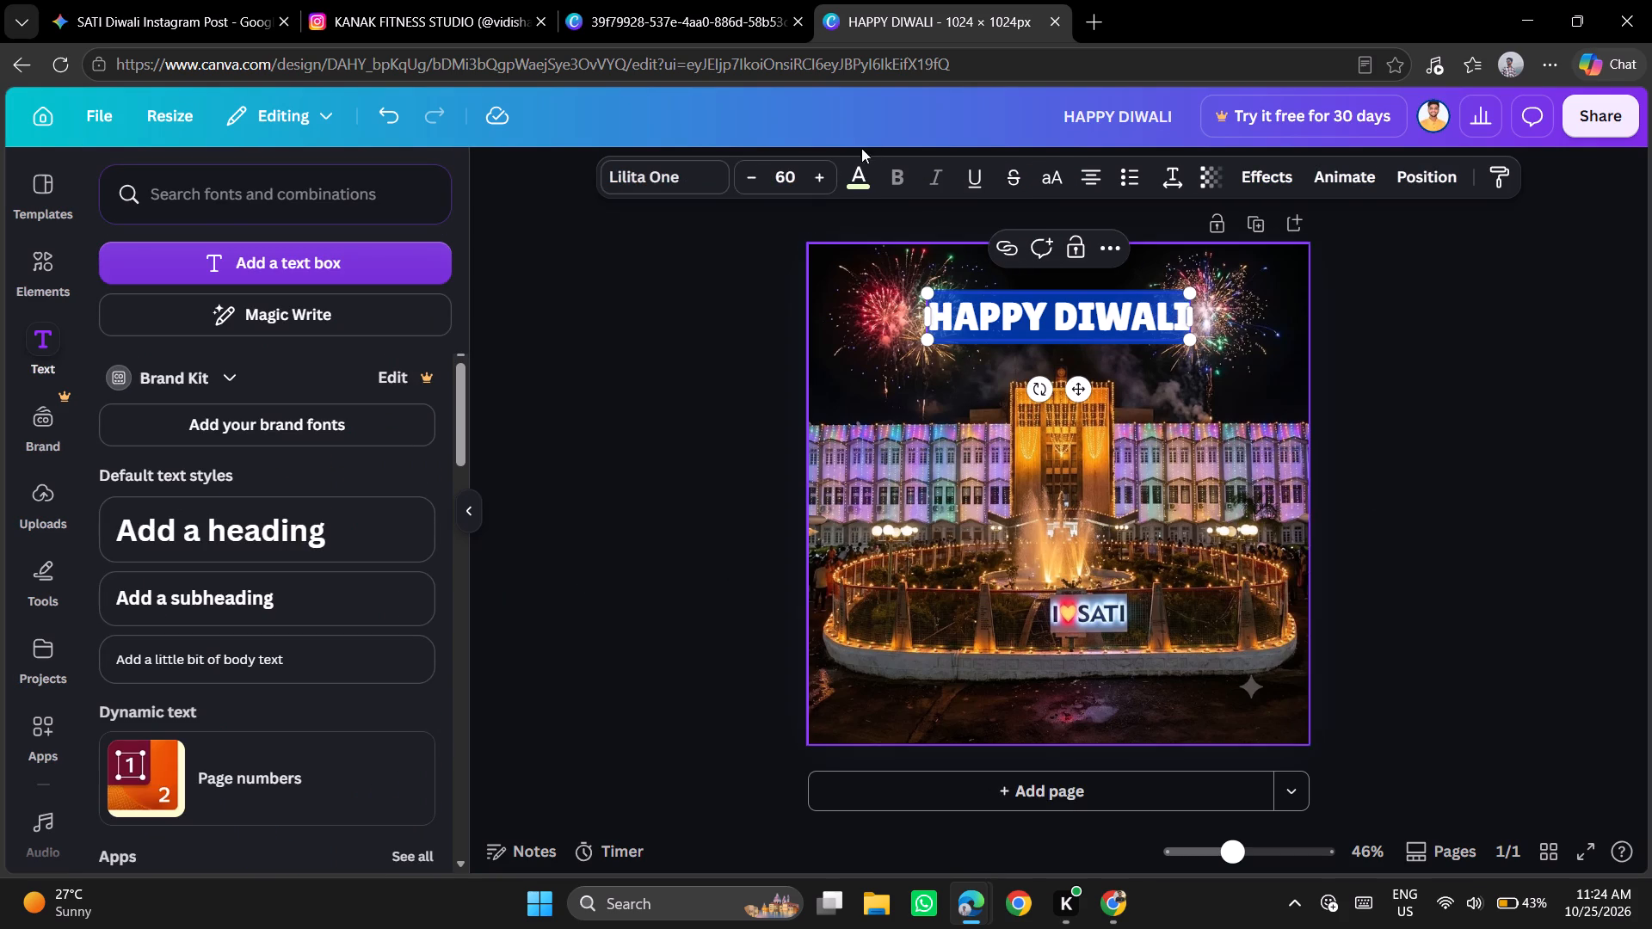
pyautogui.click(865, 188)
pyautogui.click(415, 686)
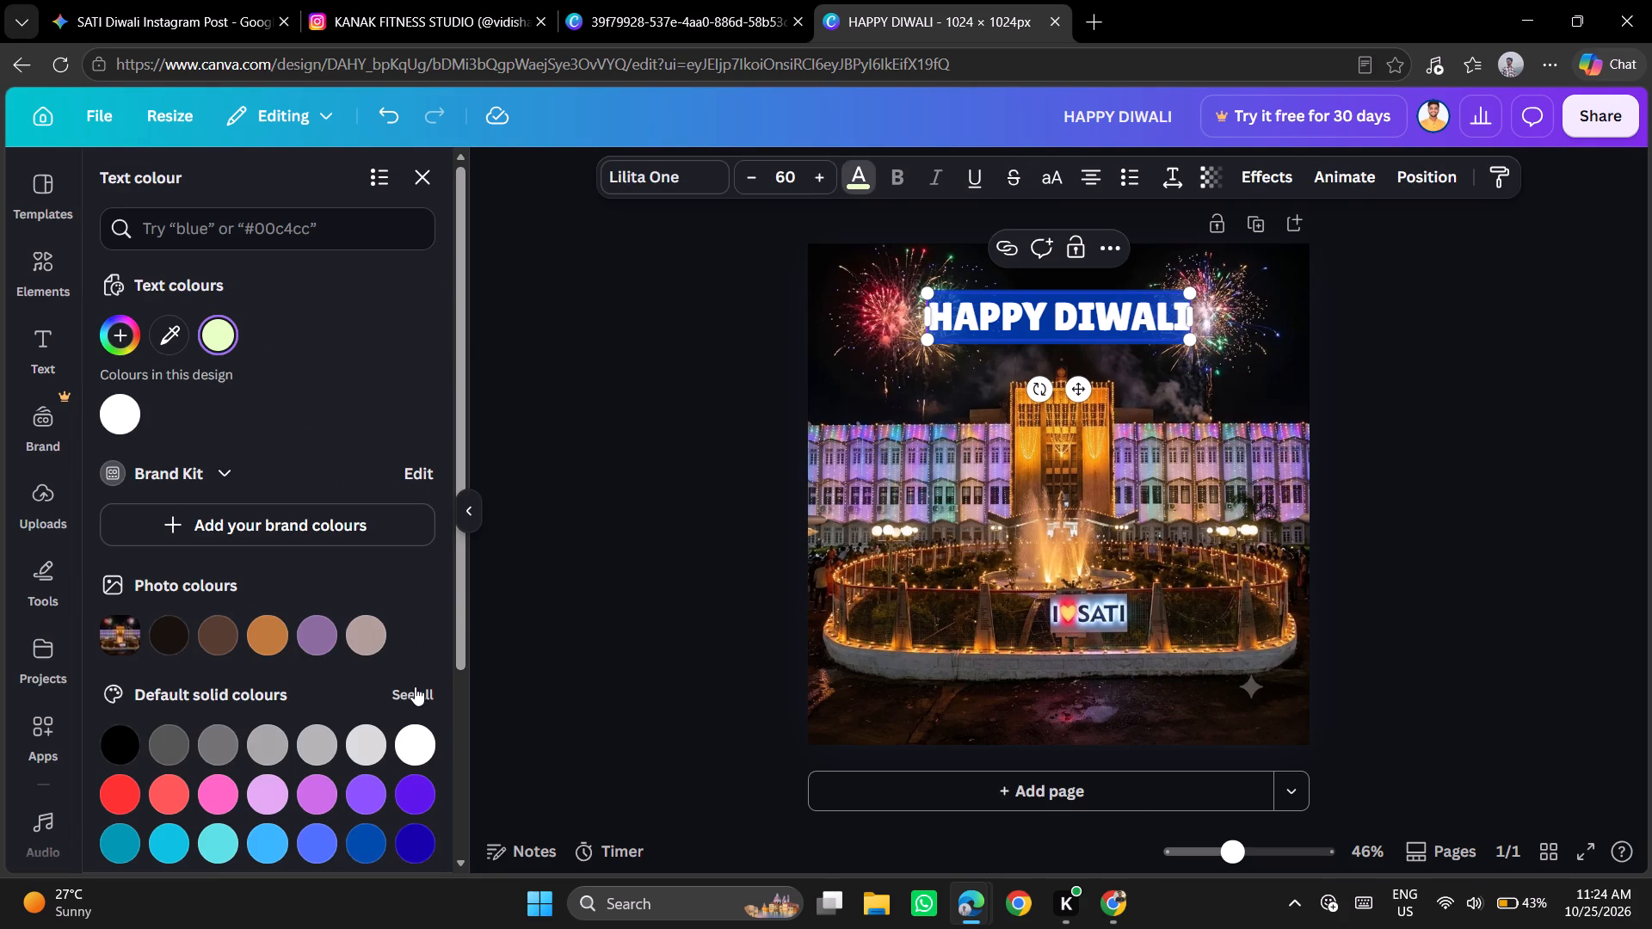
pyautogui.scroll(-6, 317, 538)
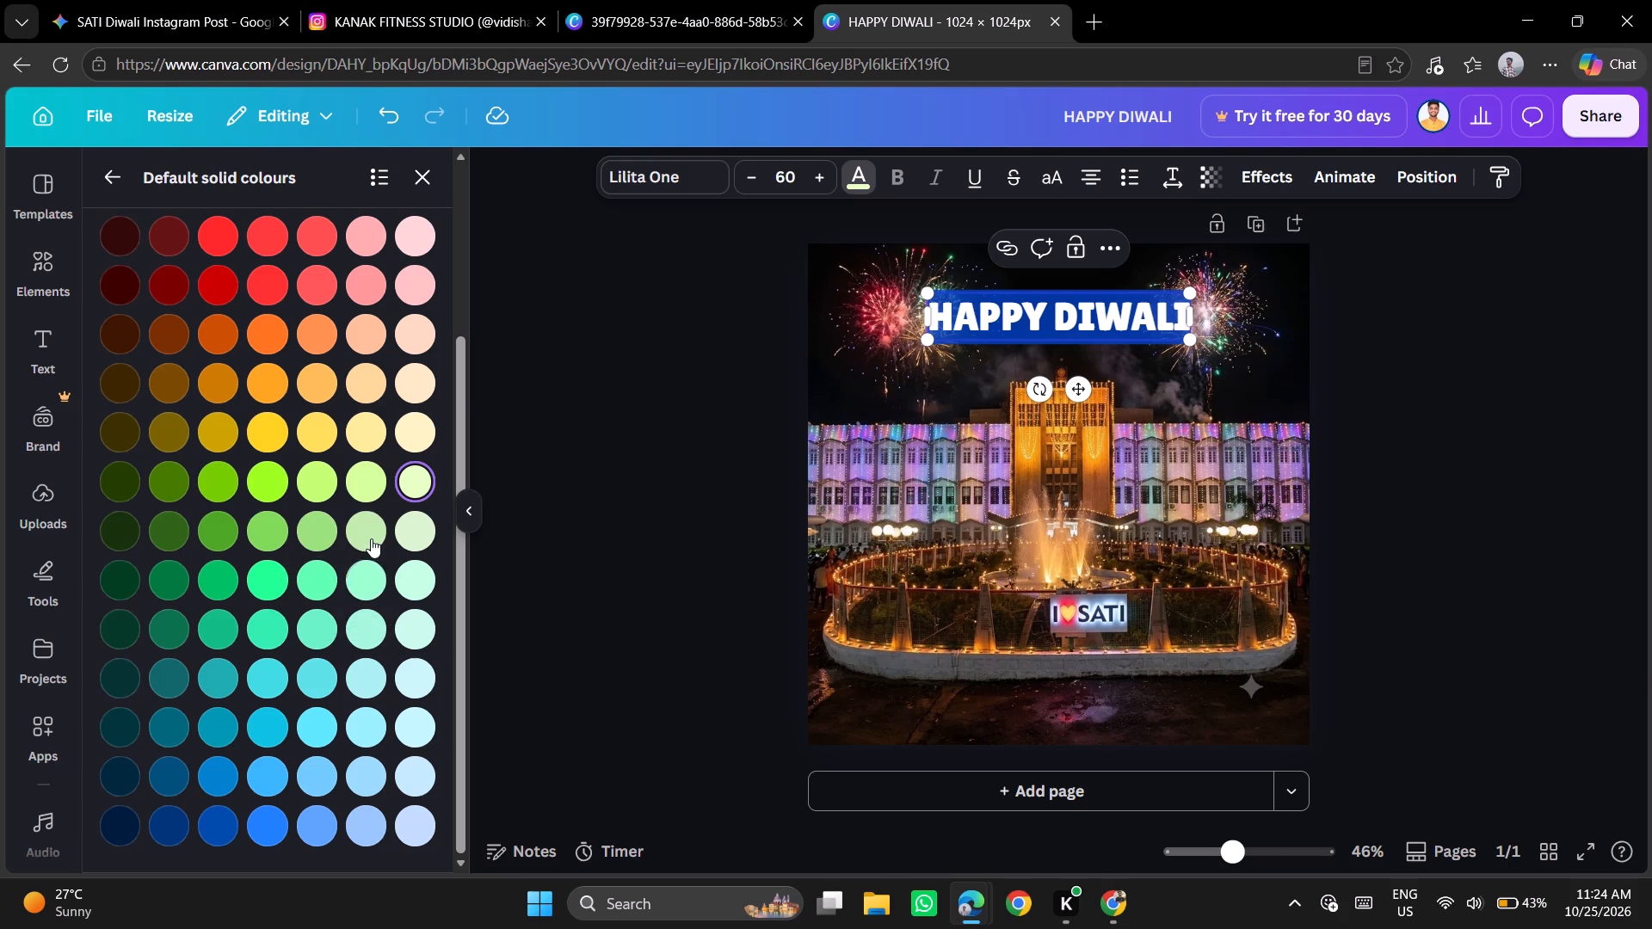
pyautogui.click(365, 534)
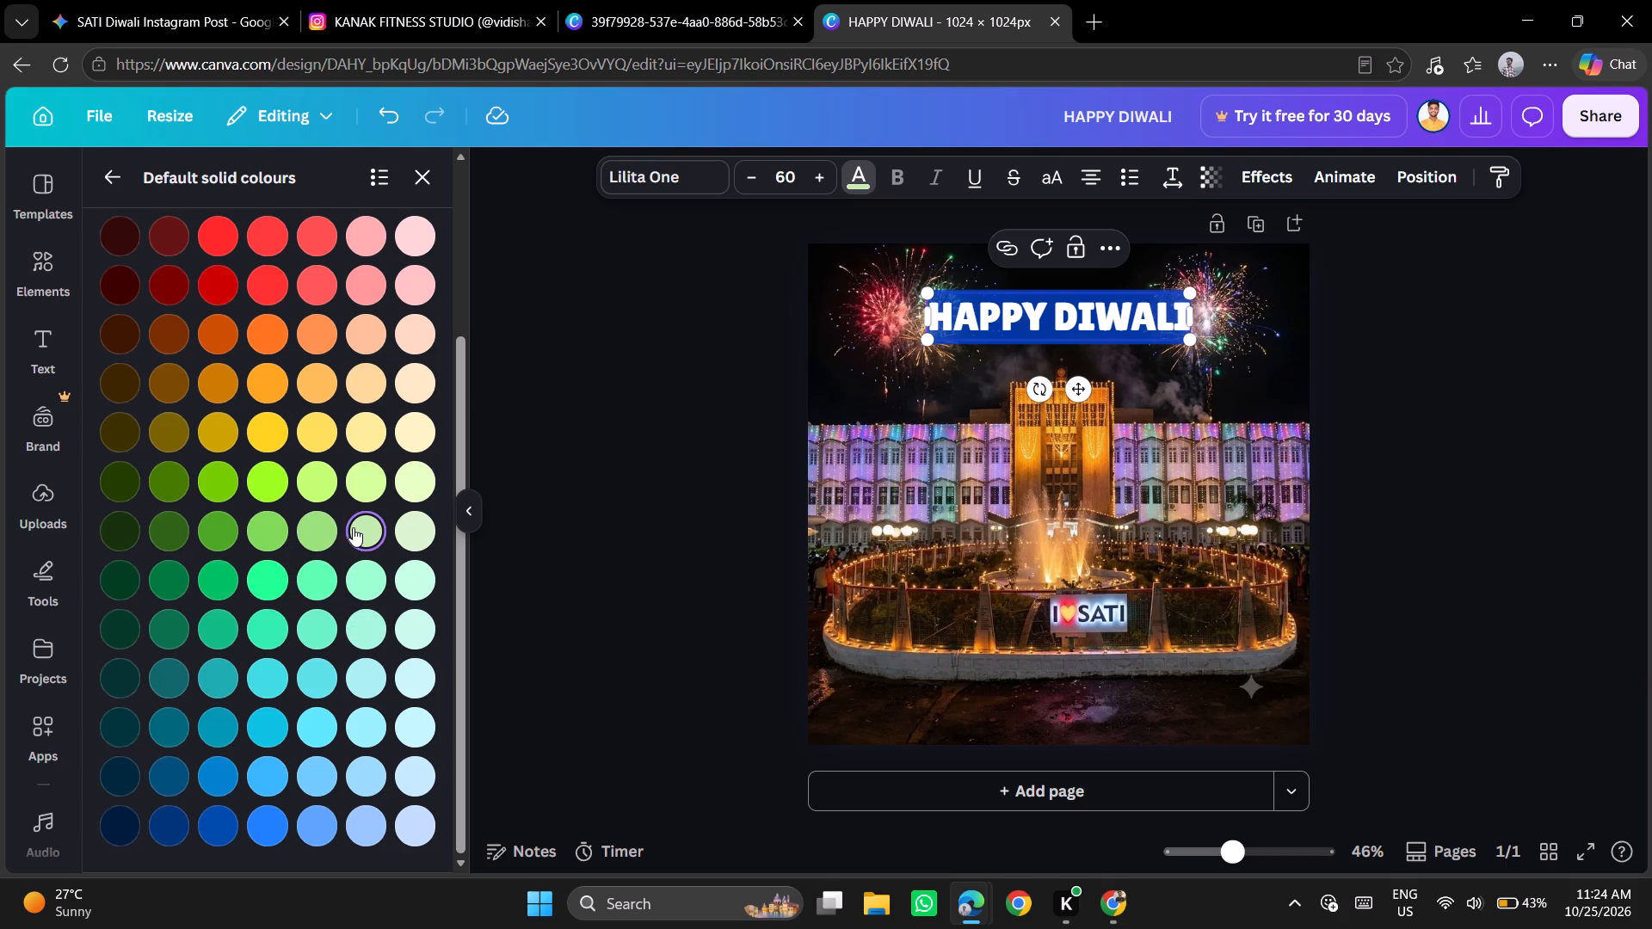
pyautogui.click(405, 532)
pyautogui.click(1094, 310)
pyautogui.click(1084, 317)
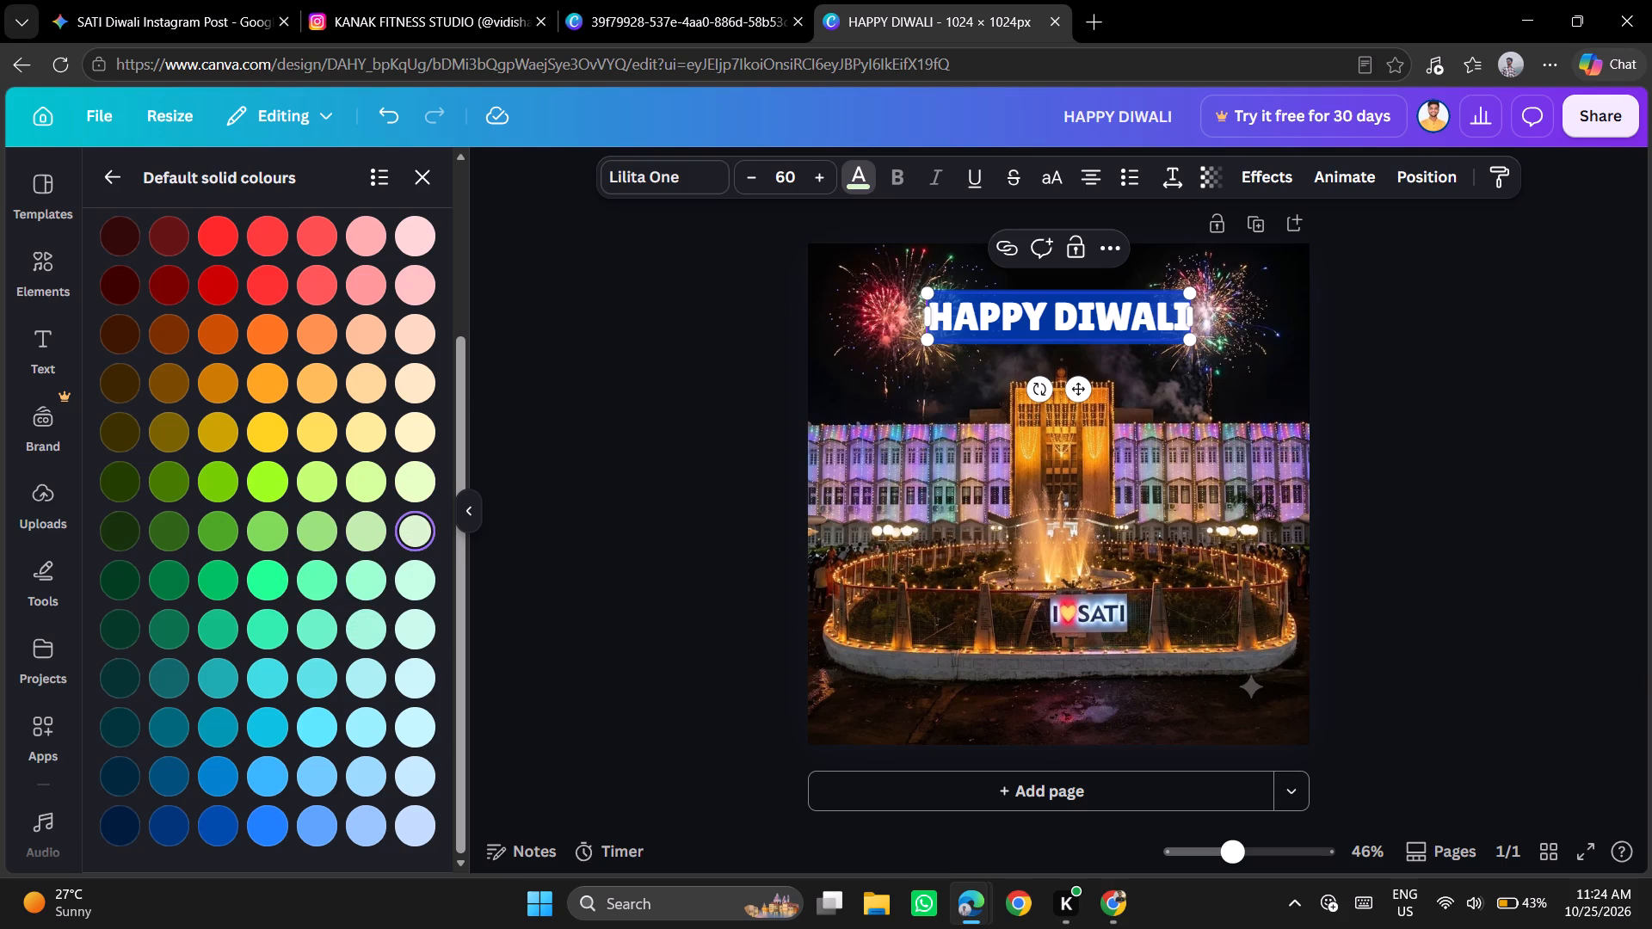
pyautogui.click(1194, 344)
pyautogui.click(1178, 385)
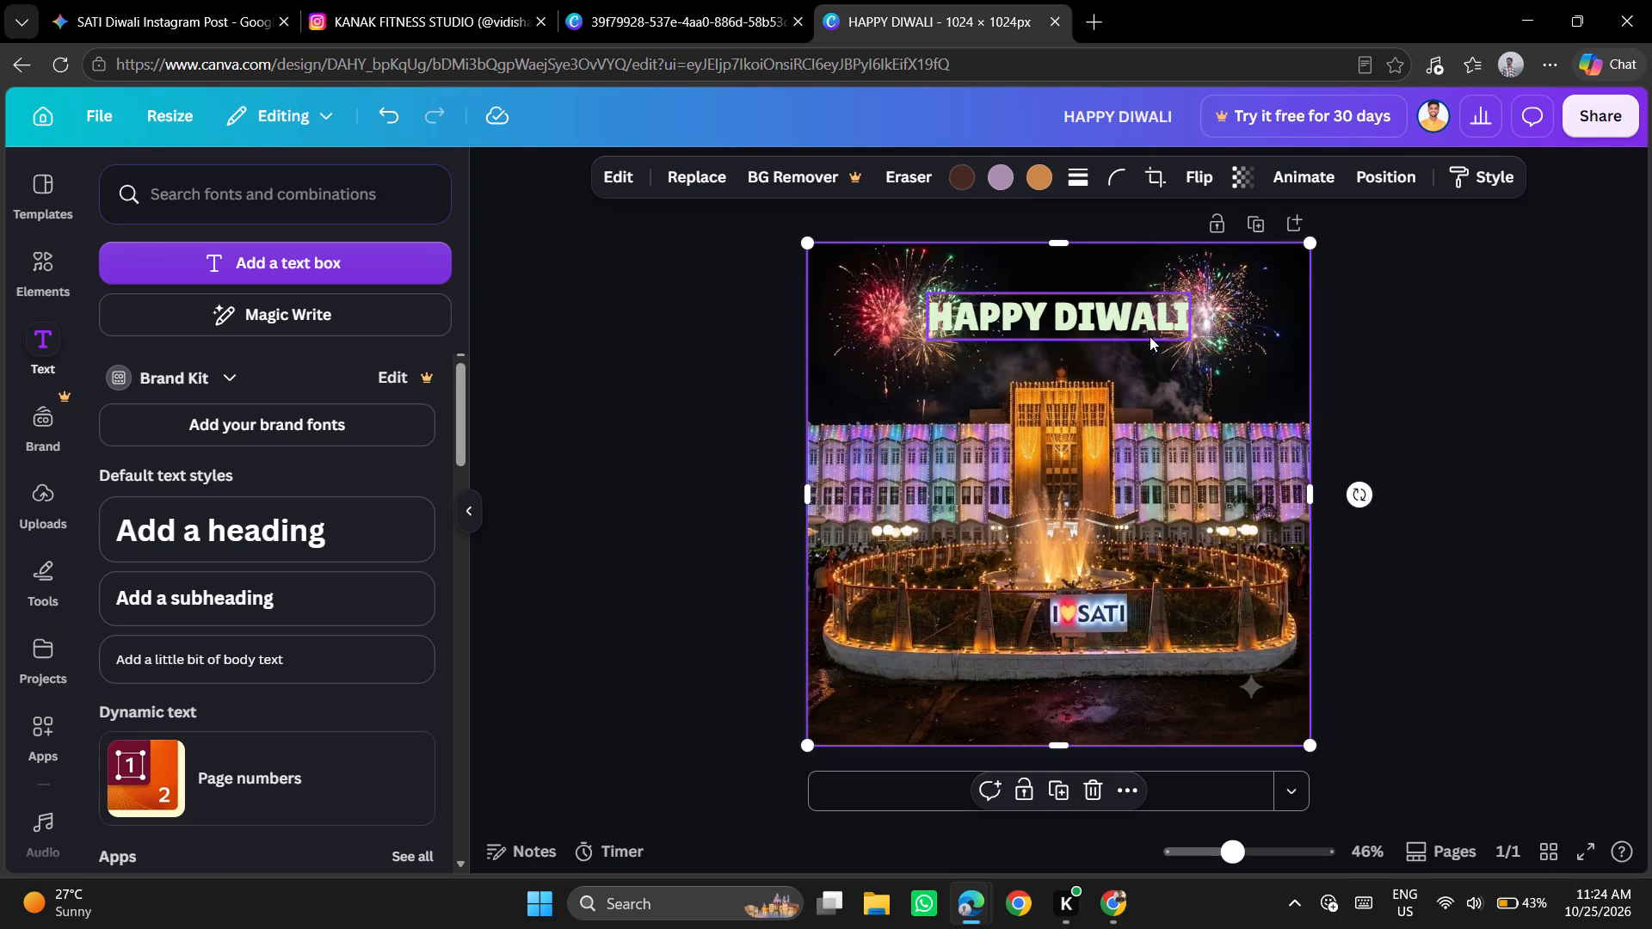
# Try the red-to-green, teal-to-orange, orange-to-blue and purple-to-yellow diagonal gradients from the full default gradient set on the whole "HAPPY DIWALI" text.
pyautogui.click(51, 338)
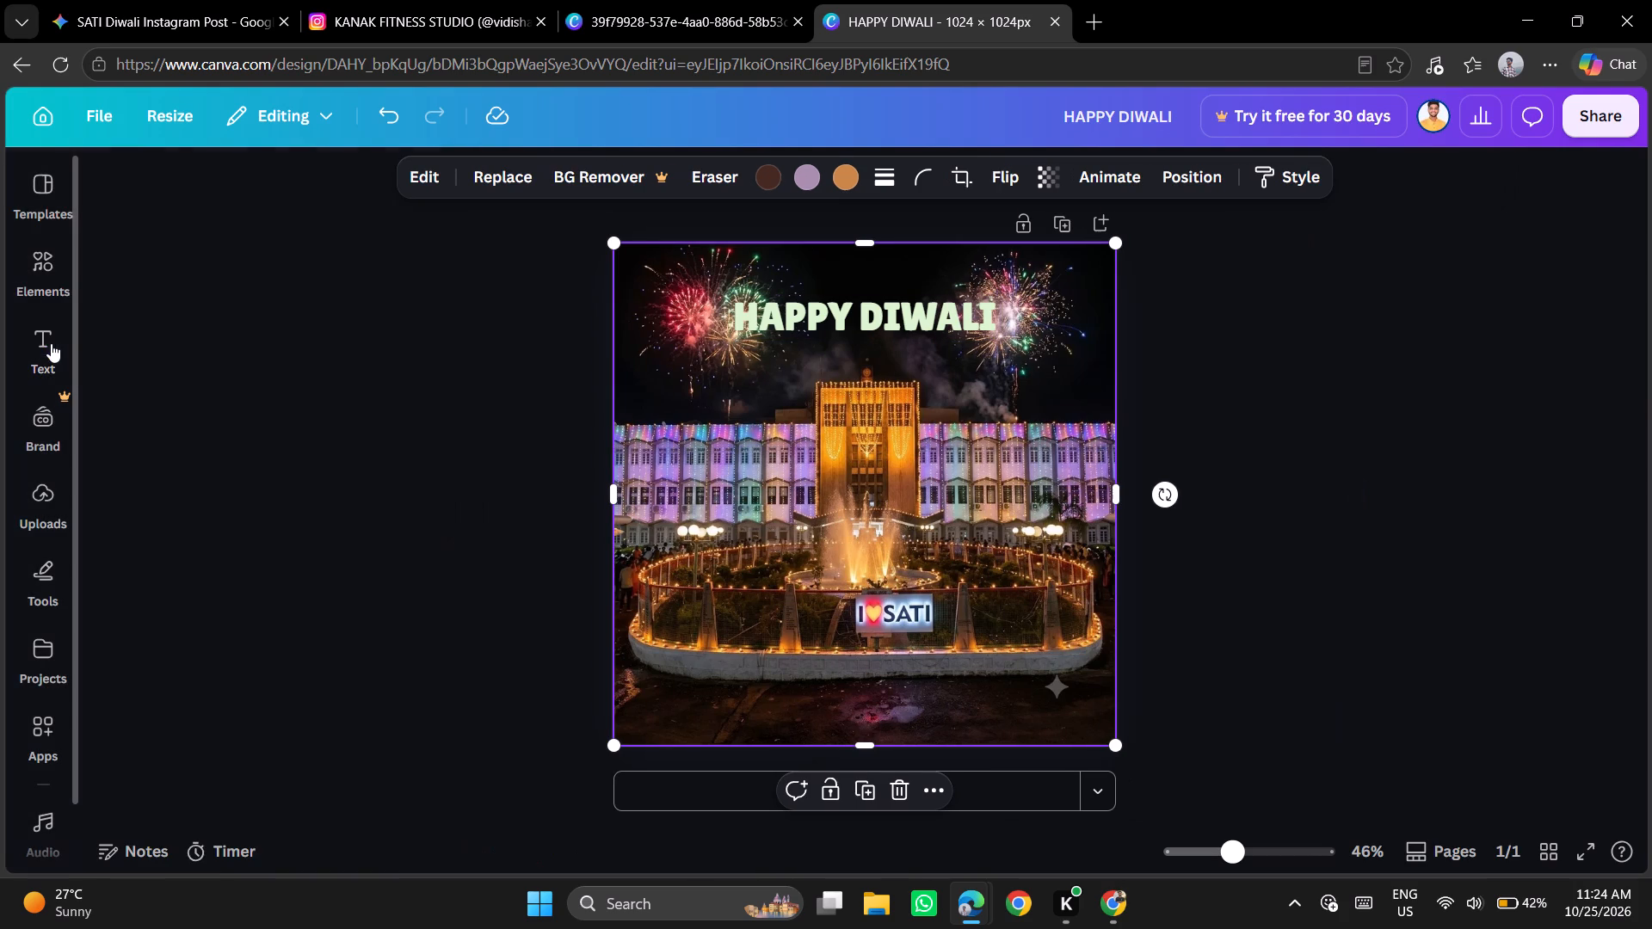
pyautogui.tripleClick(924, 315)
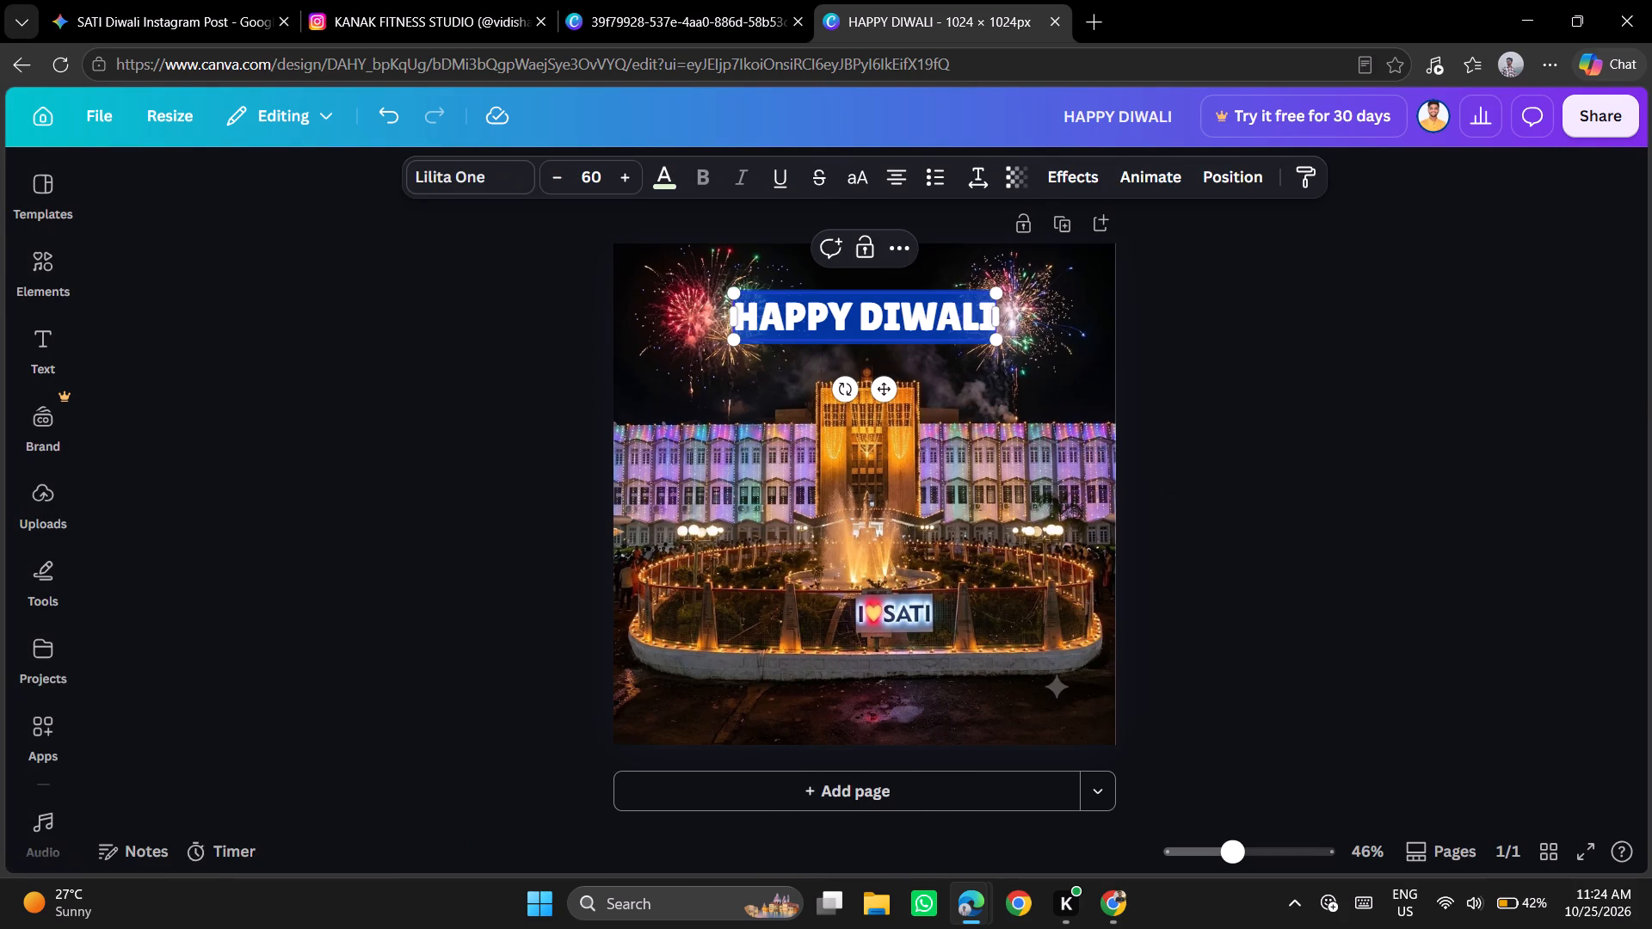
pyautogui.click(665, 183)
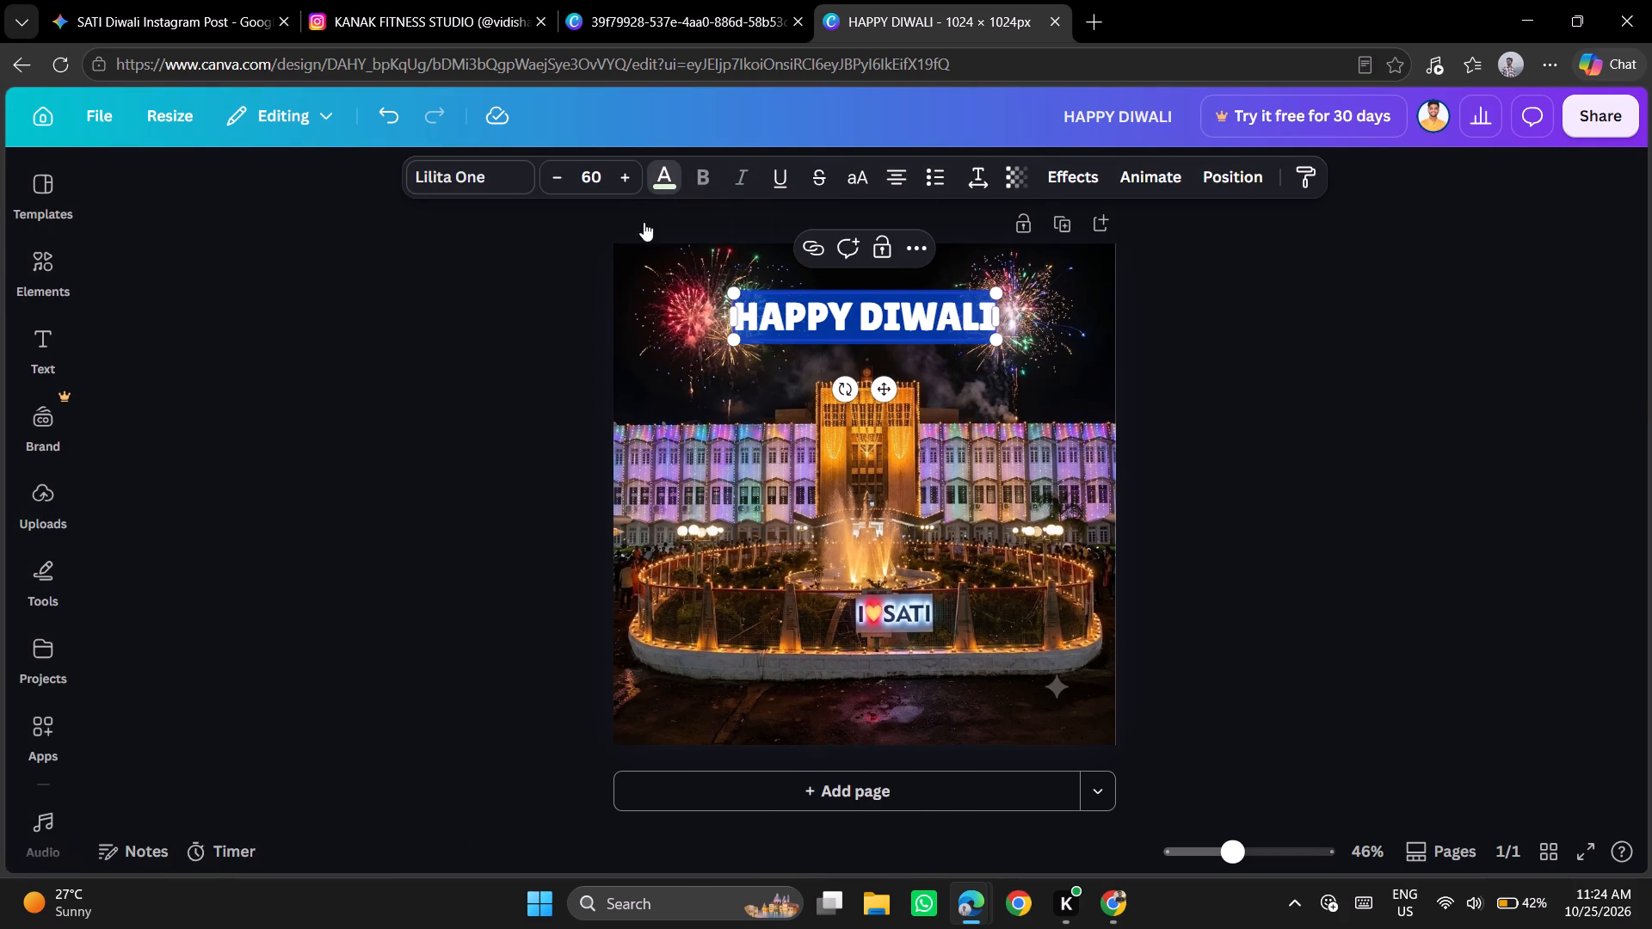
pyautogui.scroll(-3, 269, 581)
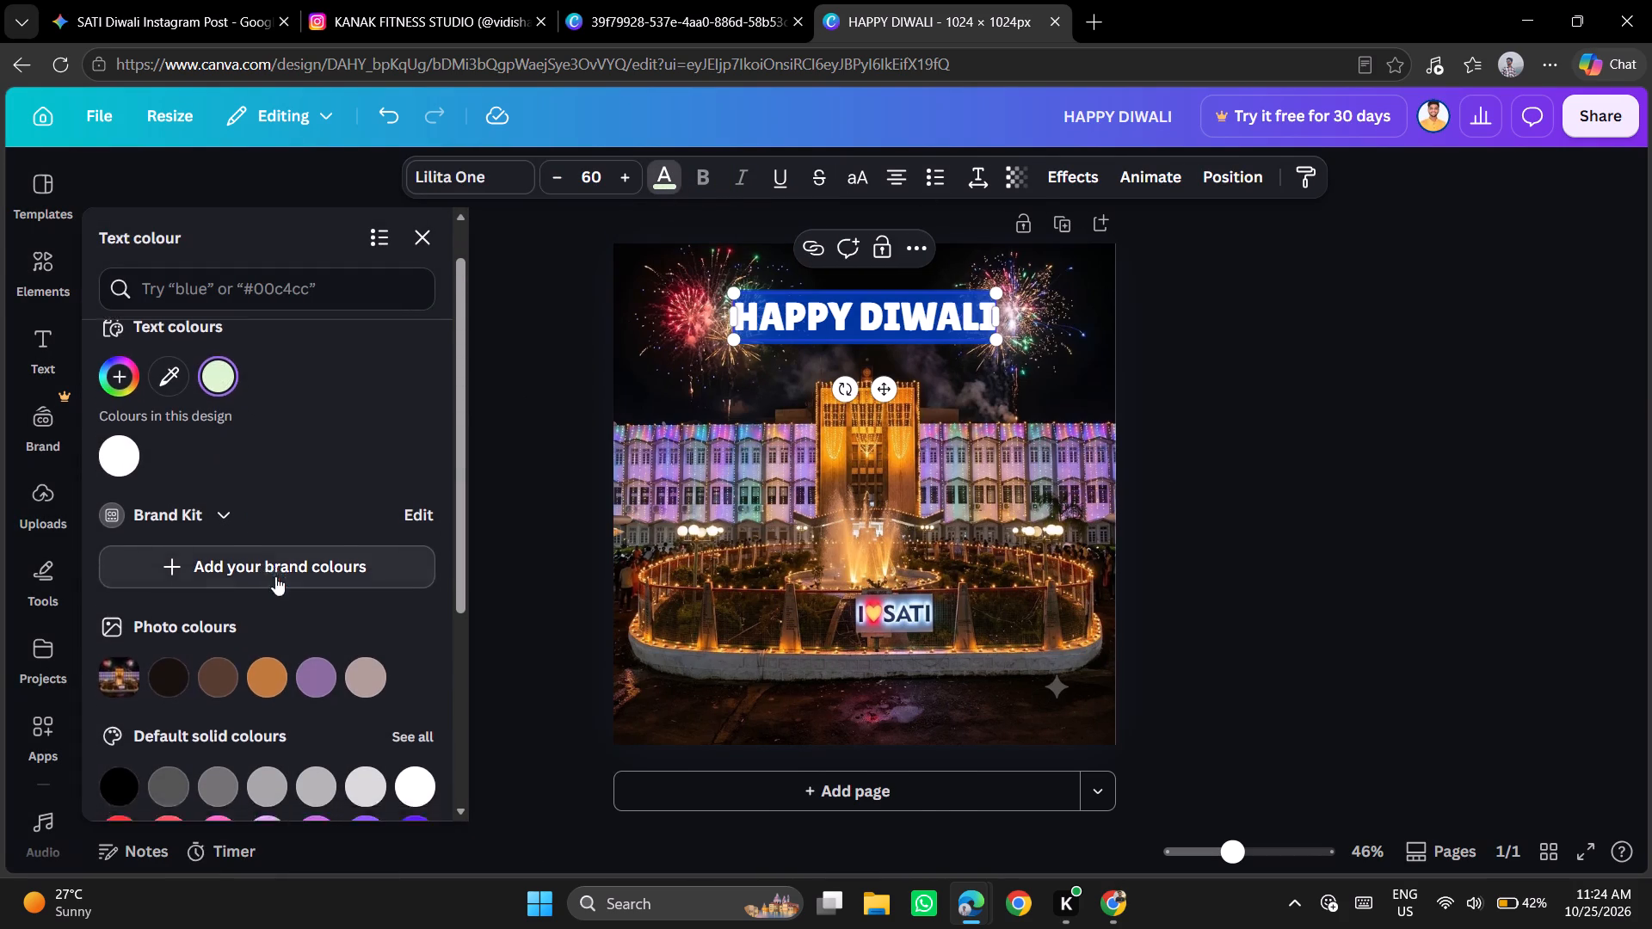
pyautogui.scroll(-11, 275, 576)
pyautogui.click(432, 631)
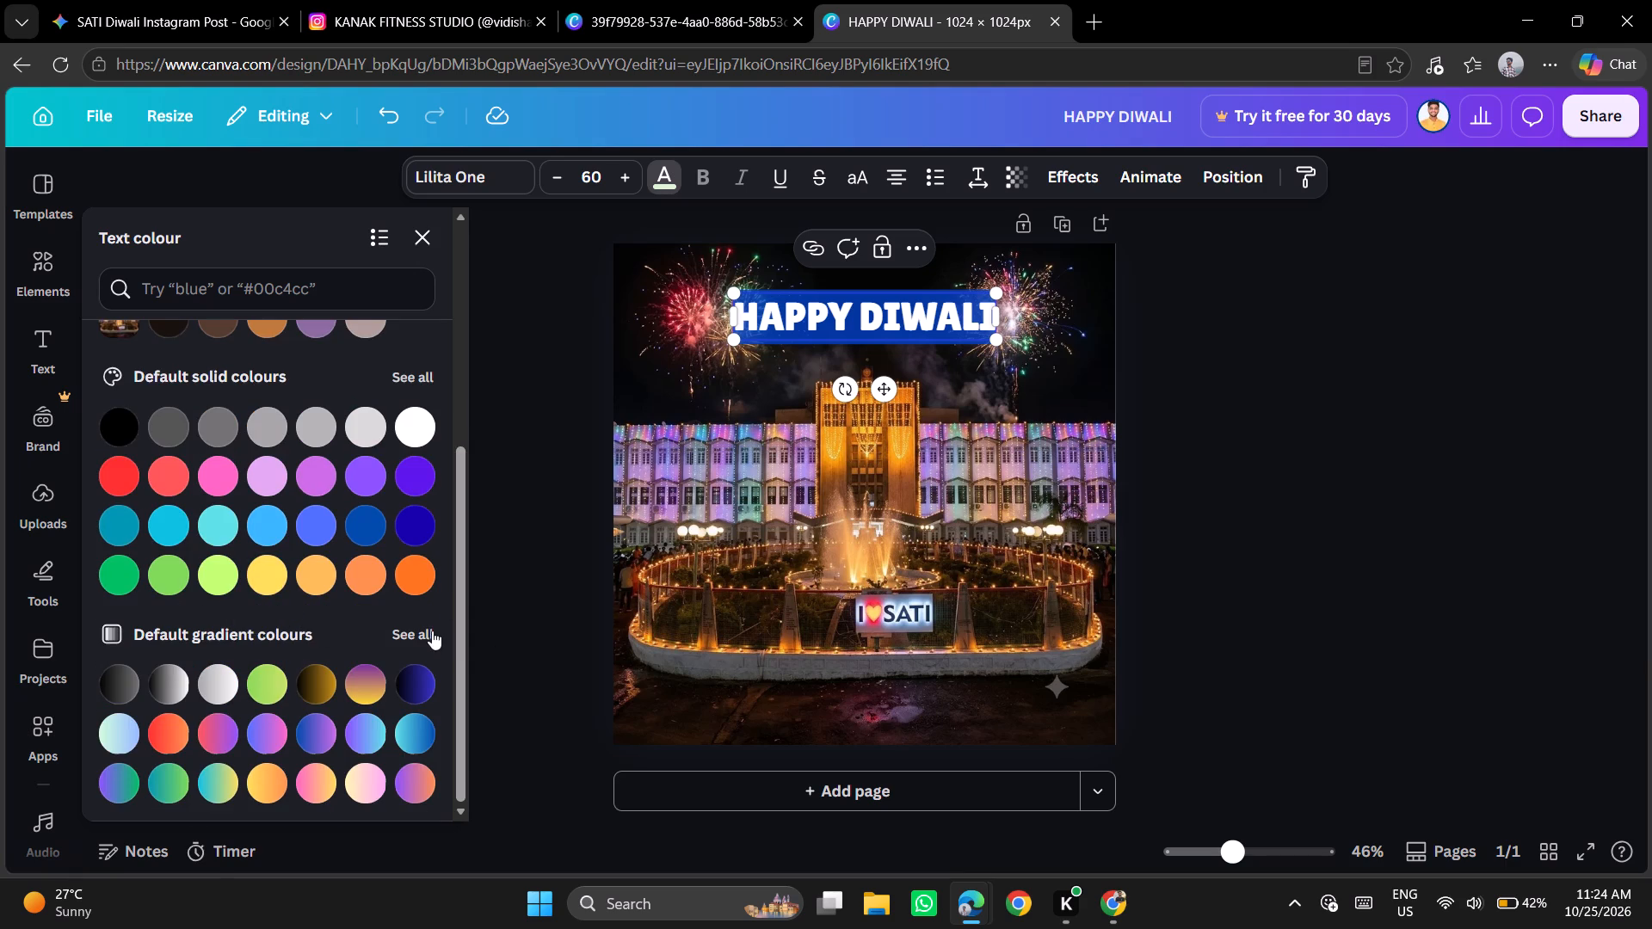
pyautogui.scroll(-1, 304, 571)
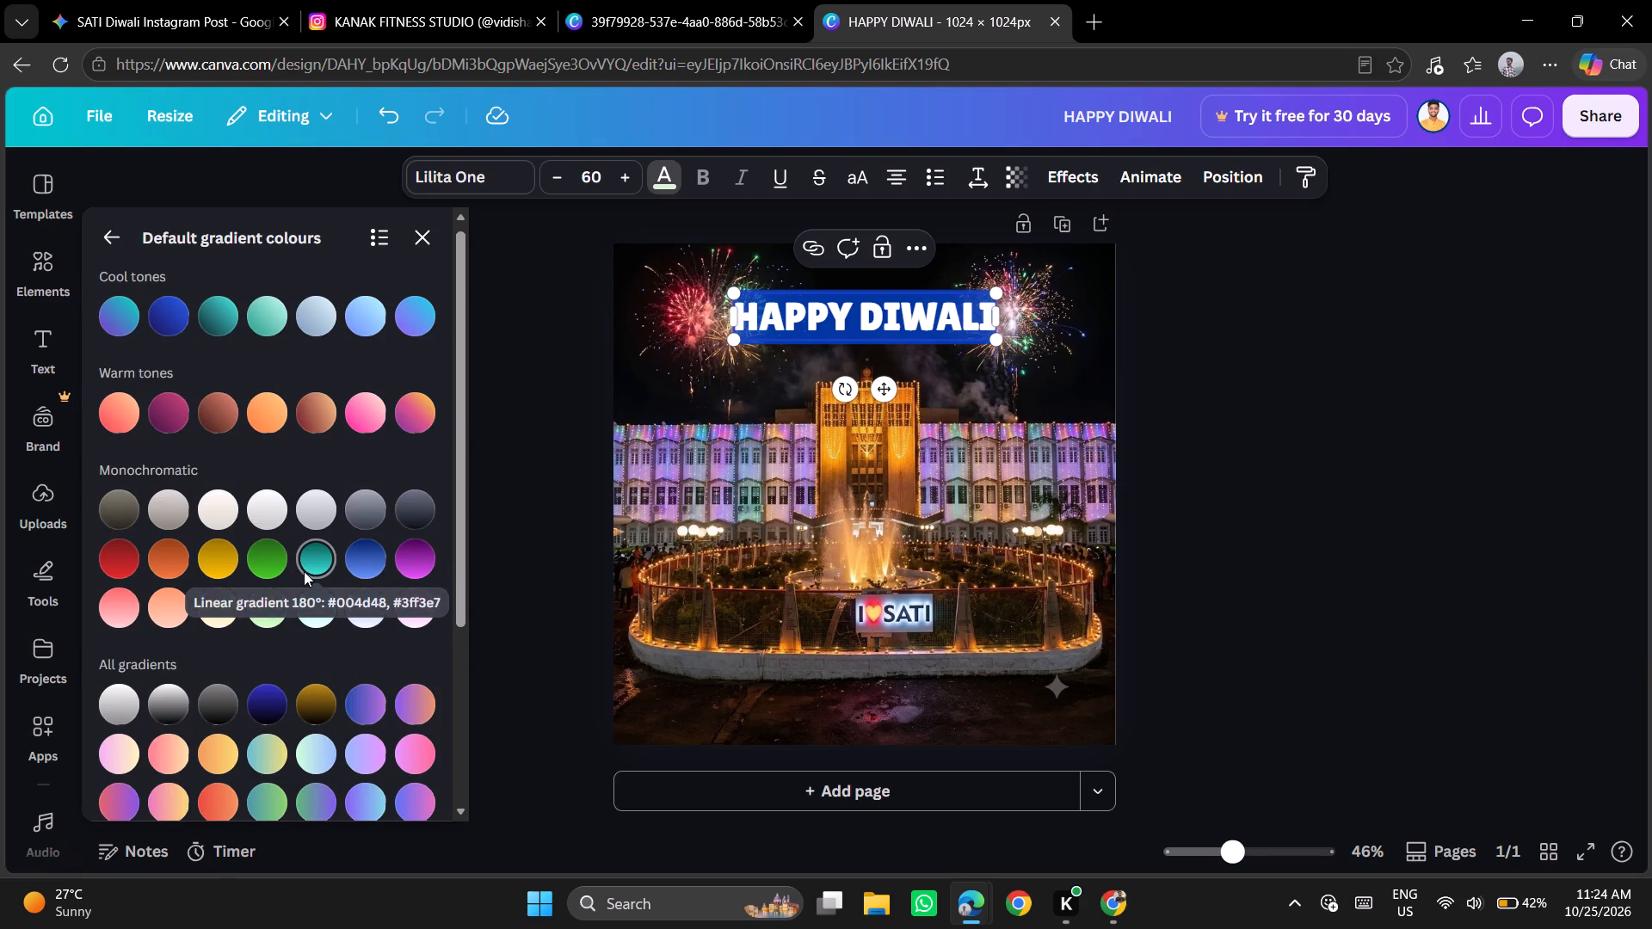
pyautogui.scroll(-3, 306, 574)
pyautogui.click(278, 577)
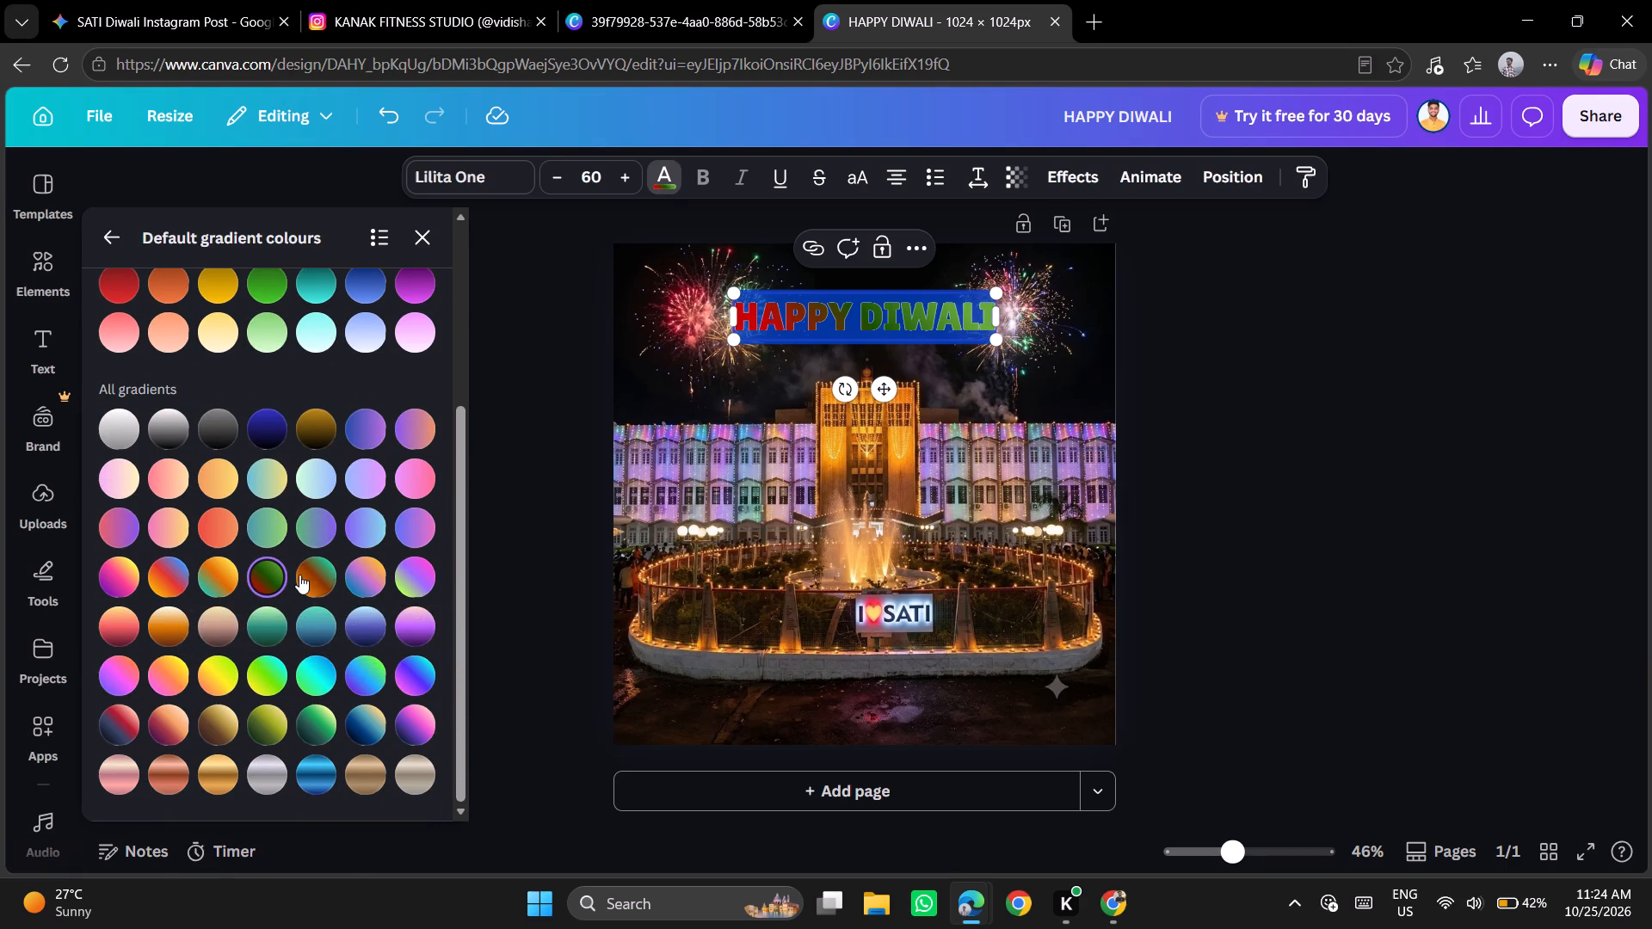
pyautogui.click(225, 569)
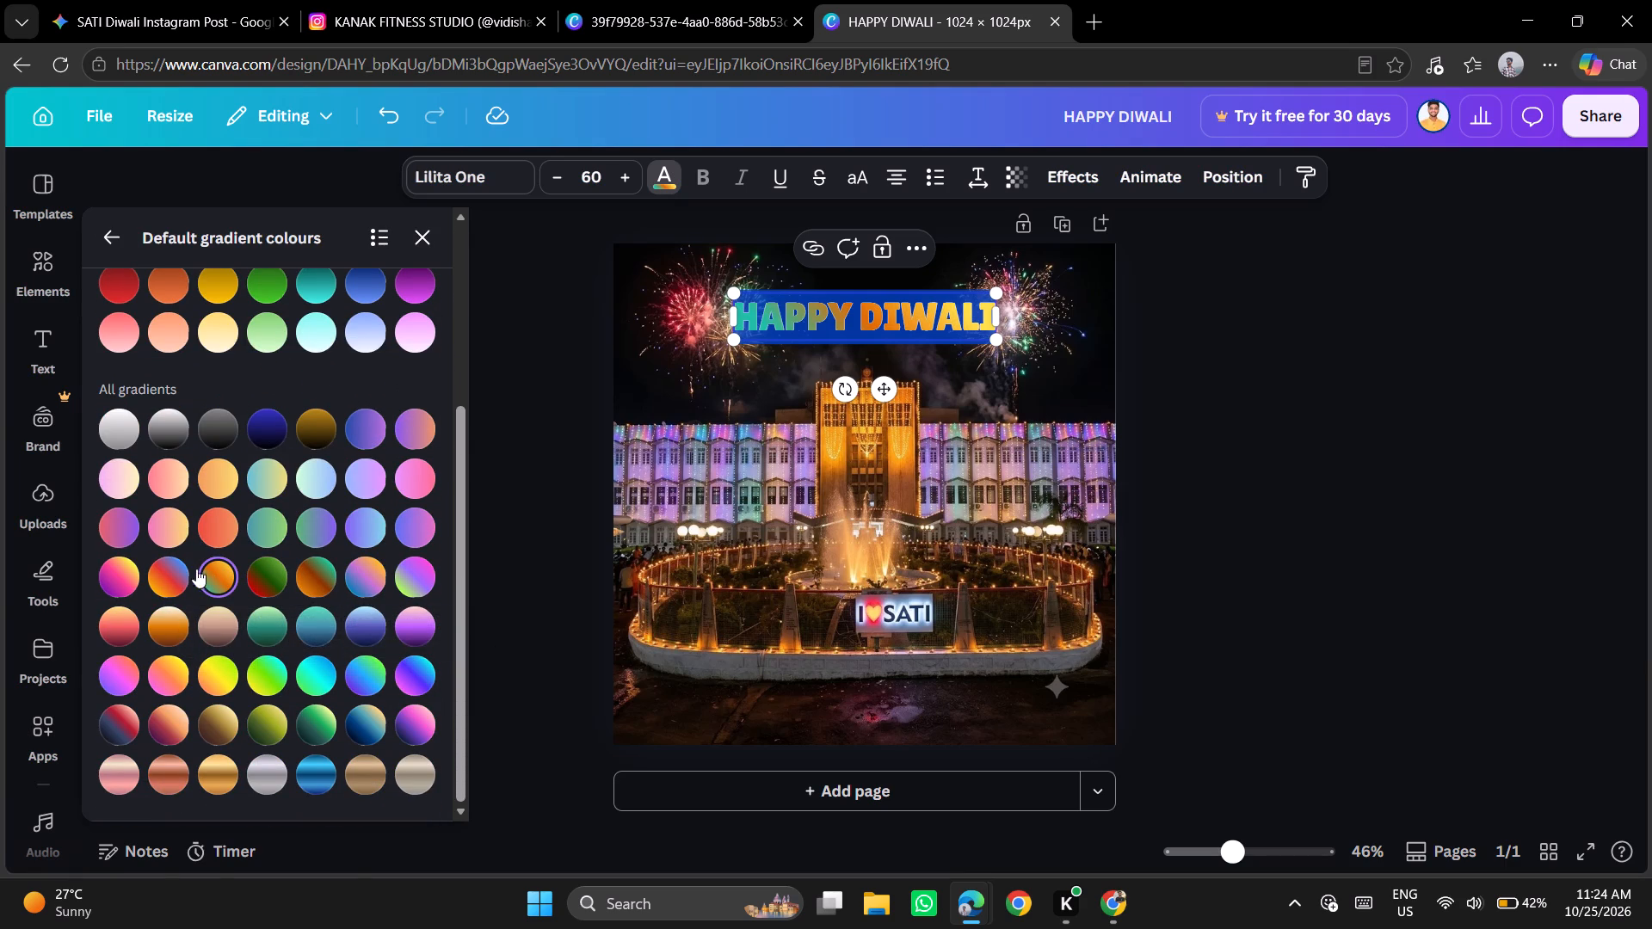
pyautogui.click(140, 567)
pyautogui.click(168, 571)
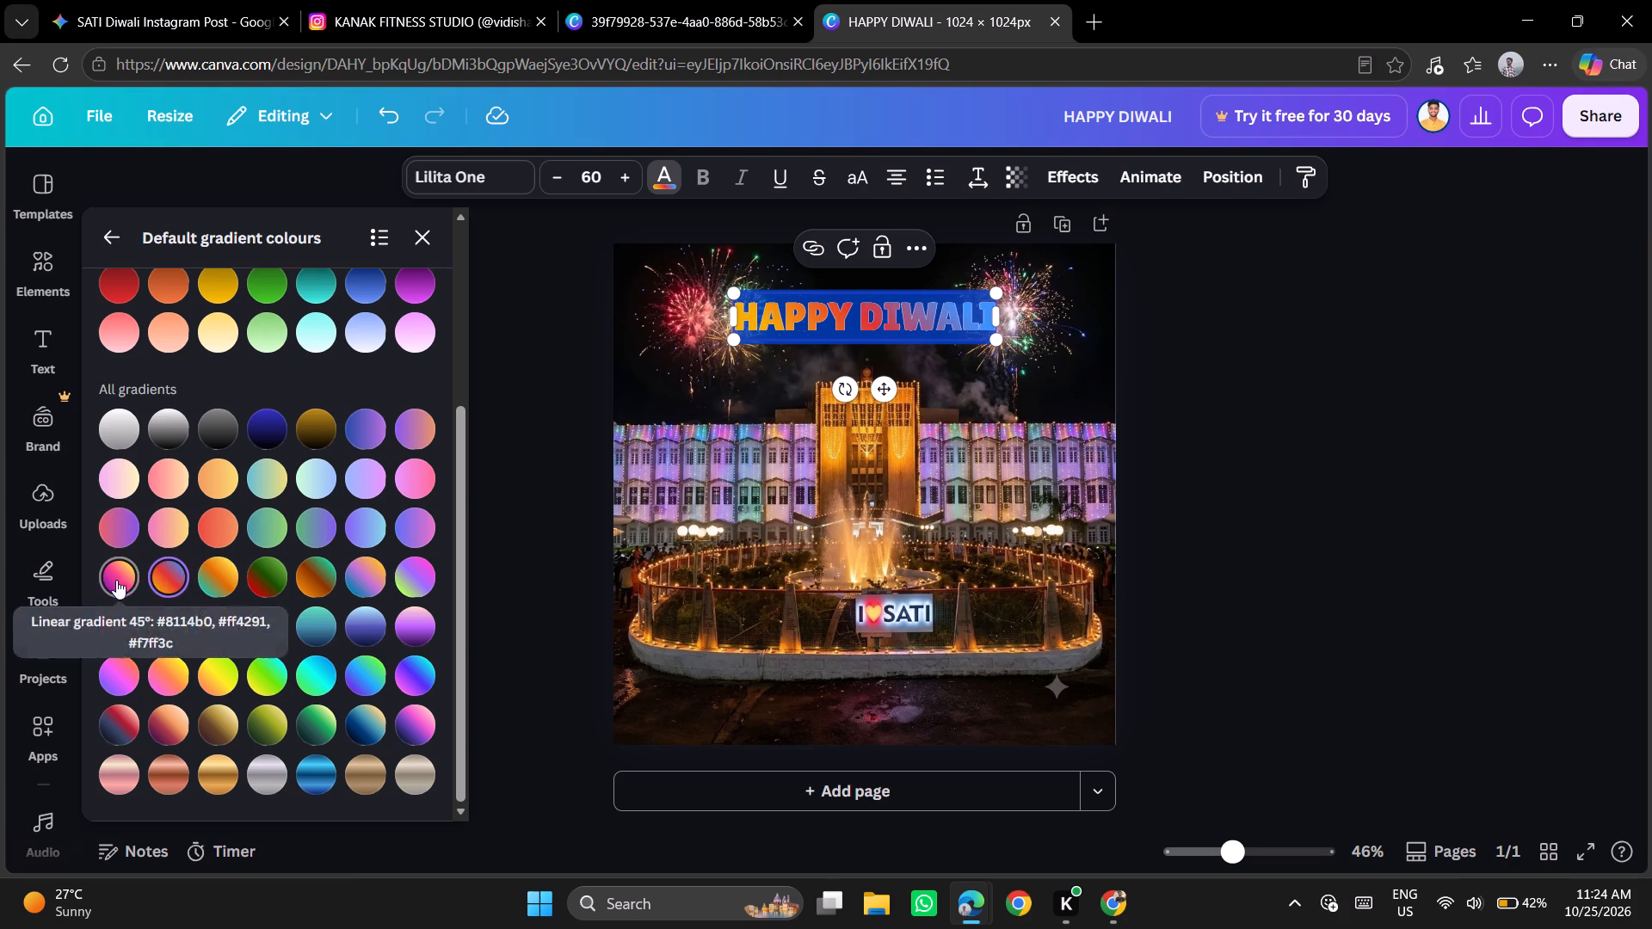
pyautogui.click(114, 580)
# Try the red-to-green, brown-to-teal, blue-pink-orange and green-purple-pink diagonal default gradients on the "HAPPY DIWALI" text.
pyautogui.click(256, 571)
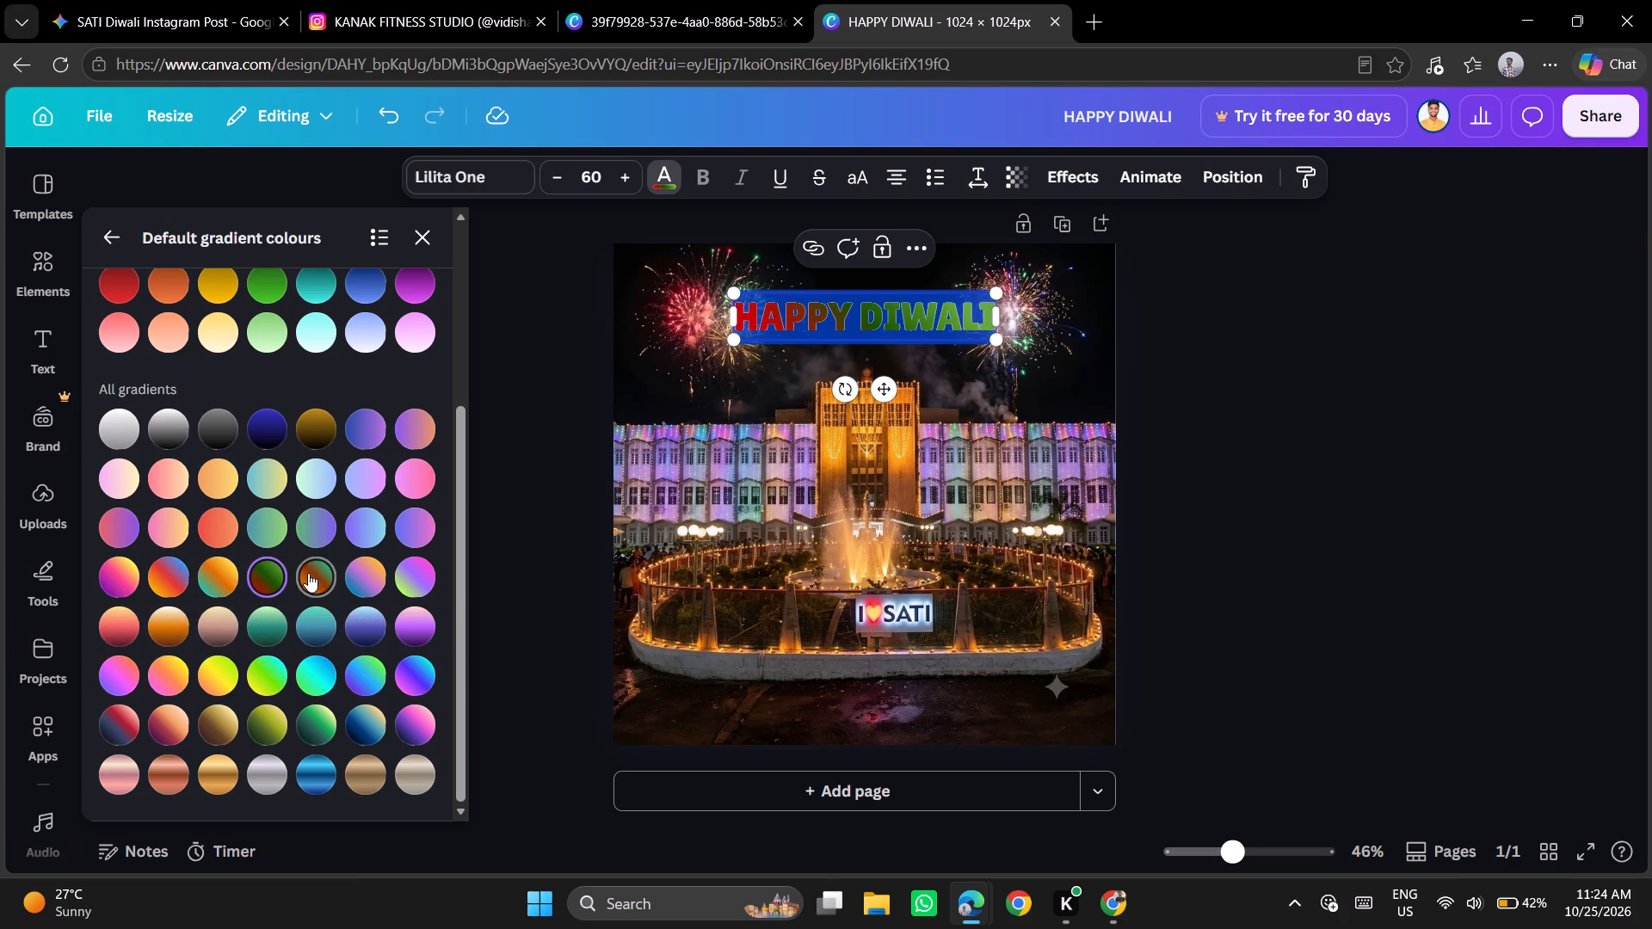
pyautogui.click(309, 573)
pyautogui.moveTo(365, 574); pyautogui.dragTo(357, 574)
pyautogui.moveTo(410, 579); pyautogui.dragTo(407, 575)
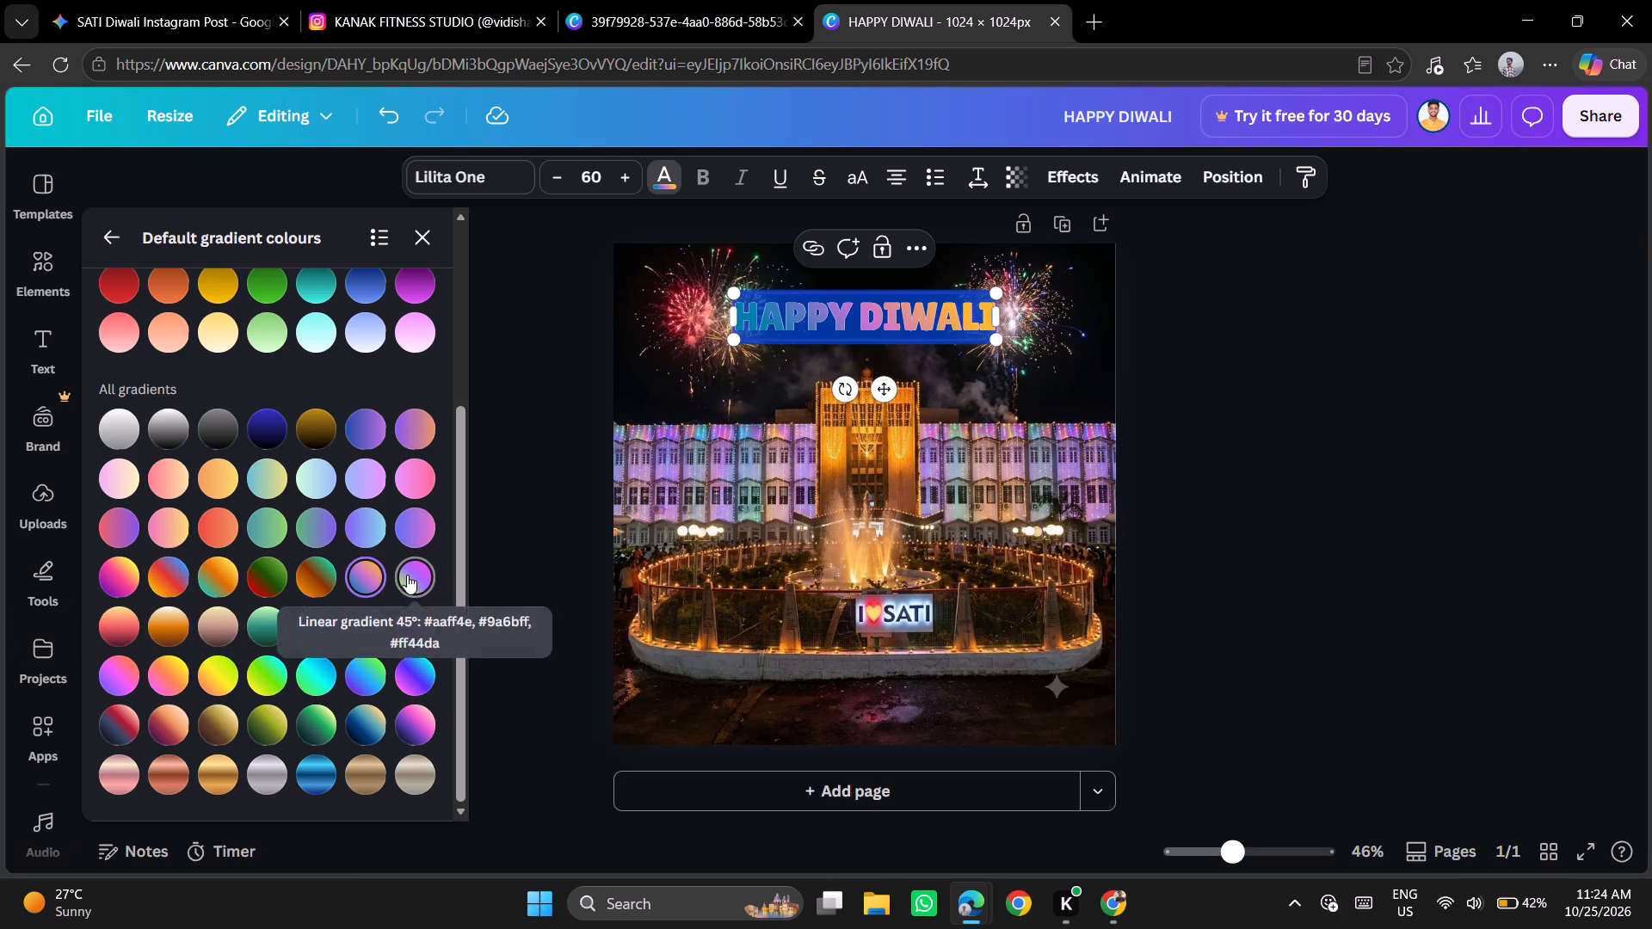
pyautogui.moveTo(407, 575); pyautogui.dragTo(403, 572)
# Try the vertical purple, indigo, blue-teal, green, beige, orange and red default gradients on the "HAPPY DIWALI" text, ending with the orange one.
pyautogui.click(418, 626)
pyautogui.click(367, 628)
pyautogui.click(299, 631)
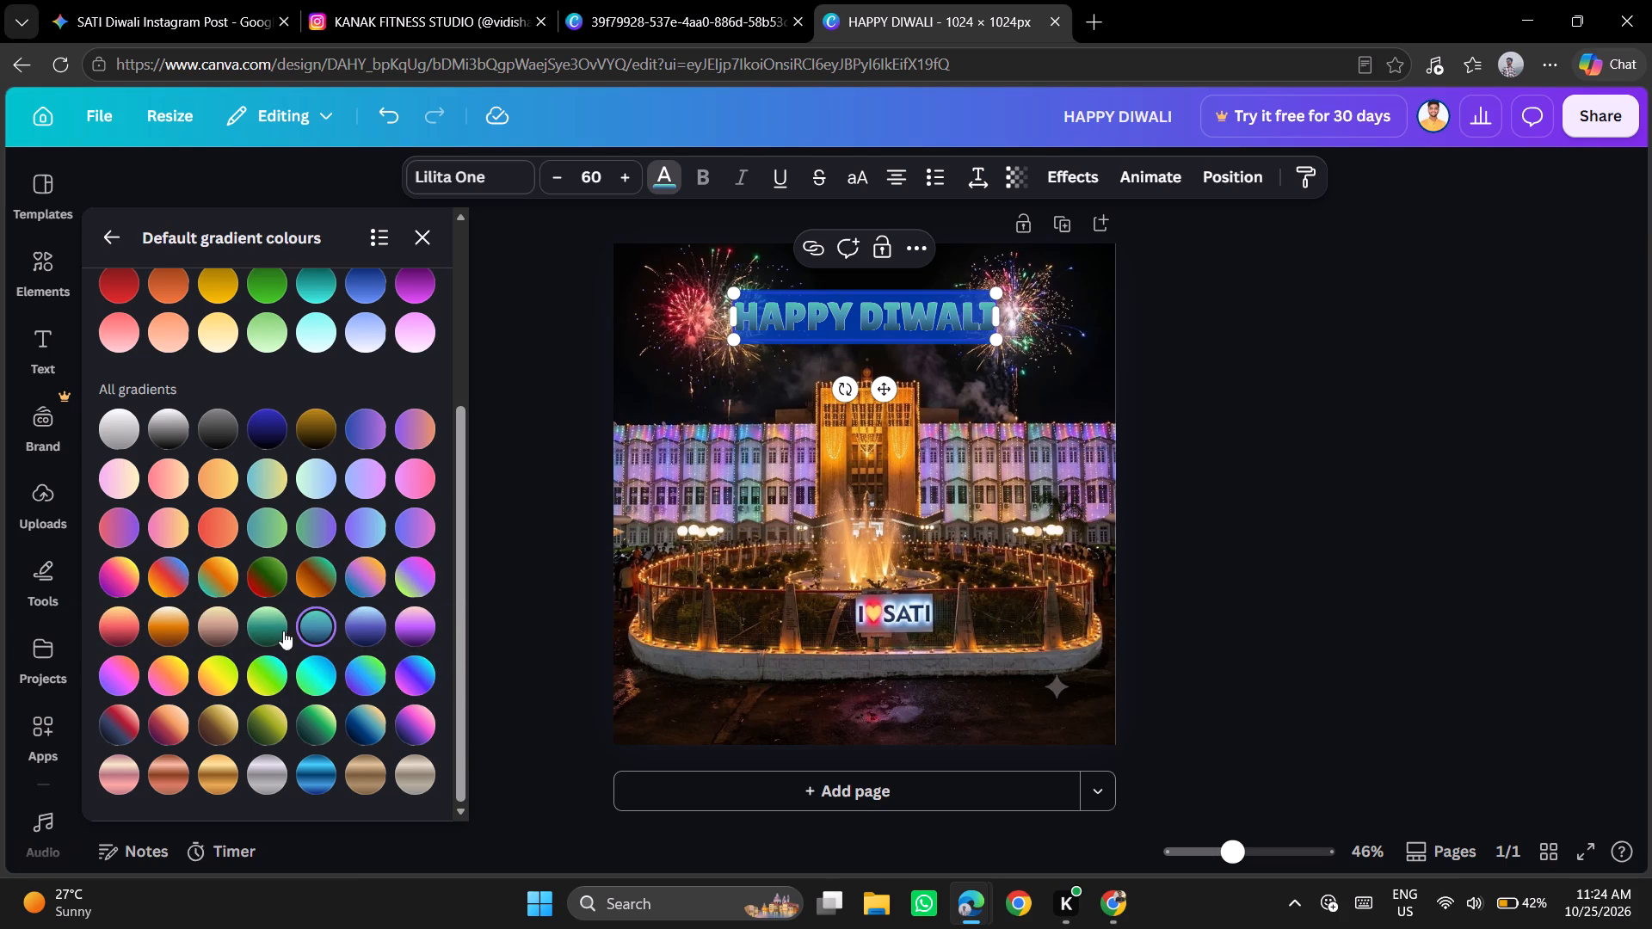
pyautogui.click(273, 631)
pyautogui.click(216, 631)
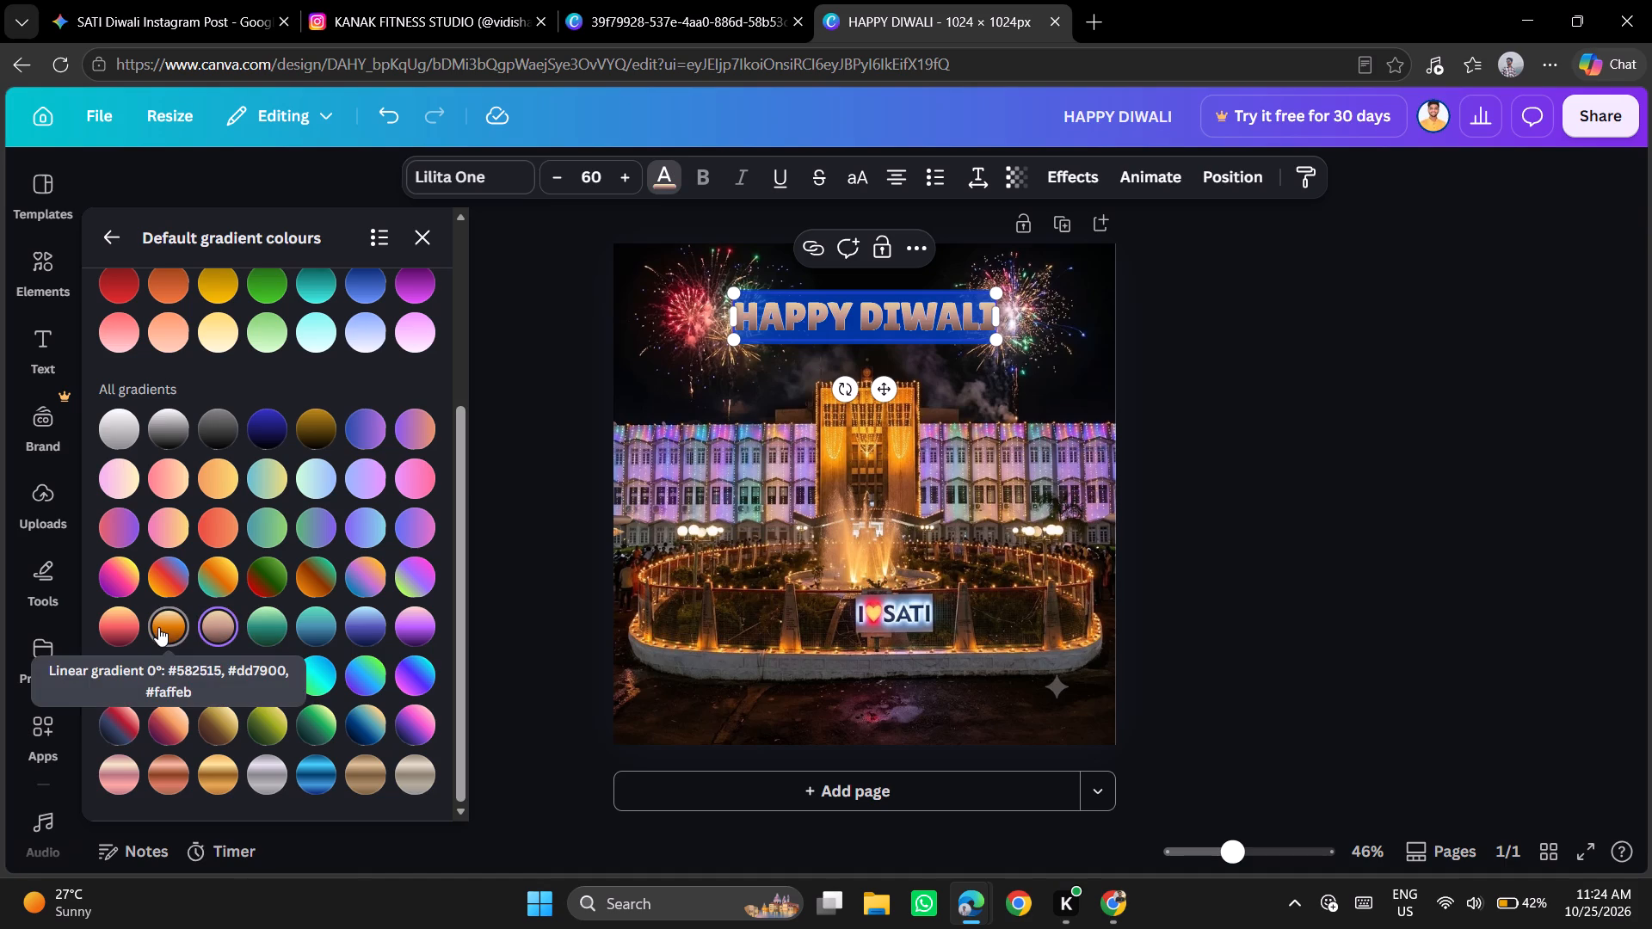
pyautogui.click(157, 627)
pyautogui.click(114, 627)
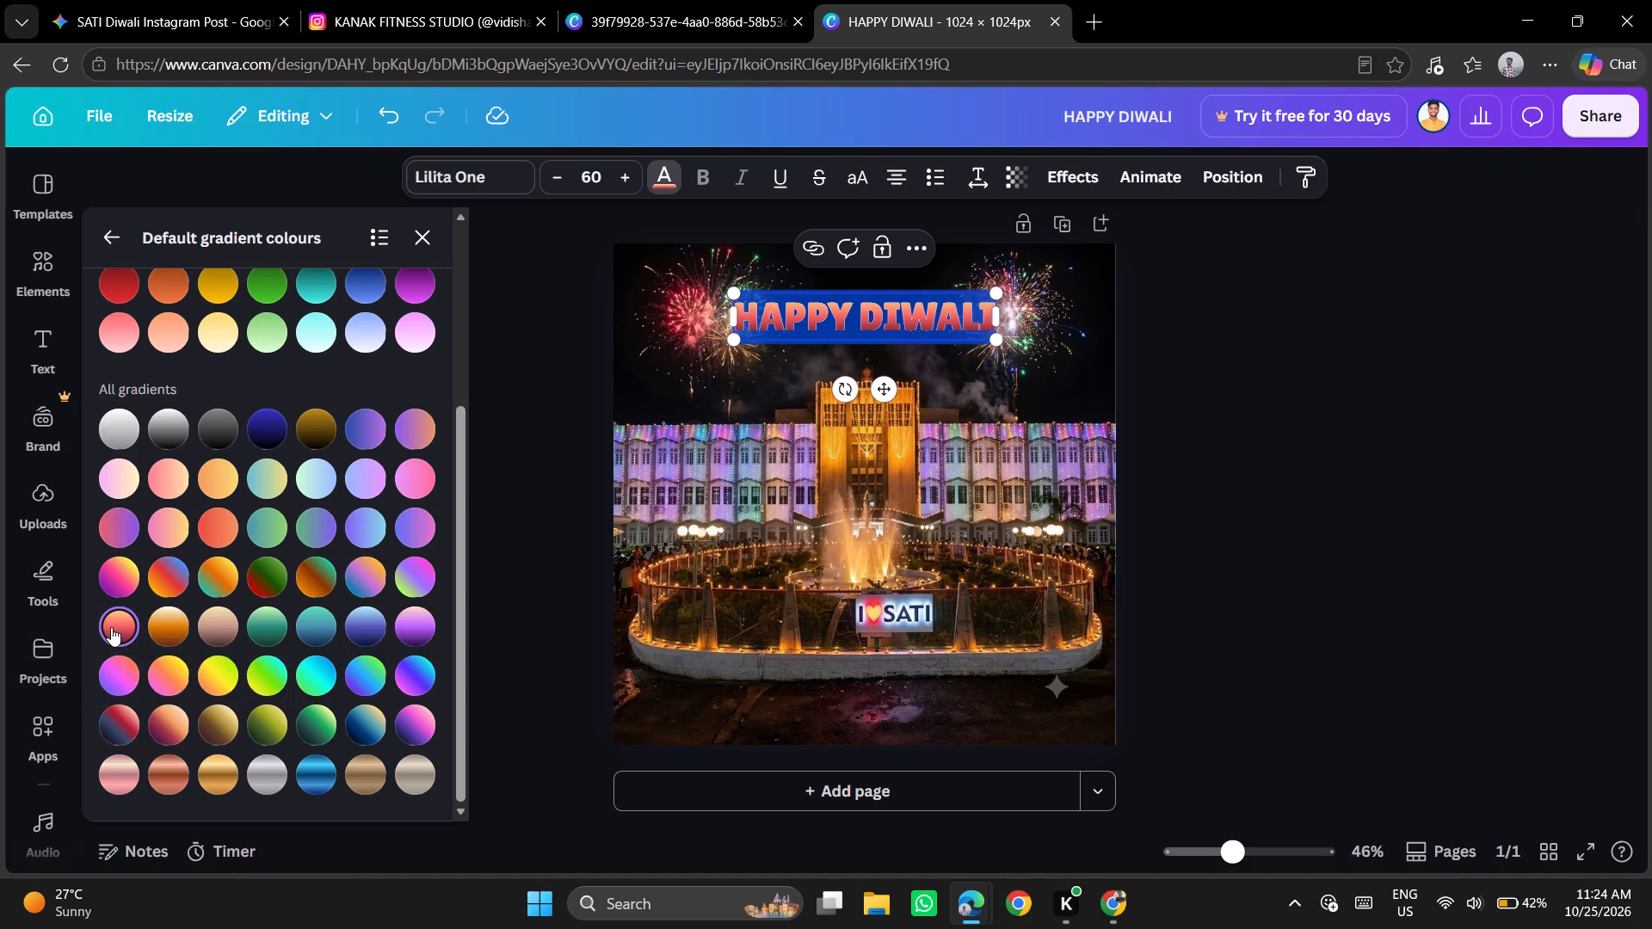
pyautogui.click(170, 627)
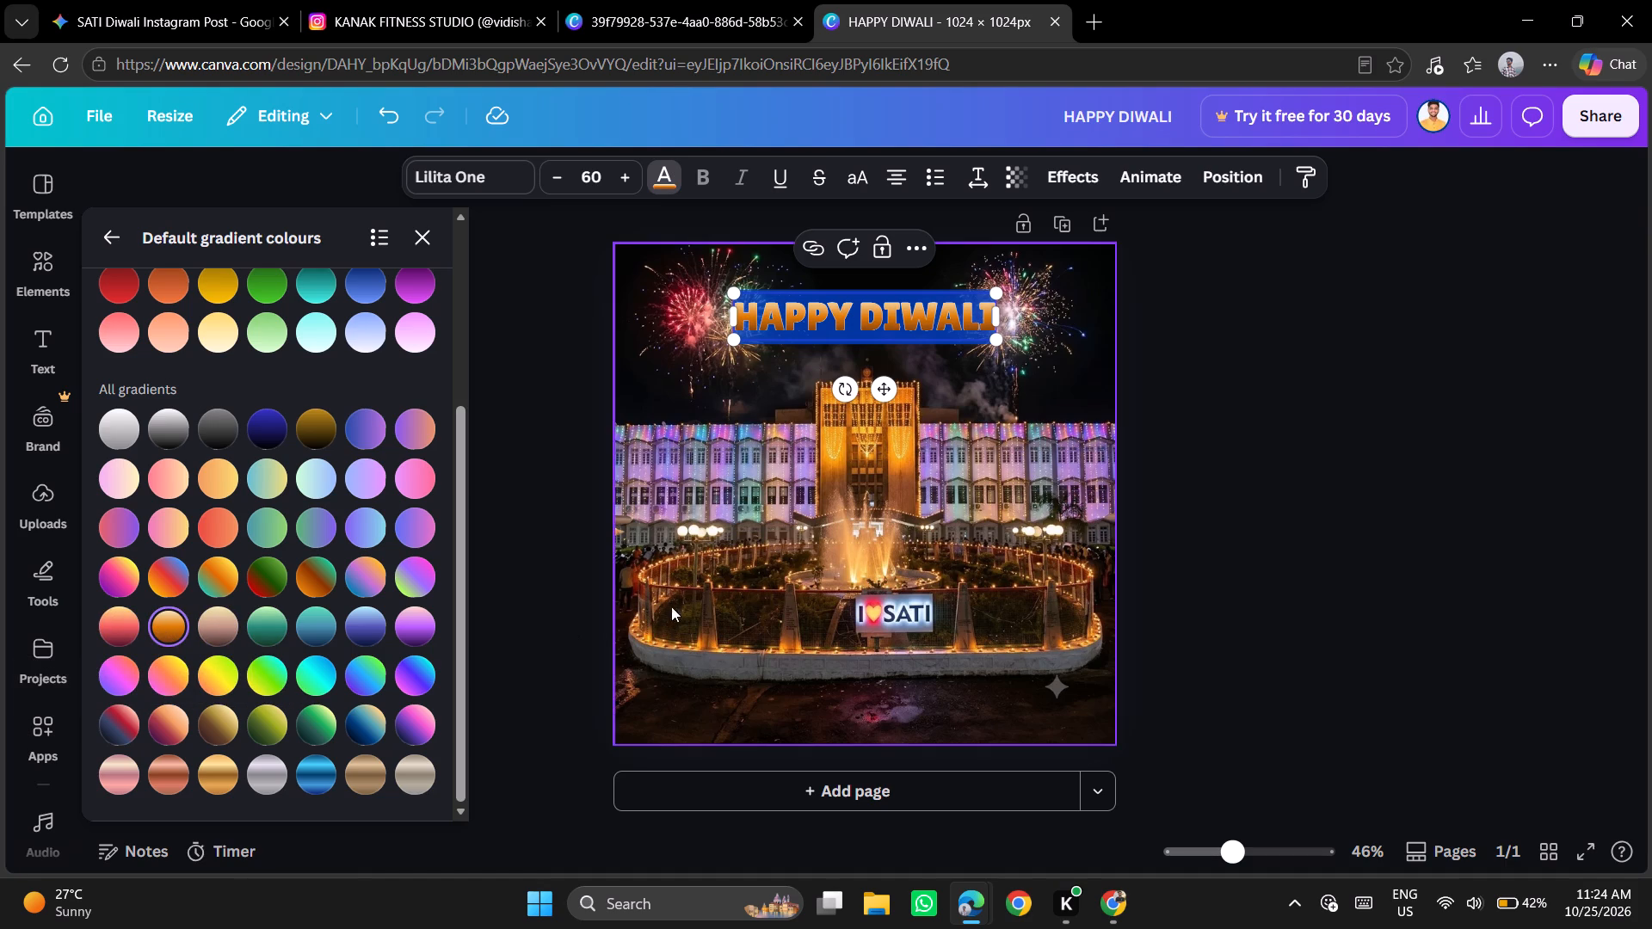
# Apply the diagonal pink-to-orange-to-yellow default gradient to the "HAPPY DIWALI" text and view it deselected.
pyautogui.click(172, 666)
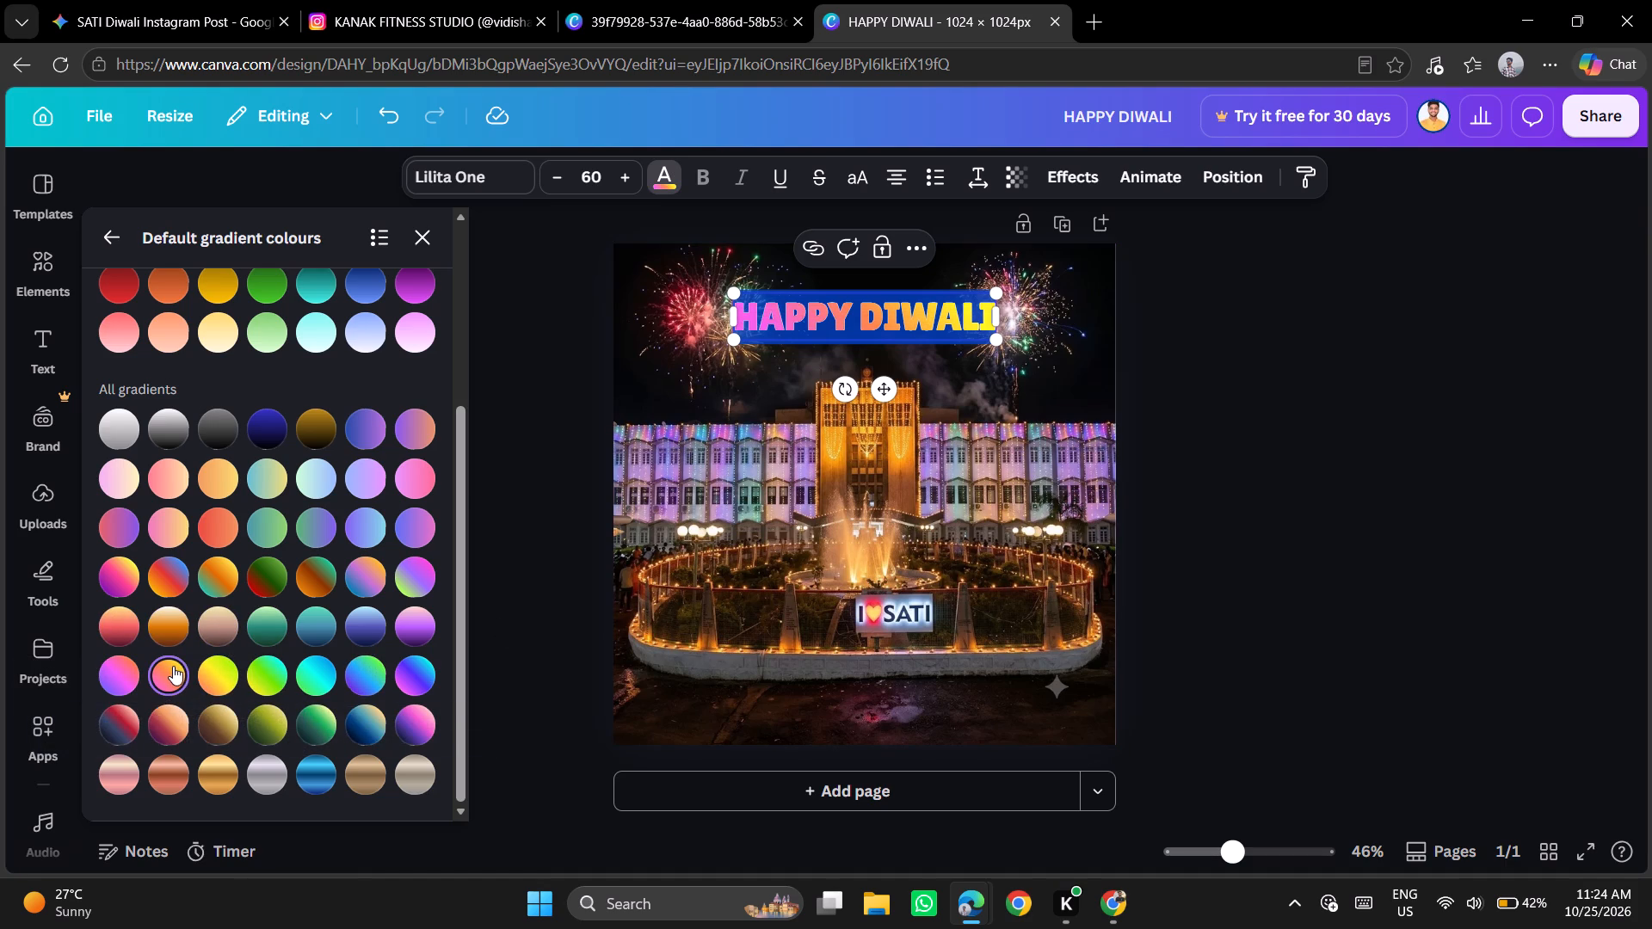
pyautogui.click(495, 564)
pyautogui.moveTo(743, 520); pyautogui.dragTo(730, 520)
pyautogui.click(873, 310)
pyautogui.doubleClick(873, 319)
pyautogui.click(866, 322)
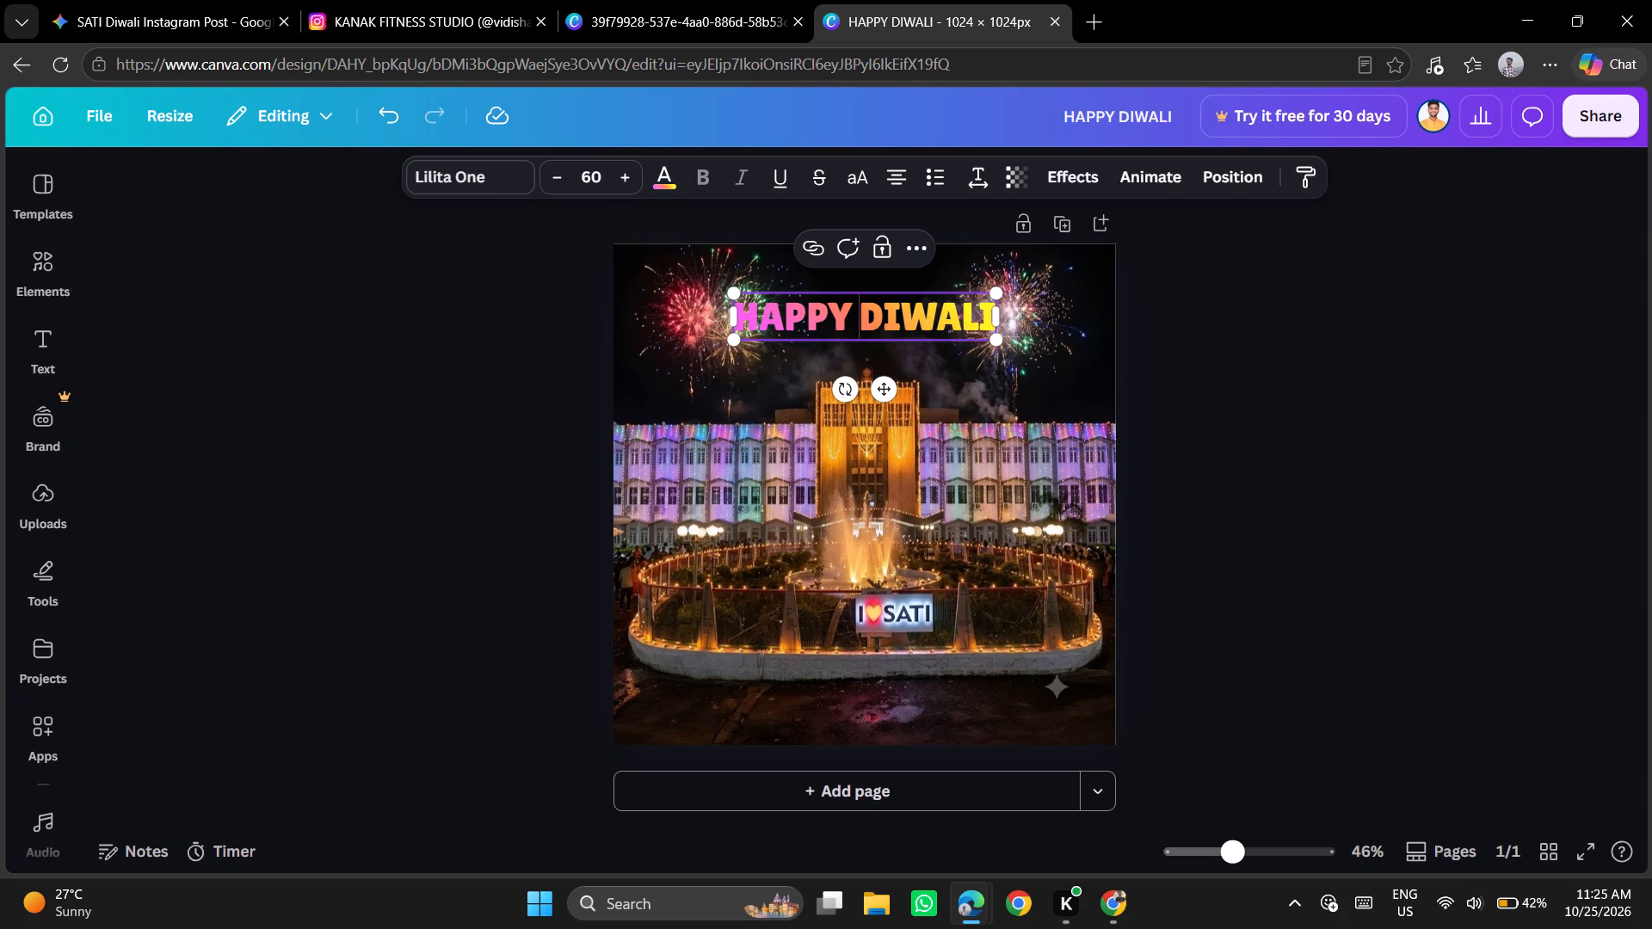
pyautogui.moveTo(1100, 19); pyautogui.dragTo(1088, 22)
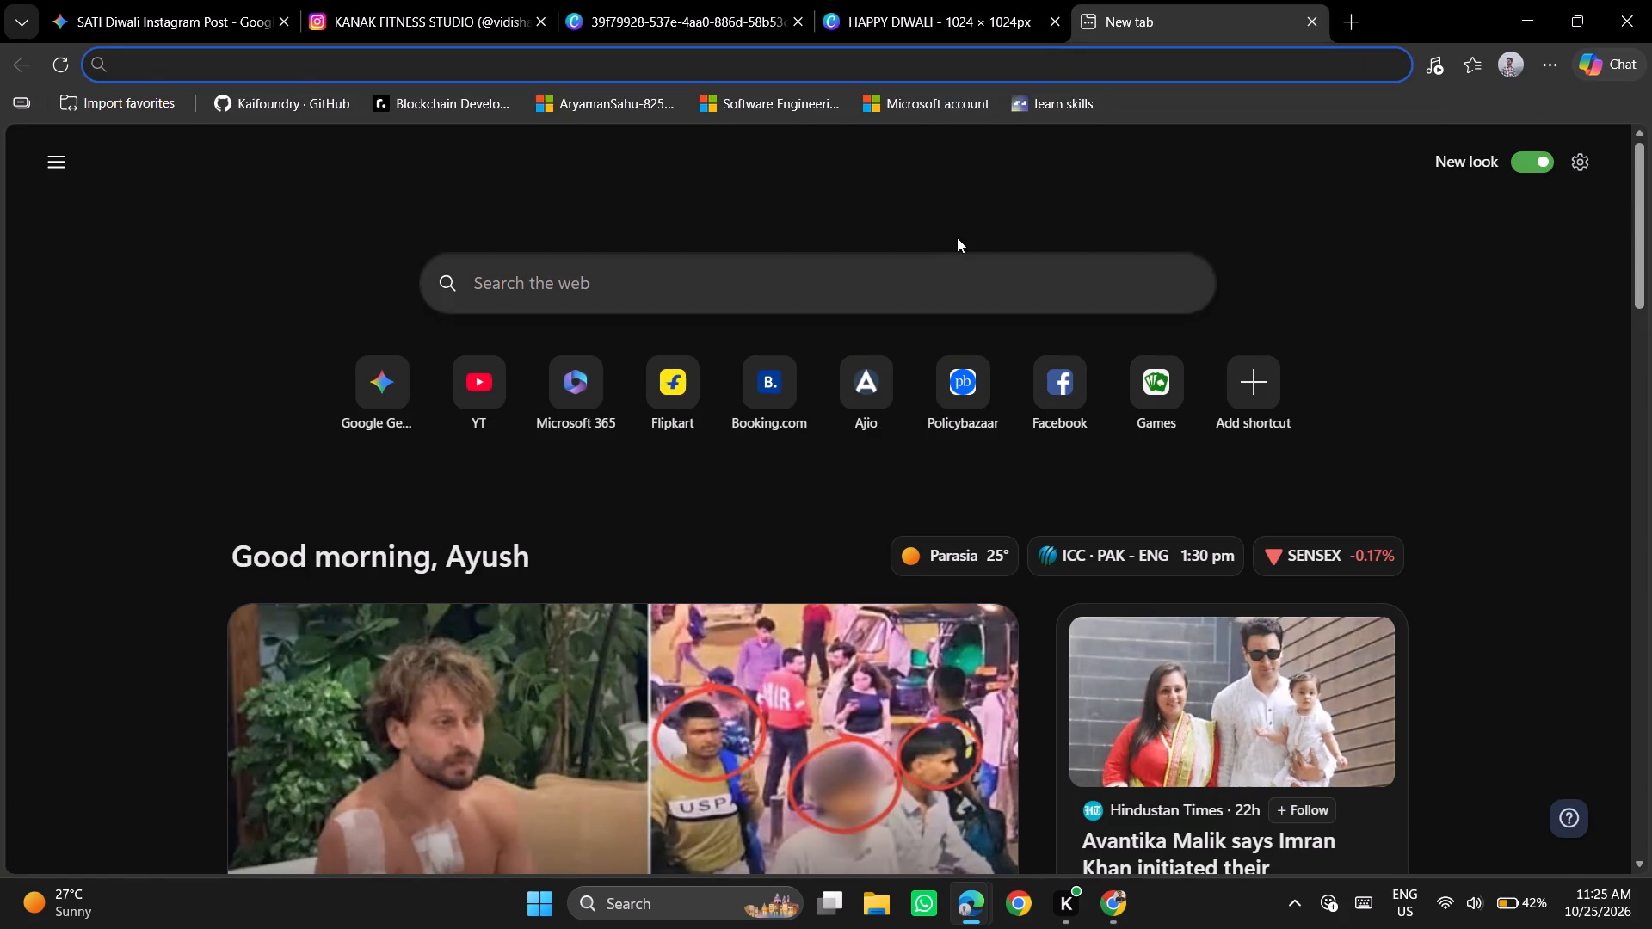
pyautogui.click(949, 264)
# Switch to the tab with the uploaded campus image and search the Canva templates for "DIWALI POSTER".
pyautogui.click(683, 0)
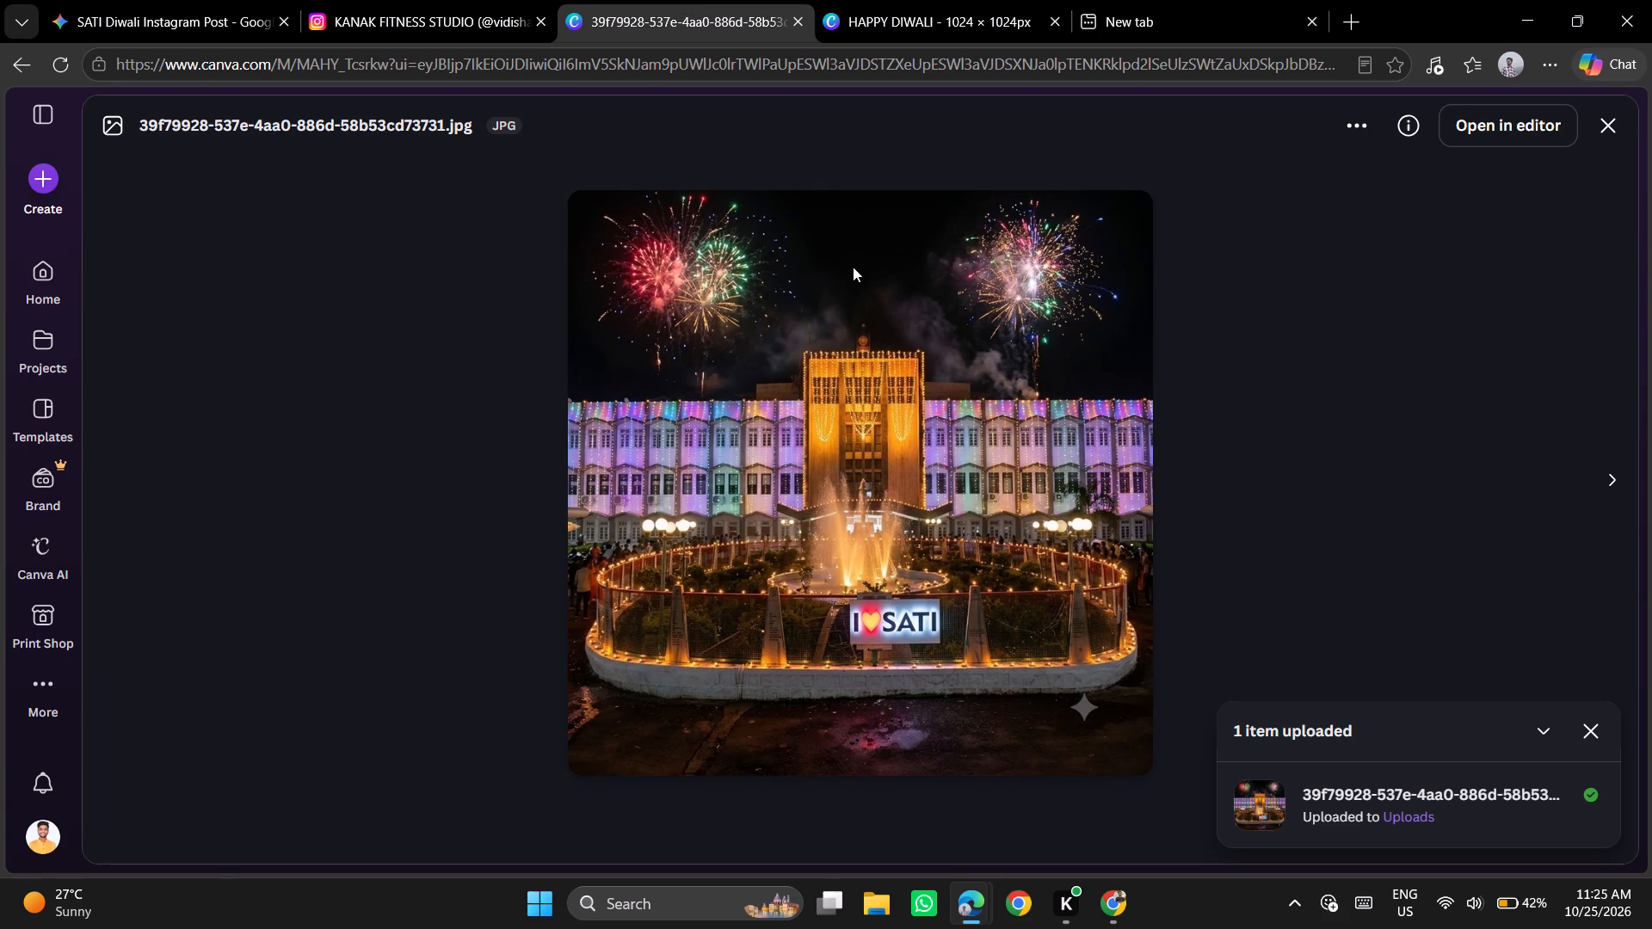
pyautogui.click(56, 265)
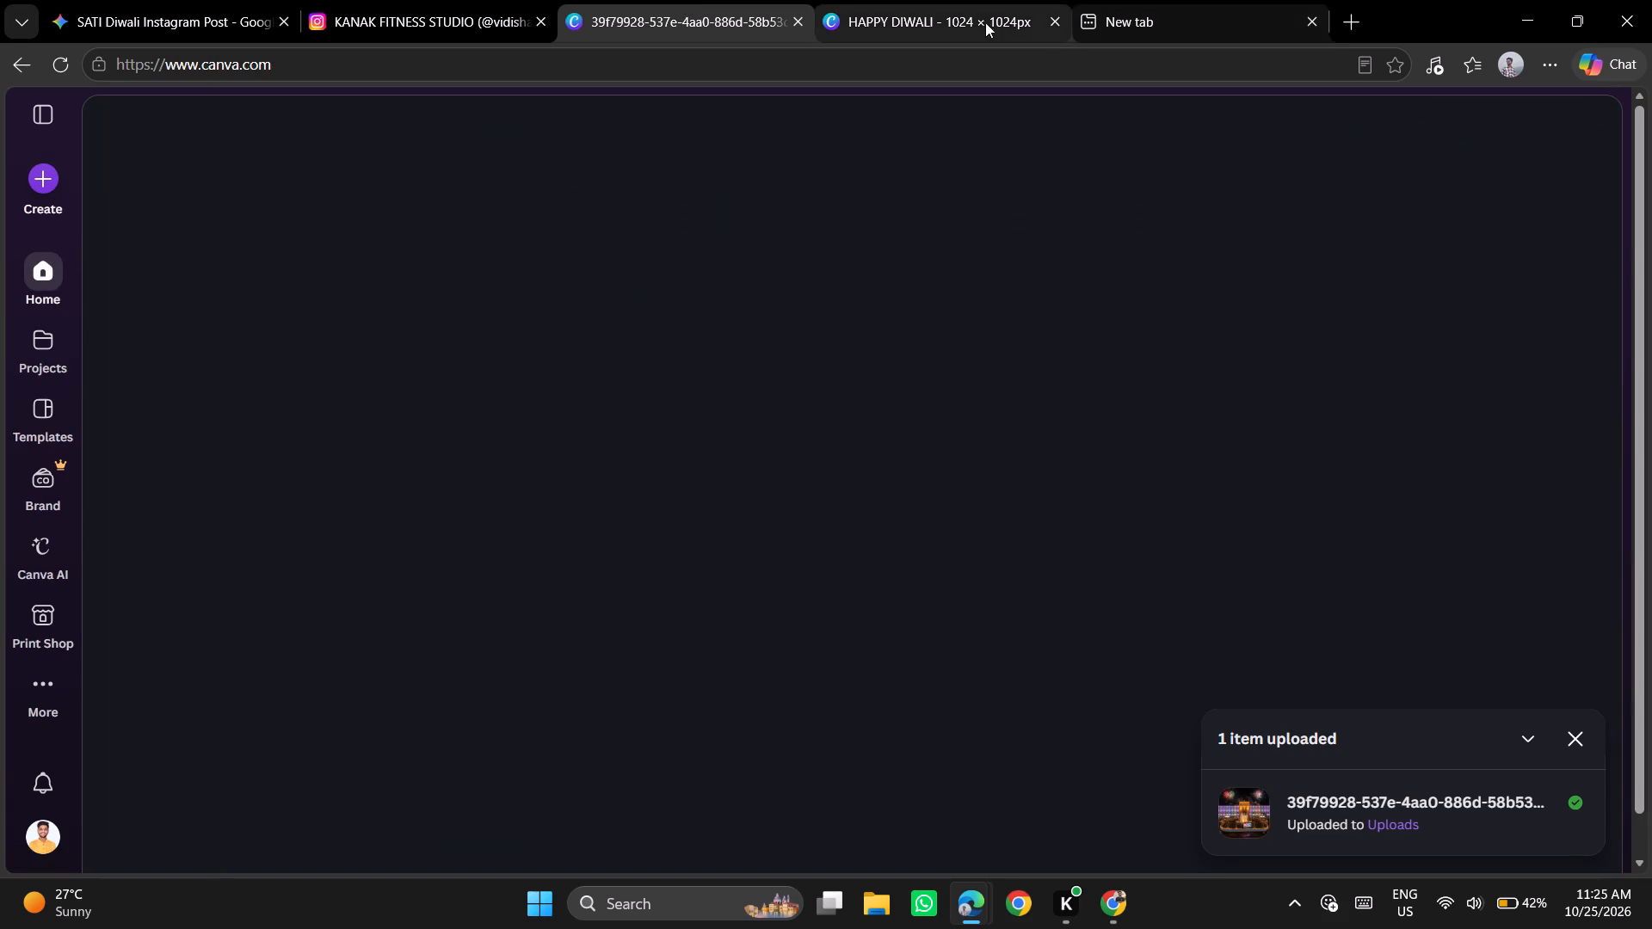
pyautogui.click(48, 421)
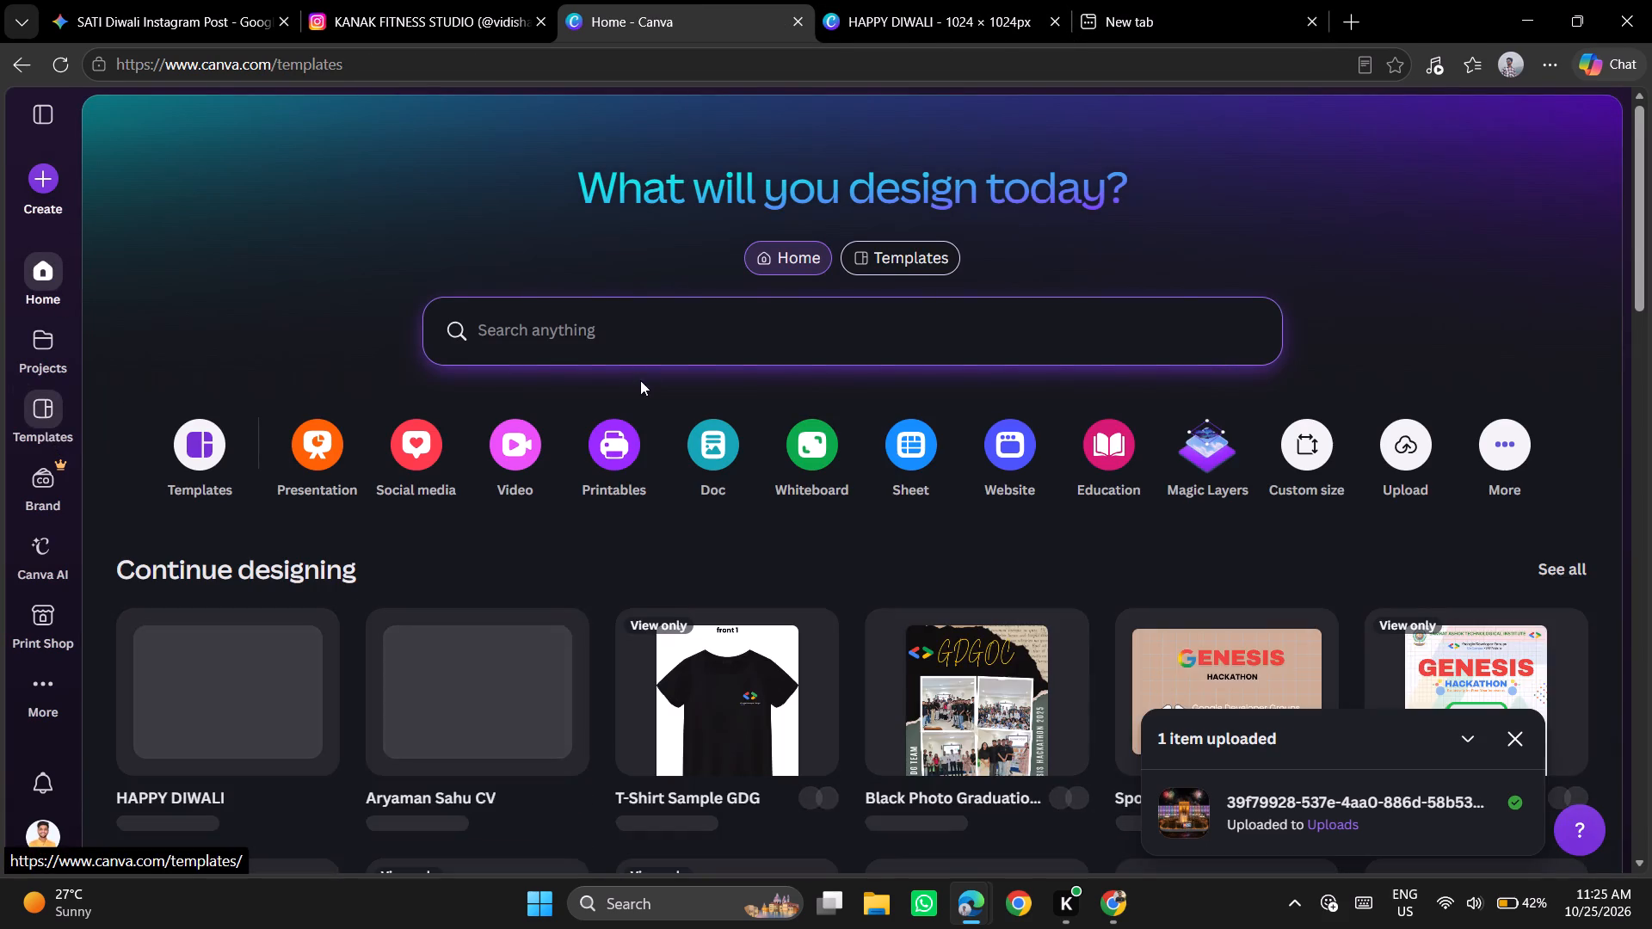
pyautogui.click(636, 344)
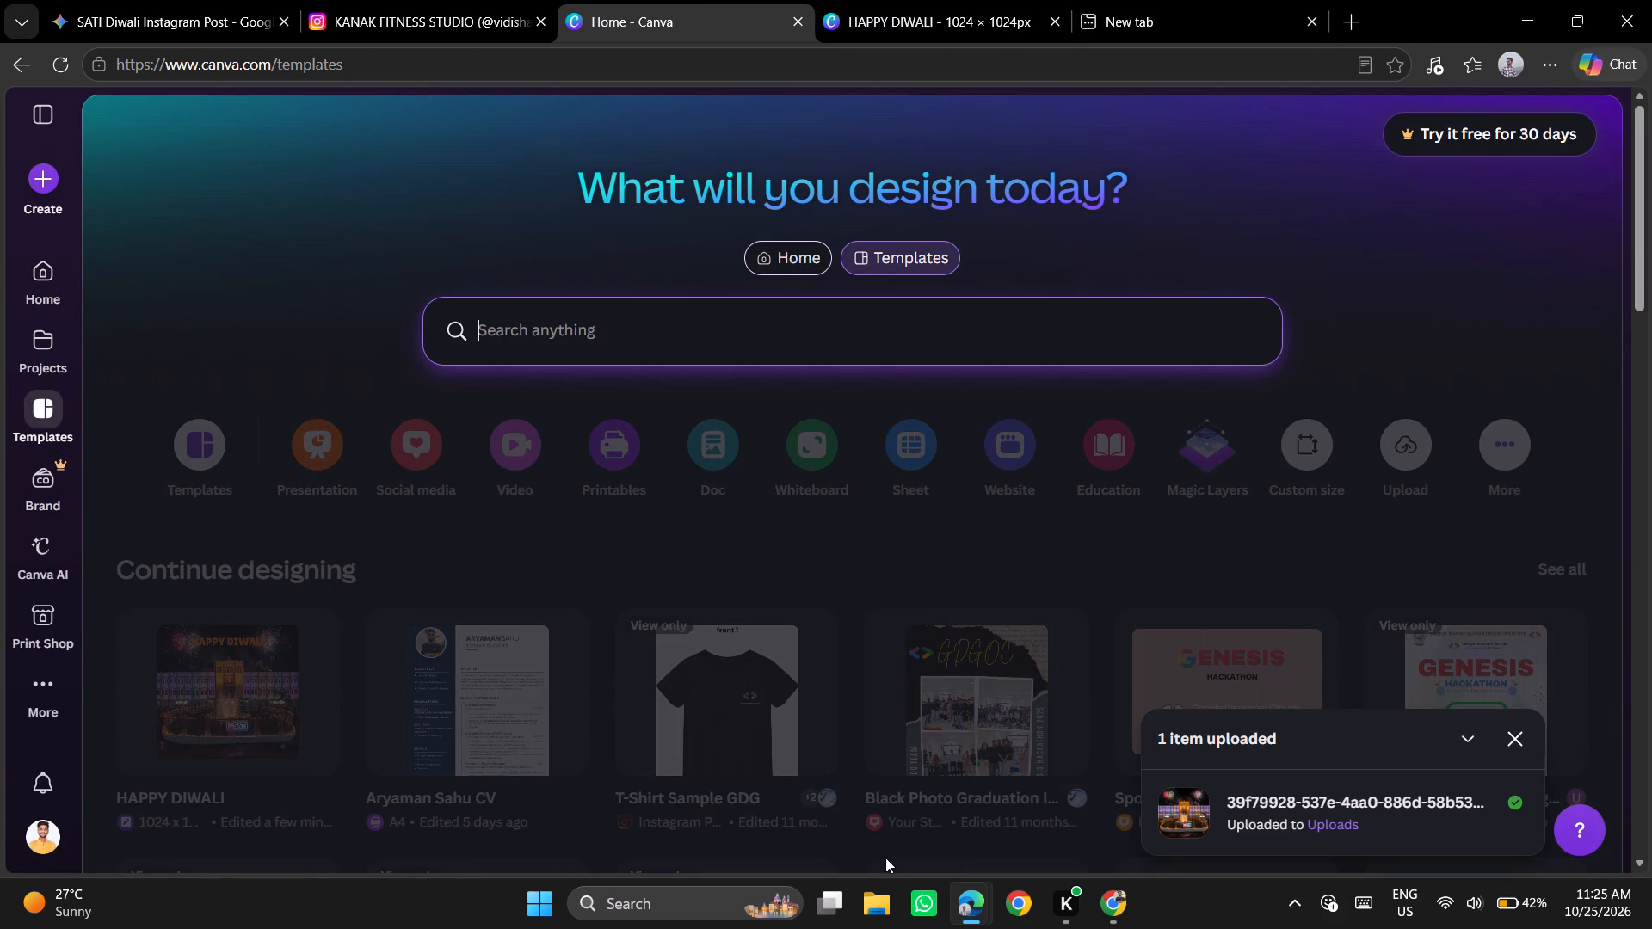
pyautogui.write('DIWALI POS')
pyautogui.write('TER')
pyautogui.press('Return')
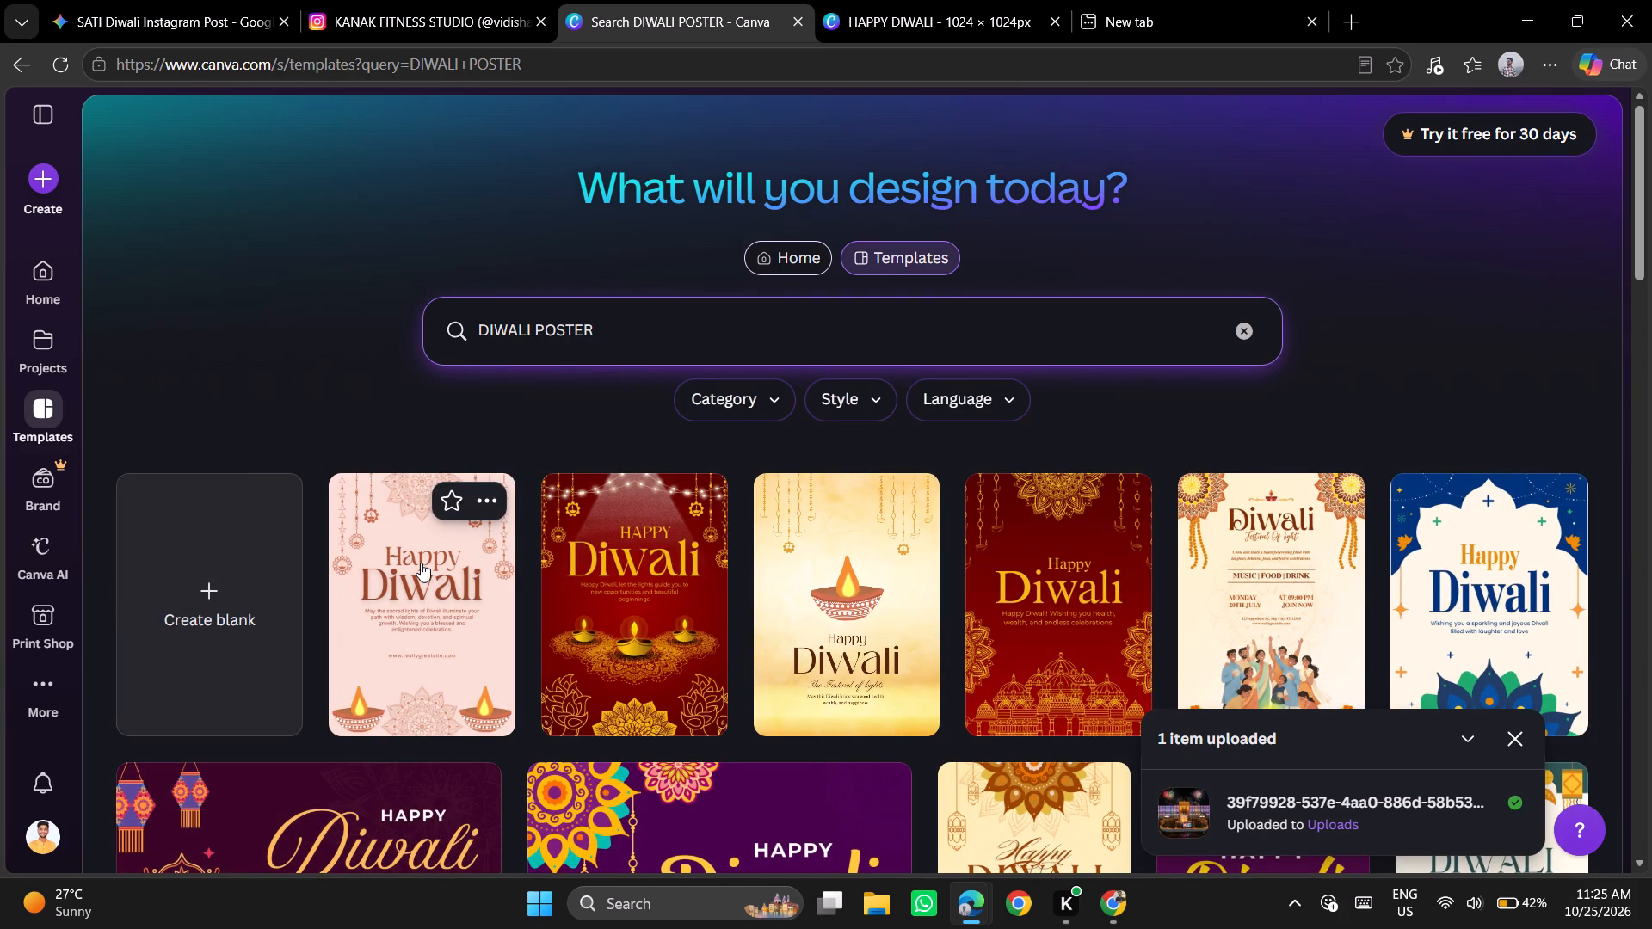
# Browse the Diwali poster templates for a heading style, comparing them with the current "HAPPY DIWALI" design.
pyautogui.scroll(-5, 451, 569)
pyautogui.scroll(3, 452, 569)
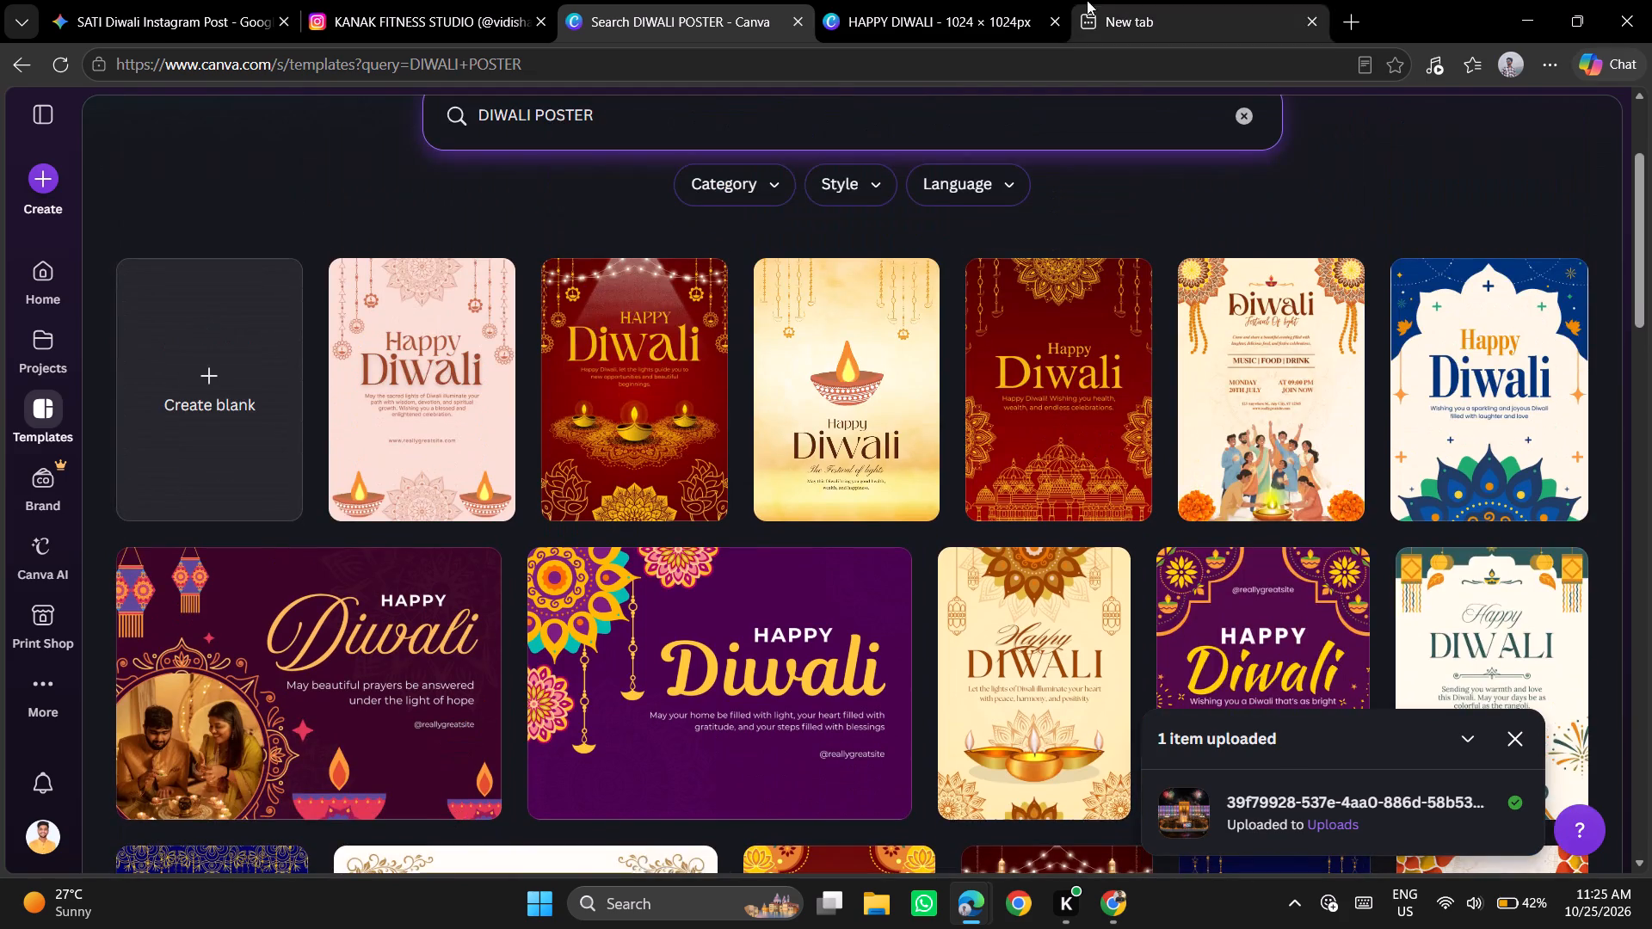
pyautogui.click(923, 17)
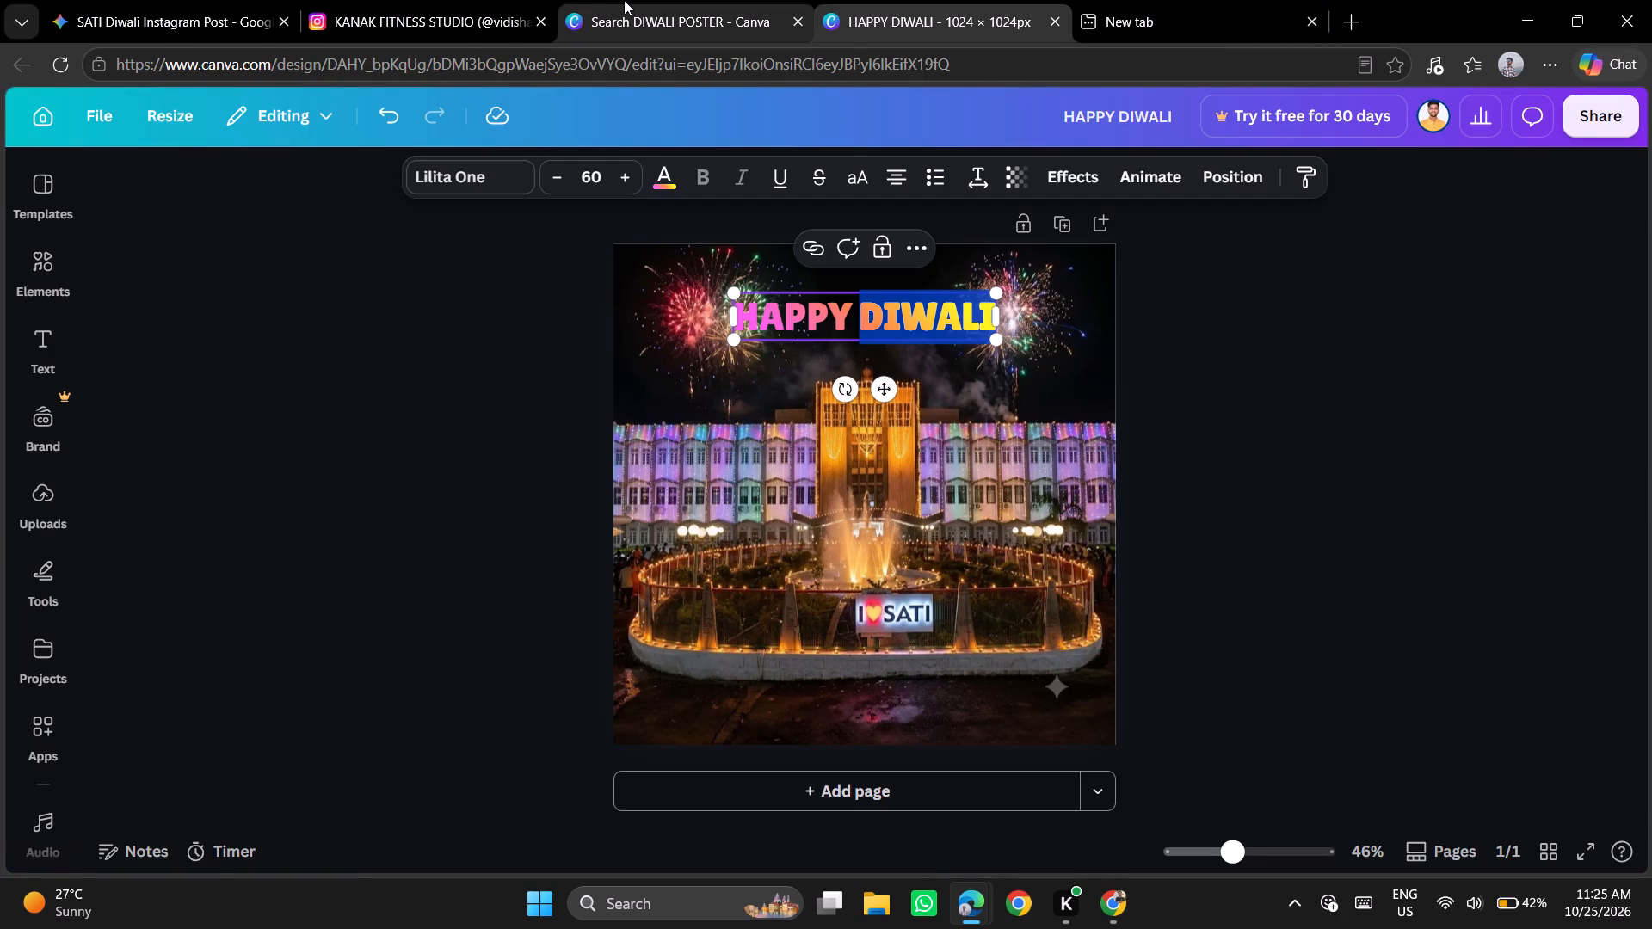
pyautogui.click(625, 0)
pyautogui.scroll(-8, 681, 374)
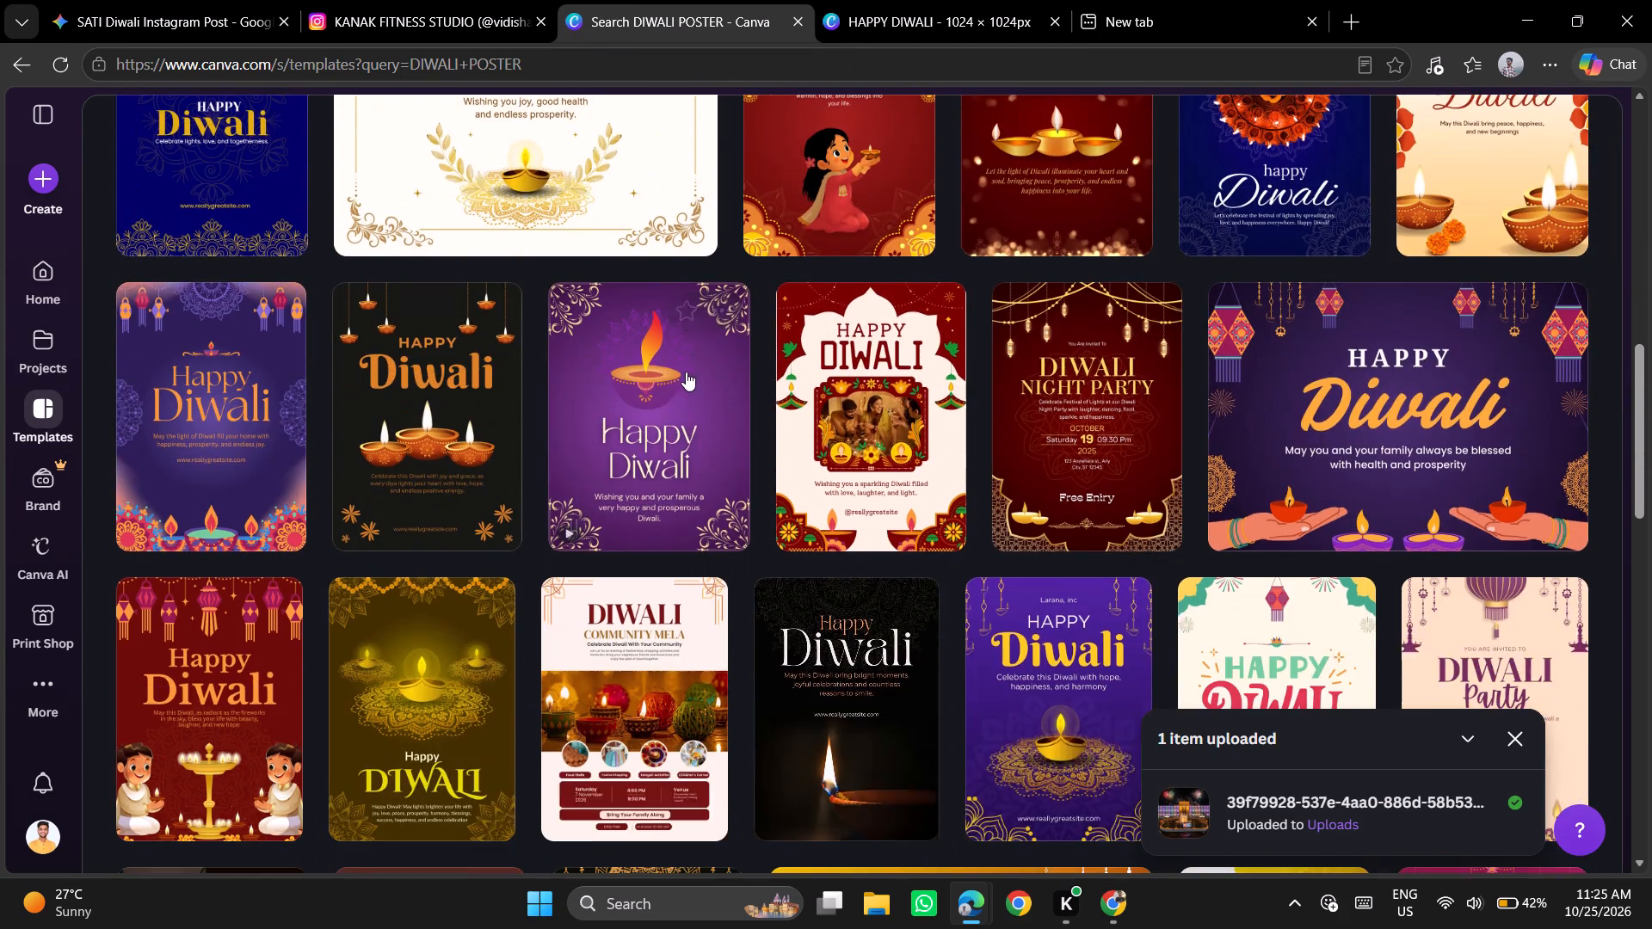
pyautogui.scroll(-6, 688, 370)
pyautogui.scroll(7, 688, 370)
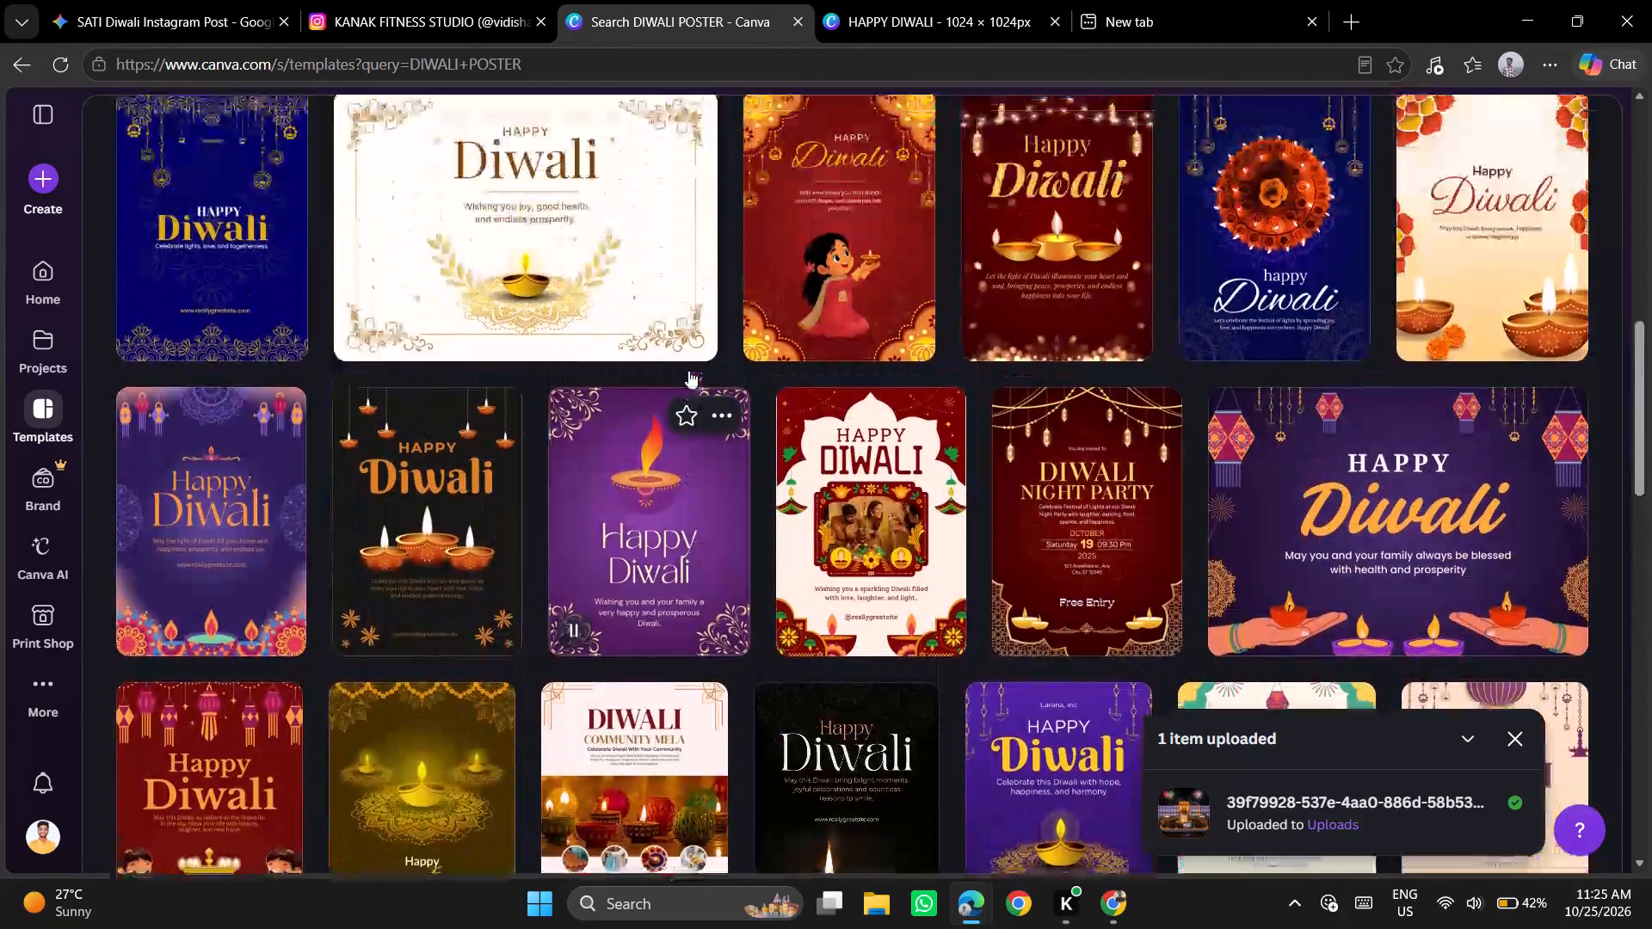
# Open the Orange and Black Traditional Happy Diwali Poster template for customising in its own tab and close its preview.
pyautogui.click(479, 469)
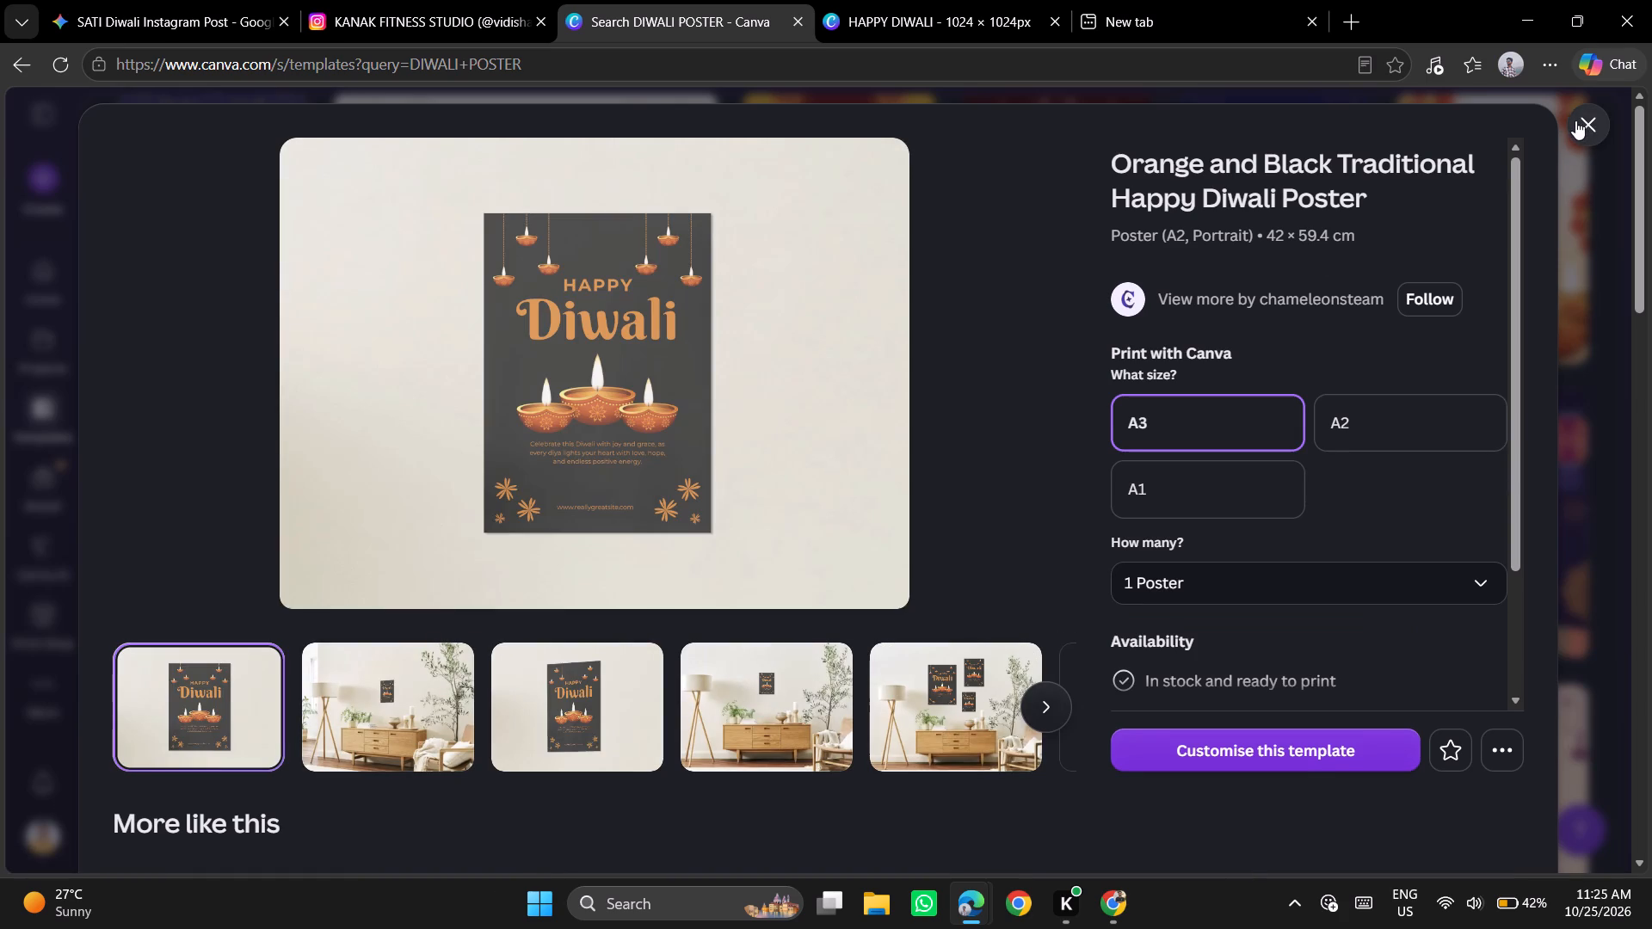
pyautogui.click(1270, 748)
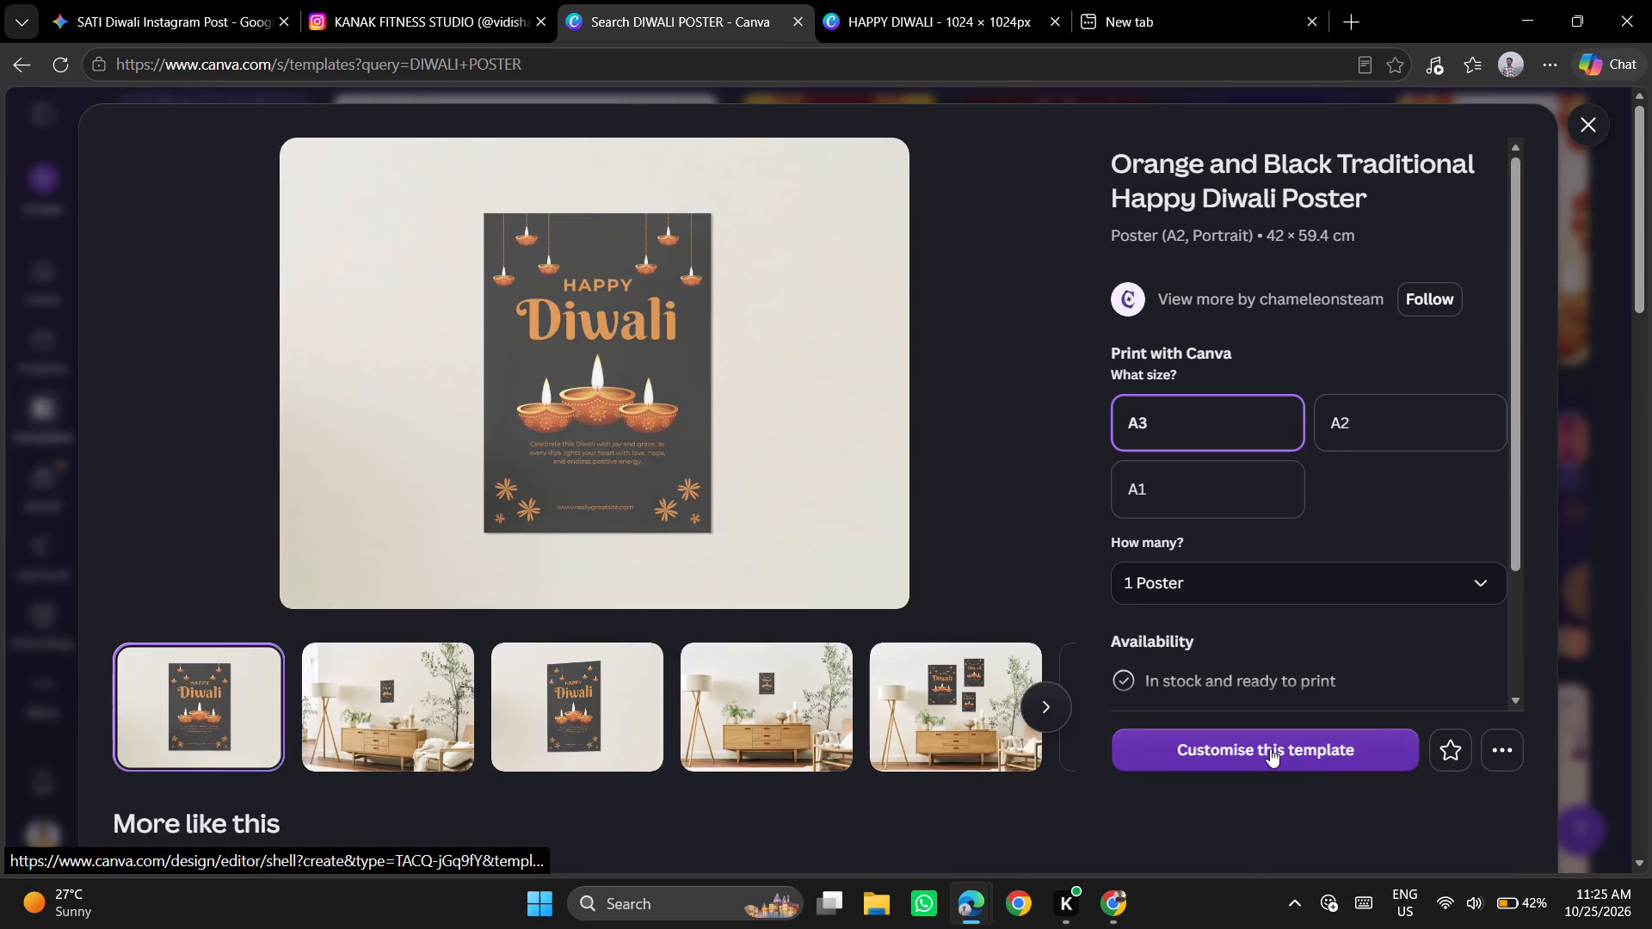
pyautogui.click(712, 0)
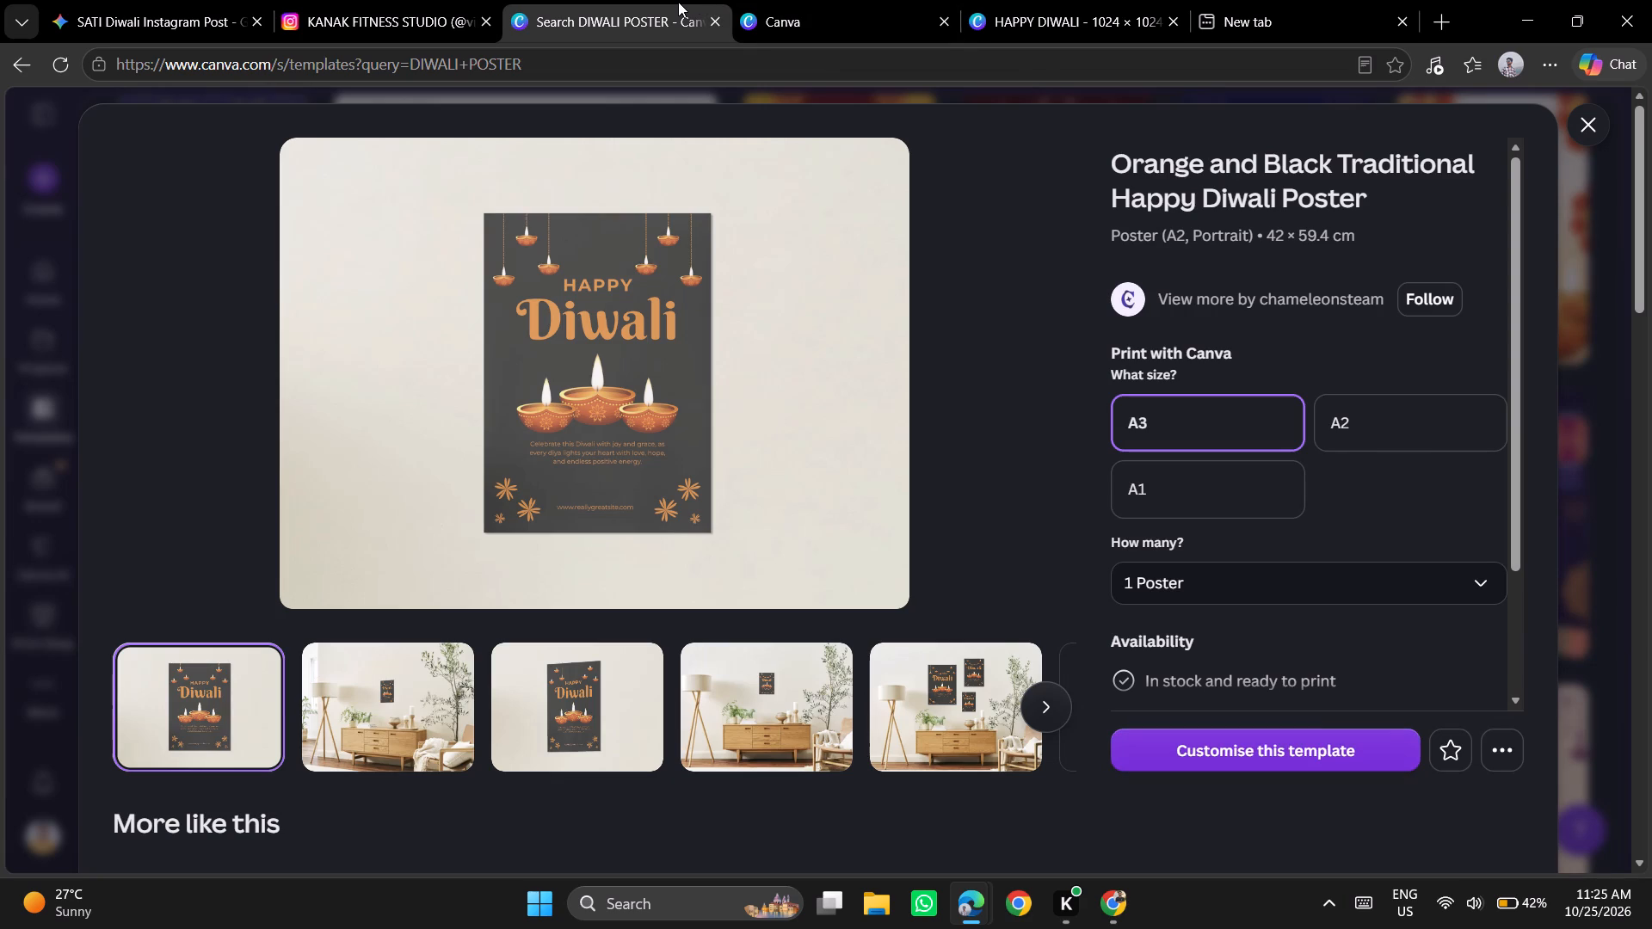
pyautogui.click(678, 2)
pyautogui.click(821, 0)
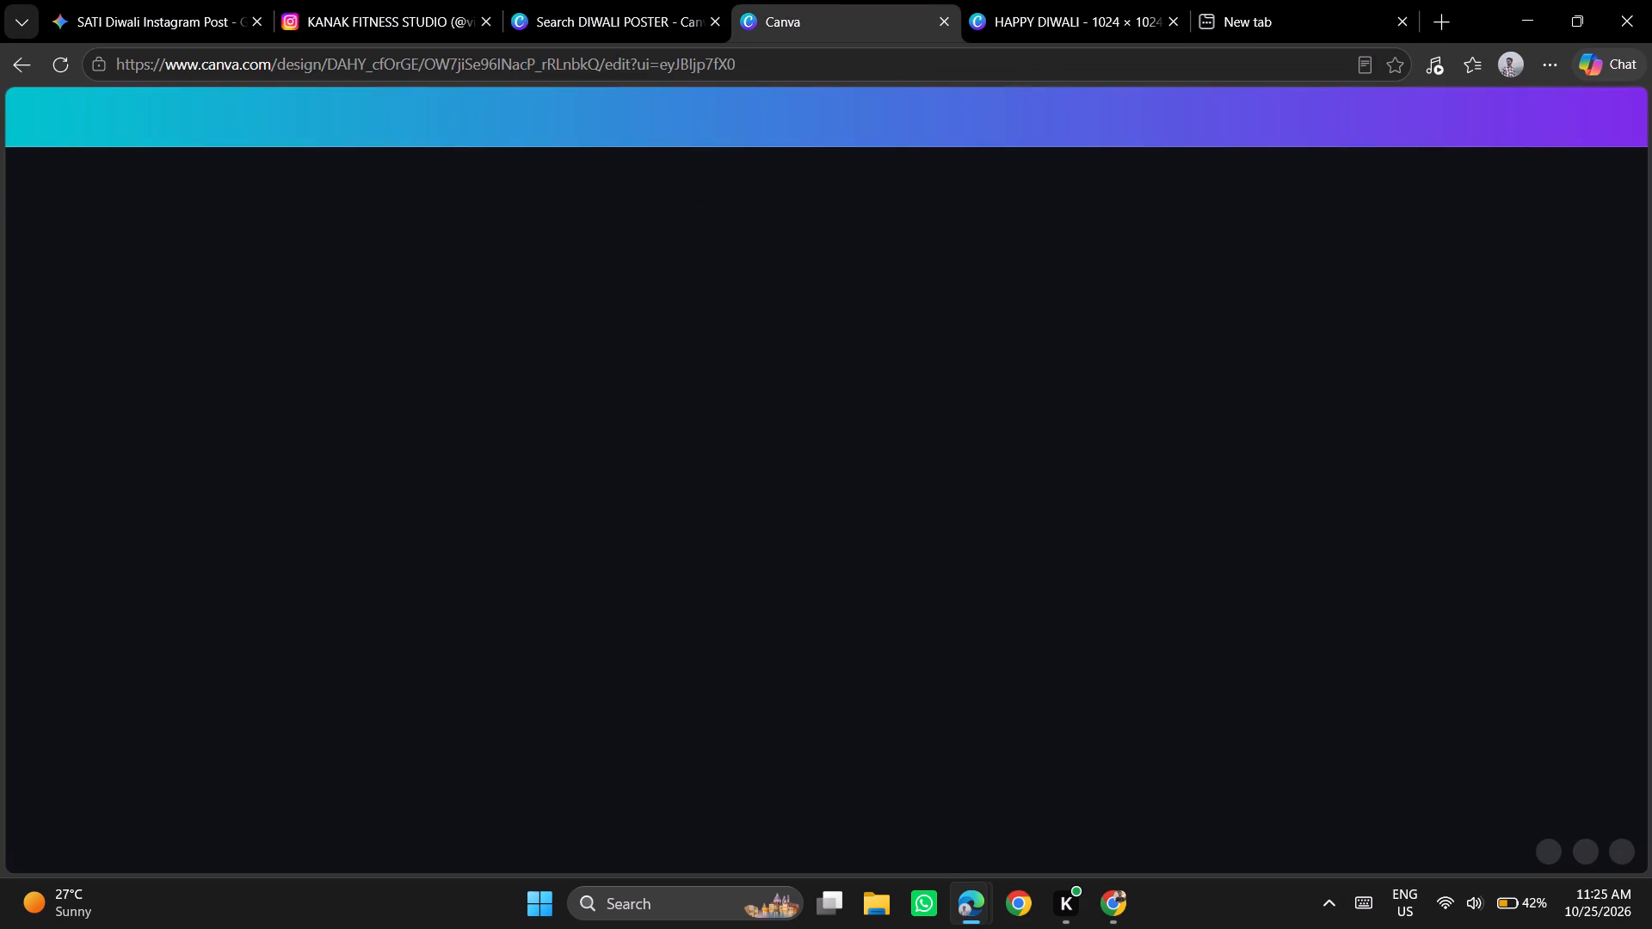
pyautogui.click(638, 7)
pyautogui.click(1558, 128)
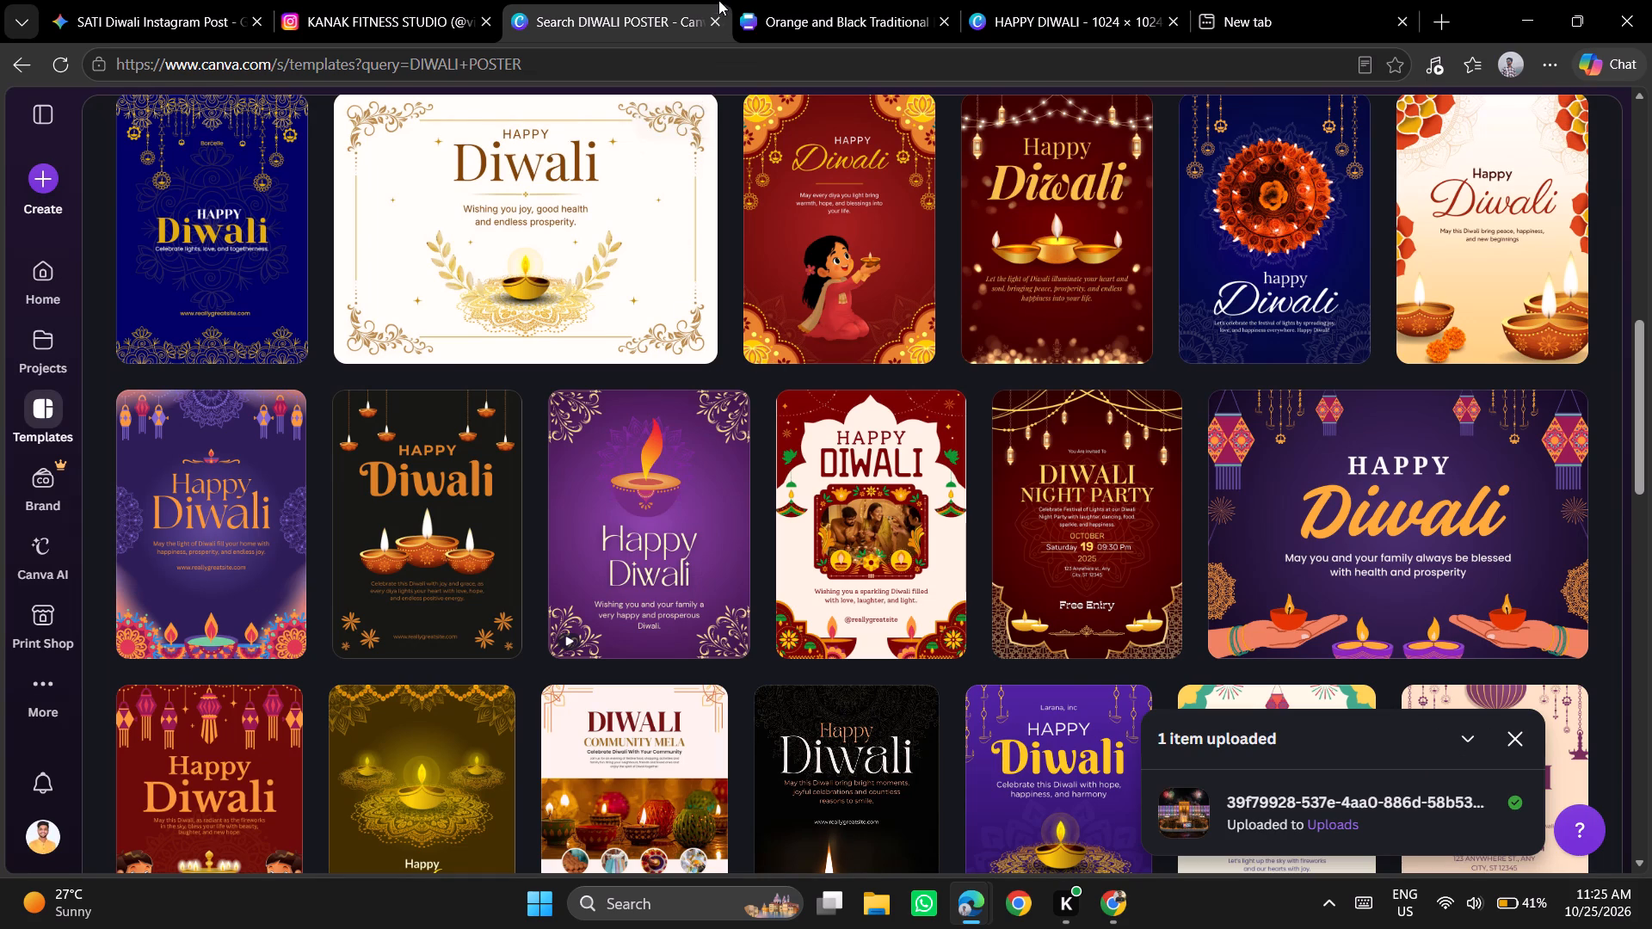
# Copy the large orange "Diwali" text from the Orange and Black Traditional Happy Diwali Poster.
pyautogui.click(774, 0)
pyautogui.click(890, 415)
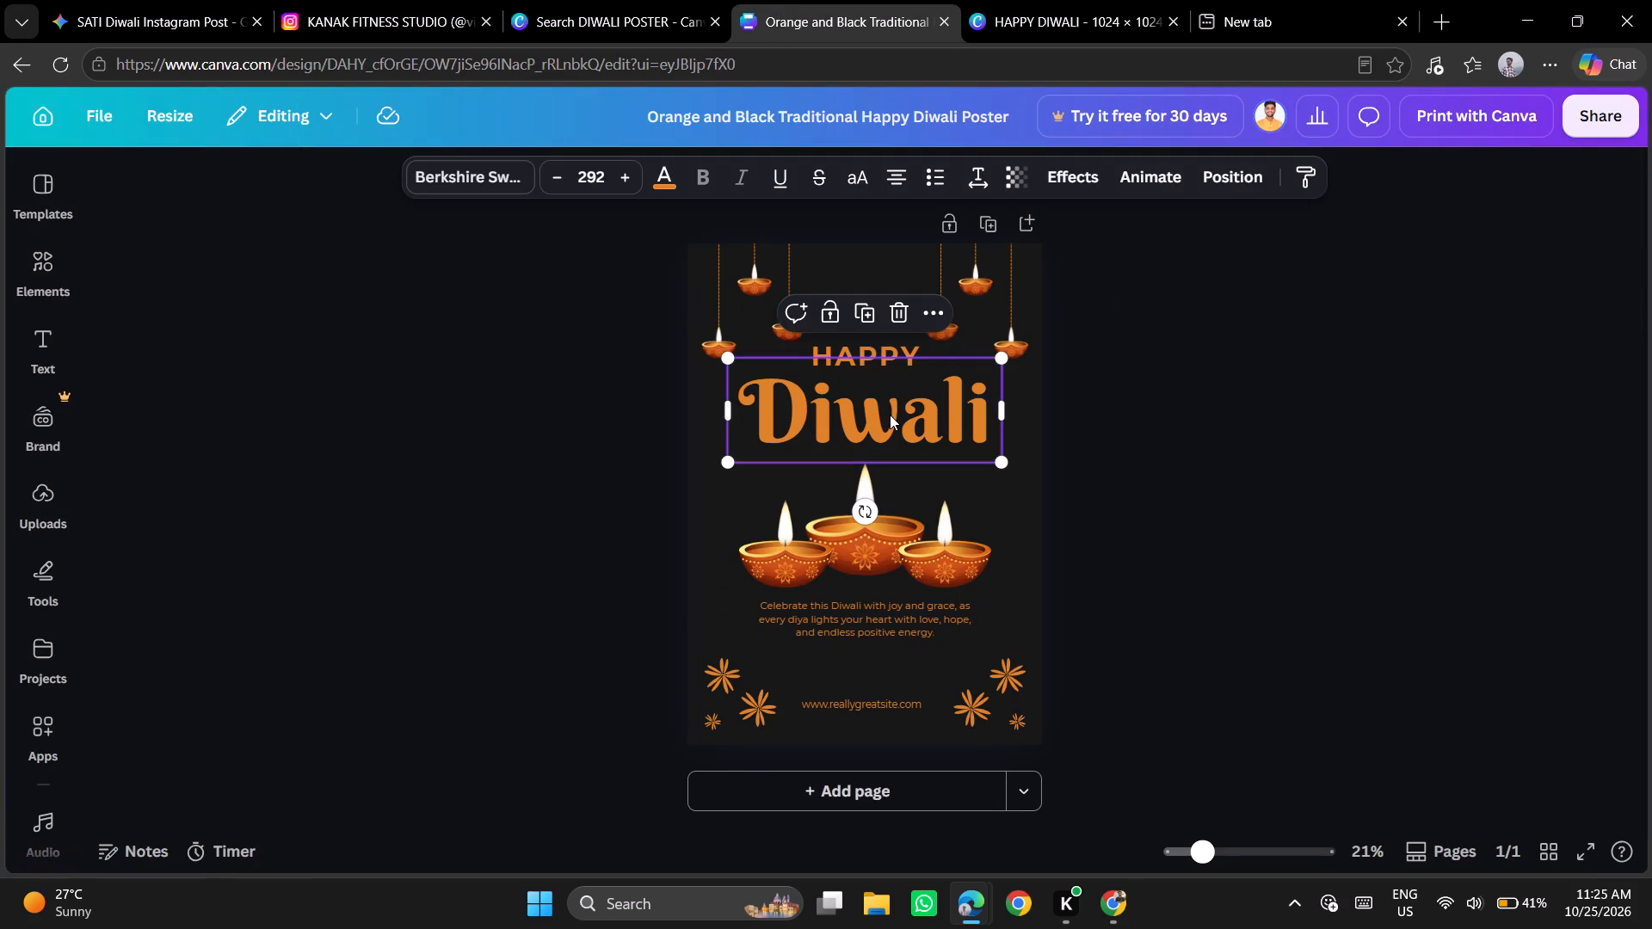
pyautogui.hotkey('ctrl', 'c')
# Check which font the large "Diwali" text uses in the Orange and Black poster and try to copy the font's name.
pyautogui.click(1010, 0)
pyautogui.doubleClick(885, 321)
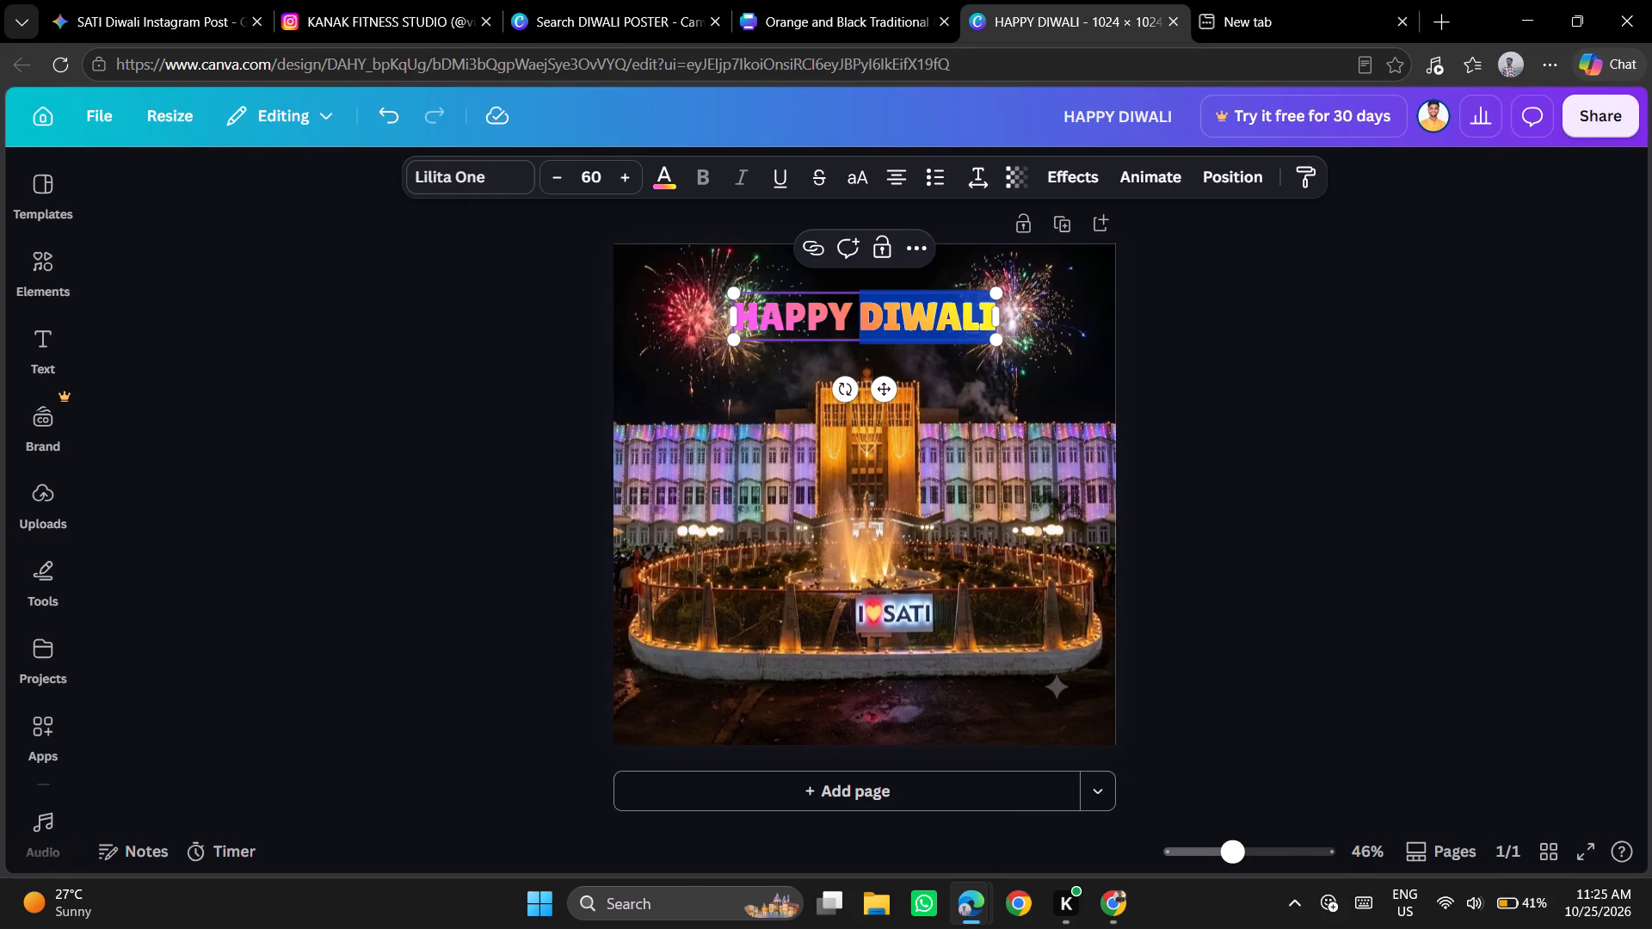
pyautogui.click(814, 318)
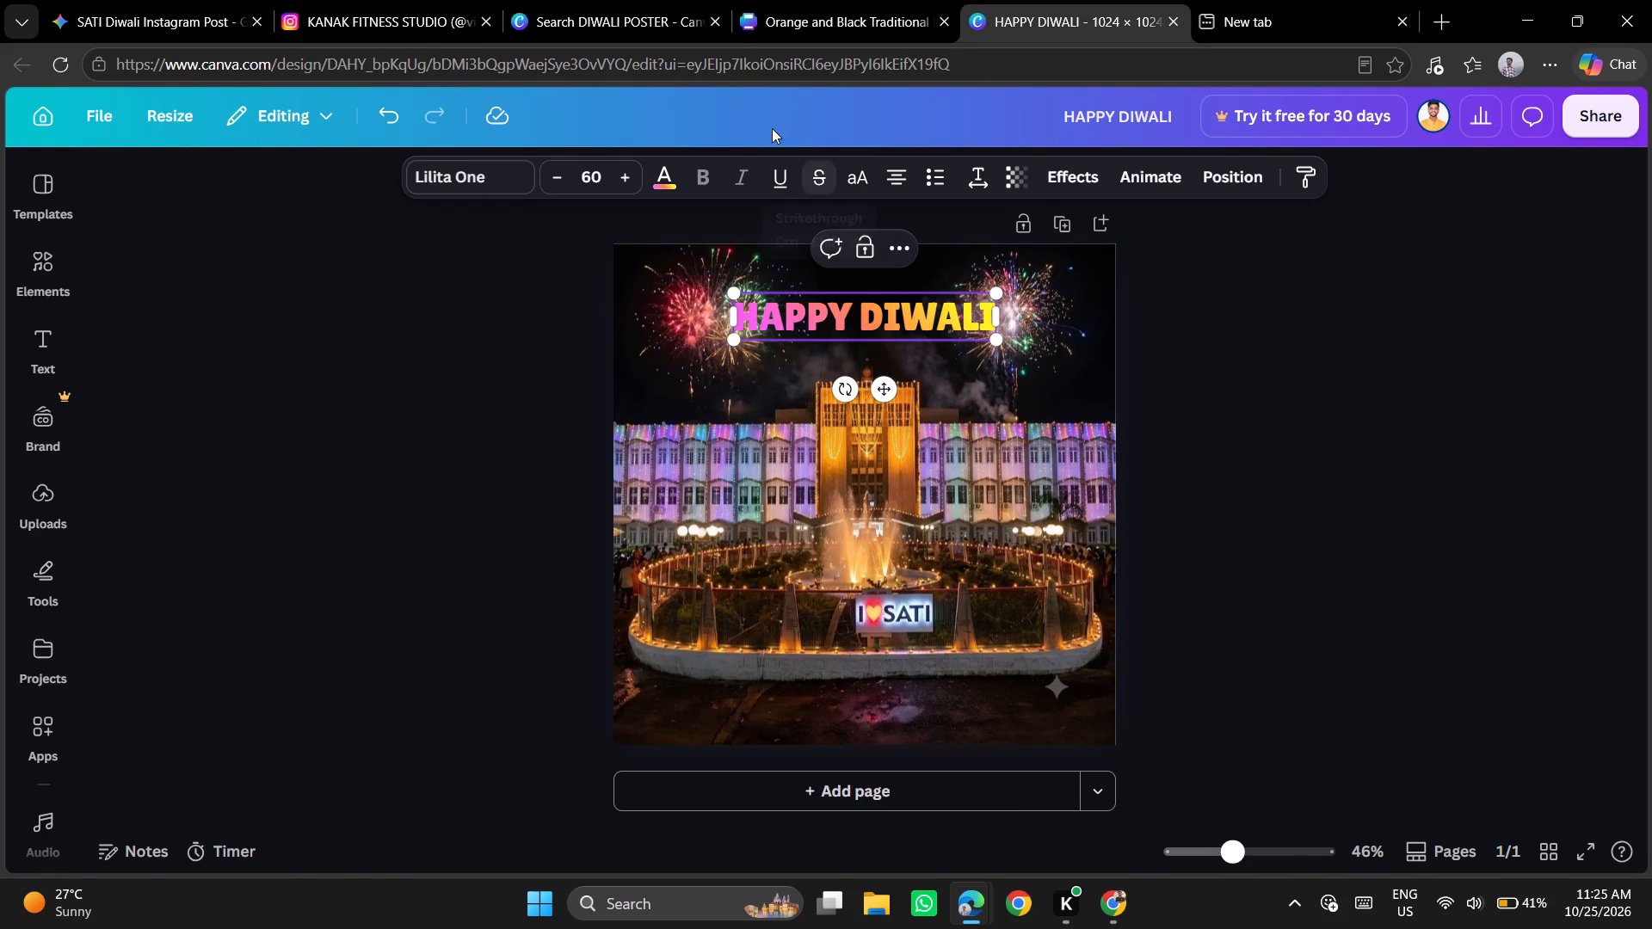
pyautogui.click(663, 0)
pyautogui.click(861, 0)
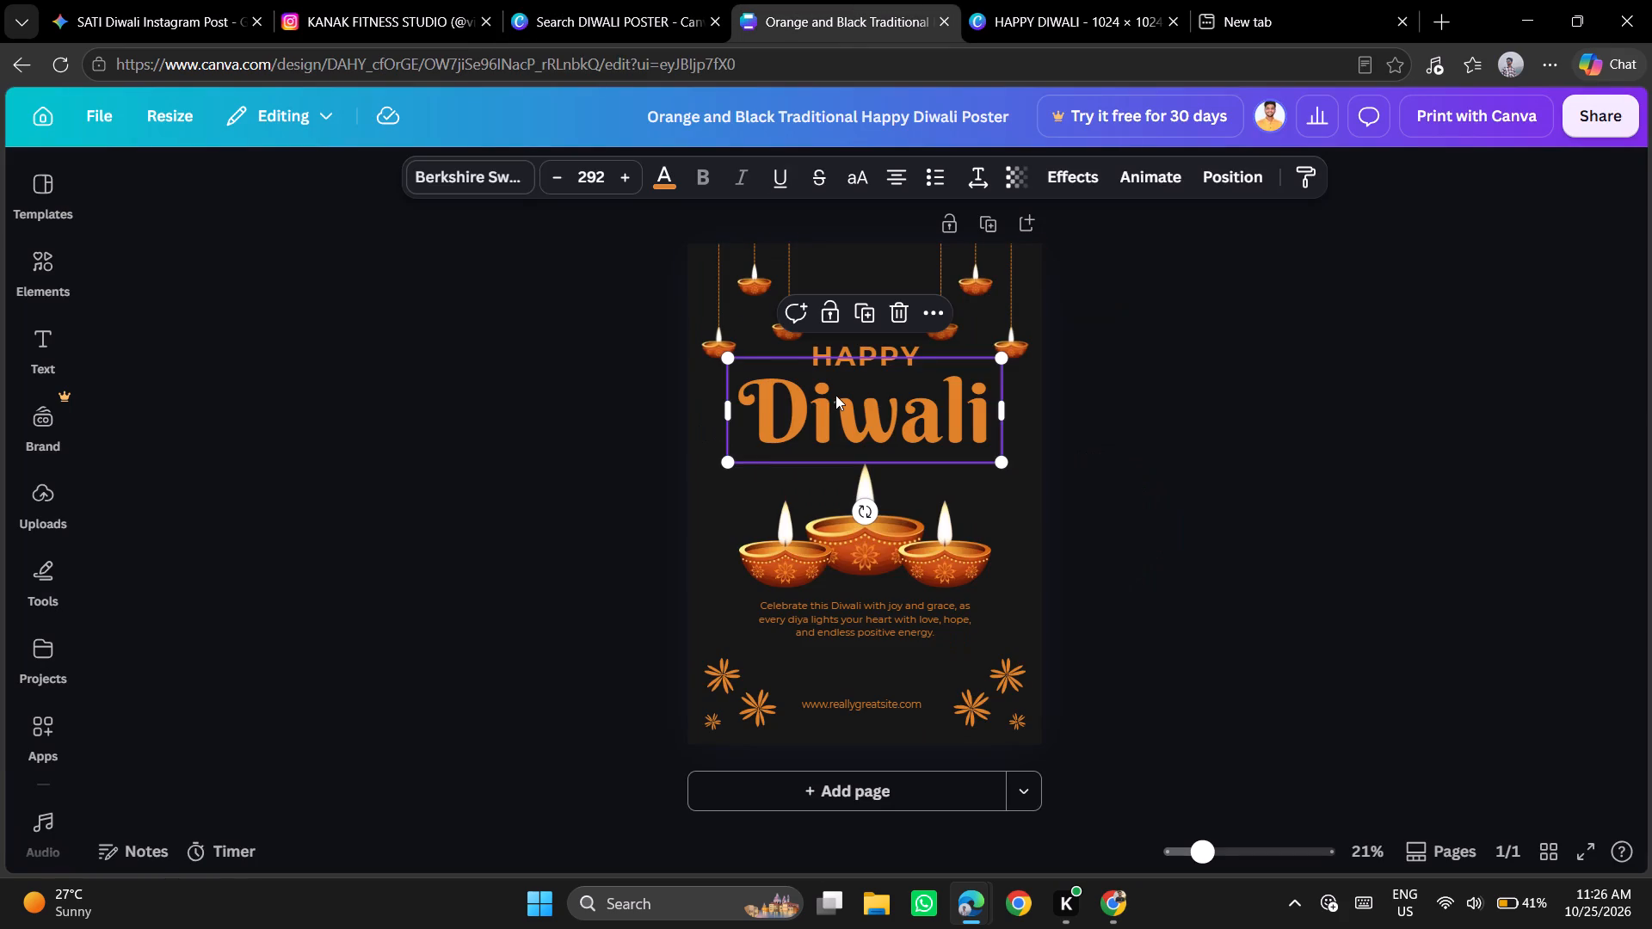
pyautogui.click(495, 179)
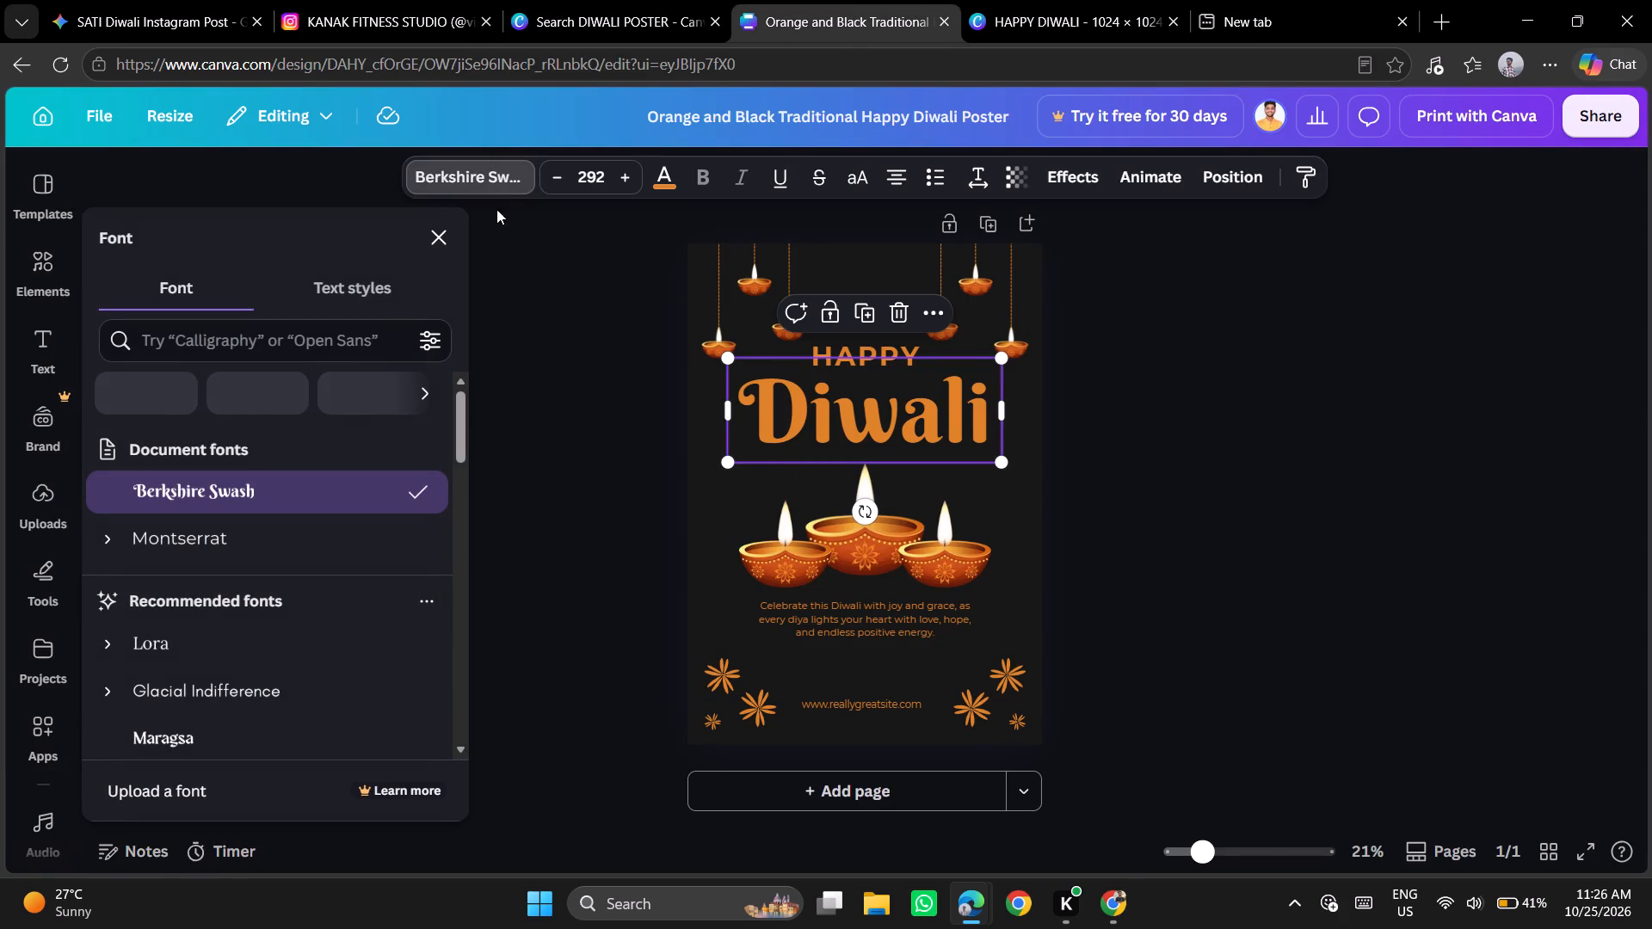
pyautogui.click(427, 484)
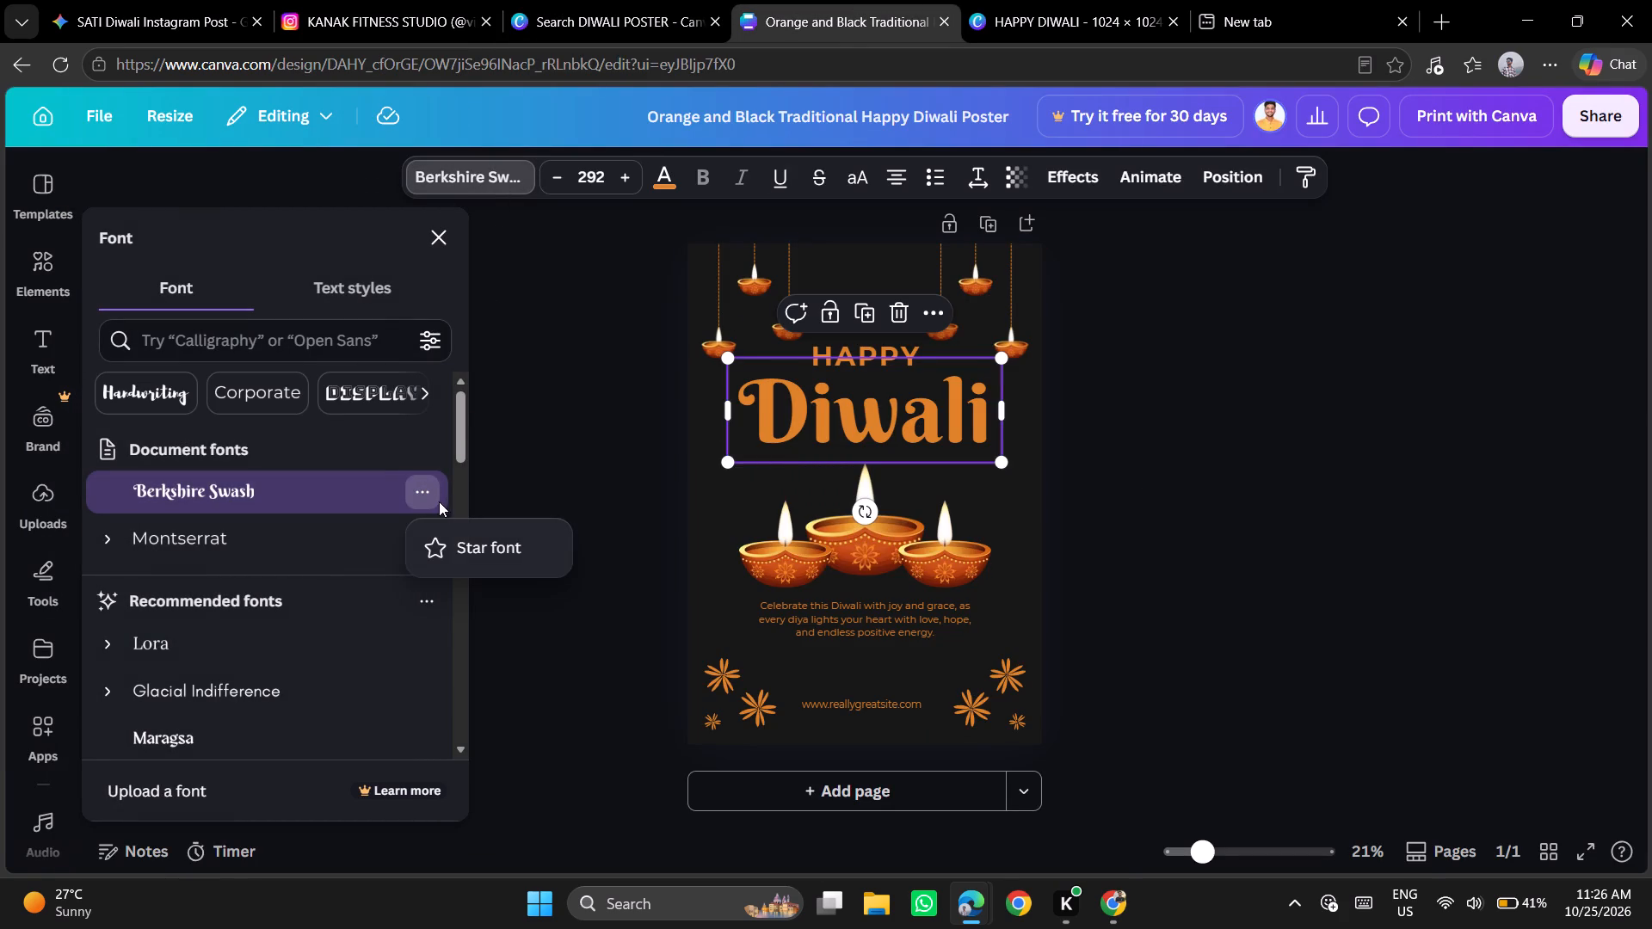
pyautogui.click(253, 496)
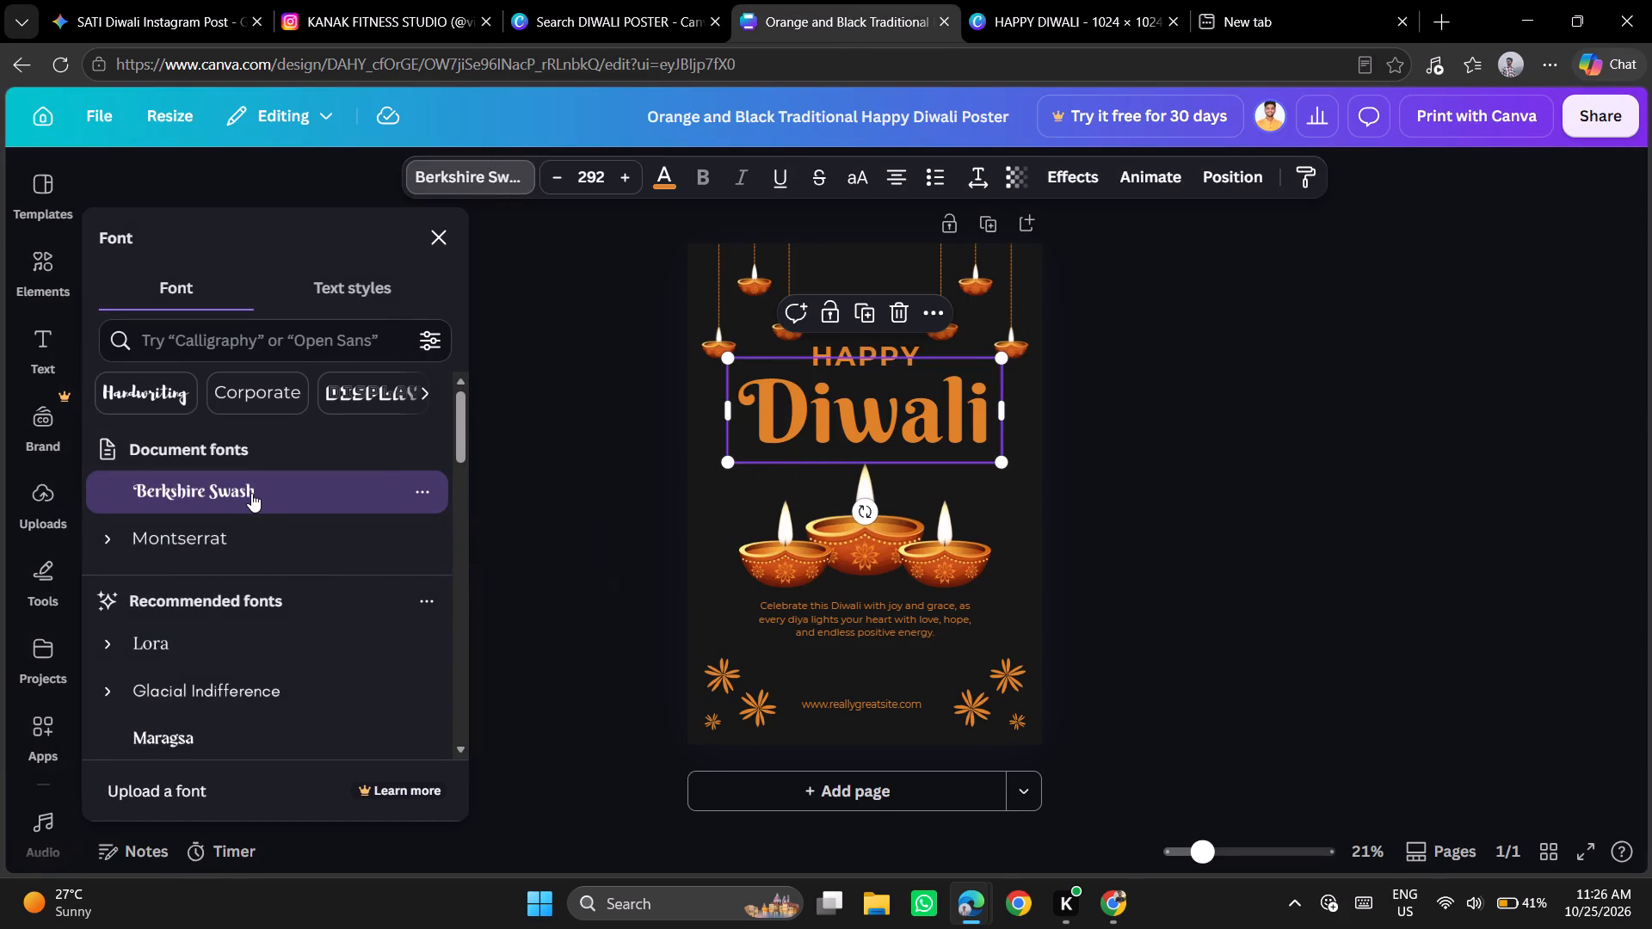
pyautogui.moveTo(251, 492); pyautogui.dragTo(184, 480)
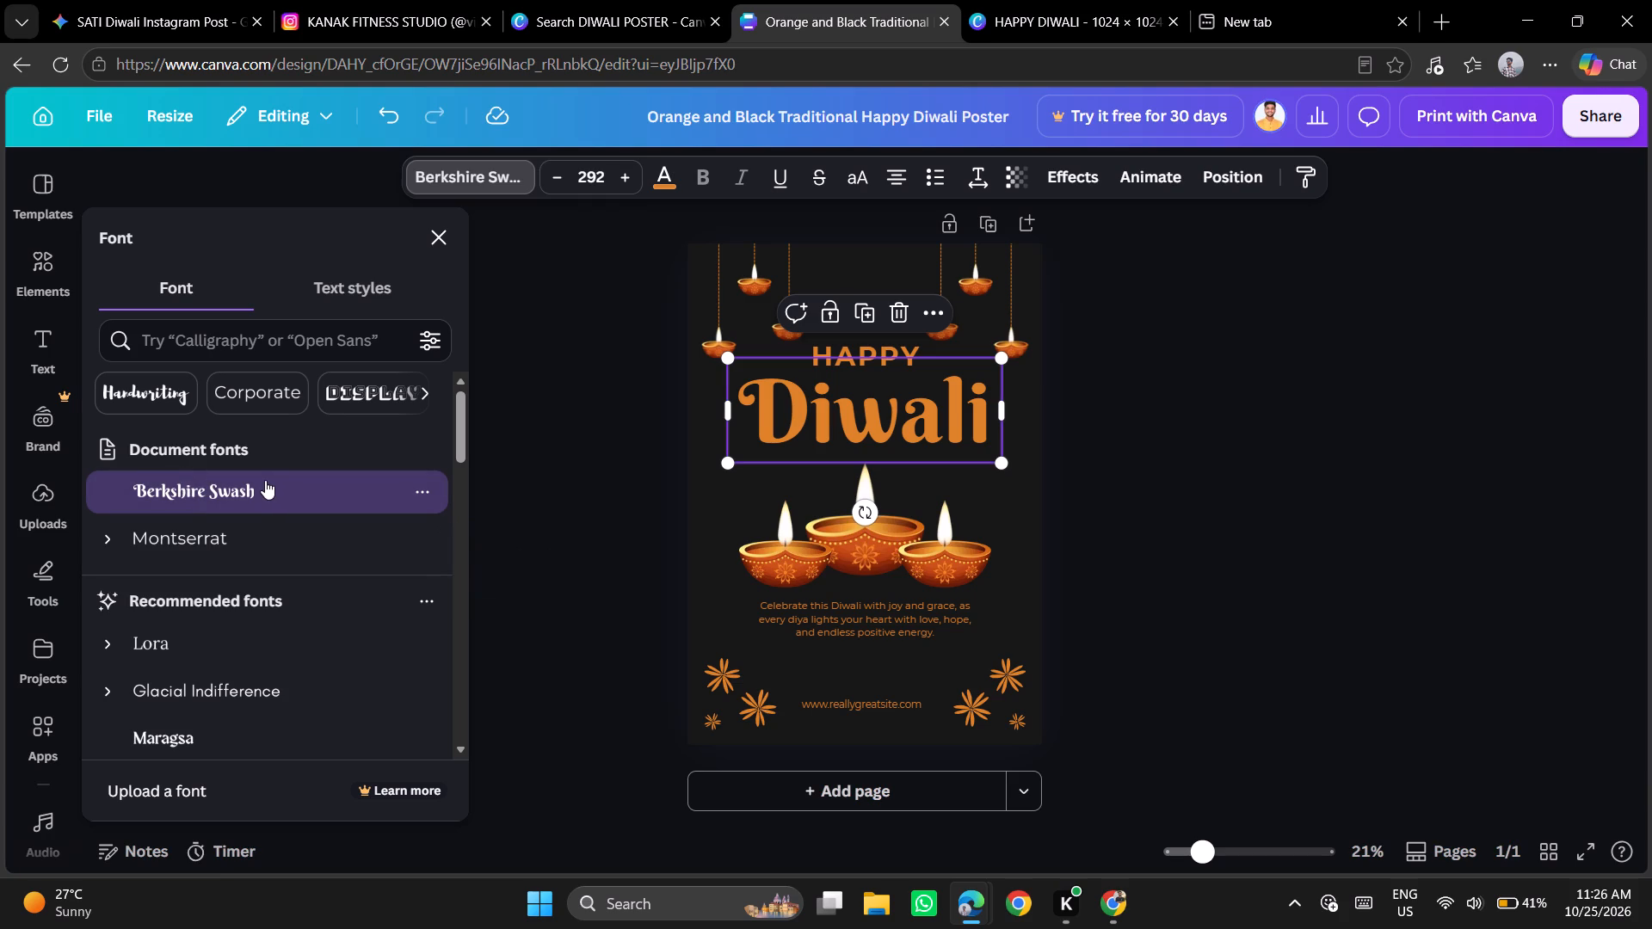
pyautogui.keyDown('alt'); pyautogui.moveTo(264, 482); pyautogui.dragTo(144, 483); pyautogui.keyUp('alt')
pyautogui.rightClick(147, 481)
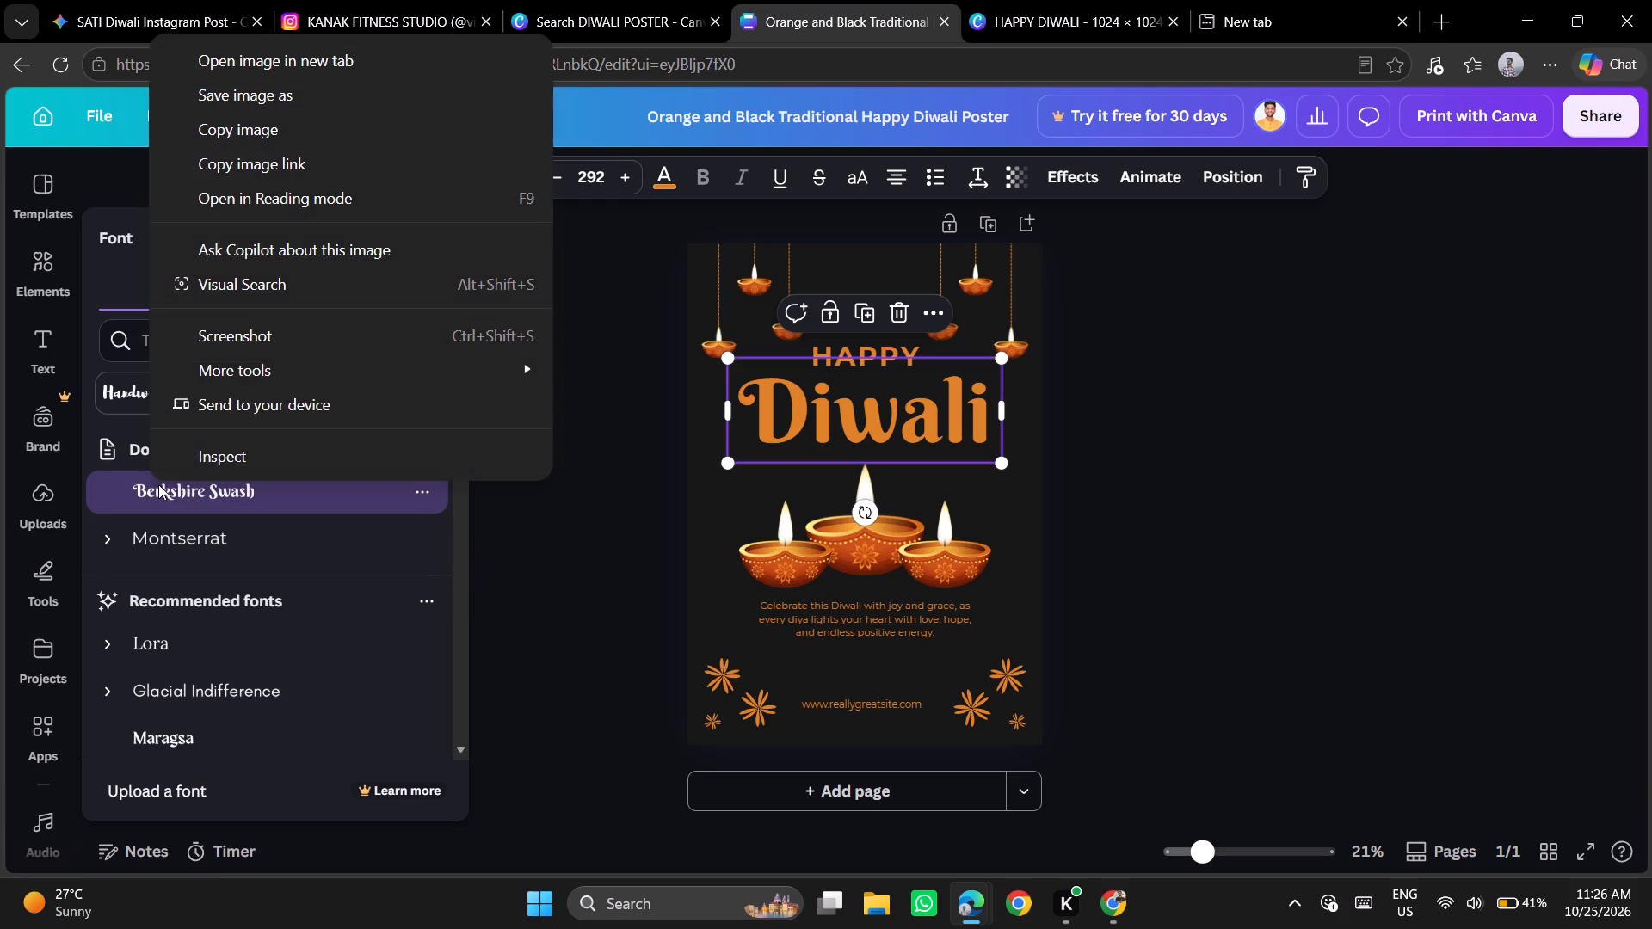
pyautogui.click(285, 134)
# In the HAPPY DIWALI design, search the fonts for "berks" and apply Berkshire Swash to the "HAPPY DIWALI" heading.
pyautogui.click(1061, 0)
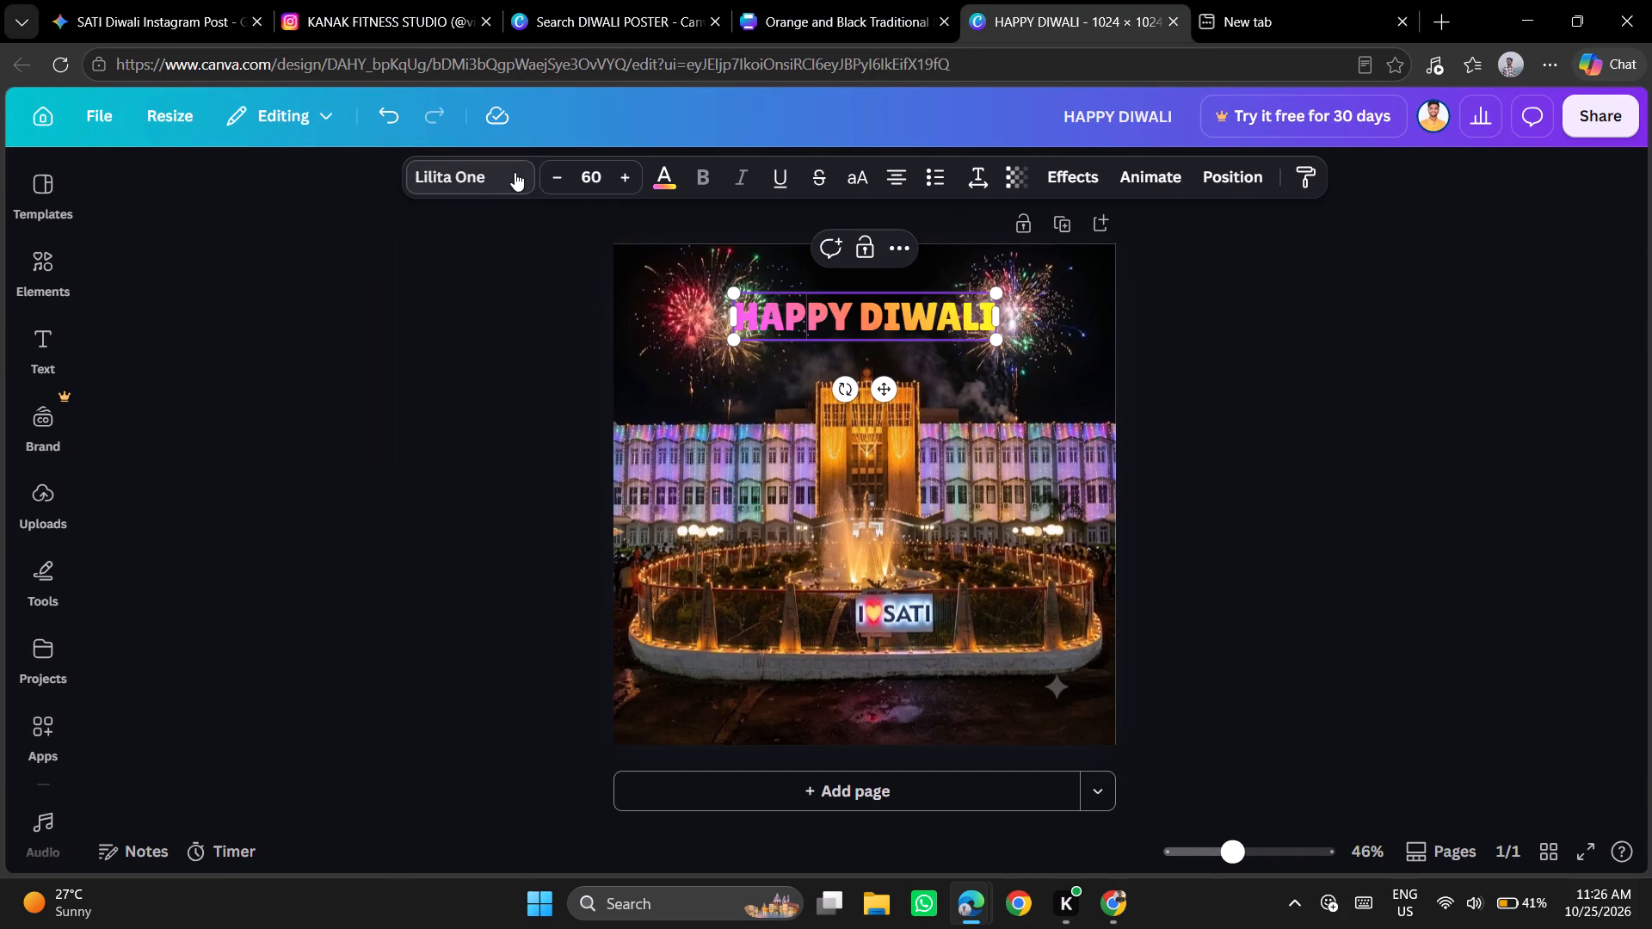
pyautogui.click(510, 172)
pyautogui.click(317, 342)
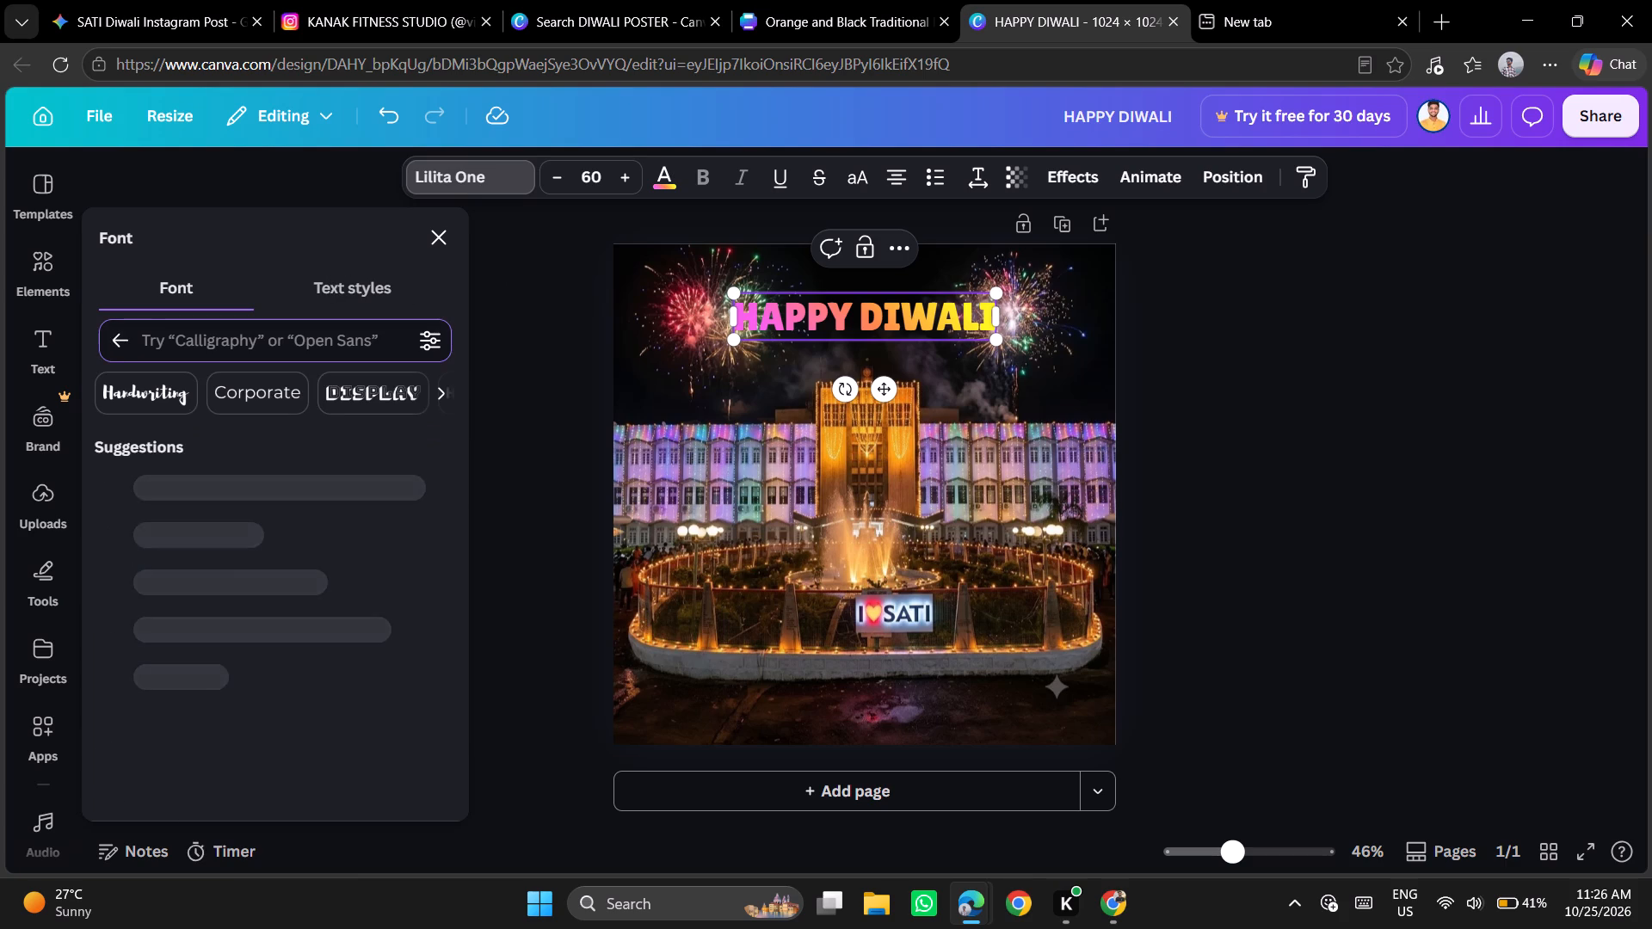
pyautogui.hotkey('ctrl', 'v')
pyautogui.click(609, 0)
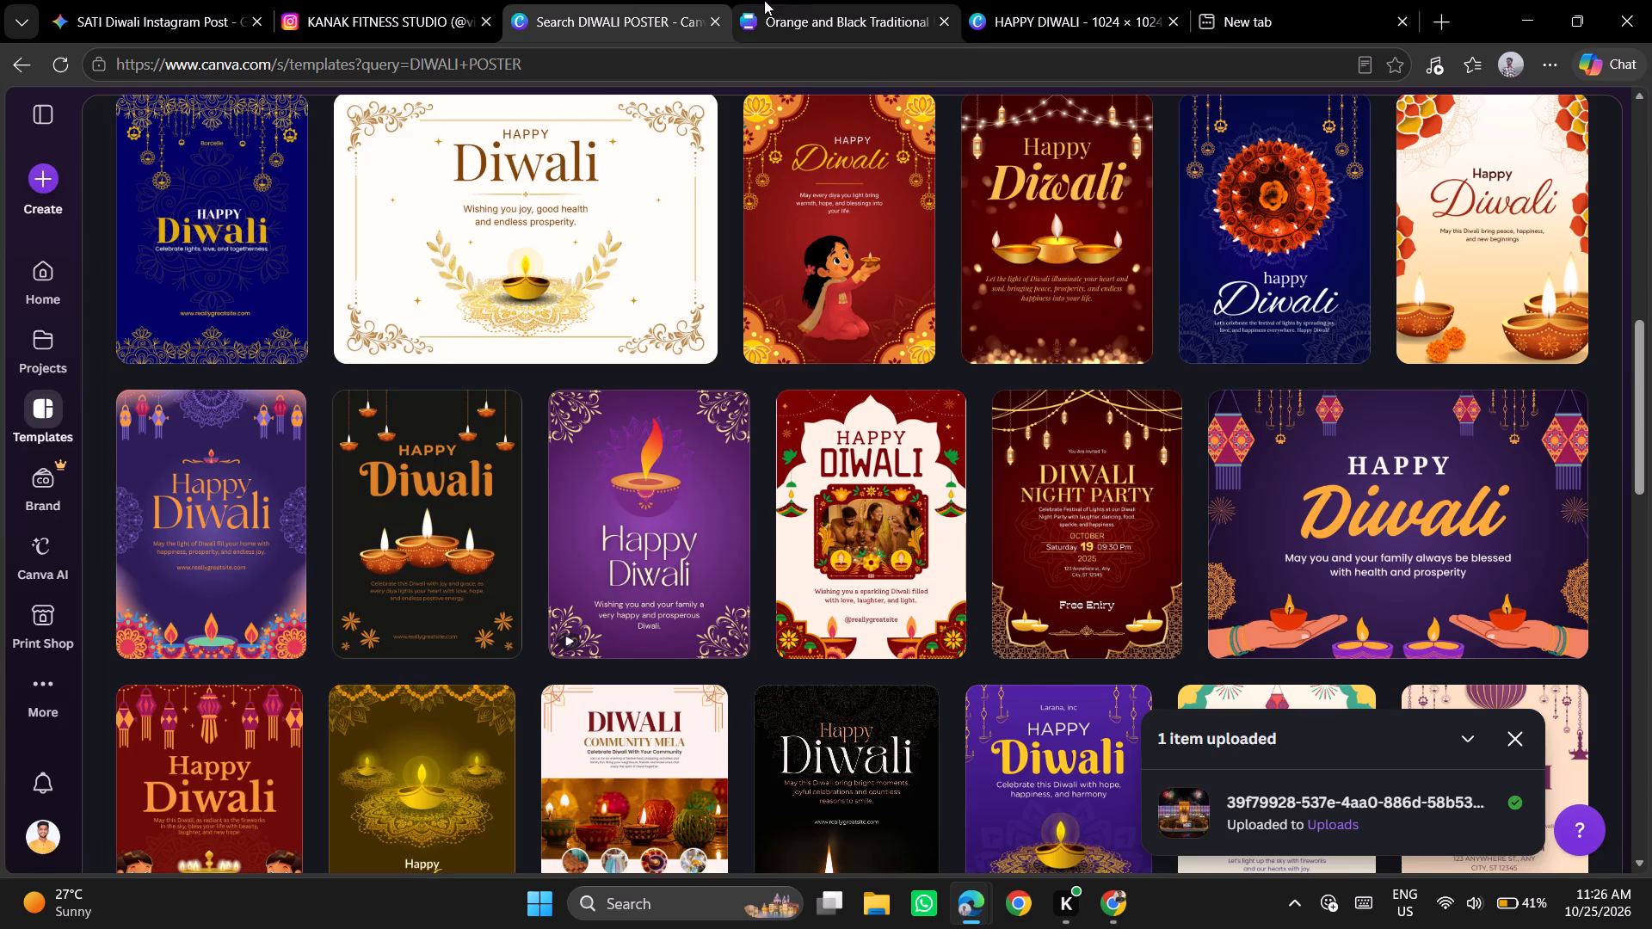
pyautogui.click(802, 0)
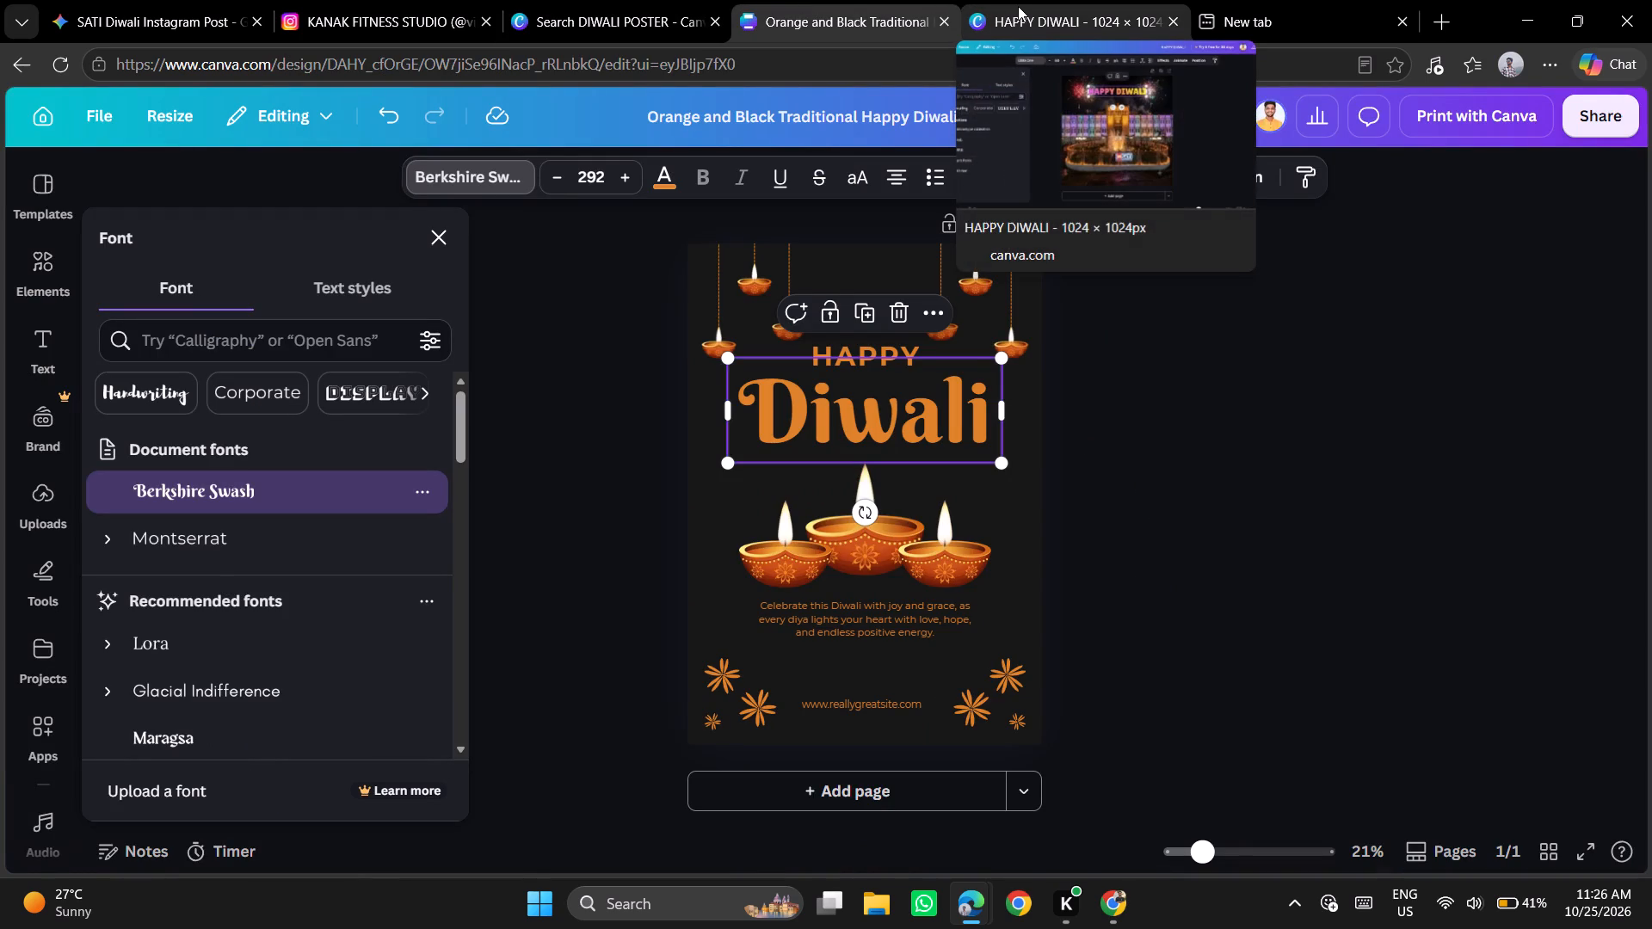
pyautogui.click(1083, 19)
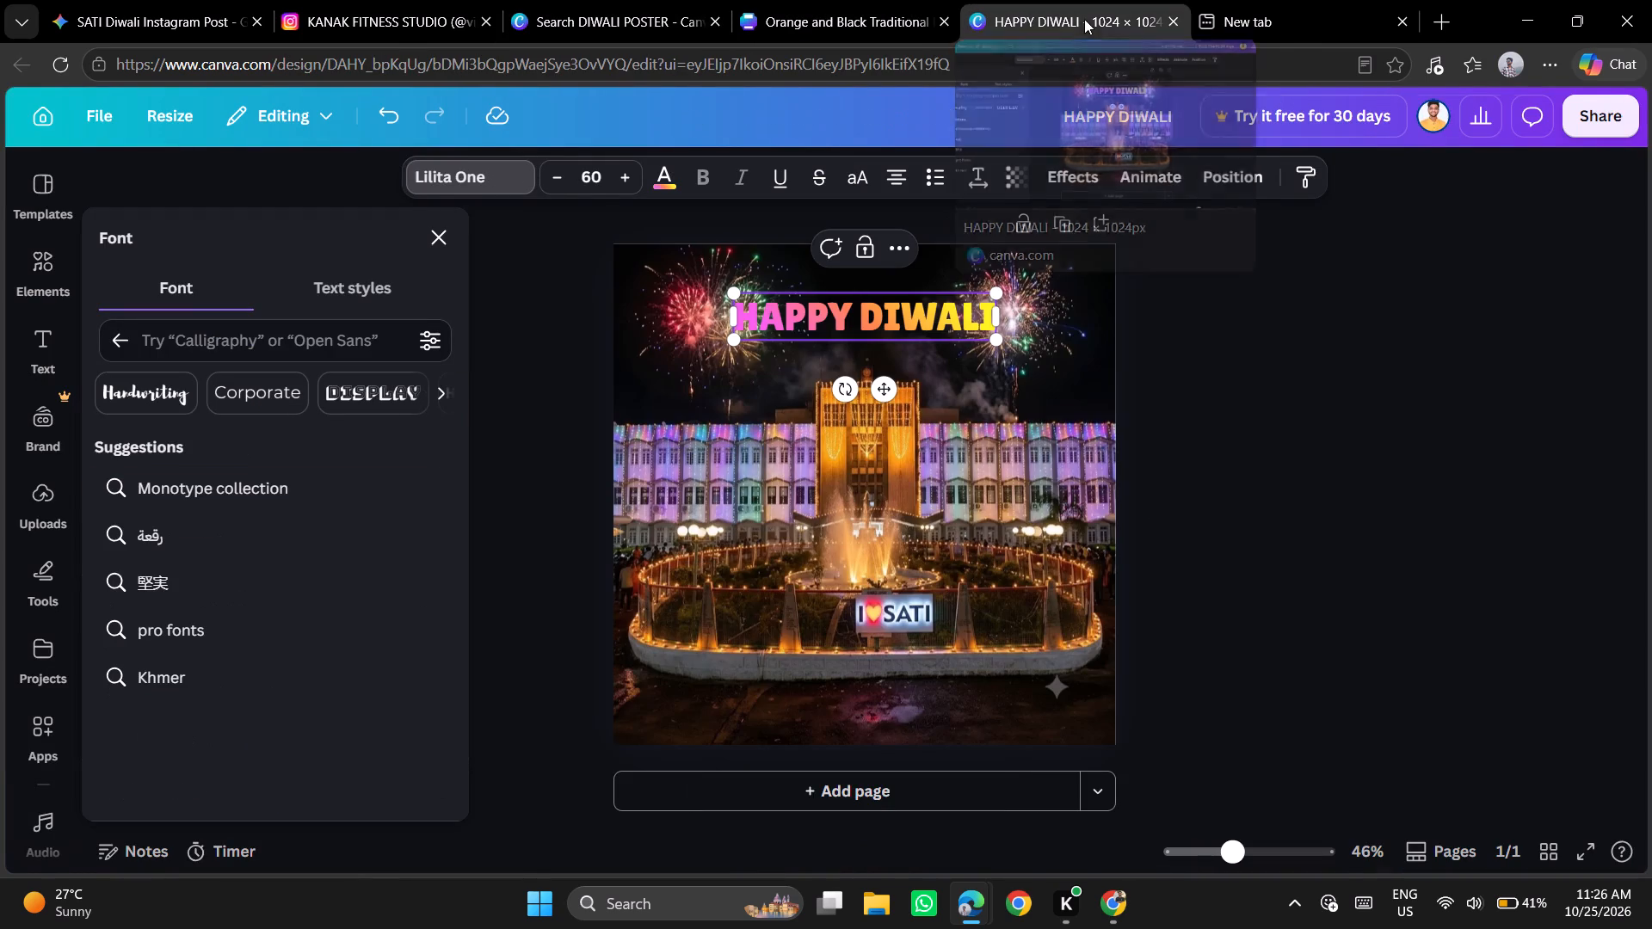
pyautogui.click(360, 340)
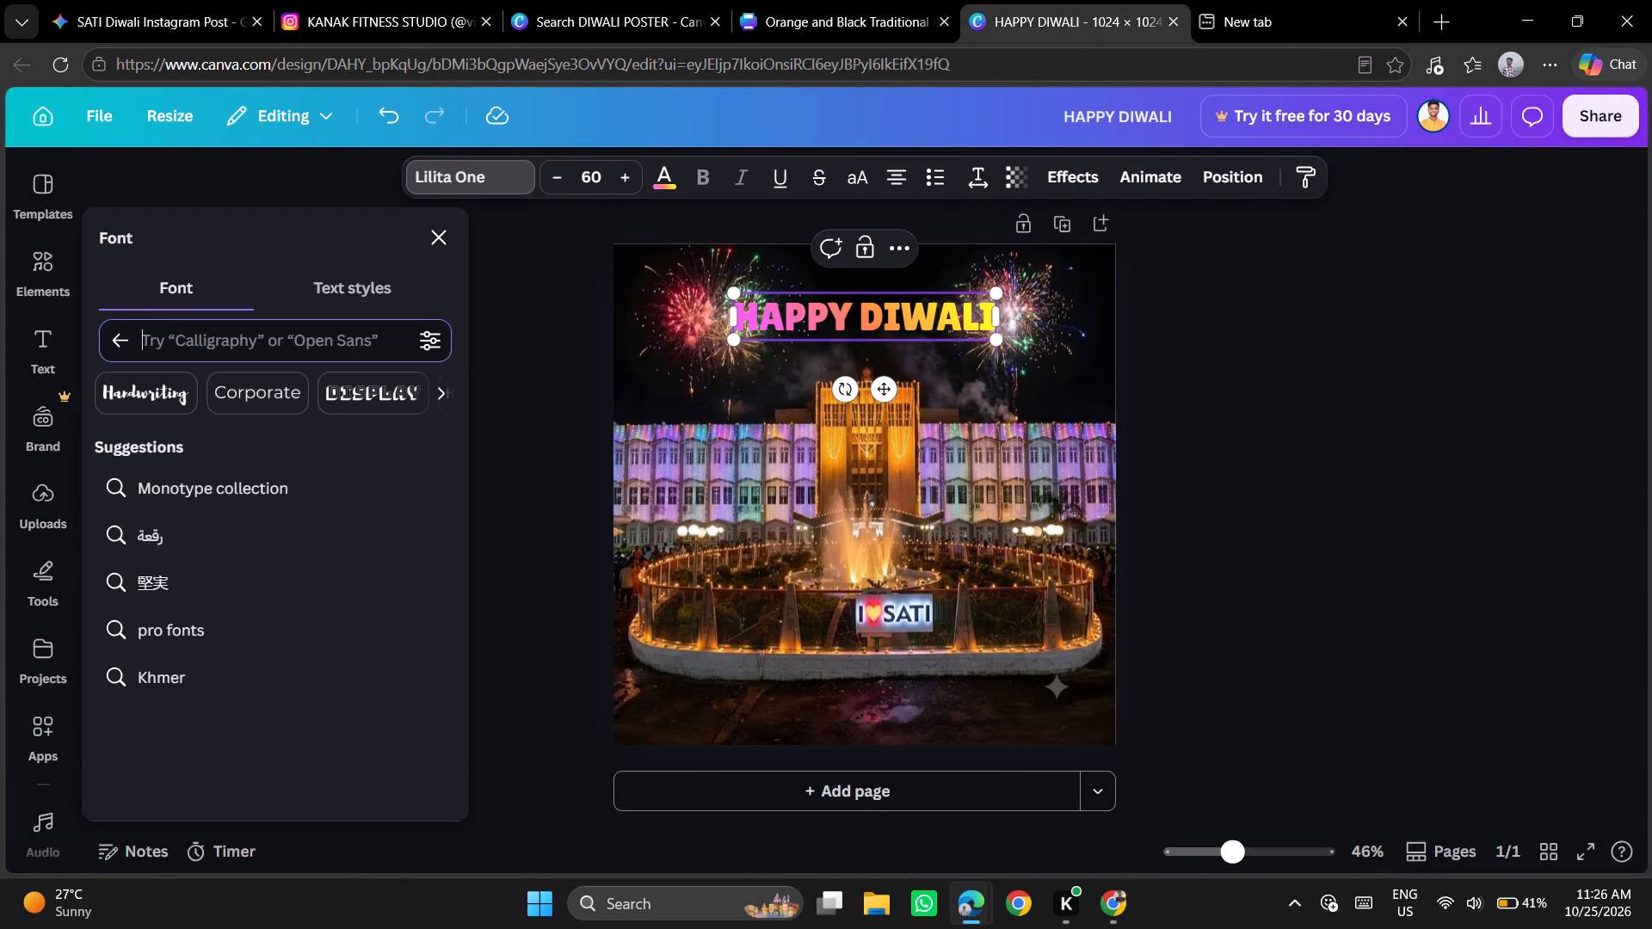
pyautogui.write('be')
pyautogui.press('r')
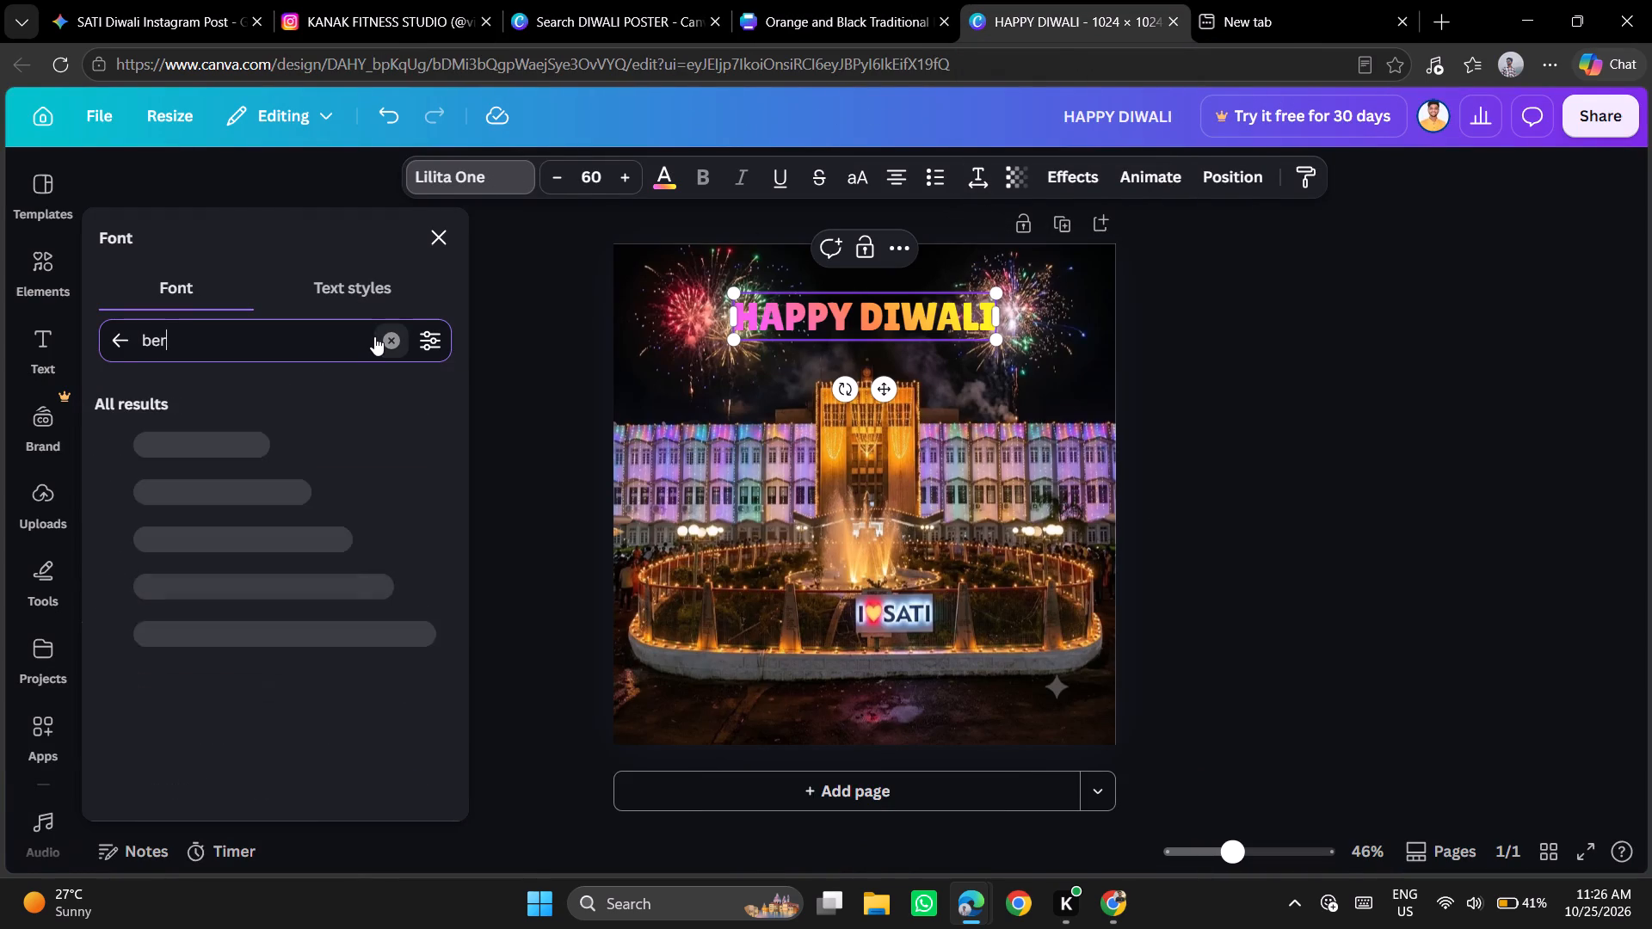
pyautogui.write('ks')
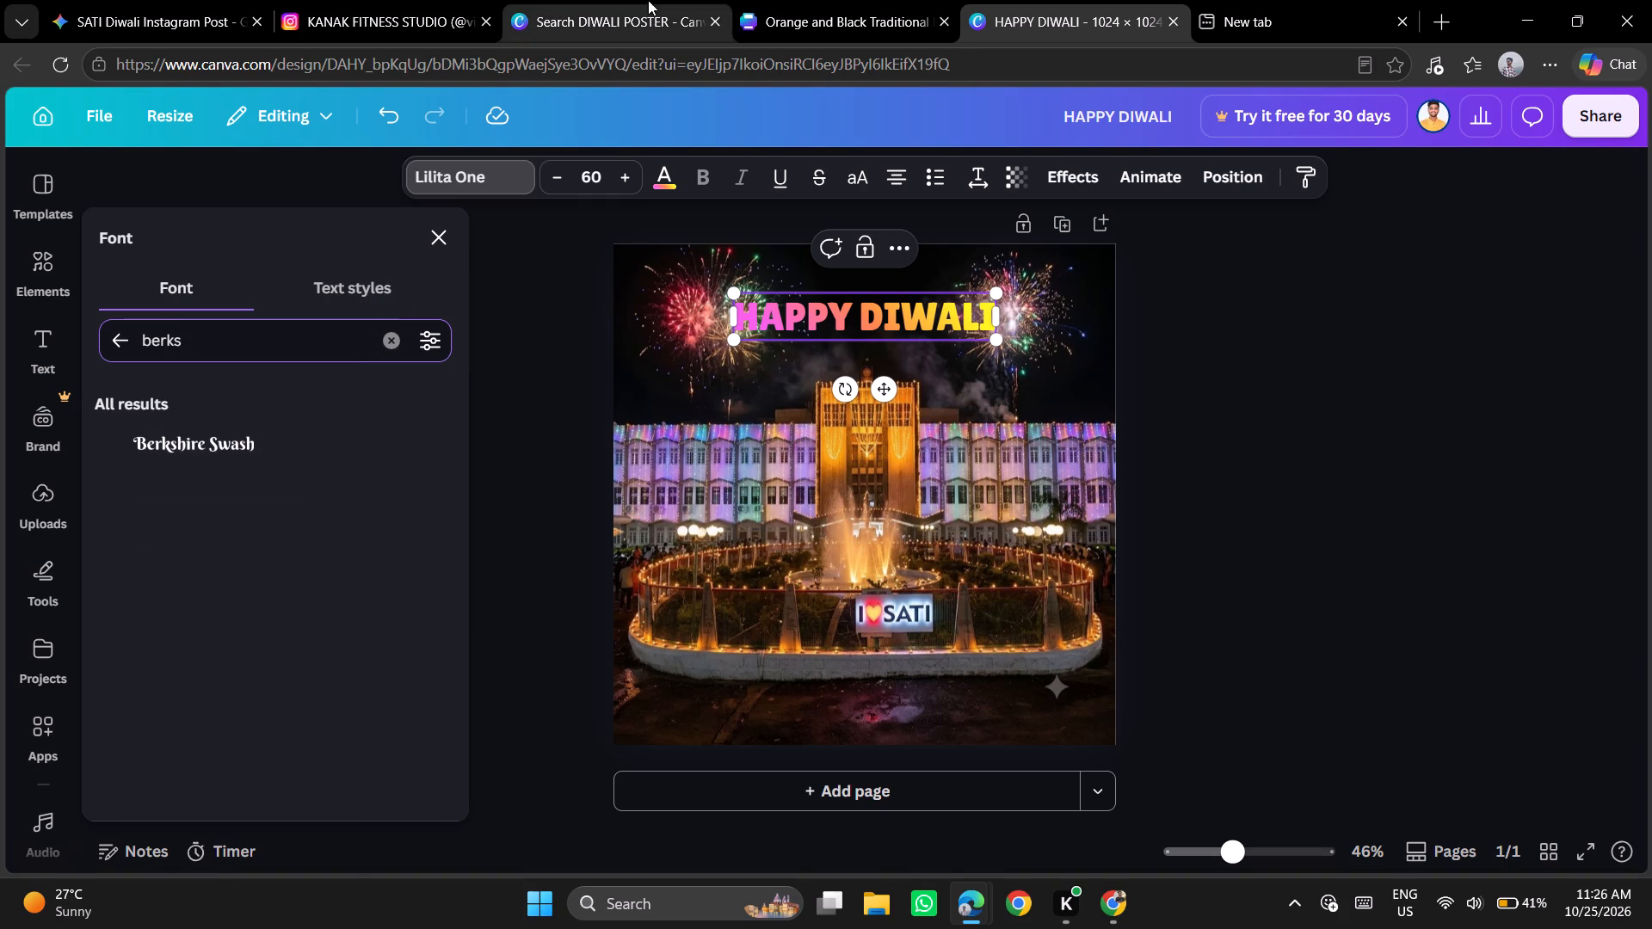
pyautogui.click(231, 449)
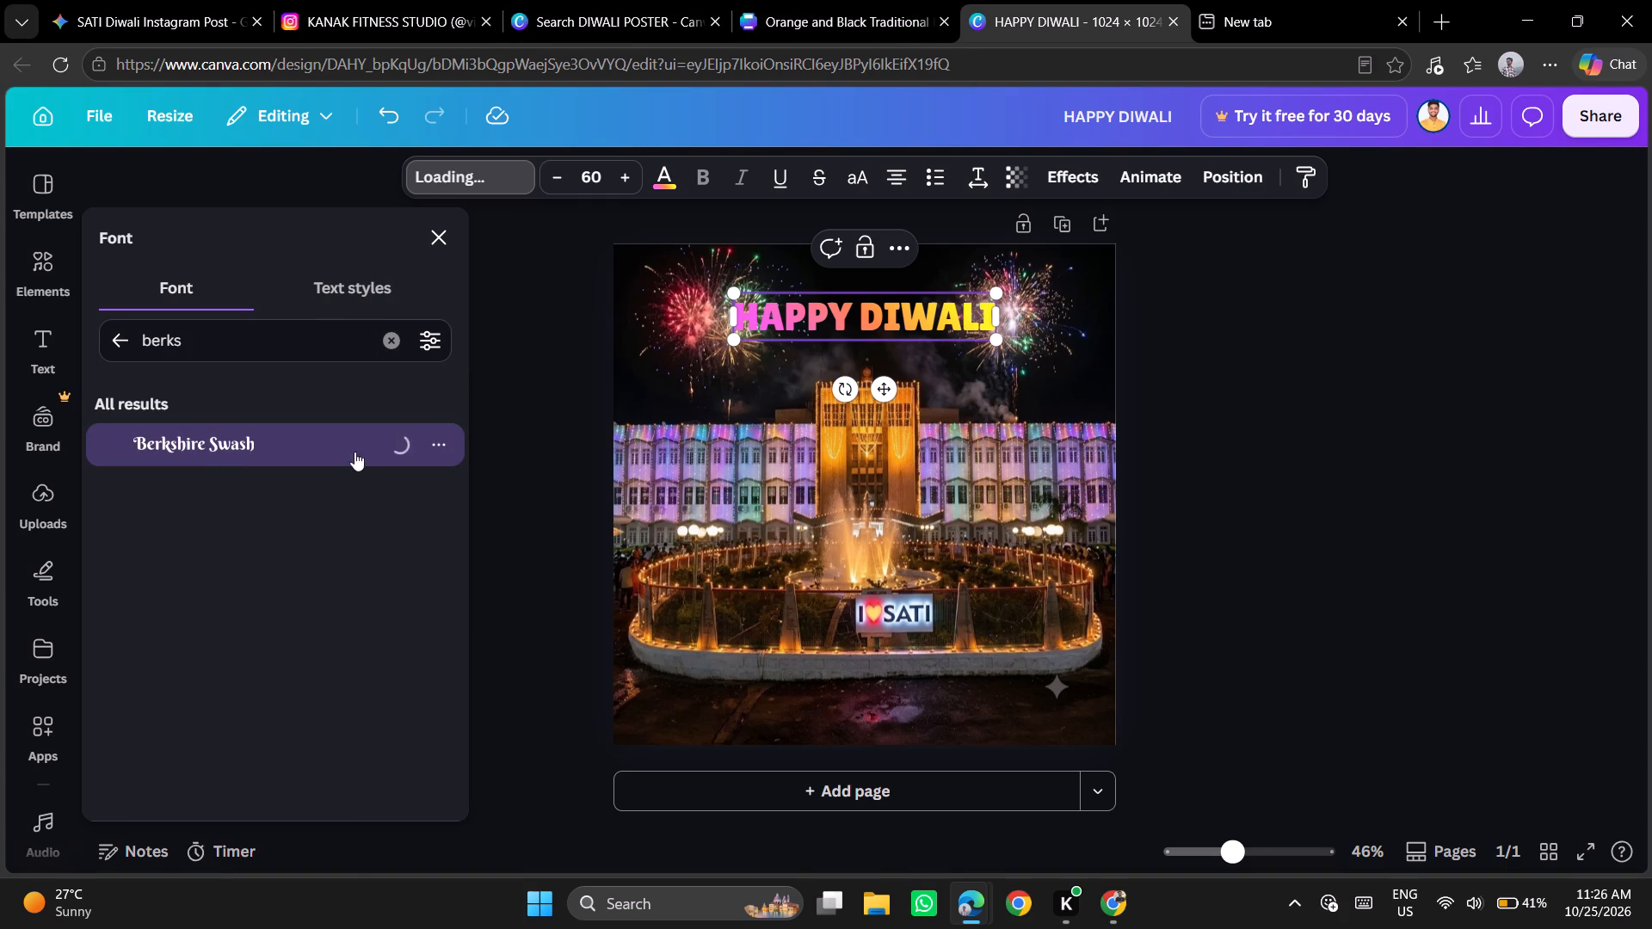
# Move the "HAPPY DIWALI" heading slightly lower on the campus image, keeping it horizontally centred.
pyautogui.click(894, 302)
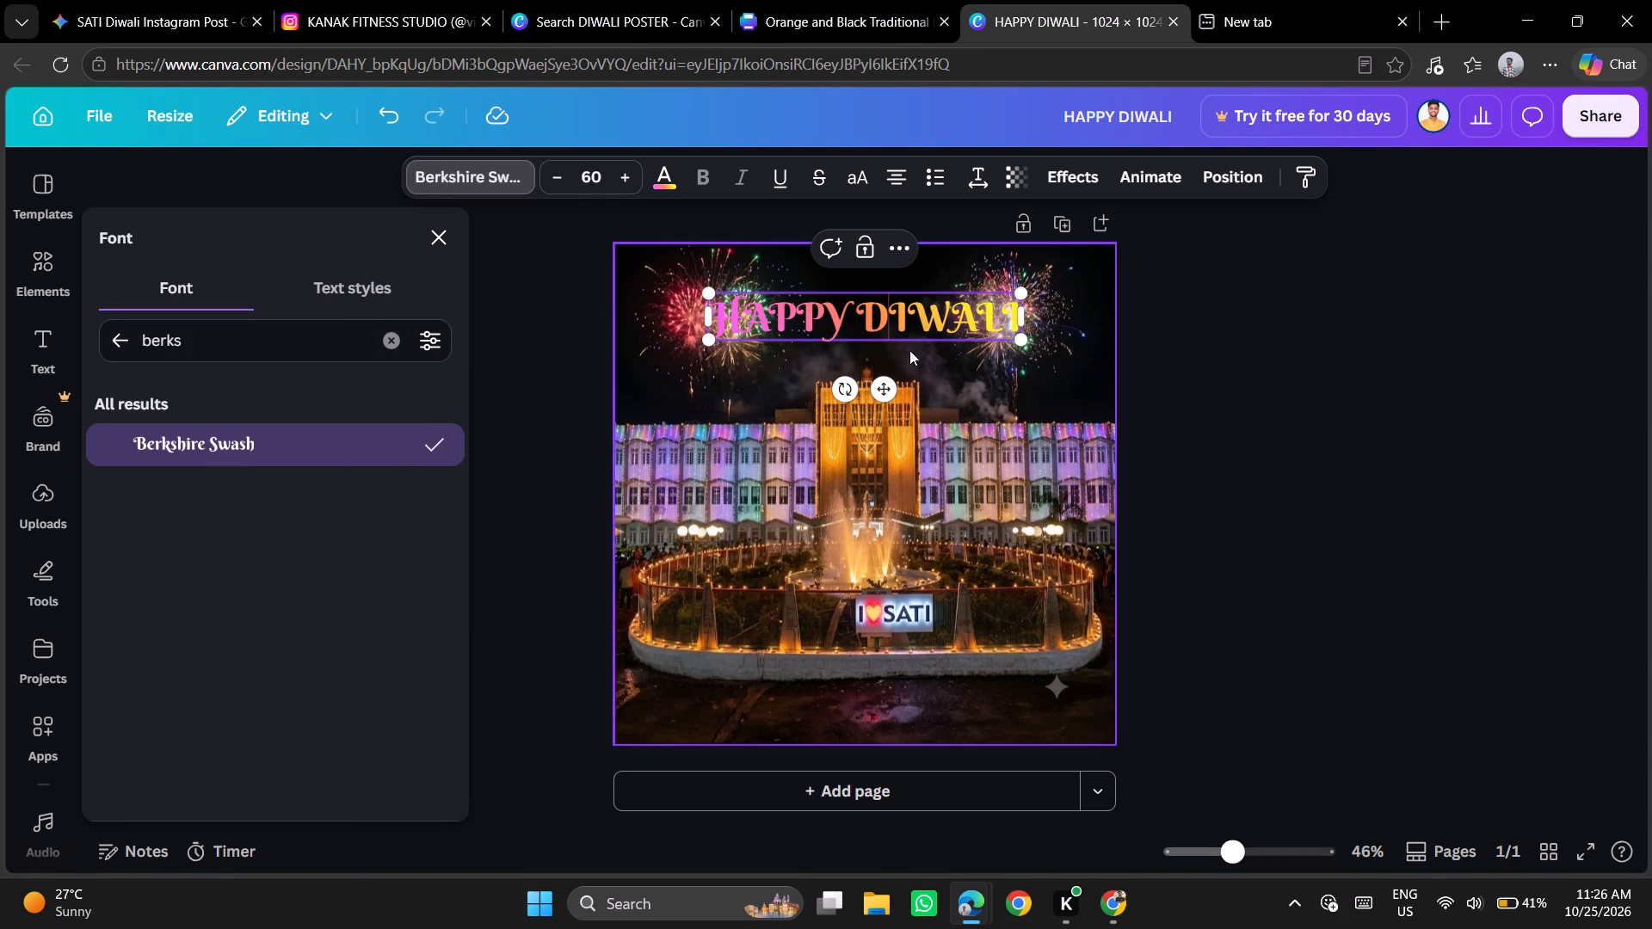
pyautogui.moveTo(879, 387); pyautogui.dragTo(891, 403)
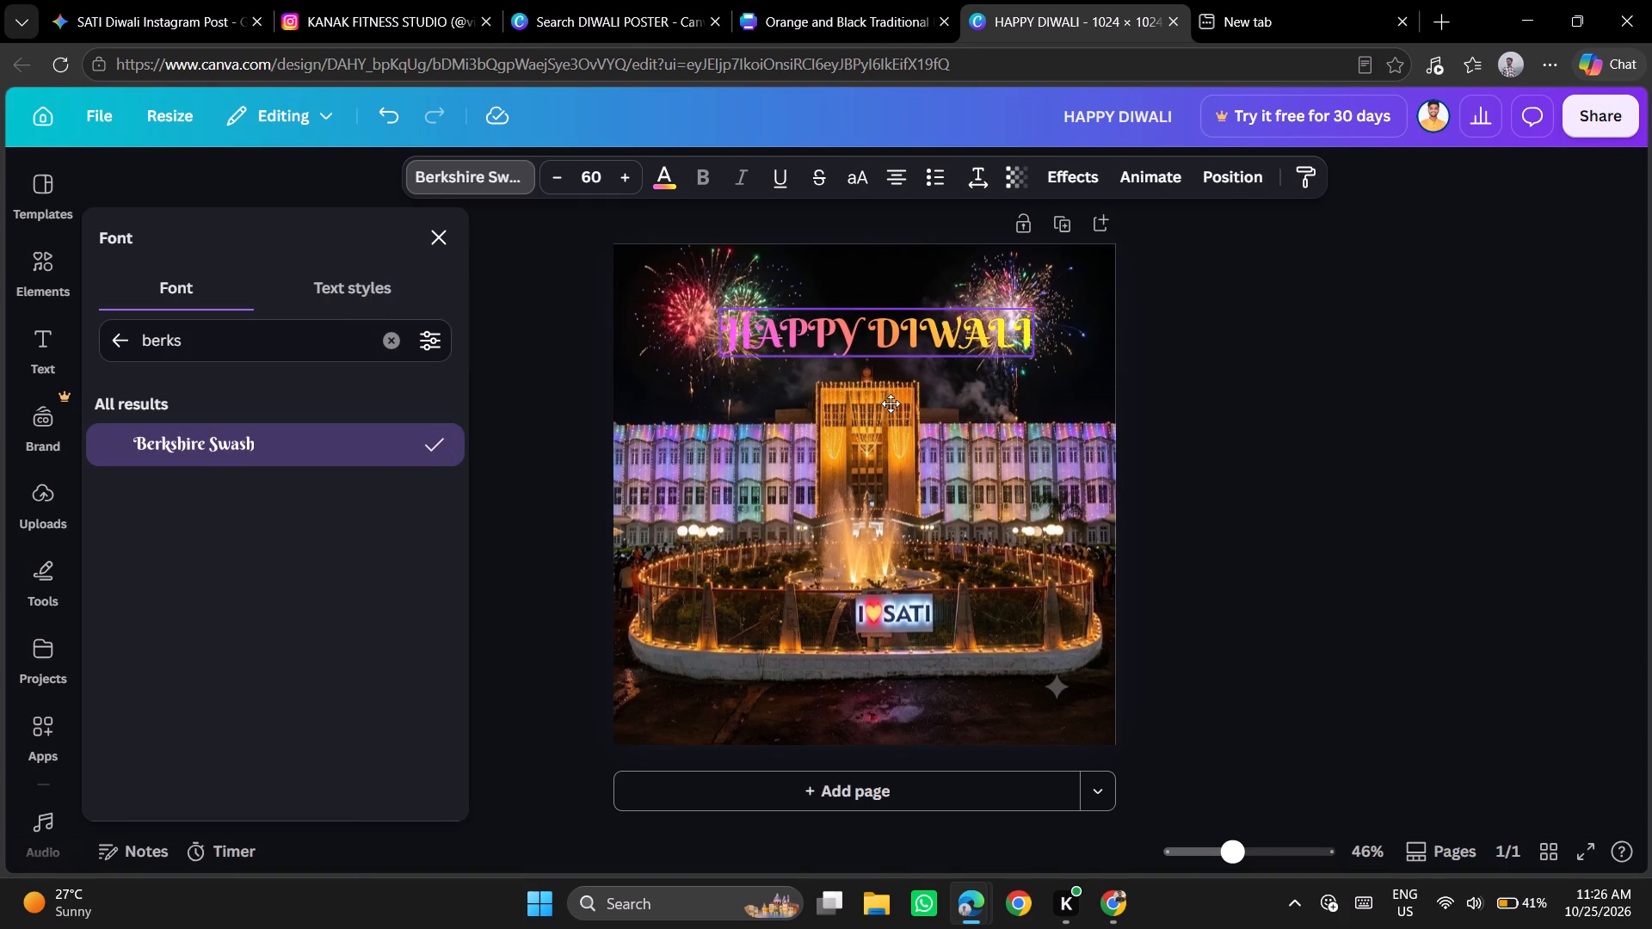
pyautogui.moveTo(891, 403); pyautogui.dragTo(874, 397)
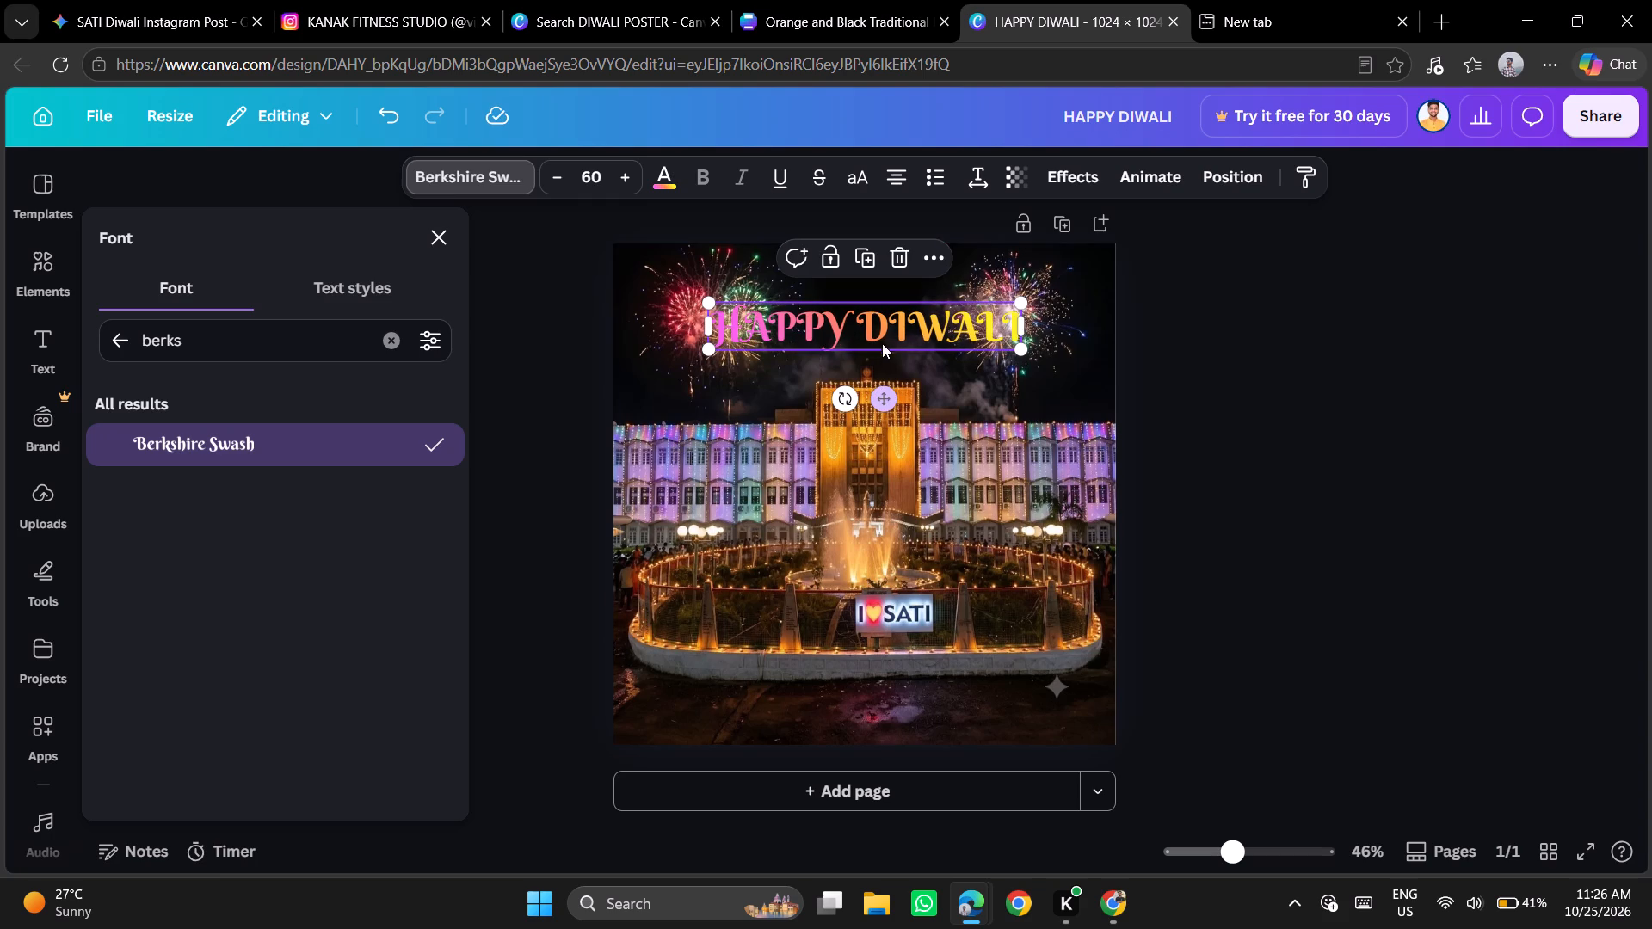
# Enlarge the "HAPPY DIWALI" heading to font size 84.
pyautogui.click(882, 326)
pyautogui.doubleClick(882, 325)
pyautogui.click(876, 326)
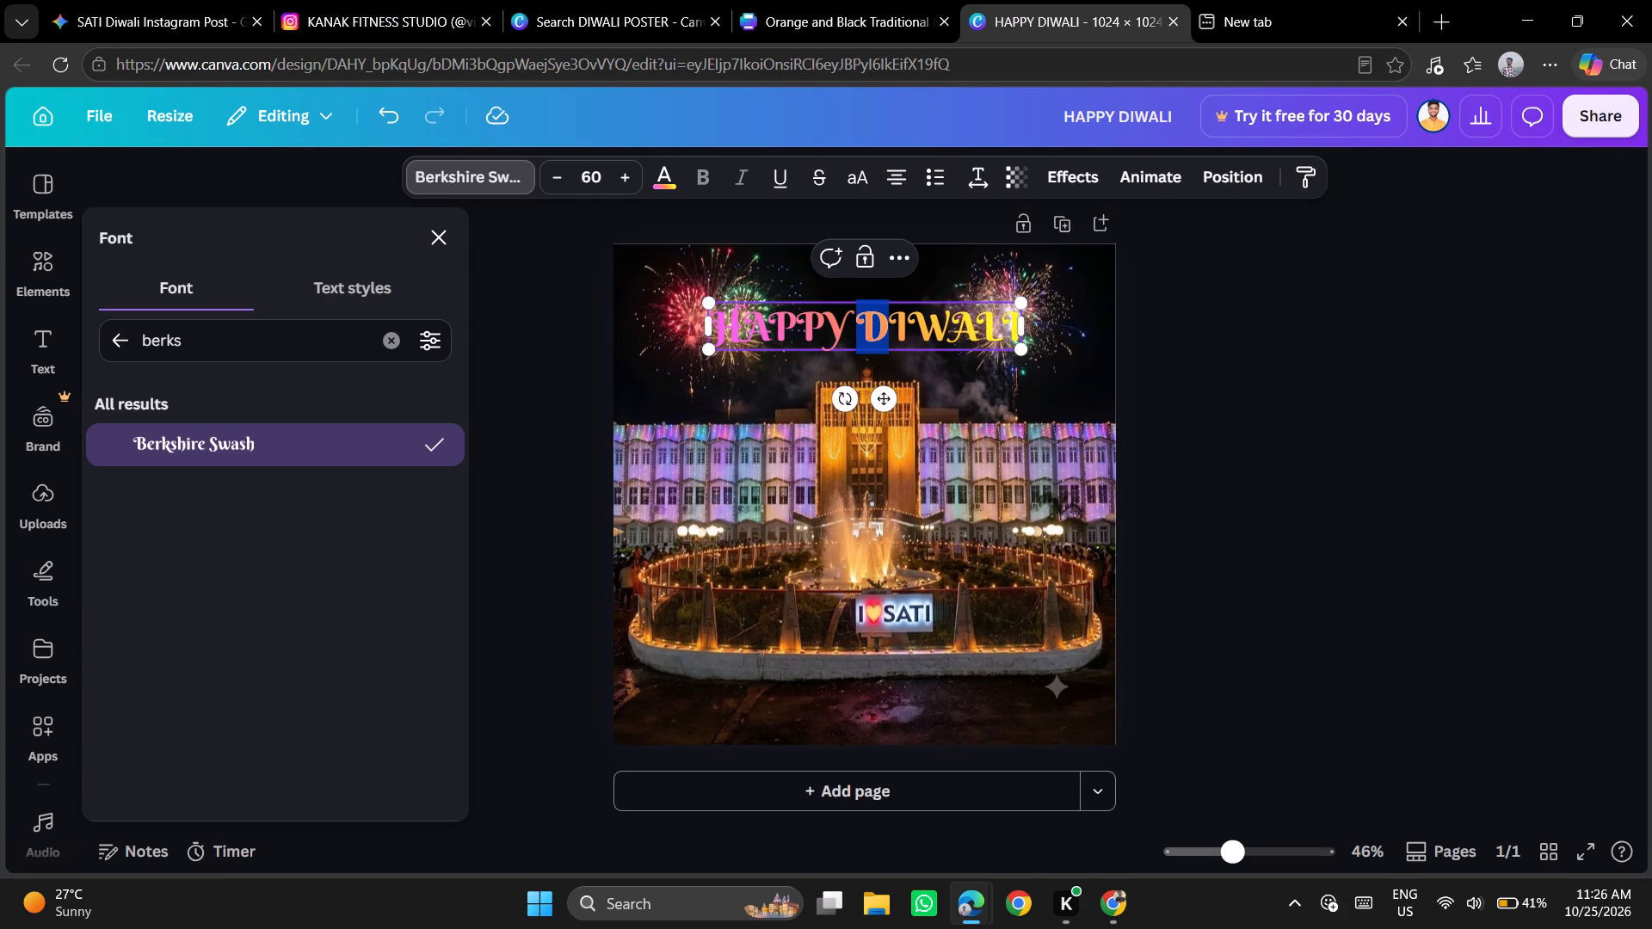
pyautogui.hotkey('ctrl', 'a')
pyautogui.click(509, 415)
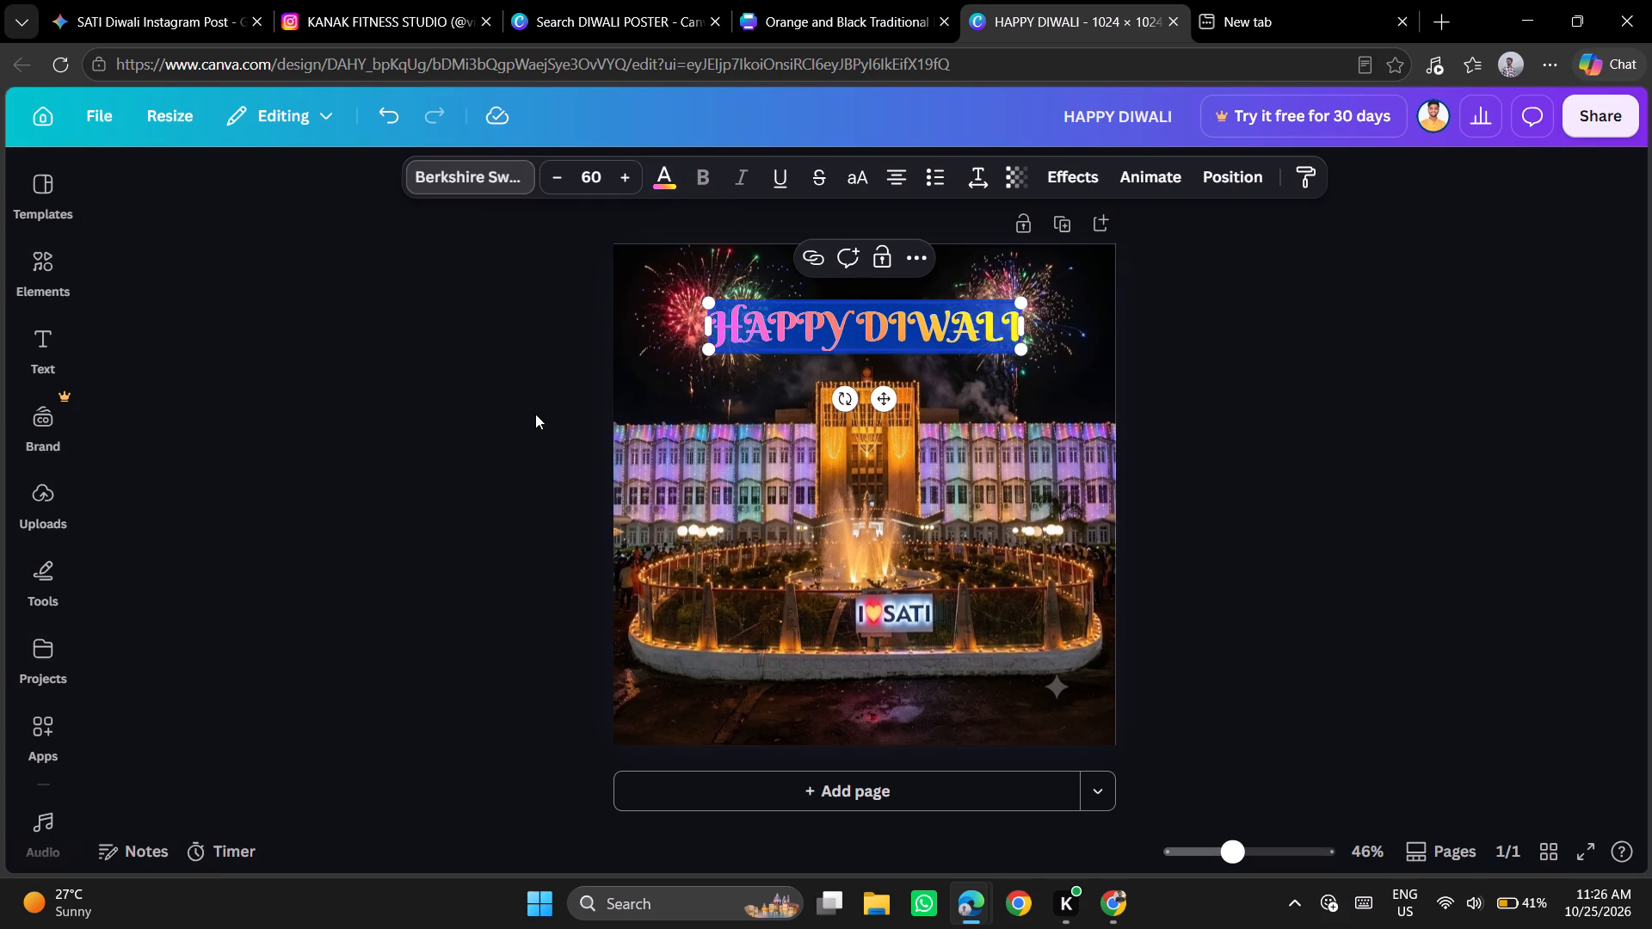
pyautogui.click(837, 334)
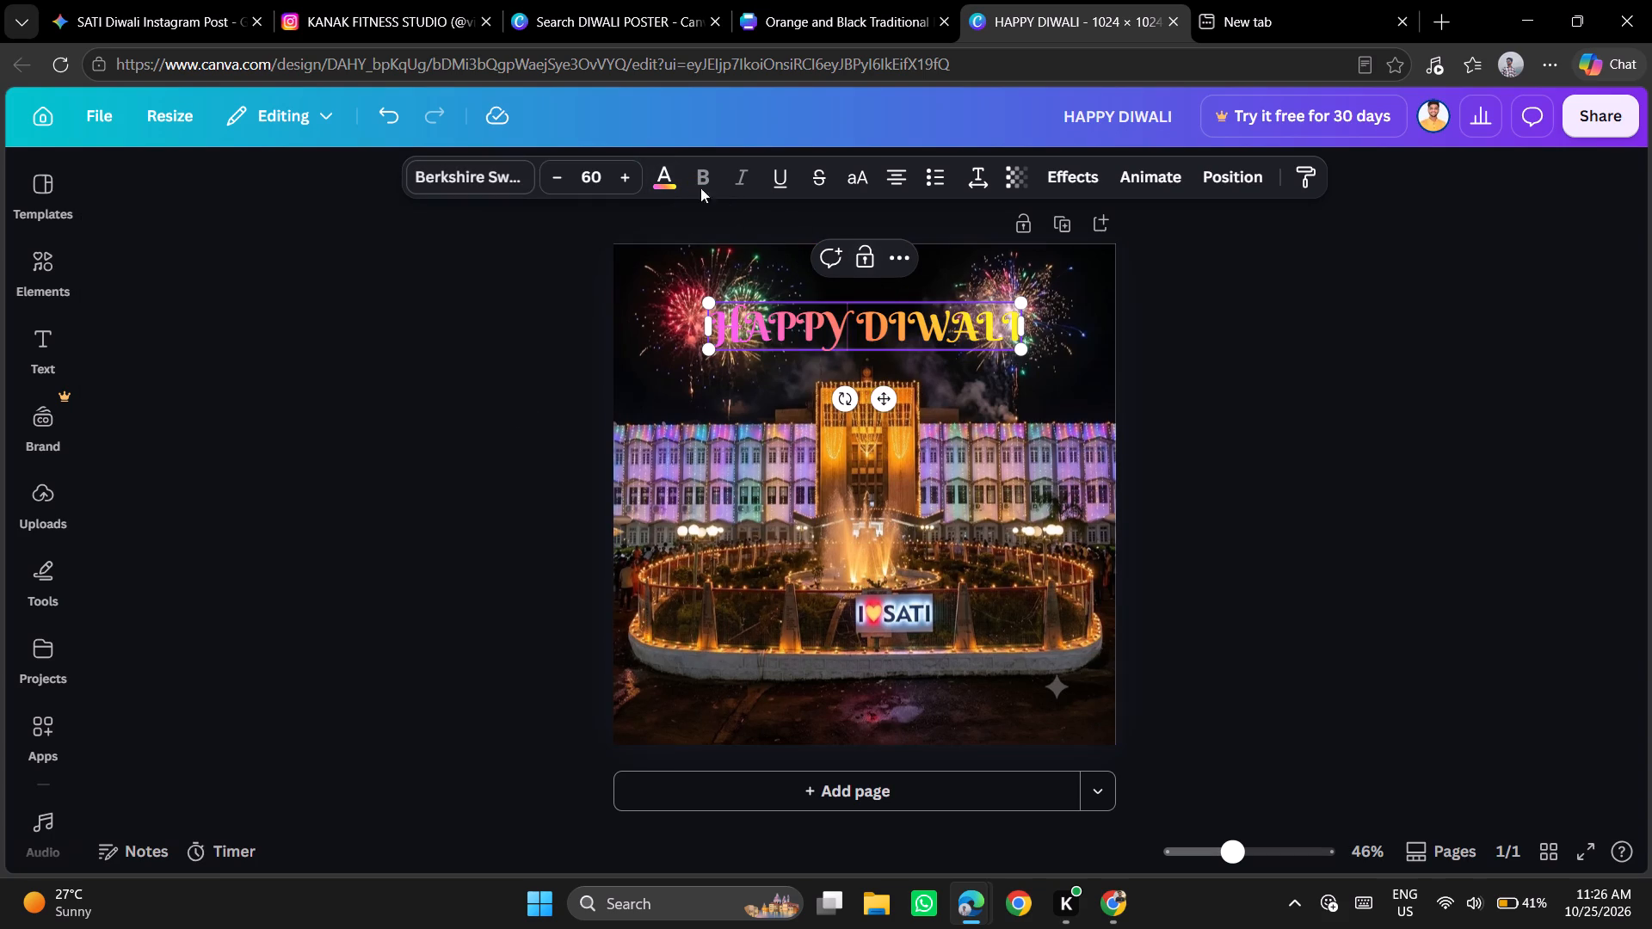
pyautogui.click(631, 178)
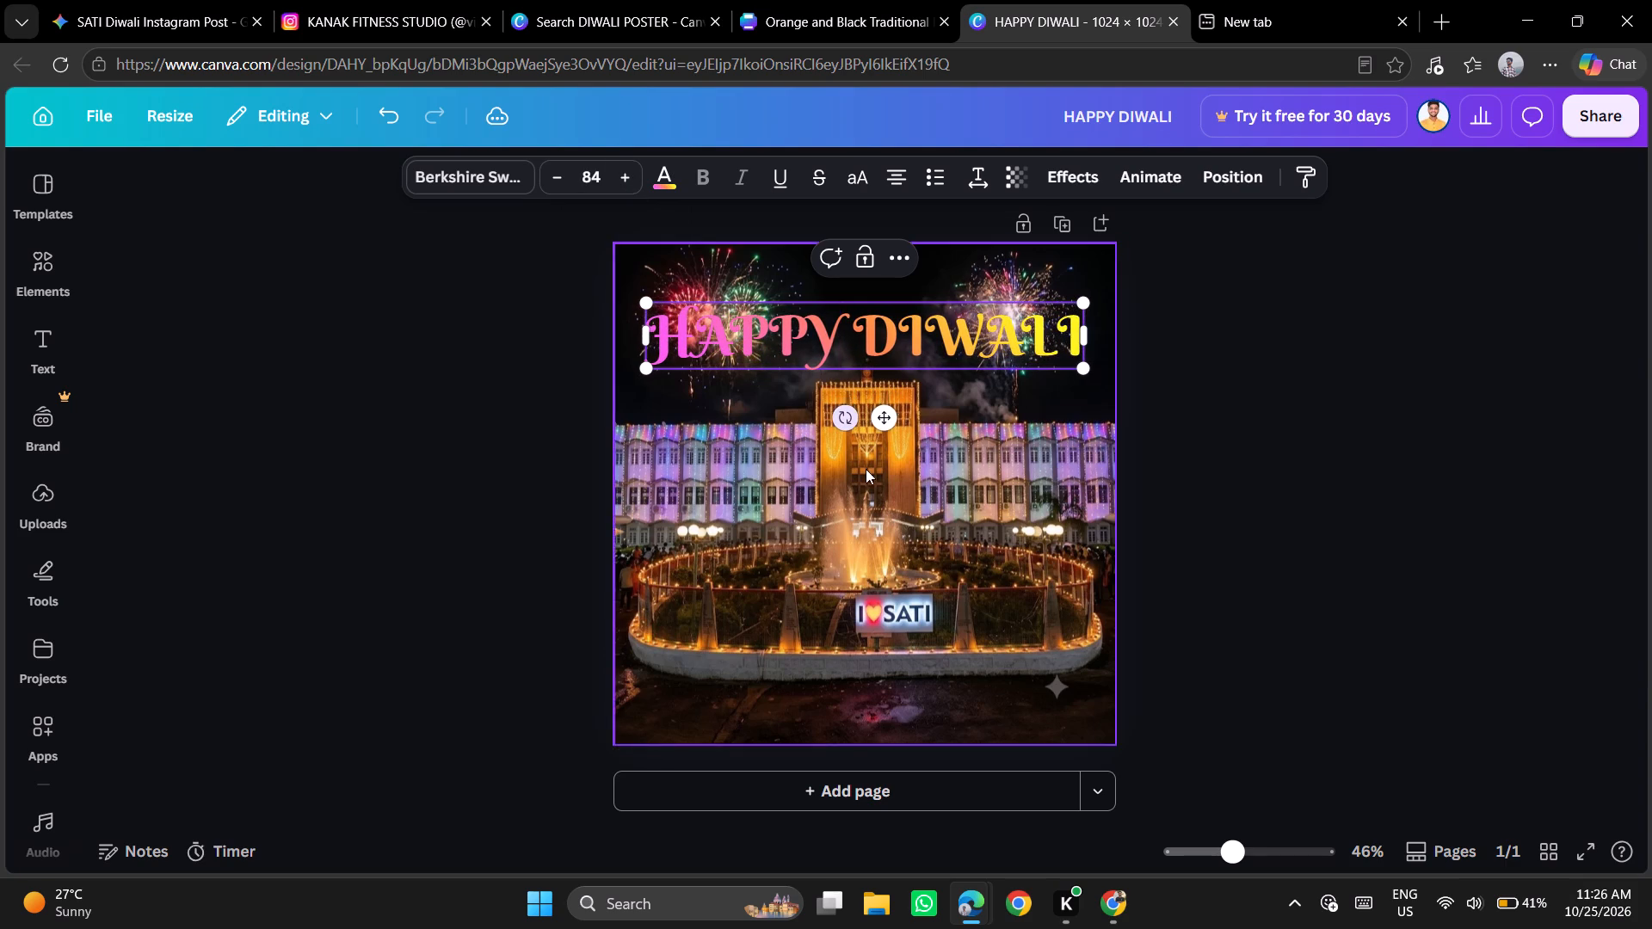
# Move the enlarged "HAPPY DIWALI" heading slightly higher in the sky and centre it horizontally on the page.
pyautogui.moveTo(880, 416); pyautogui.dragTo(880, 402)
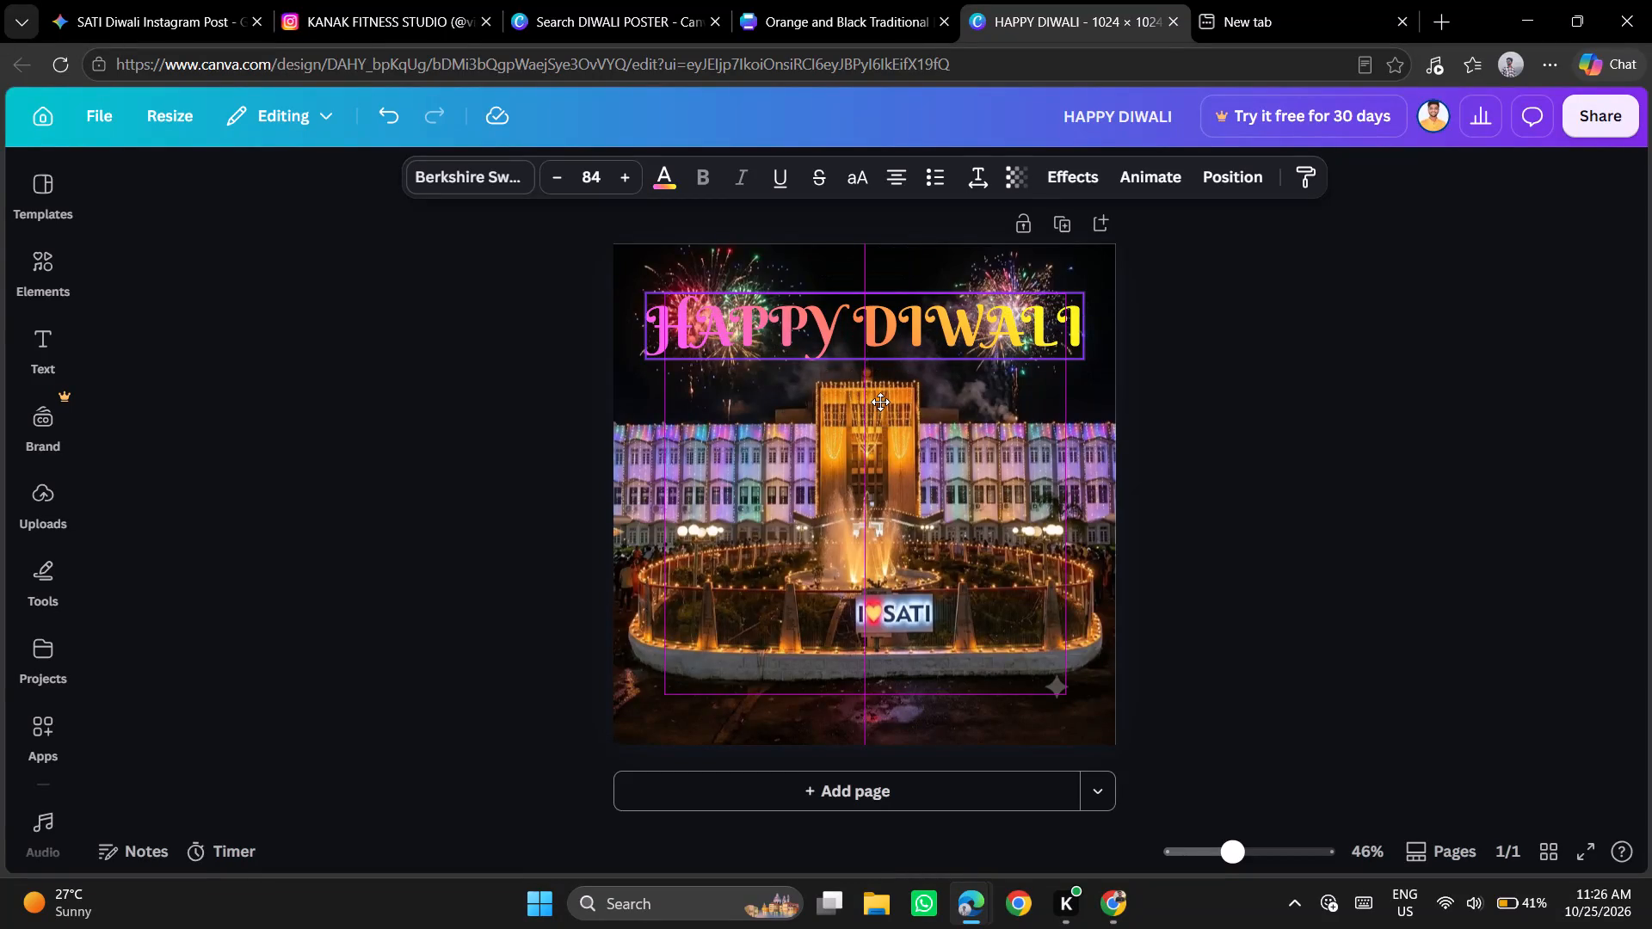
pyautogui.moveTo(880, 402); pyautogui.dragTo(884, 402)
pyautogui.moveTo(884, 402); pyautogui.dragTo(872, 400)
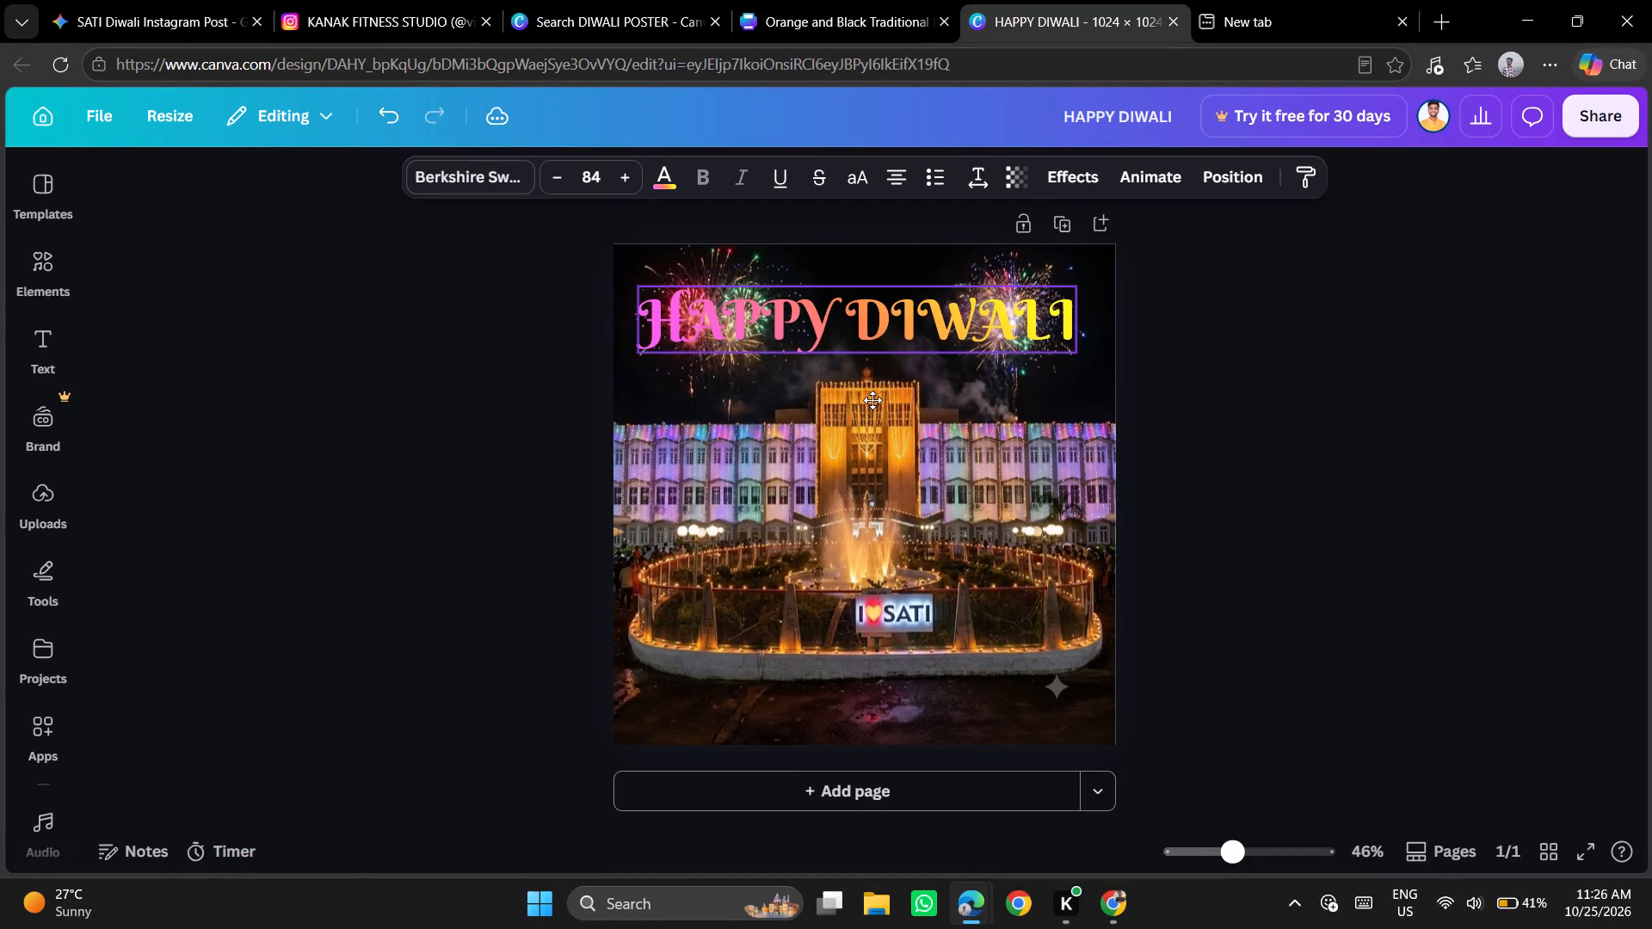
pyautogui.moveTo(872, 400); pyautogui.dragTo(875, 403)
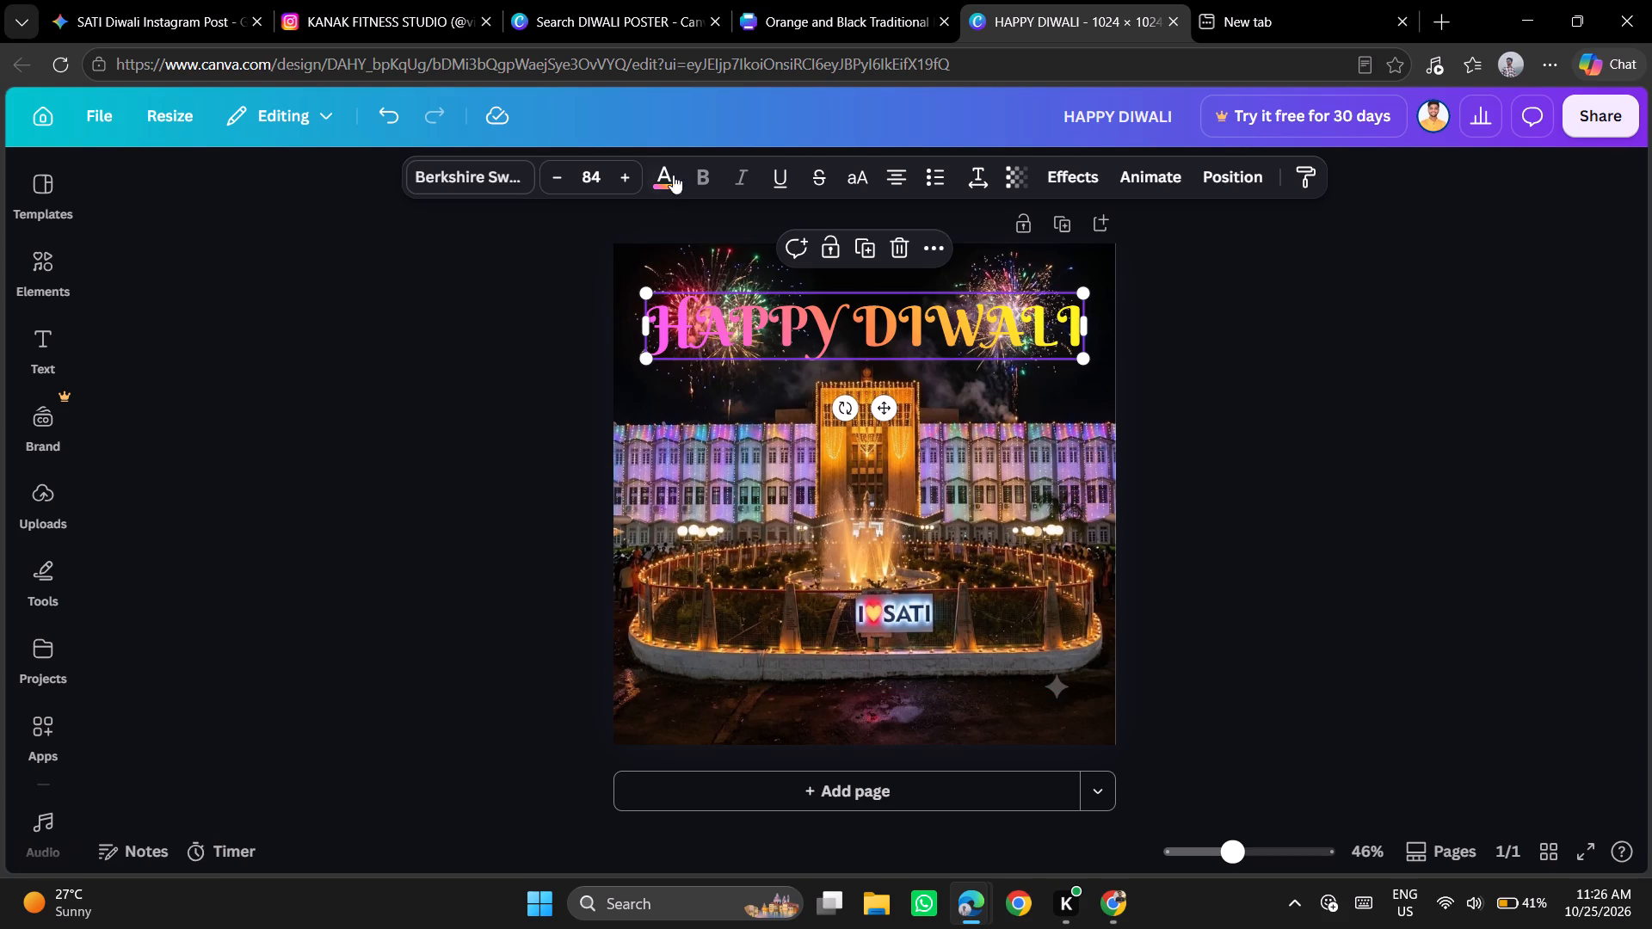
# Reduce the "HAPPY DIWALI" heading to font size 51 so it fits between the fireworks.
pyautogui.moveTo(557, 180); pyautogui.dragTo(560, 180)
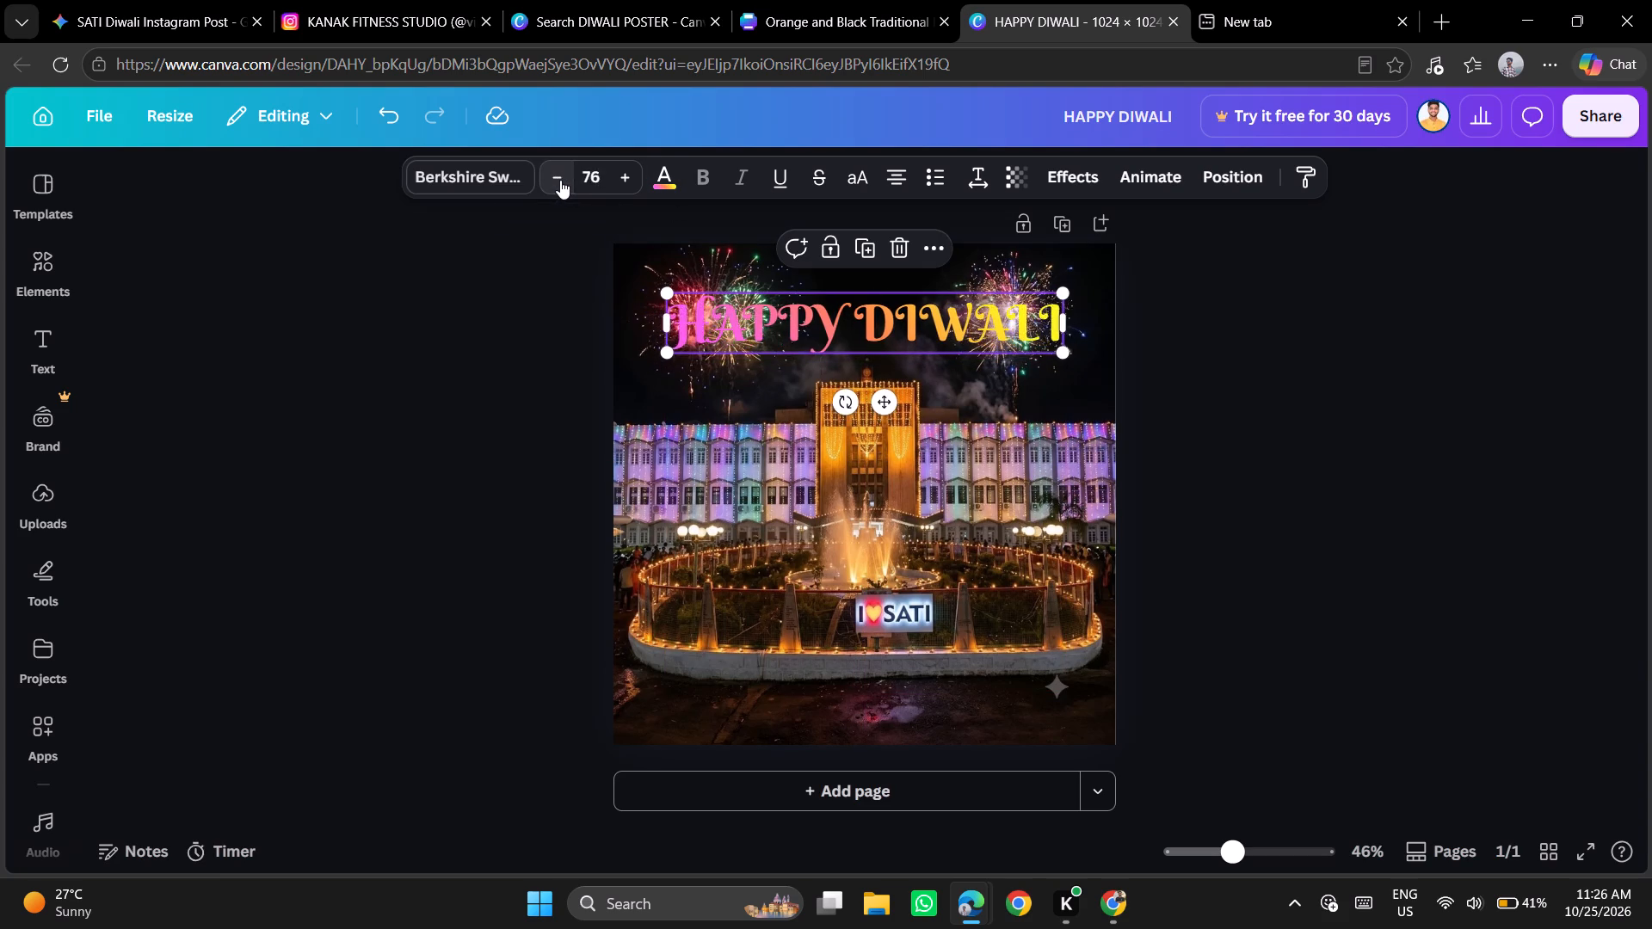
pyautogui.moveTo(560, 180); pyautogui.dragTo(568, 180)
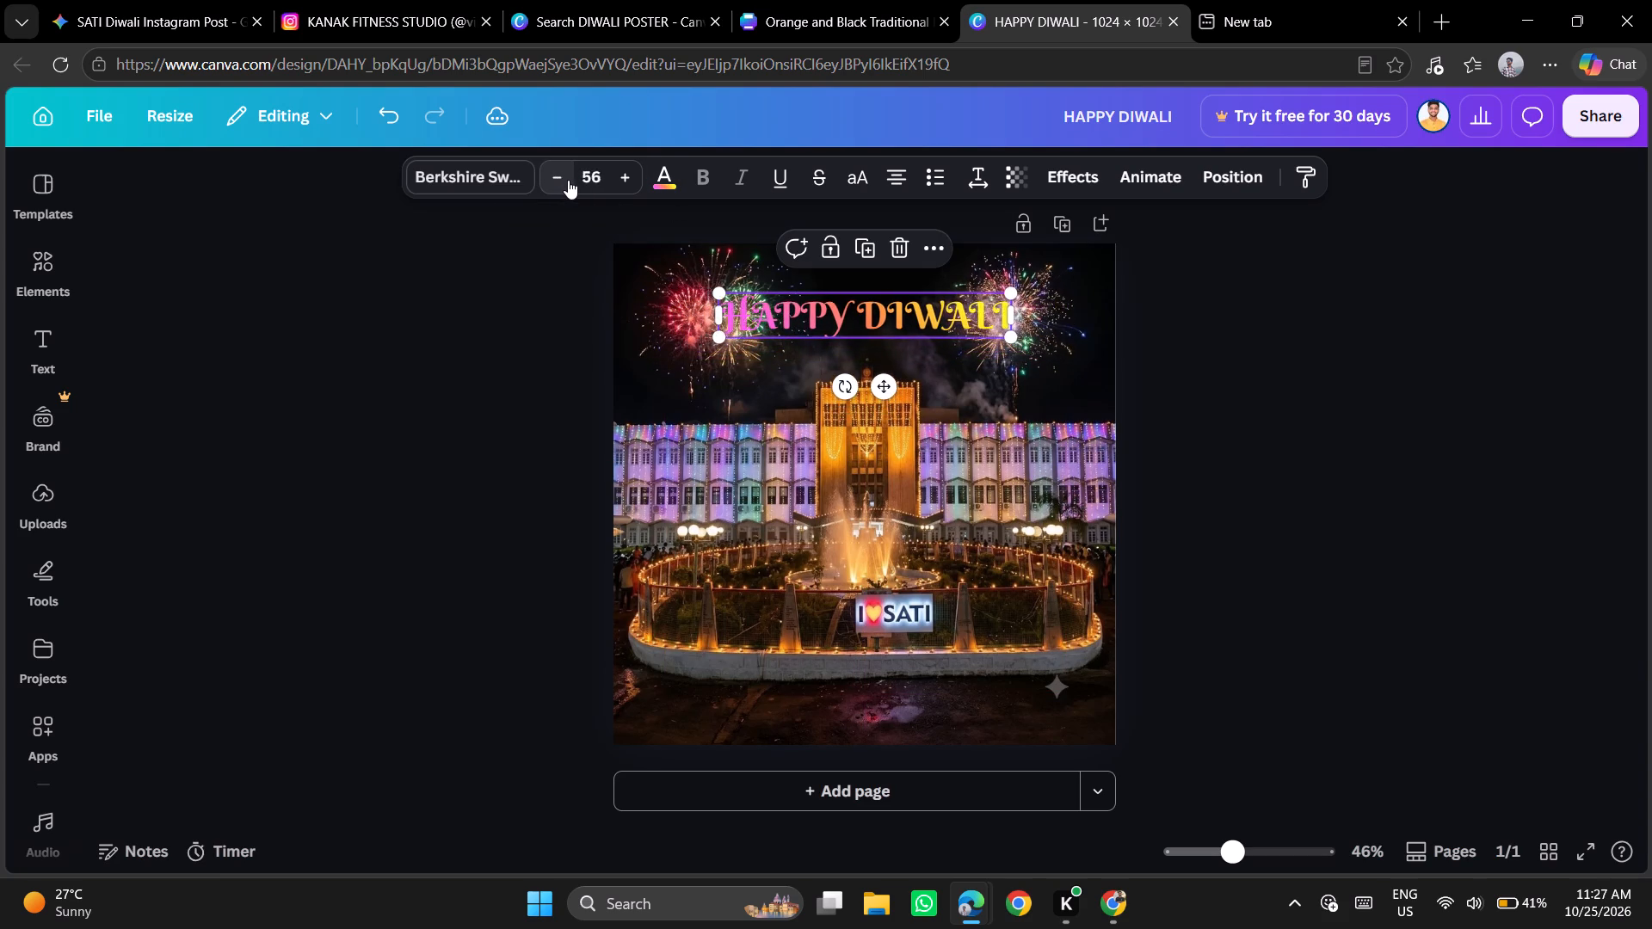
pyautogui.moveTo(568, 180); pyautogui.dragTo(570, 180)
pyautogui.click(627, 189)
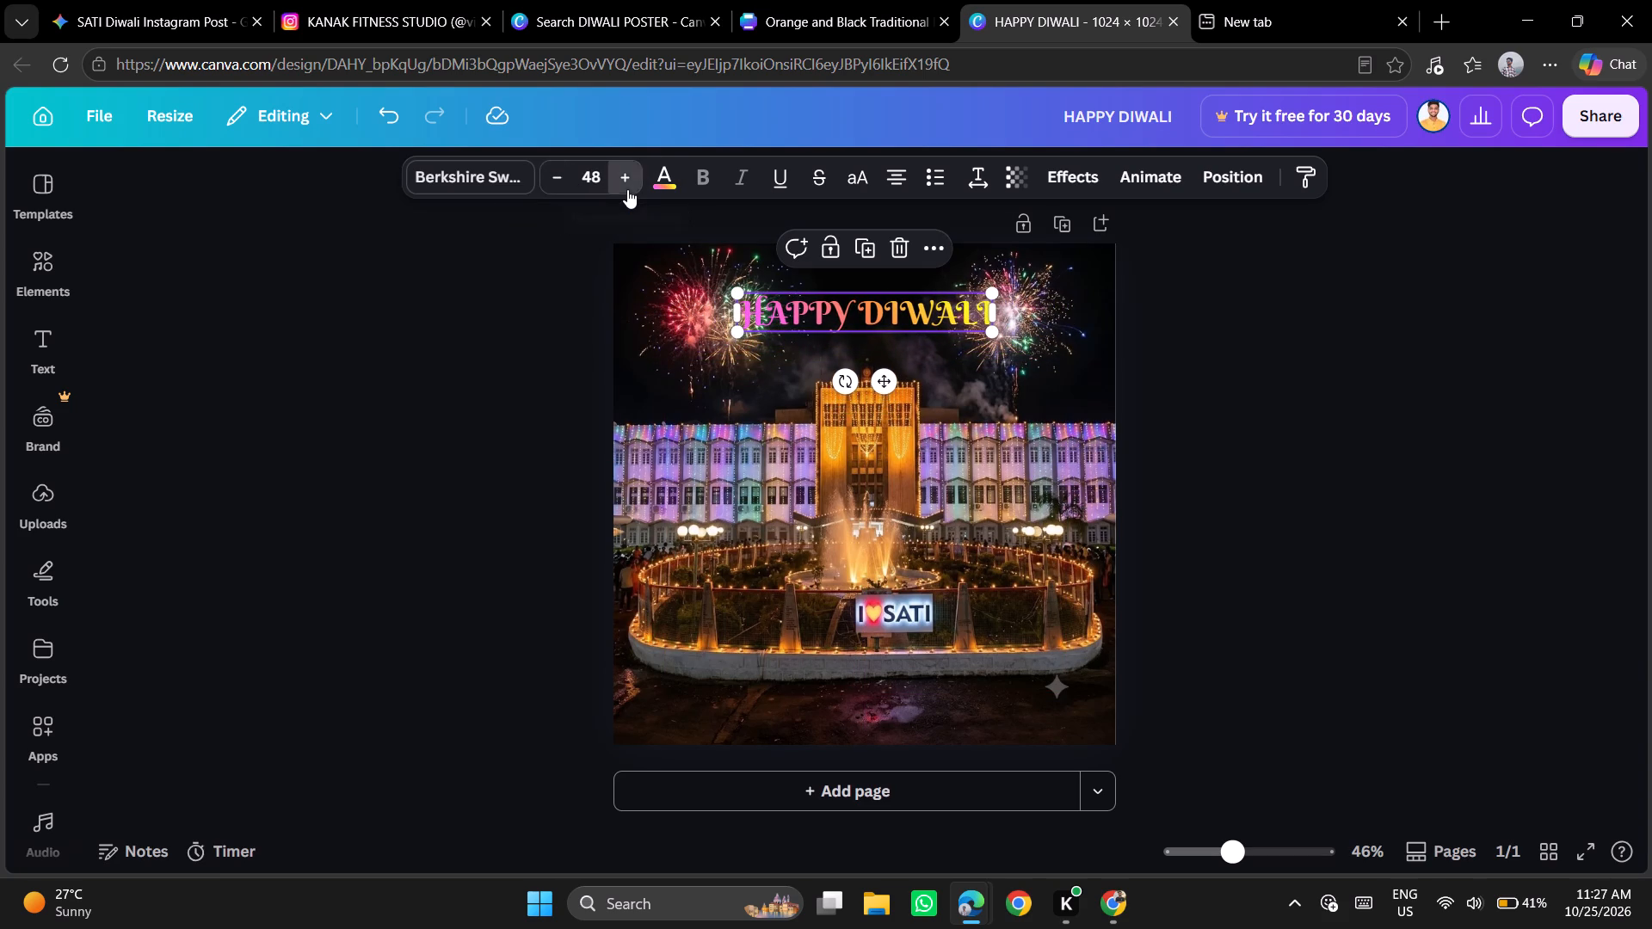
pyautogui.doubleClick(627, 189)
# Move the "HAPPY DIWALI" heading down to just above the building's central tower, keeping it horizontally centred.
pyautogui.moveTo(883, 385); pyautogui.dragTo(883, 416)
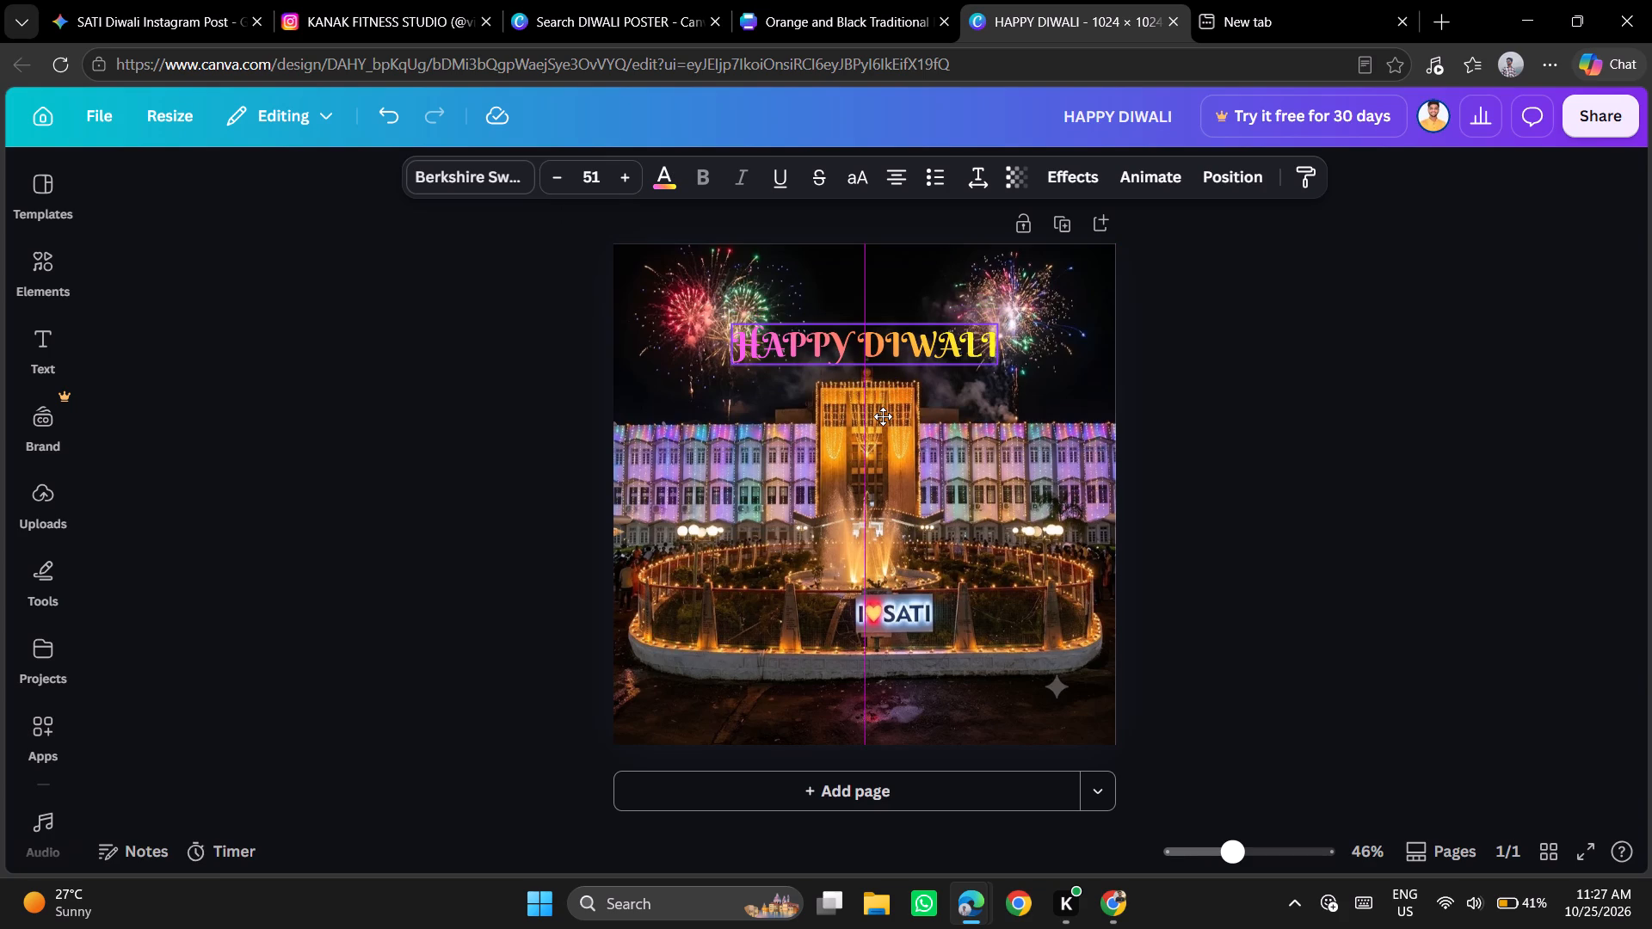
pyautogui.moveTo(883, 416); pyautogui.dragTo(882, 416)
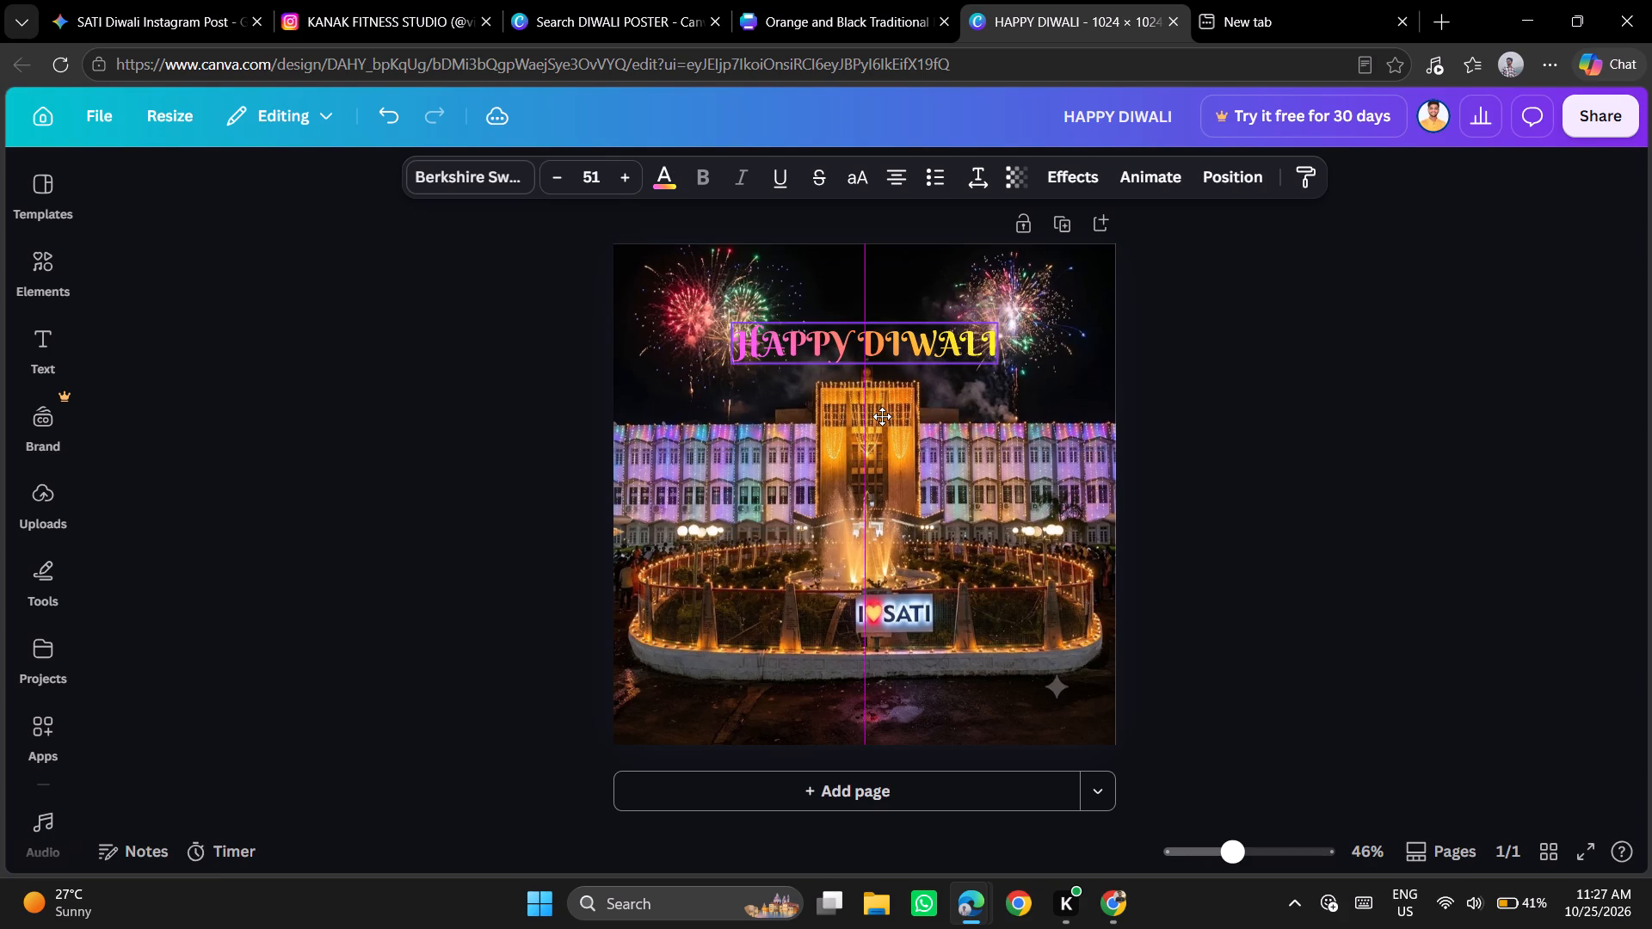
pyautogui.moveTo(882, 416); pyautogui.dragTo(882, 413)
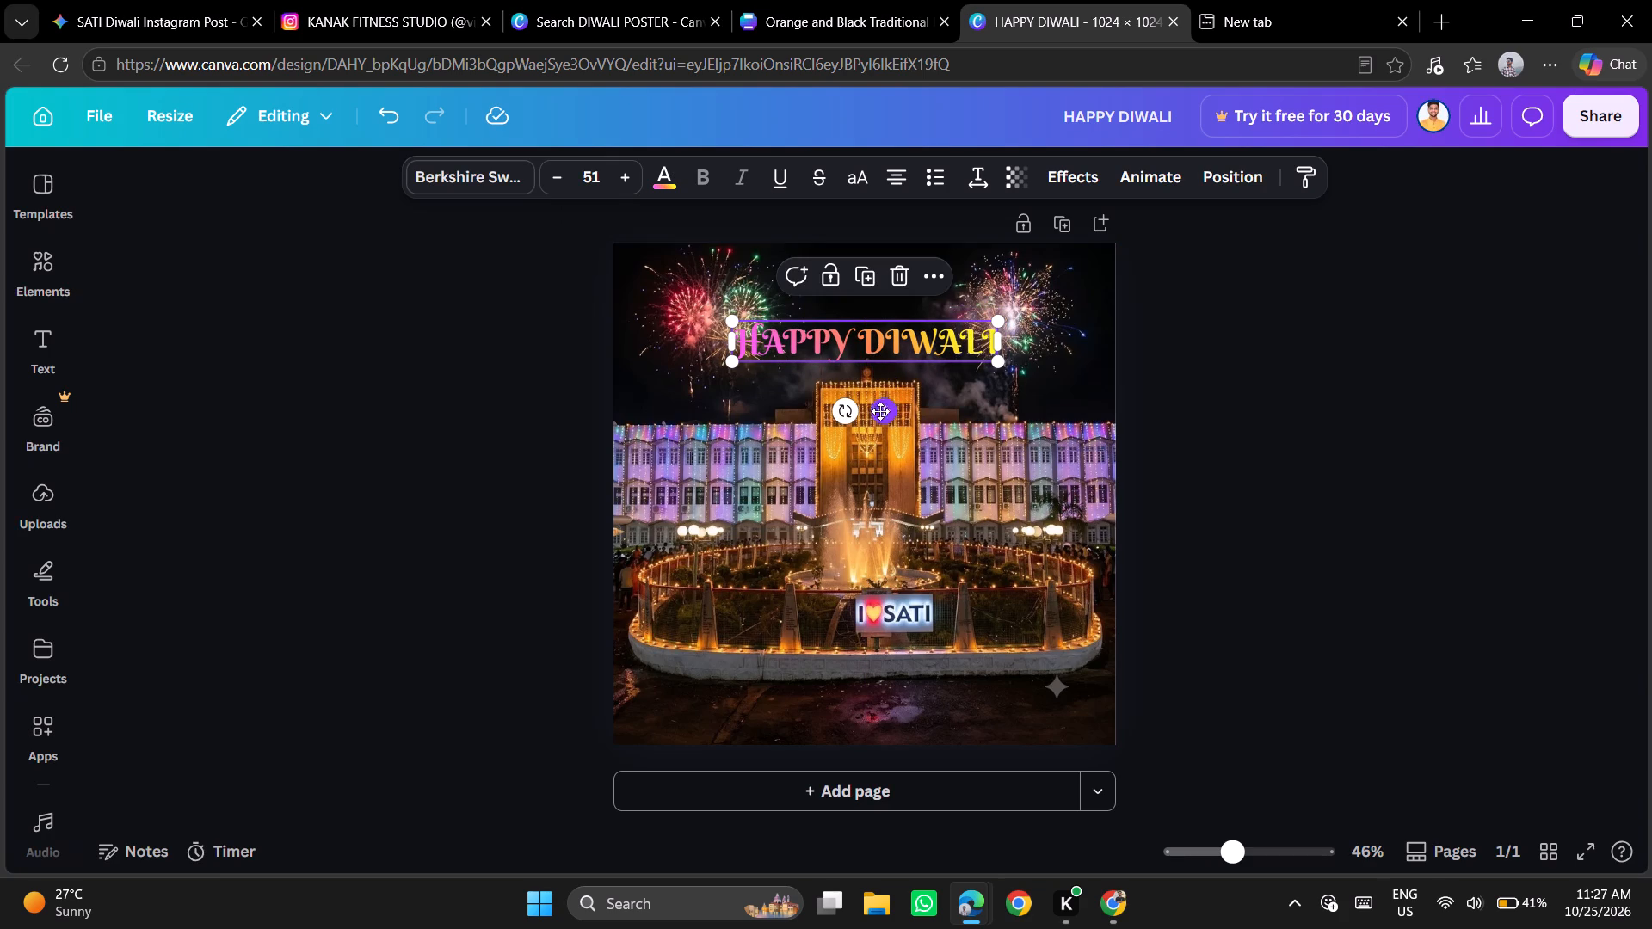
# Increase the "HAPPY DIWALI" heading to font size 53.
pyautogui.click(641, 175)
pyautogui.click(638, 178)
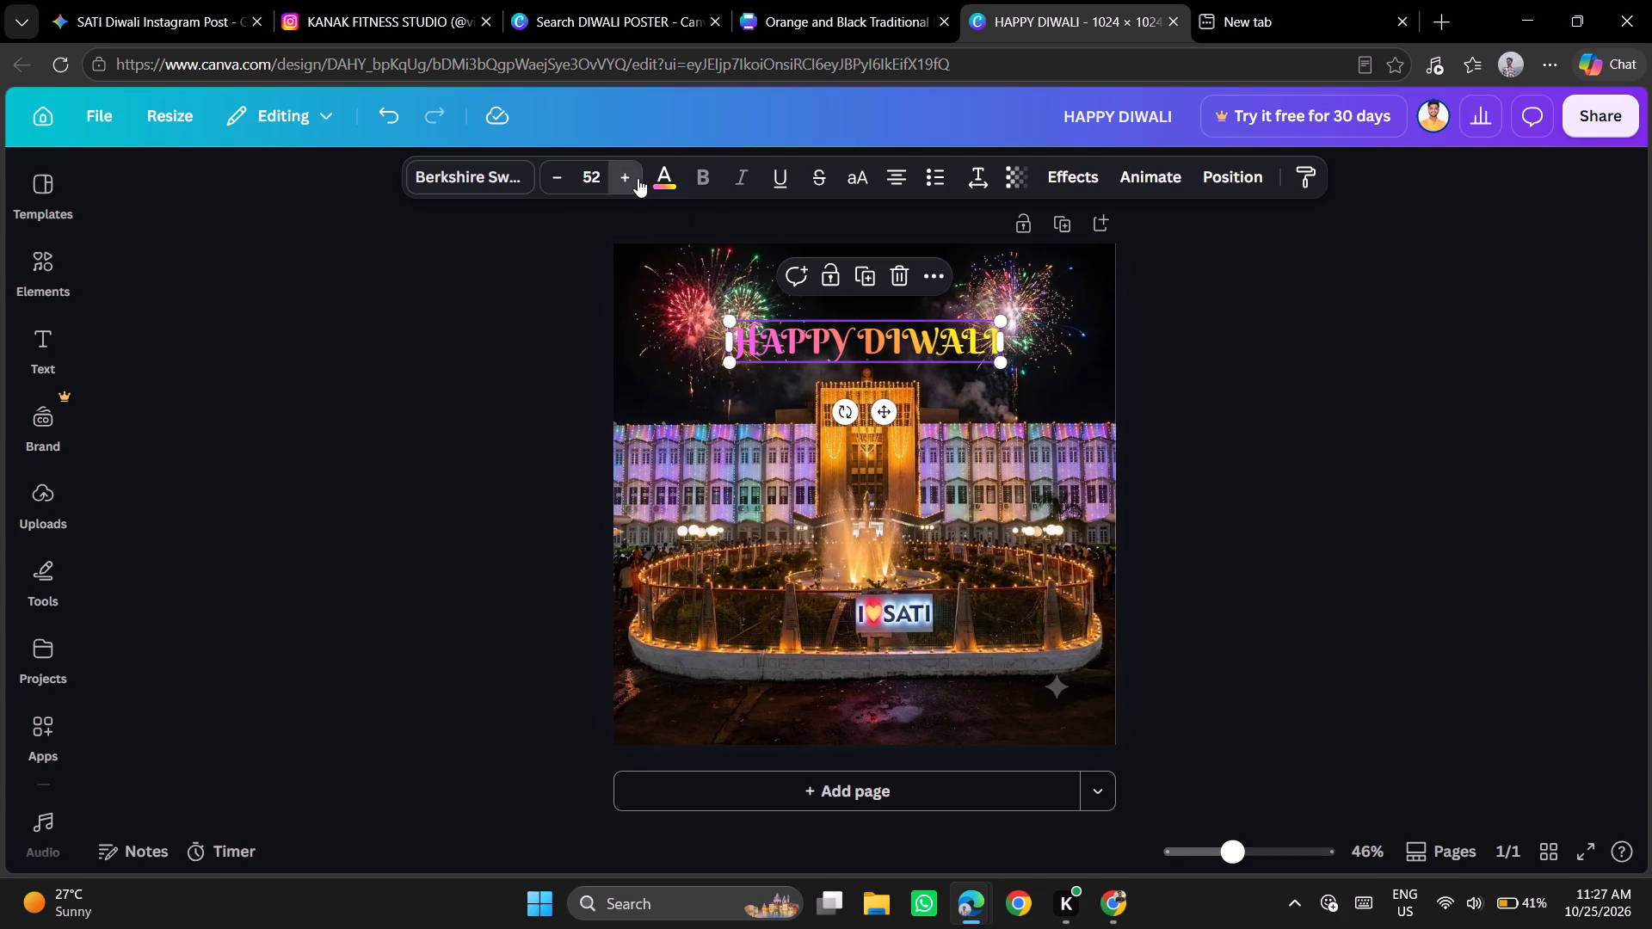
pyautogui.click(515, 438)
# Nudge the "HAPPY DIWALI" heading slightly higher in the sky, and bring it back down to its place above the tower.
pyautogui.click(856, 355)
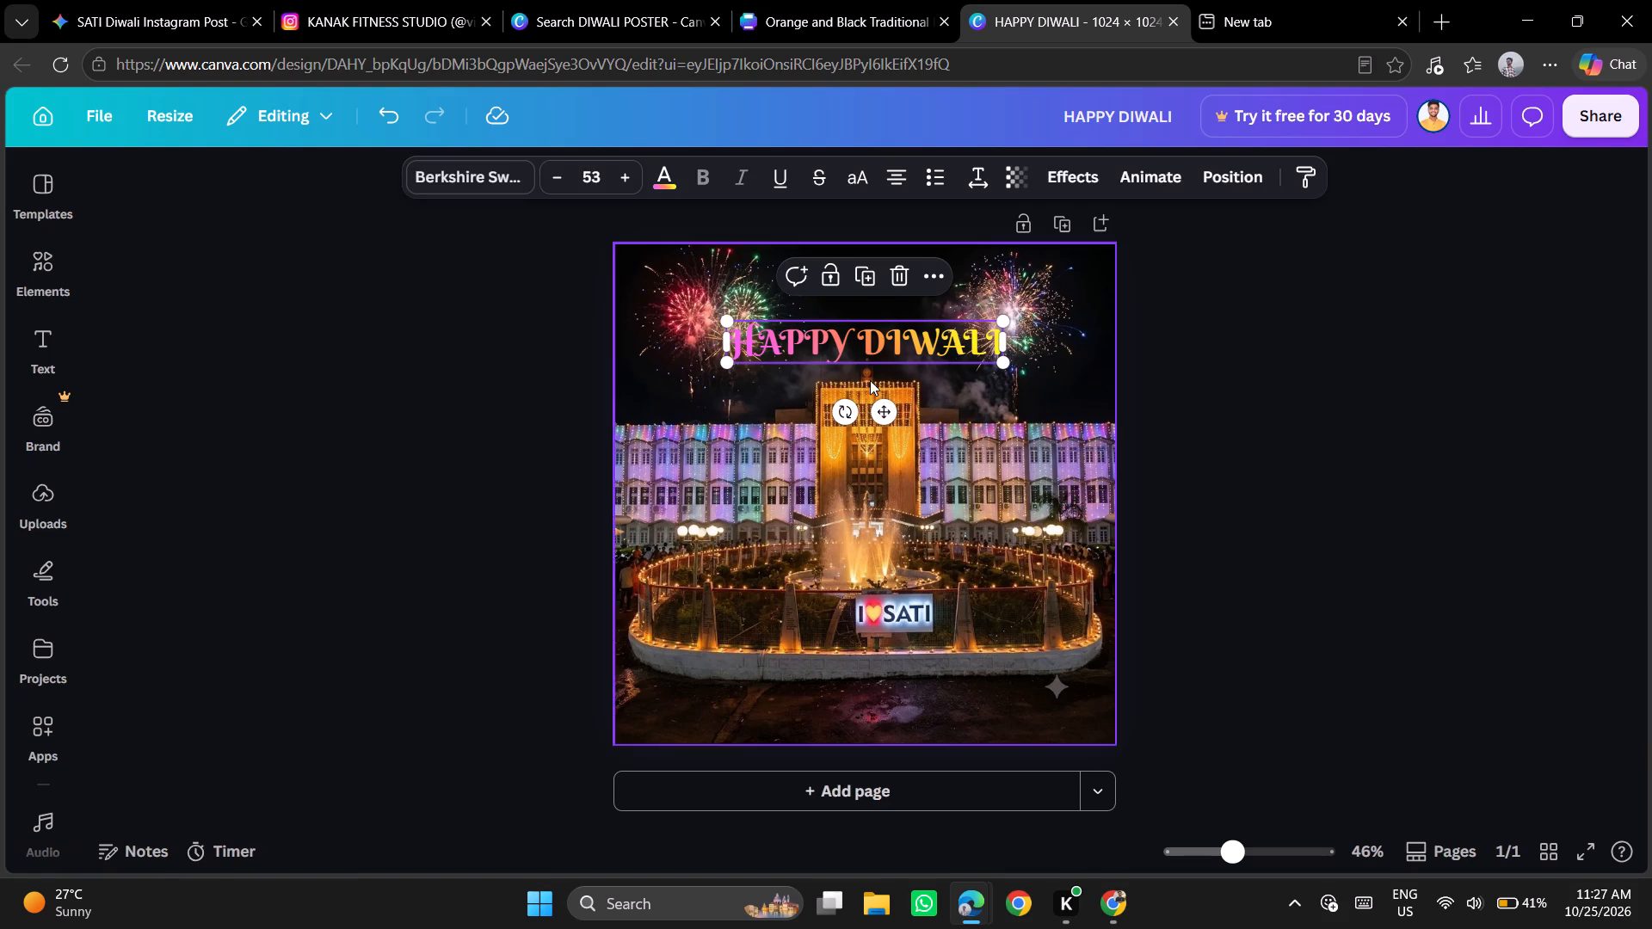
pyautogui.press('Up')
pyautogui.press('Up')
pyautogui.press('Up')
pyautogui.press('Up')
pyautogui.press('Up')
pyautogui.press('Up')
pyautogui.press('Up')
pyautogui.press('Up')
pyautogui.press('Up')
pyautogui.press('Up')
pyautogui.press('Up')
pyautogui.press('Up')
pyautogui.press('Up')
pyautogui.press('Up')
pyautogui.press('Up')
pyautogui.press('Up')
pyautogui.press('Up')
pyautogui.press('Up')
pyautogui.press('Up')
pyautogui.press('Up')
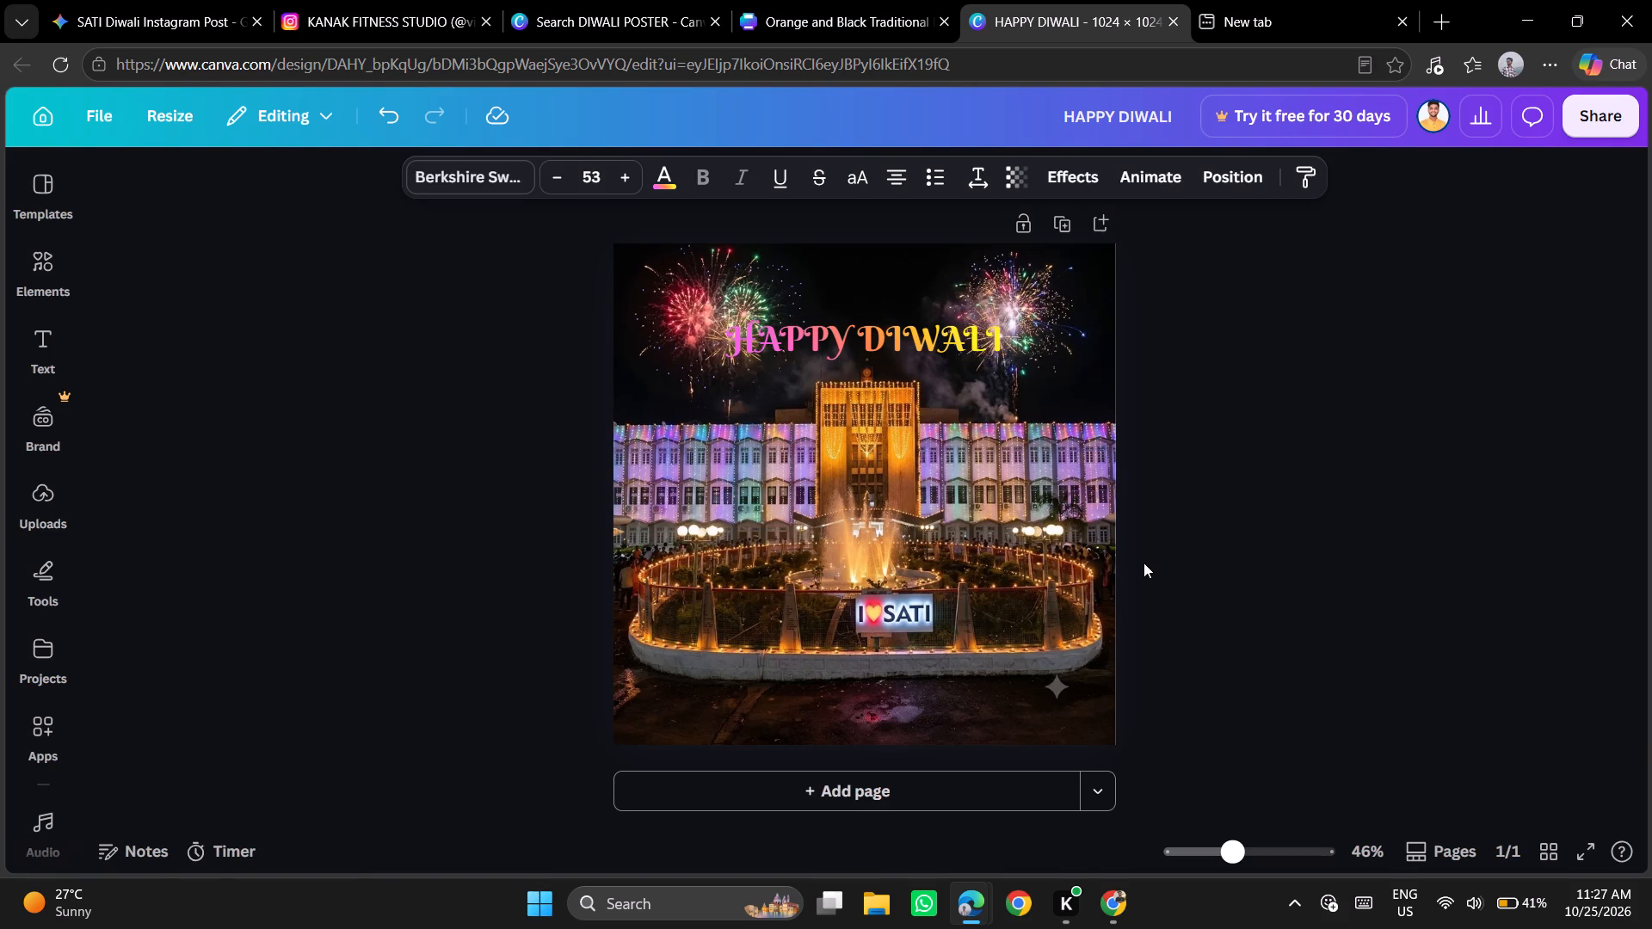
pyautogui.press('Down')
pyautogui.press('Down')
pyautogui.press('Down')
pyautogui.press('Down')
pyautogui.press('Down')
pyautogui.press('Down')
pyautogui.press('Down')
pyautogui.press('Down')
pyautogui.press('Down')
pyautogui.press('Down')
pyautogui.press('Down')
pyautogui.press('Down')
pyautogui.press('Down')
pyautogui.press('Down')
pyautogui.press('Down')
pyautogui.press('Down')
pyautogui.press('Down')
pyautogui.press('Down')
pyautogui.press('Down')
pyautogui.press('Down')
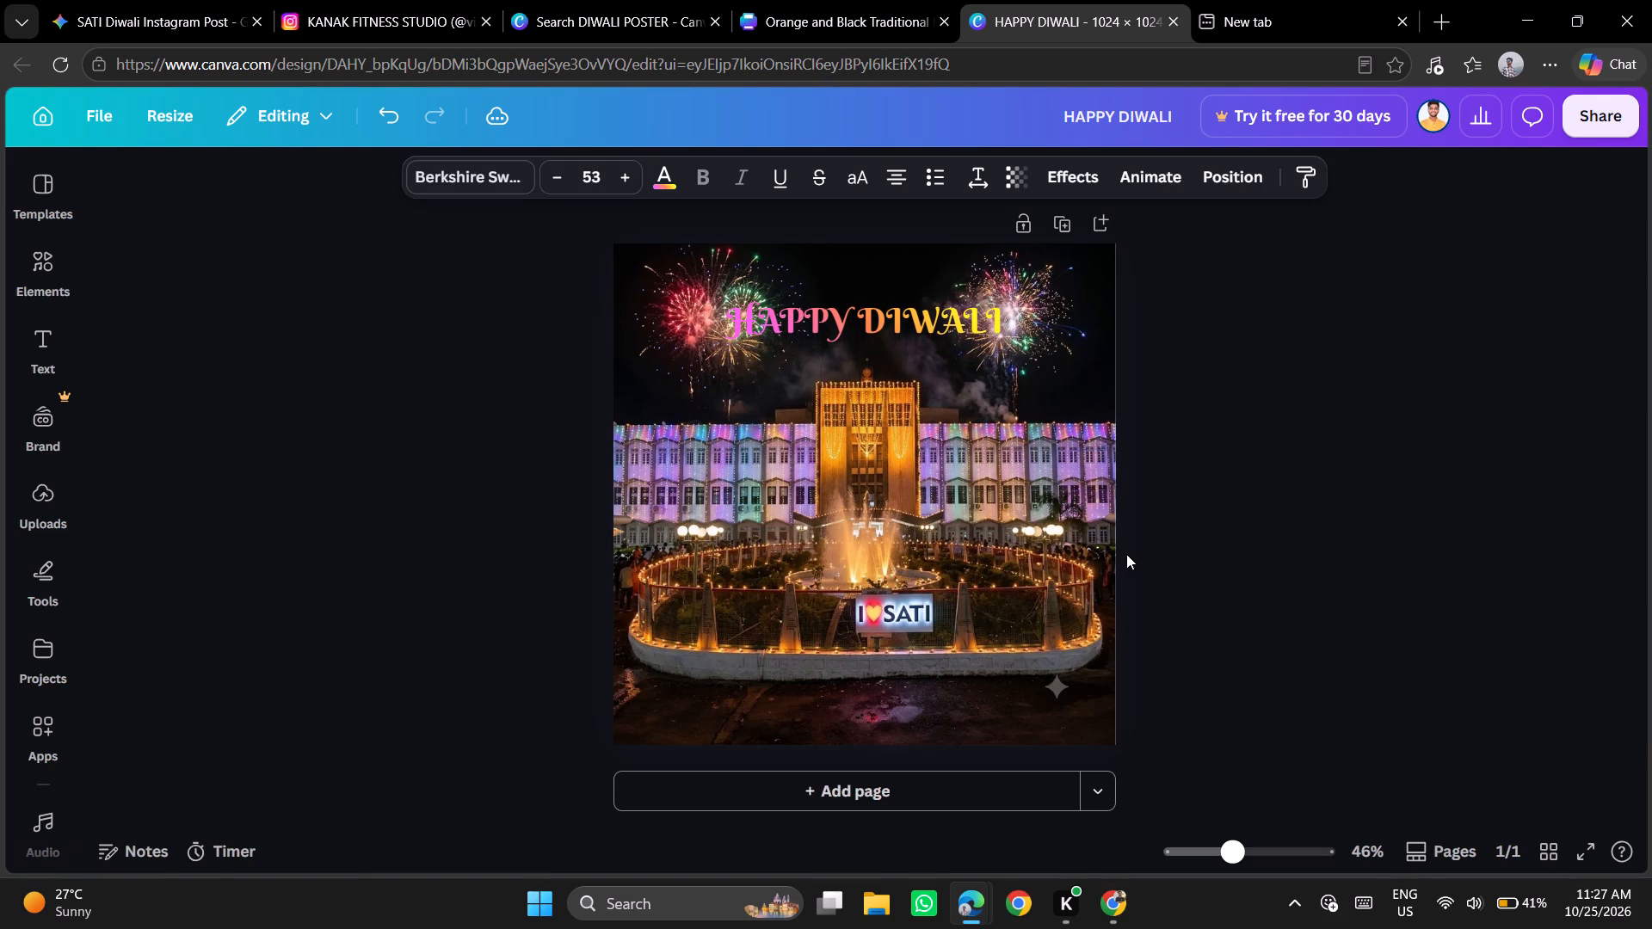
# Select the "HAPPY DIWALI" text and check which text colour the "Diwali" title uses in the Orange and Black Traditional Happy Diwali Poster.
pyautogui.click(890, 349)
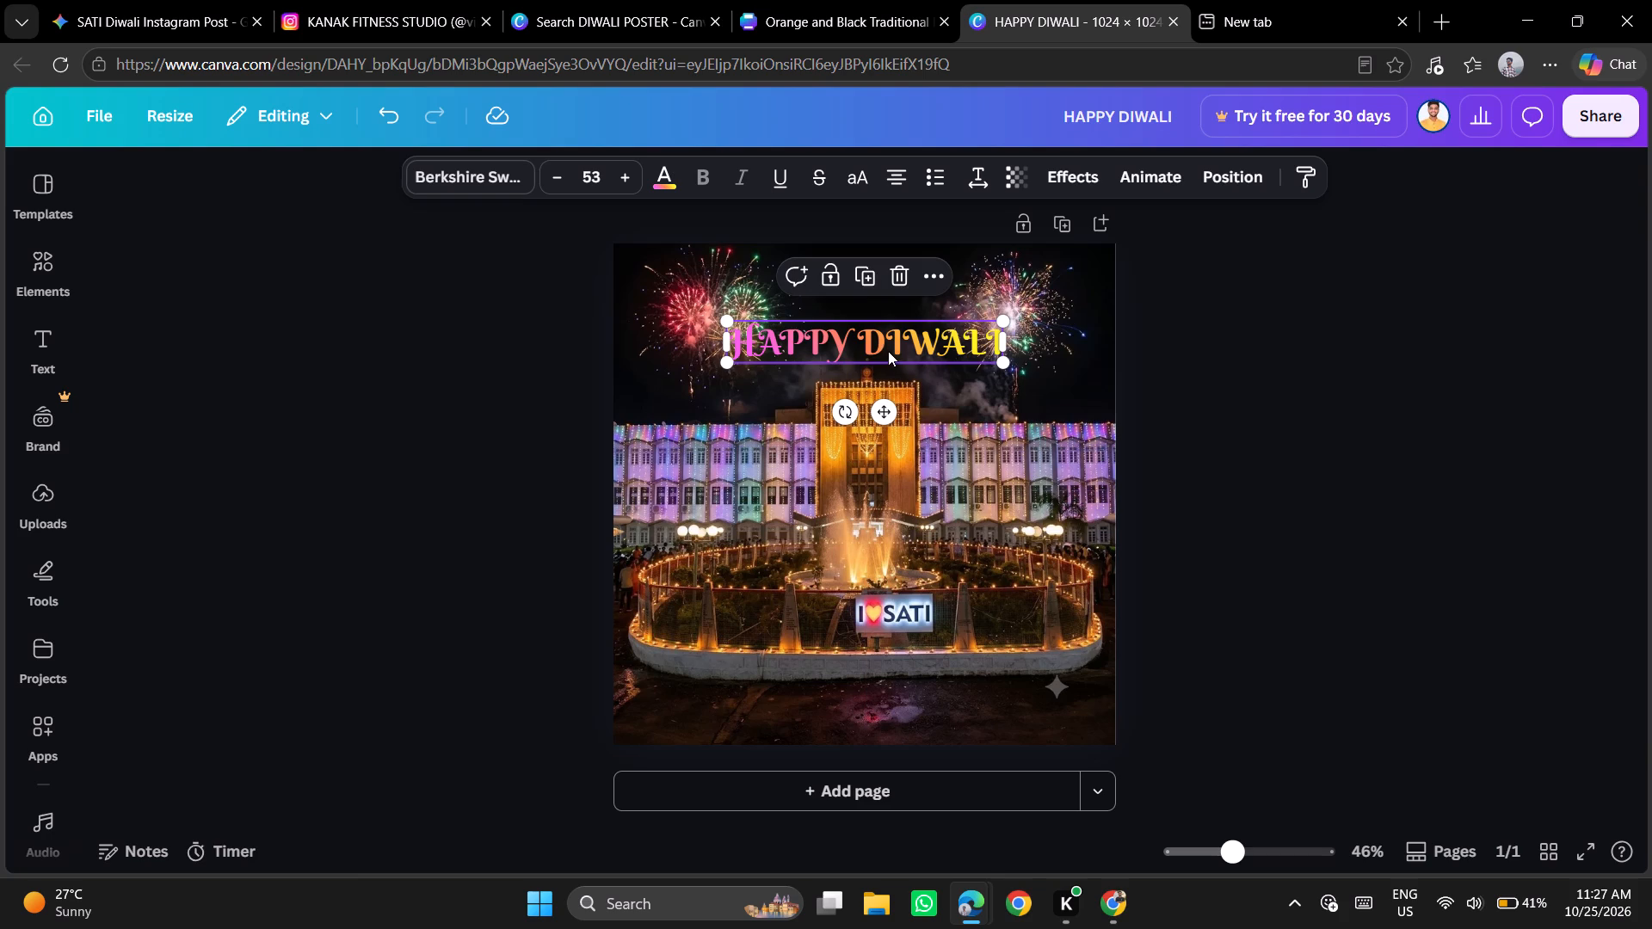
pyautogui.click(886, 352)
pyautogui.tripleClick(881, 352)
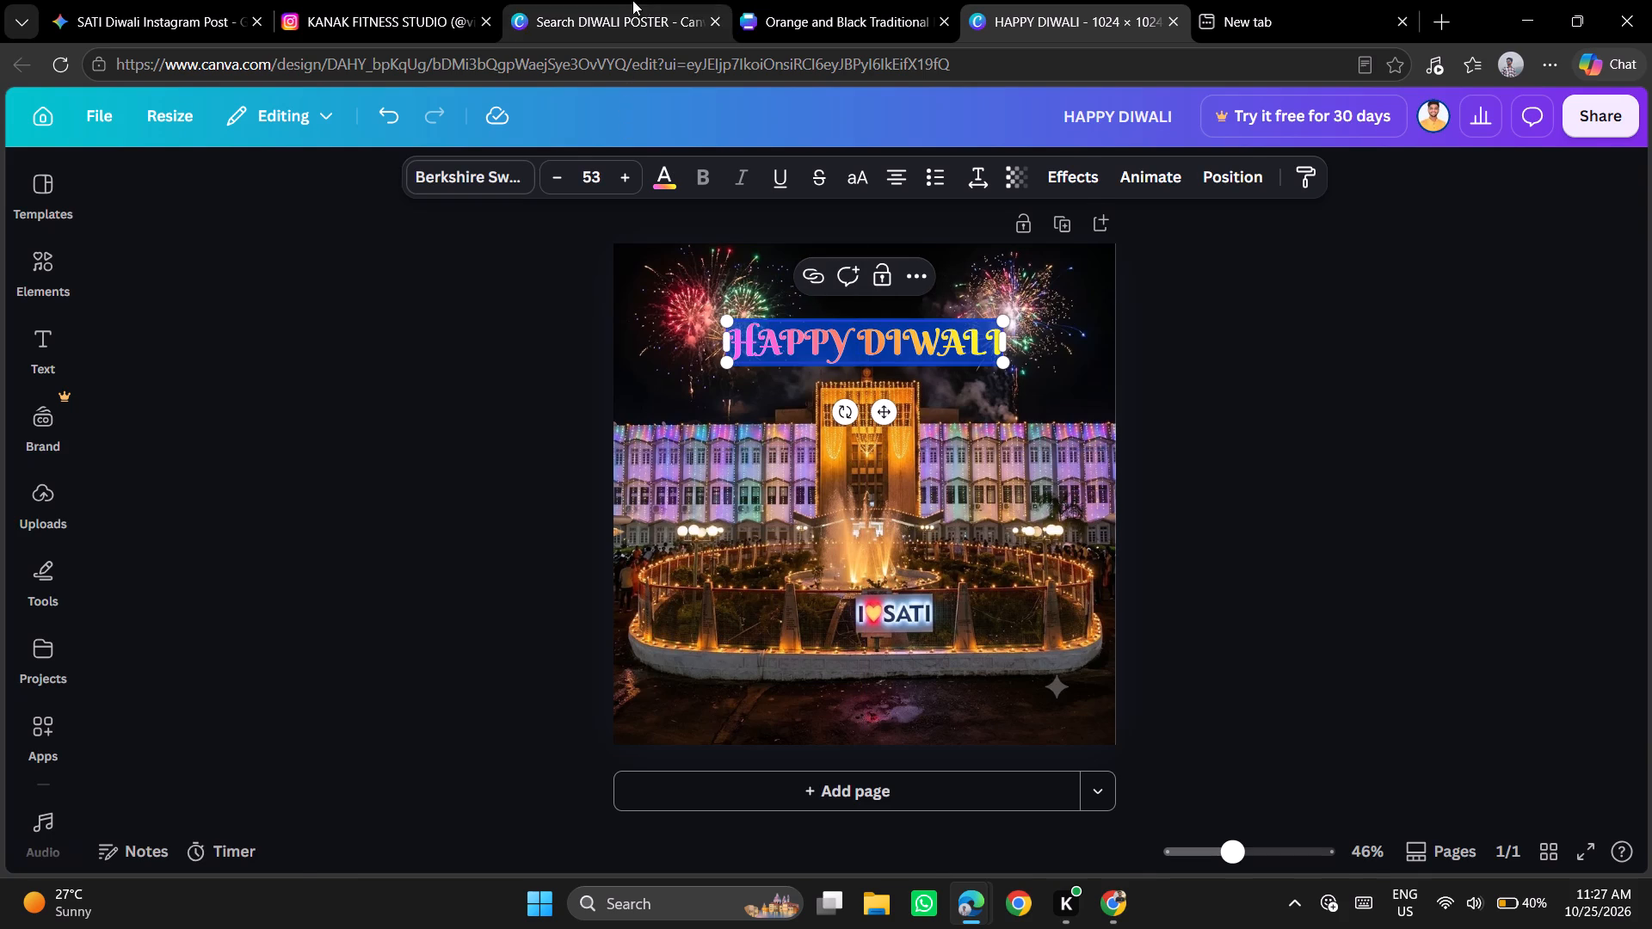
pyautogui.click(641, 0)
pyautogui.click(826, 4)
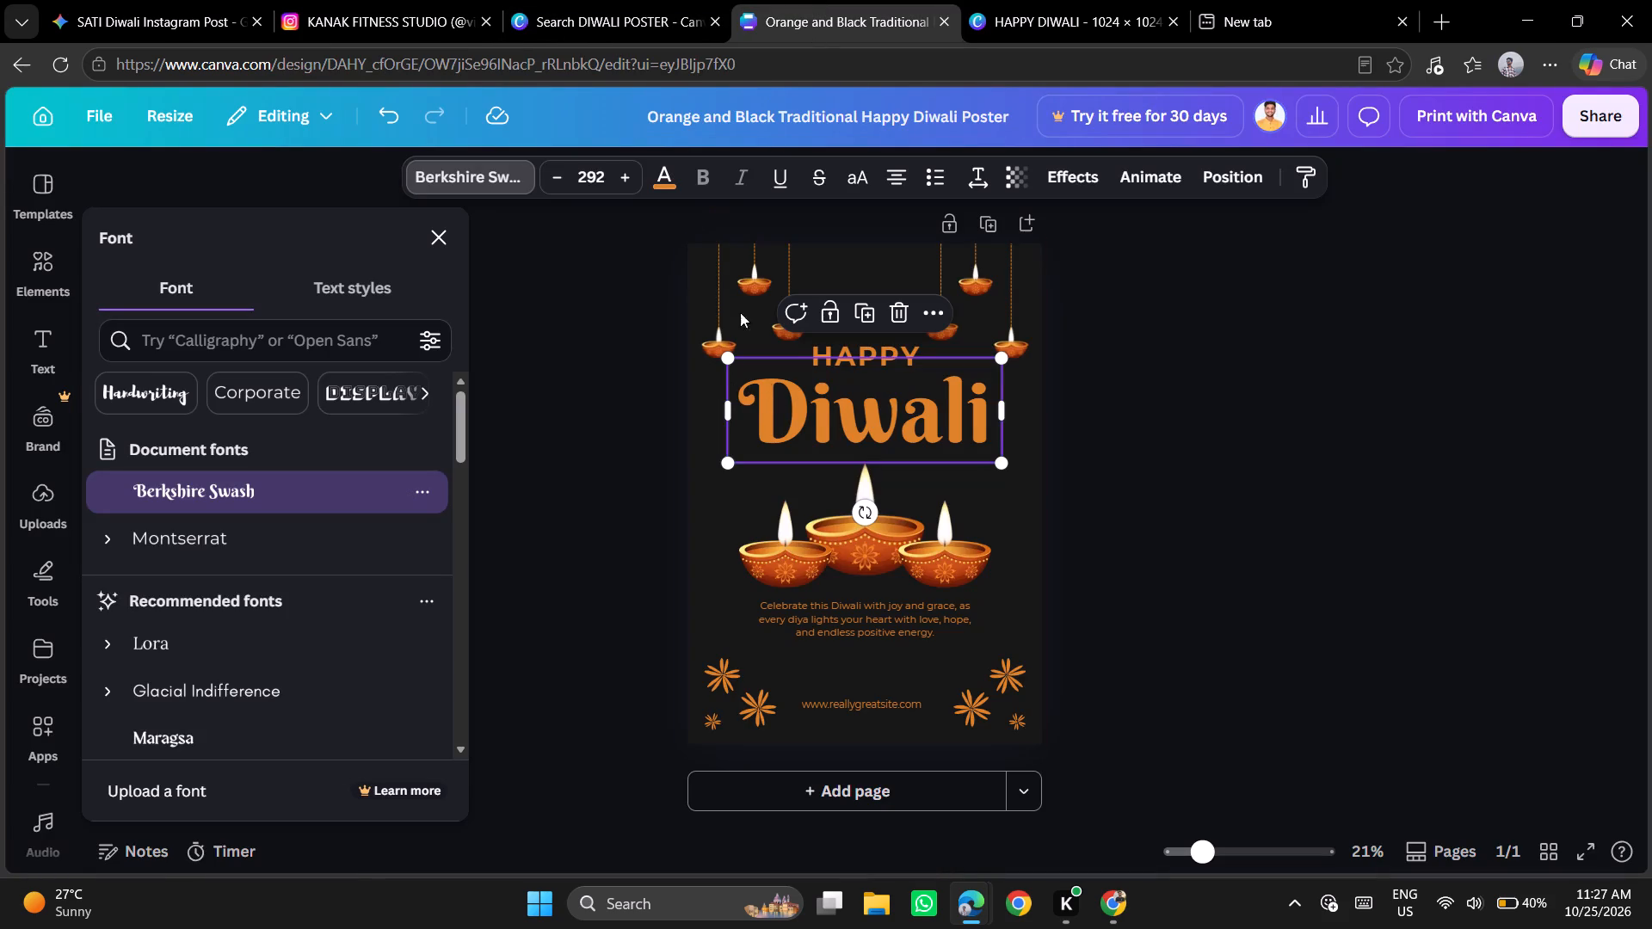
pyautogui.click(670, 176)
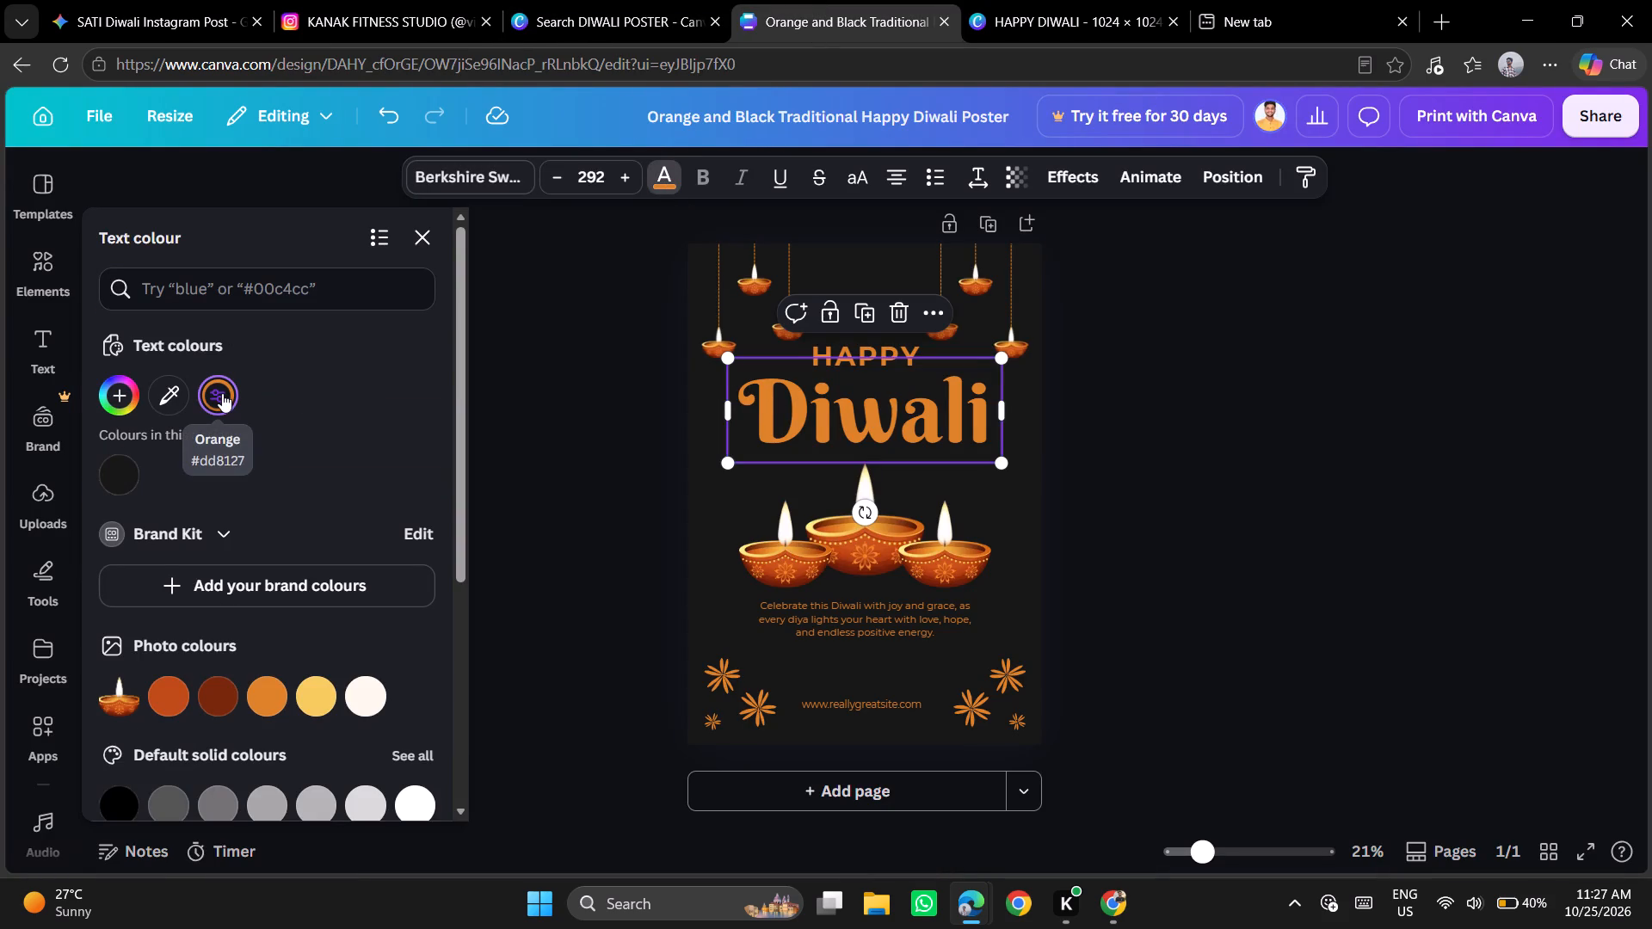
# Back in the HAPPY DIWALI design, search the text colours for #dd841 for the selected "HAPPY DIWALI" heading.
pyautogui.click(979, 0)
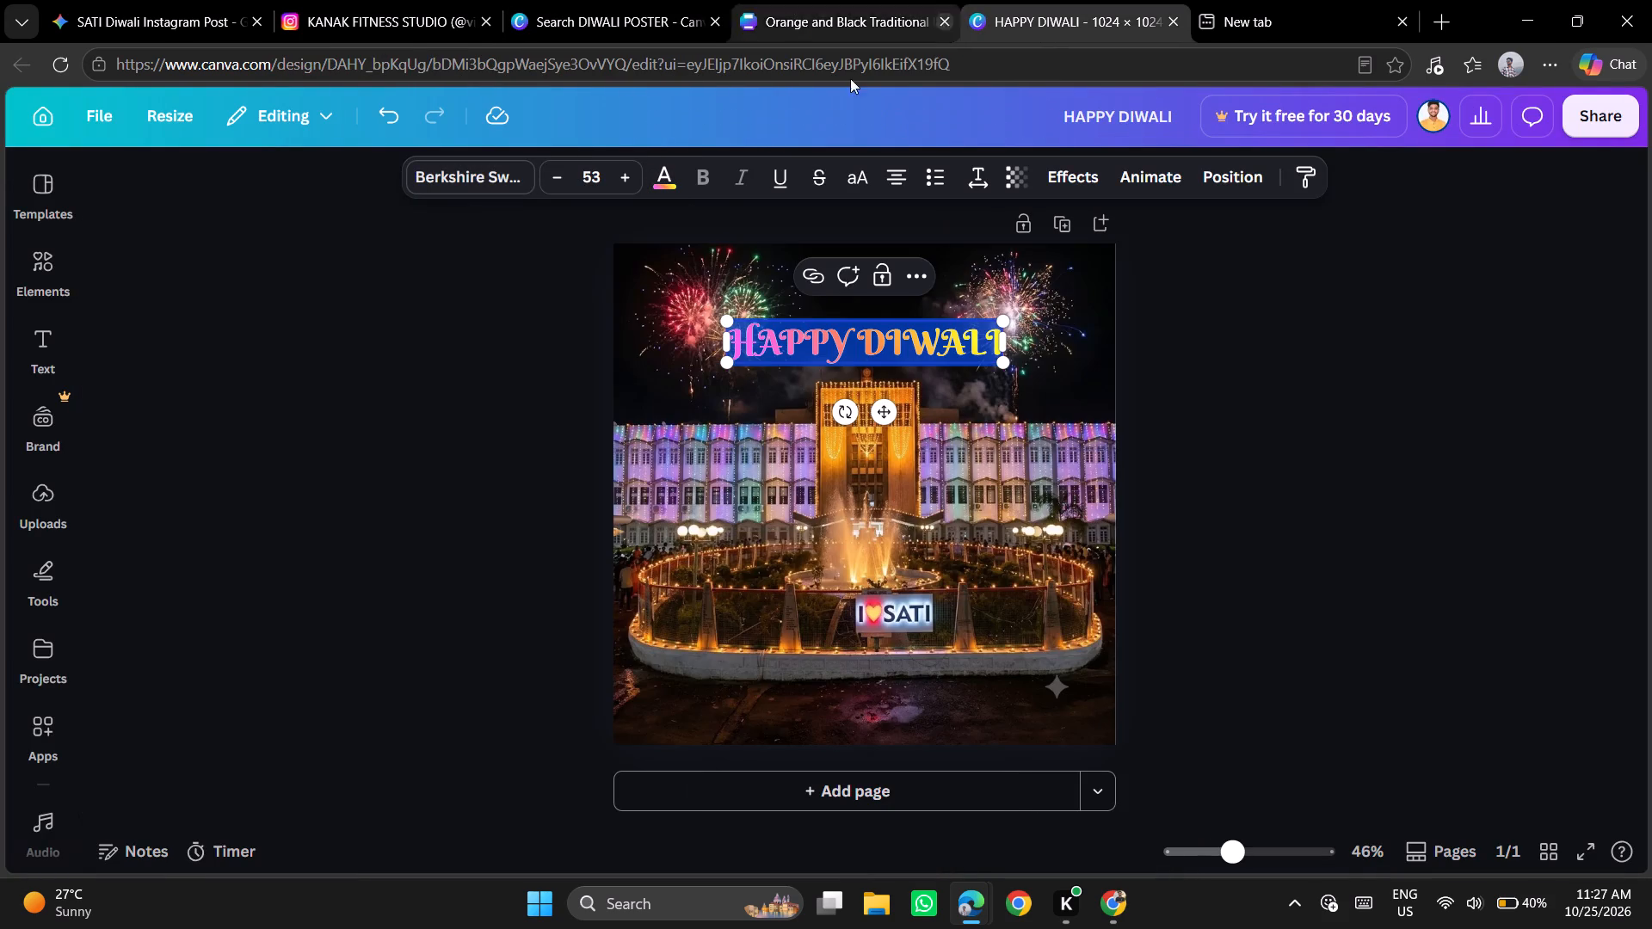
pyautogui.click(650, 179)
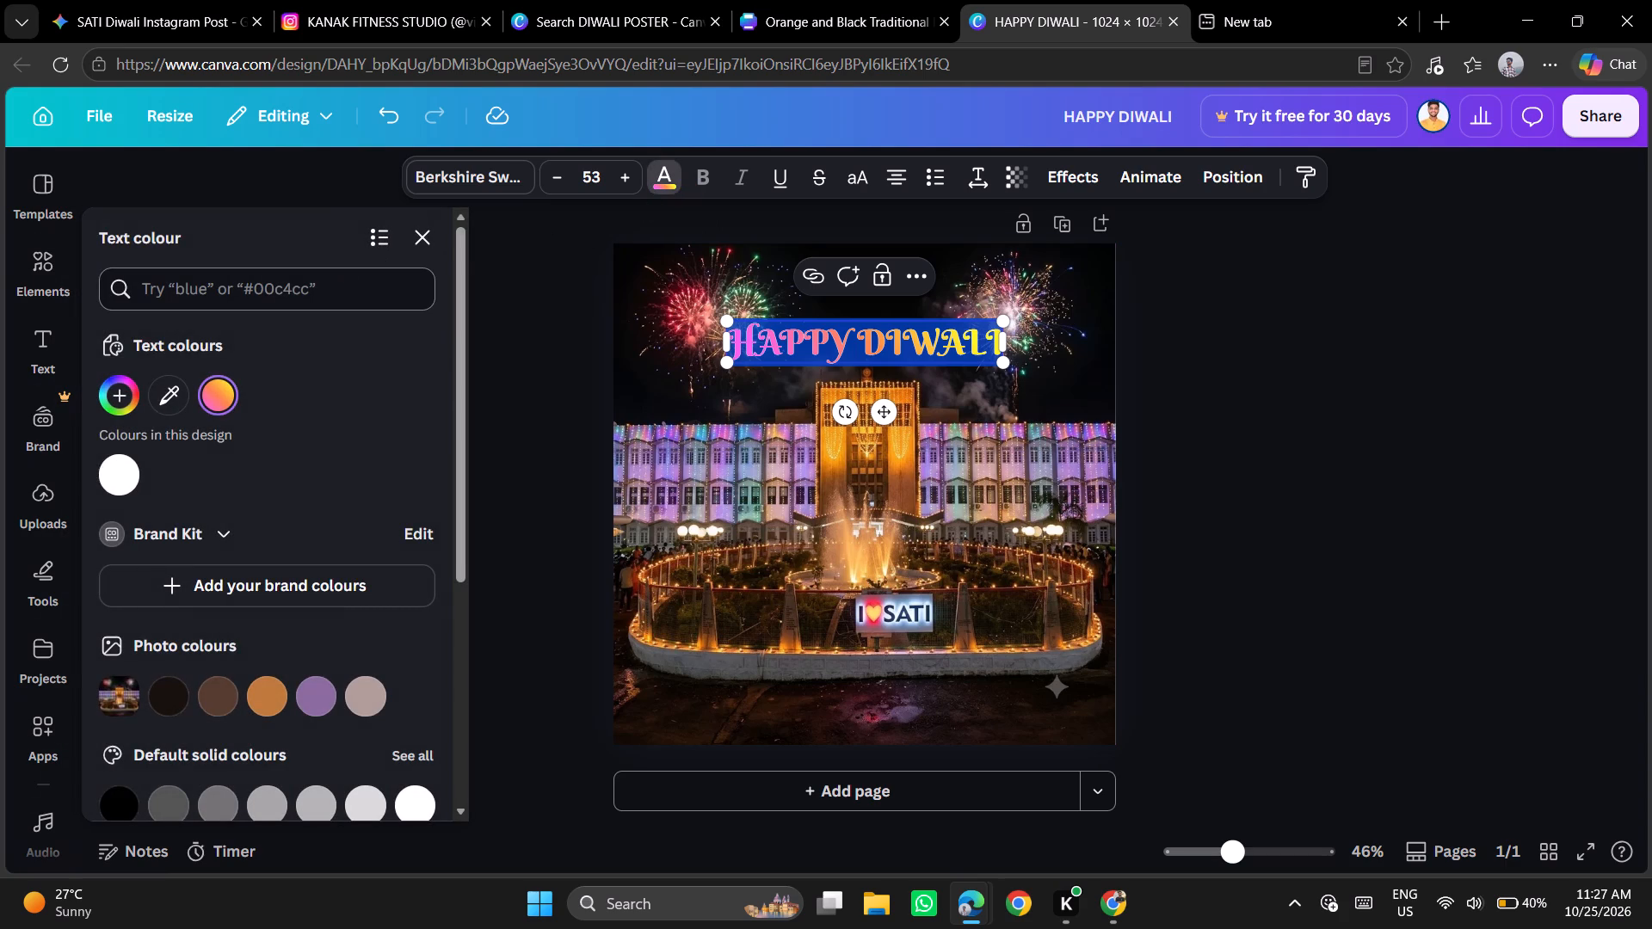
pyautogui.click(342, 278)
pyautogui.write('dd')
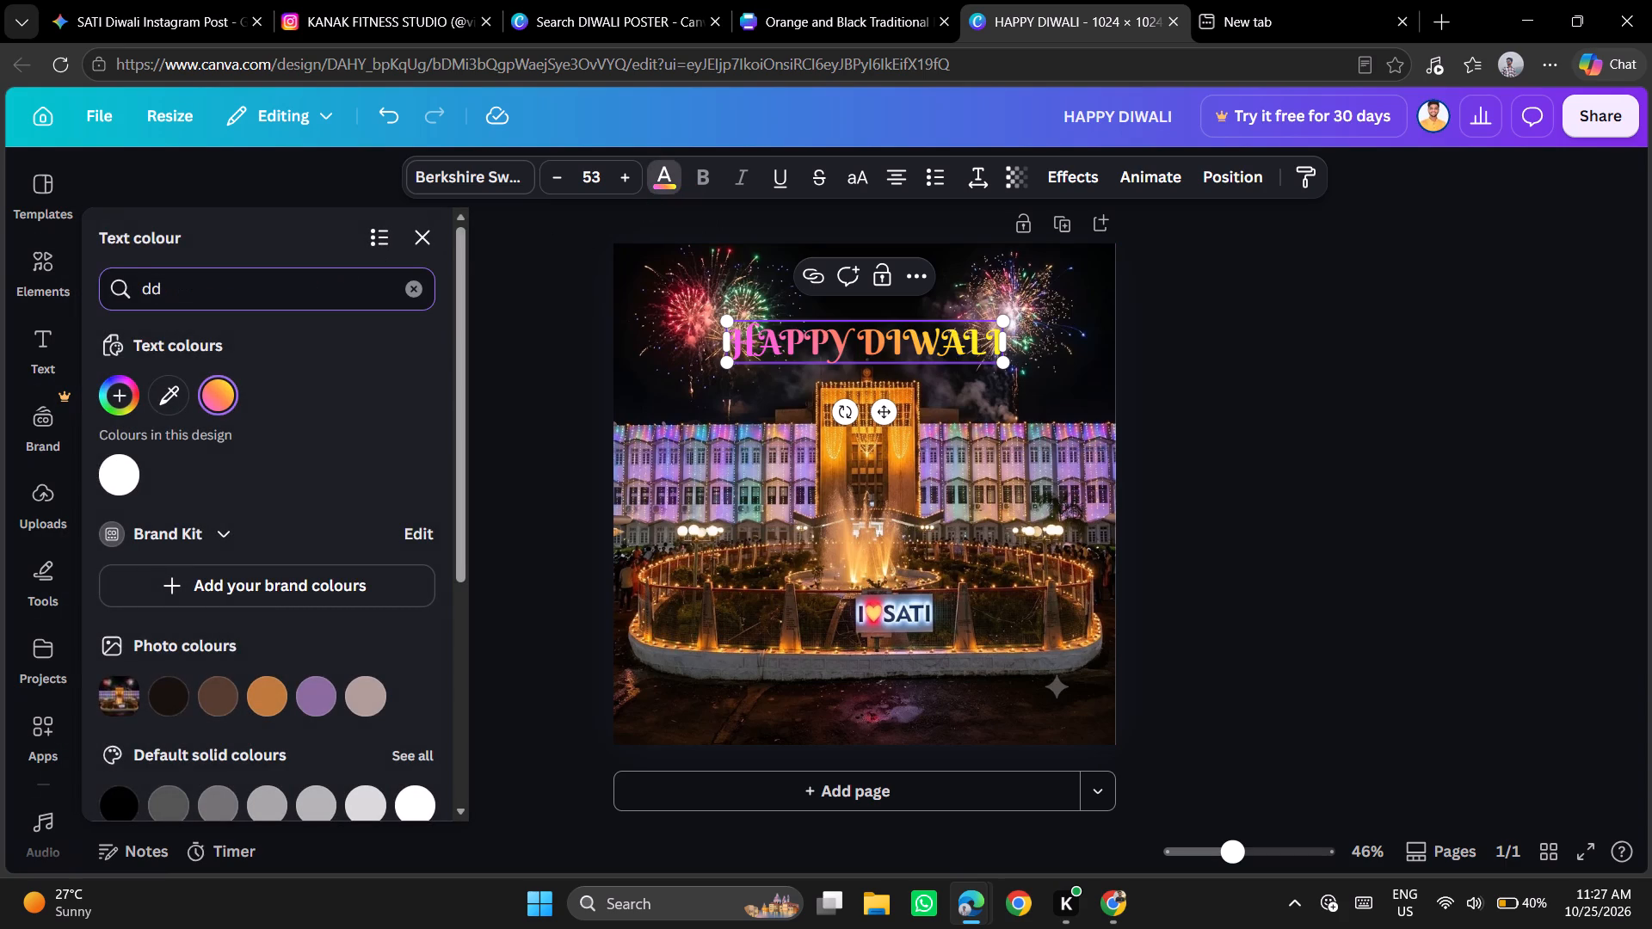
pyautogui.press('BackSpace')
pyautogui.press('BackSpace')
pyautogui.press('BackSpace')
pyautogui.press('BackSpace')
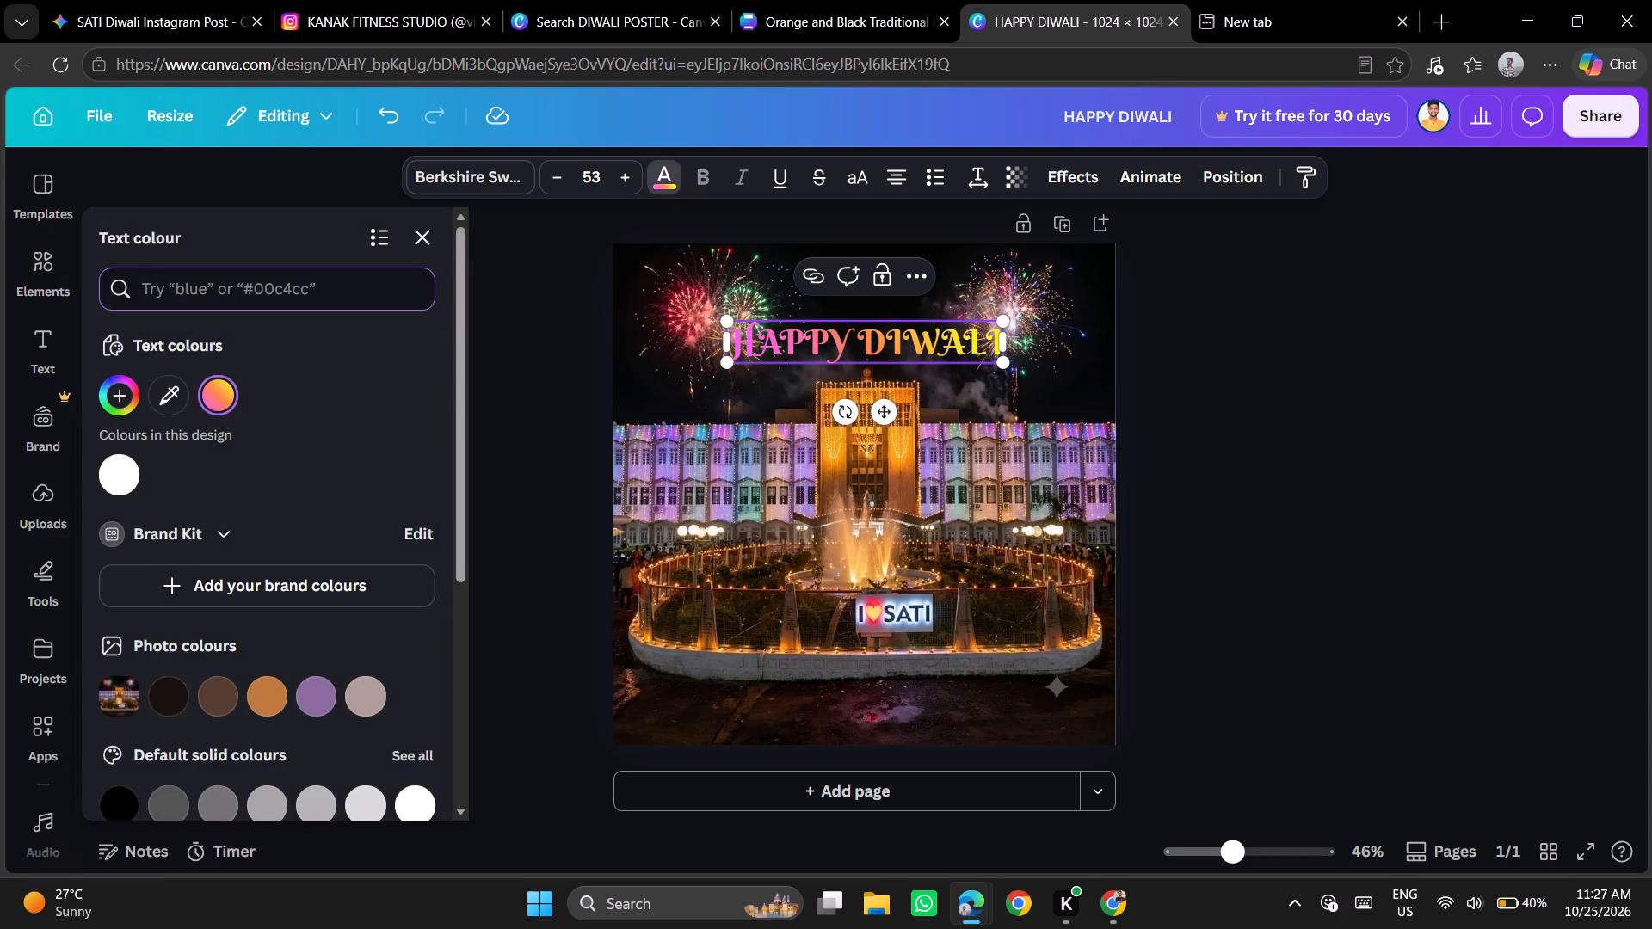
pyautogui.hotkey('shift', '#')
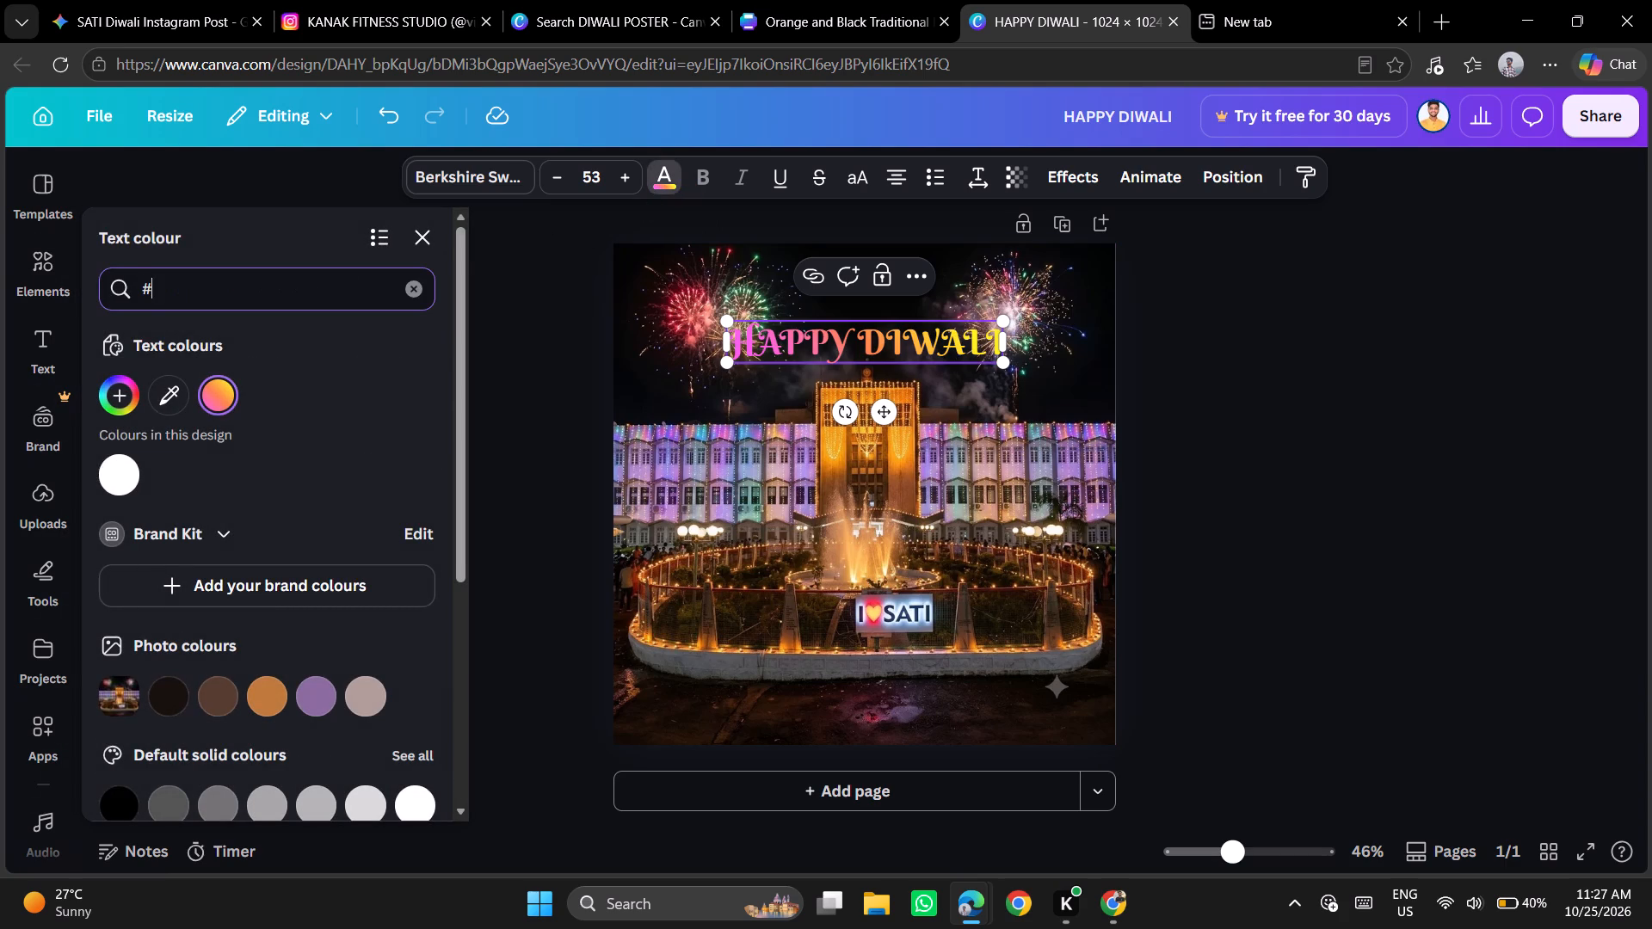
pyautogui.write('dd')
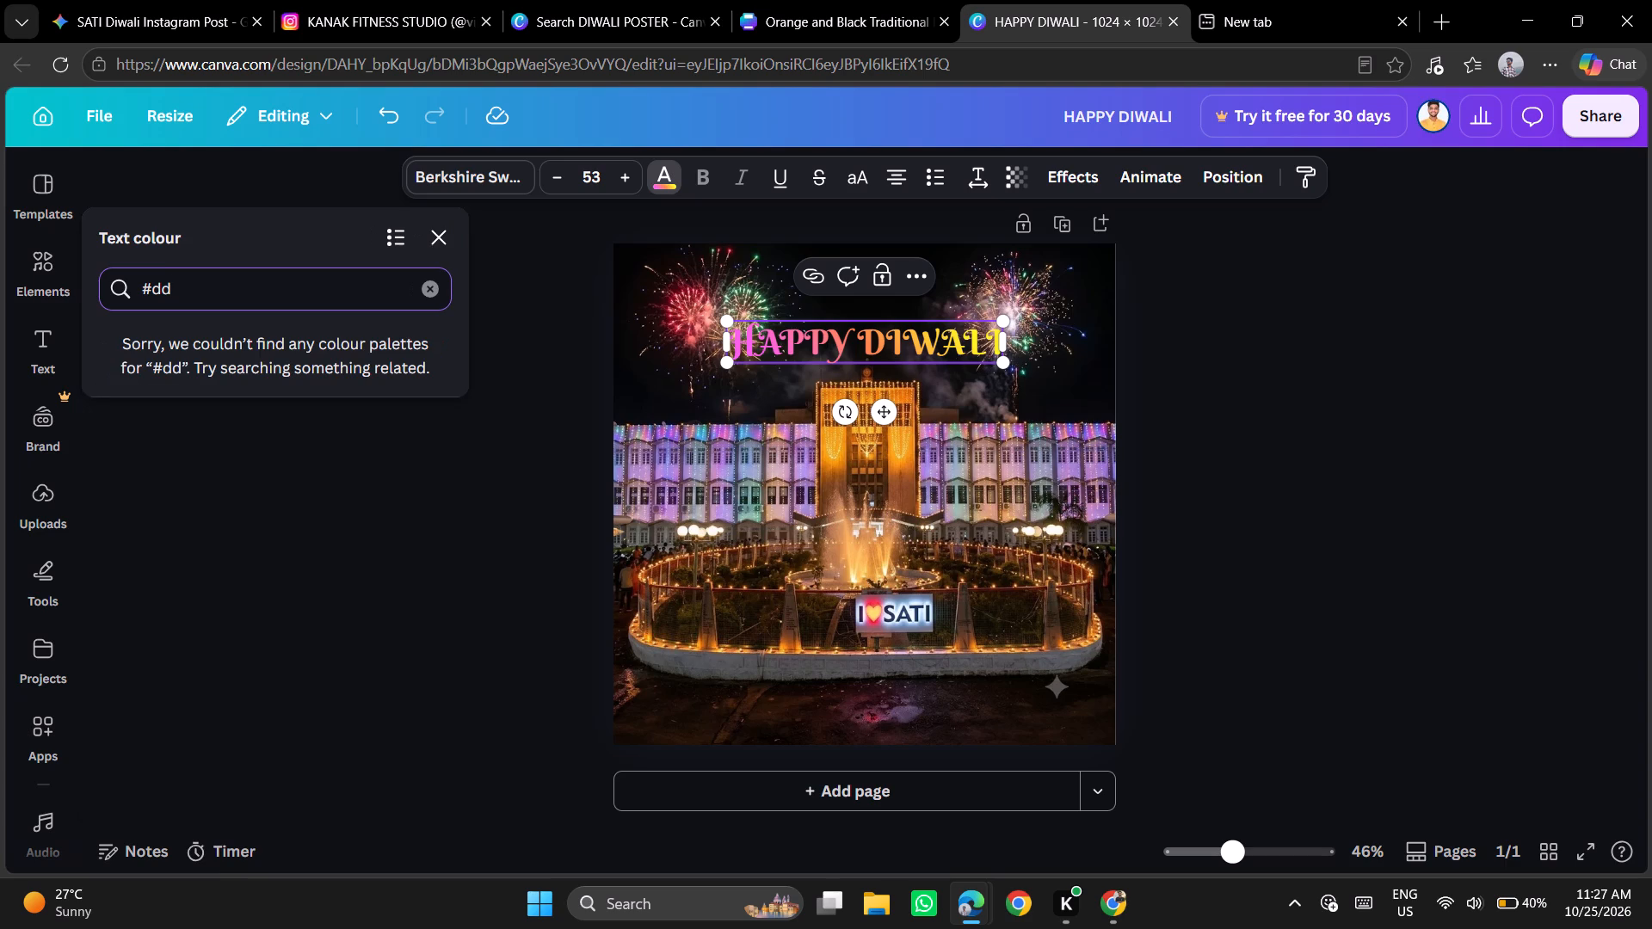
pyautogui.press('8')
pyautogui.press('5')
pyautogui.press('BackSpace')
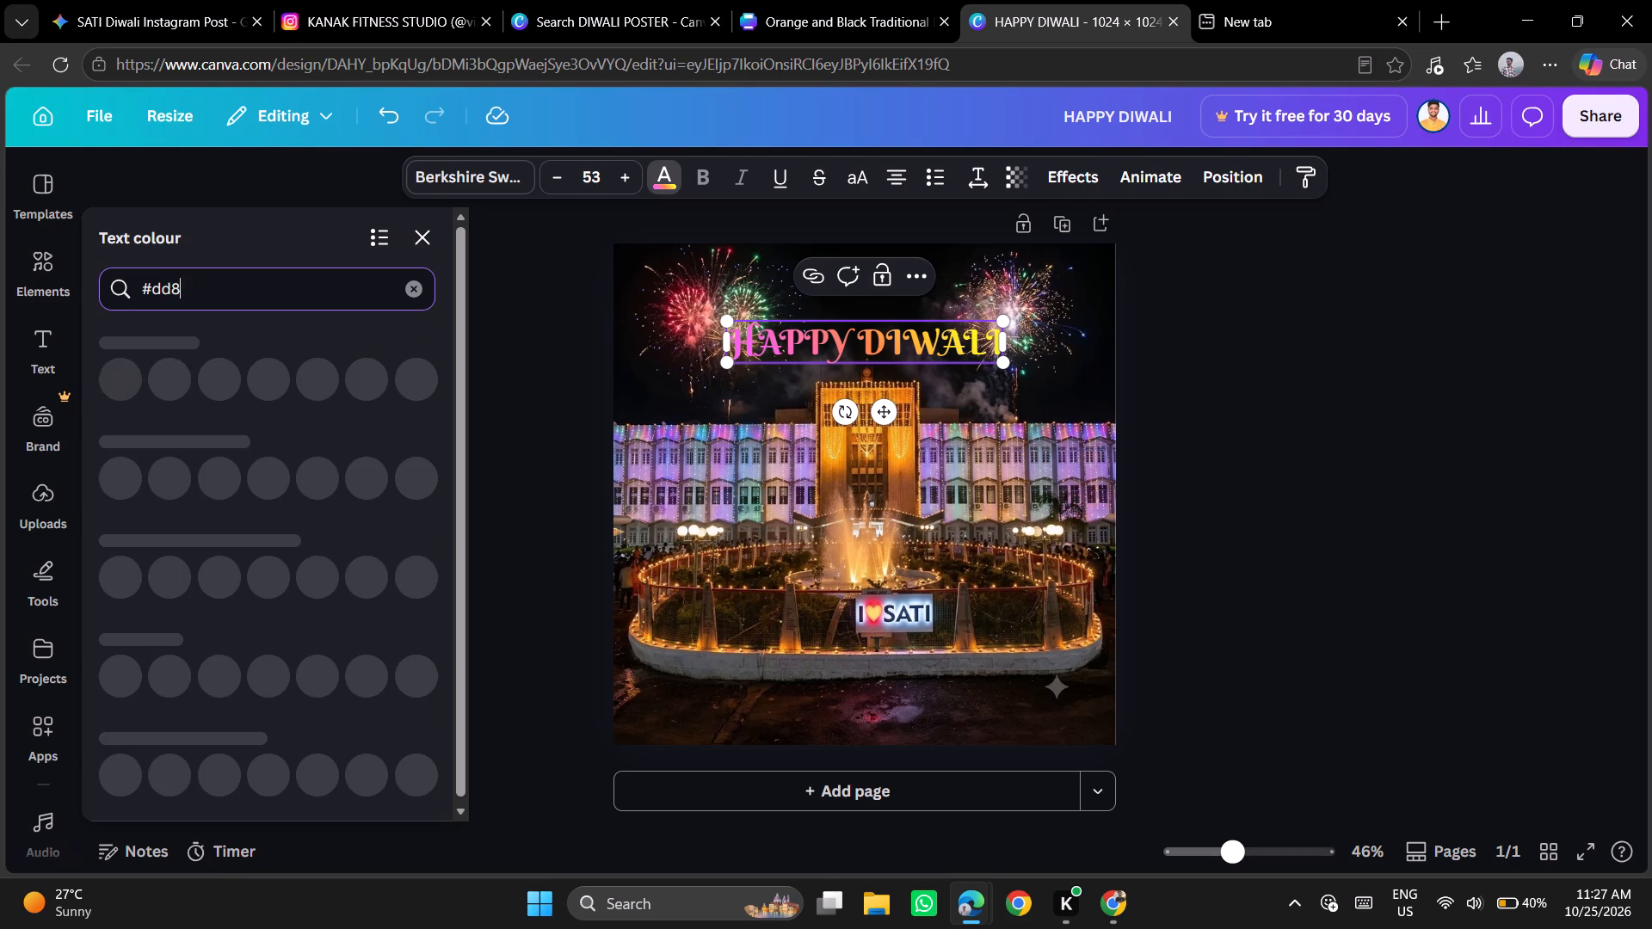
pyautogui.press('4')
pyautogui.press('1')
# Complete the colour code as #dd8417 and apply that orange to the "HAPPY DIWALI" heading.
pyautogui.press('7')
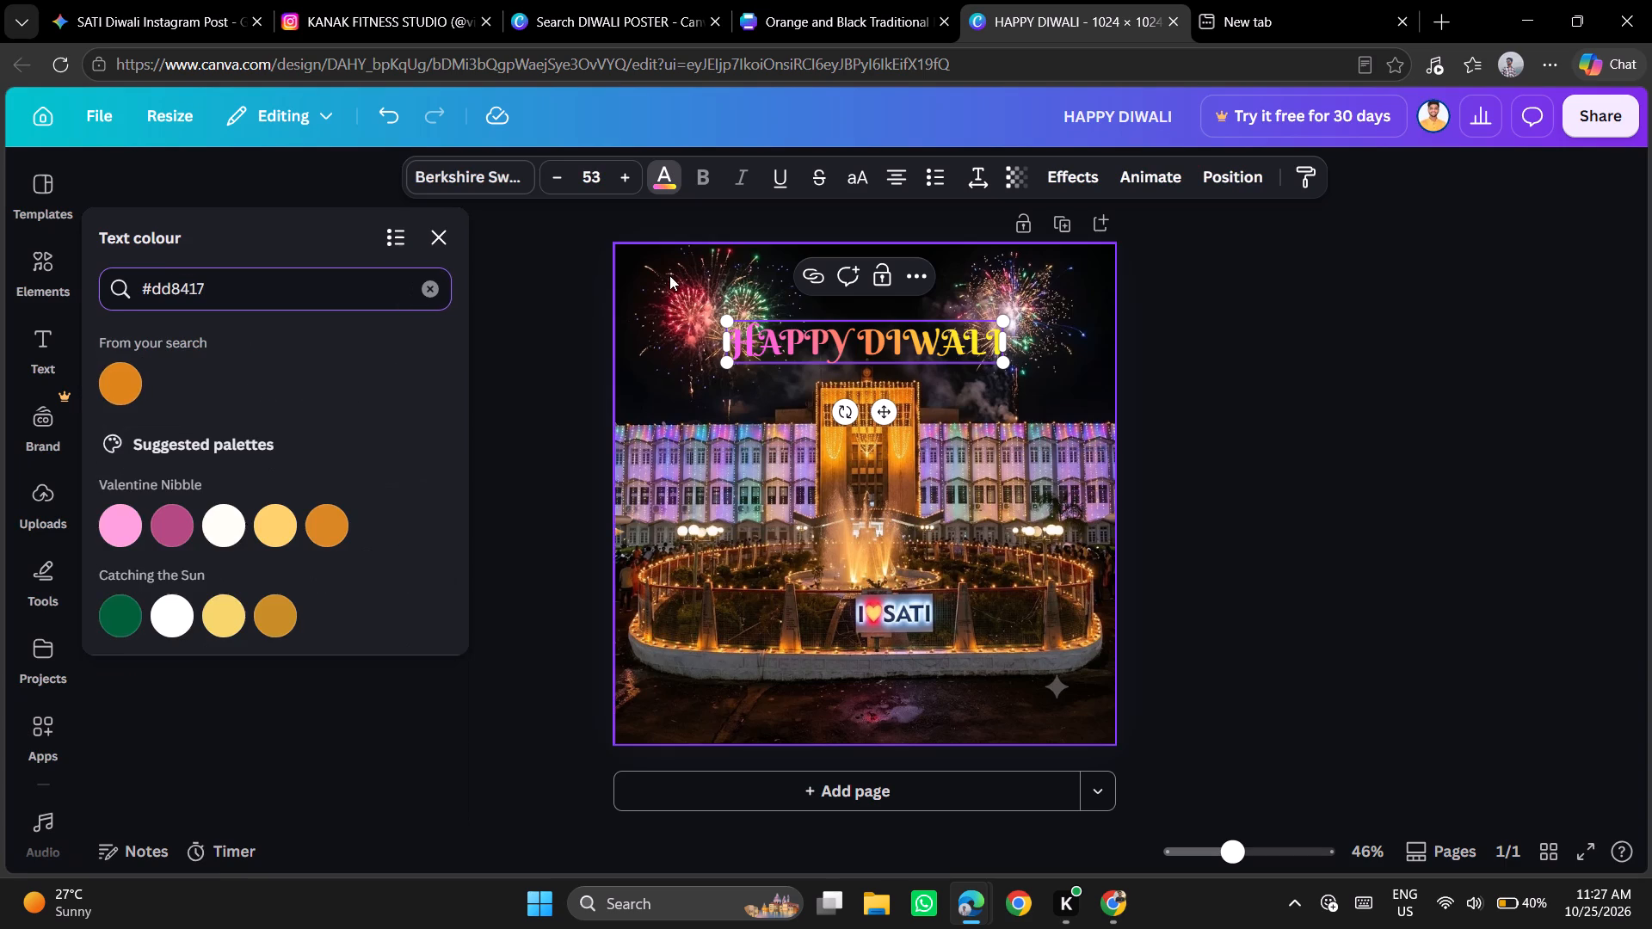
pyautogui.click(134, 378)
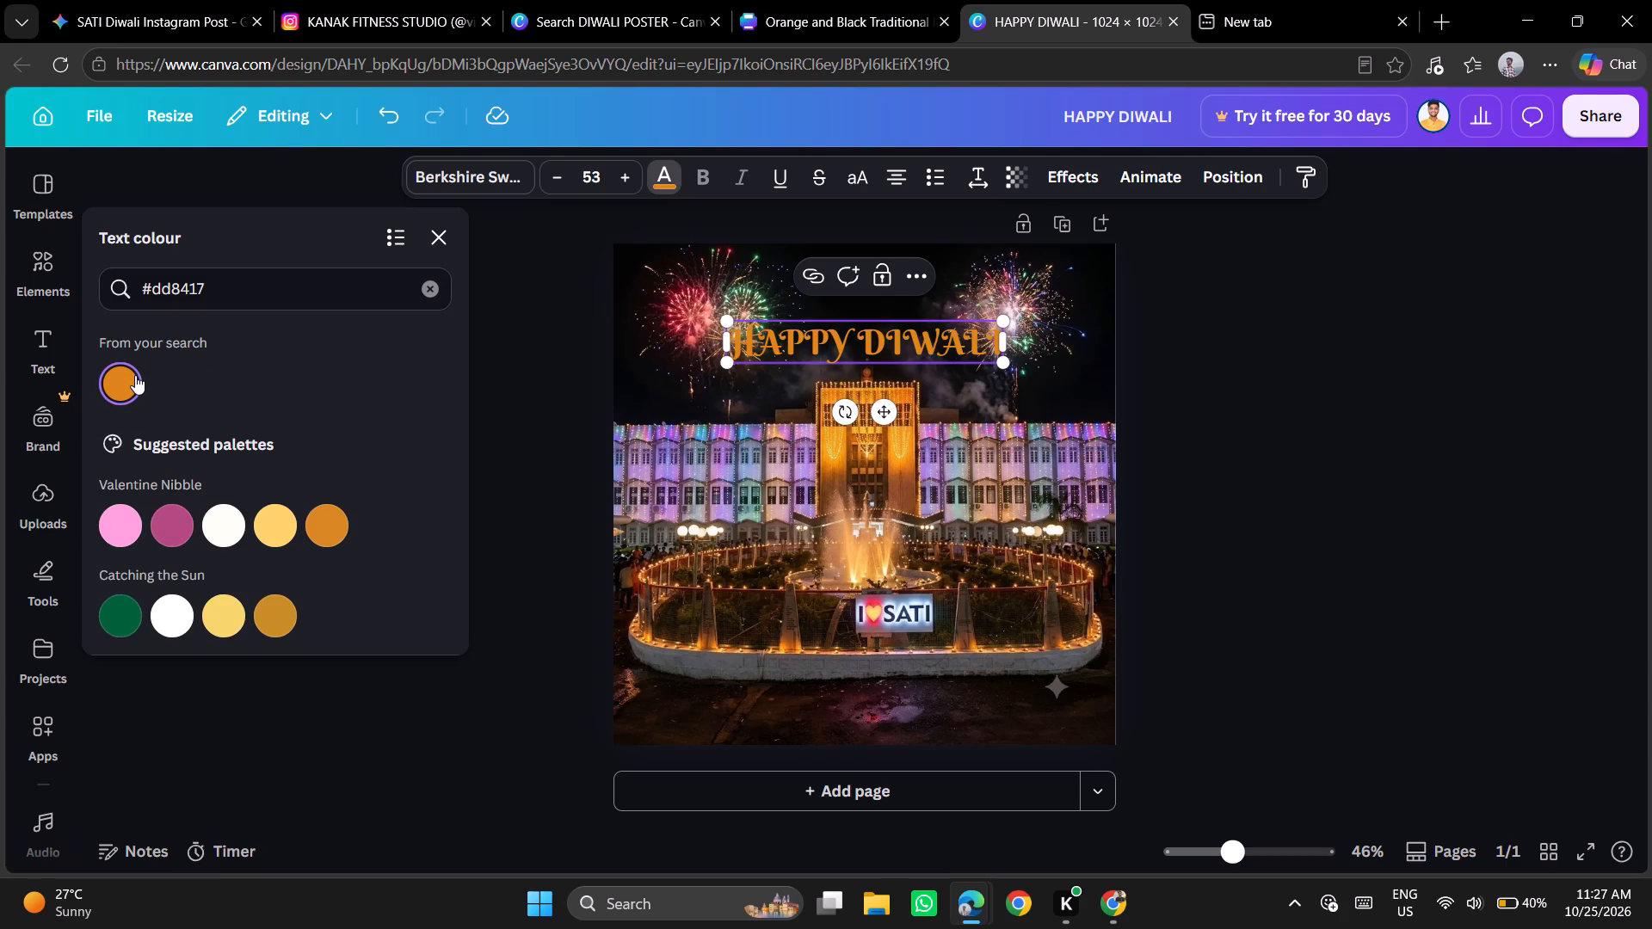
pyautogui.click(543, 465)
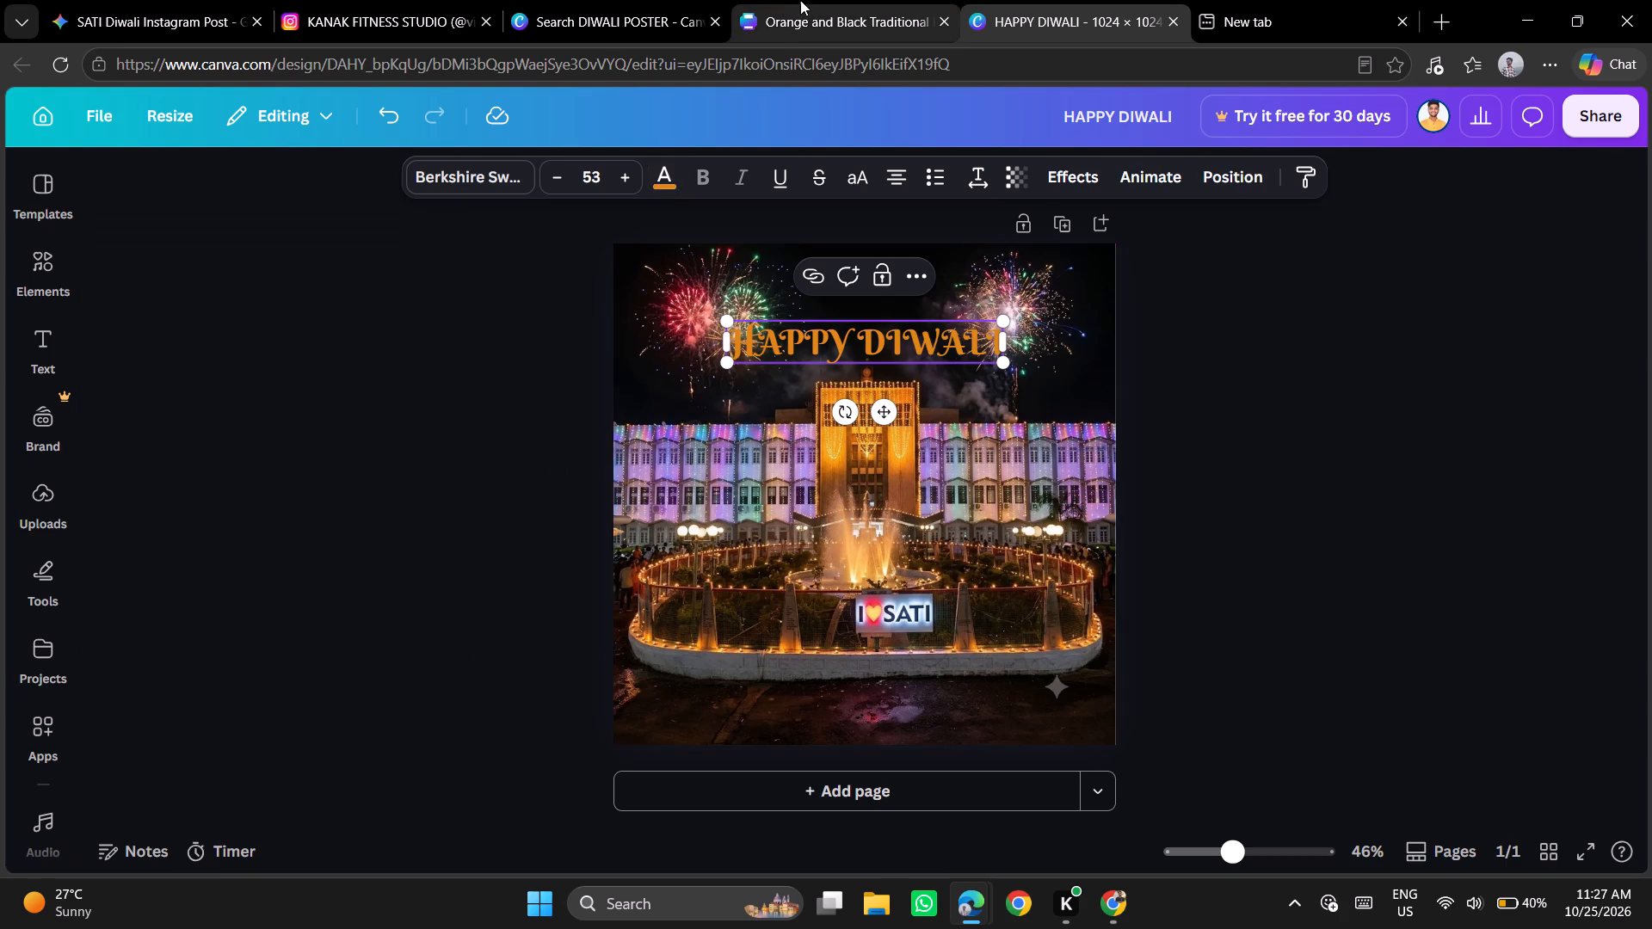
# Return to the Orange and Black Traditional Happy Diwali Poster and look over its design for reference.
pyautogui.click(811, 0)
pyautogui.scroll(1, 602, 489)
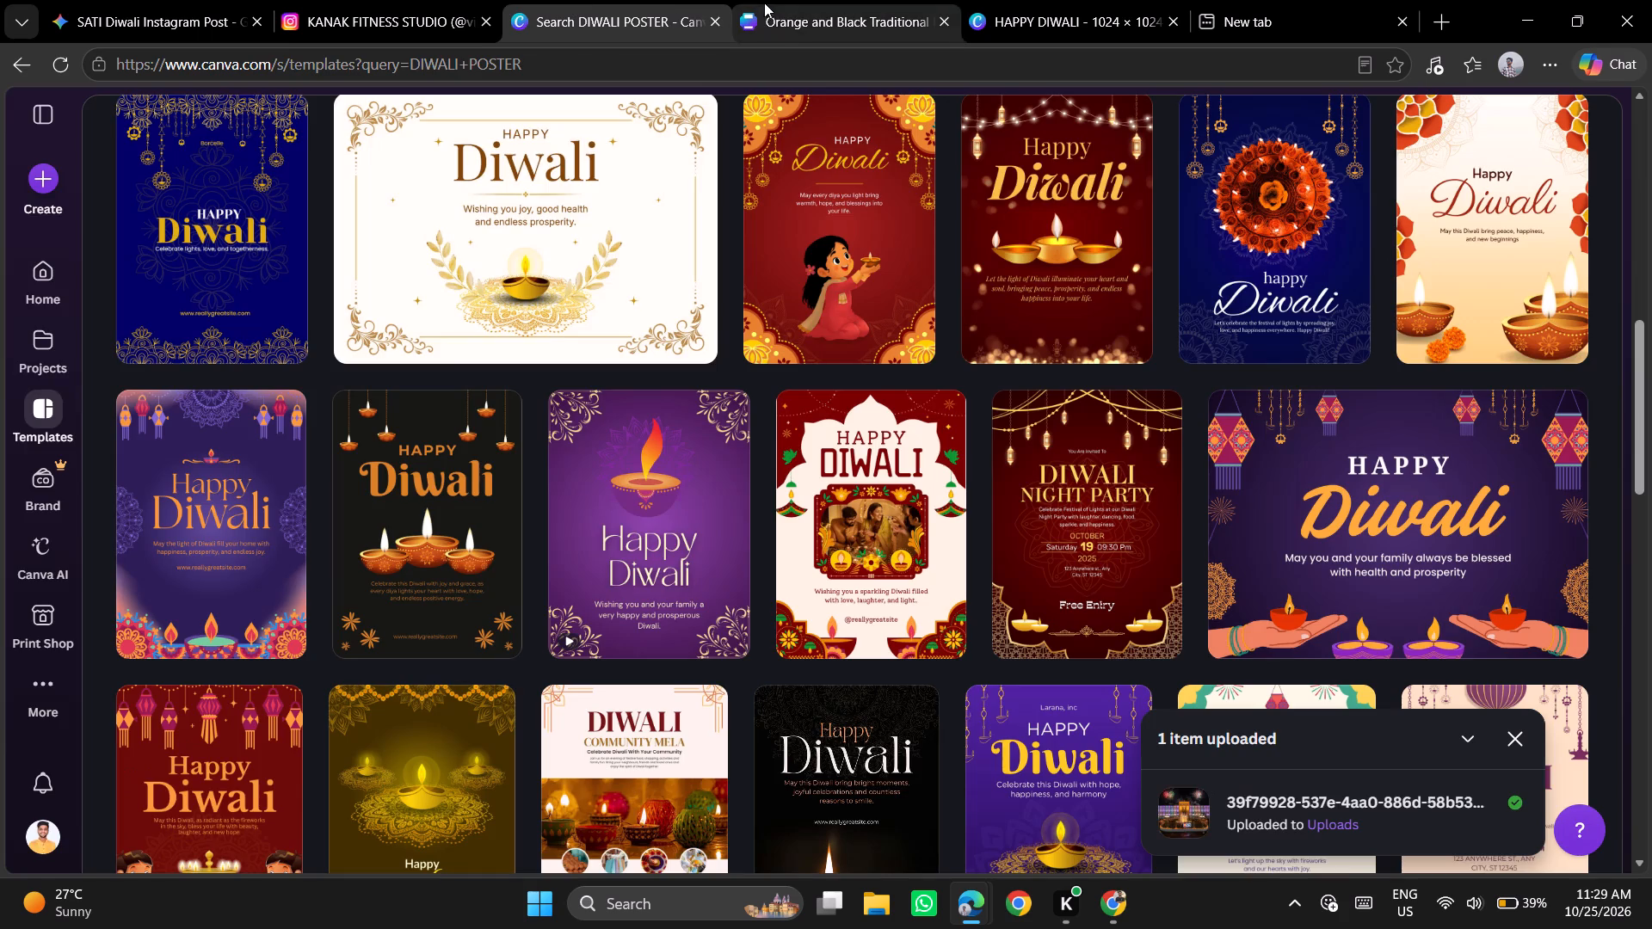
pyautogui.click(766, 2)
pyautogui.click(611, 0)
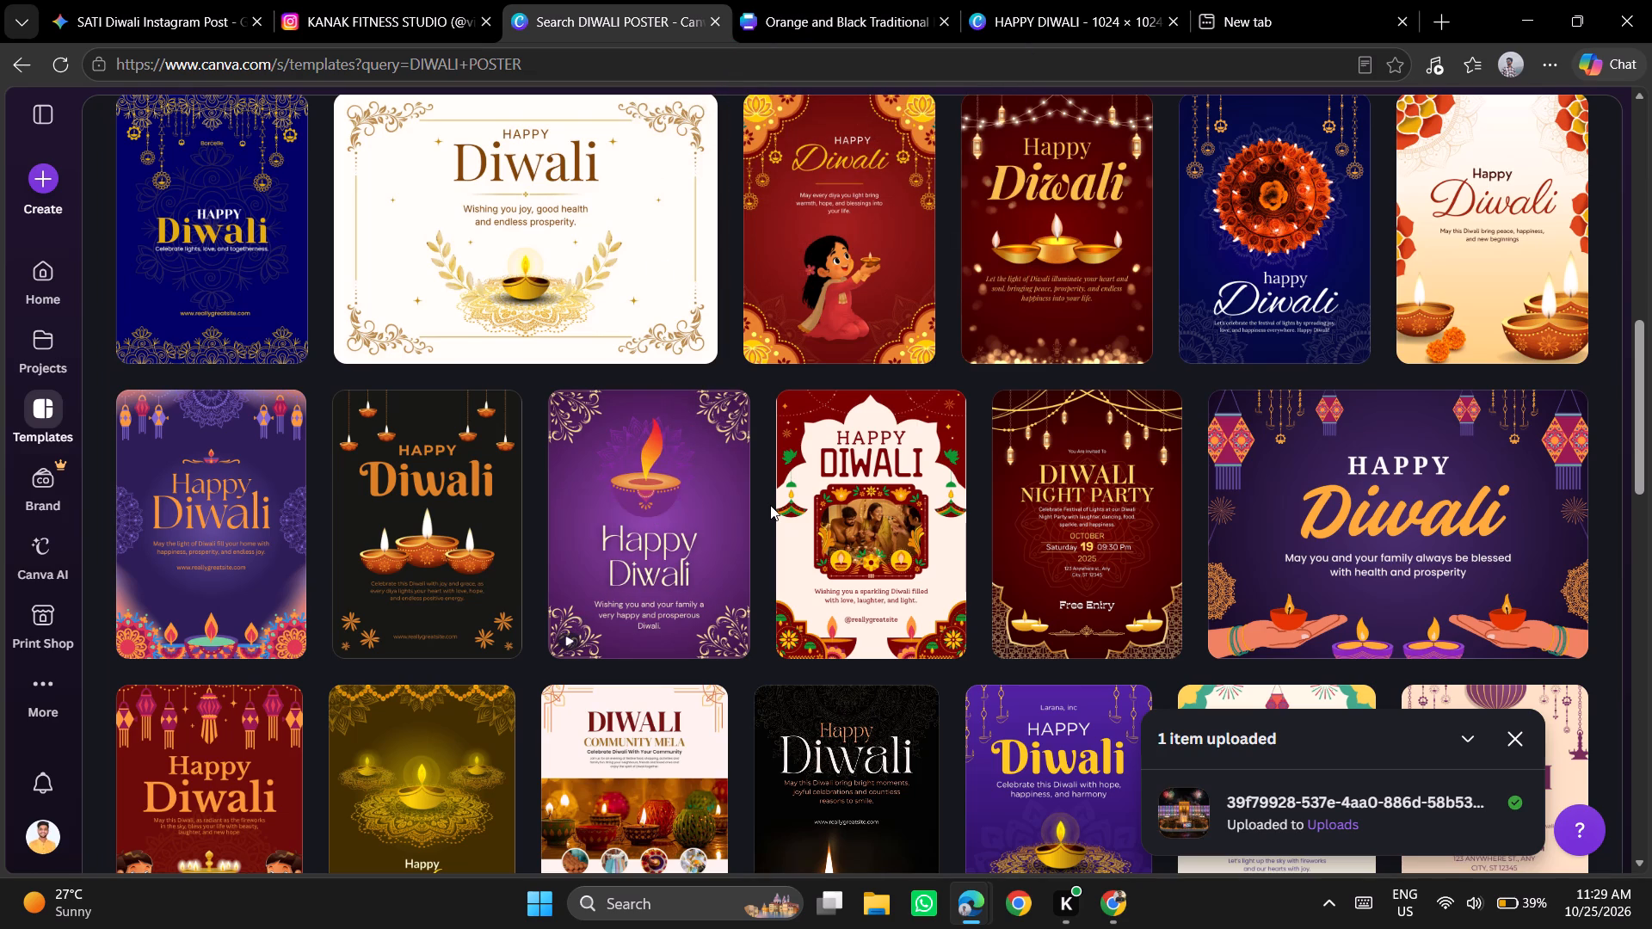
# Browse the "DIWALI POSTER" template results for Happy Diwali poster layouts that could suit the SATI post.
pyautogui.scroll(-1, 766, 506)
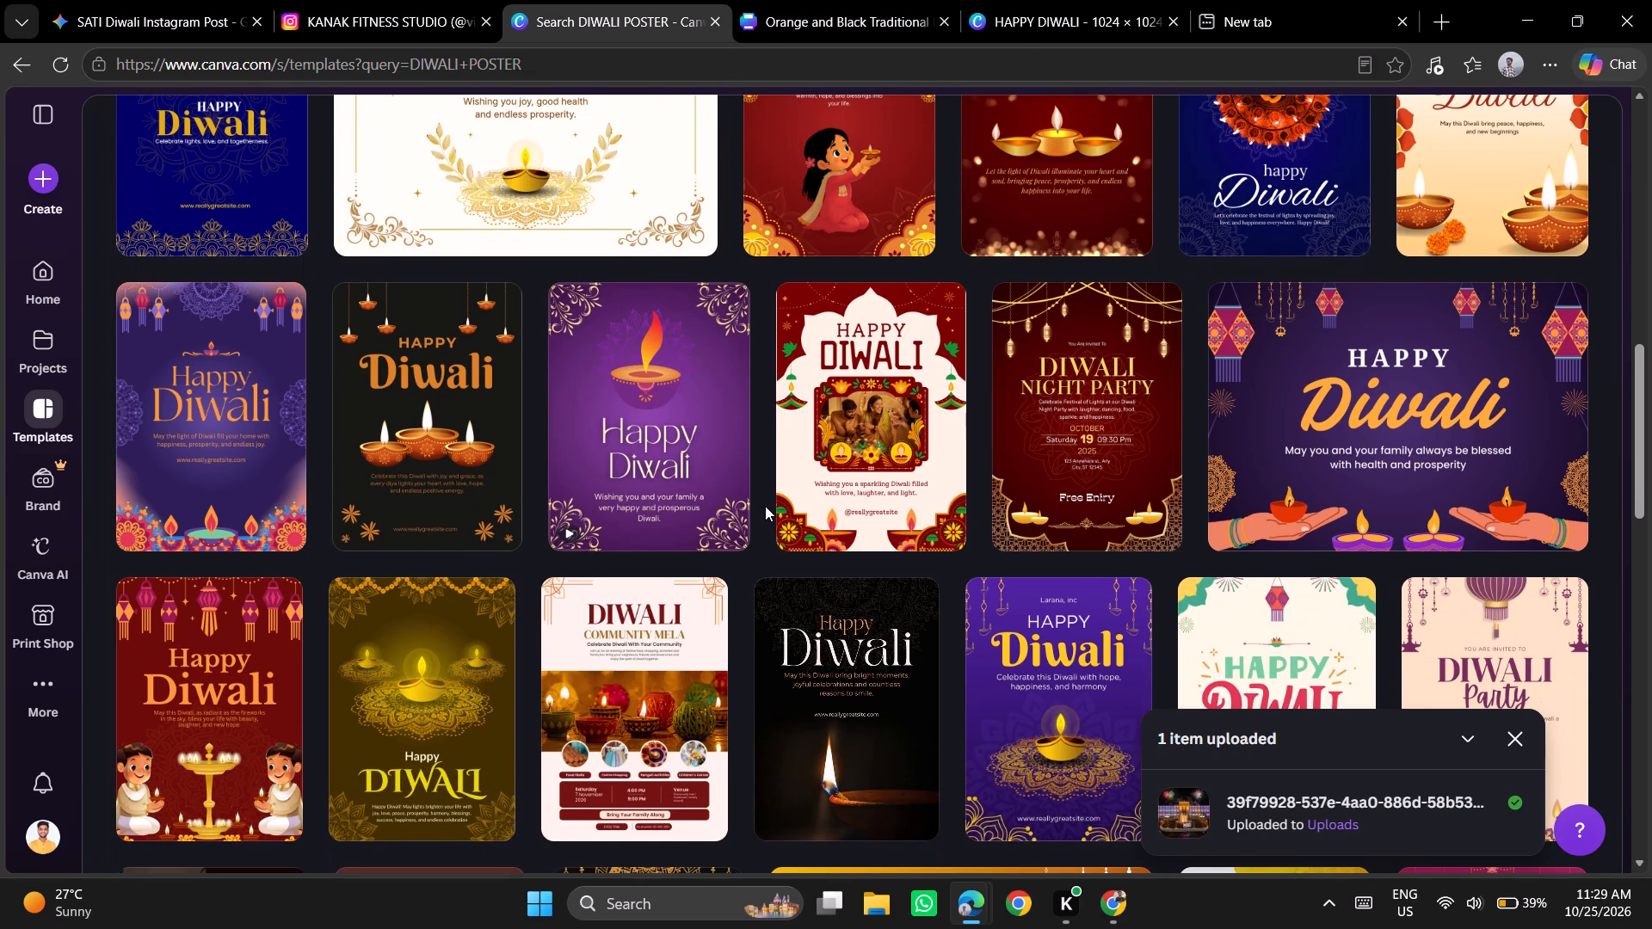
pyautogui.scroll(-1, 764, 506)
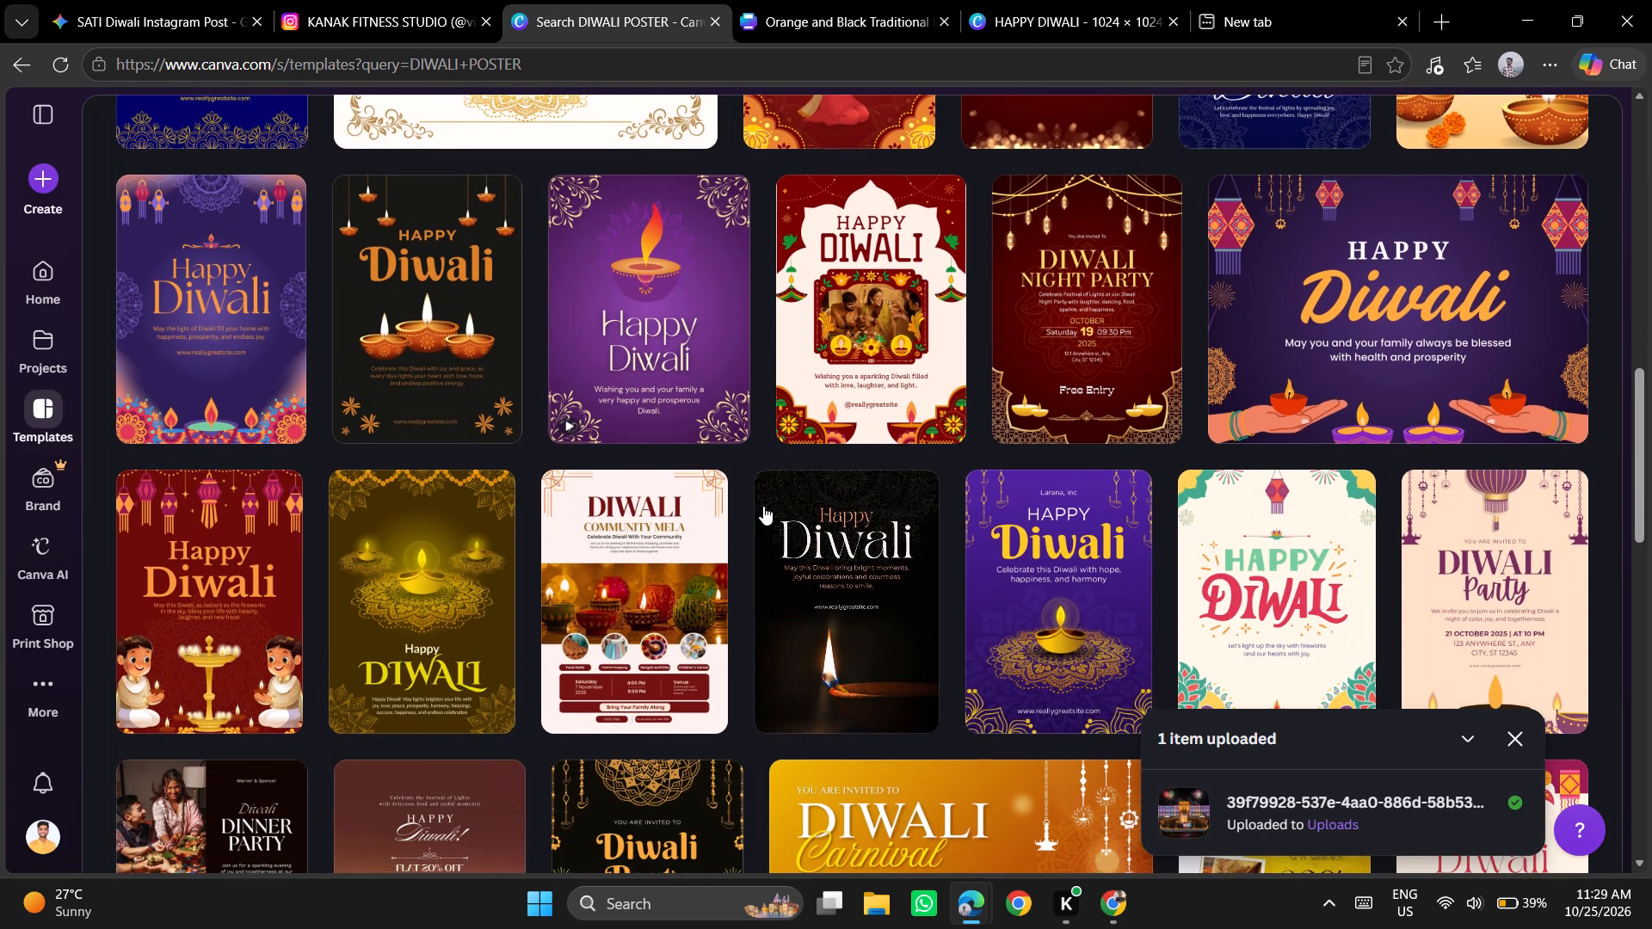
pyautogui.scroll(-2, 756, 508)
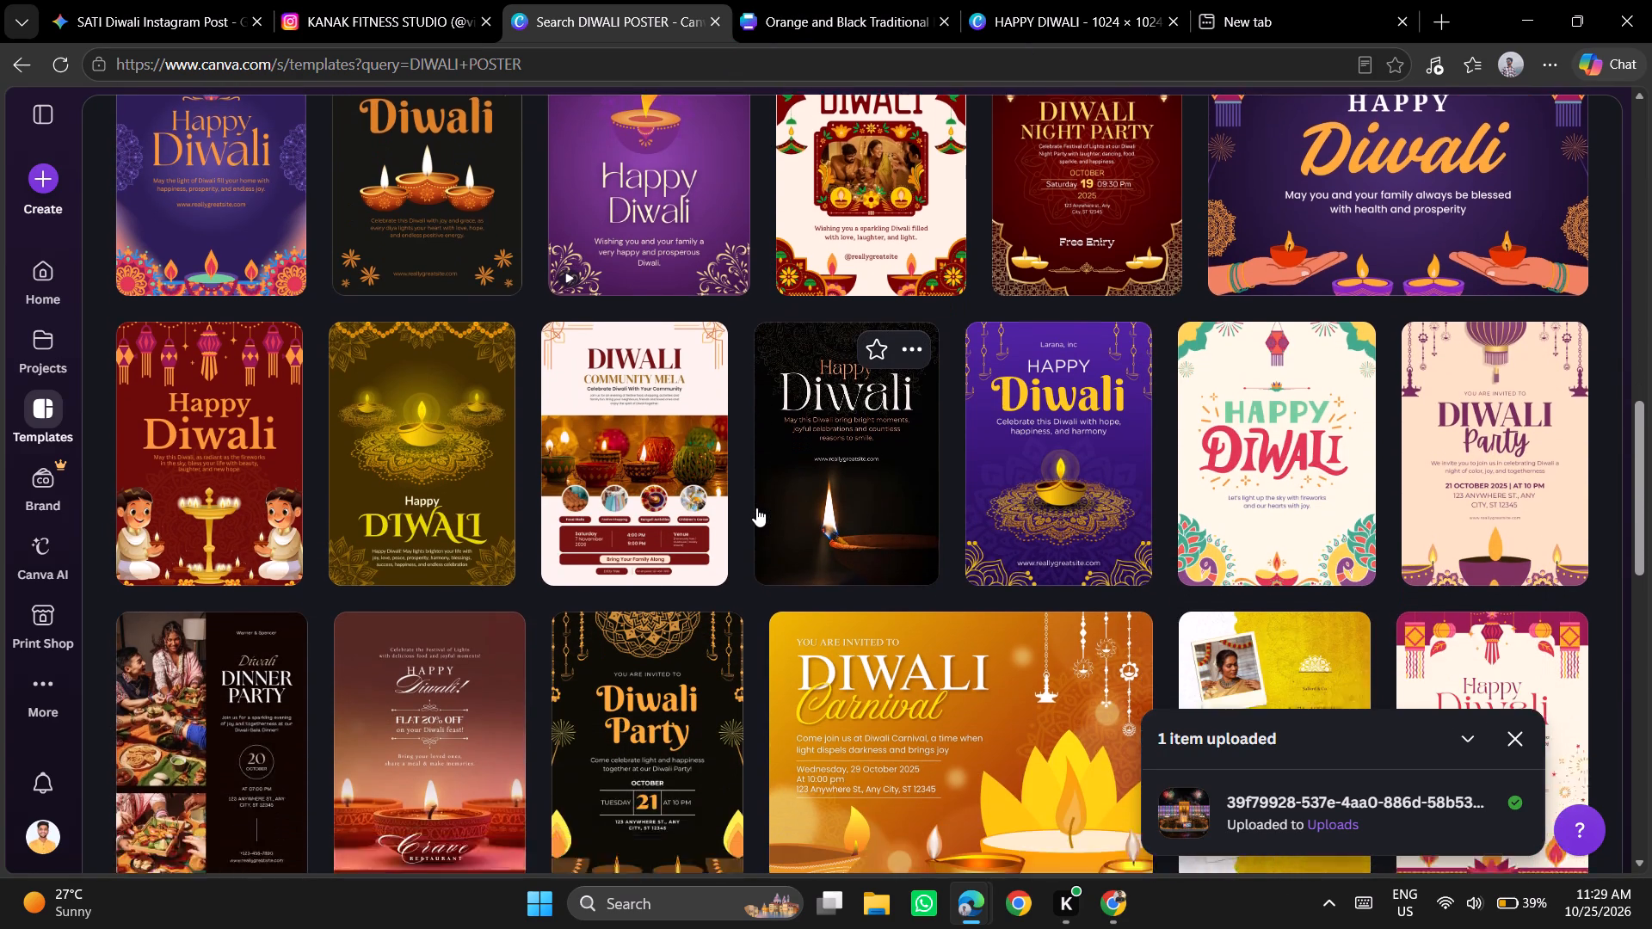
pyautogui.scroll(-1, 756, 508)
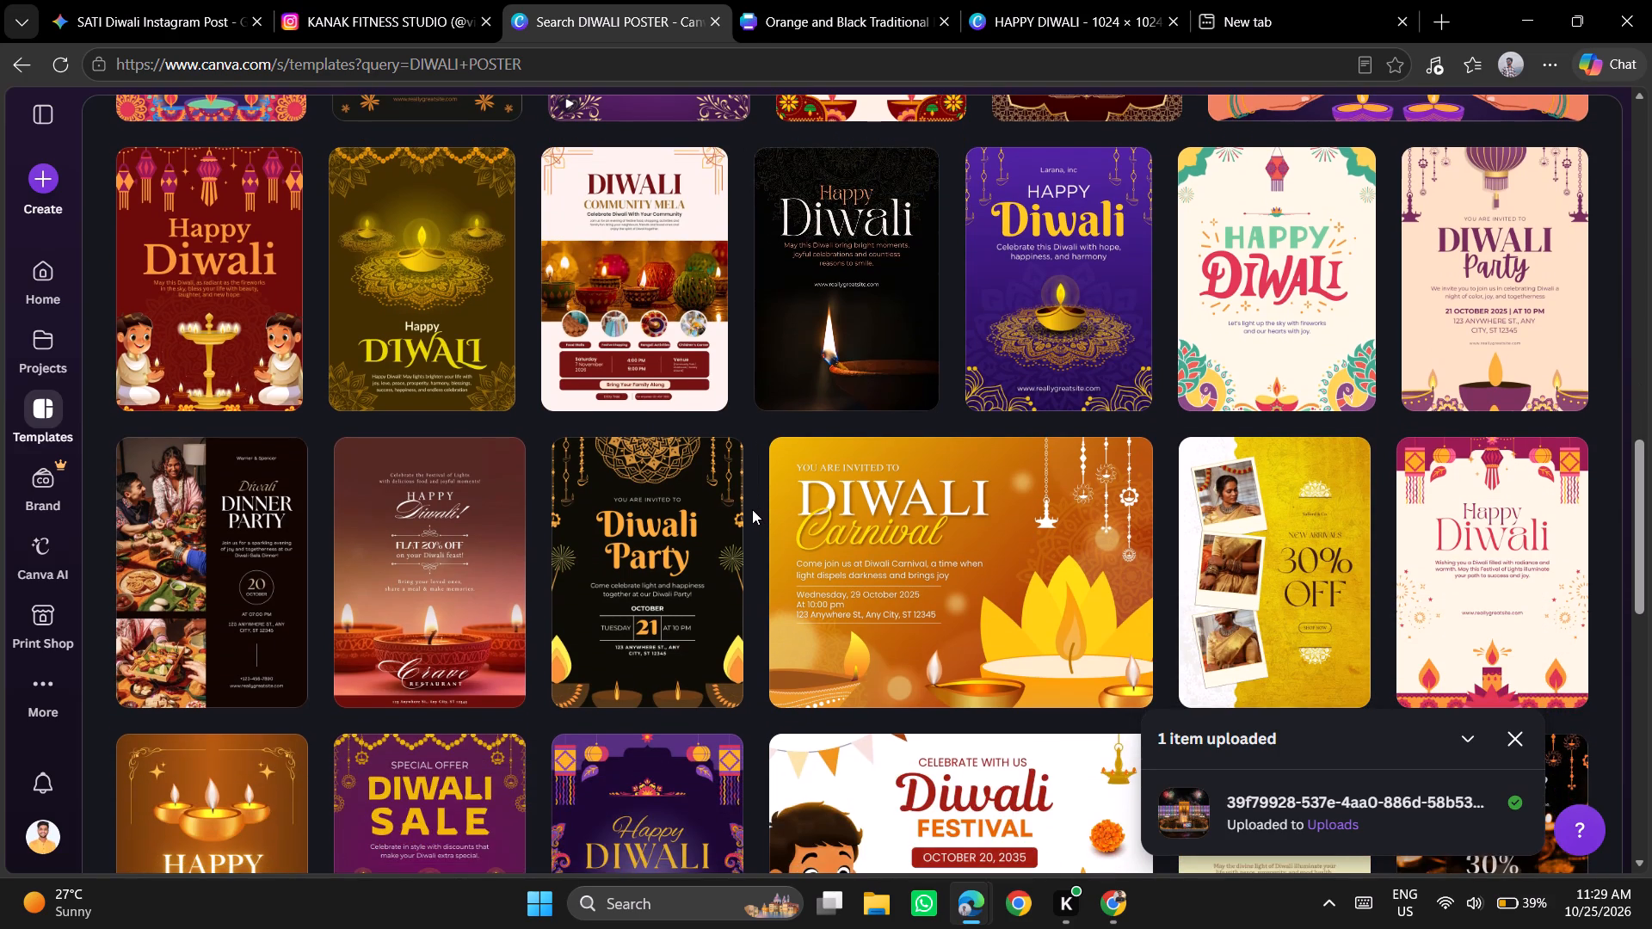
pyautogui.scroll(-2, 751, 511)
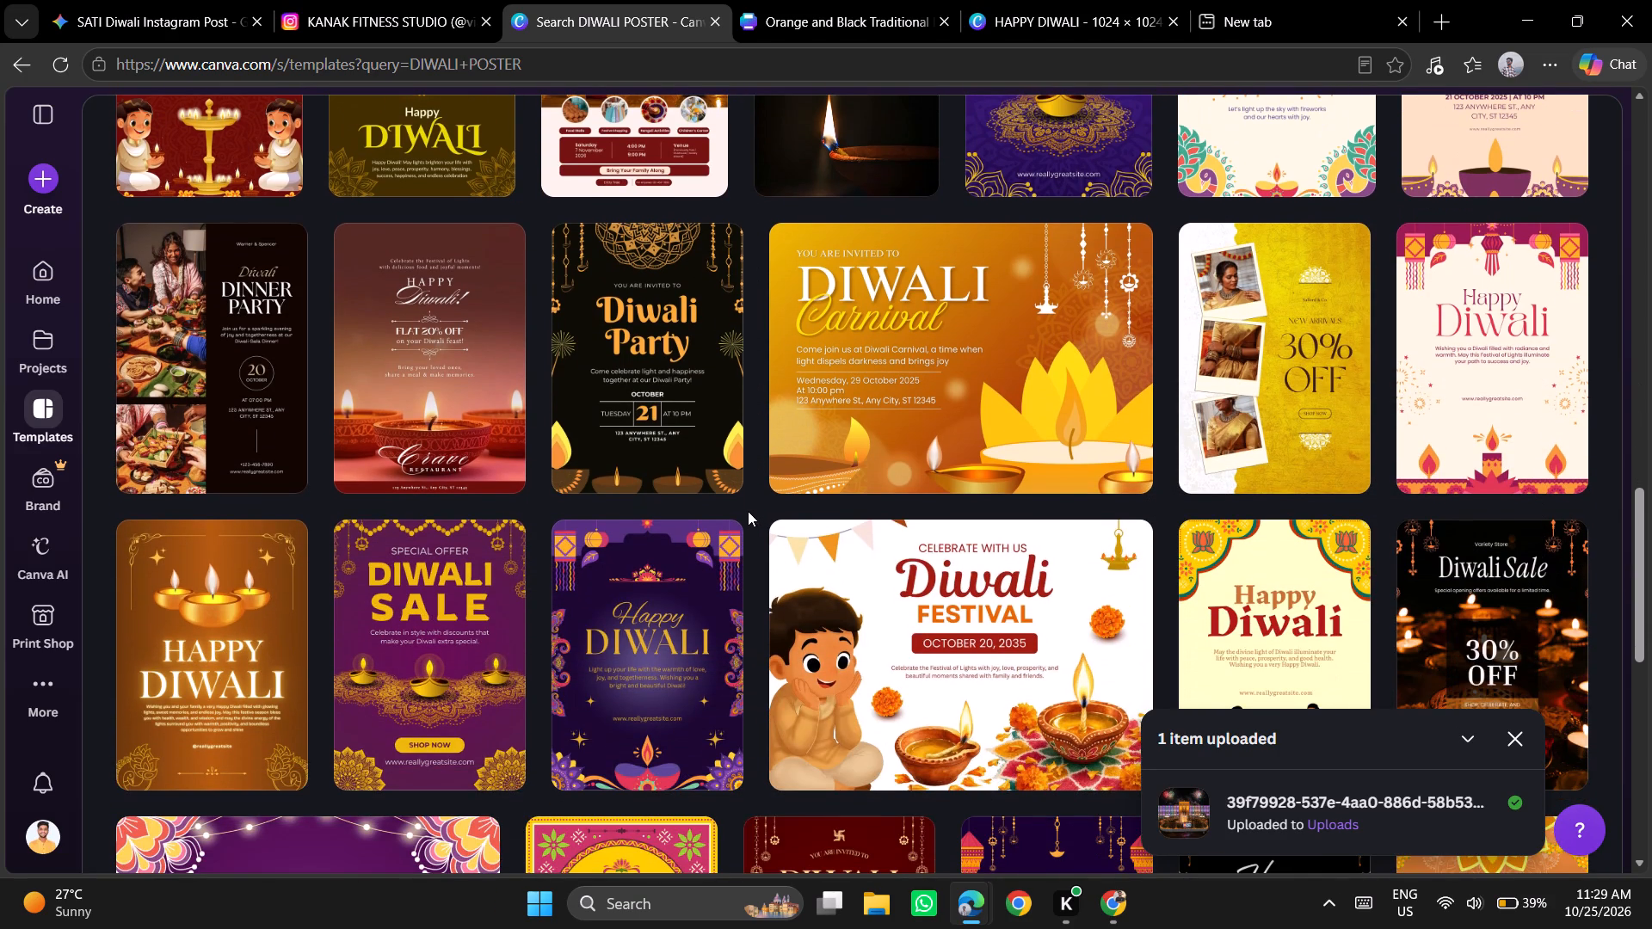
pyautogui.scroll(-2, 743, 513)
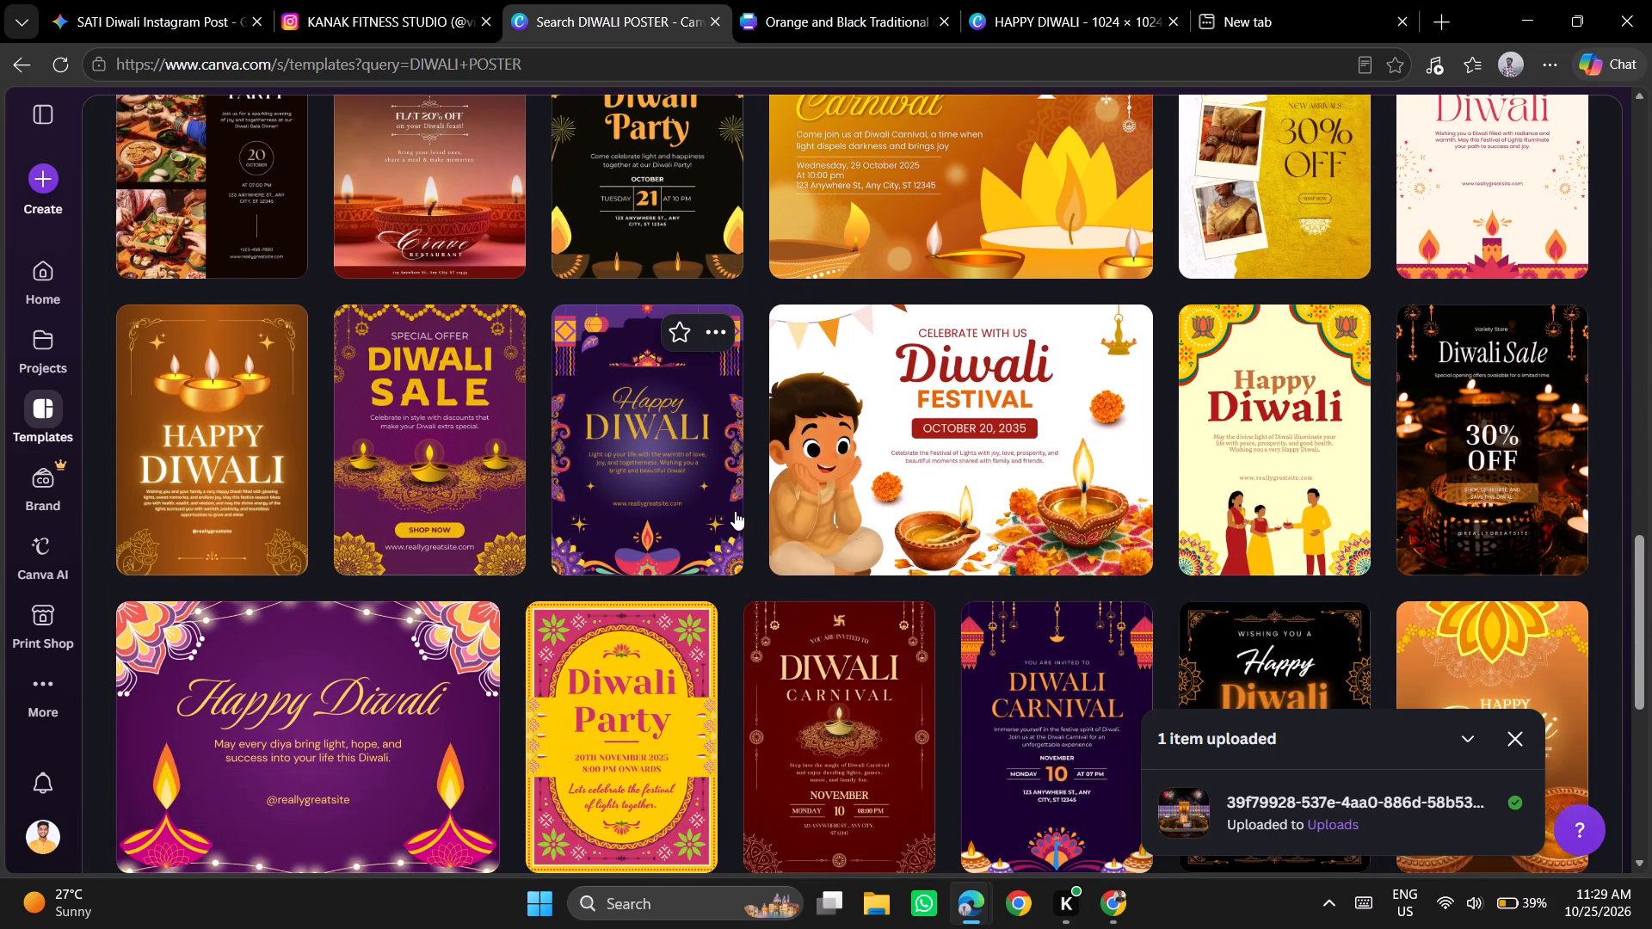
pyautogui.scroll(-3, 735, 511)
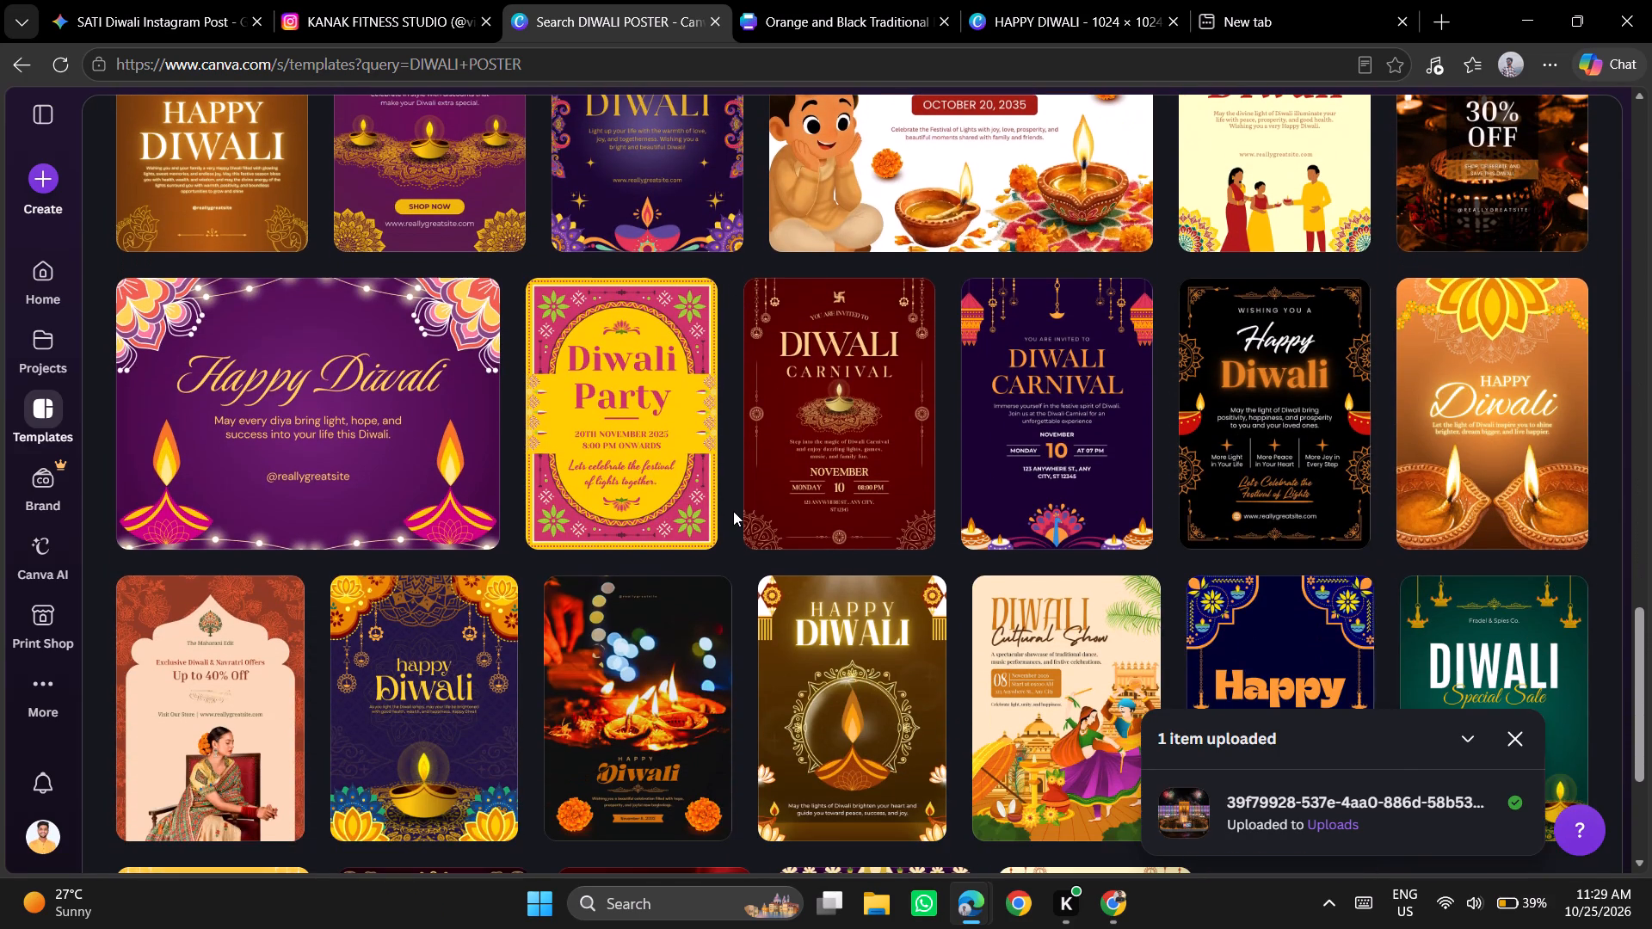
pyautogui.scroll(-2, 726, 509)
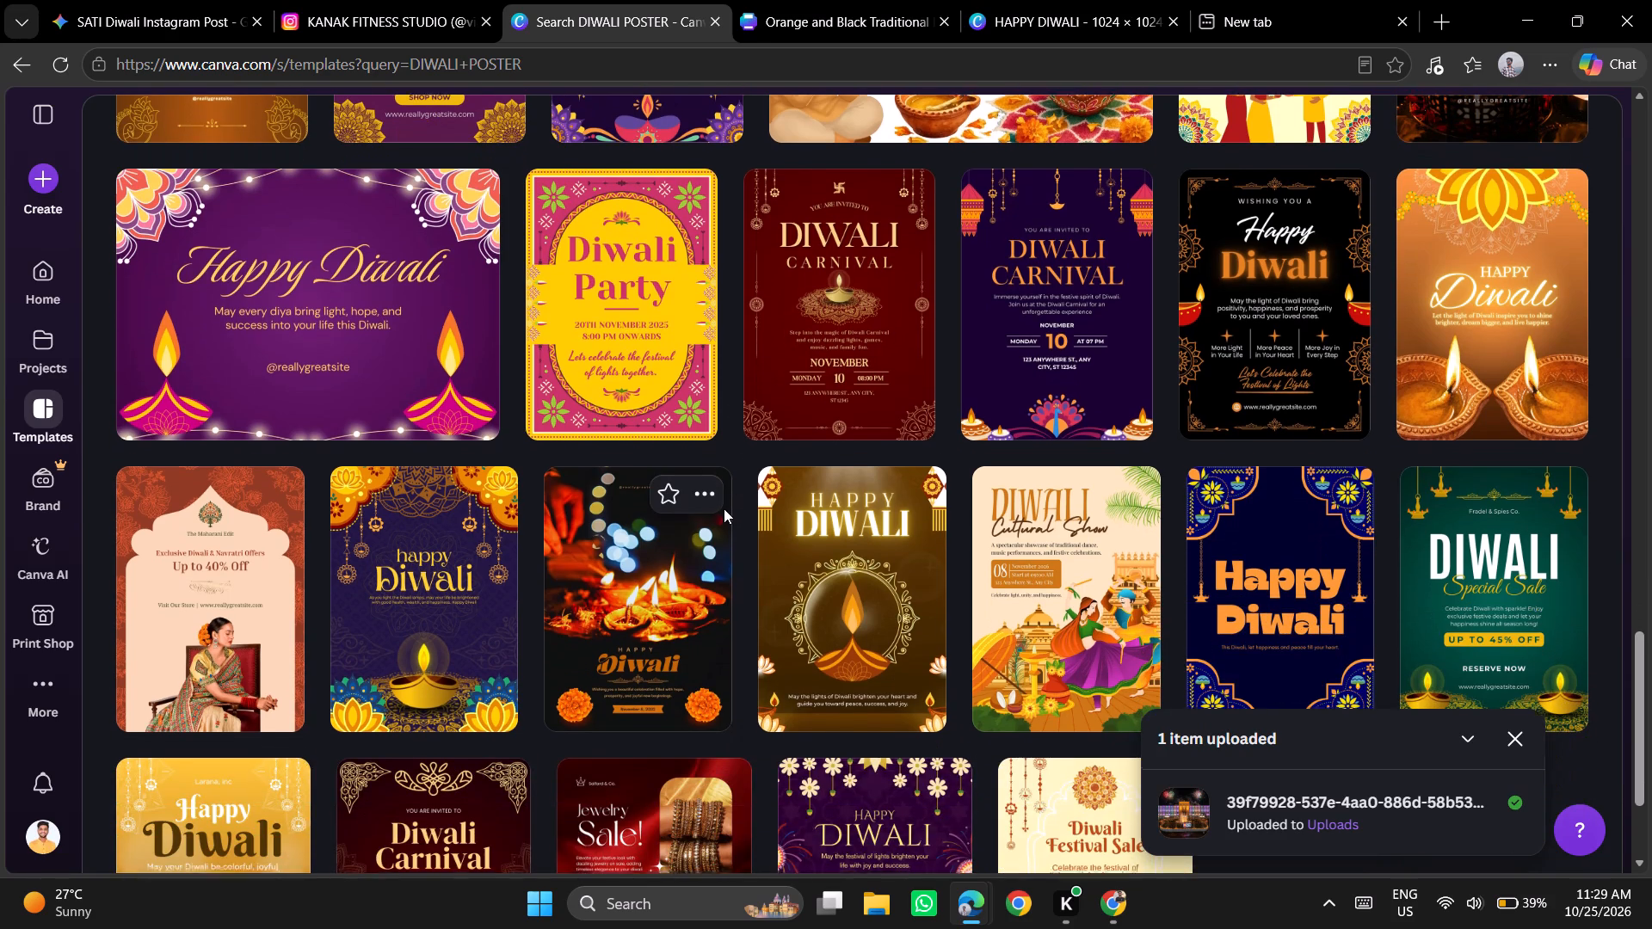
pyautogui.scroll(-3, 724, 508)
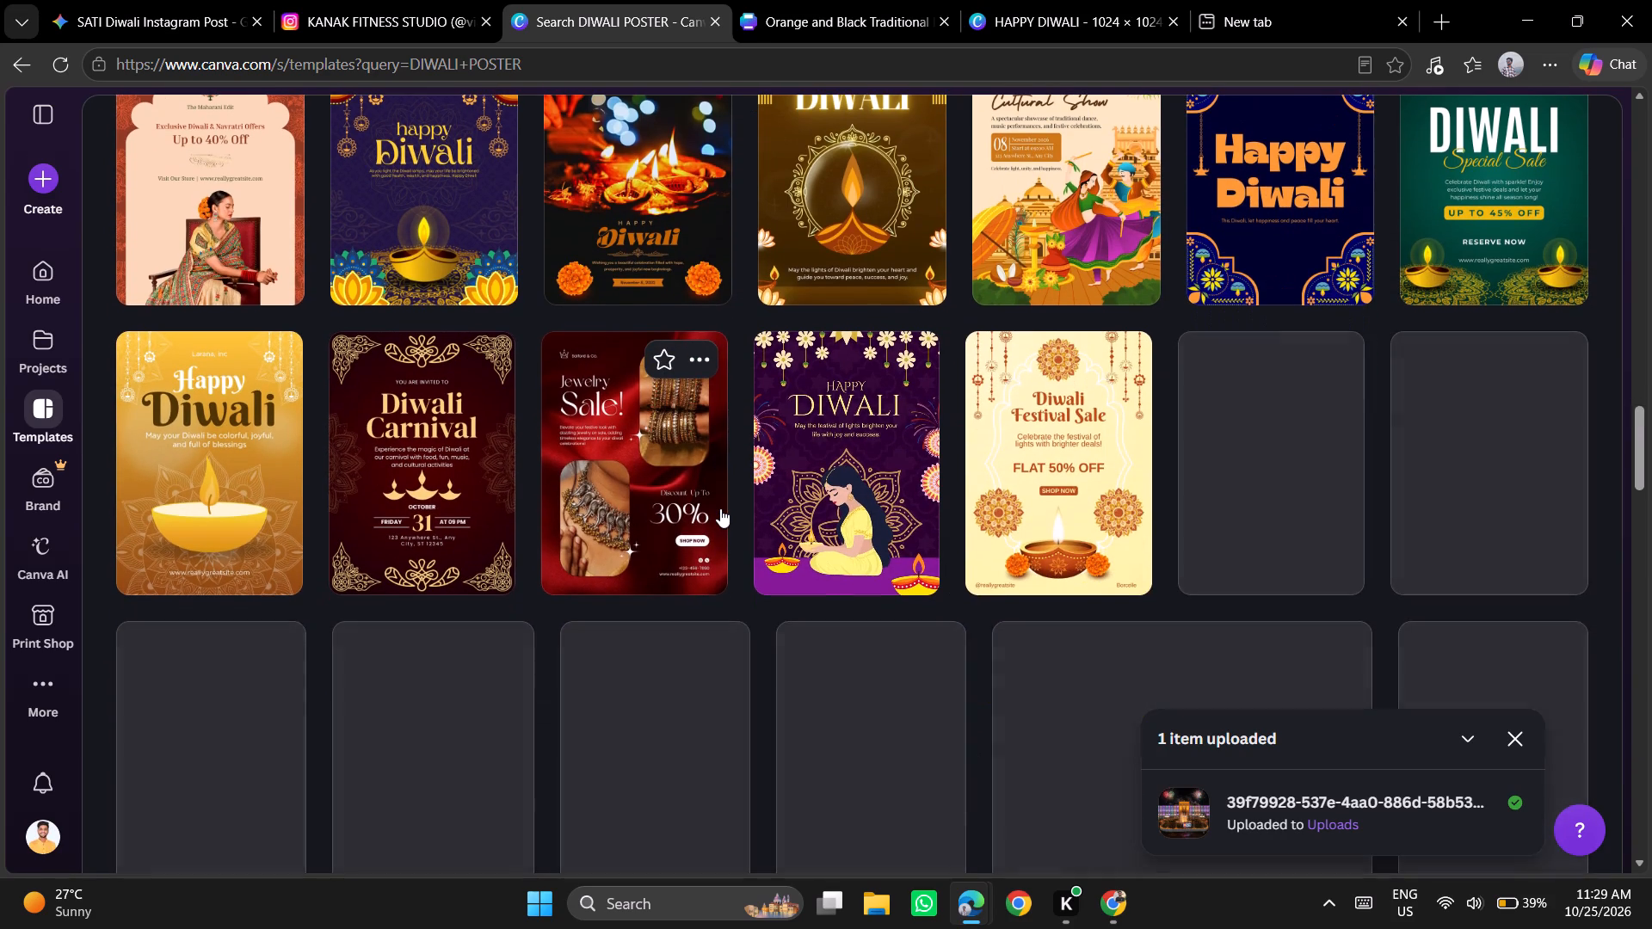
pyautogui.scroll(-3, 718, 508)
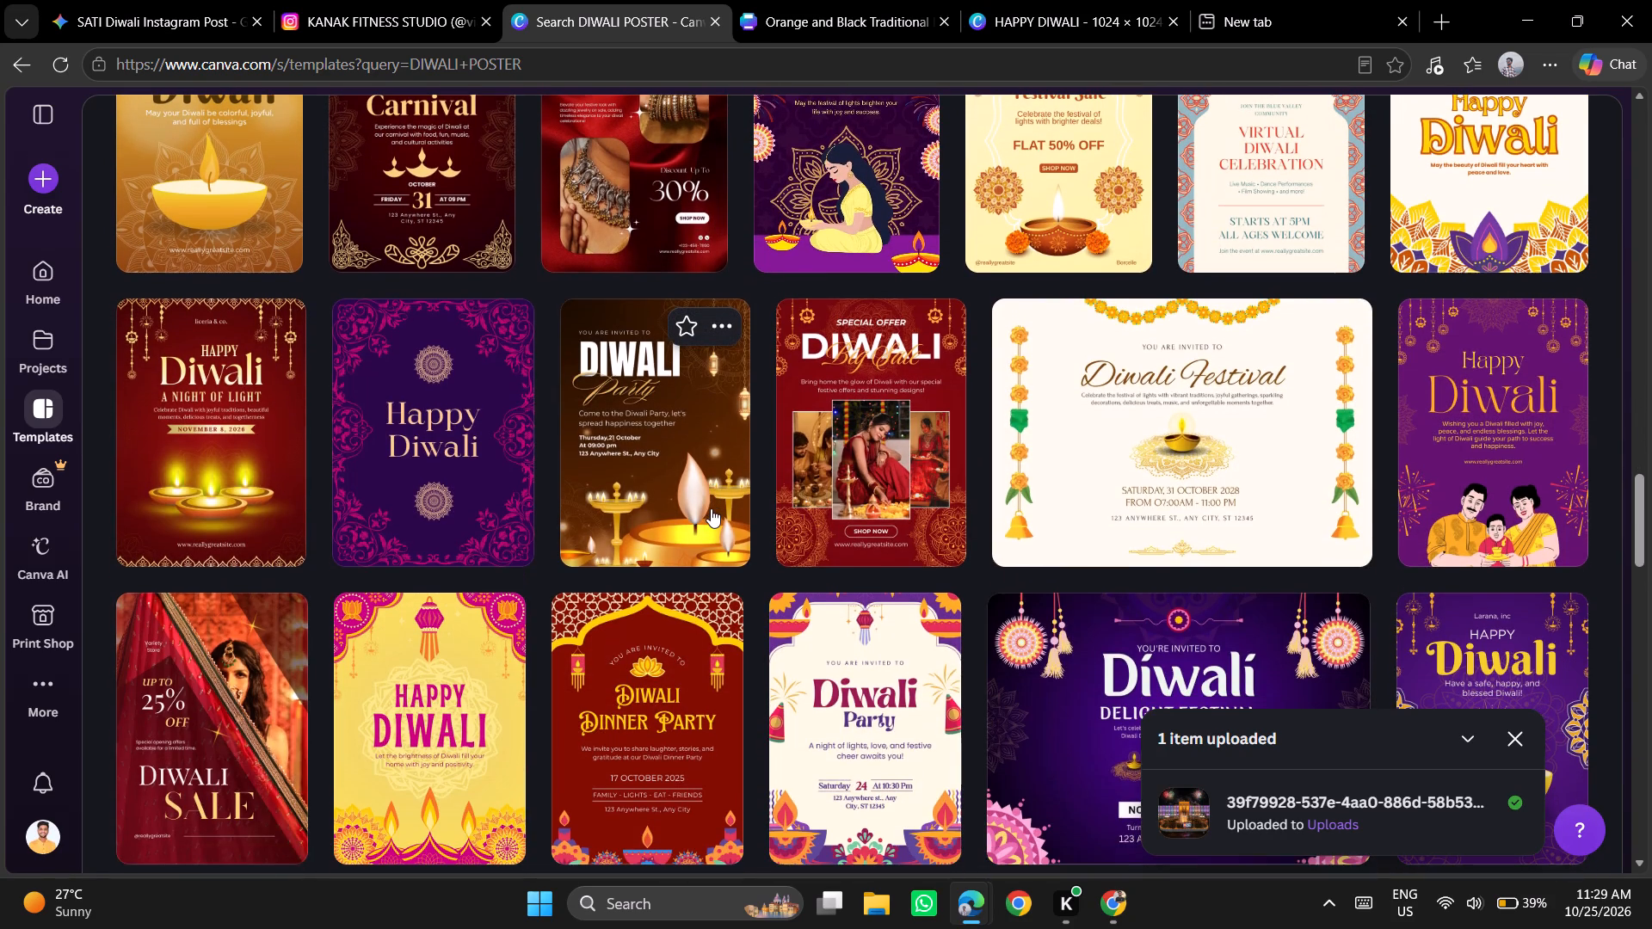
pyautogui.scroll(-3, 707, 508)
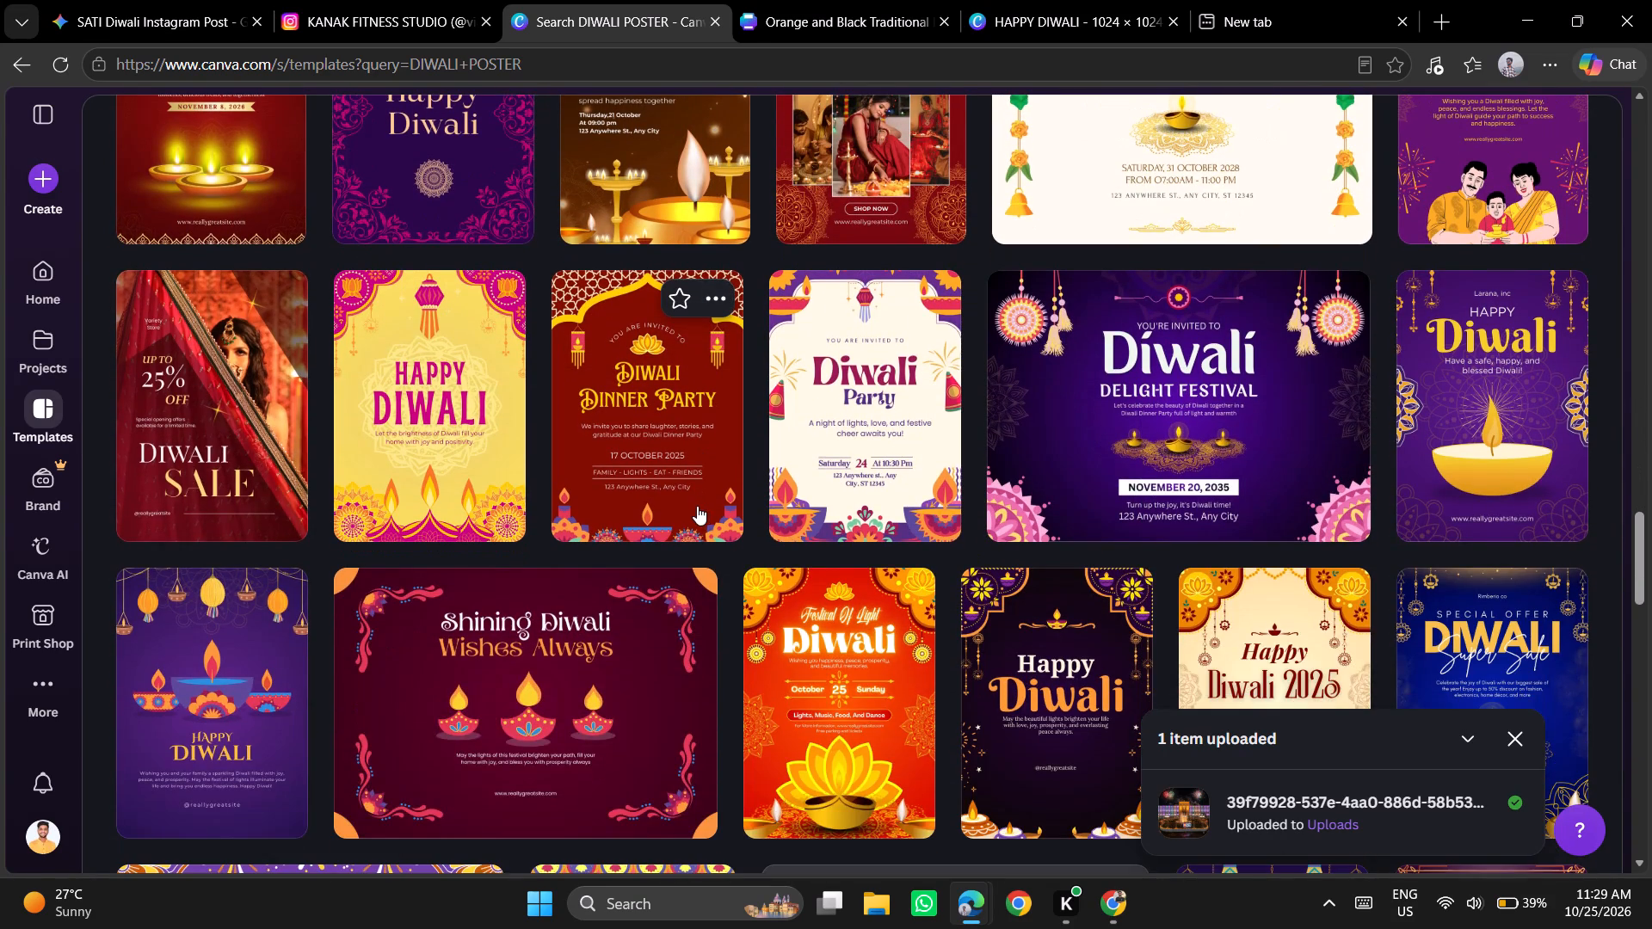
pyautogui.scroll(-2, 694, 506)
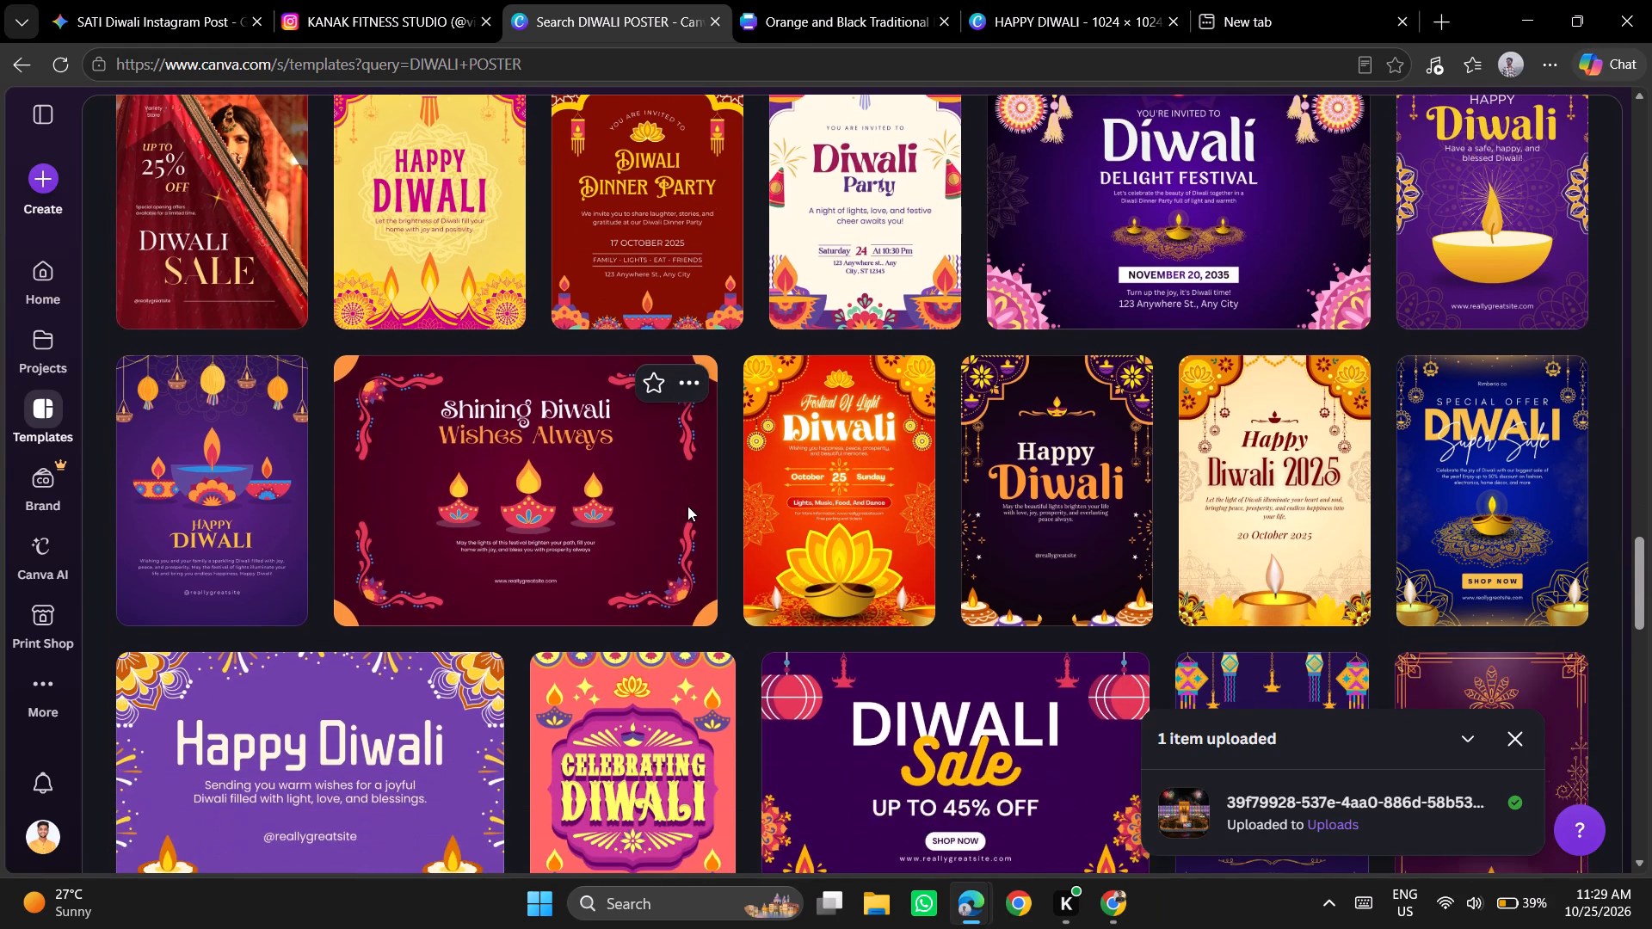
pyautogui.scroll(-3, 687, 506)
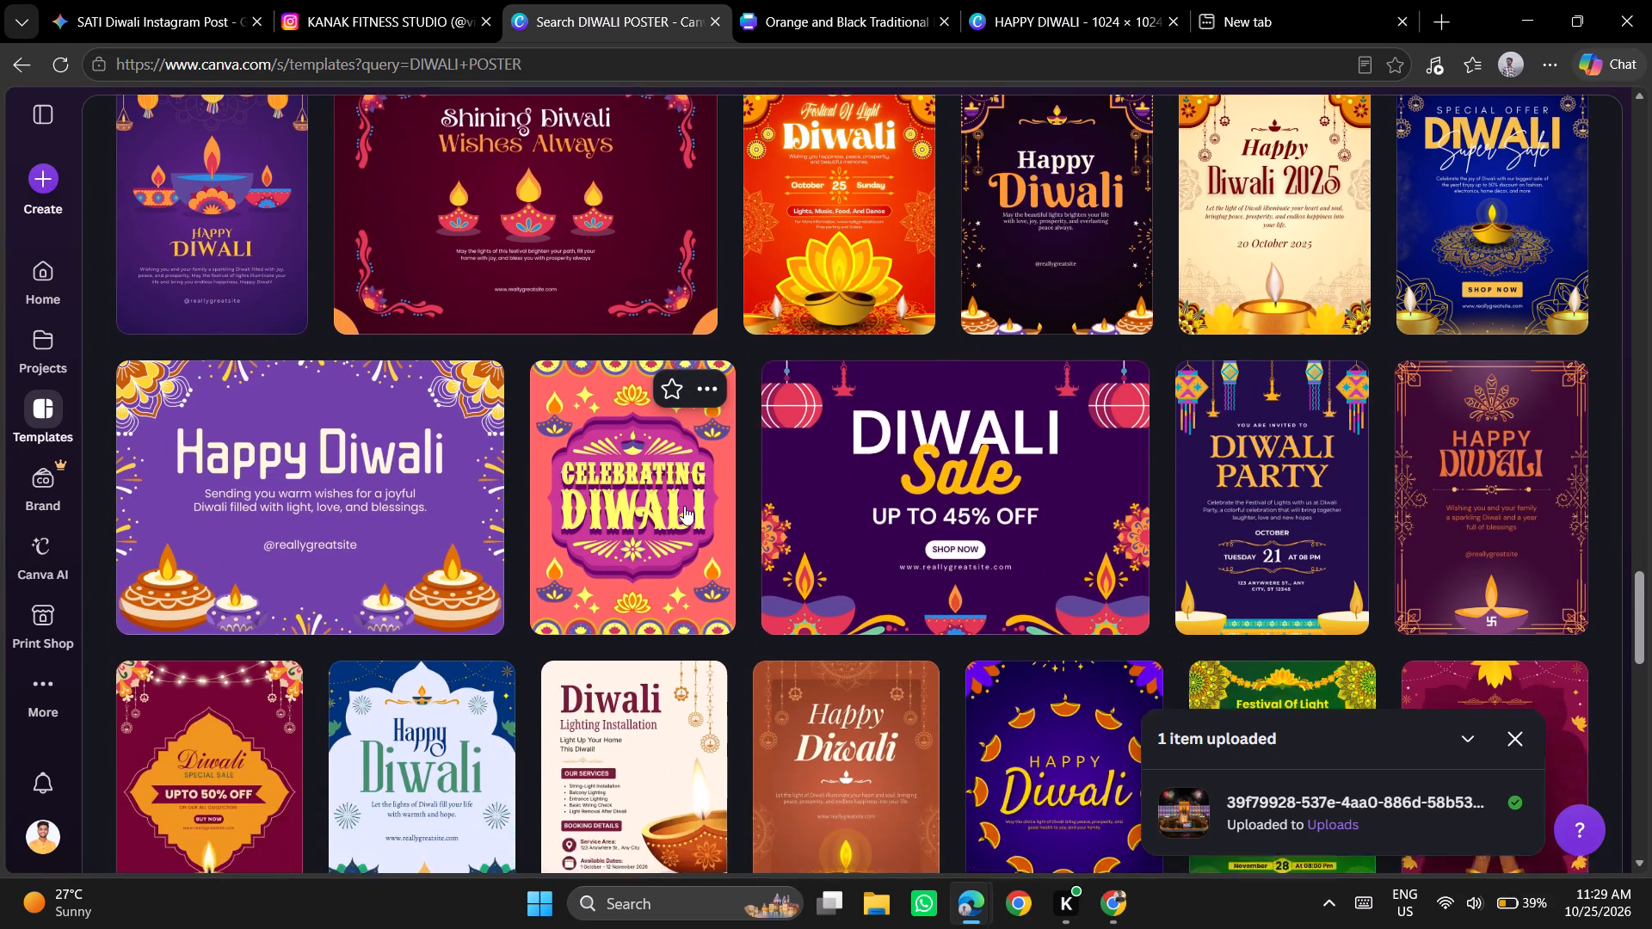
pyautogui.scroll(-5, 681, 506)
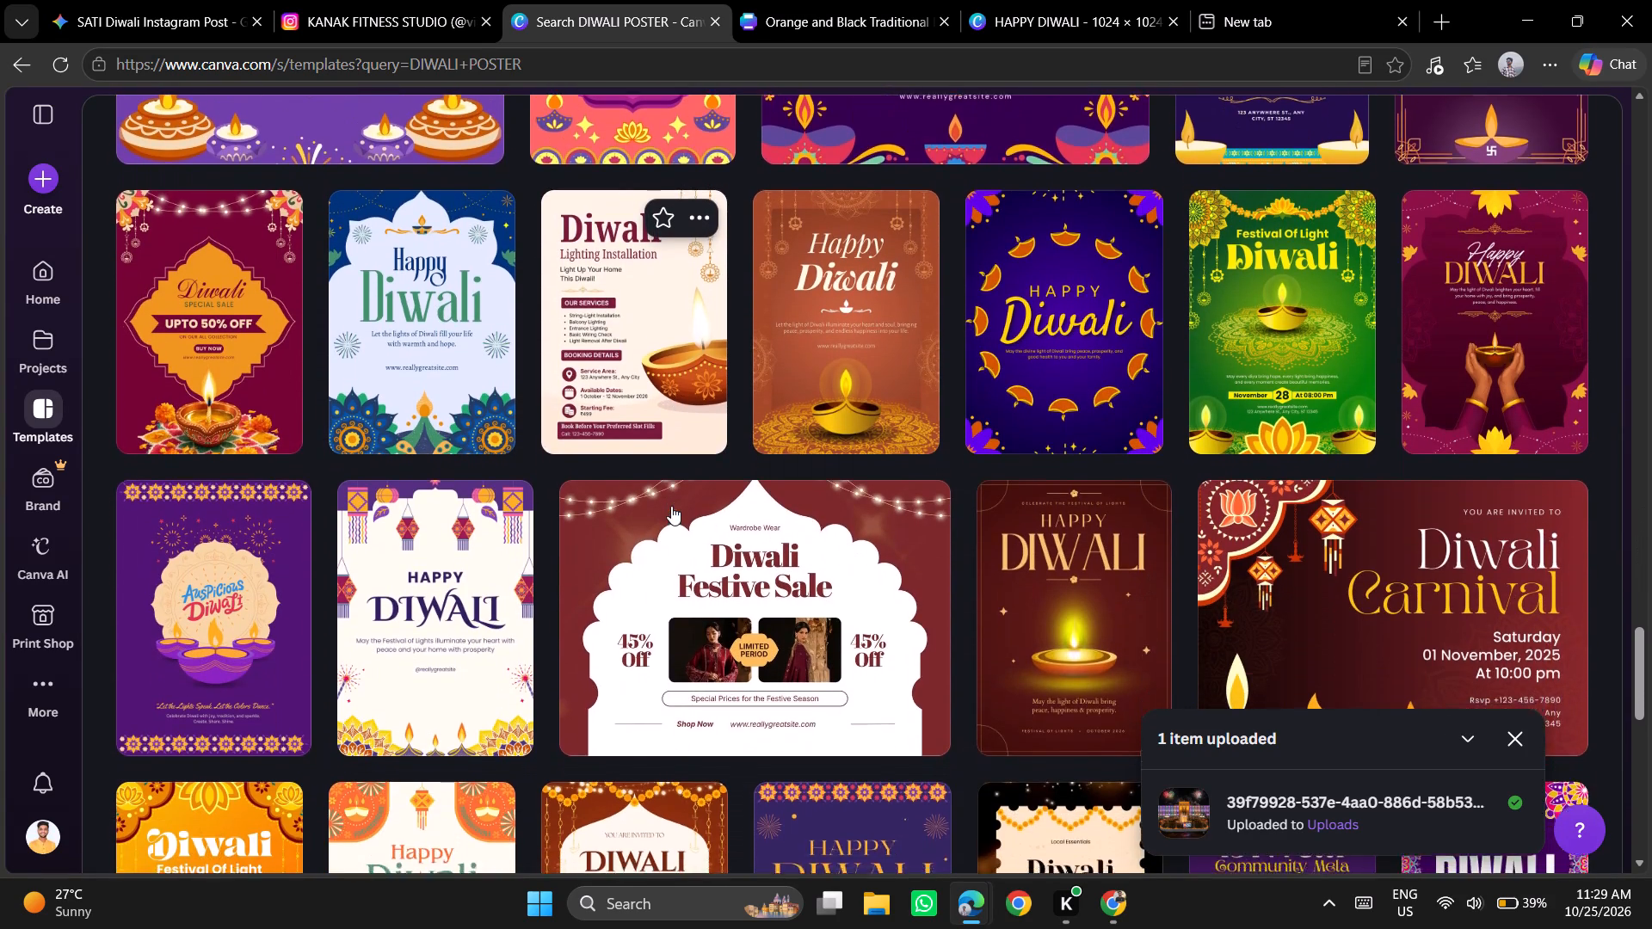
pyautogui.scroll(-15, 671, 506)
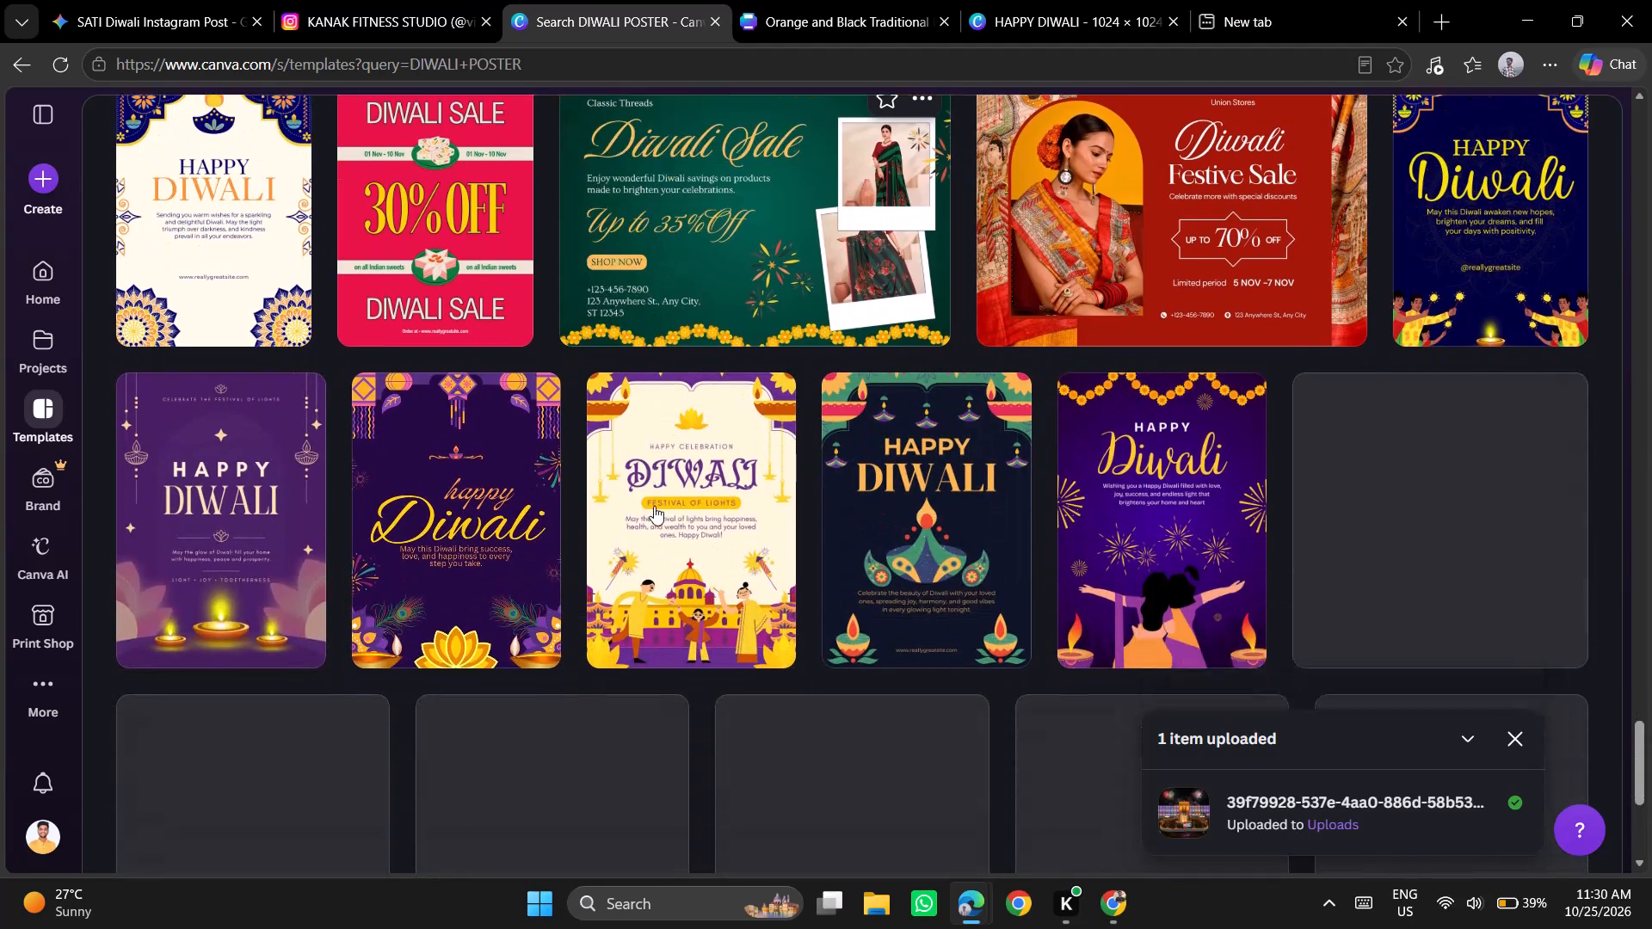
pyautogui.scroll(1, 654, 506)
pyautogui.scroll(-6, 654, 506)
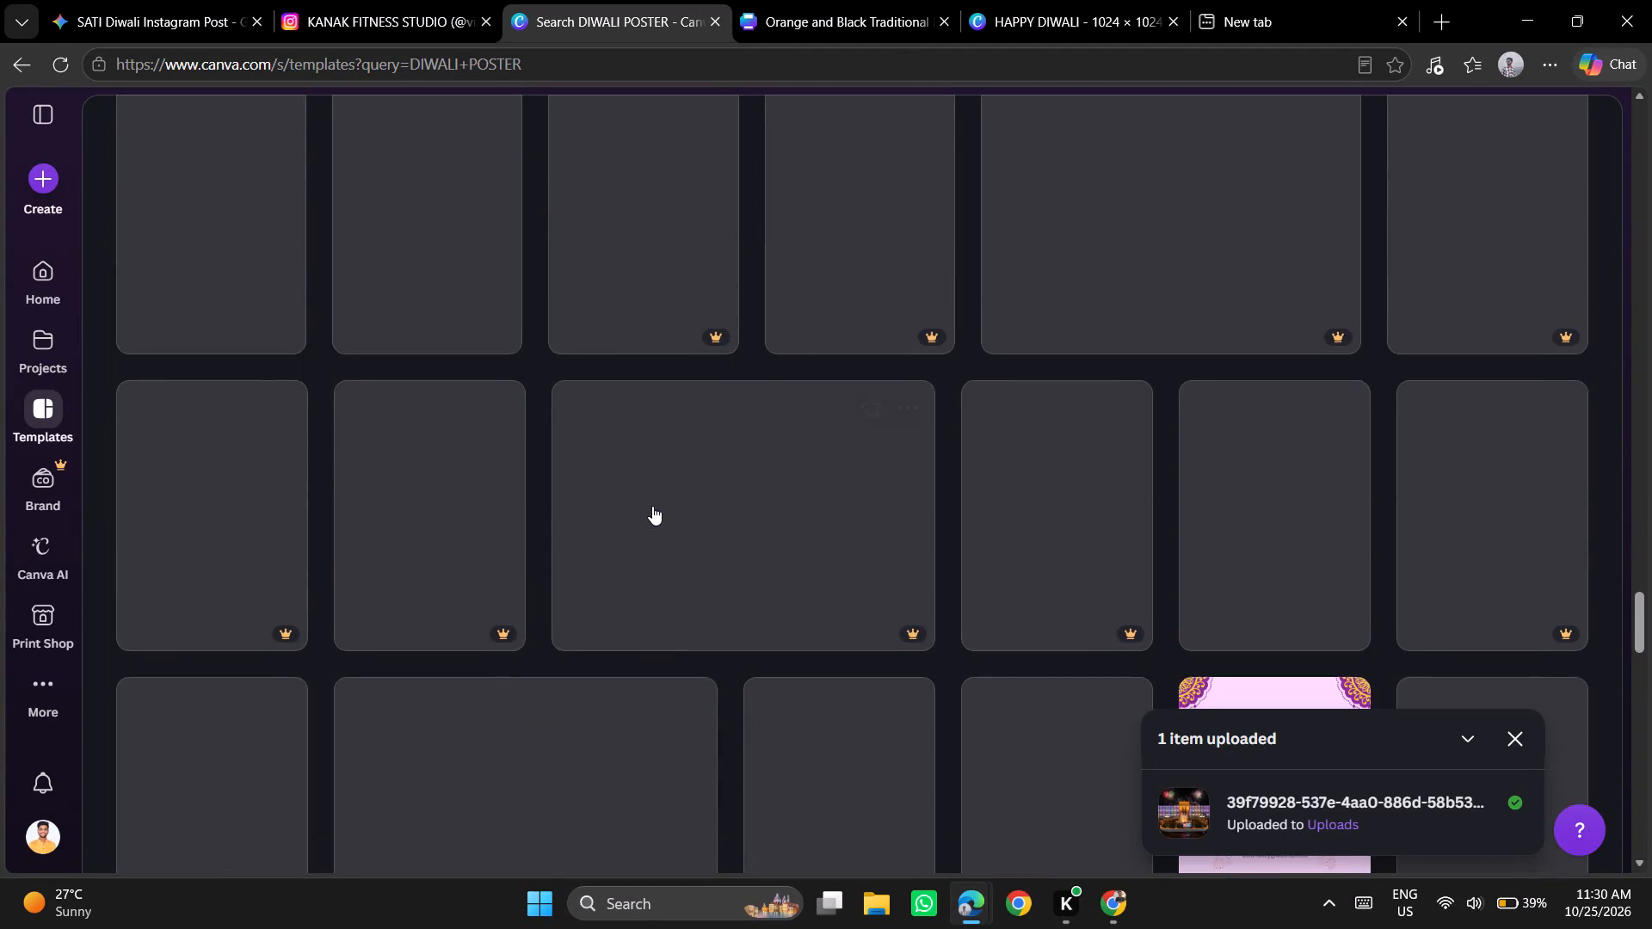
pyautogui.scroll(4, 652, 506)
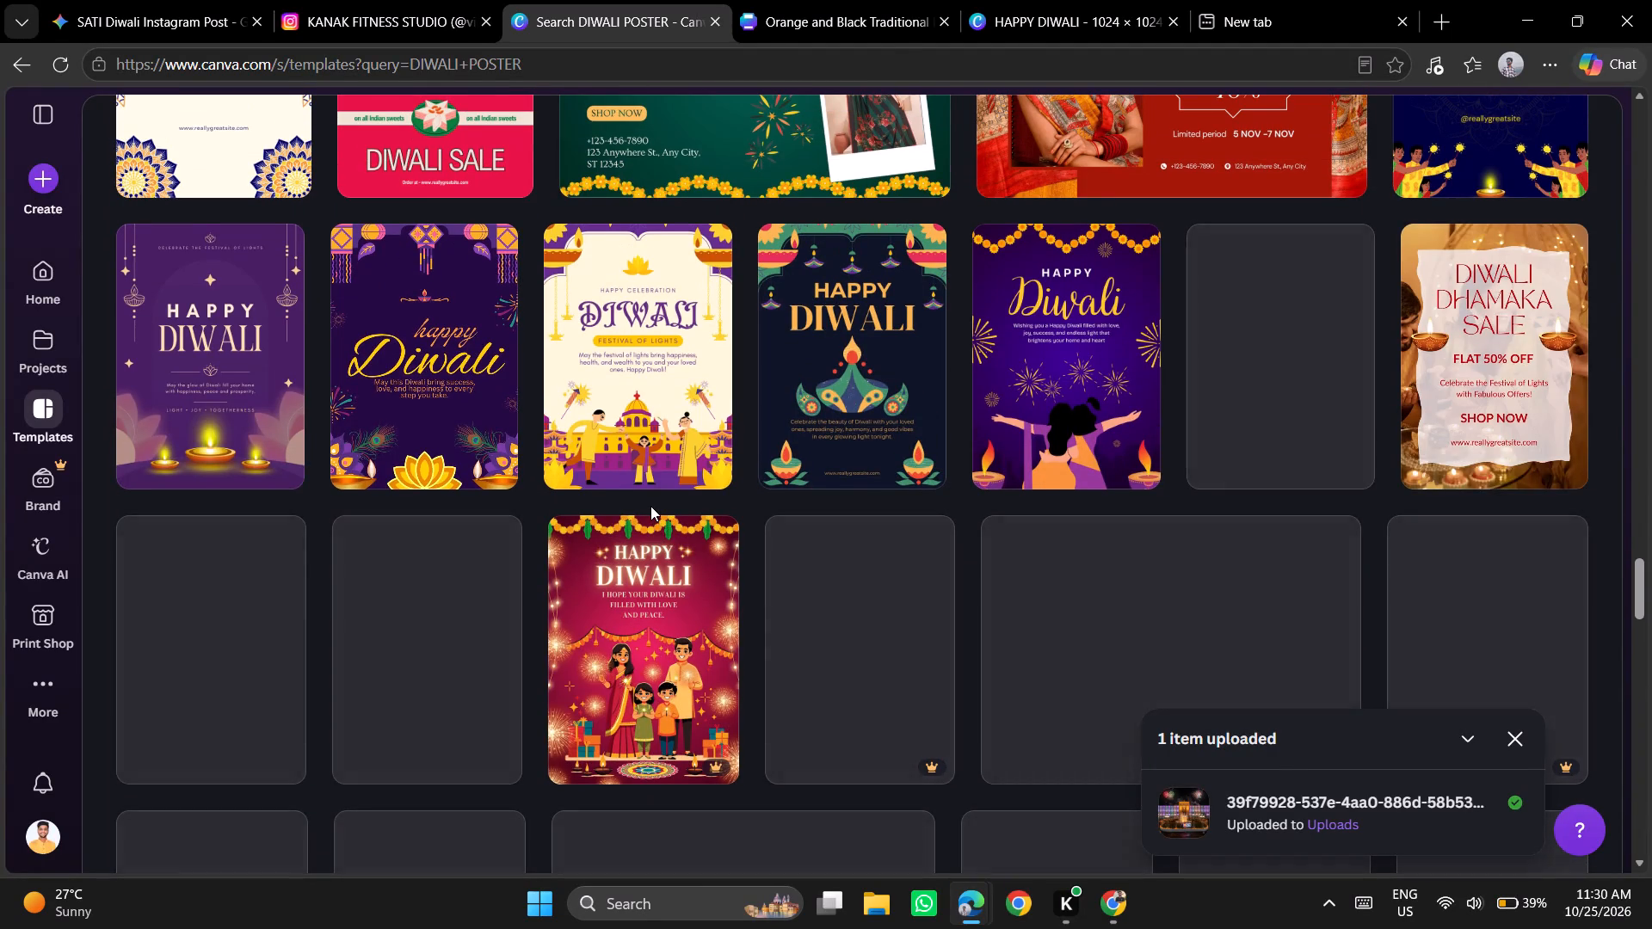
pyautogui.scroll(18, 650, 506)
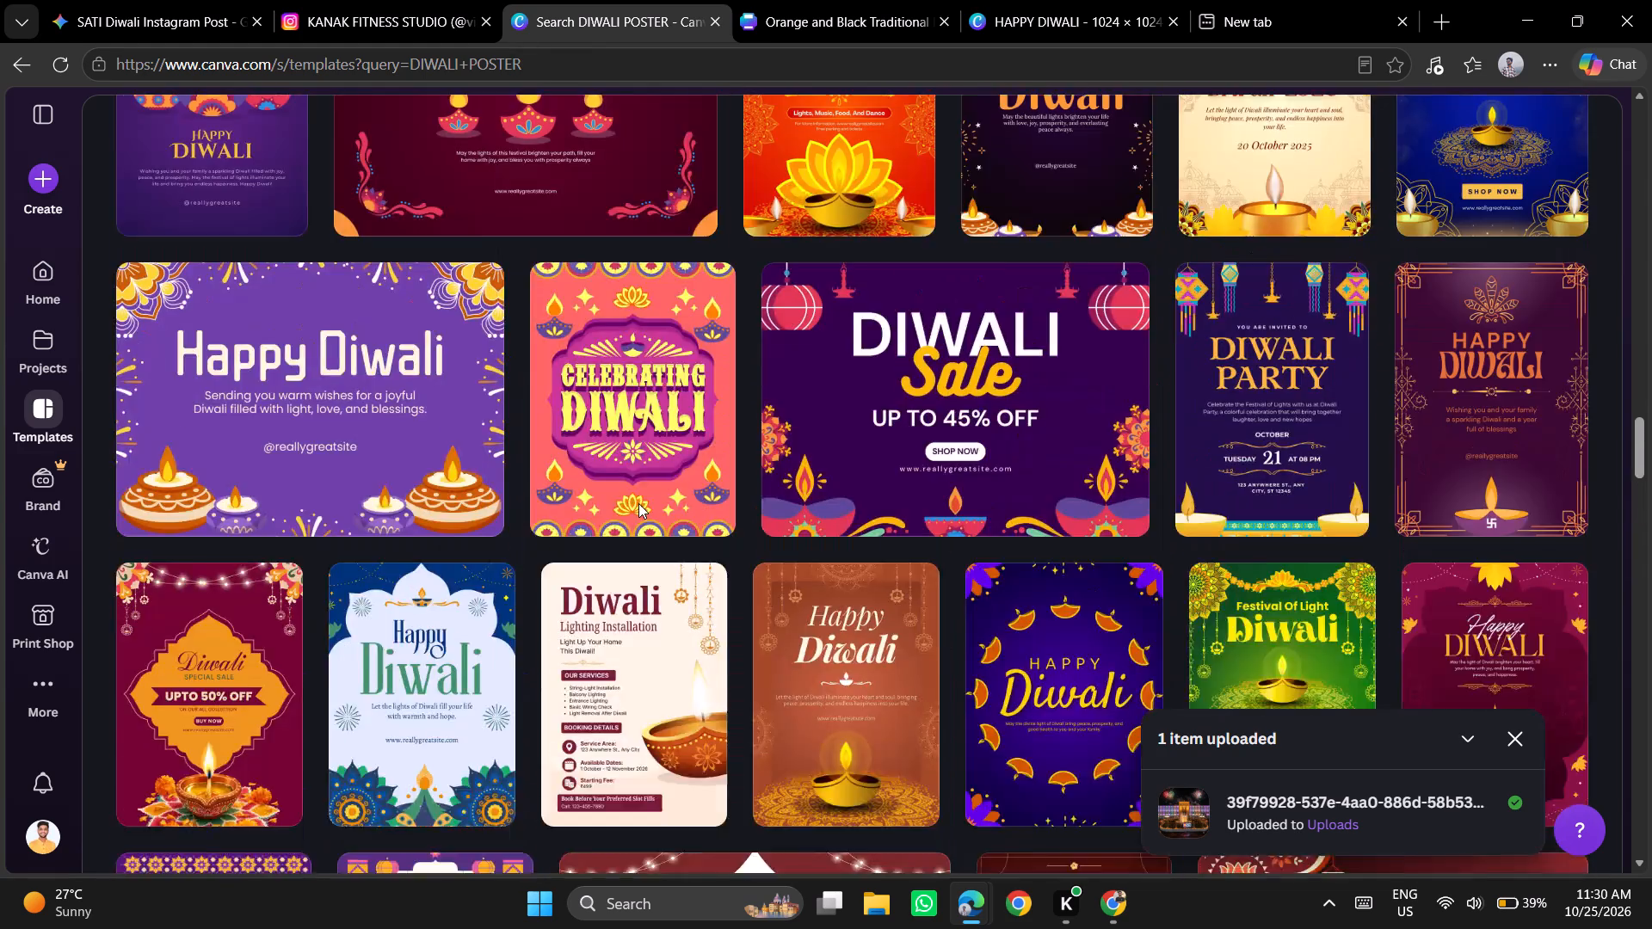
pyautogui.scroll(7, 638, 503)
pyautogui.scroll(-8, 638, 503)
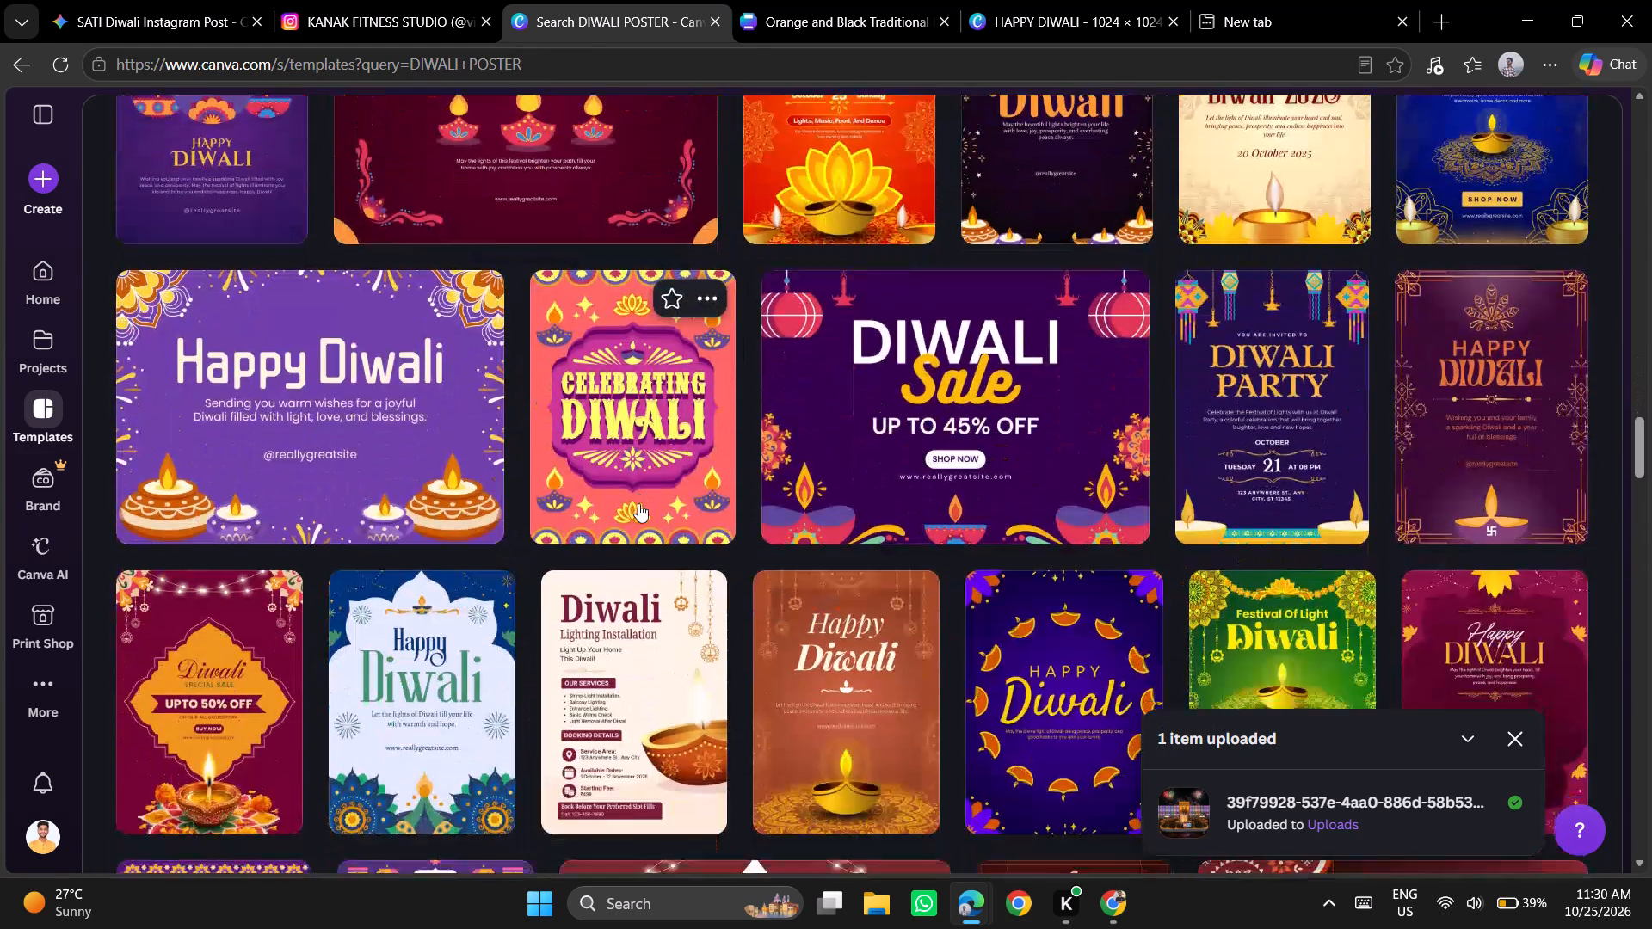
pyautogui.scroll(20, 638, 503)
pyautogui.scroll(-1, 638, 503)
pyautogui.scroll(1, 638, 503)
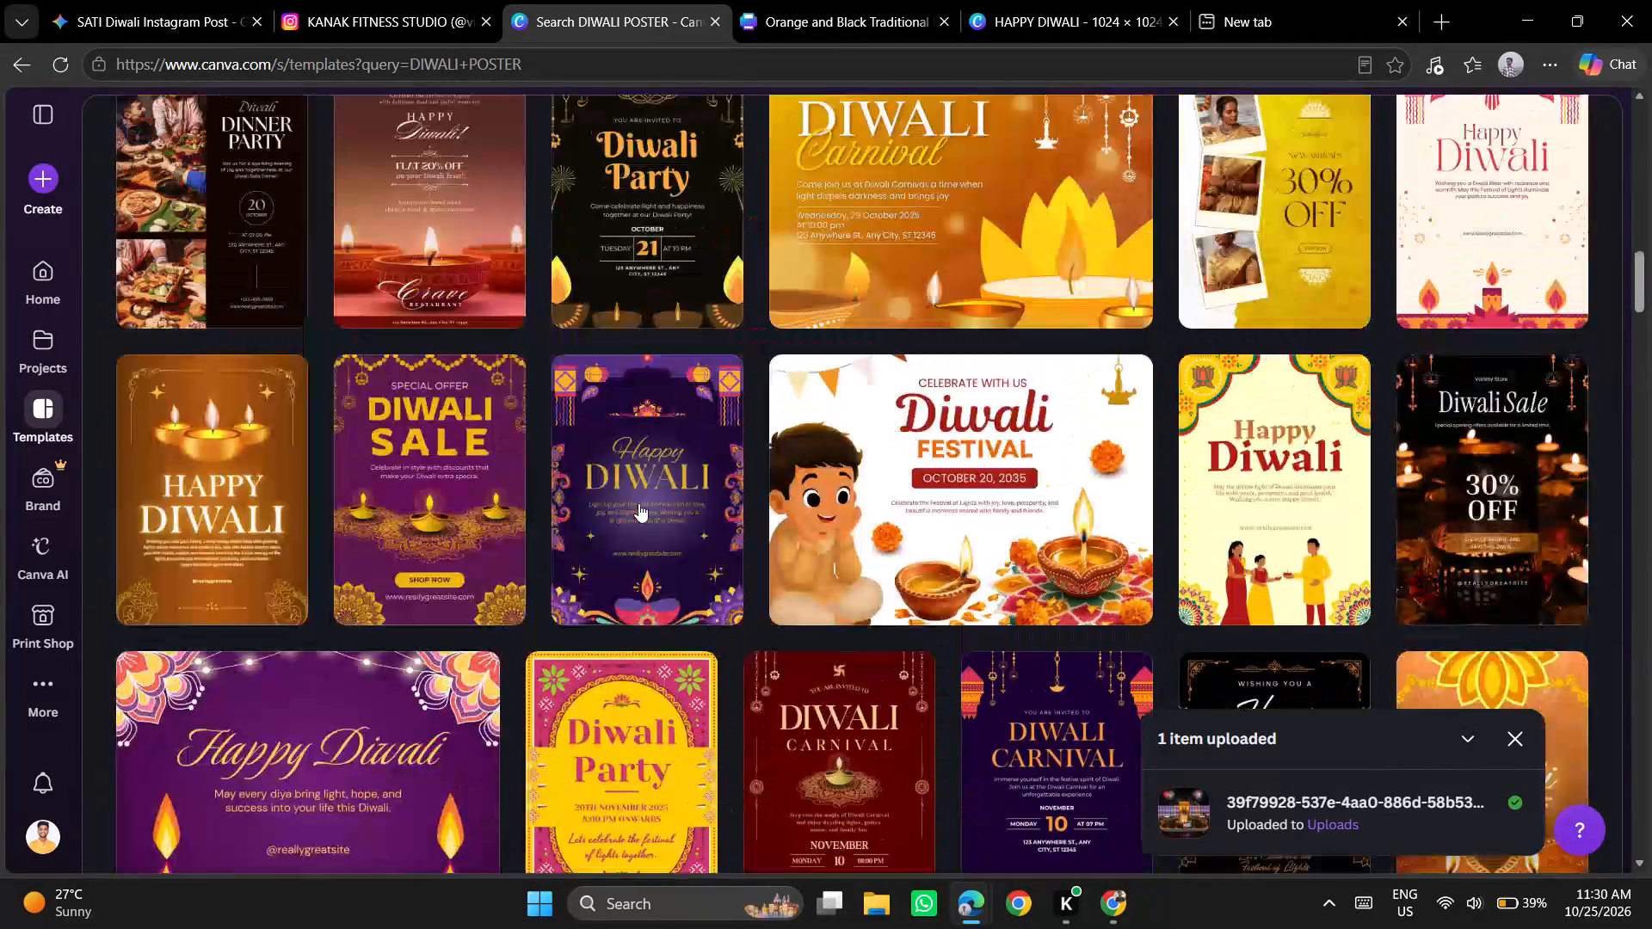
pyautogui.scroll(20, 638, 503)
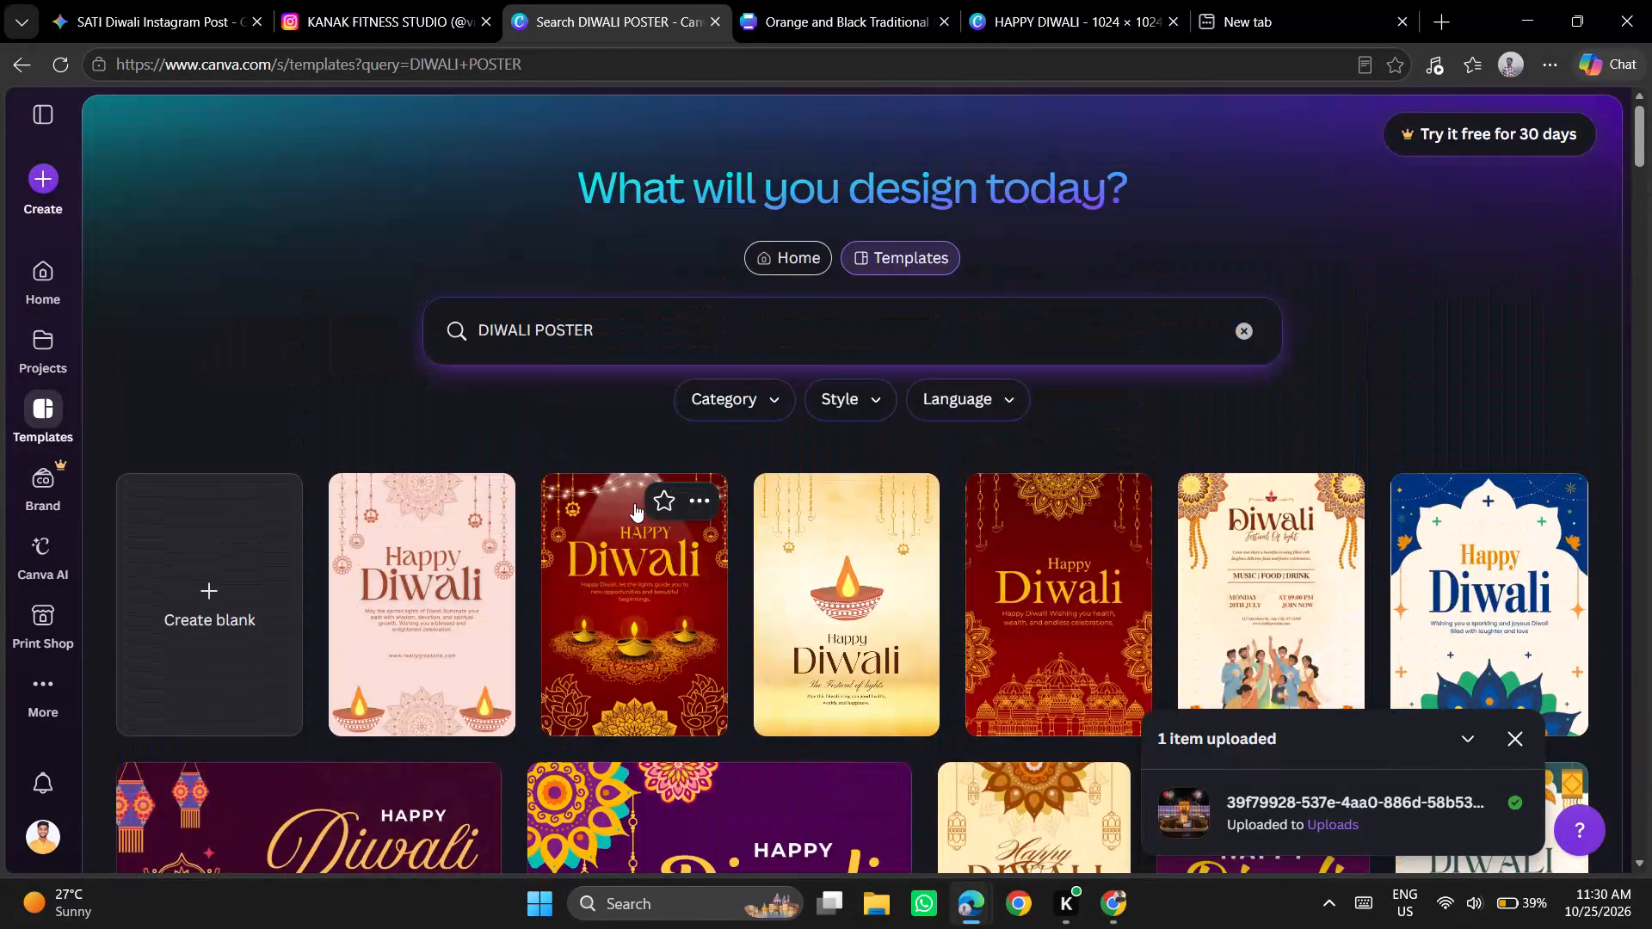
pyautogui.scroll(6, 634, 503)
pyautogui.scroll(-2, 632, 503)
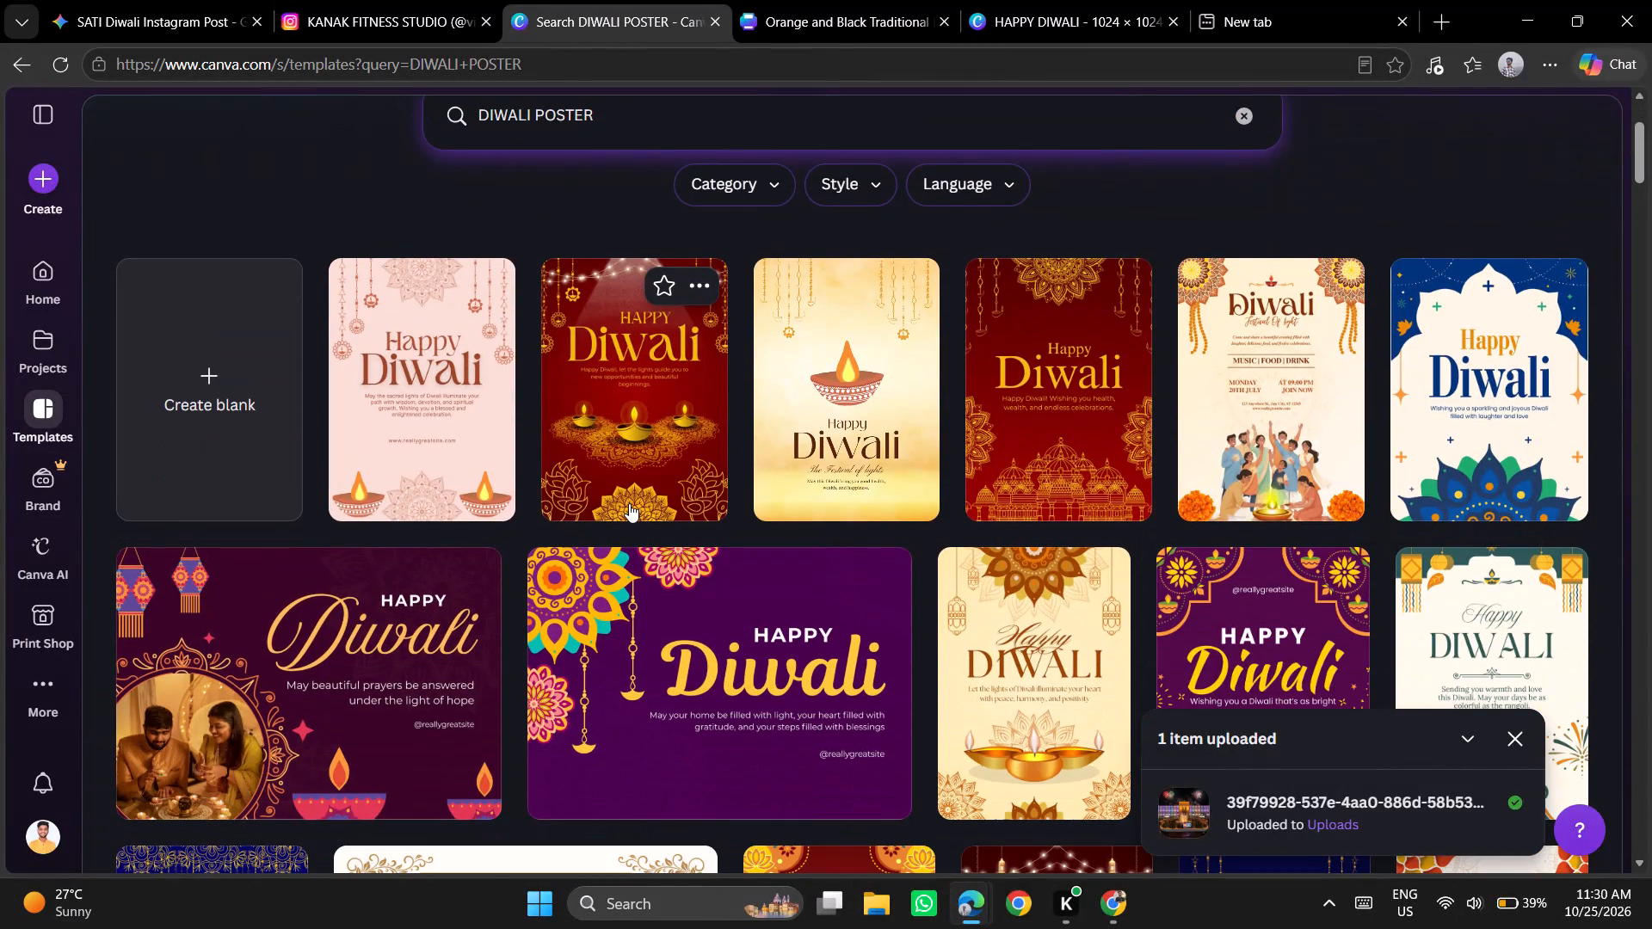
pyautogui.scroll(-2, 629, 503)
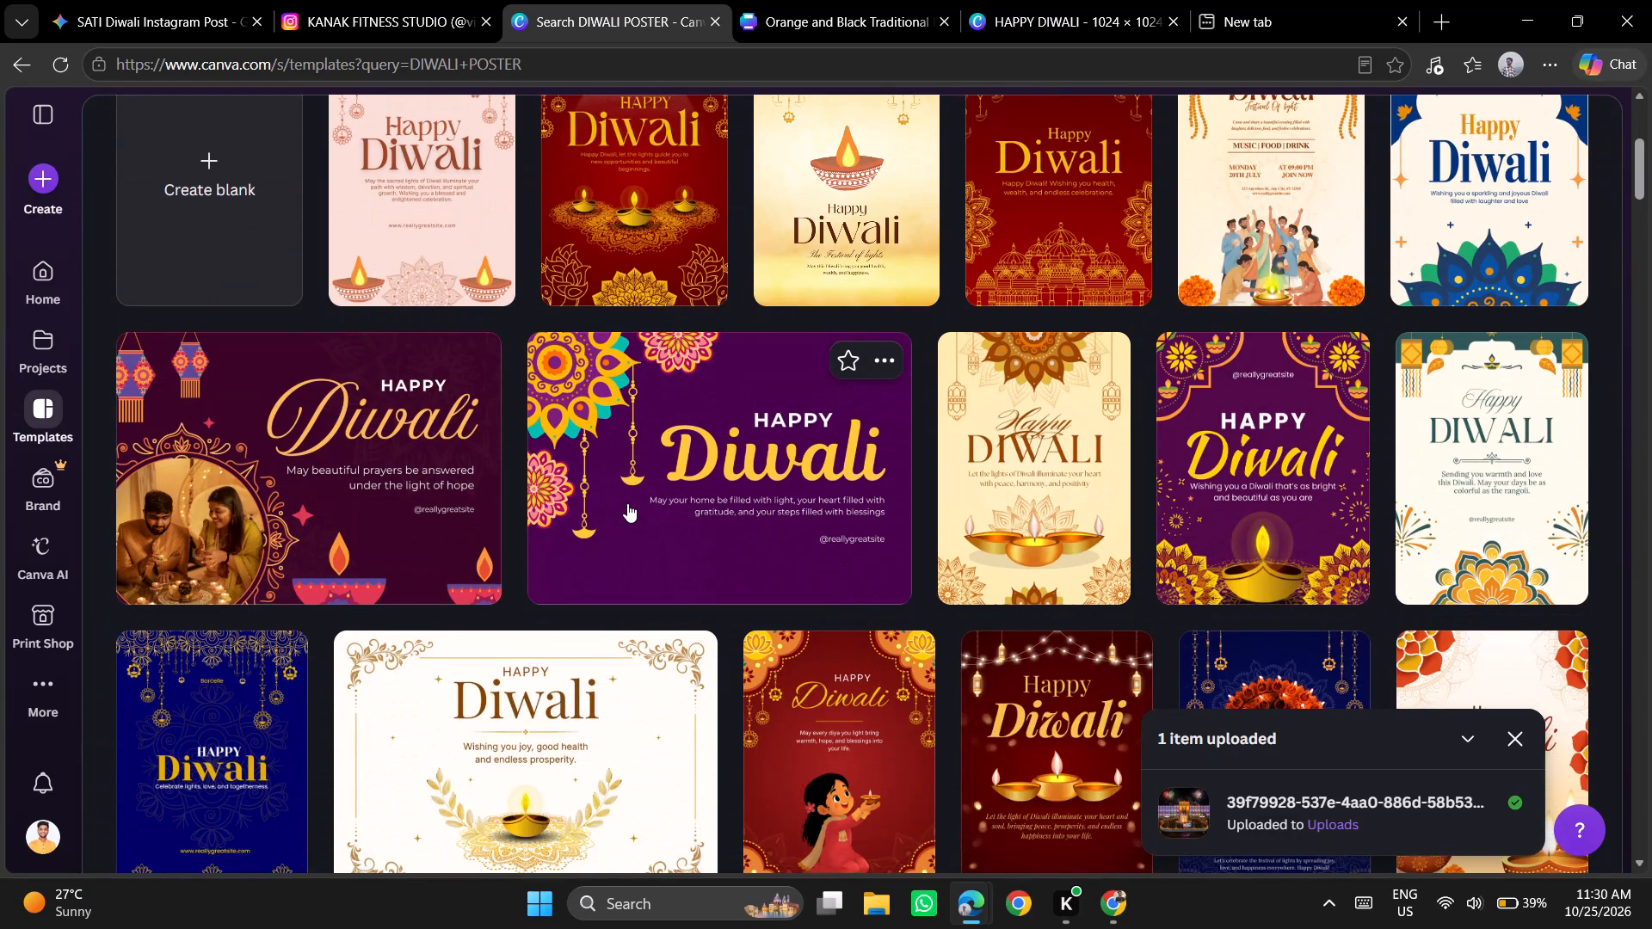
pyautogui.scroll(-3, 627, 503)
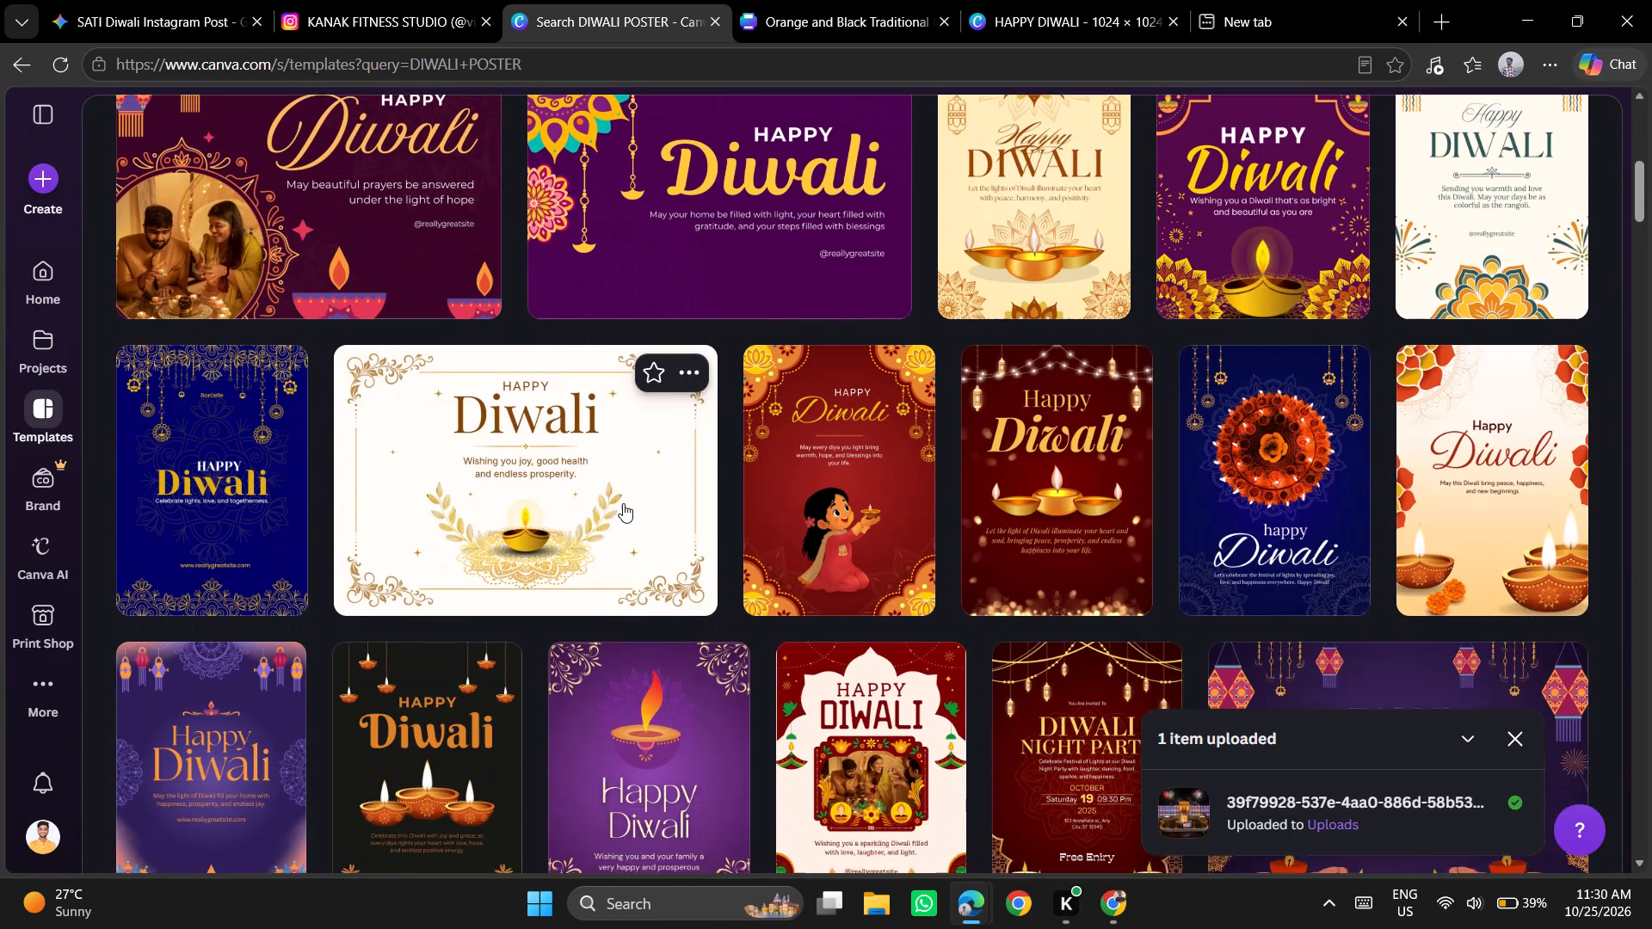
pyautogui.scroll(-1, 623, 503)
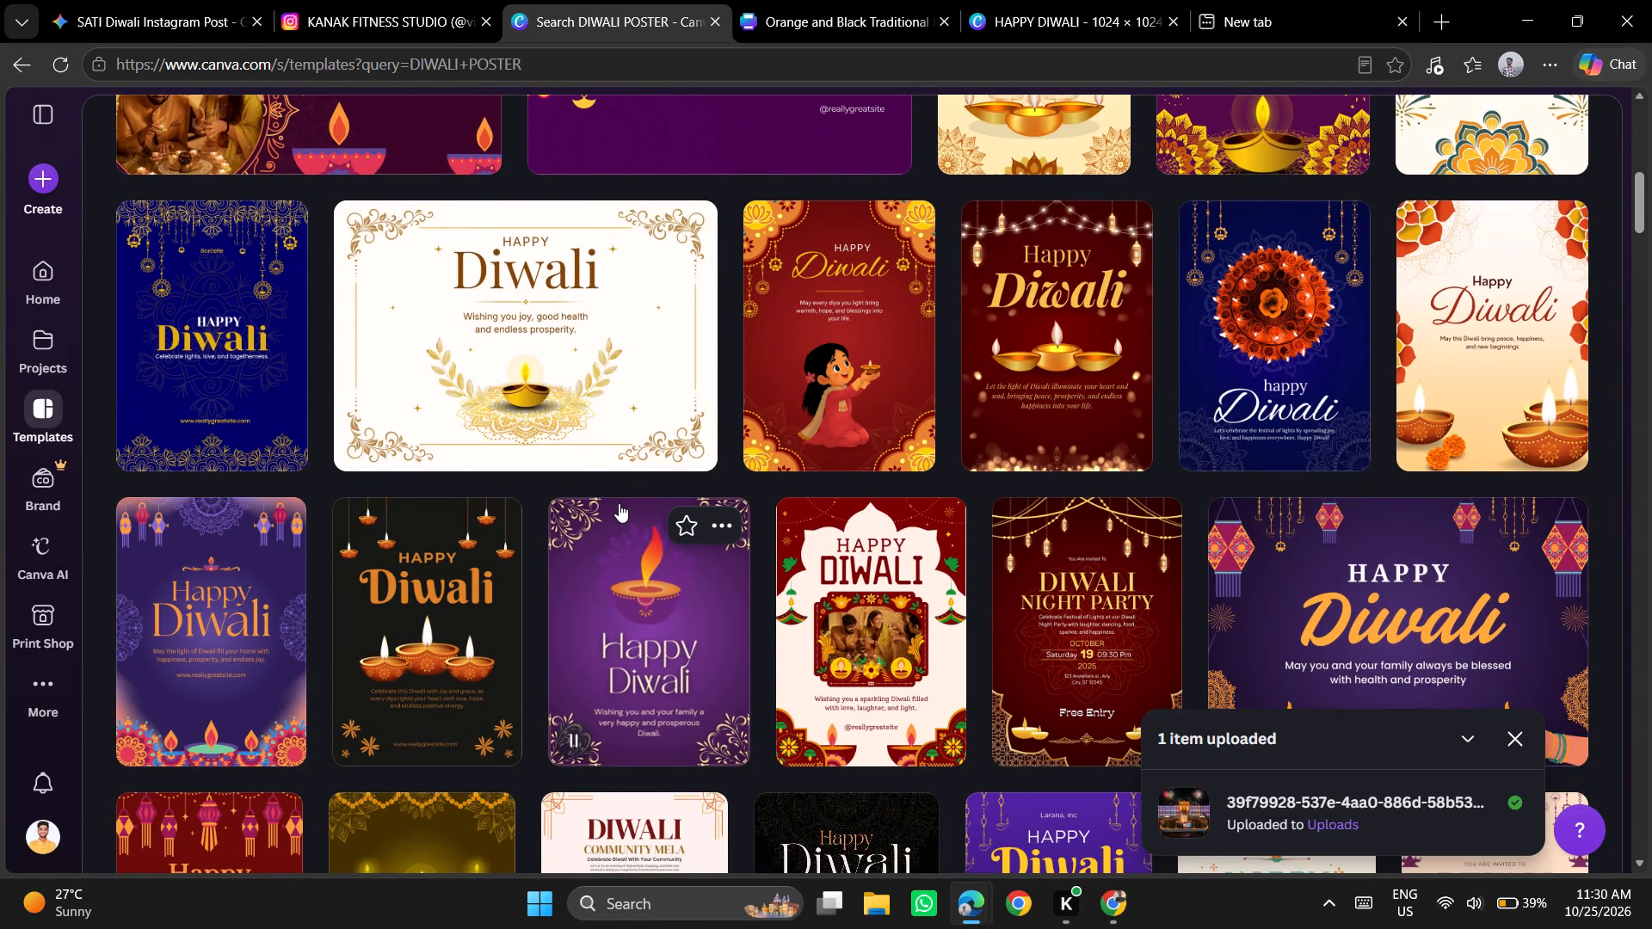
pyautogui.click(804, 0)
pyautogui.click(622, 0)
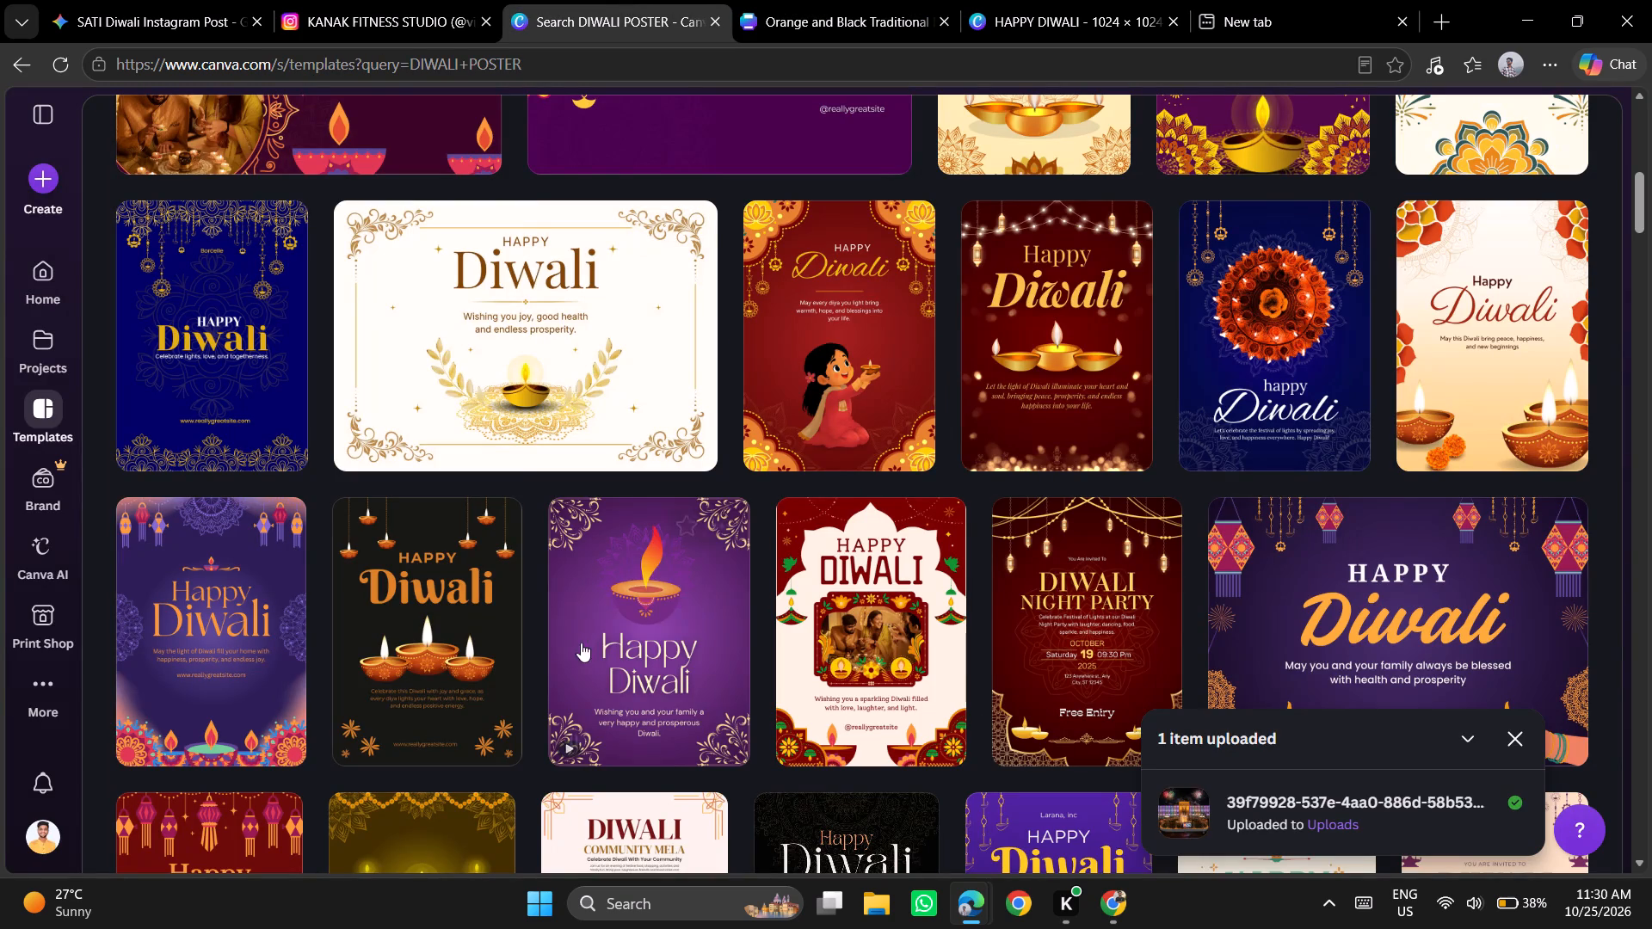
# Add the uploaded illuminated SATI campus image with the fountain to the Orange and Black Traditional Happy Diwali Poster.
pyautogui.click(863, 0)
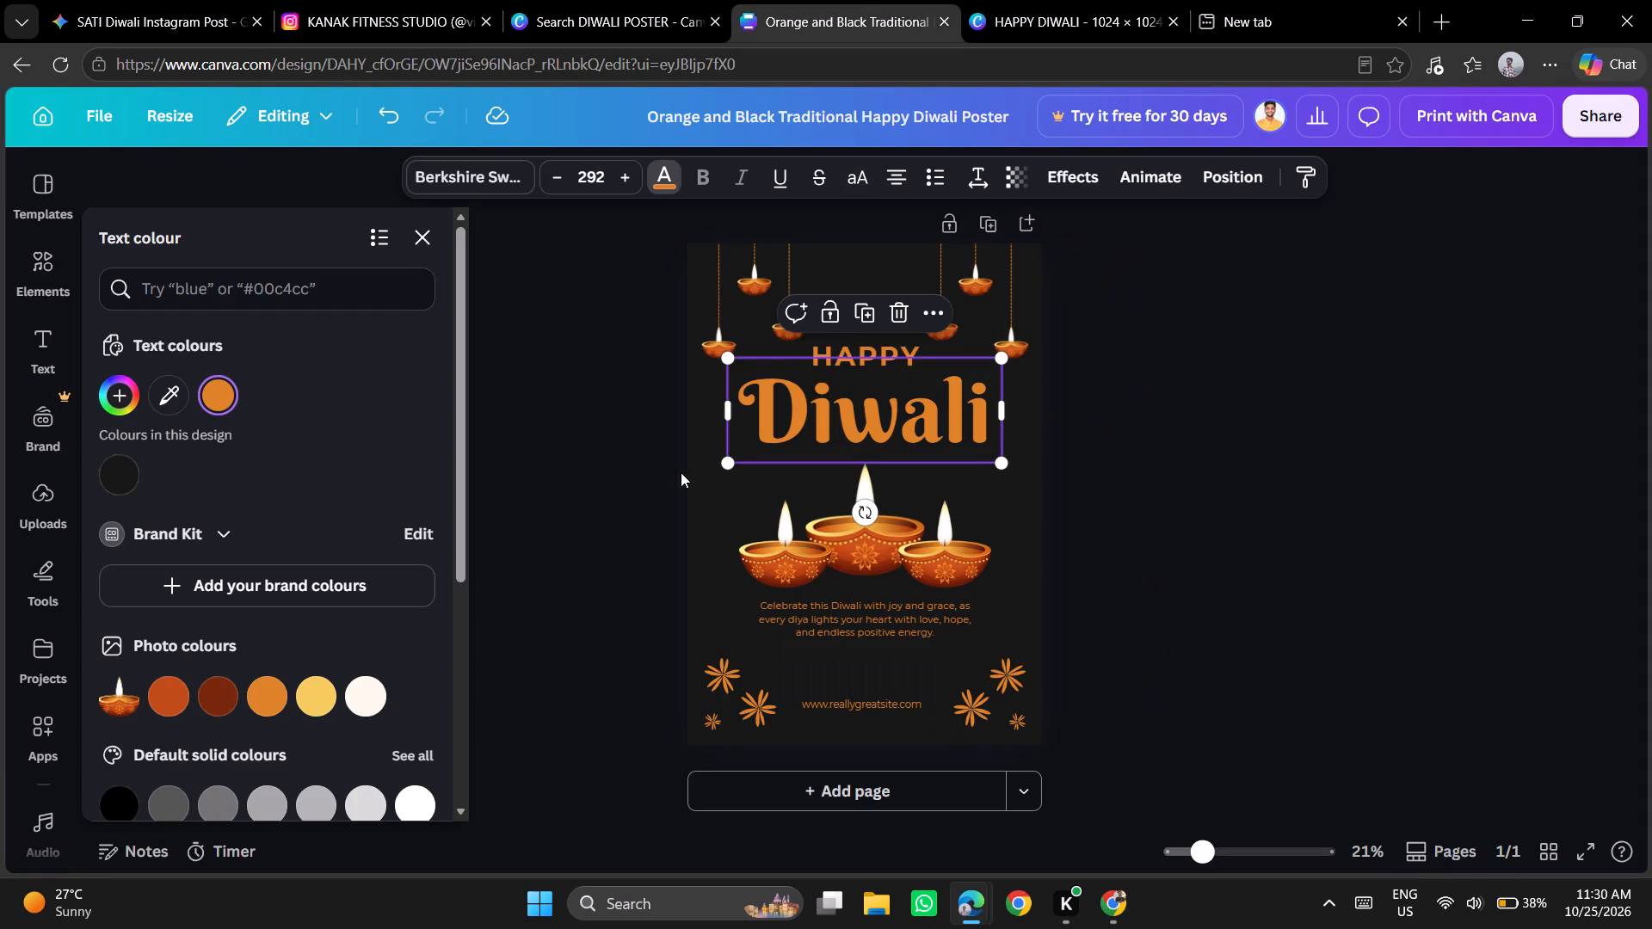
pyautogui.click(619, 475)
pyautogui.click(633, 410)
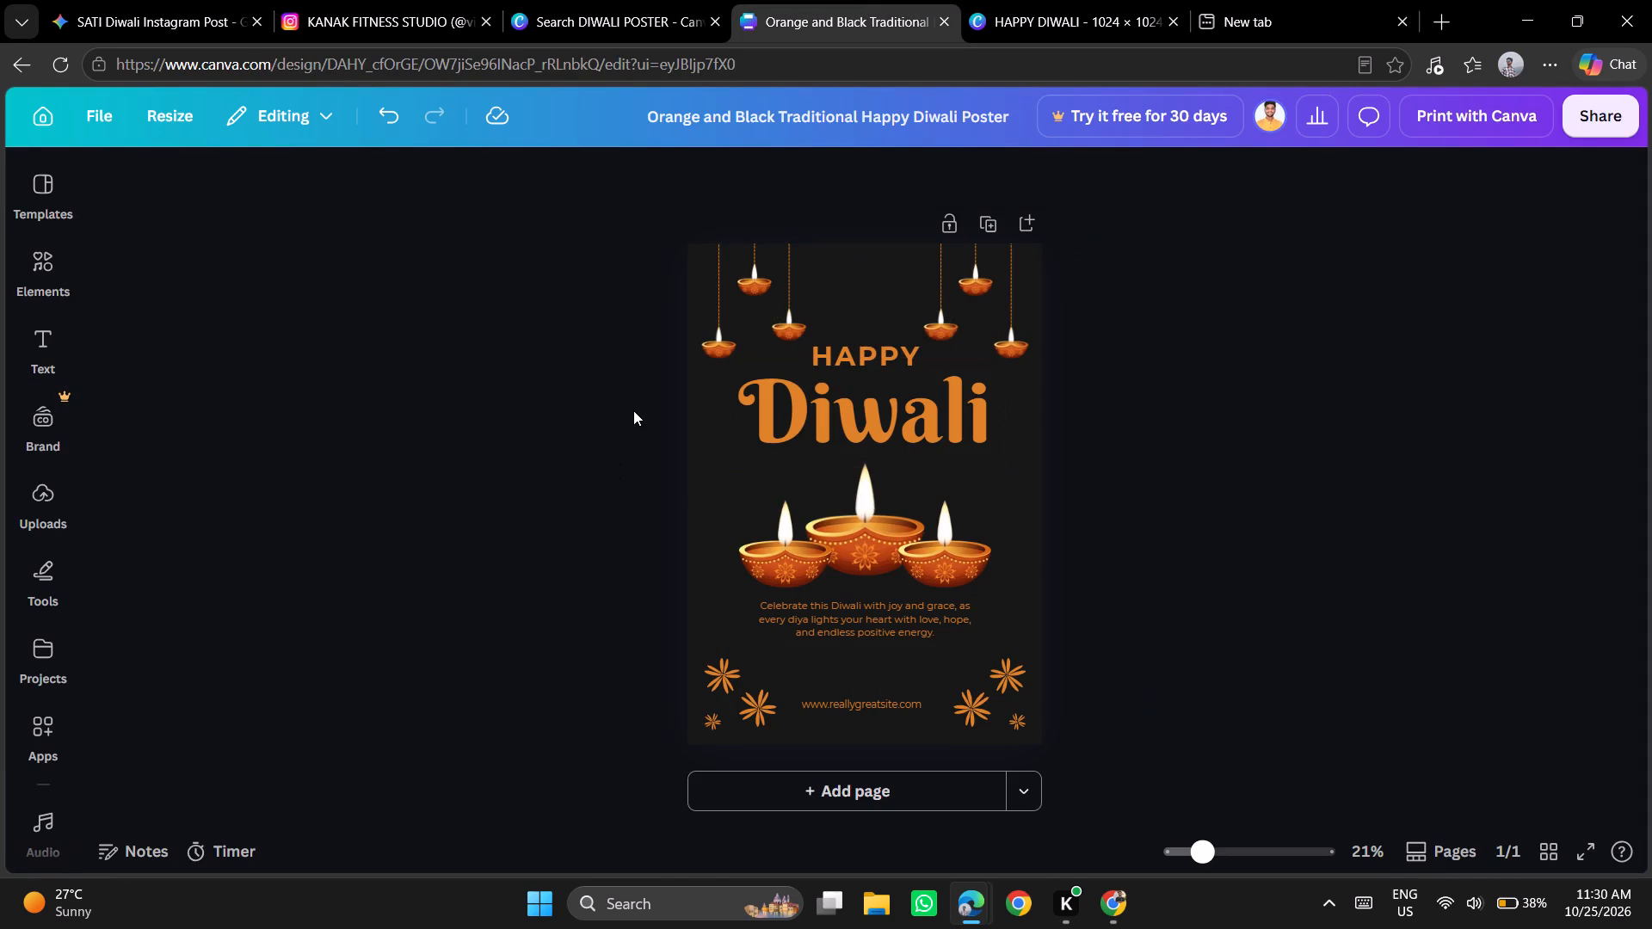
pyautogui.tripleClick(712, 483)
pyautogui.tripleClick(712, 483)
pyautogui.click(712, 483)
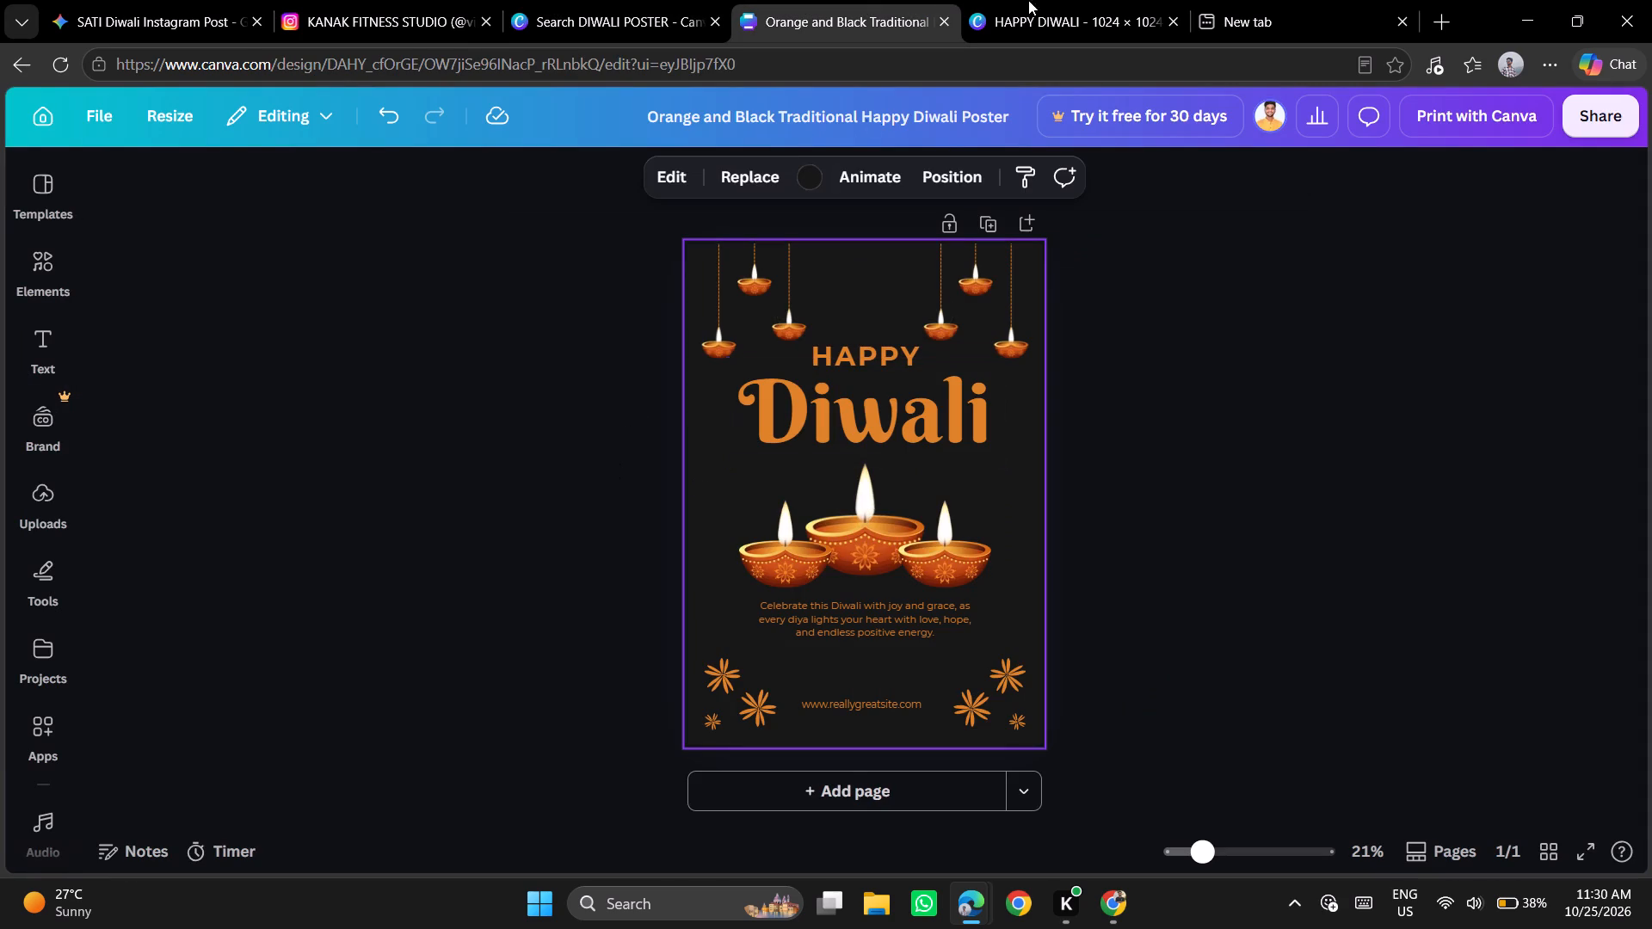
pyautogui.click(31, 504)
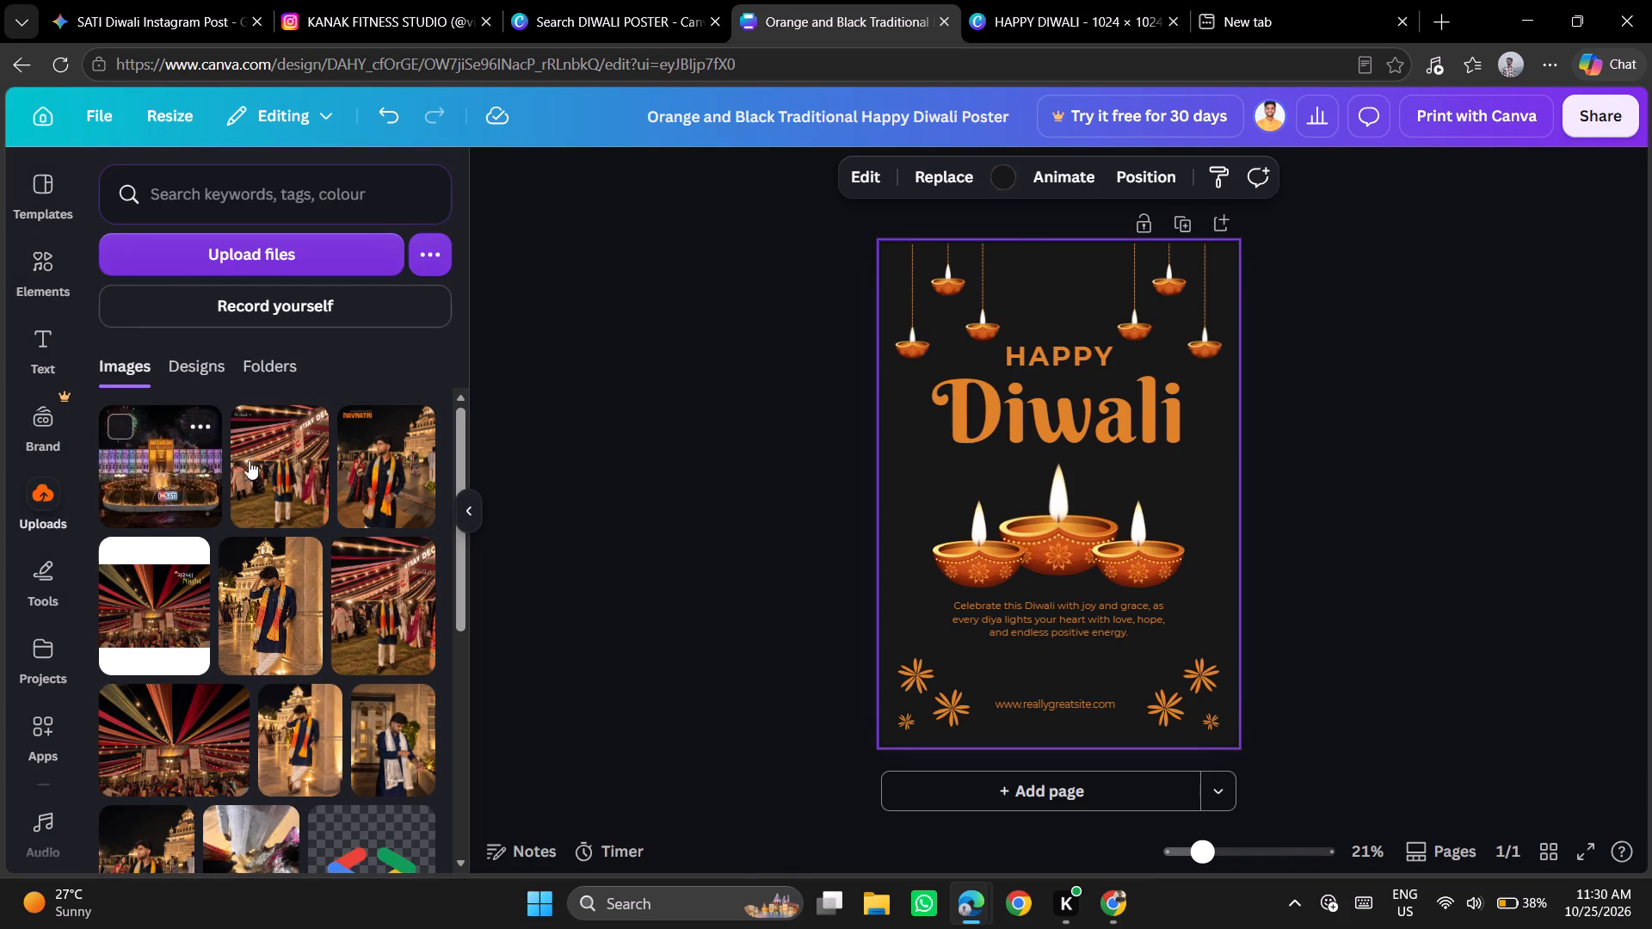
pyautogui.click(1141, 175)
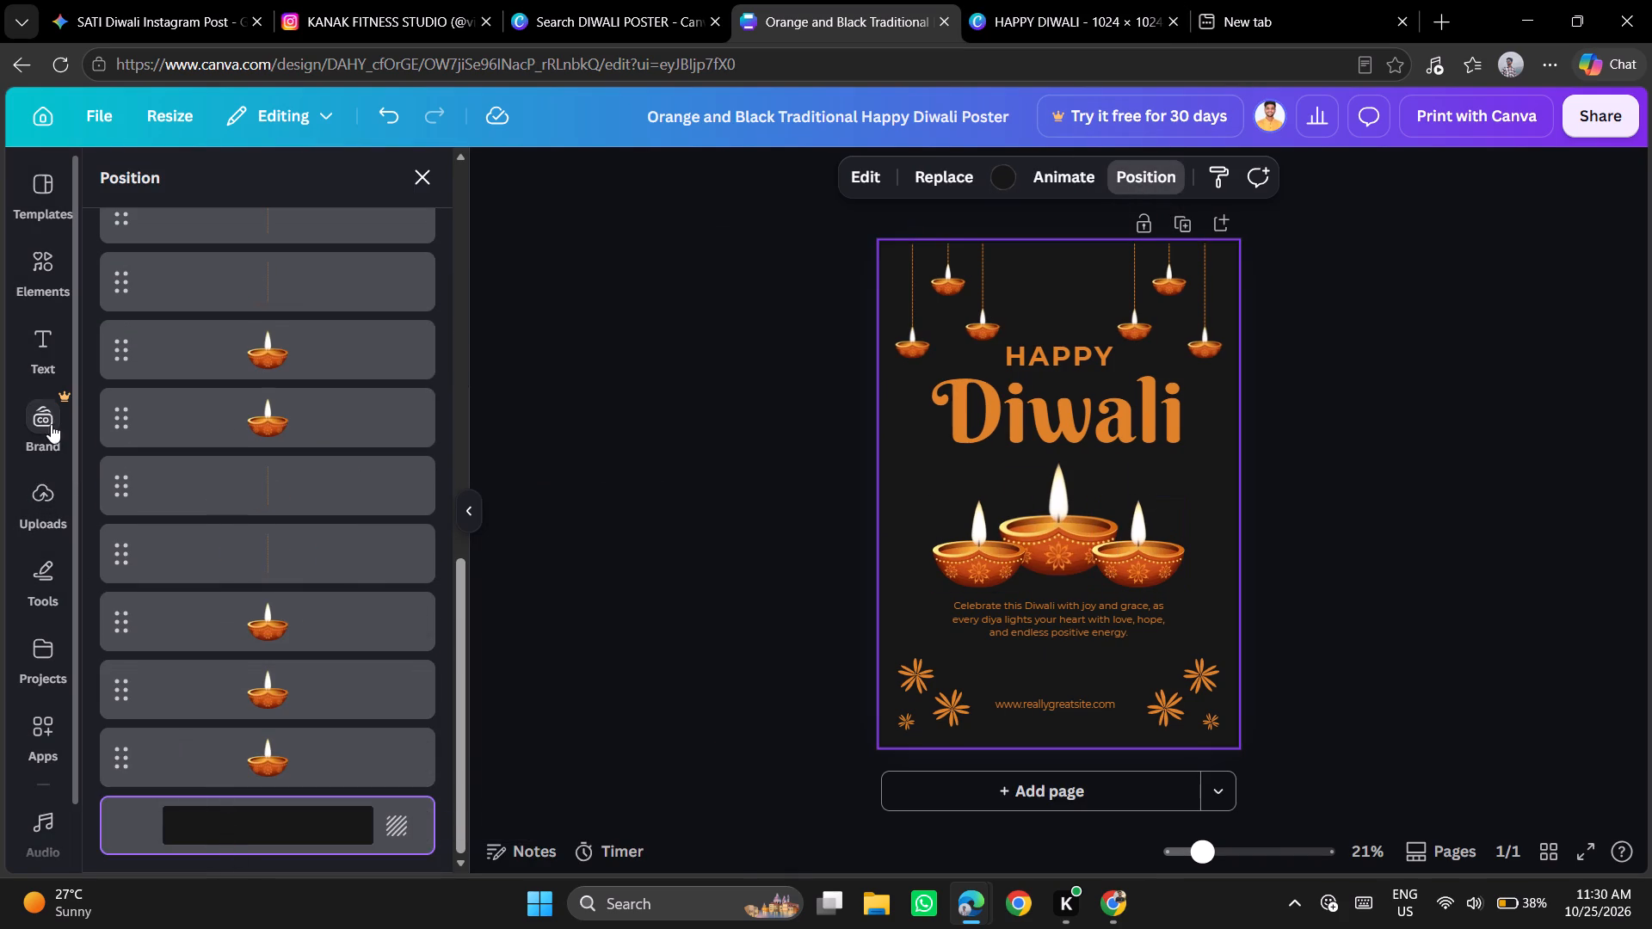
pyautogui.click(53, 480)
pyautogui.click(182, 482)
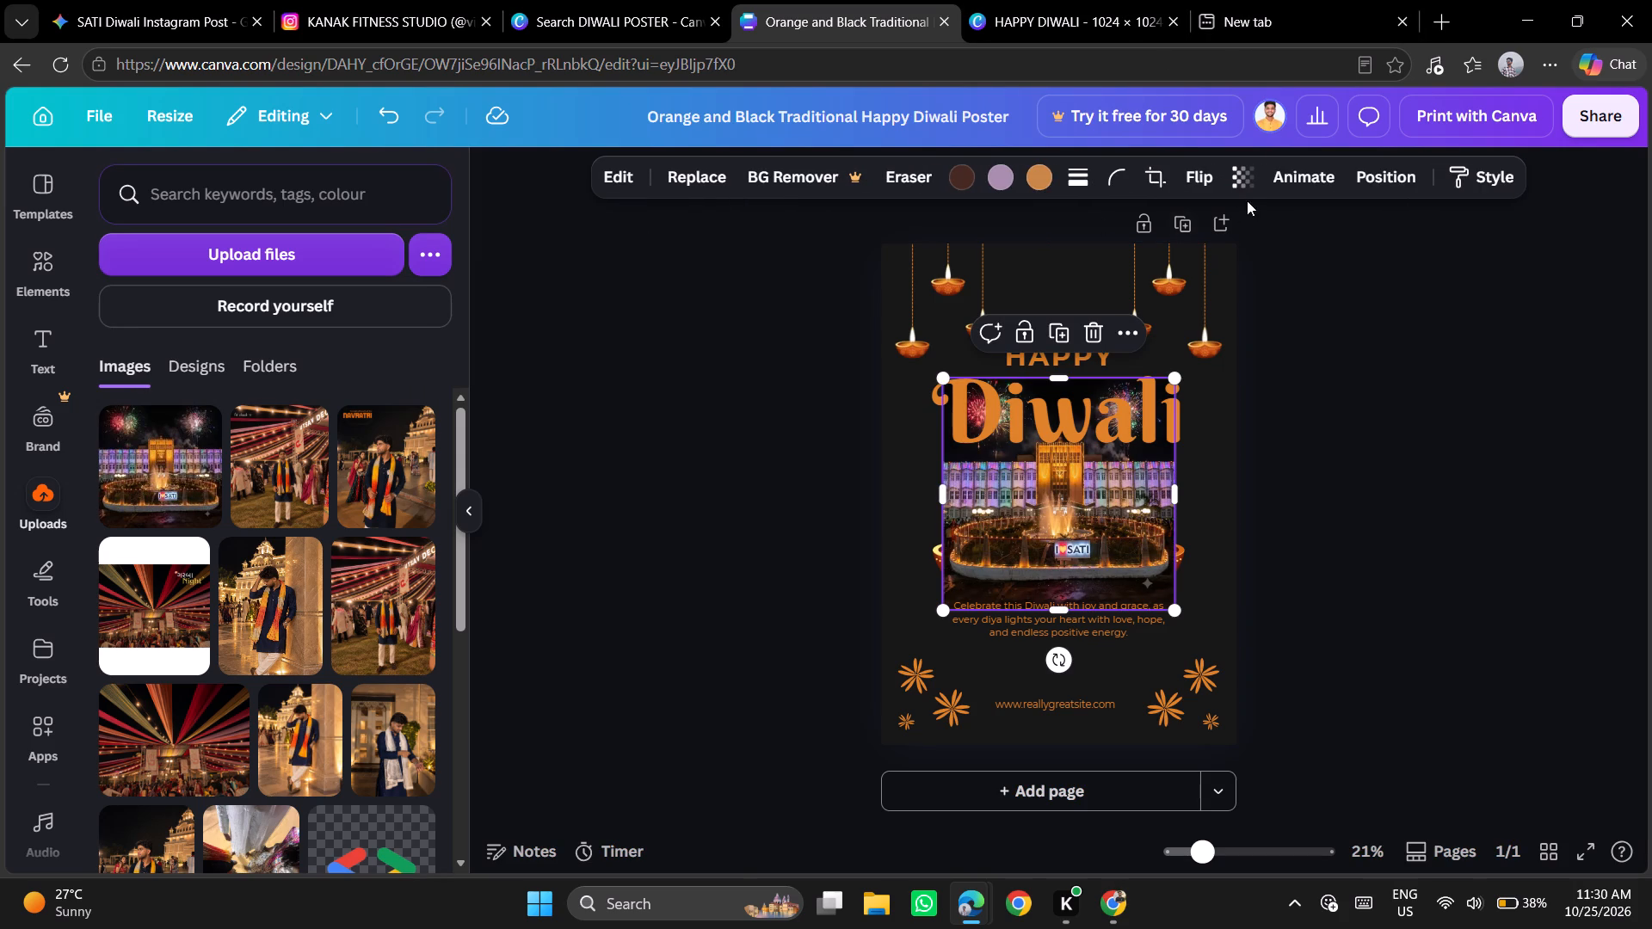
# Send the campus image layer behind the poster's text and all the diyas, and enlarge it past the poster's edge.
pyautogui.click(1398, 163)
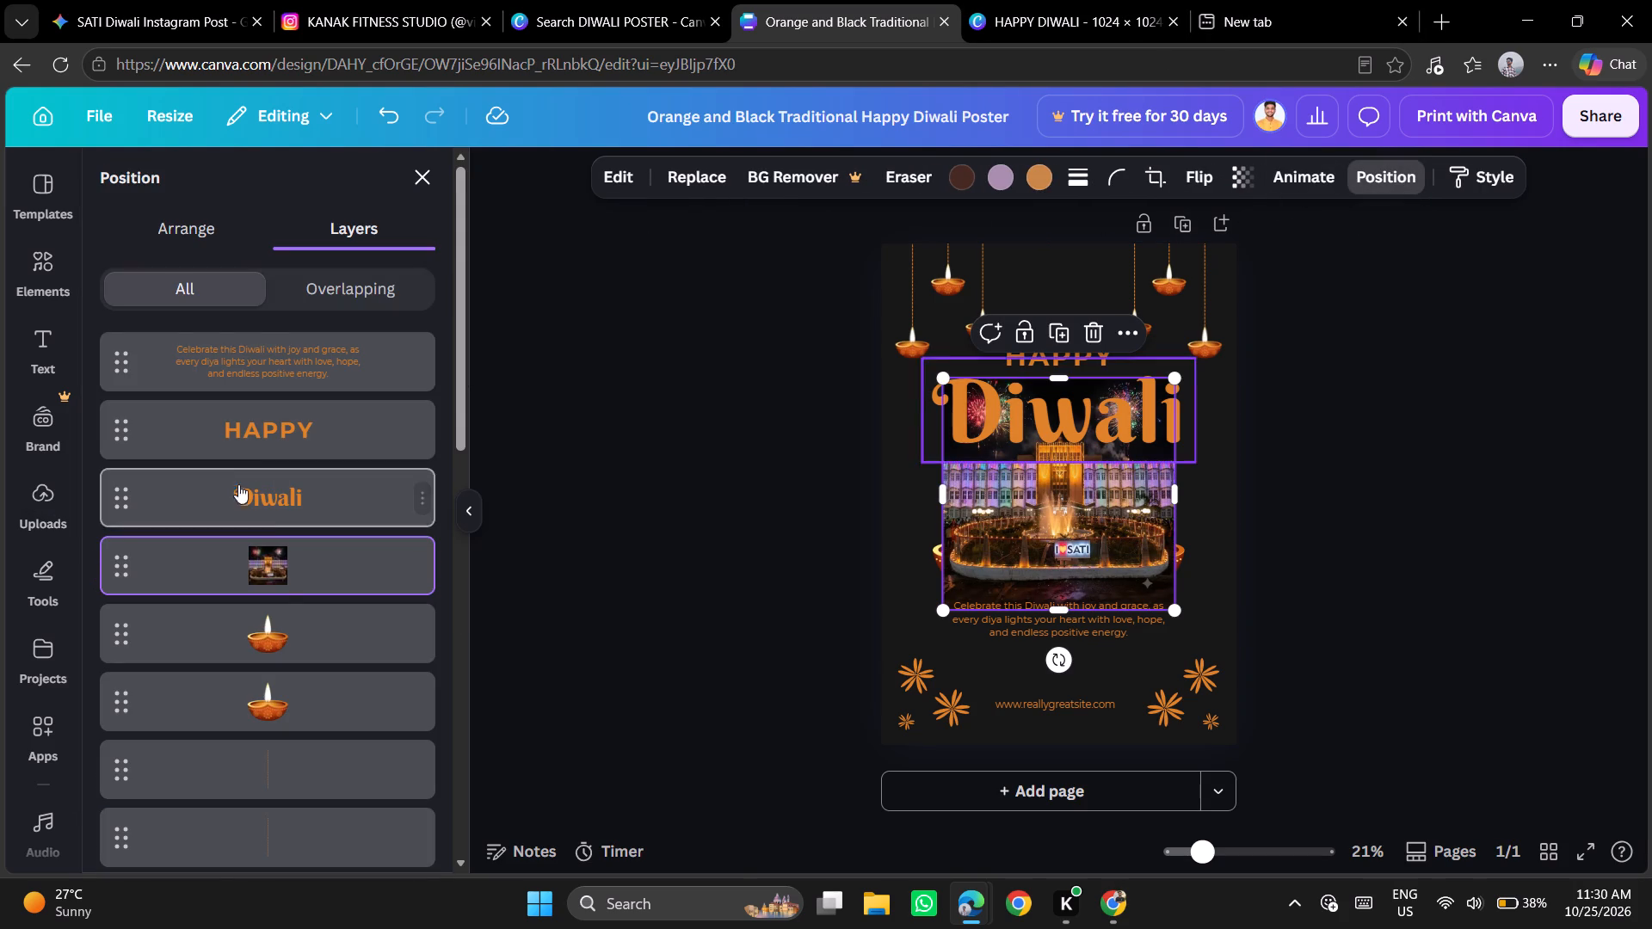
pyautogui.moveTo(287, 569); pyautogui.dragTo(312, 838)
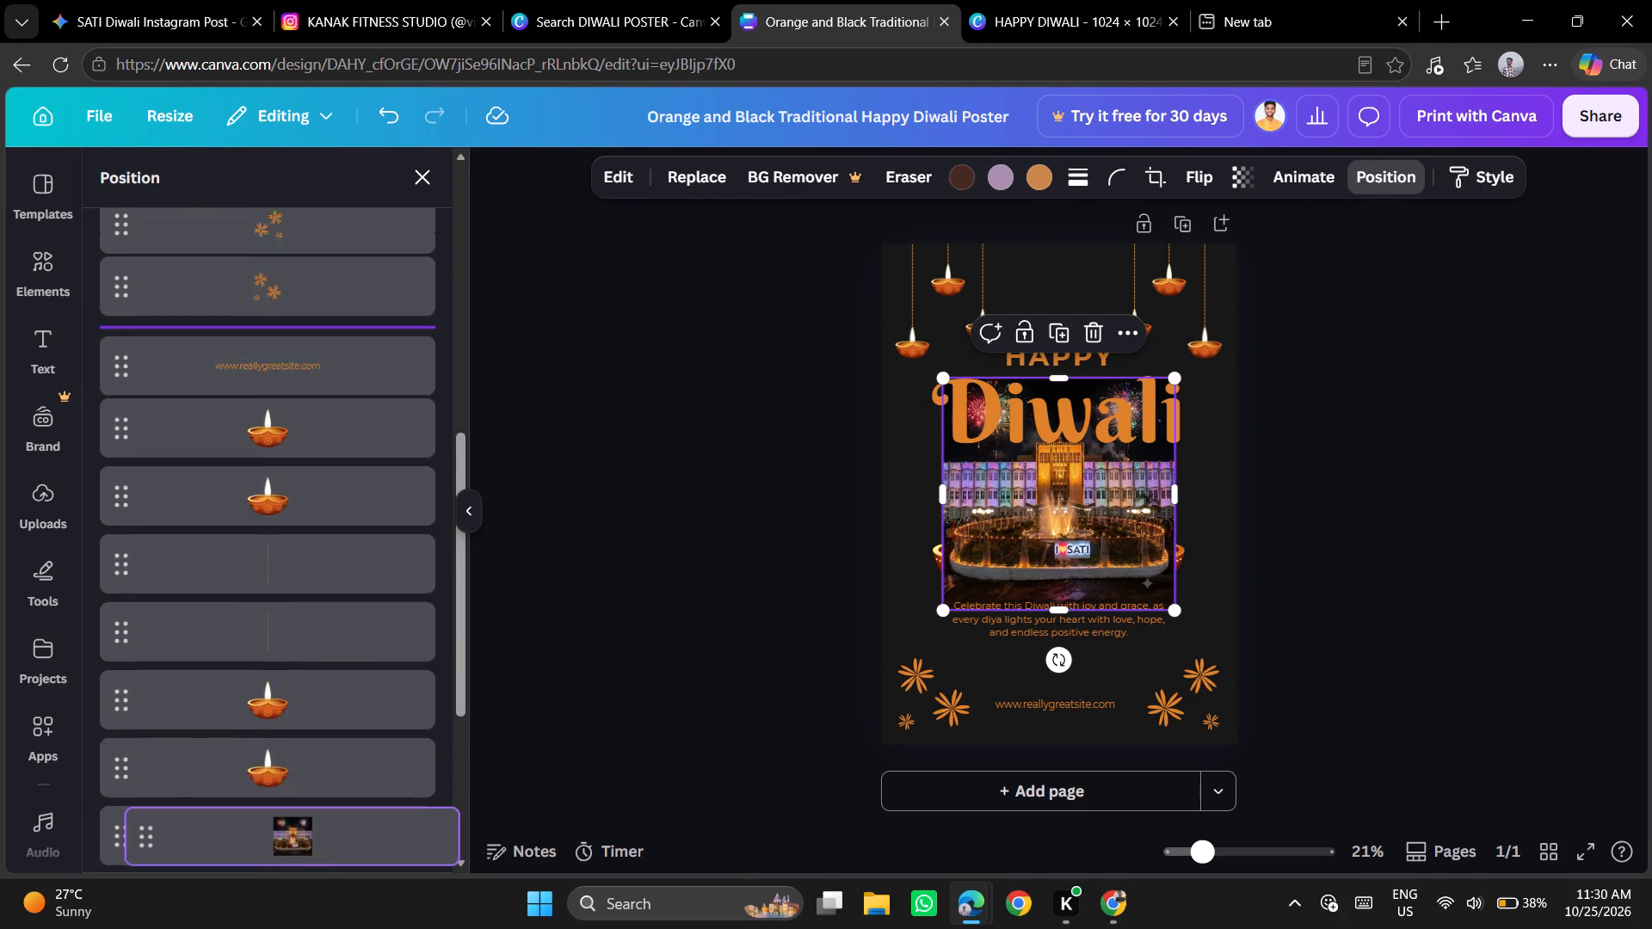
pyautogui.moveTo(312, 838); pyautogui.dragTo(311, 797)
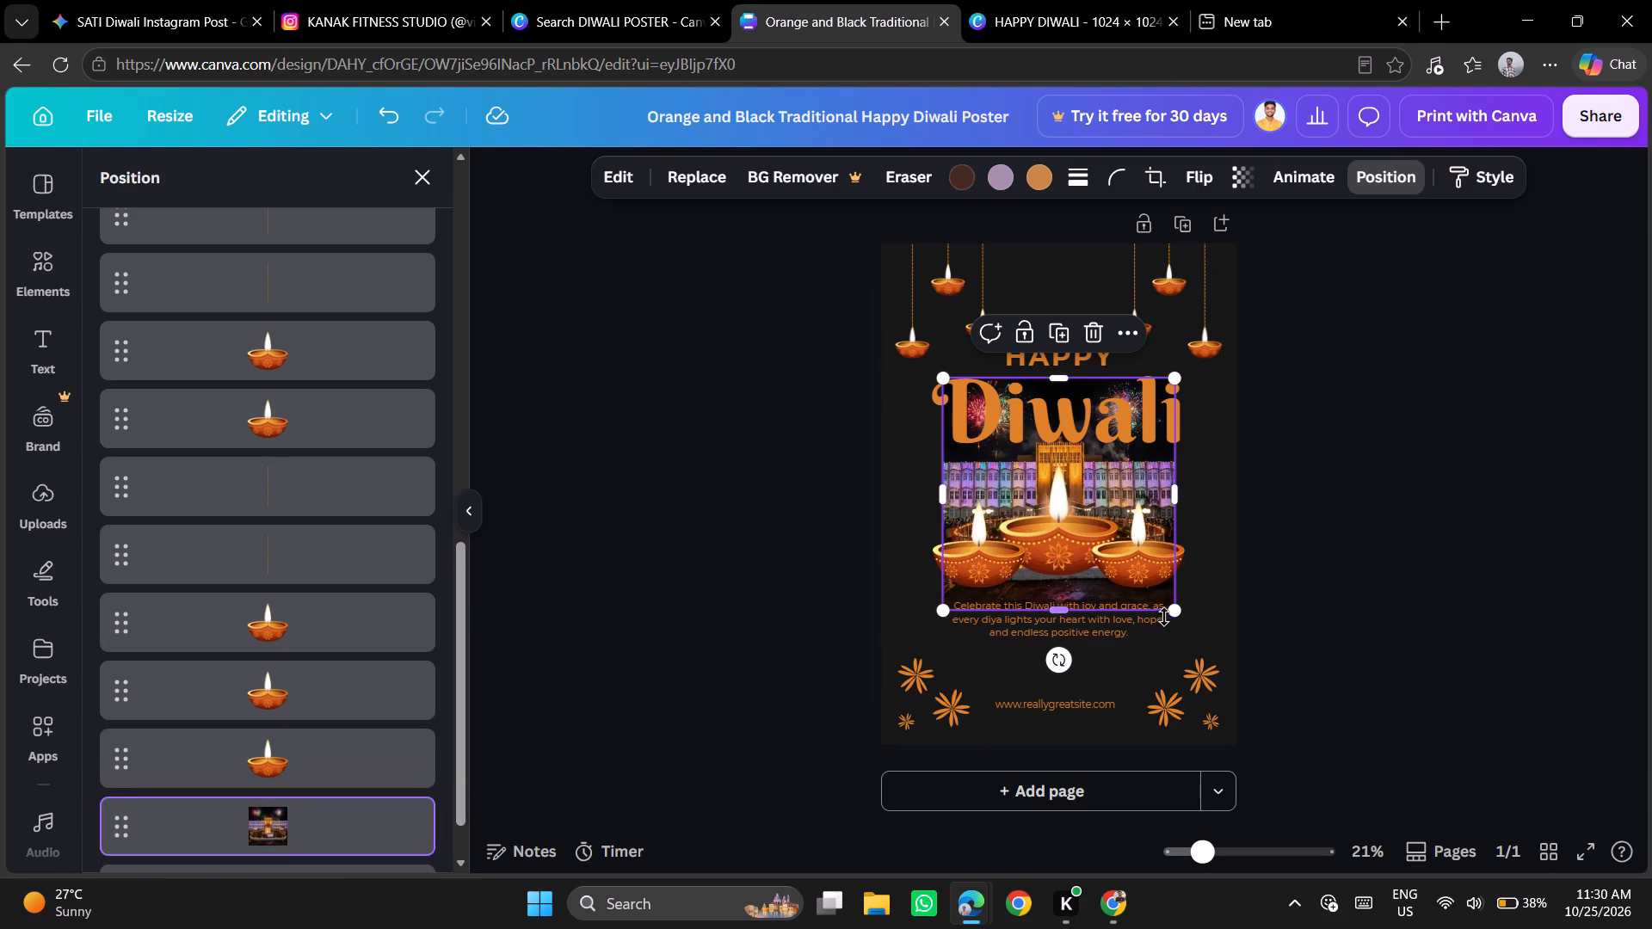
pyautogui.moveTo(1173, 608); pyautogui.dragTo(1224, 756)
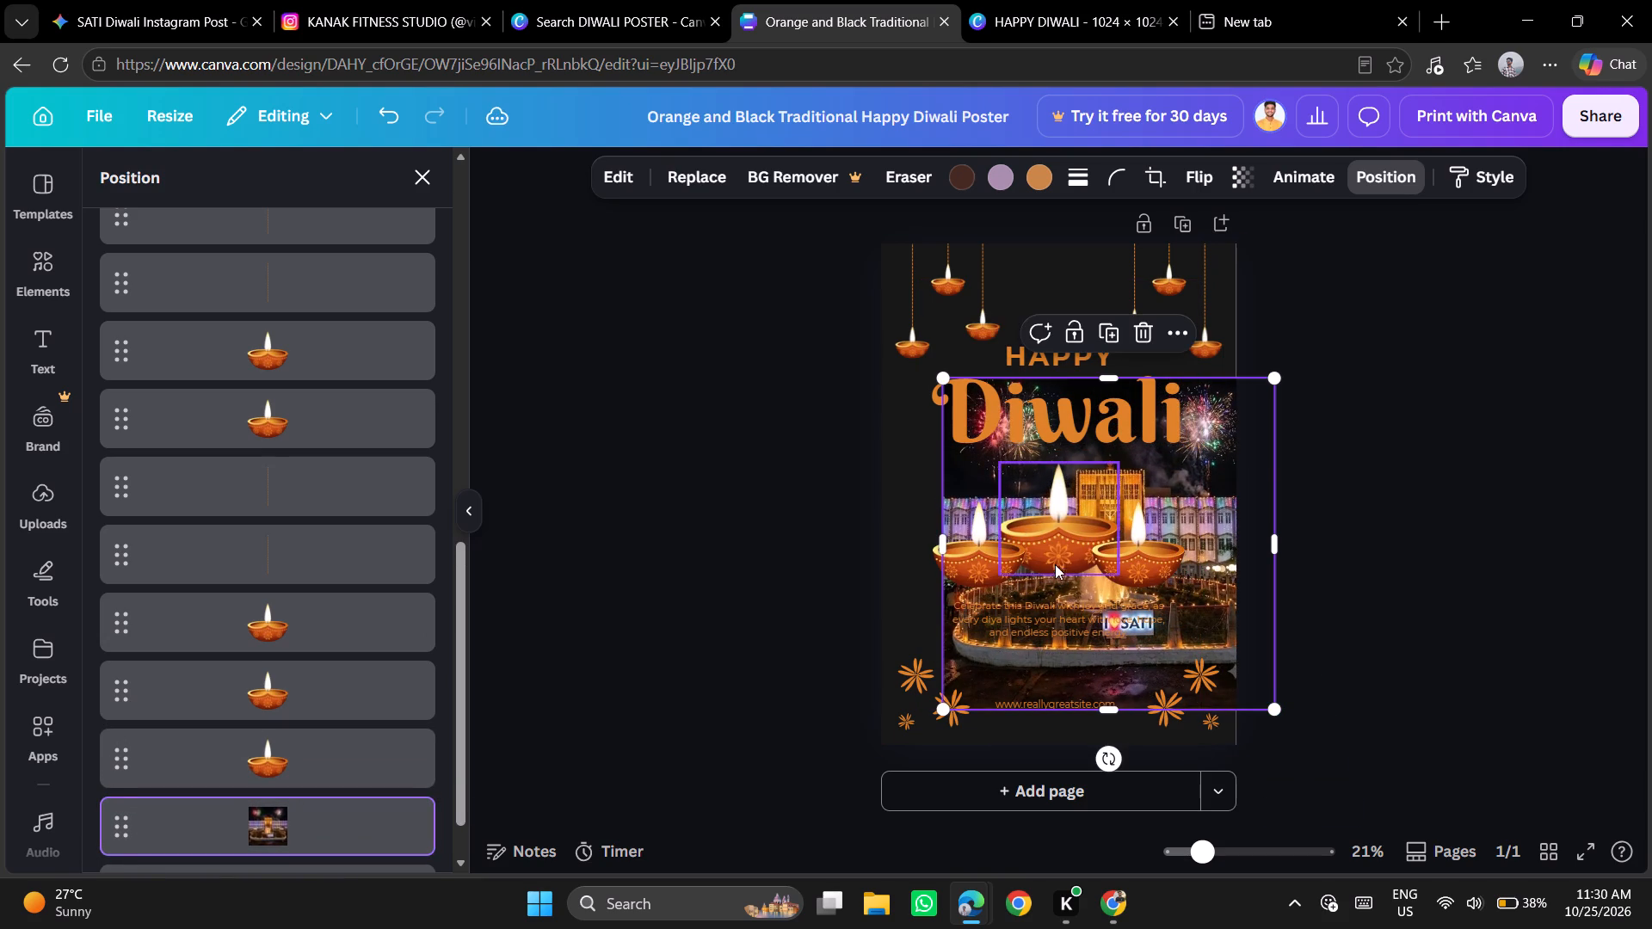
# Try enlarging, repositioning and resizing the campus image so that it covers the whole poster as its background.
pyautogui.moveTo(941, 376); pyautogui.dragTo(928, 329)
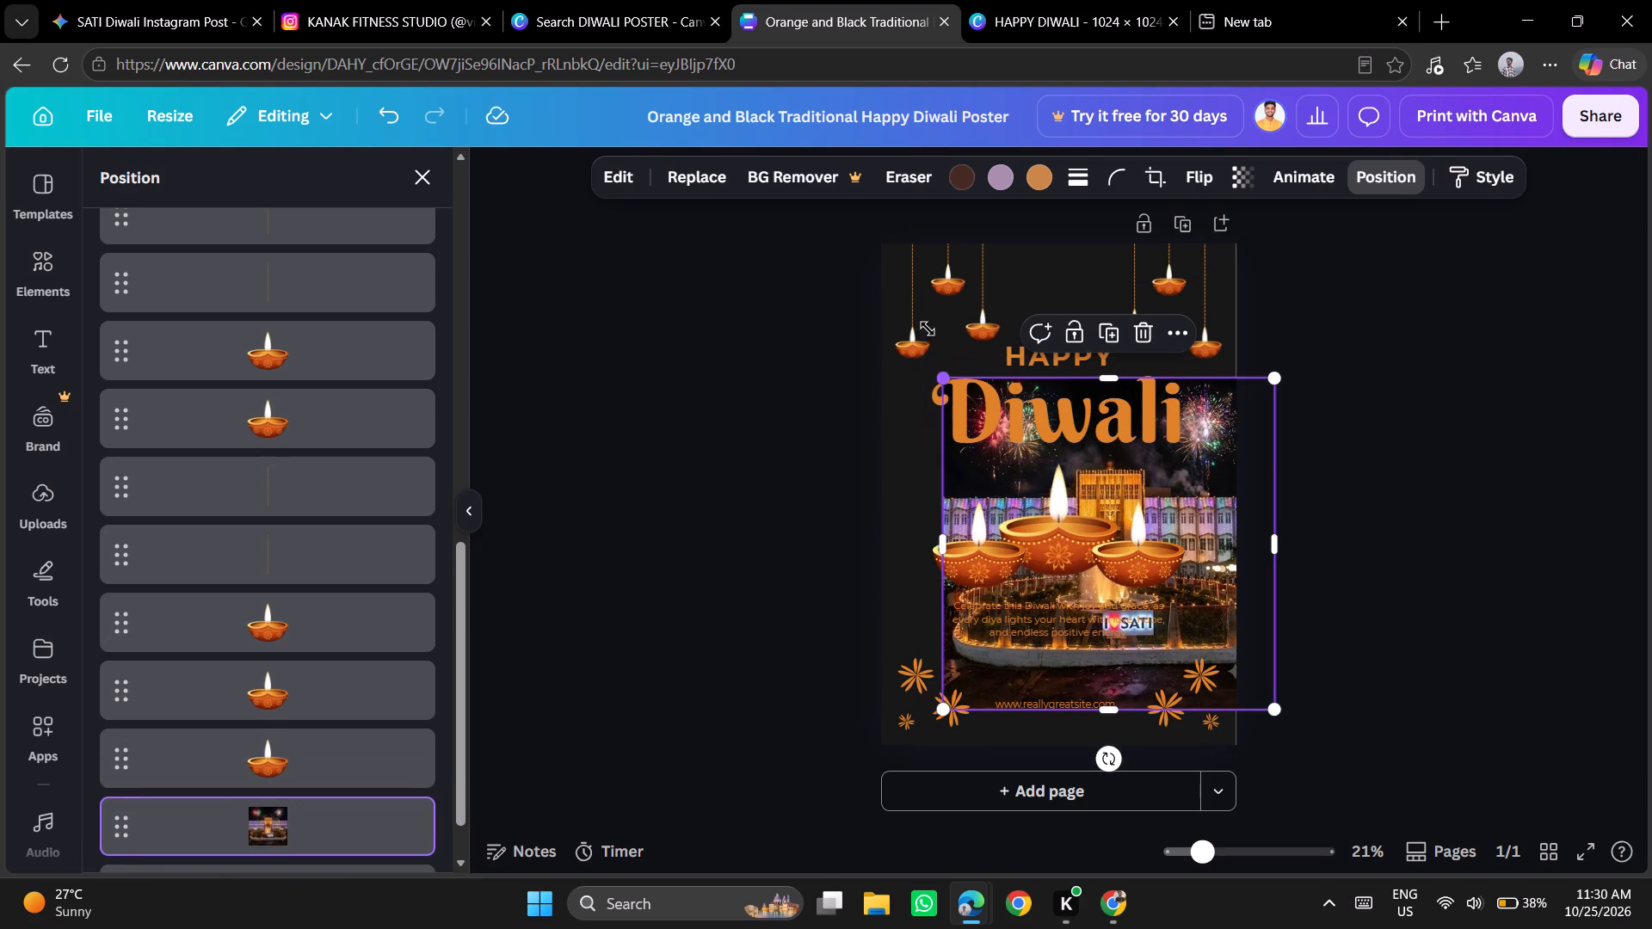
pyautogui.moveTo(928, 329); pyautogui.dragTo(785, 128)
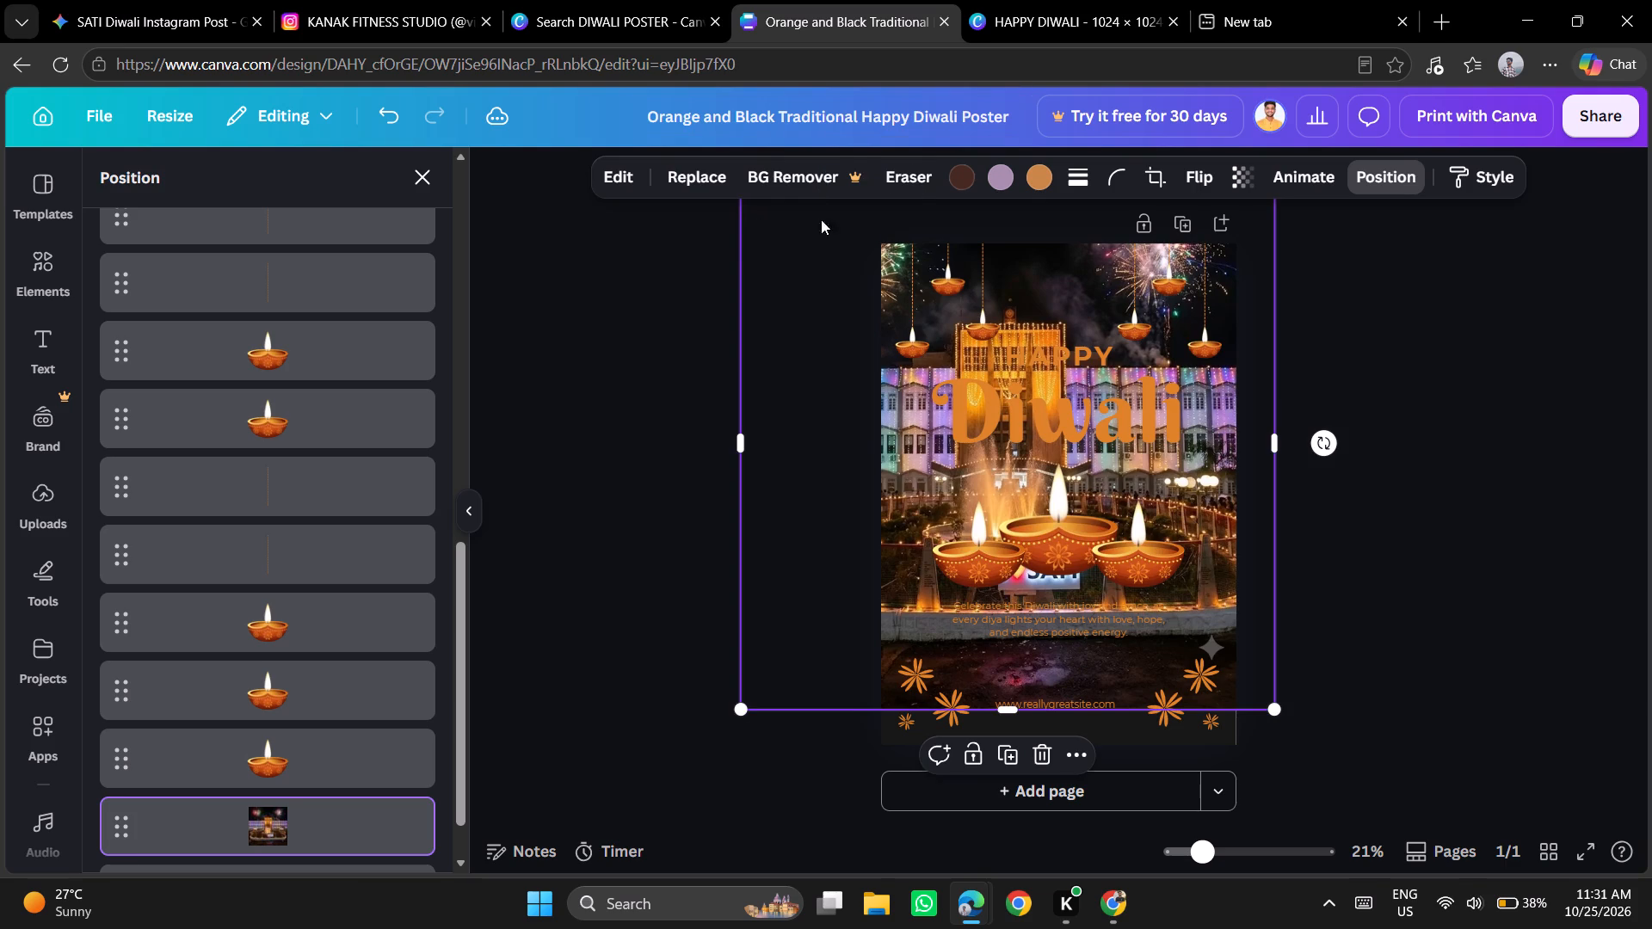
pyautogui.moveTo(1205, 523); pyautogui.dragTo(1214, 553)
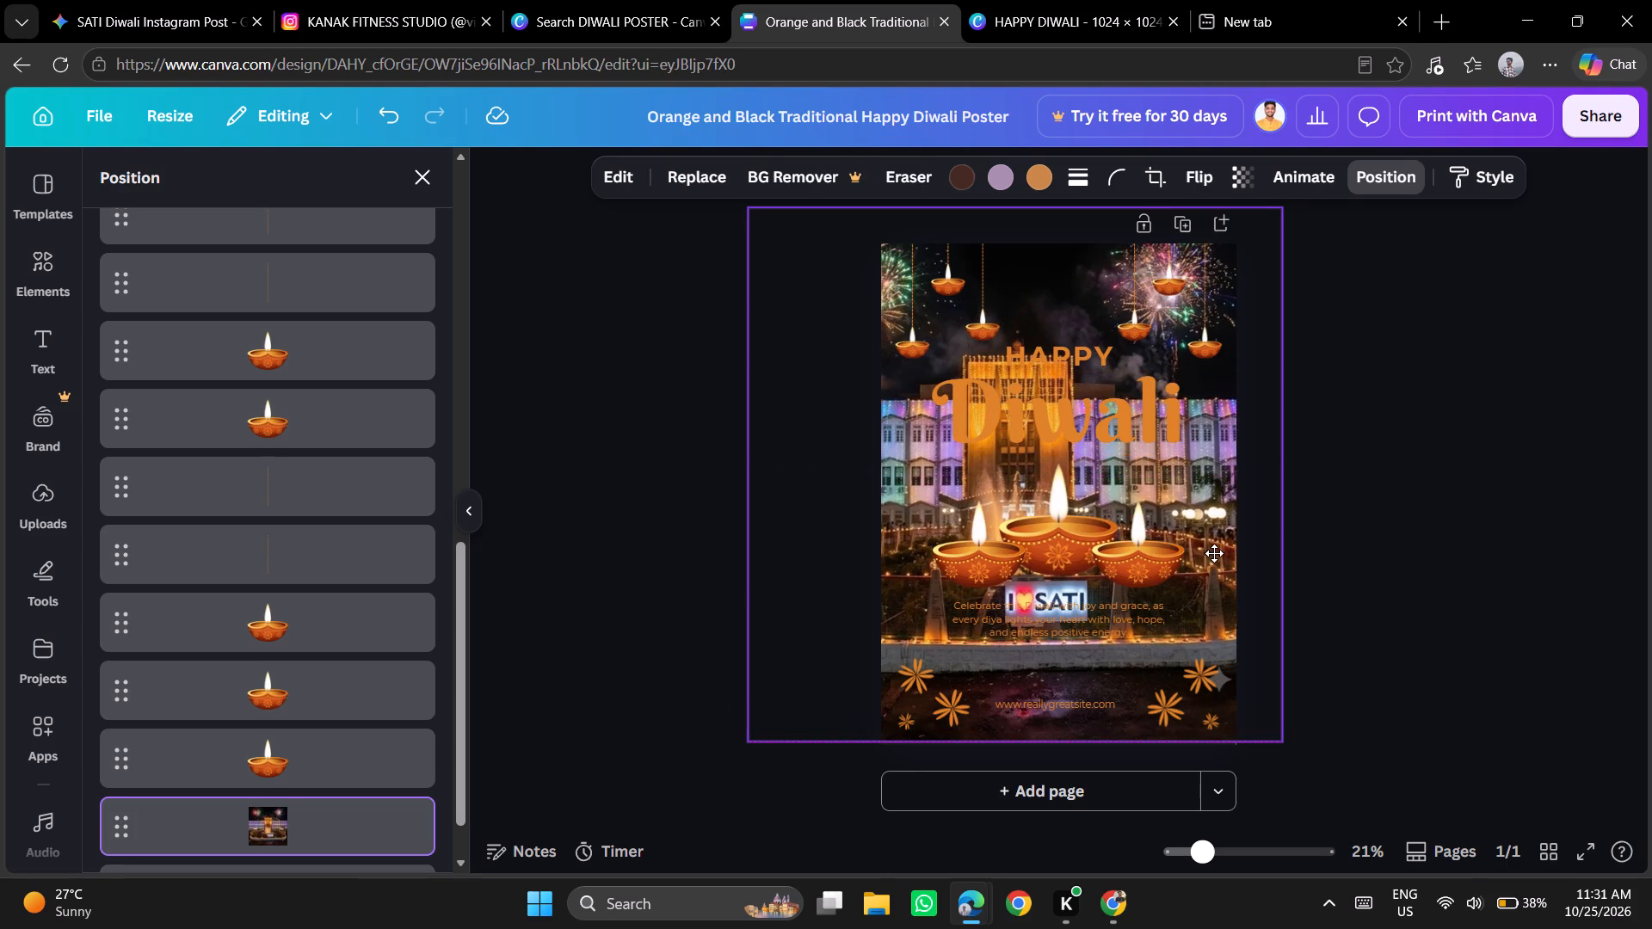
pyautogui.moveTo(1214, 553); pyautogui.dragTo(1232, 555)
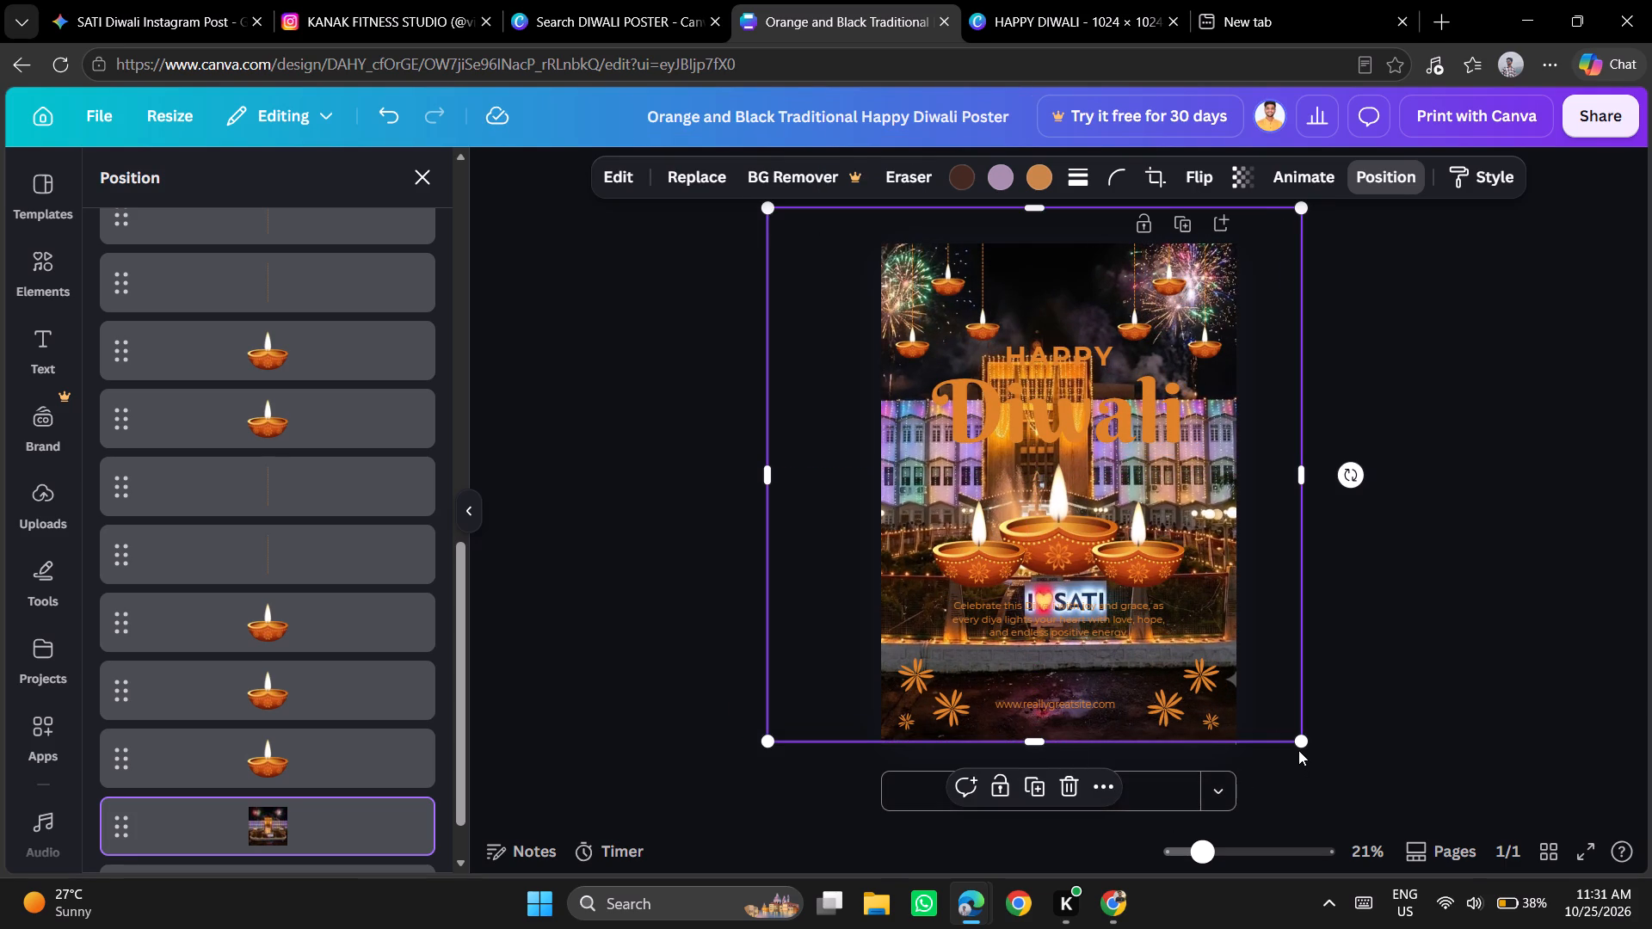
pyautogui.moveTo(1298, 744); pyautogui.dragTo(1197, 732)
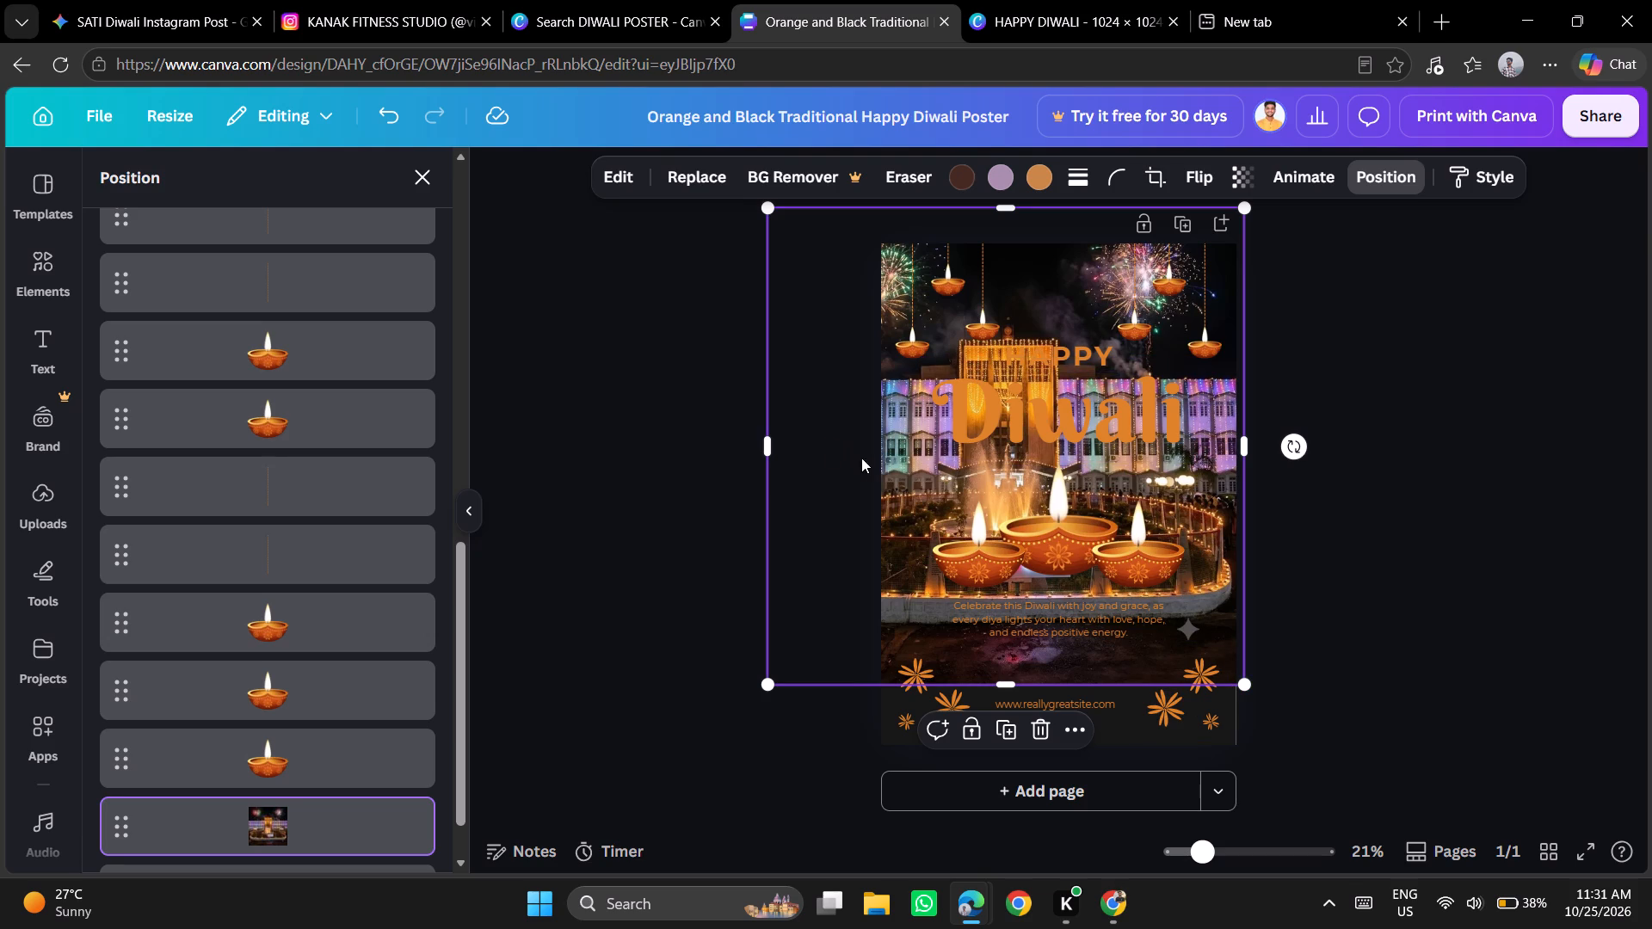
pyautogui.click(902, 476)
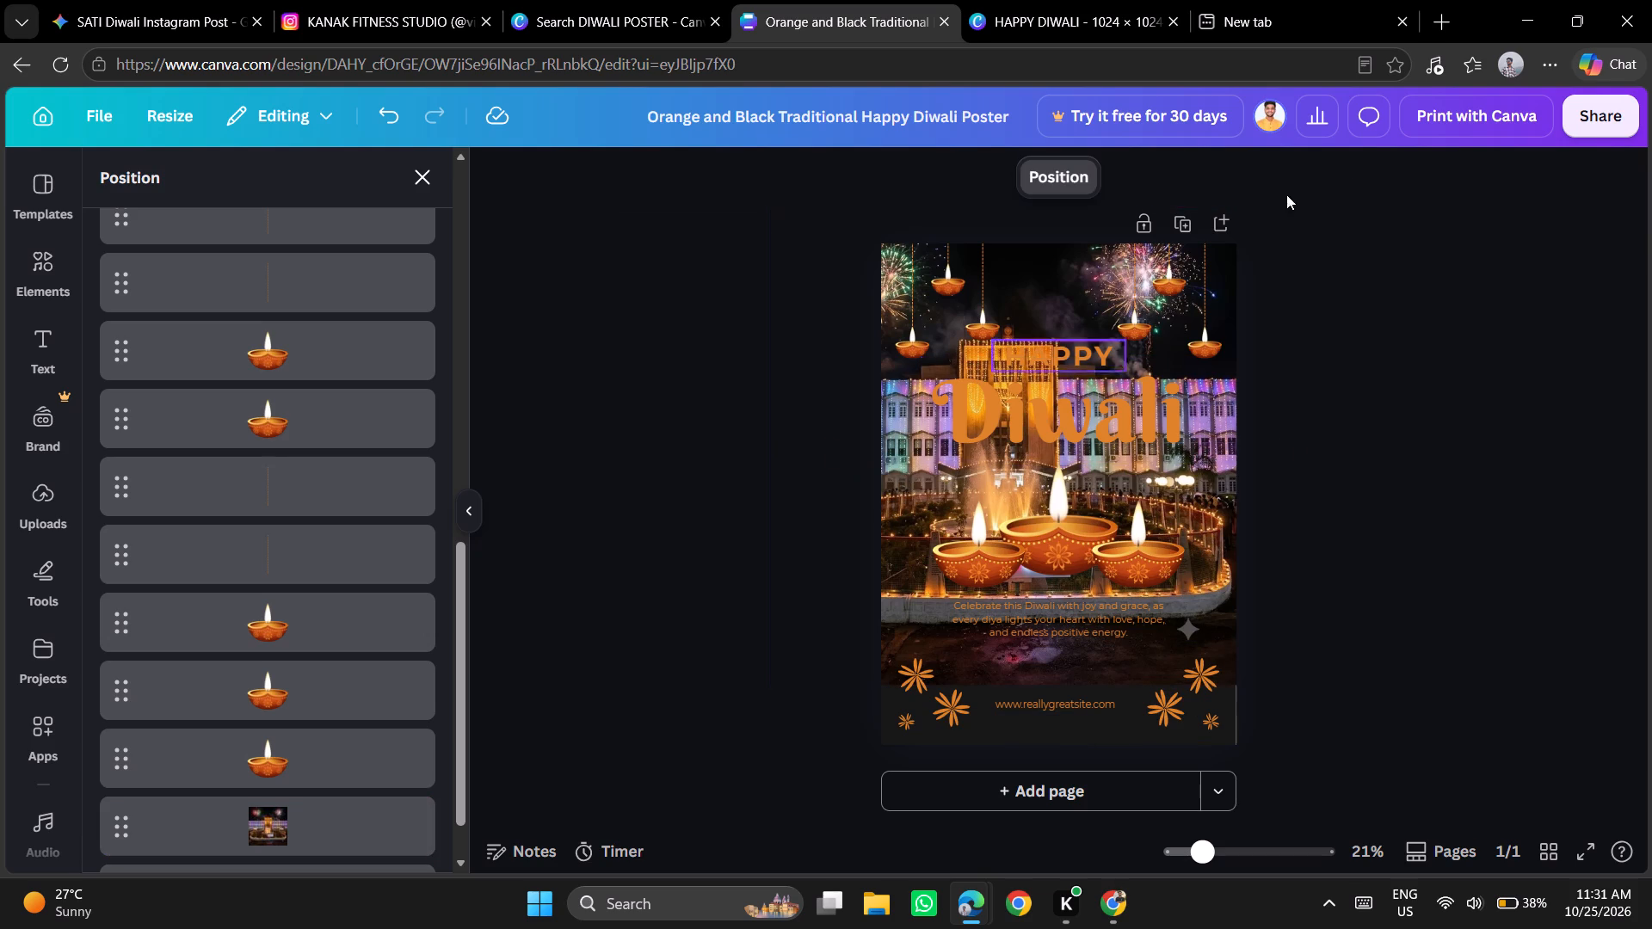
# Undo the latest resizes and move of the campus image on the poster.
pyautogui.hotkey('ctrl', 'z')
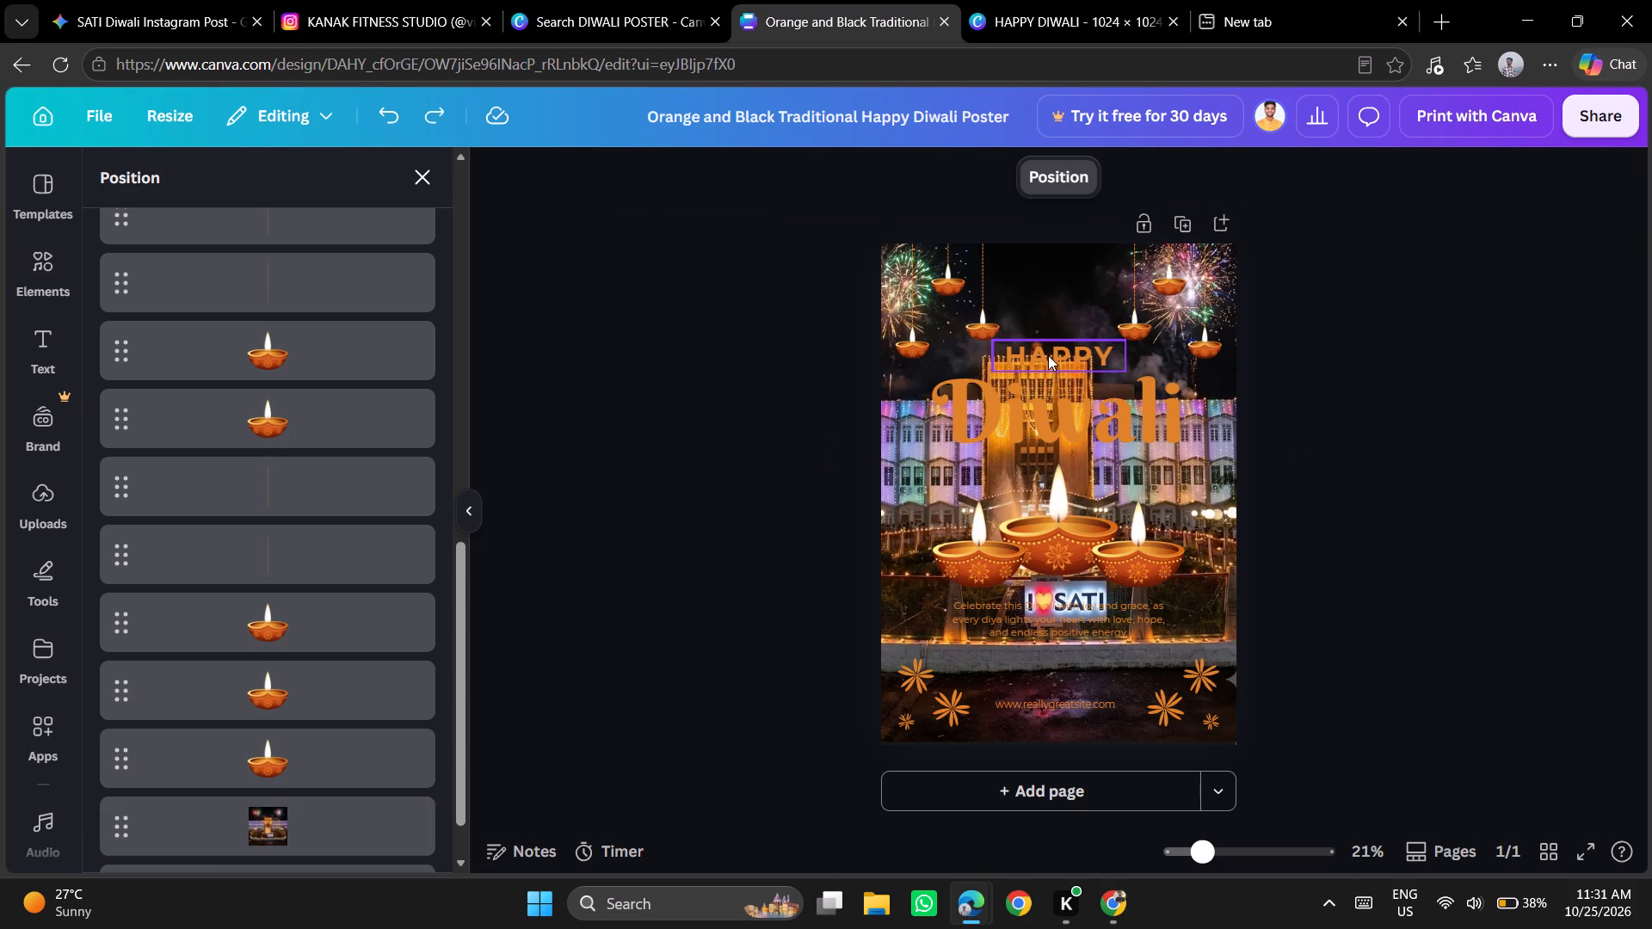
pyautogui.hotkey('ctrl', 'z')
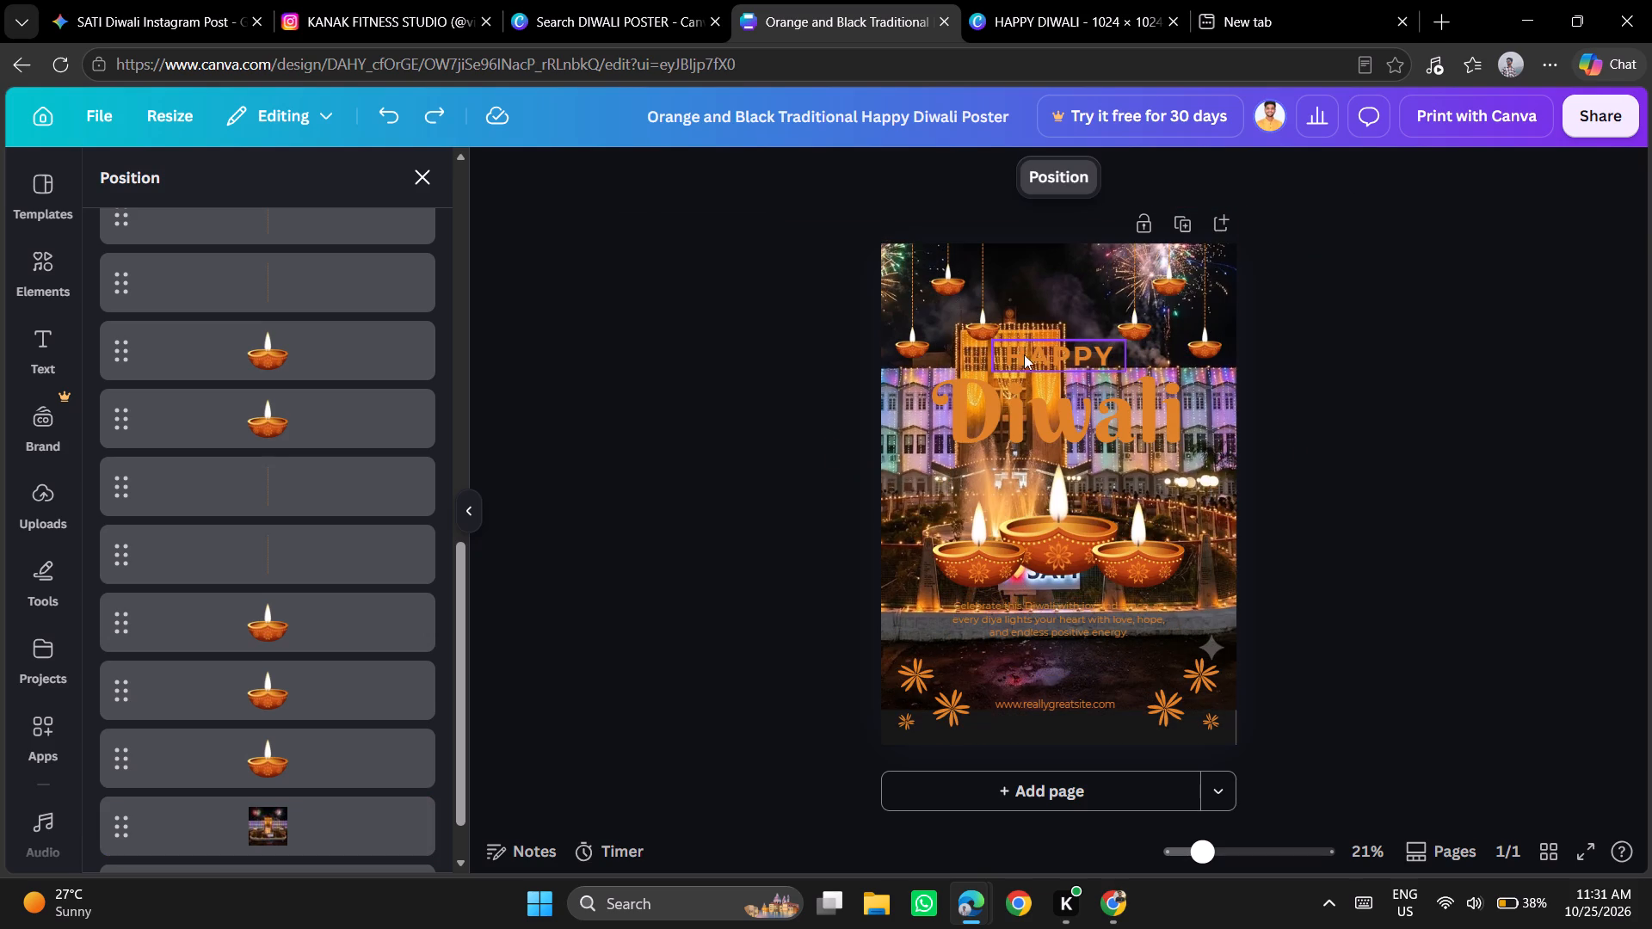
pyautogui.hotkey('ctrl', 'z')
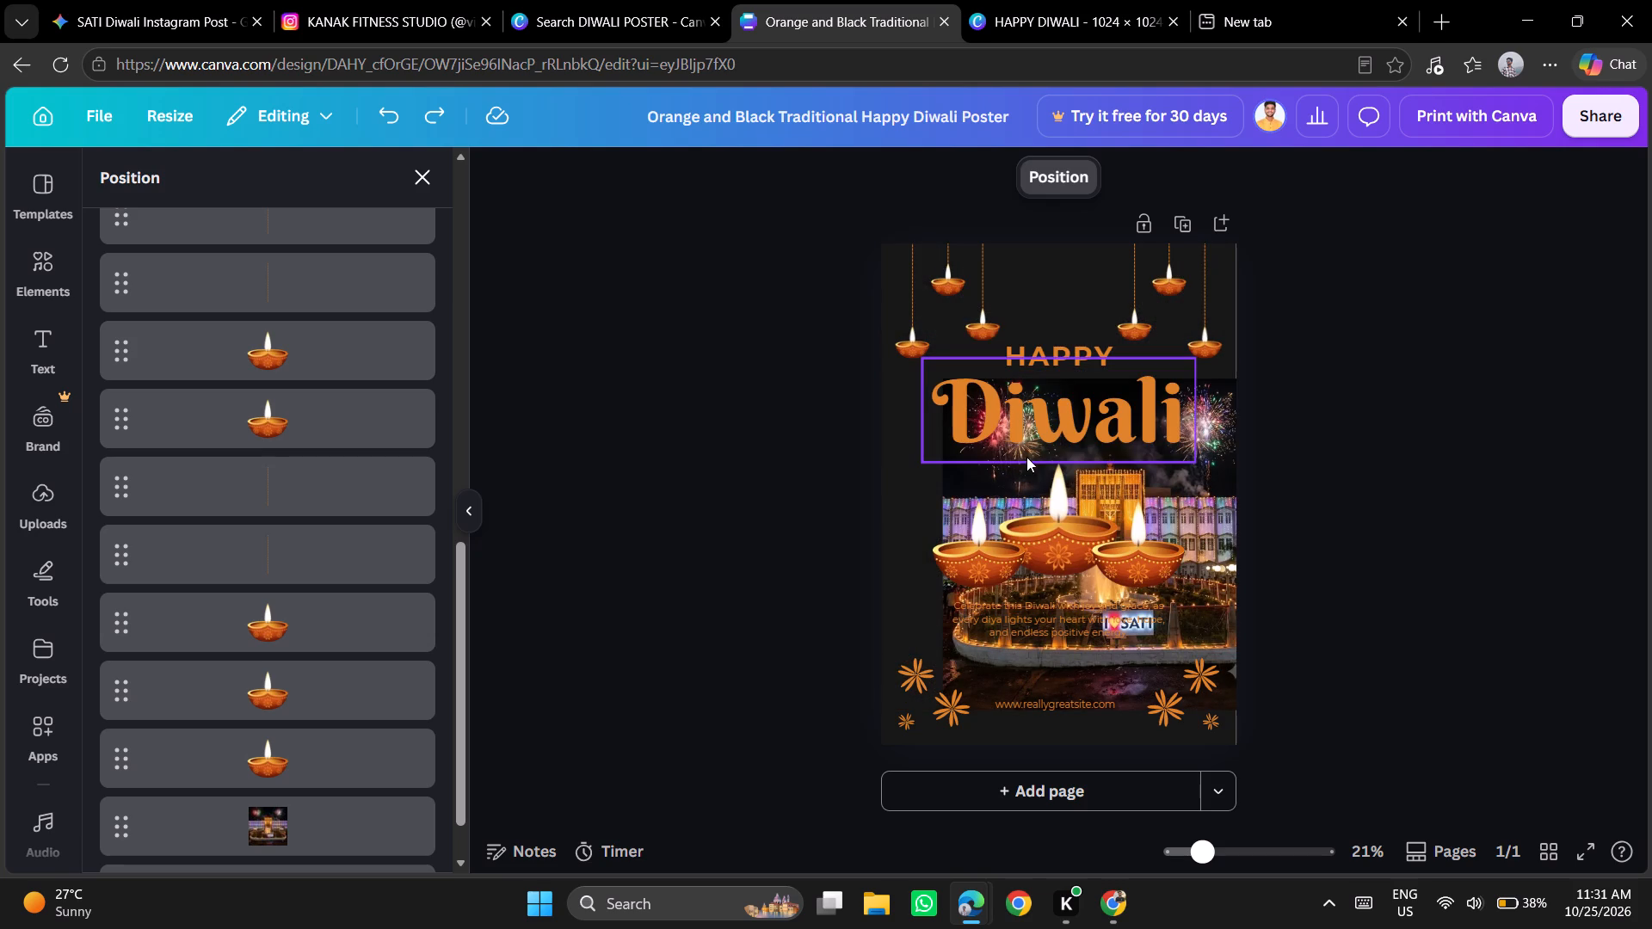
# Try to move the campus image up in the poster's layer order.
pyautogui.scroll(-7, 314, 742)
pyautogui.moveTo(314, 752); pyautogui.dragTo(334, 529)
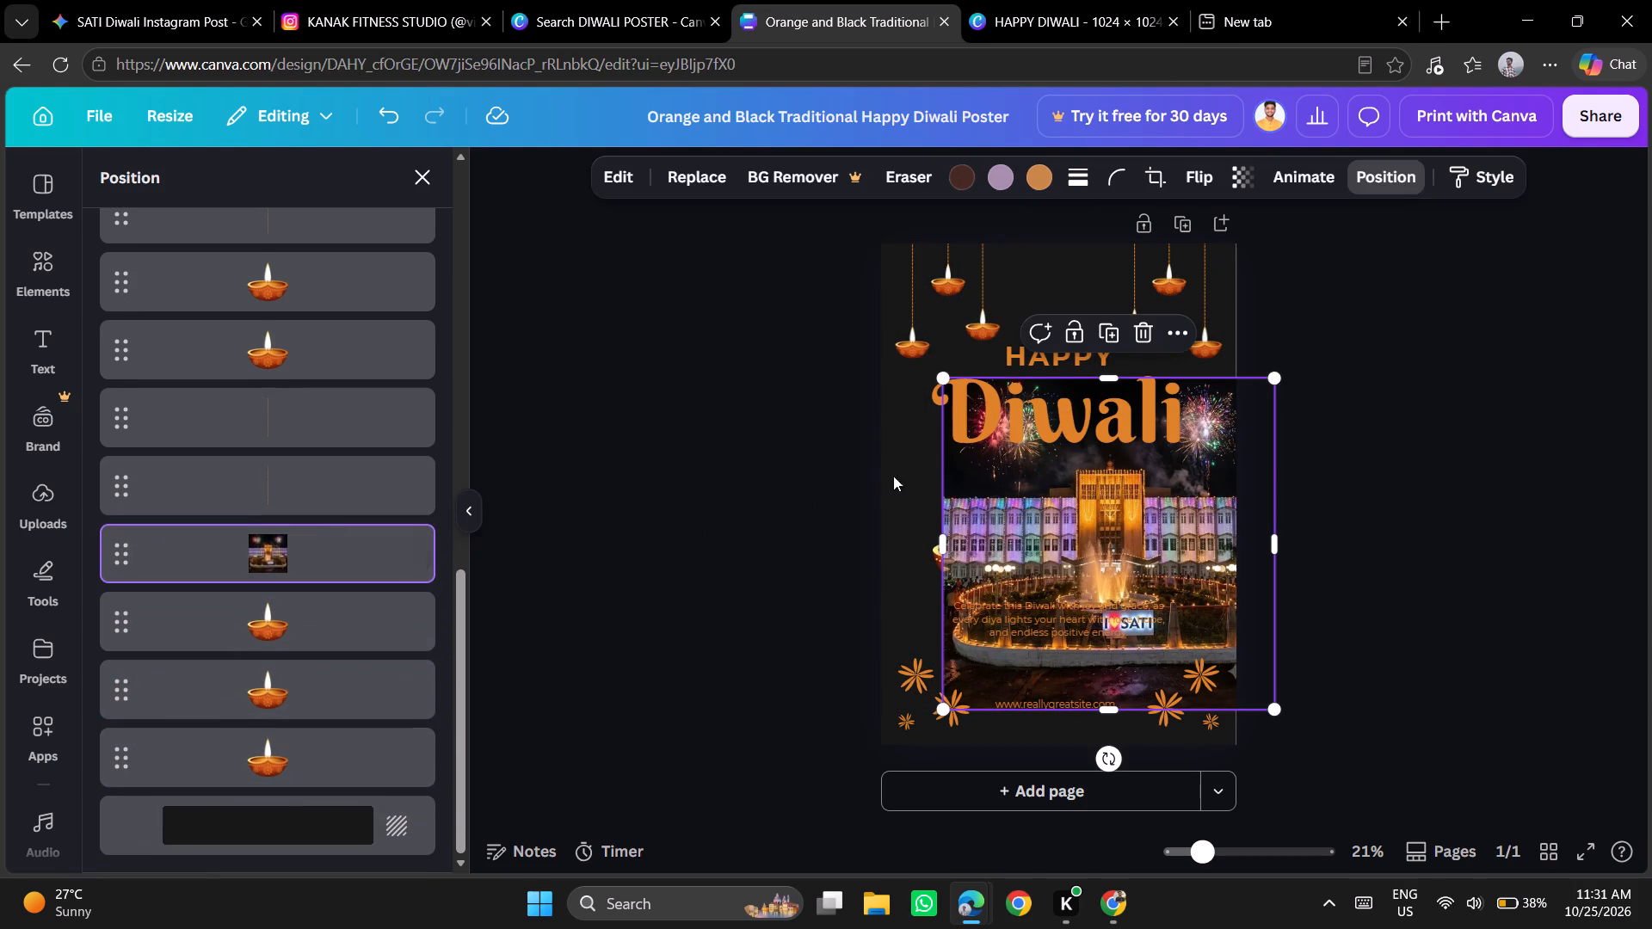
# Shrink the campus image on the Diwali poster and move it up toward the hanging diyas and HAPPY heading.
pyautogui.moveTo(1278, 710); pyautogui.dragTo(1254, 678)
pyautogui.moveTo(1254, 678); pyautogui.dragTo(1079, 513)
pyautogui.moveTo(1016, 484); pyautogui.dragTo(1072, 332)
pyautogui.click(1336, 337)
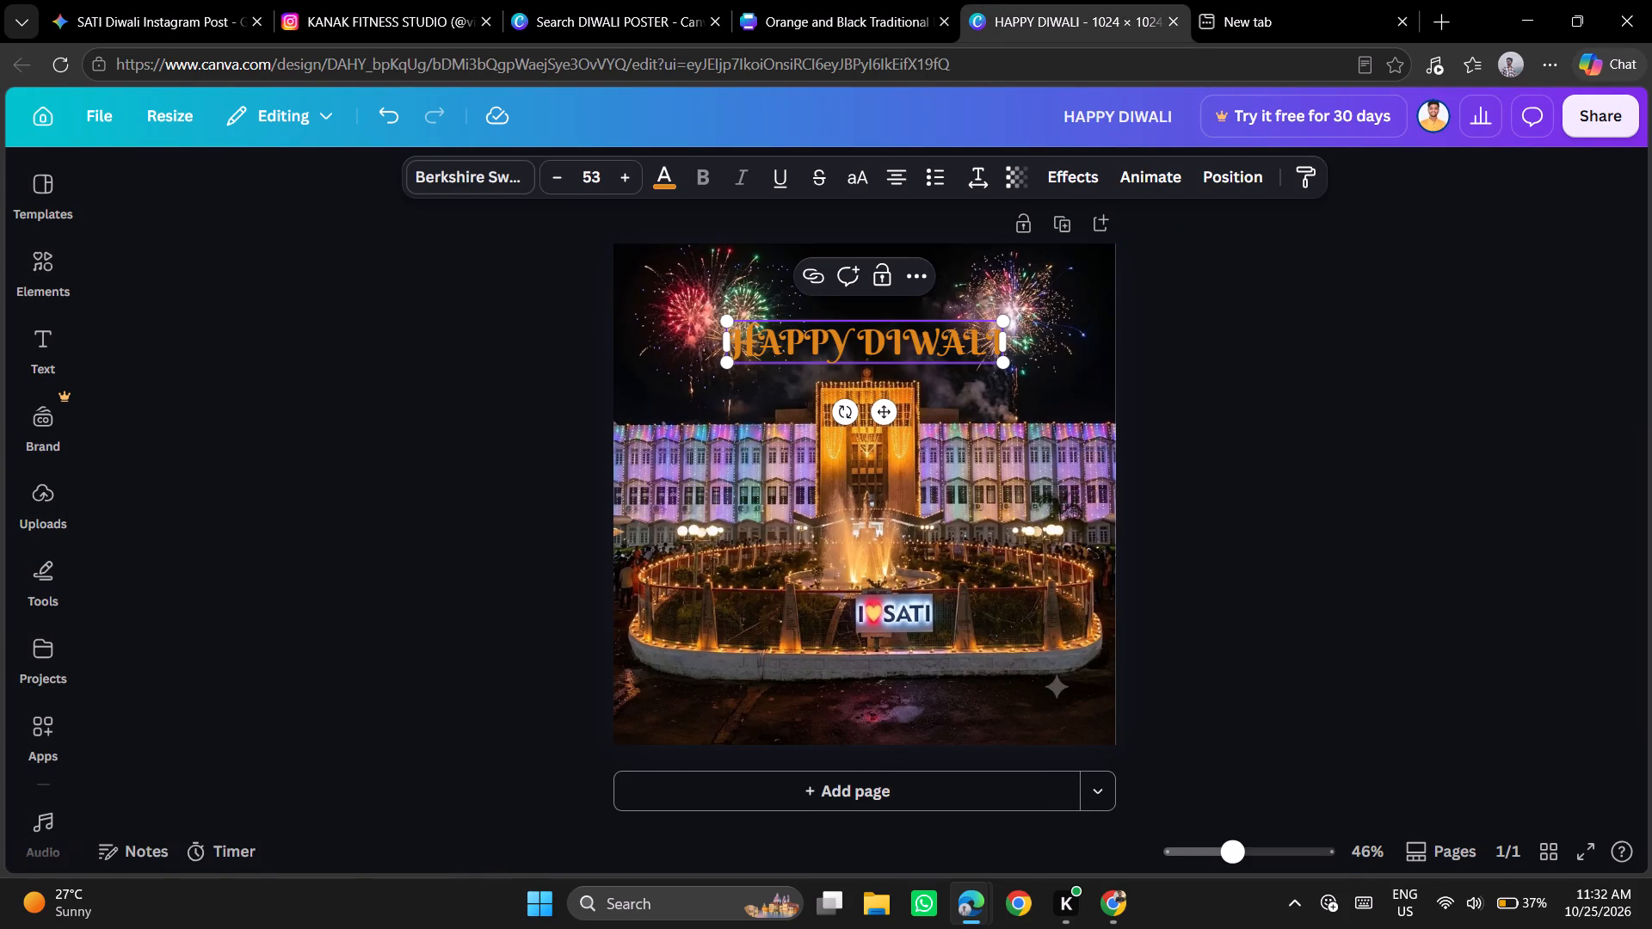
# Add a blank second page to the HAPPY DIWALI design and paste the copied campus fireworks image onto it.
pyautogui.click(903, 346)
pyautogui.click(922, 792)
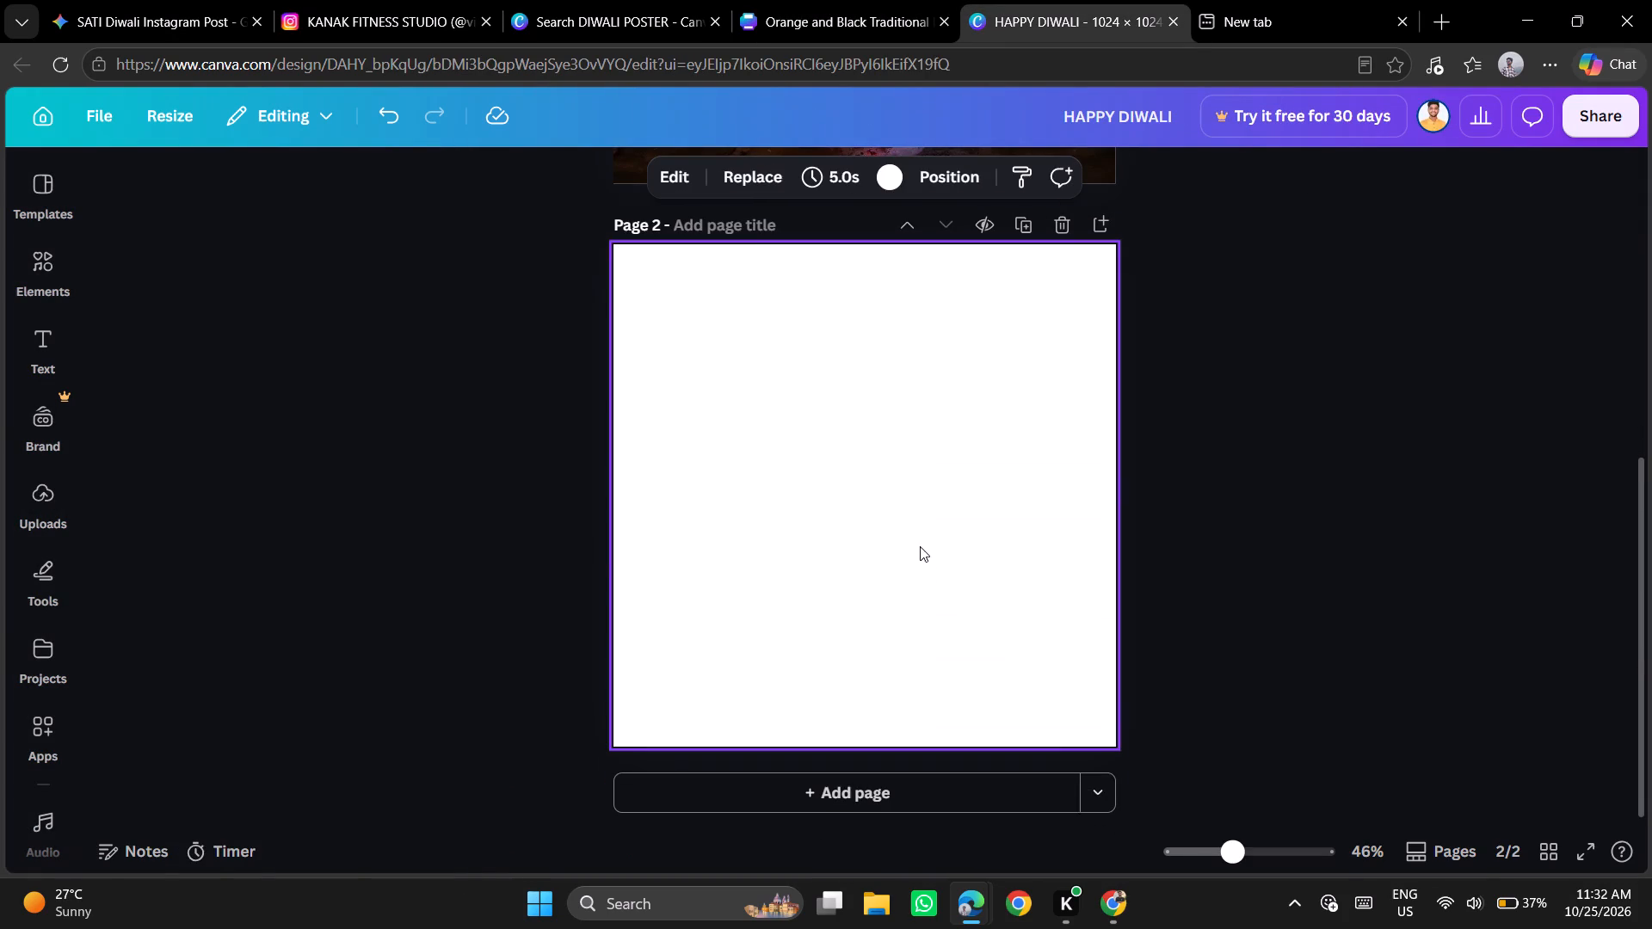
pyautogui.click(922, 545)
pyautogui.hotkey('ctrl', 'v')
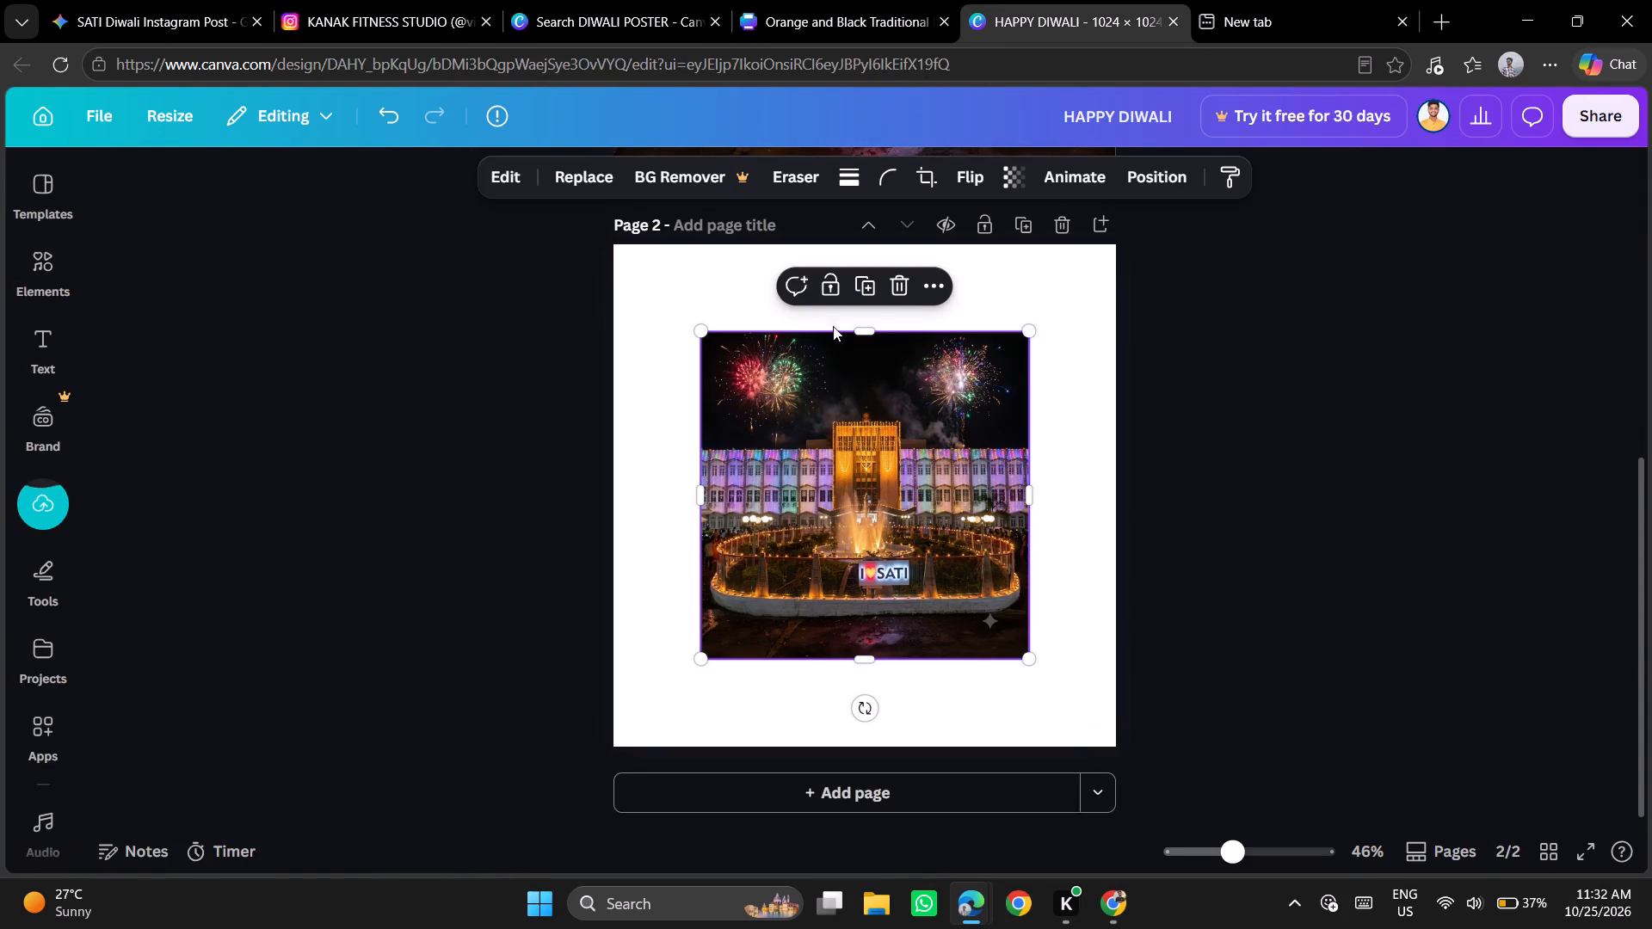
pyautogui.click(685, 217)
pyautogui.click(1197, 268)
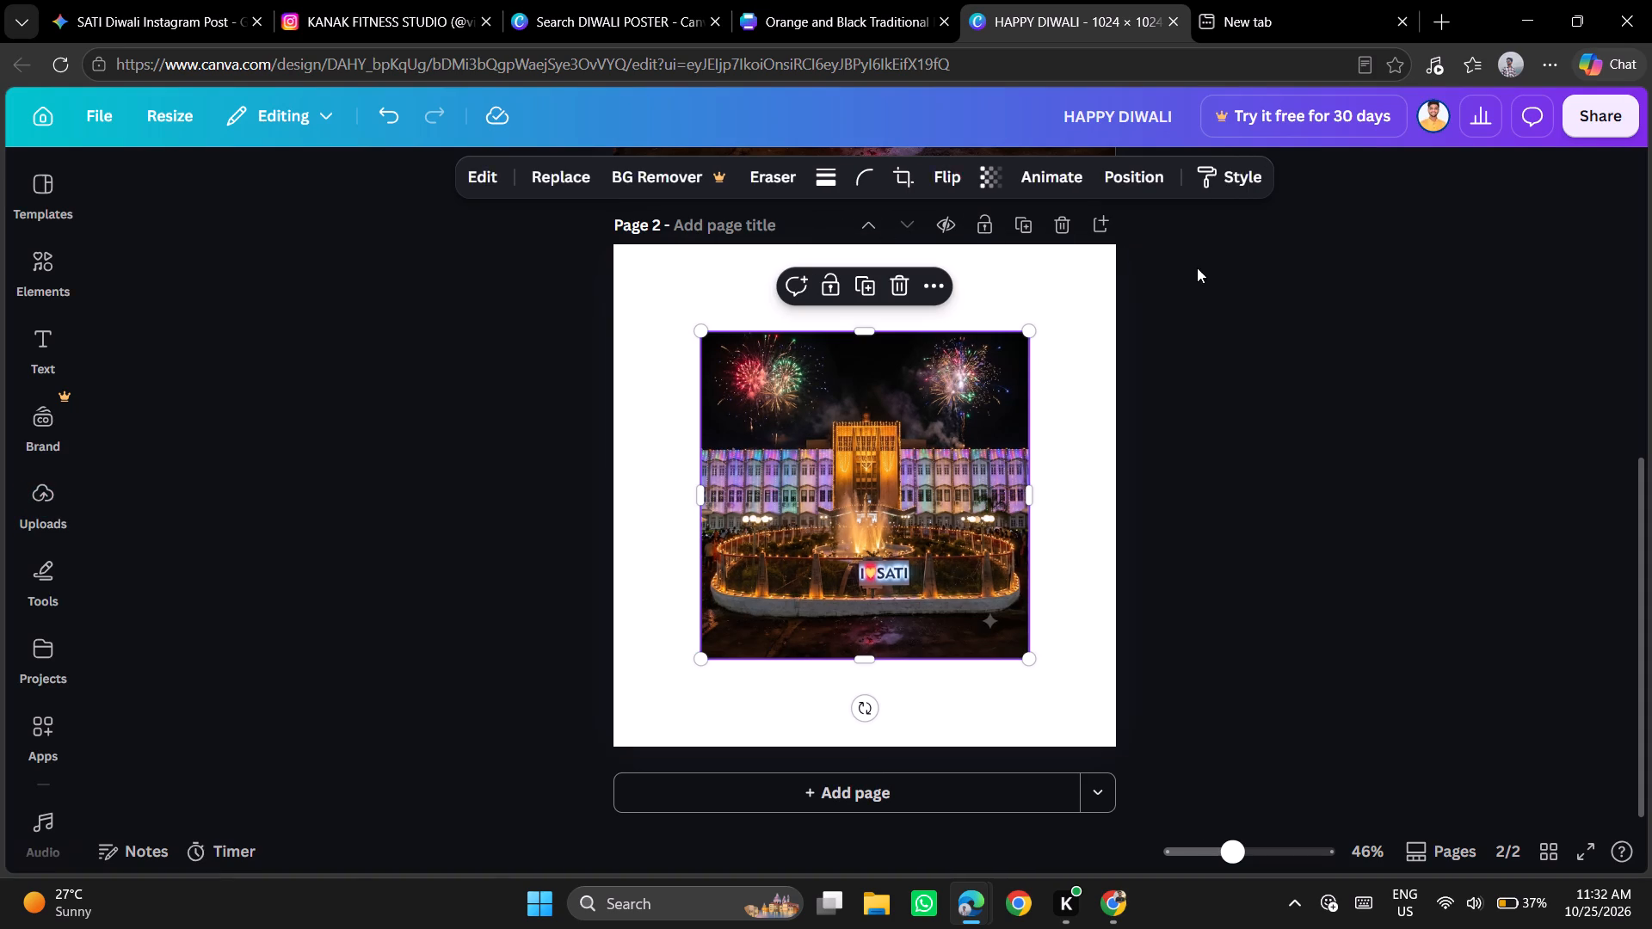
# On page 2 of the HAPPY DIWALI design, enlarge the campus image to fill the entire page.
pyautogui.click(955, 551)
pyautogui.moveTo(1030, 653); pyautogui.dragTo(1106, 748)
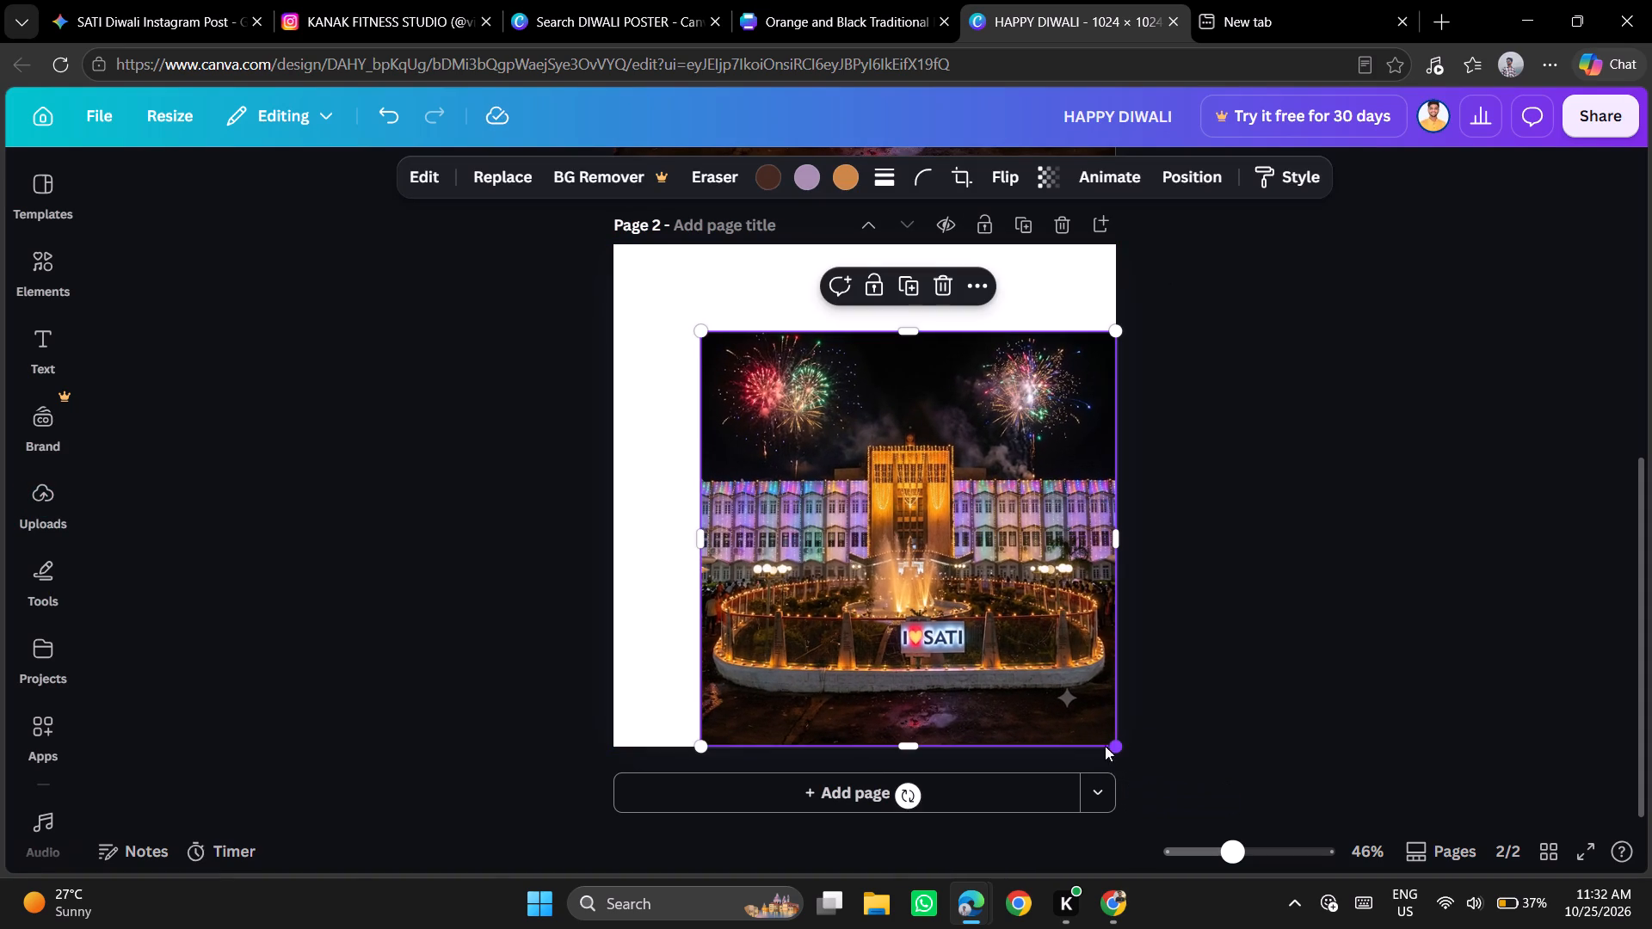
pyautogui.moveTo(701, 331); pyautogui.dragTo(643, 262)
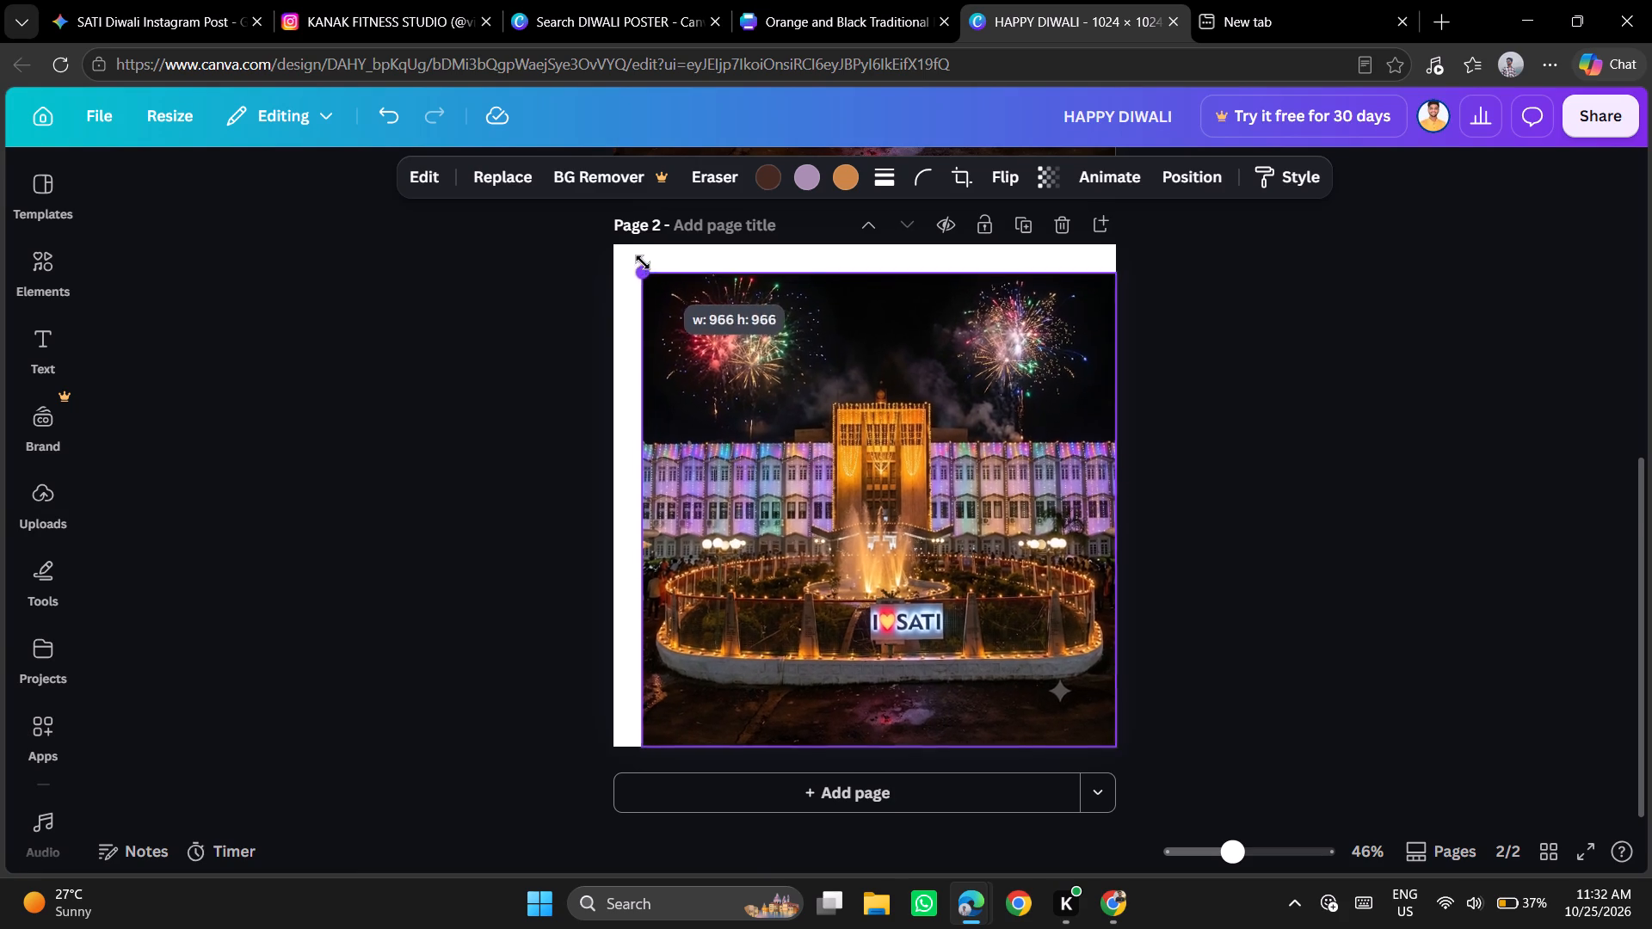
pyautogui.moveTo(643, 262); pyautogui.dragTo(607, 249)
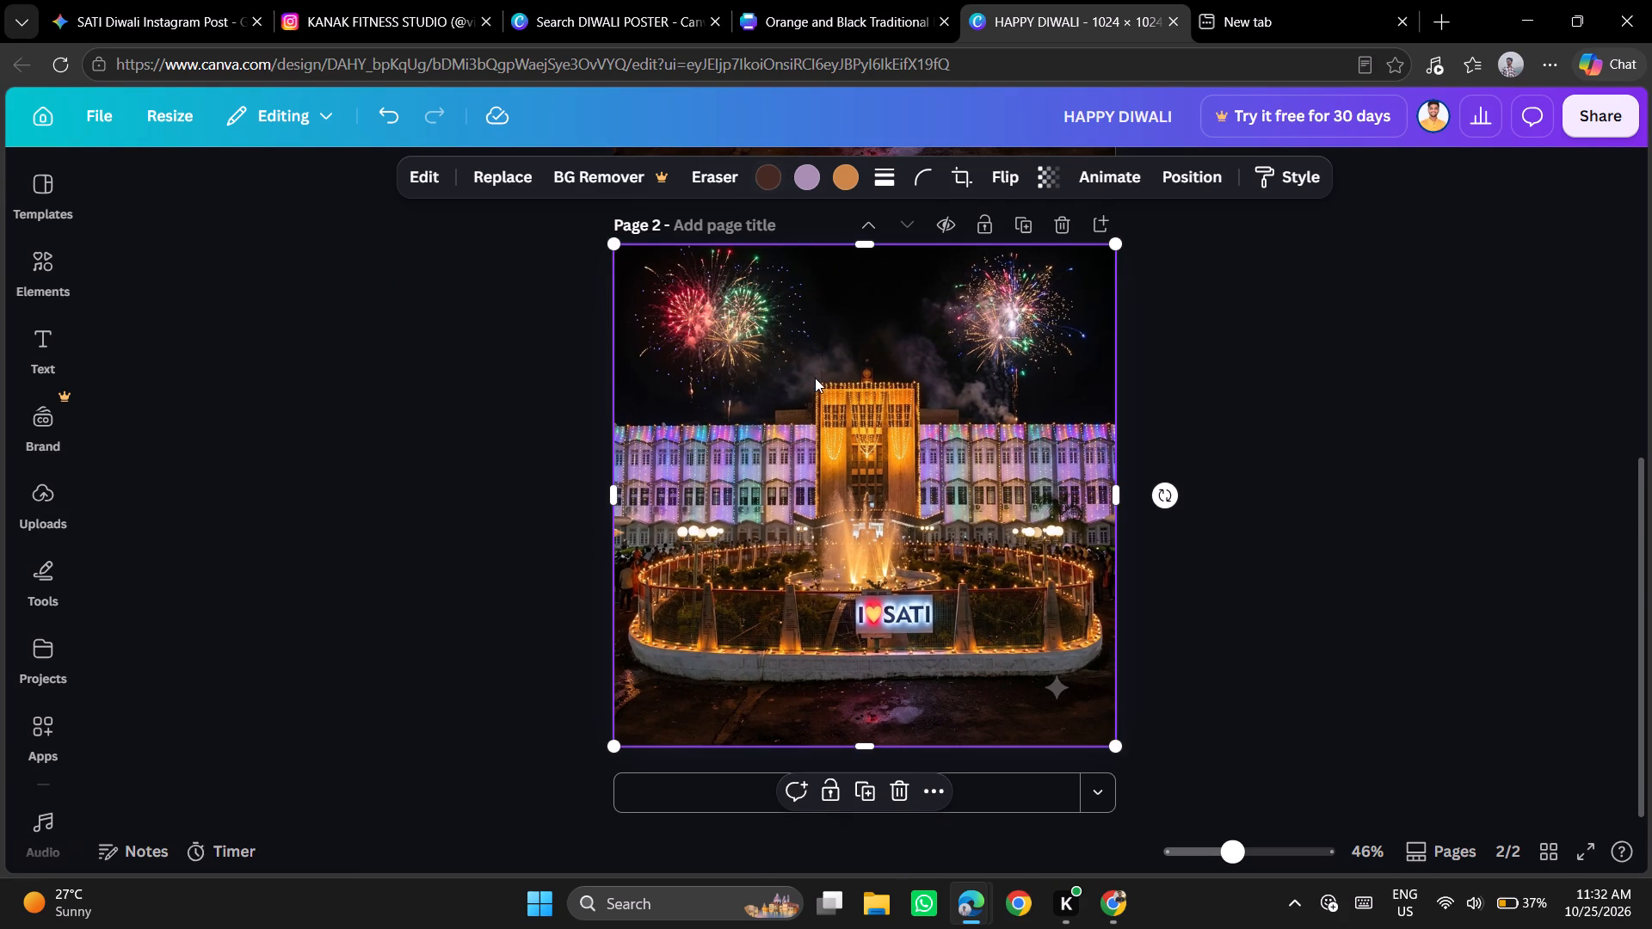
# Copy the orange "HAPPY DIWALI" heading on page 1.
pyautogui.scroll(5, 815, 378)
pyautogui.click(852, 313)
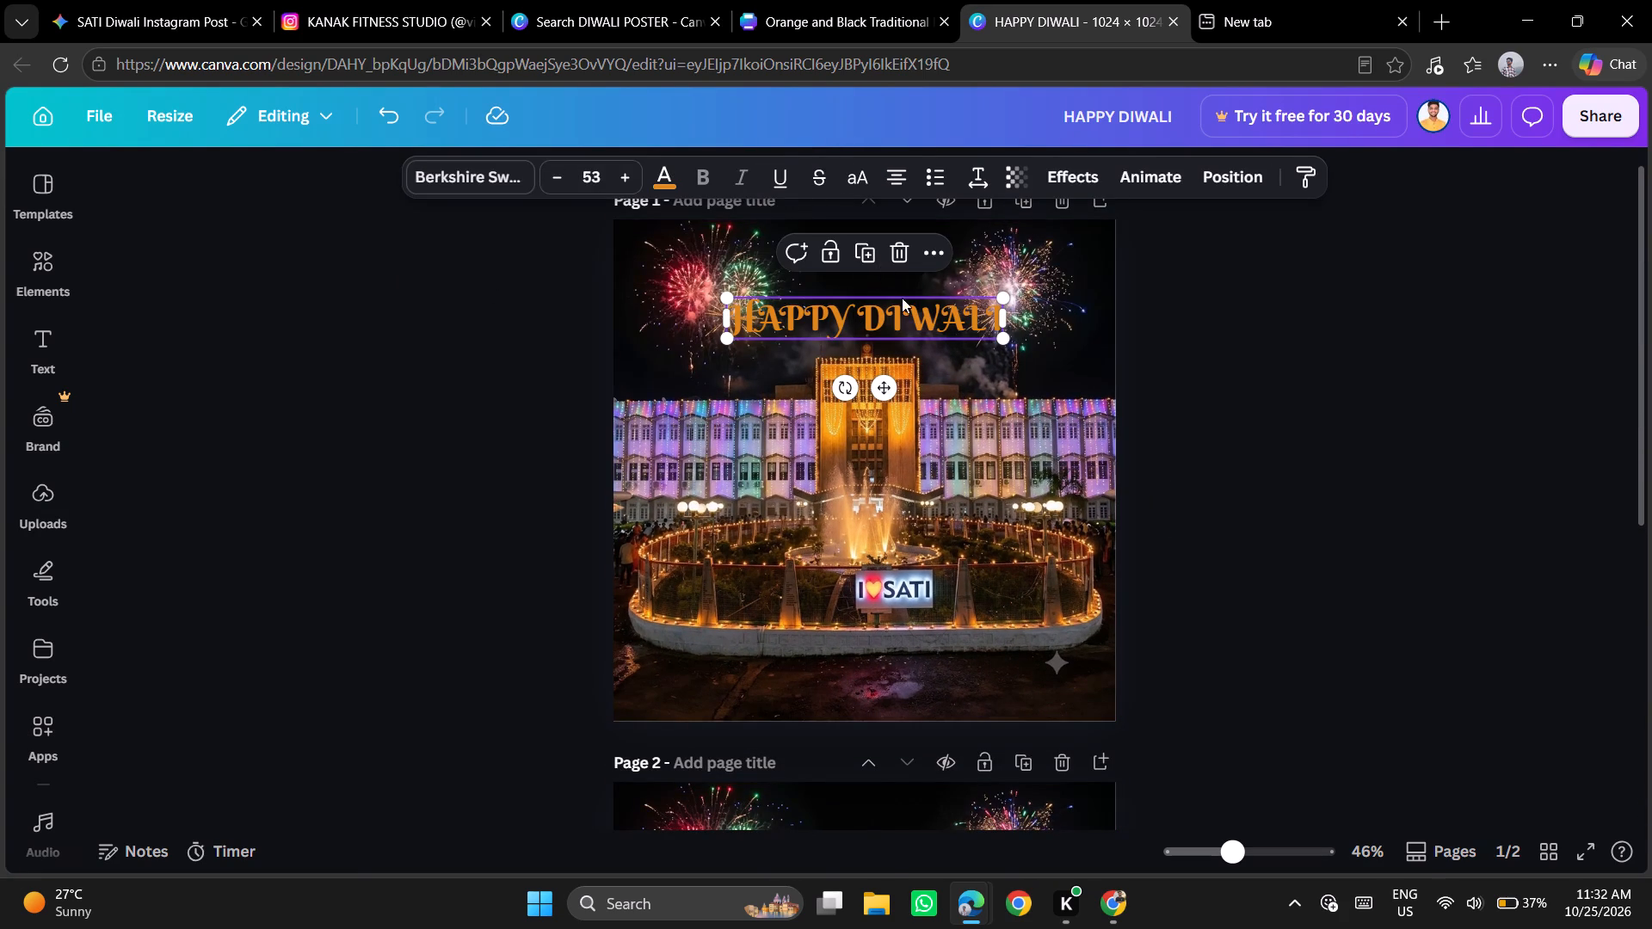
pyautogui.rightClick(903, 324)
pyautogui.click(944, 300)
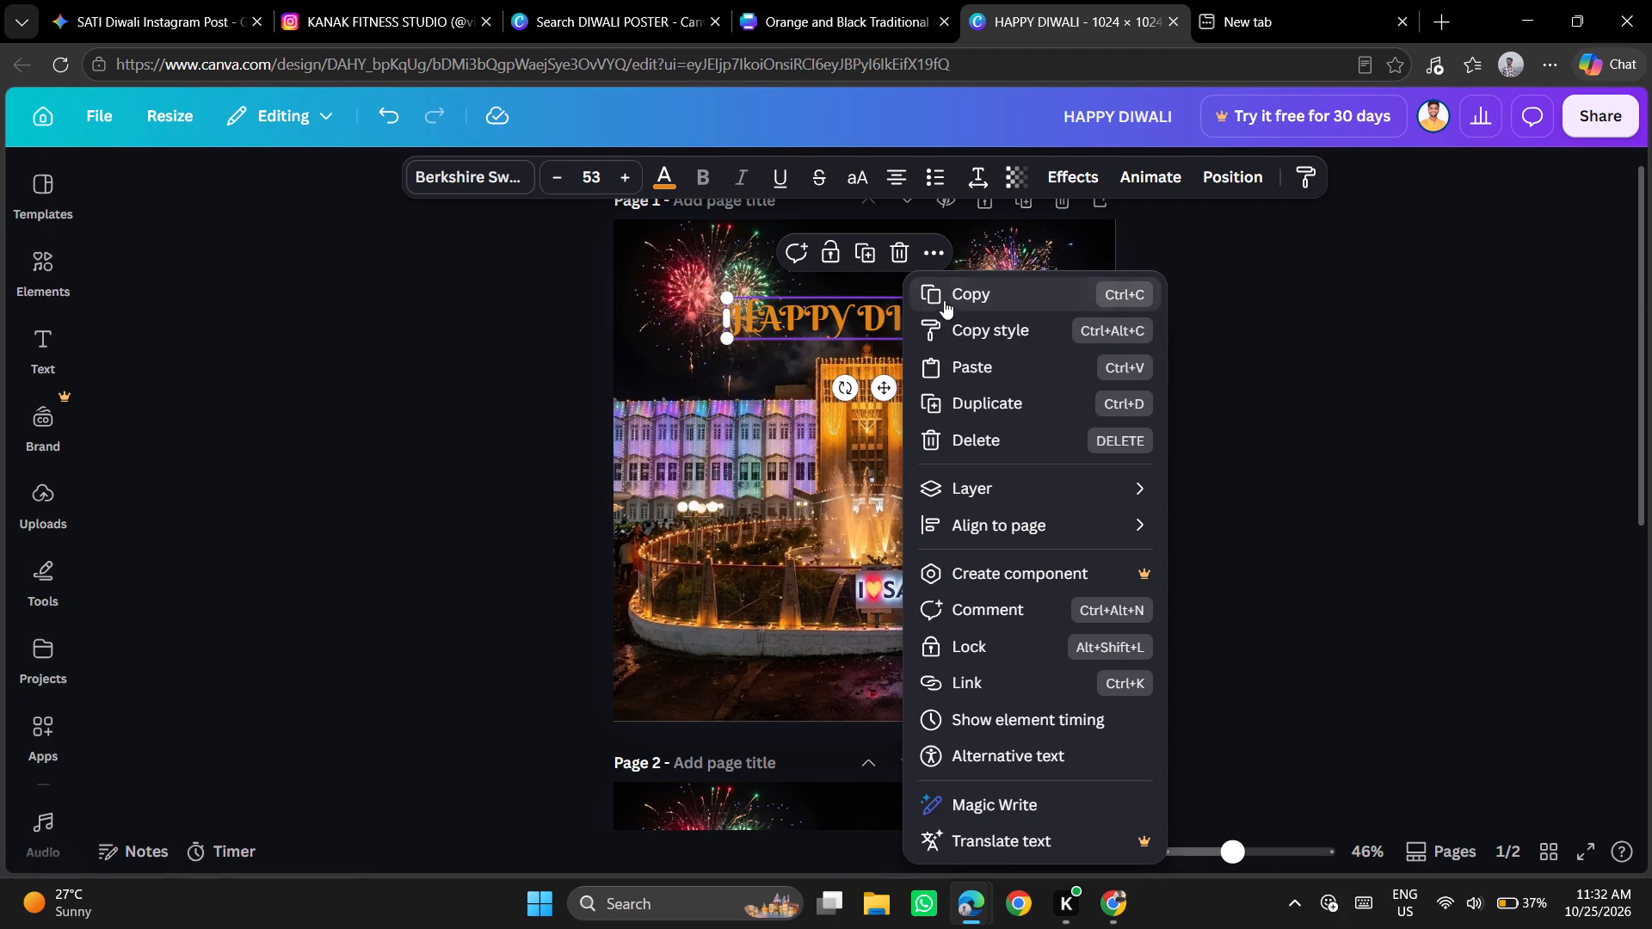
# Shrink the page 1 heading to font size 42.9 and centre it horizontally on the page, just above the I ♥ SATI sign.
pyautogui.moveTo(913, 311); pyautogui.dragTo(927, 540)
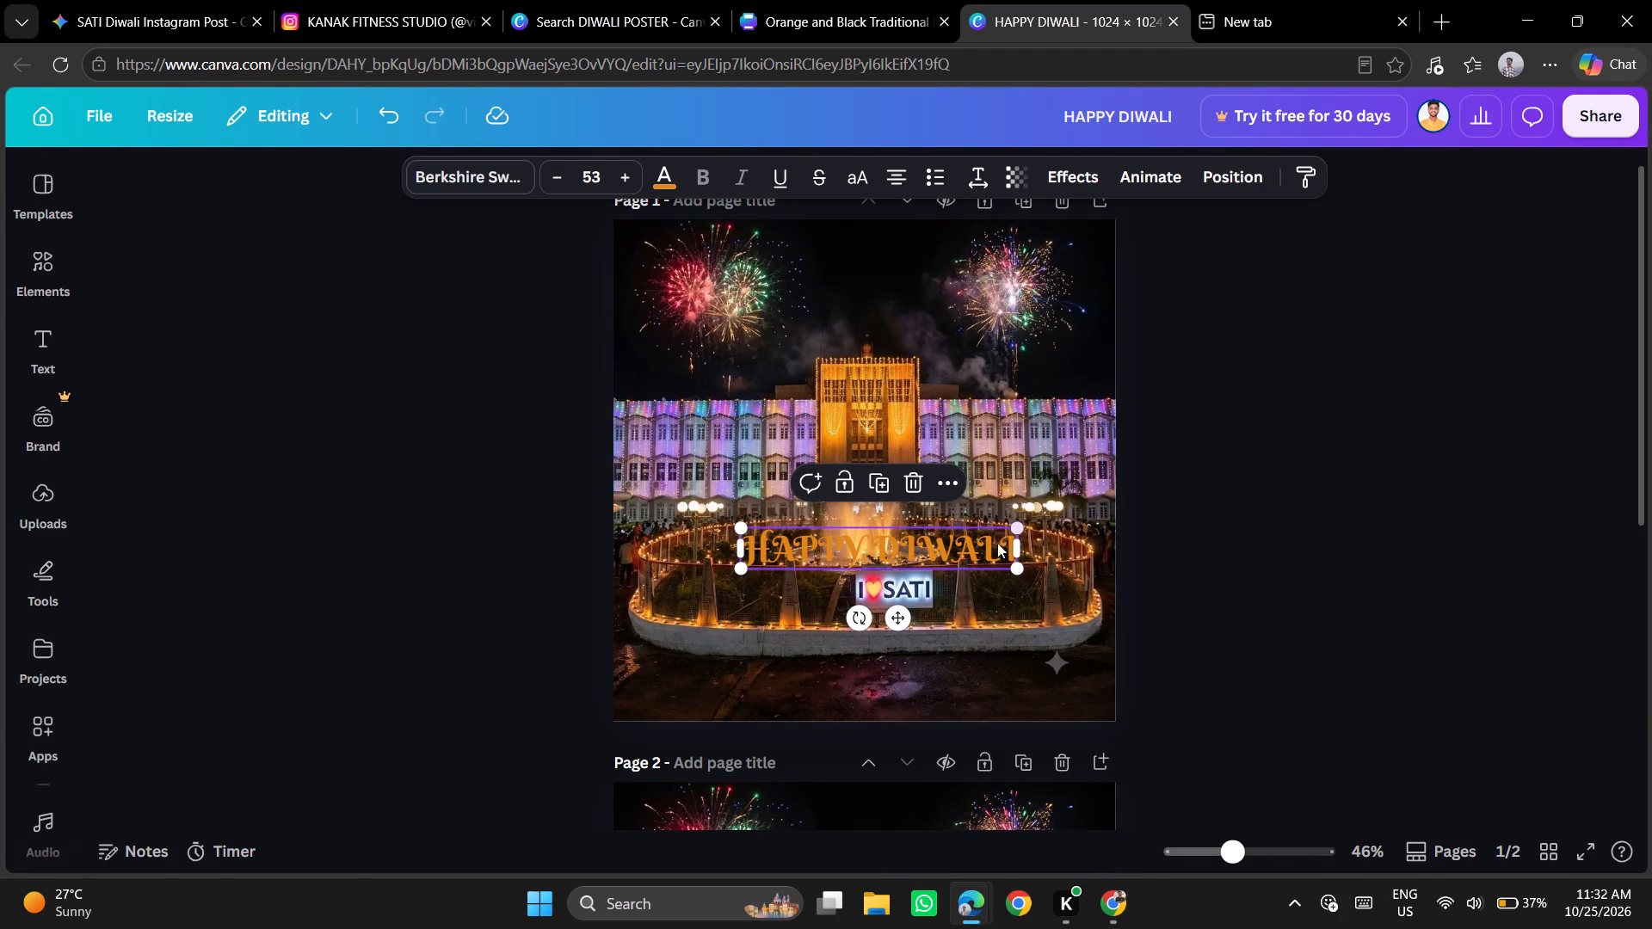
pyautogui.moveTo(1017, 568); pyautogui.dragTo(965, 553)
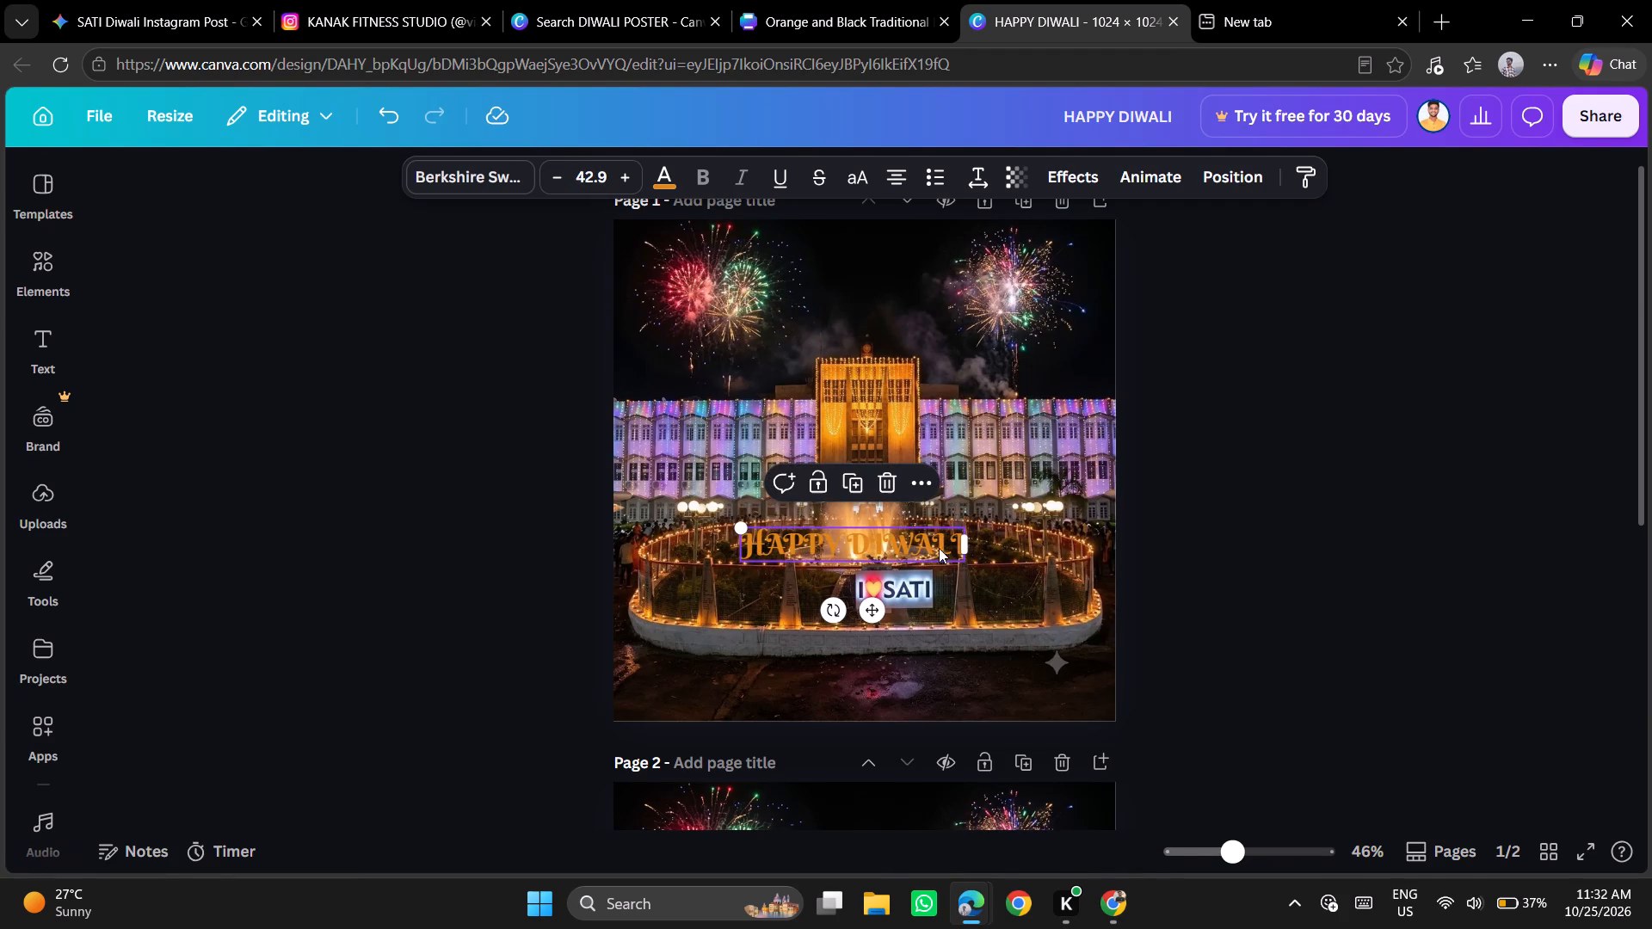
pyautogui.moveTo(927, 548); pyautogui.dragTo(977, 555)
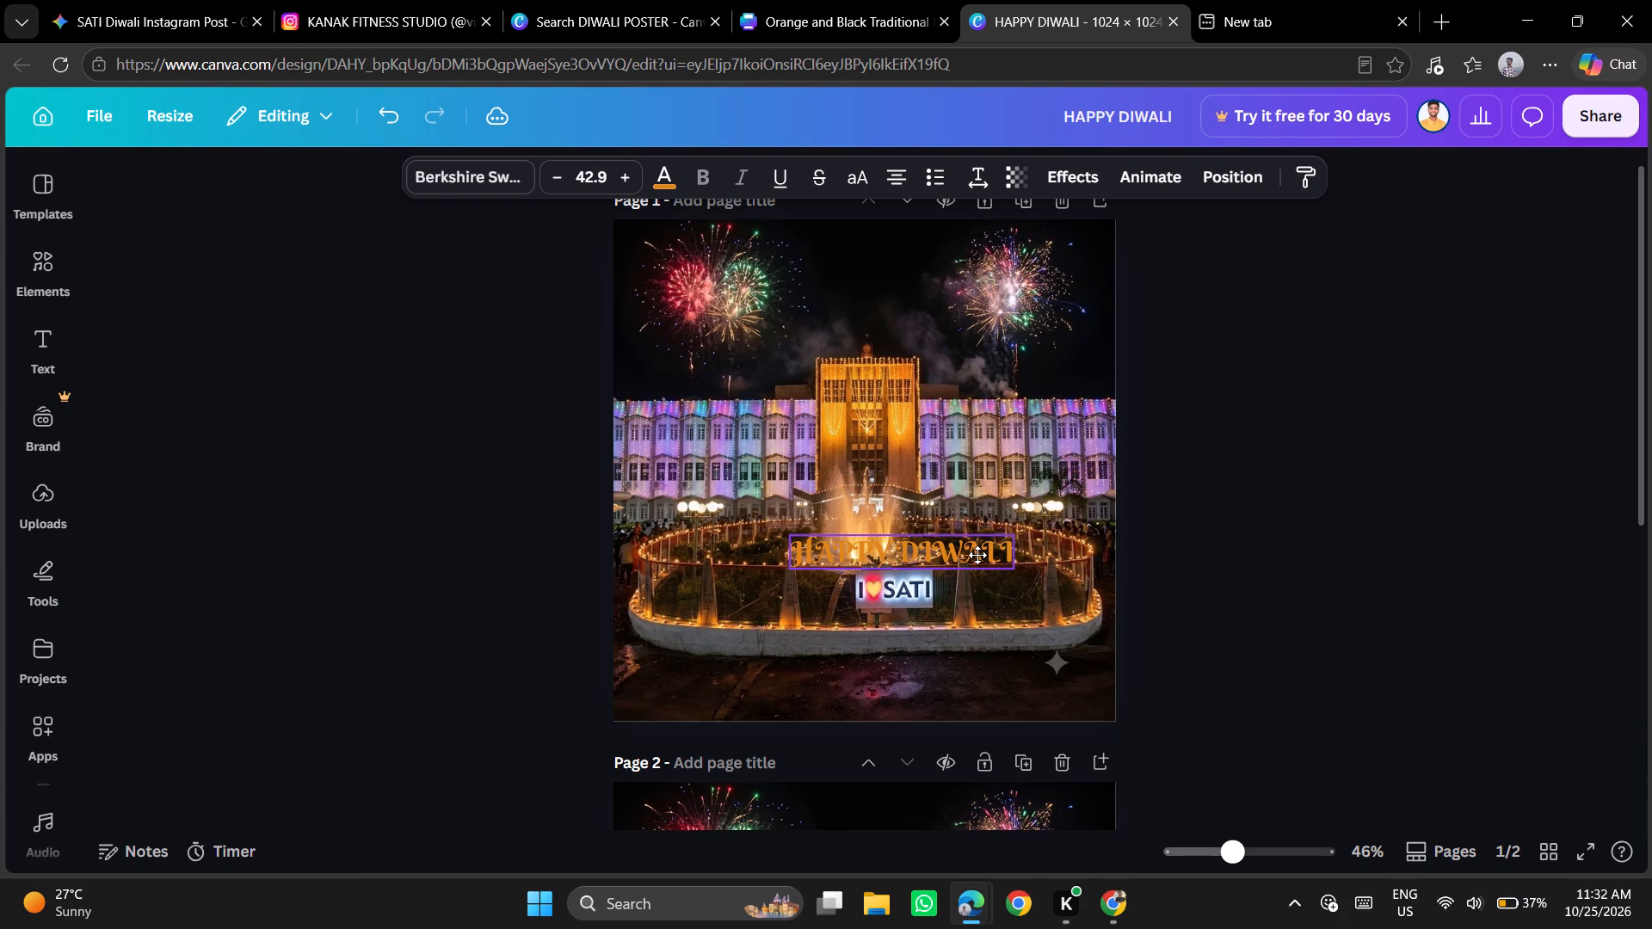
pyautogui.moveTo(977, 555); pyautogui.dragTo(955, 554)
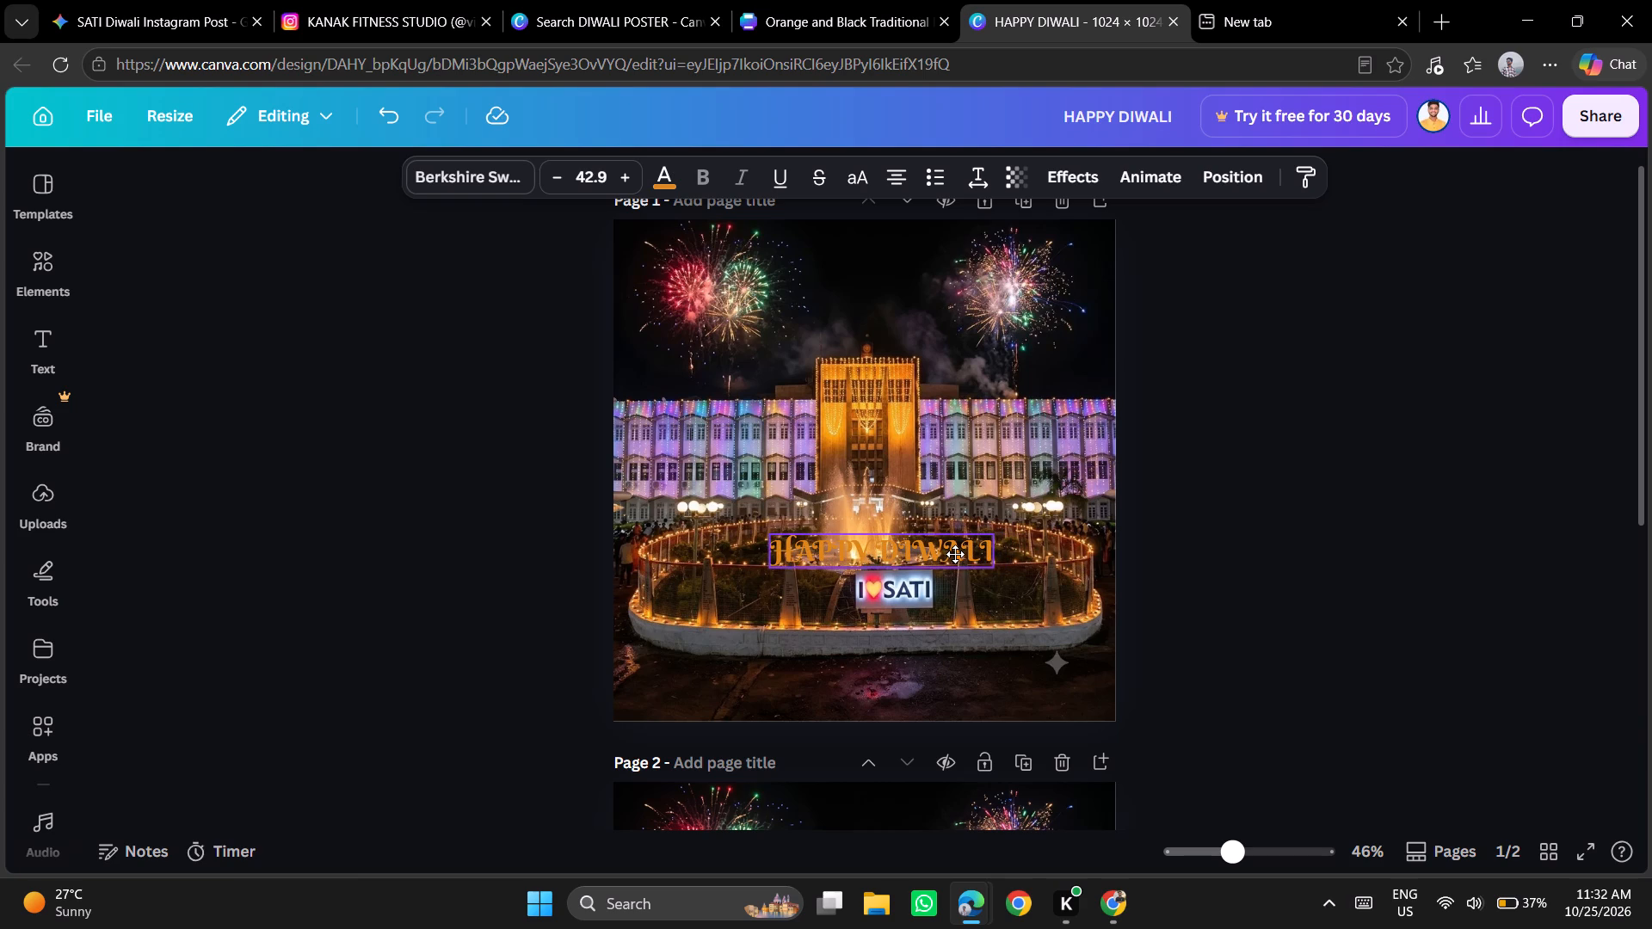
pyautogui.moveTo(955, 554); pyautogui.dragTo(960, 554)
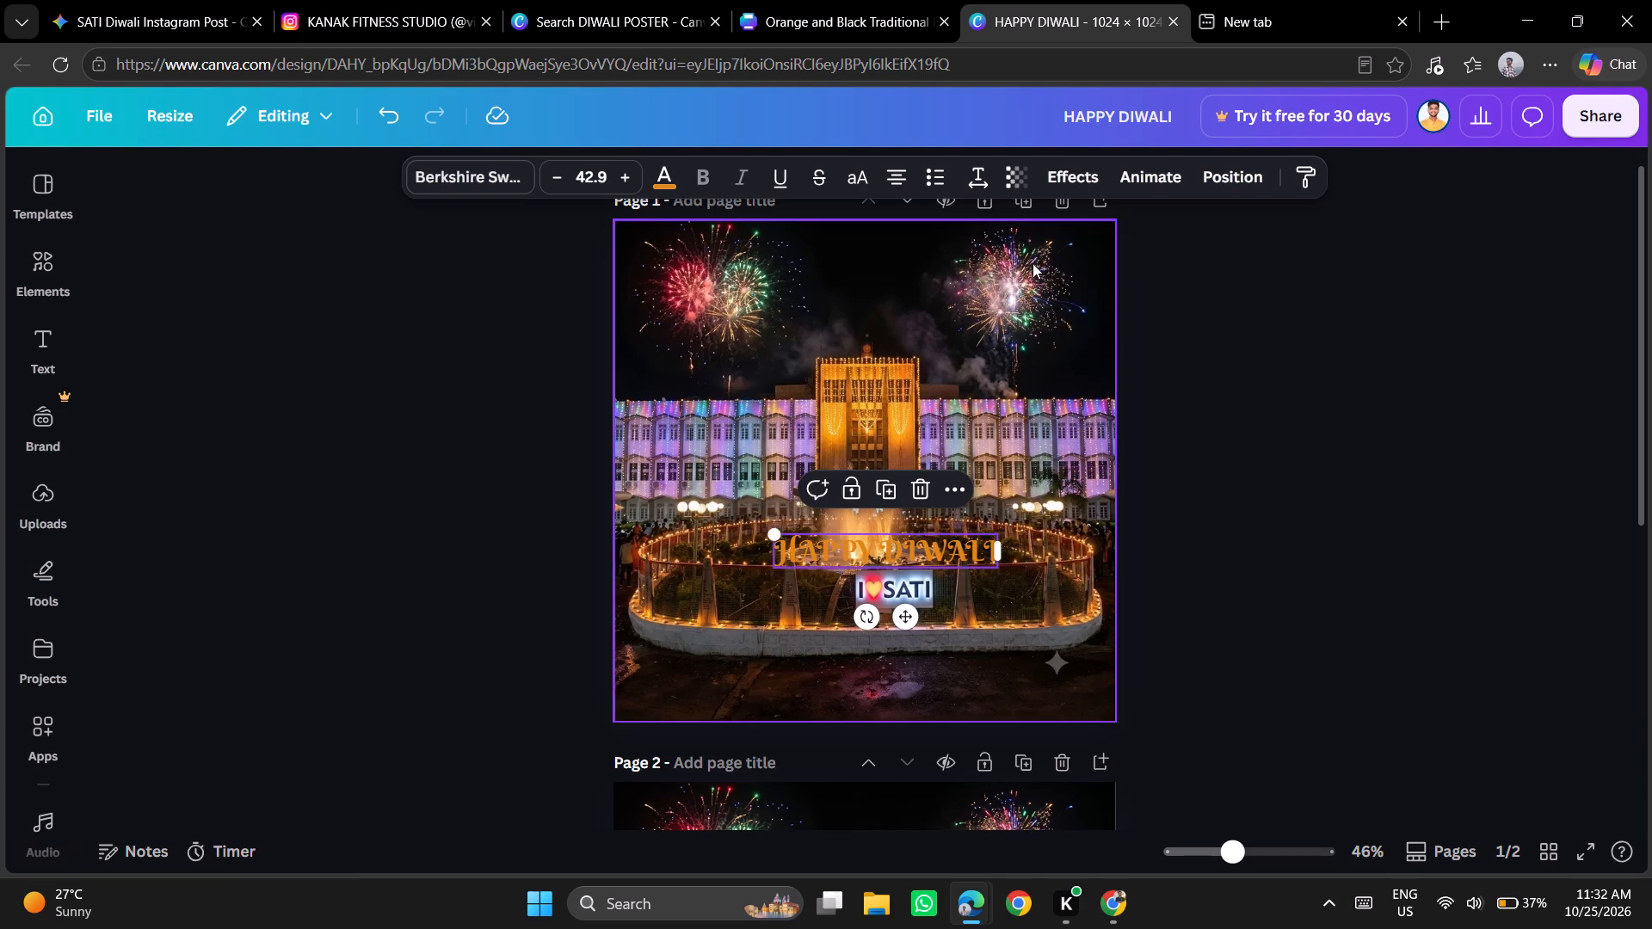
pyautogui.click(1227, 177)
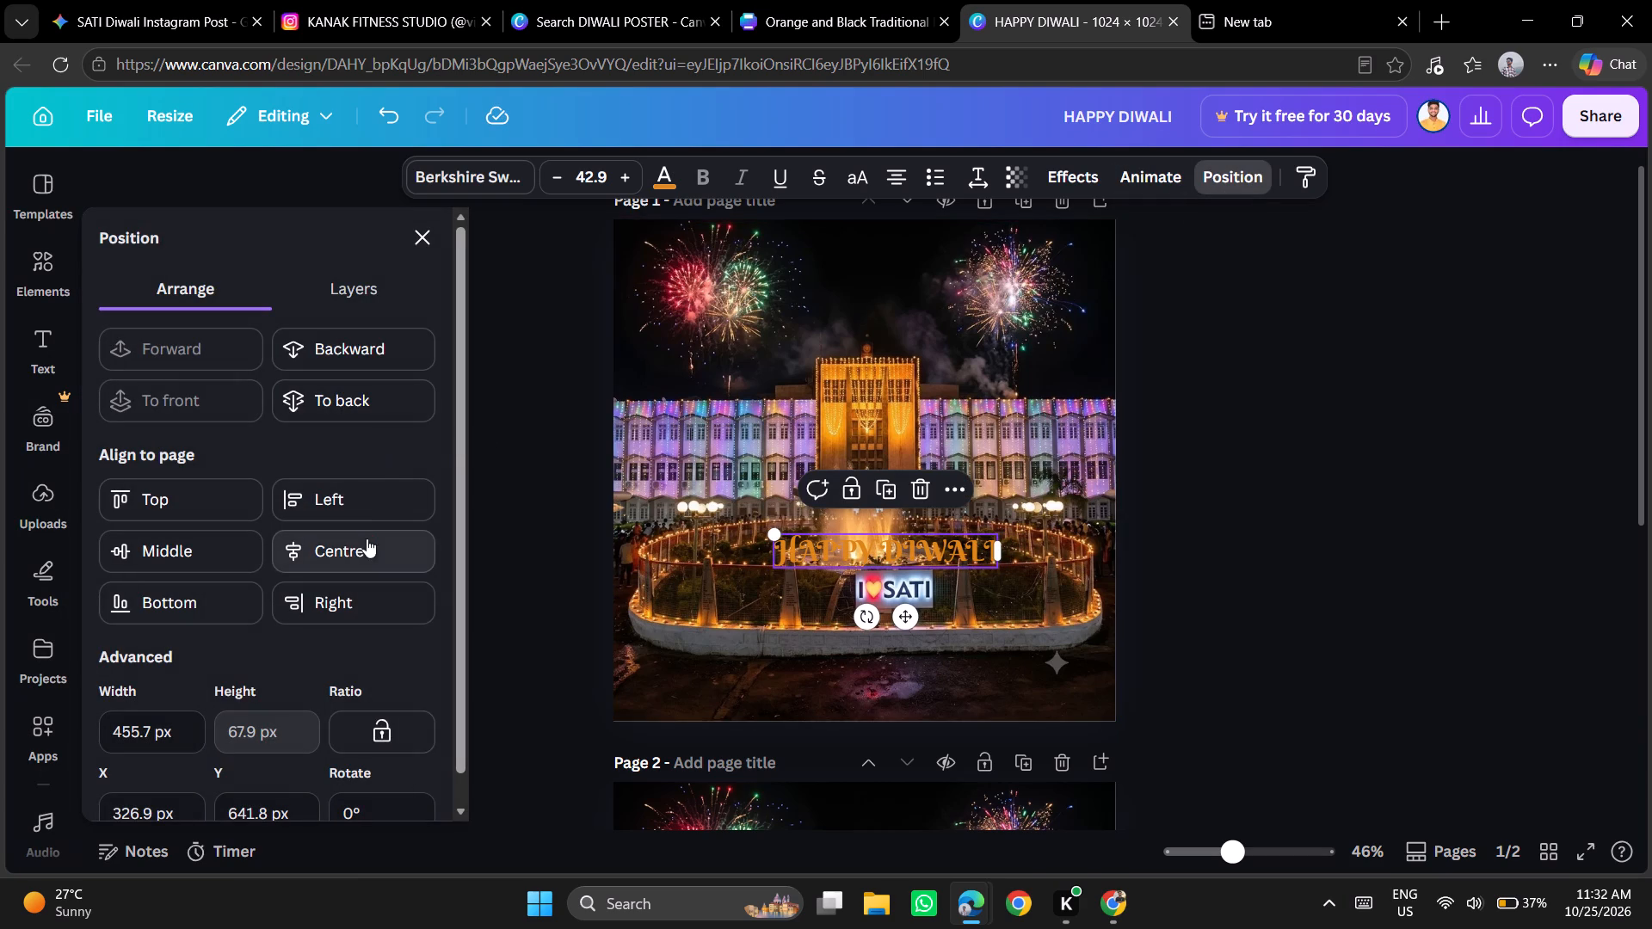
pyautogui.click(367, 538)
pyautogui.click(1261, 544)
# Change the text colour of the "HAPPY DIWALI" heading on page 1 to the white of the Valentine Nibble palette.
pyautogui.tripleClick(922, 557)
pyautogui.click(922, 557)
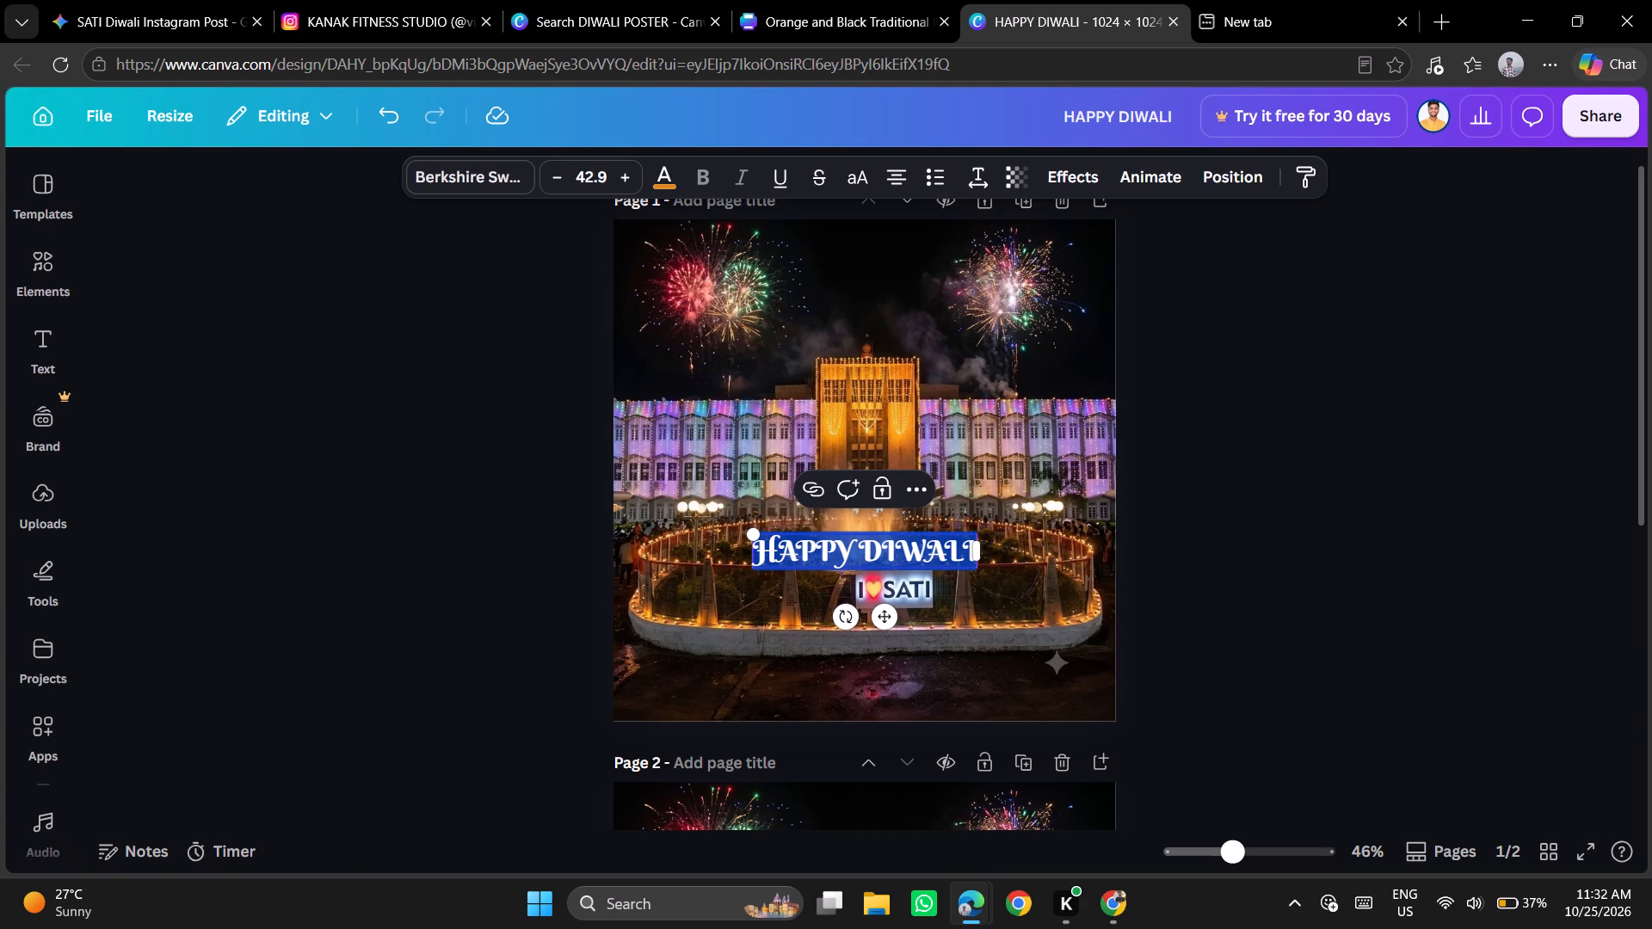
pyautogui.click(668, 172)
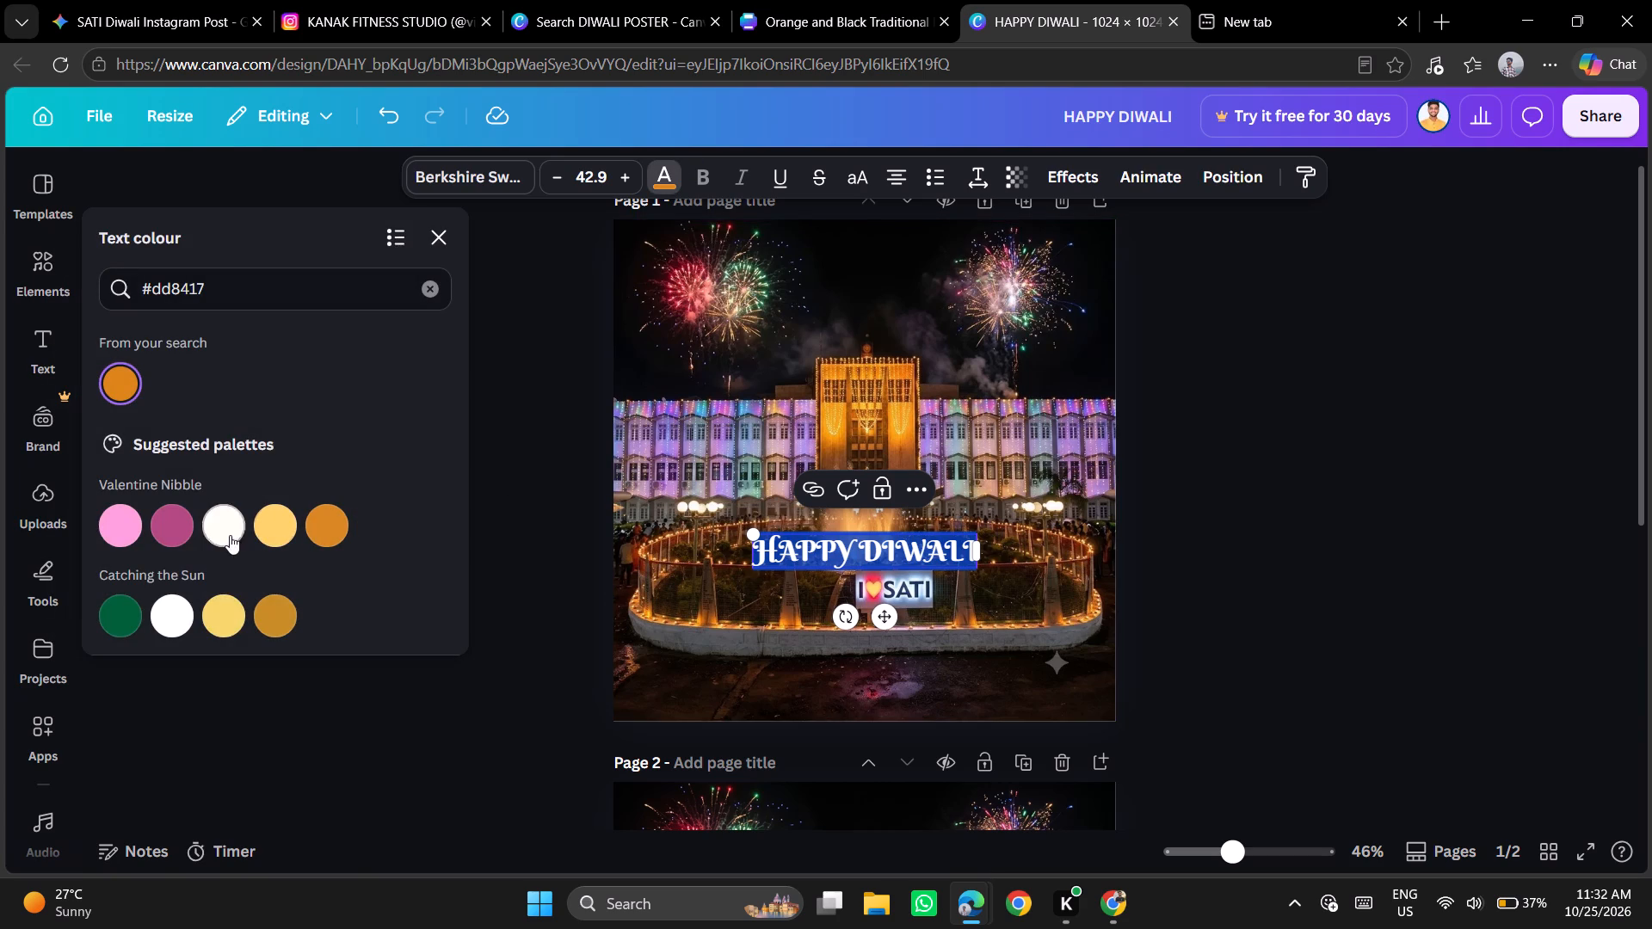
pyautogui.click(230, 535)
pyautogui.click(1538, 592)
pyautogui.click(1289, 539)
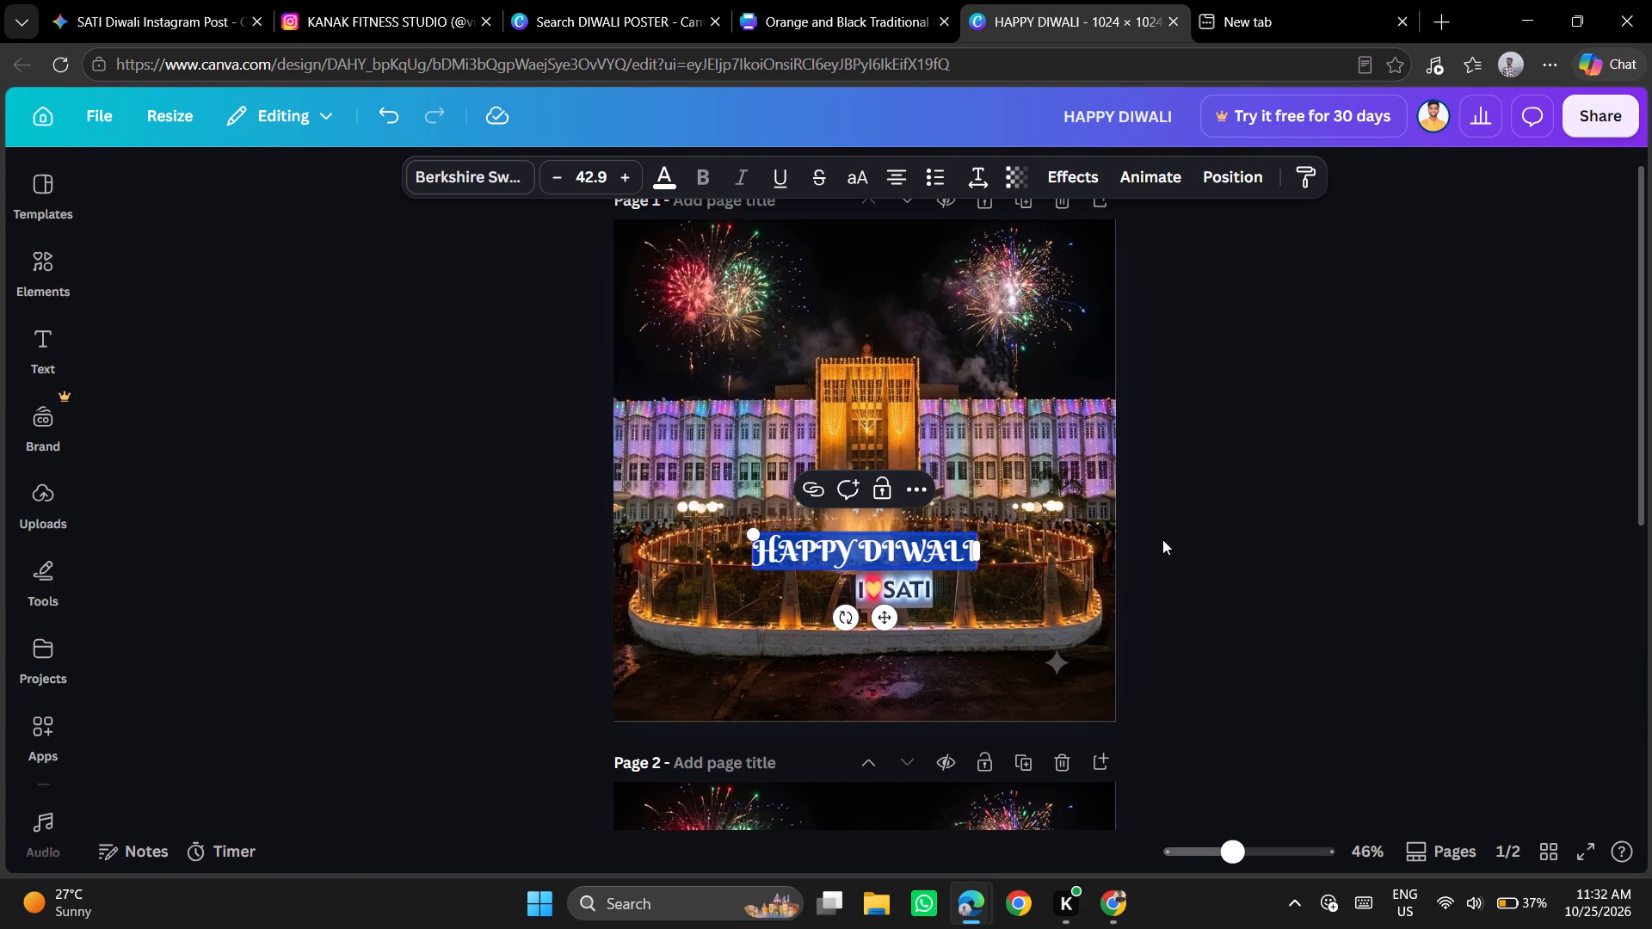
# Move the white heading up into the night sky between the fireworks, centred horizontally above the building.
pyautogui.moveTo(907, 550); pyautogui.dragTo(907, 600)
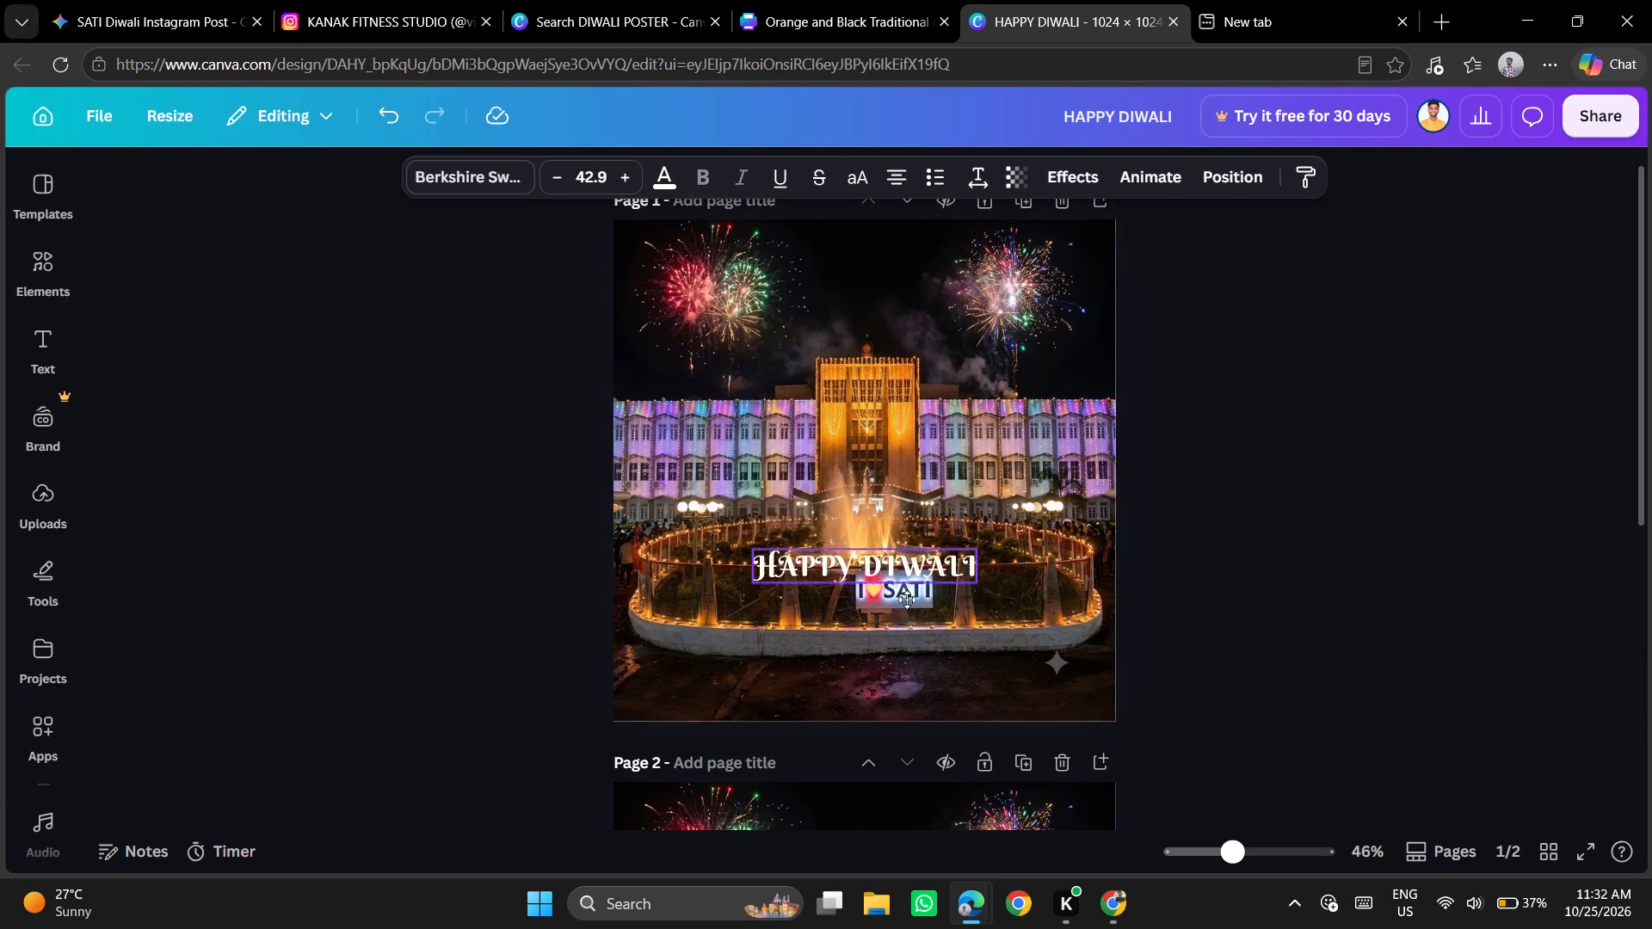
pyautogui.moveTo(907, 600); pyautogui.dragTo(915, 652)
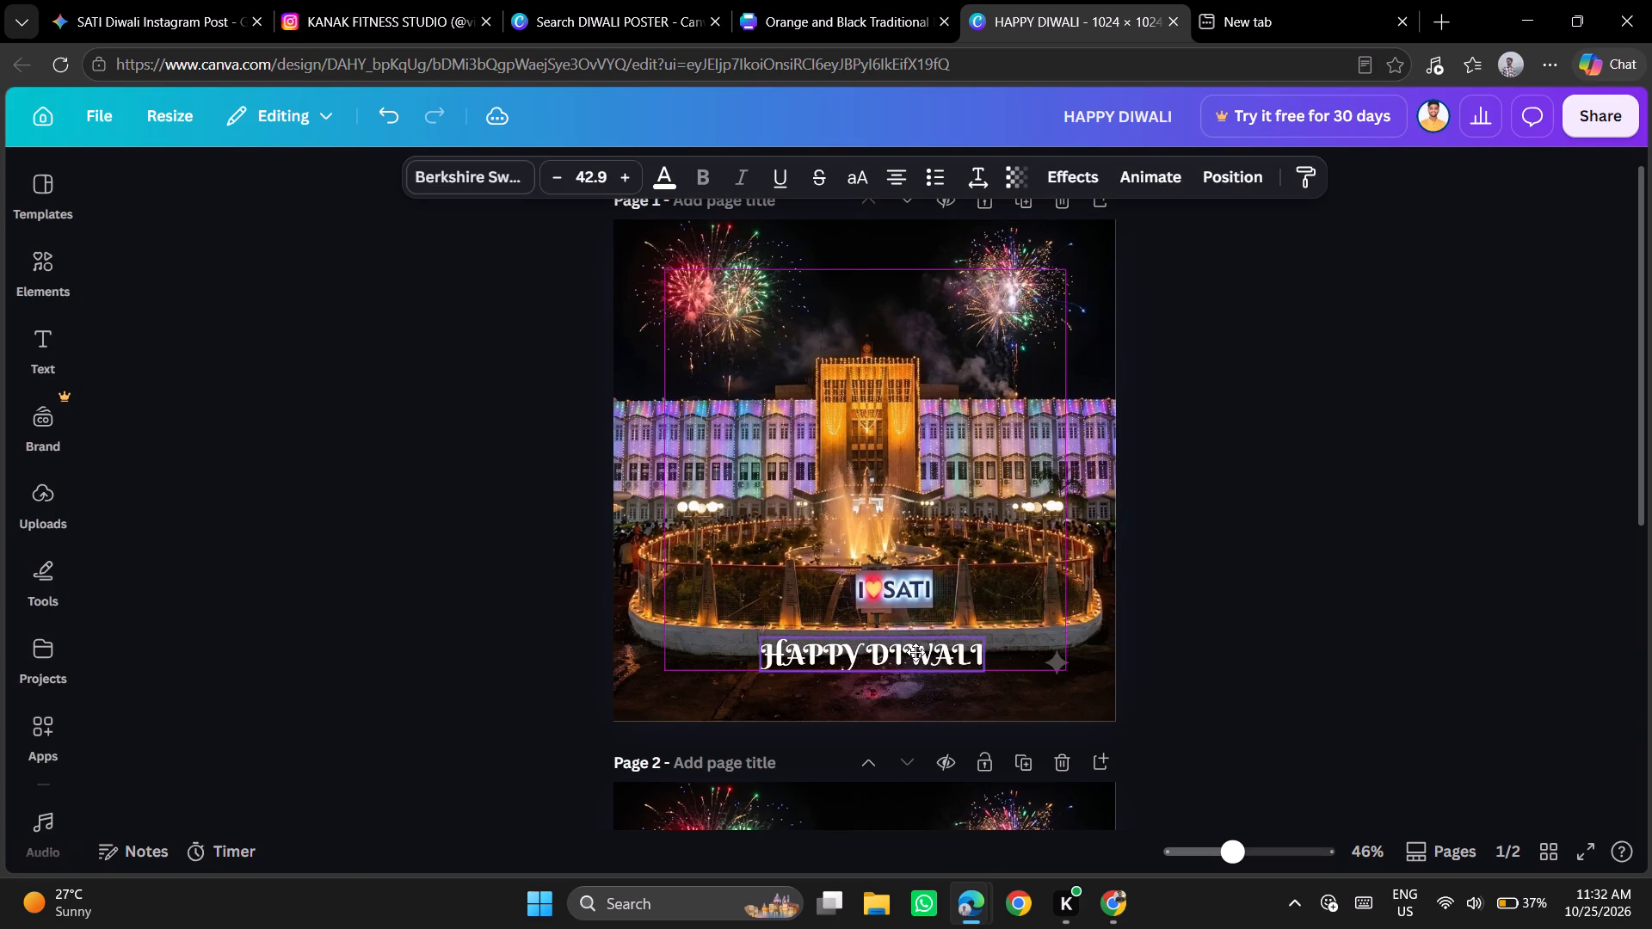
pyautogui.moveTo(915, 652); pyautogui.dragTo(911, 444)
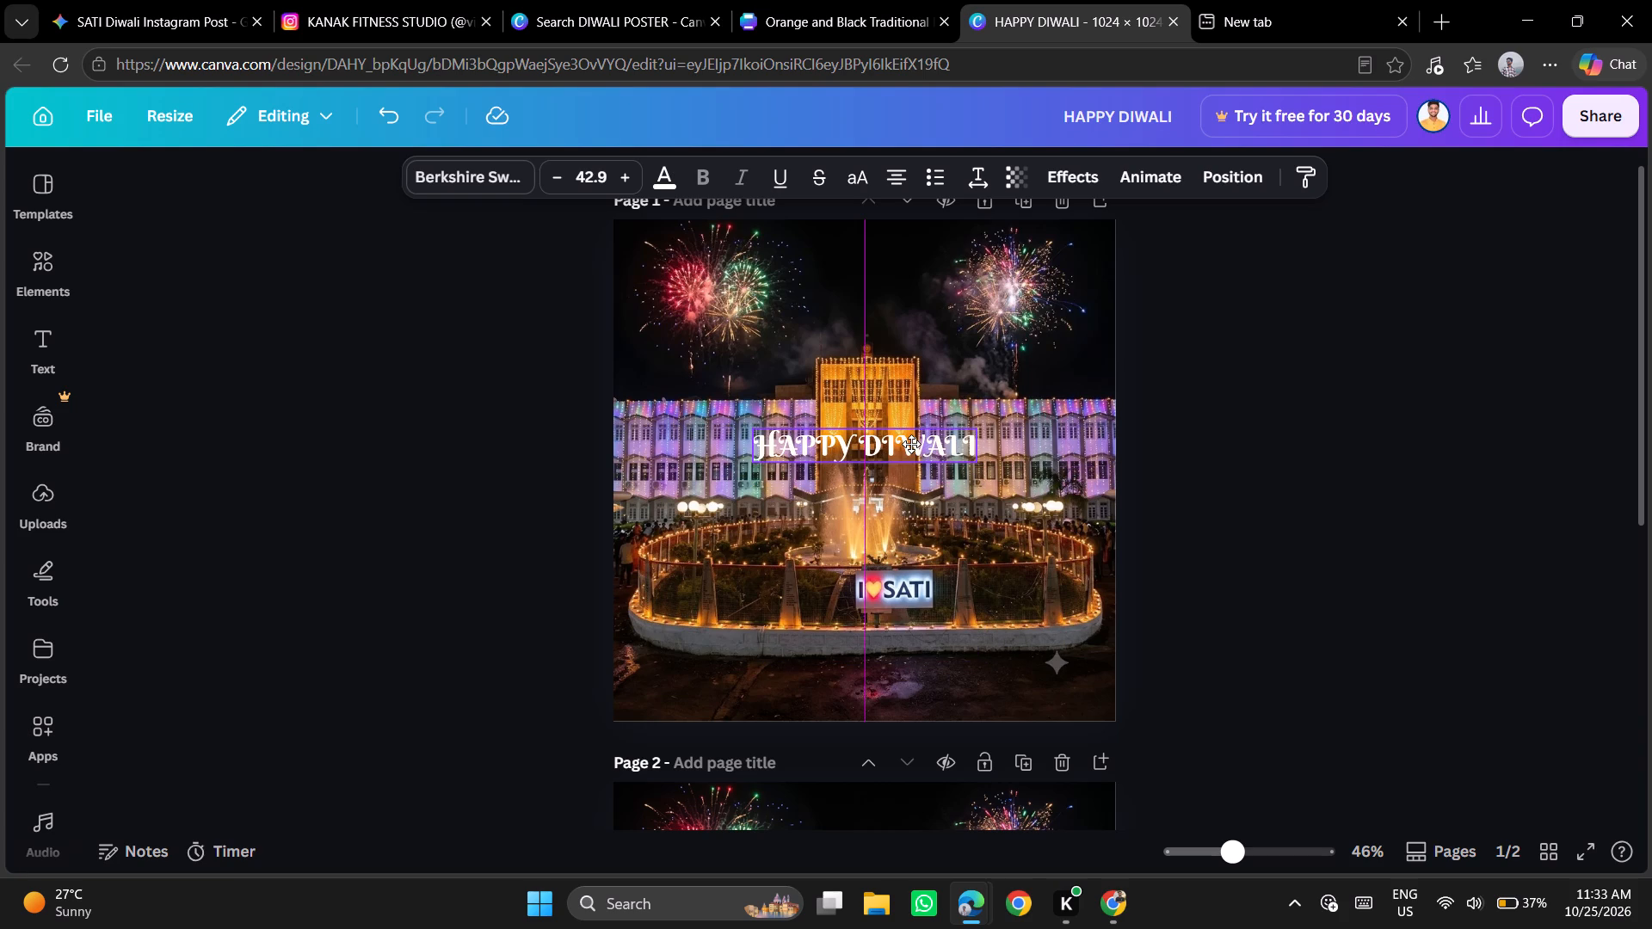
pyautogui.moveTo(911, 444); pyautogui.dragTo(912, 322)
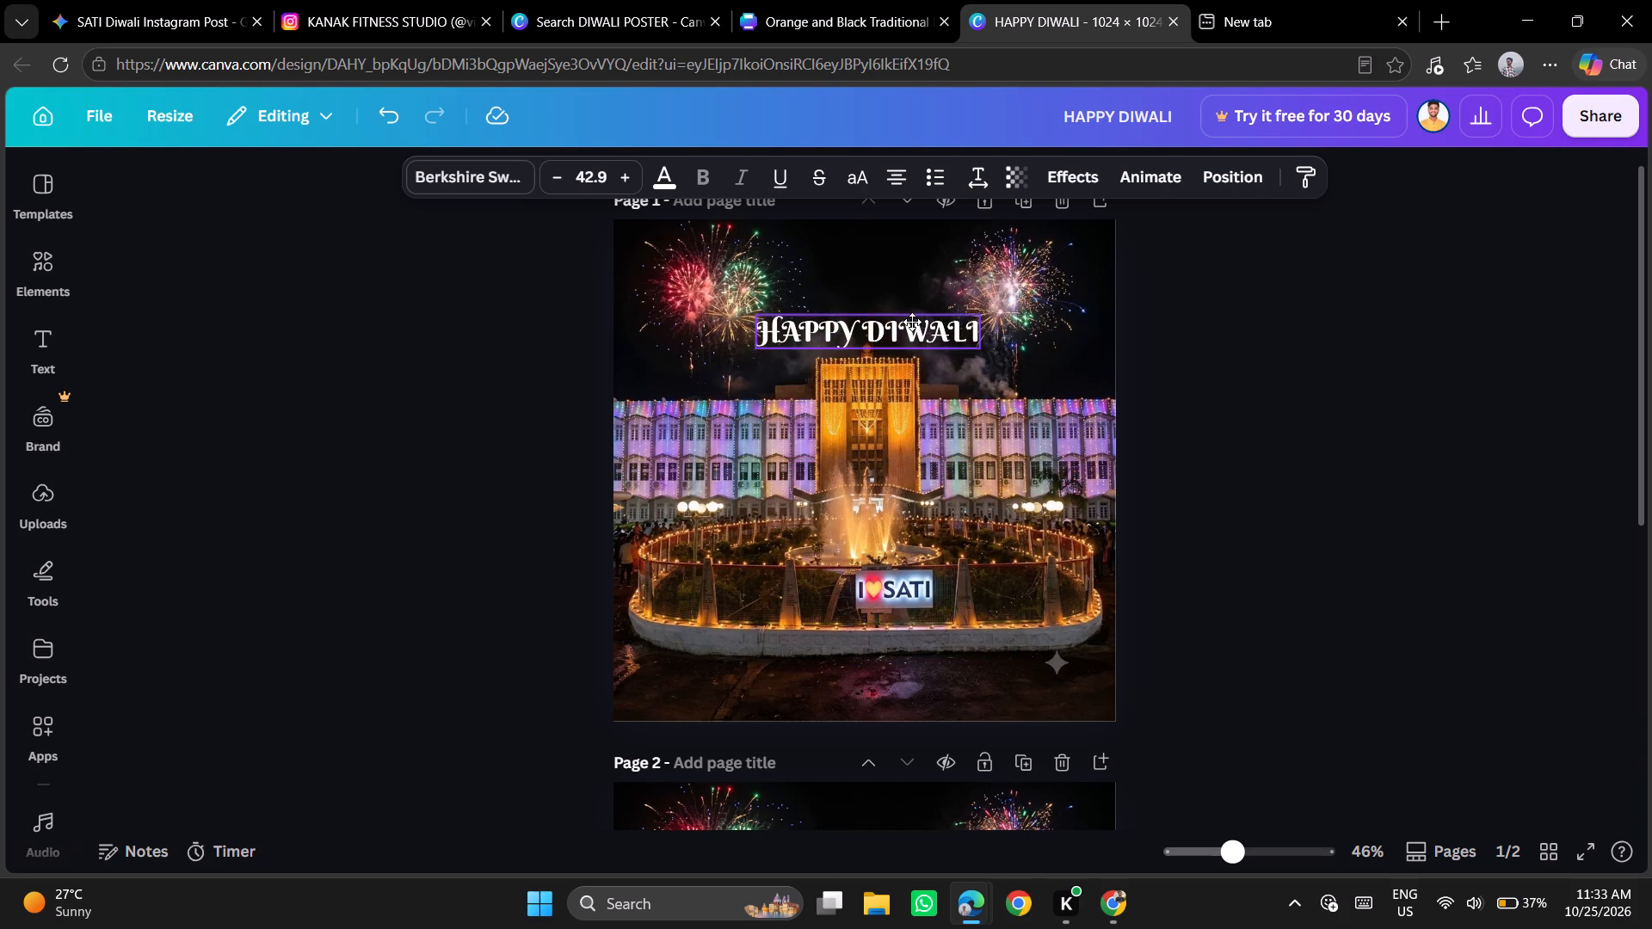
pyautogui.moveTo(912, 322); pyautogui.dragTo(913, 298)
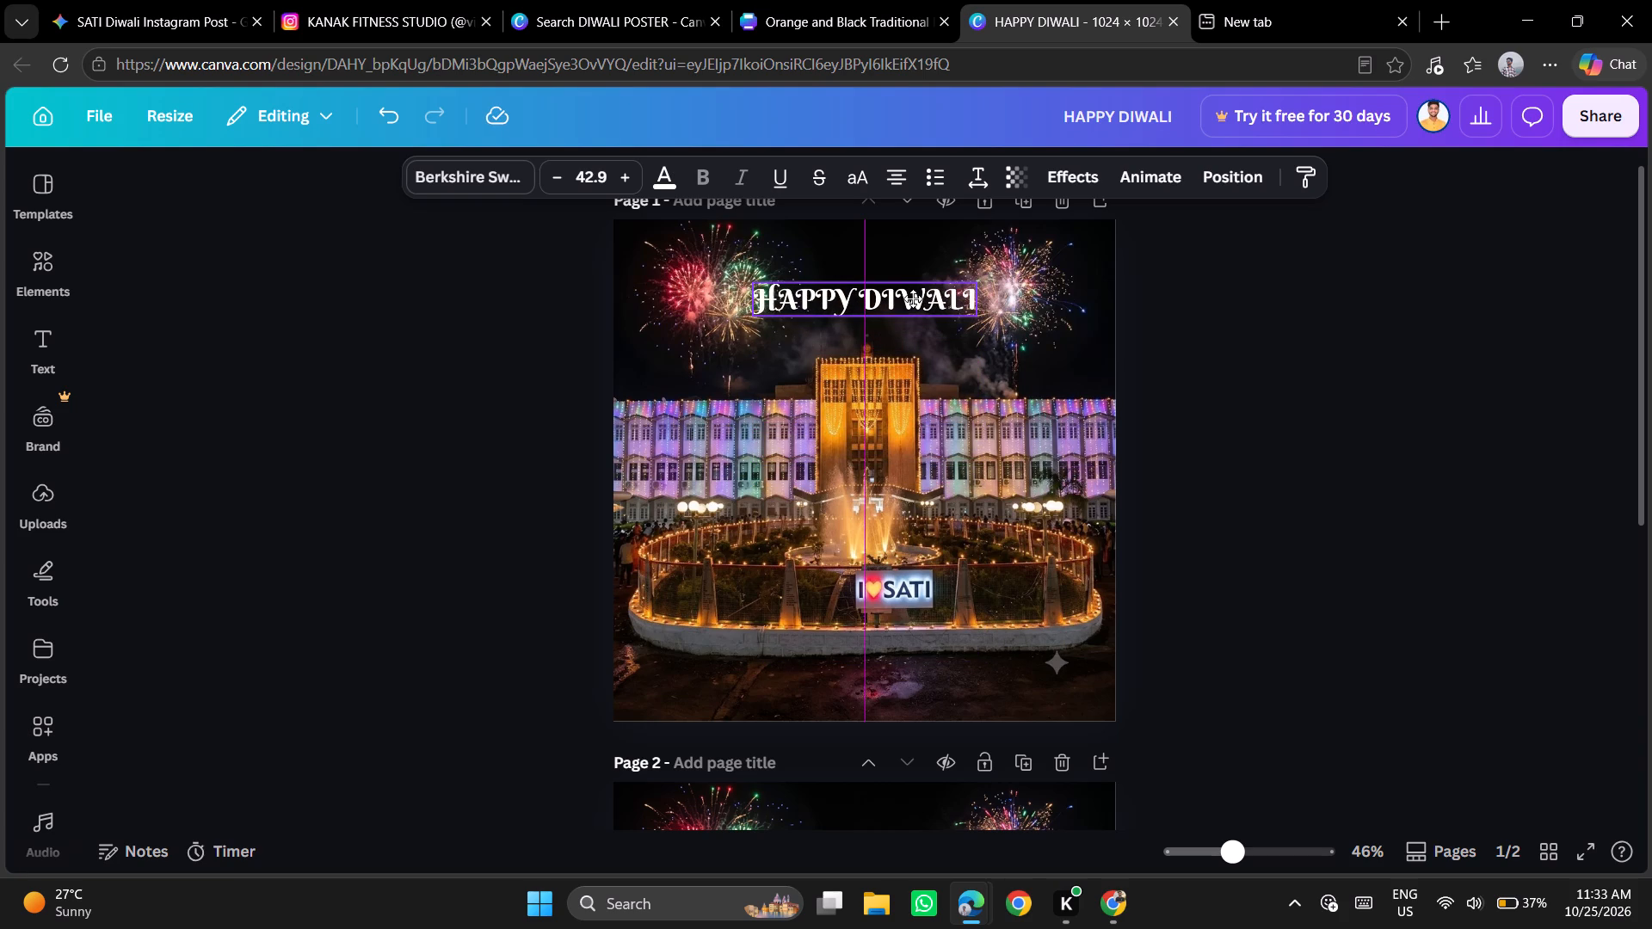
pyautogui.moveTo(913, 298); pyautogui.dragTo(912, 298)
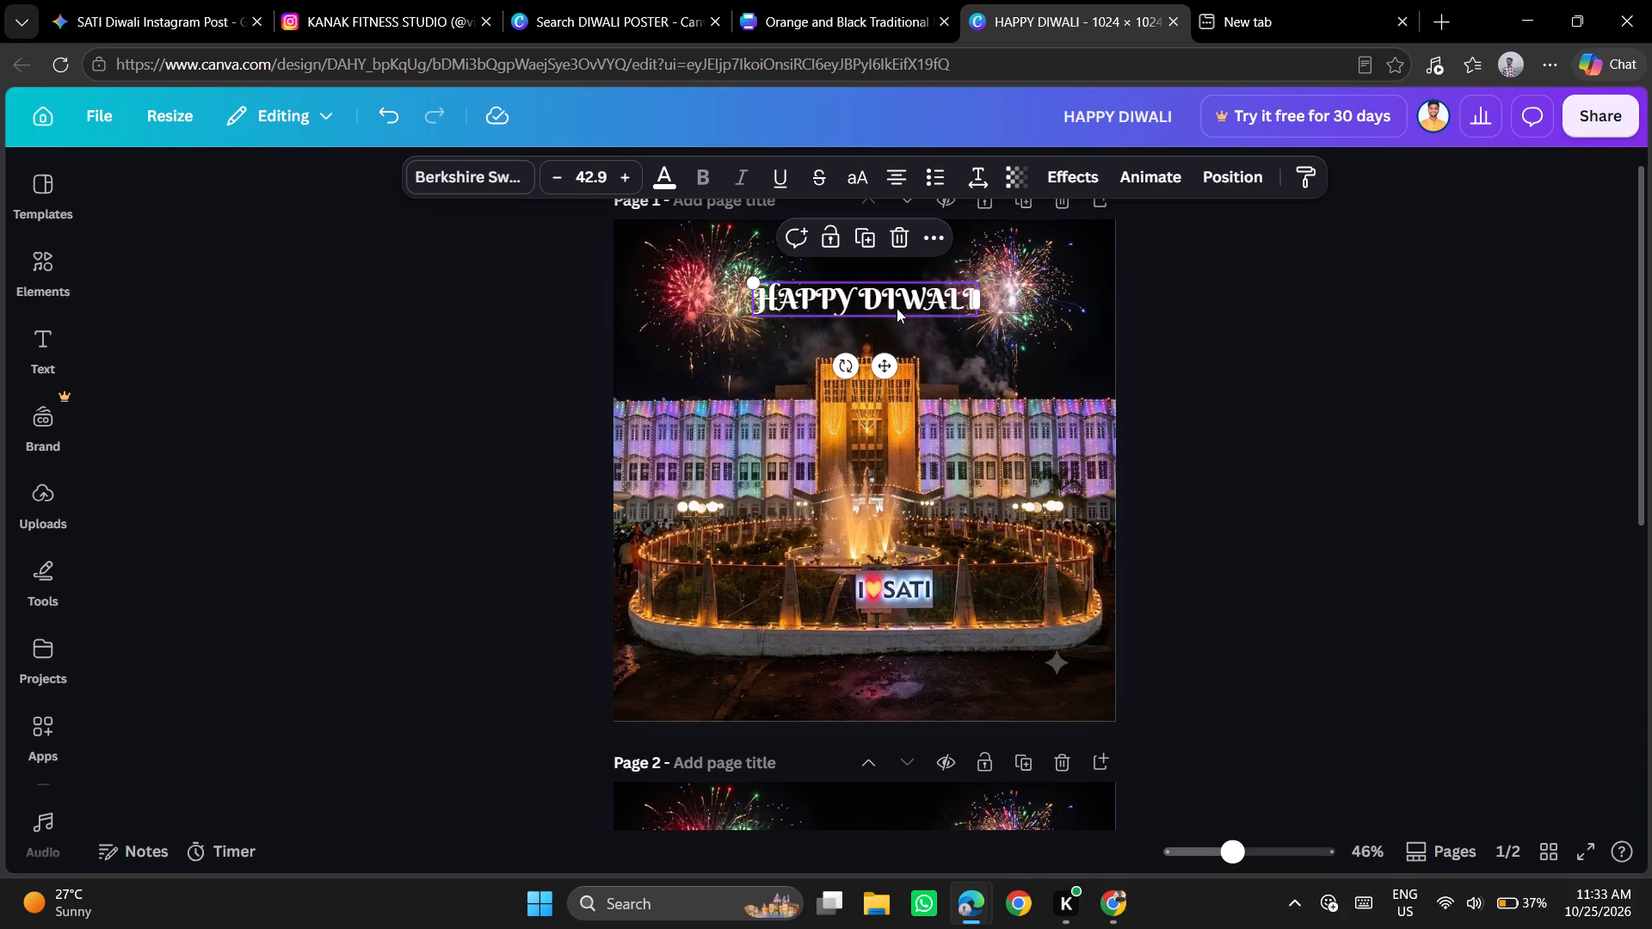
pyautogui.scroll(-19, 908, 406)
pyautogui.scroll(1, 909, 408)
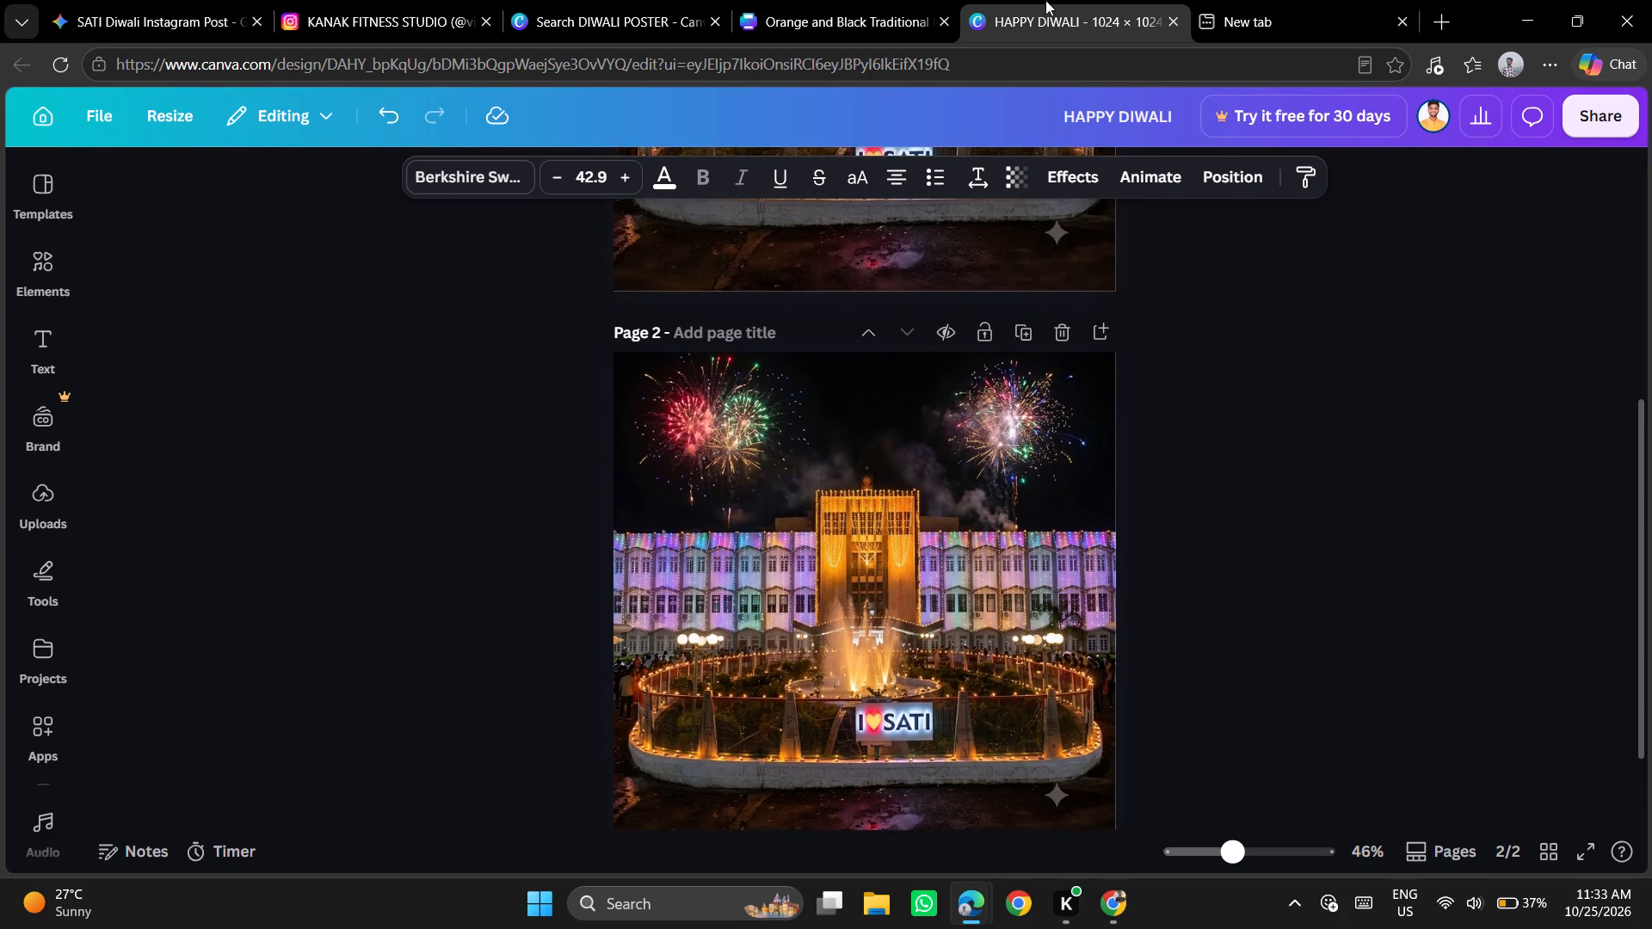
# Copy the orange "HAPPY" text from the Orange and Black Traditional Happy Diwali Poster onto page 1 of the HAPPY DIWALI design.
pyautogui.click(971, 0)
pyautogui.click(883, 0)
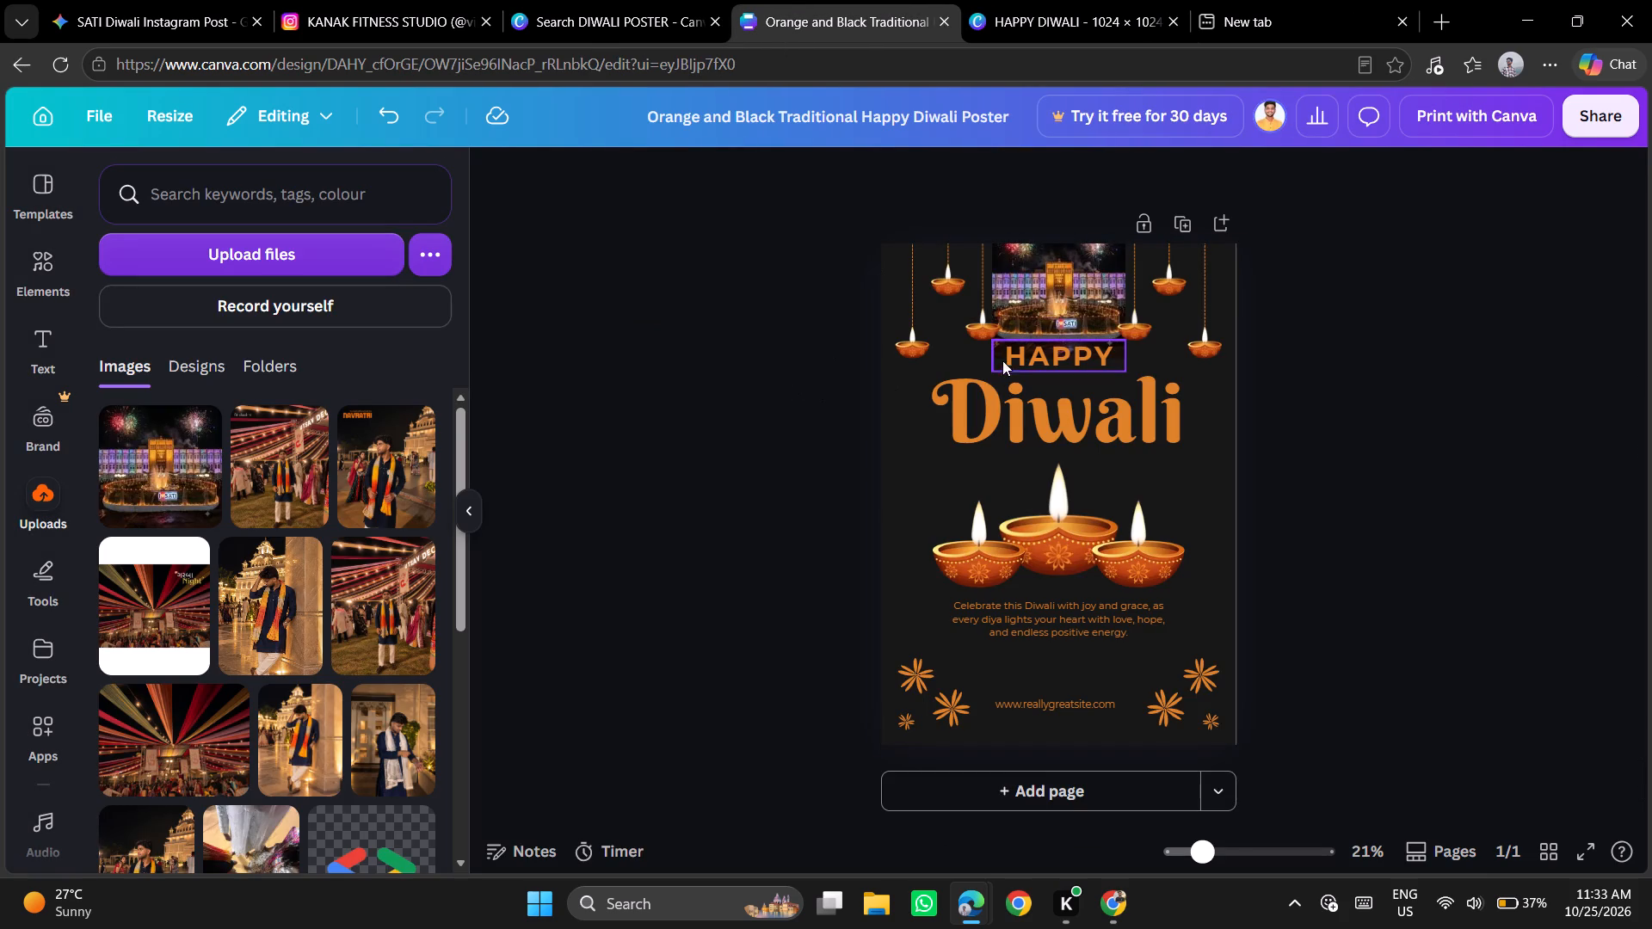
pyautogui.click(1015, 360)
pyautogui.hotkey('ctrl', 'c')
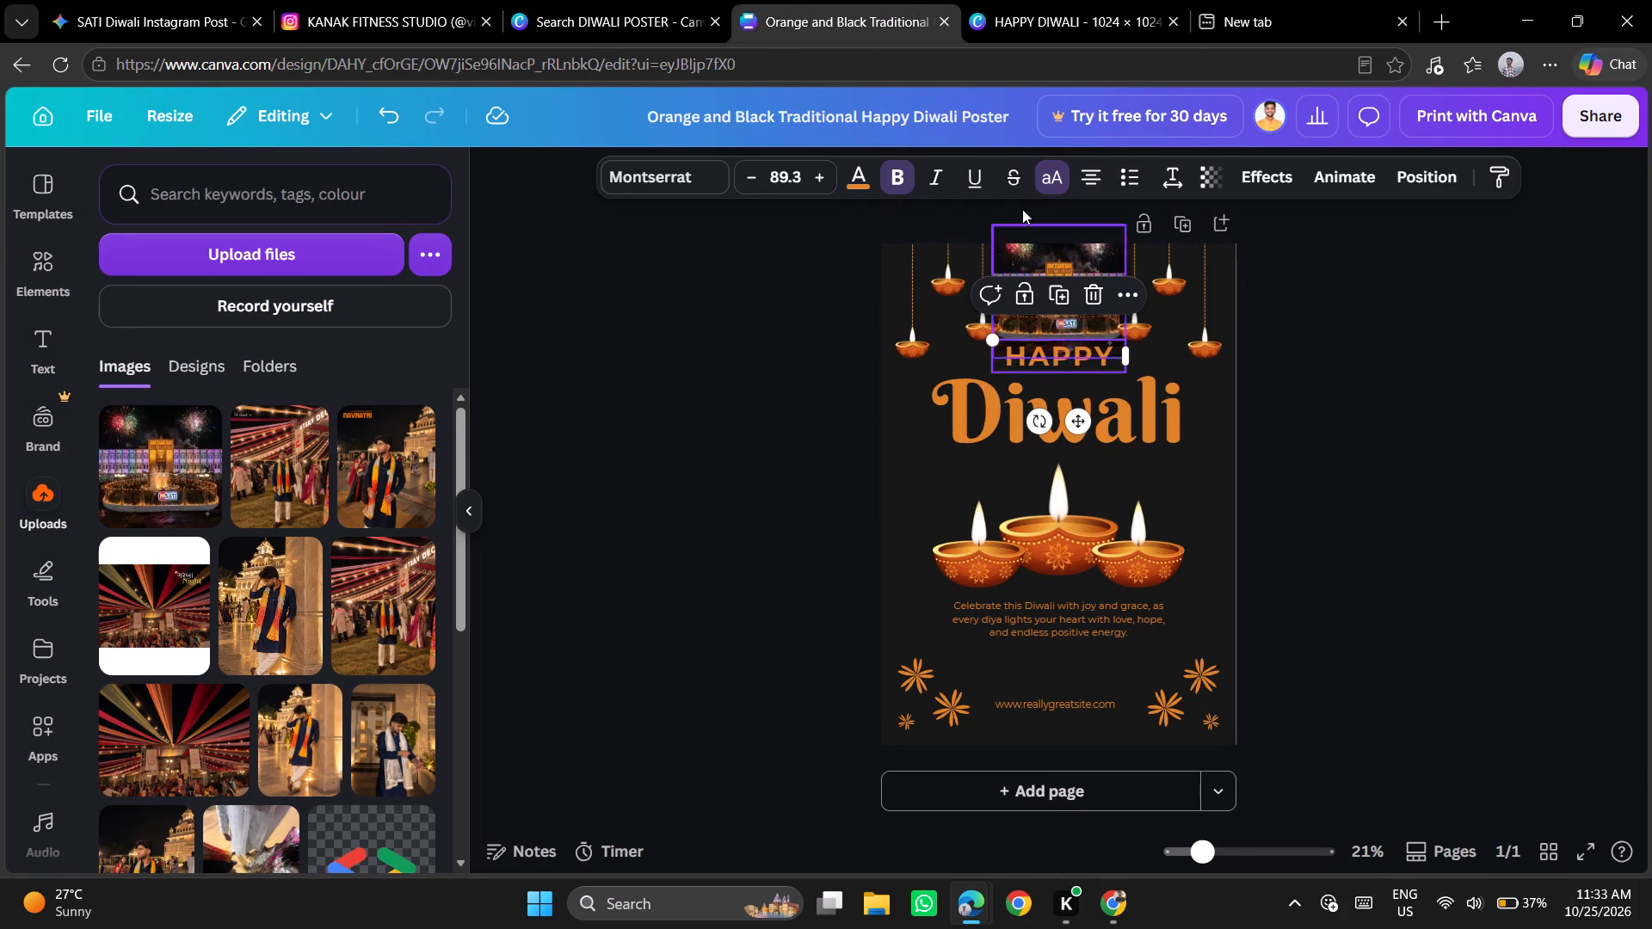
pyautogui.click(1127, 0)
pyautogui.scroll(7, 854, 428)
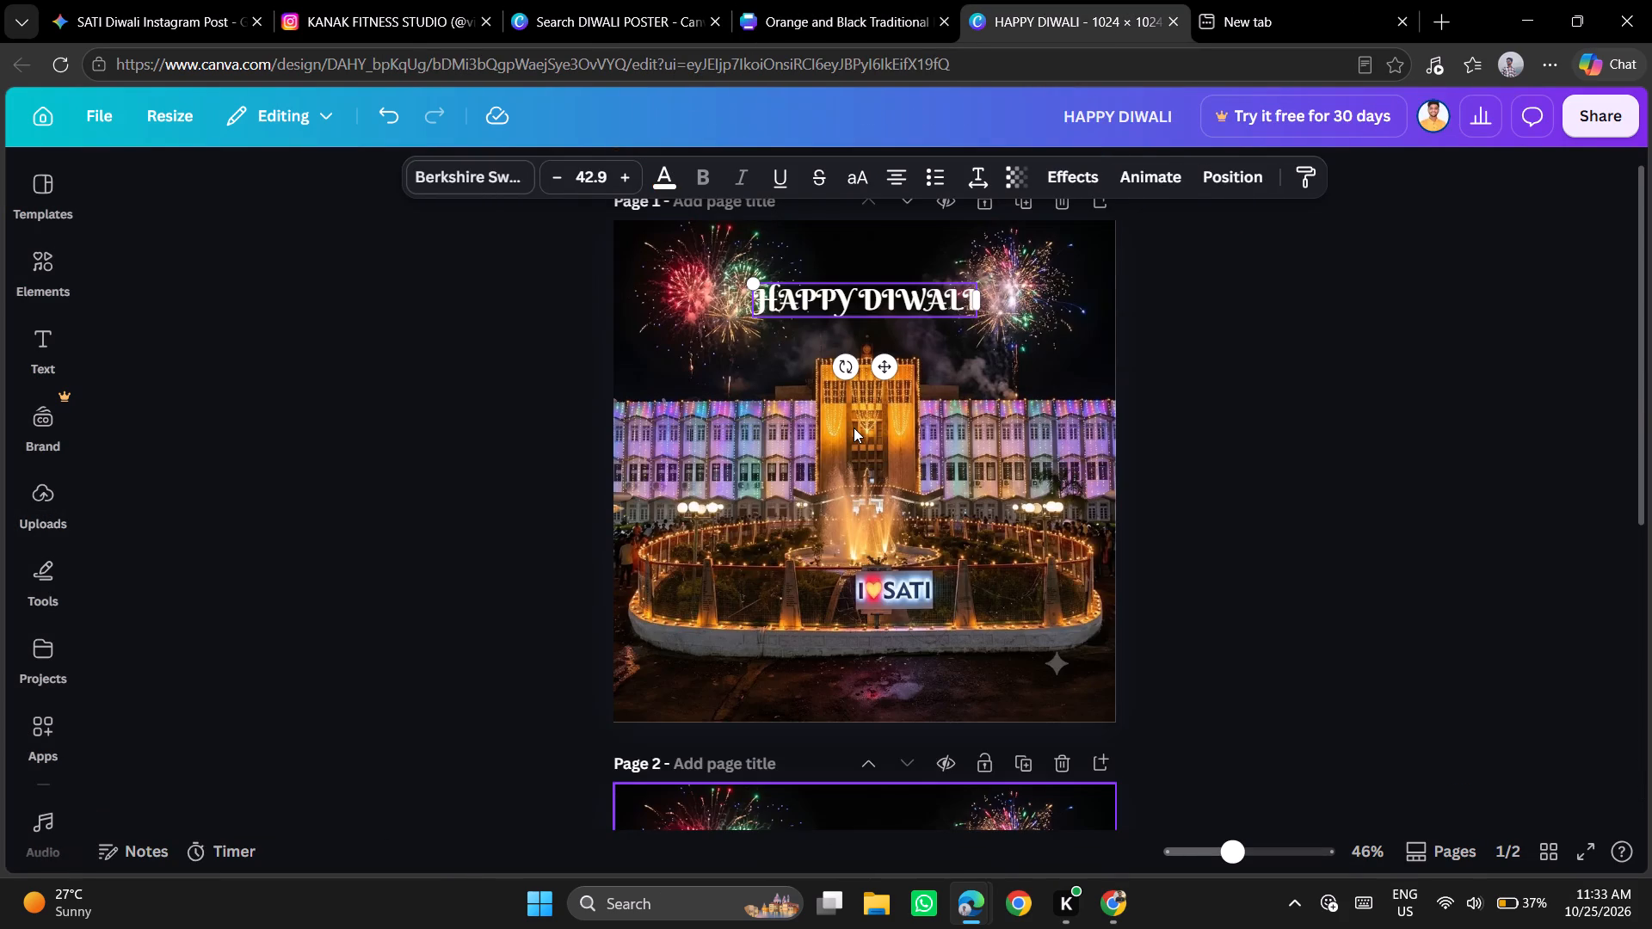
pyautogui.scroll(5, 854, 428)
pyautogui.hotkey('ctrl', 'v')
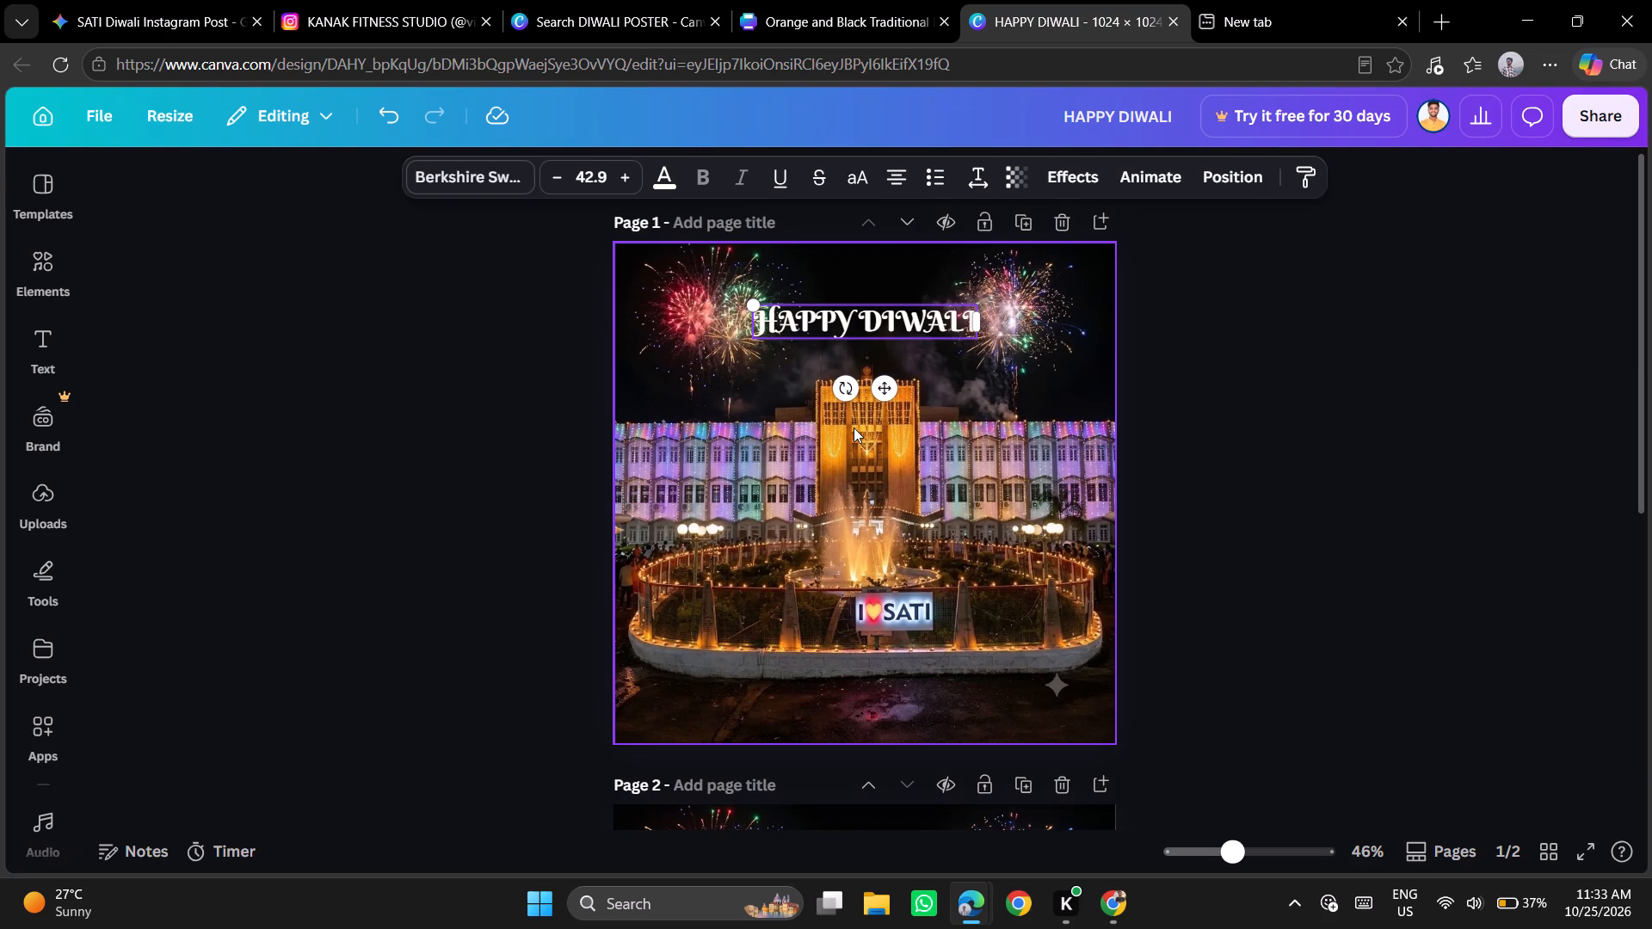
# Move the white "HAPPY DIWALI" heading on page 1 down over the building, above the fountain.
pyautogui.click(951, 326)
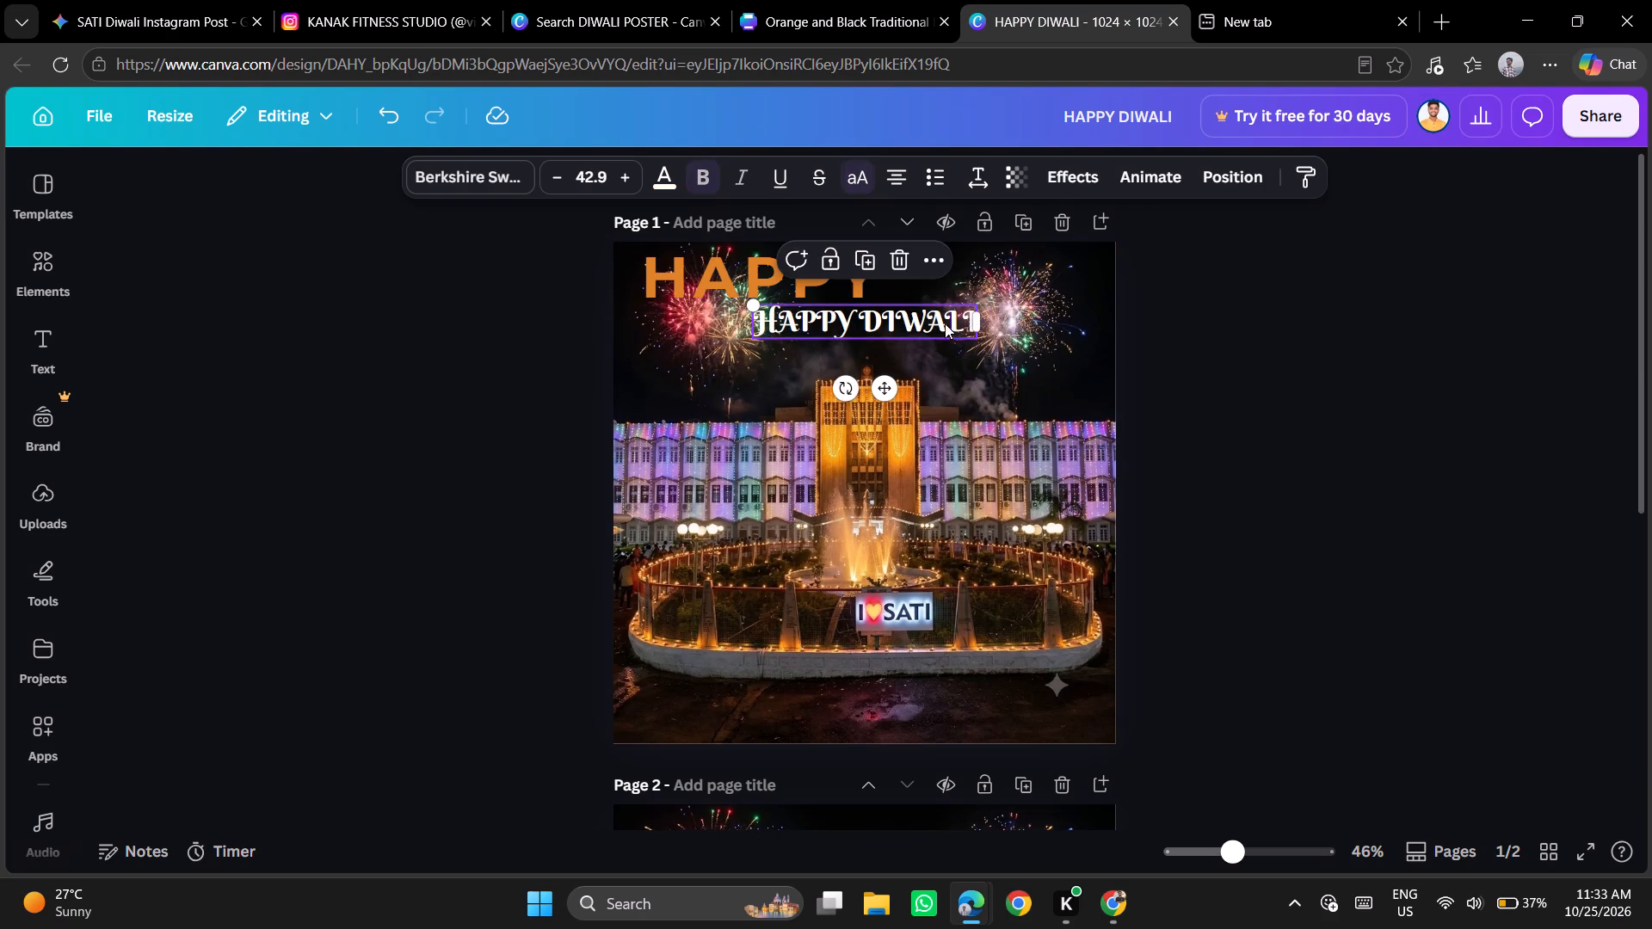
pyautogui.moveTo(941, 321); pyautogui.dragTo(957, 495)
# Shrink the orange "HAPPY" text on page 1 to font size 44.3 and place it between the fireworks near the top edge.
pyautogui.click(803, 286)
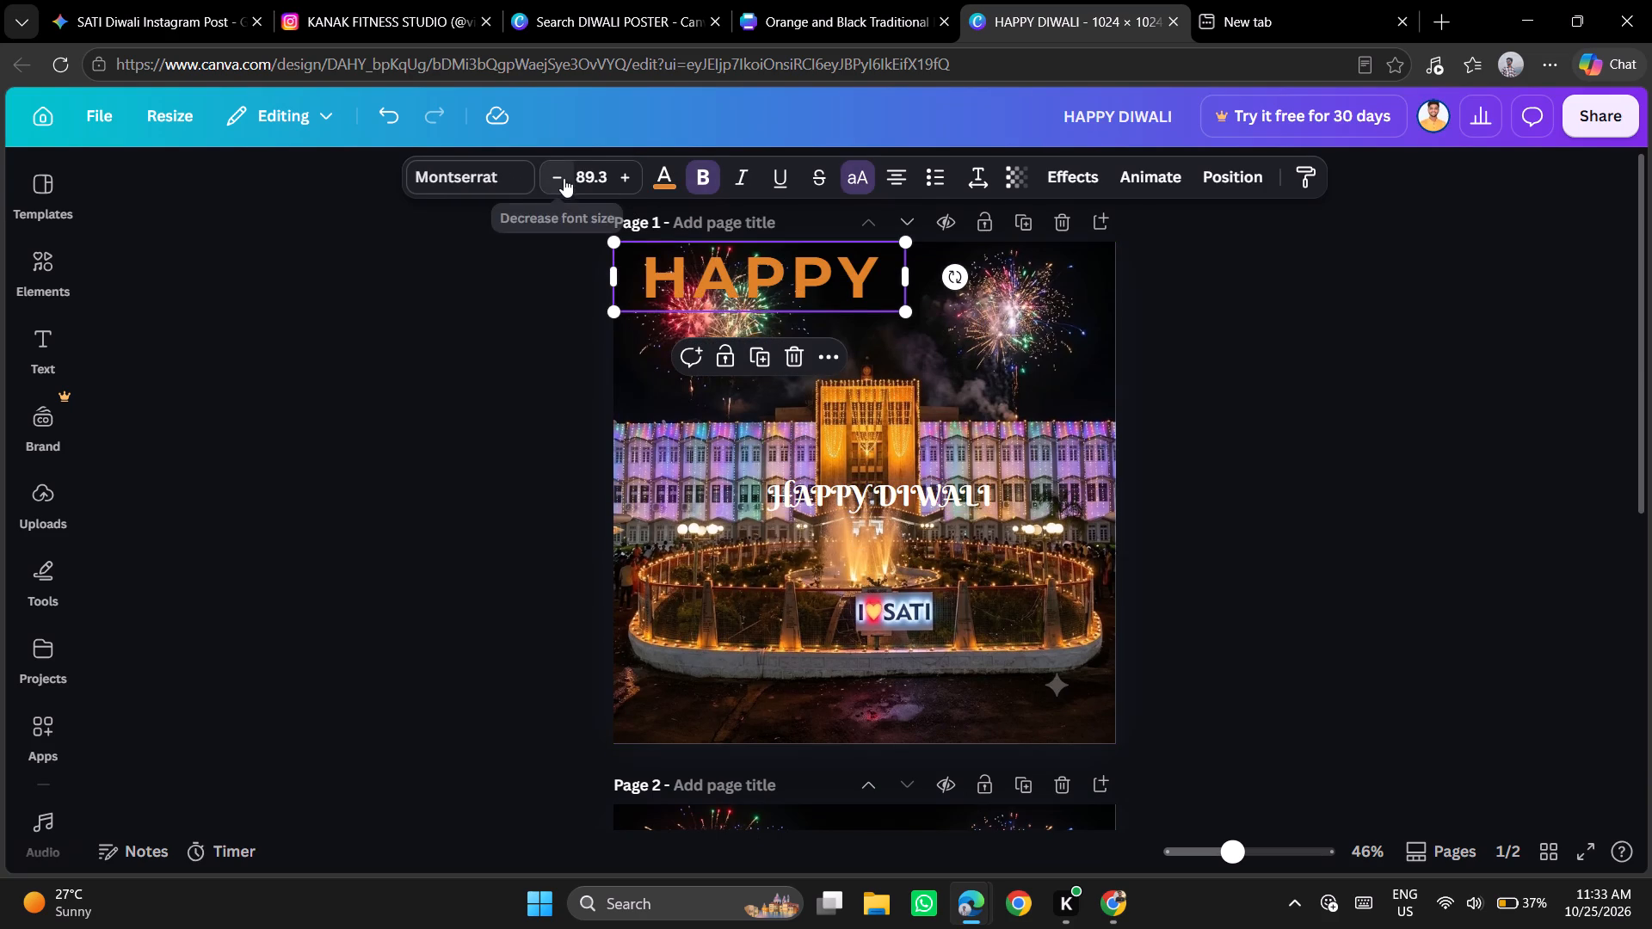
pyautogui.tripleClick(563, 177)
pyautogui.doubleClick(563, 177)
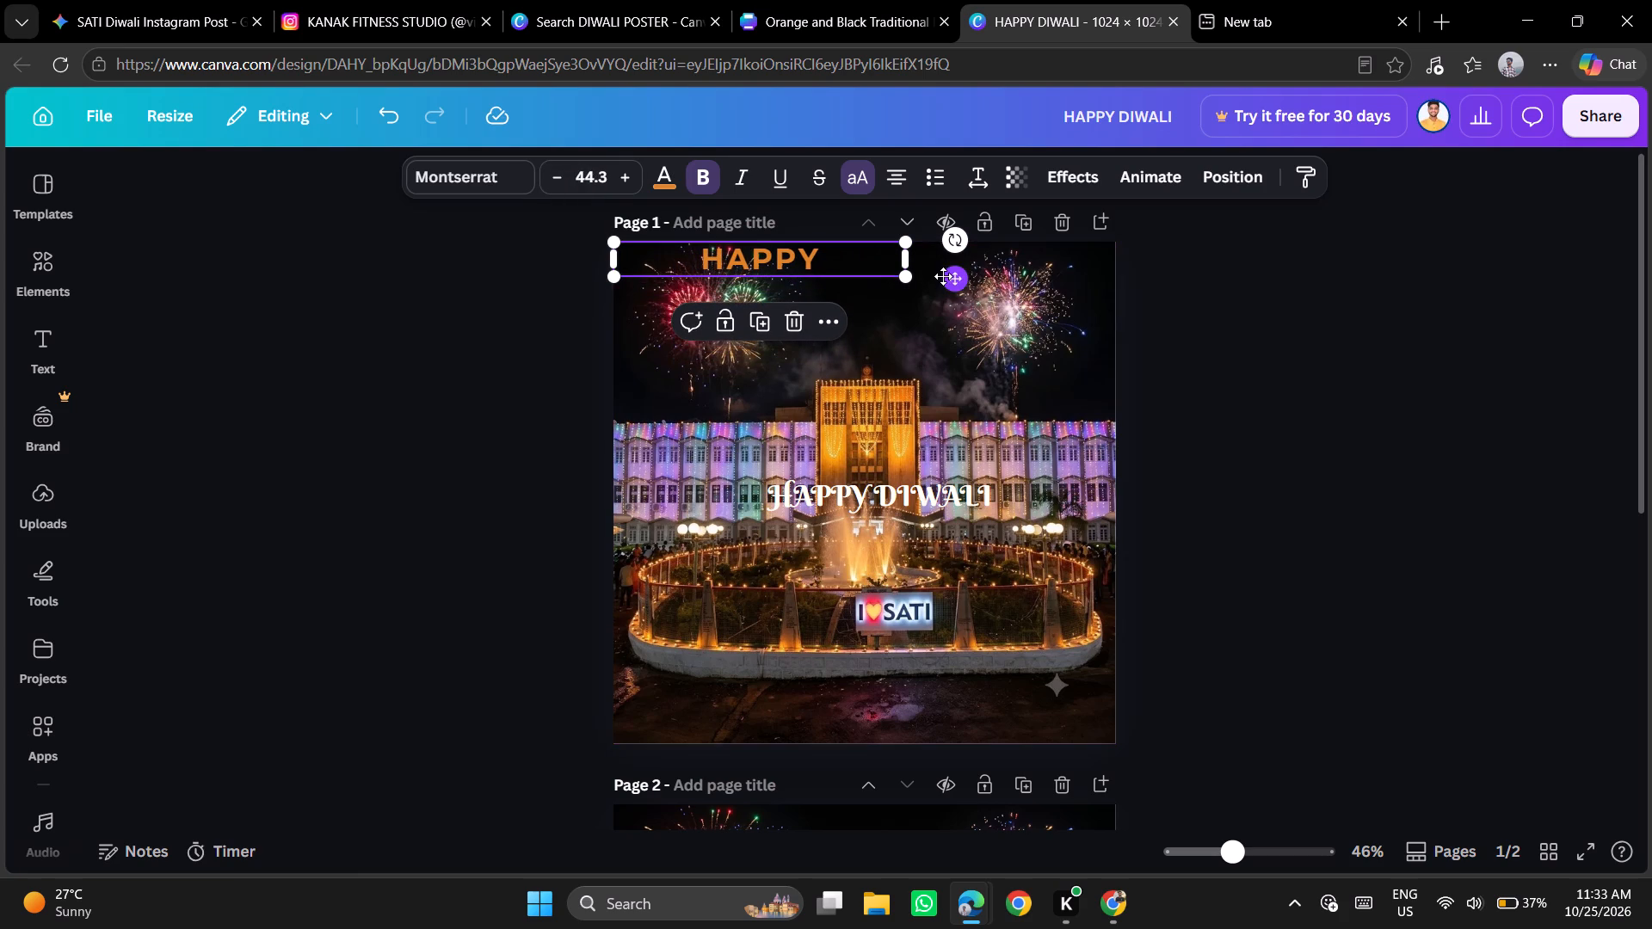
pyautogui.moveTo(947, 278); pyautogui.dragTo(1063, 292)
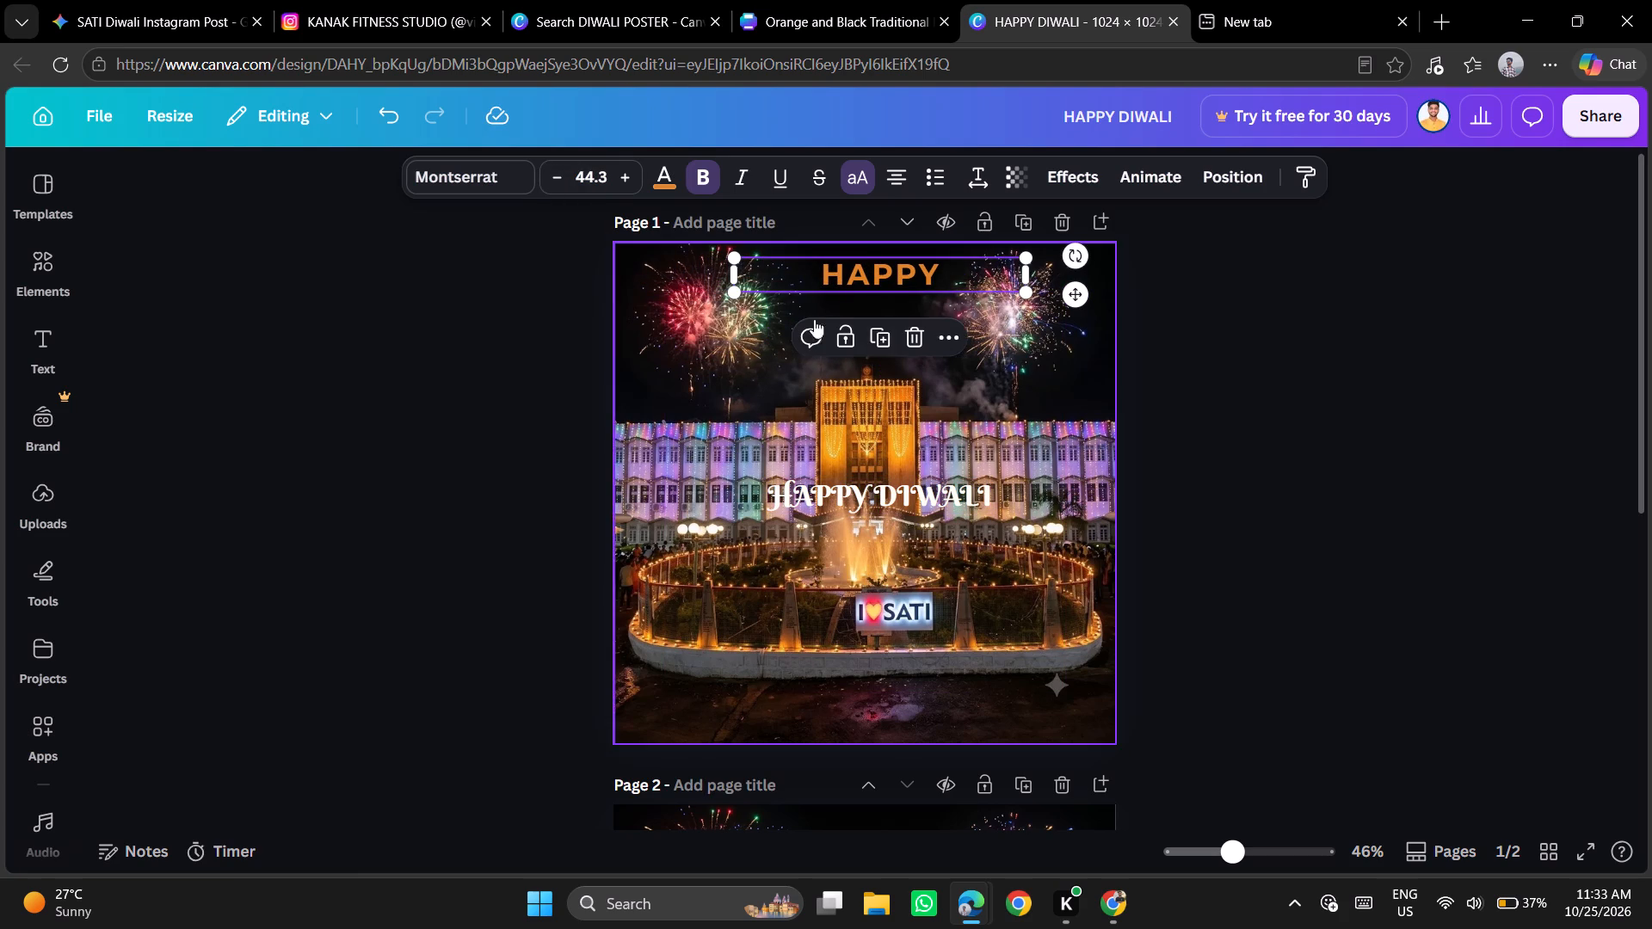
# Copy the orange "Diwali" text from the Orange and Black Traditional Happy Diwali Poster onto page 1 of the HAPPY DIWALI design.
pyautogui.click(808, 23)
pyautogui.click(1013, 416)
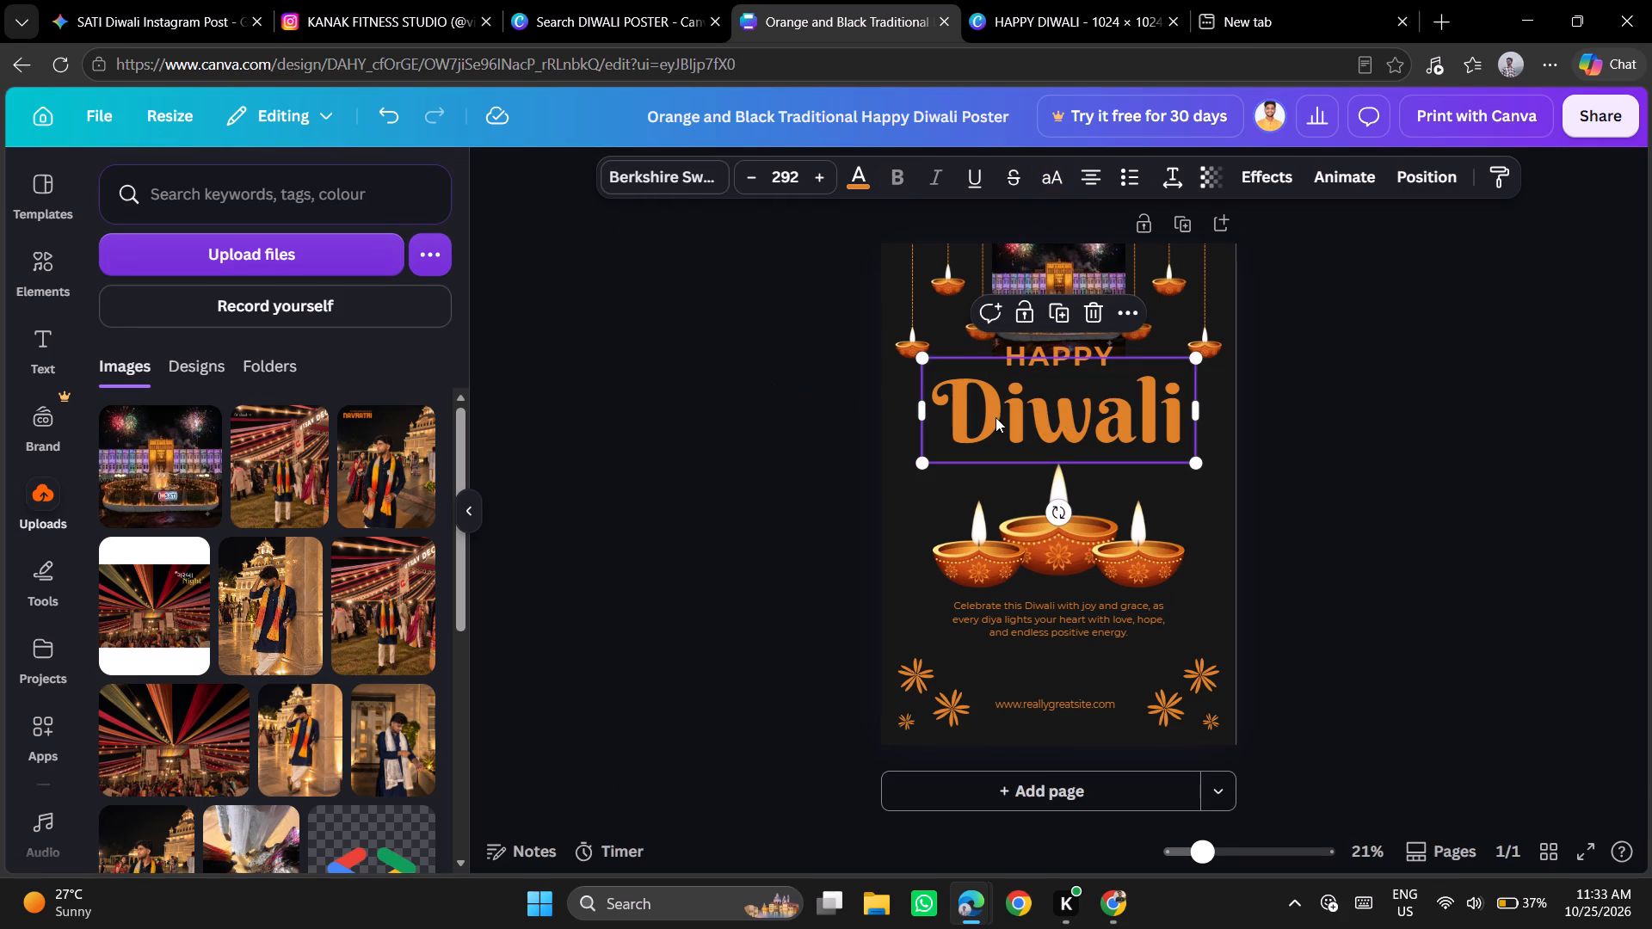
pyautogui.hotkey('ctrl', 'c')
pyautogui.click(1157, 0)
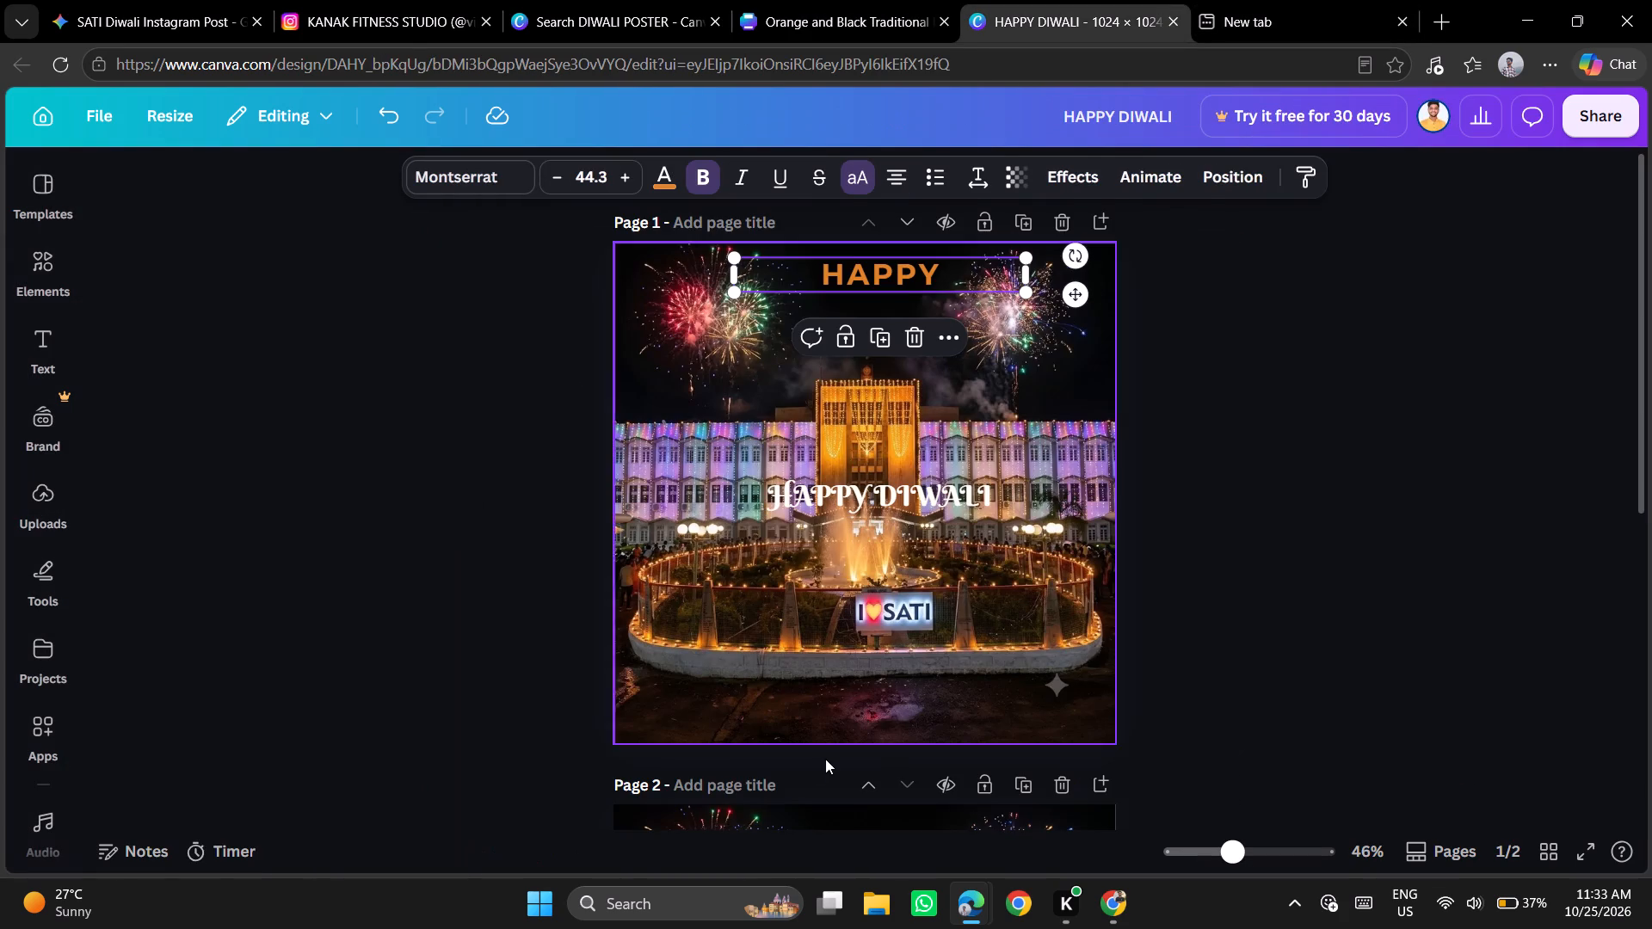
pyautogui.click(861, 434)
pyautogui.hotkey('ctrl', 'v')
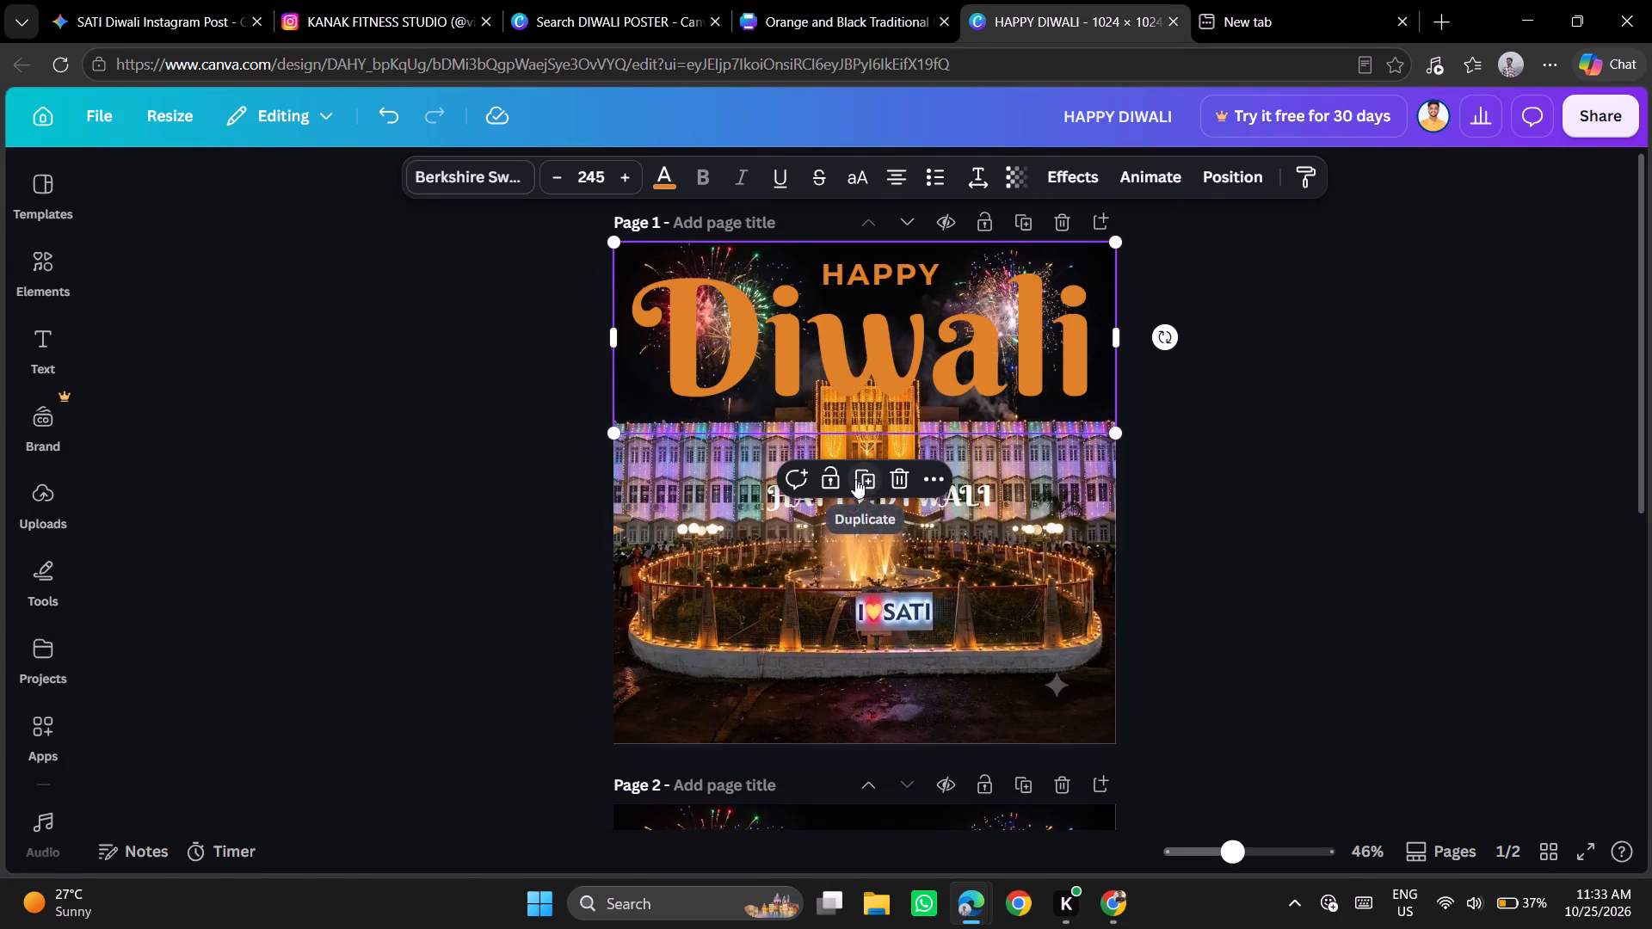
# Reduce the "Diwali" text on page 1 to font size 161 and place it horizontally centred just below "HAPPY".
pyautogui.click(564, 180)
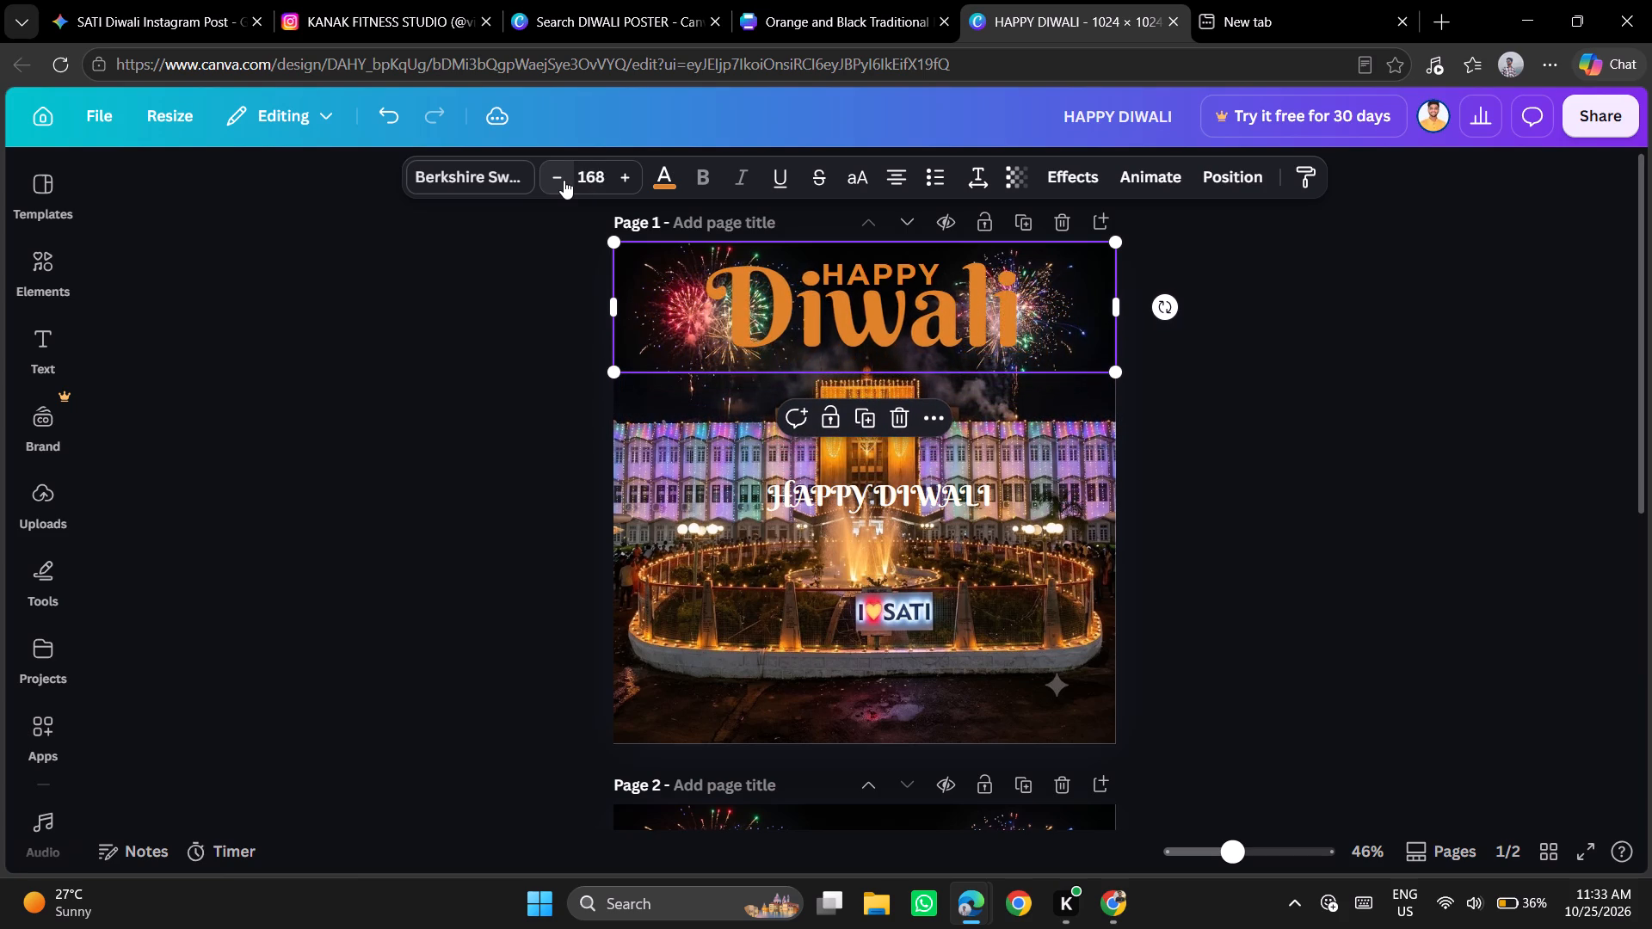
pyautogui.click(393, 346)
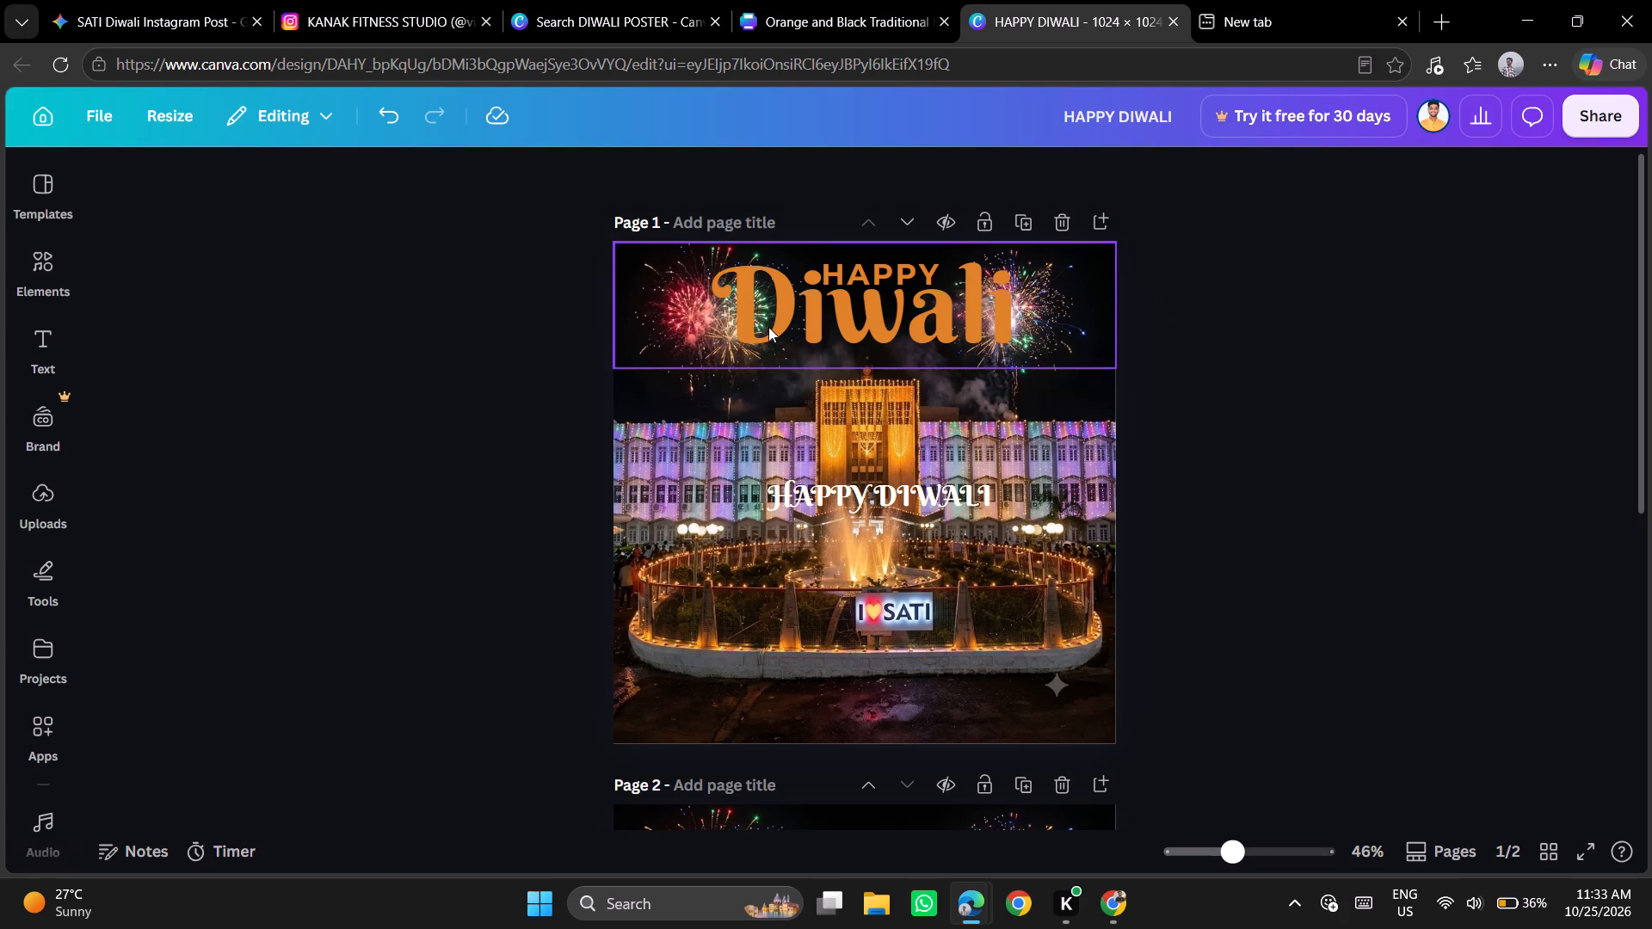
pyautogui.click(844, 325)
pyautogui.moveTo(844, 325); pyautogui.dragTo(846, 339)
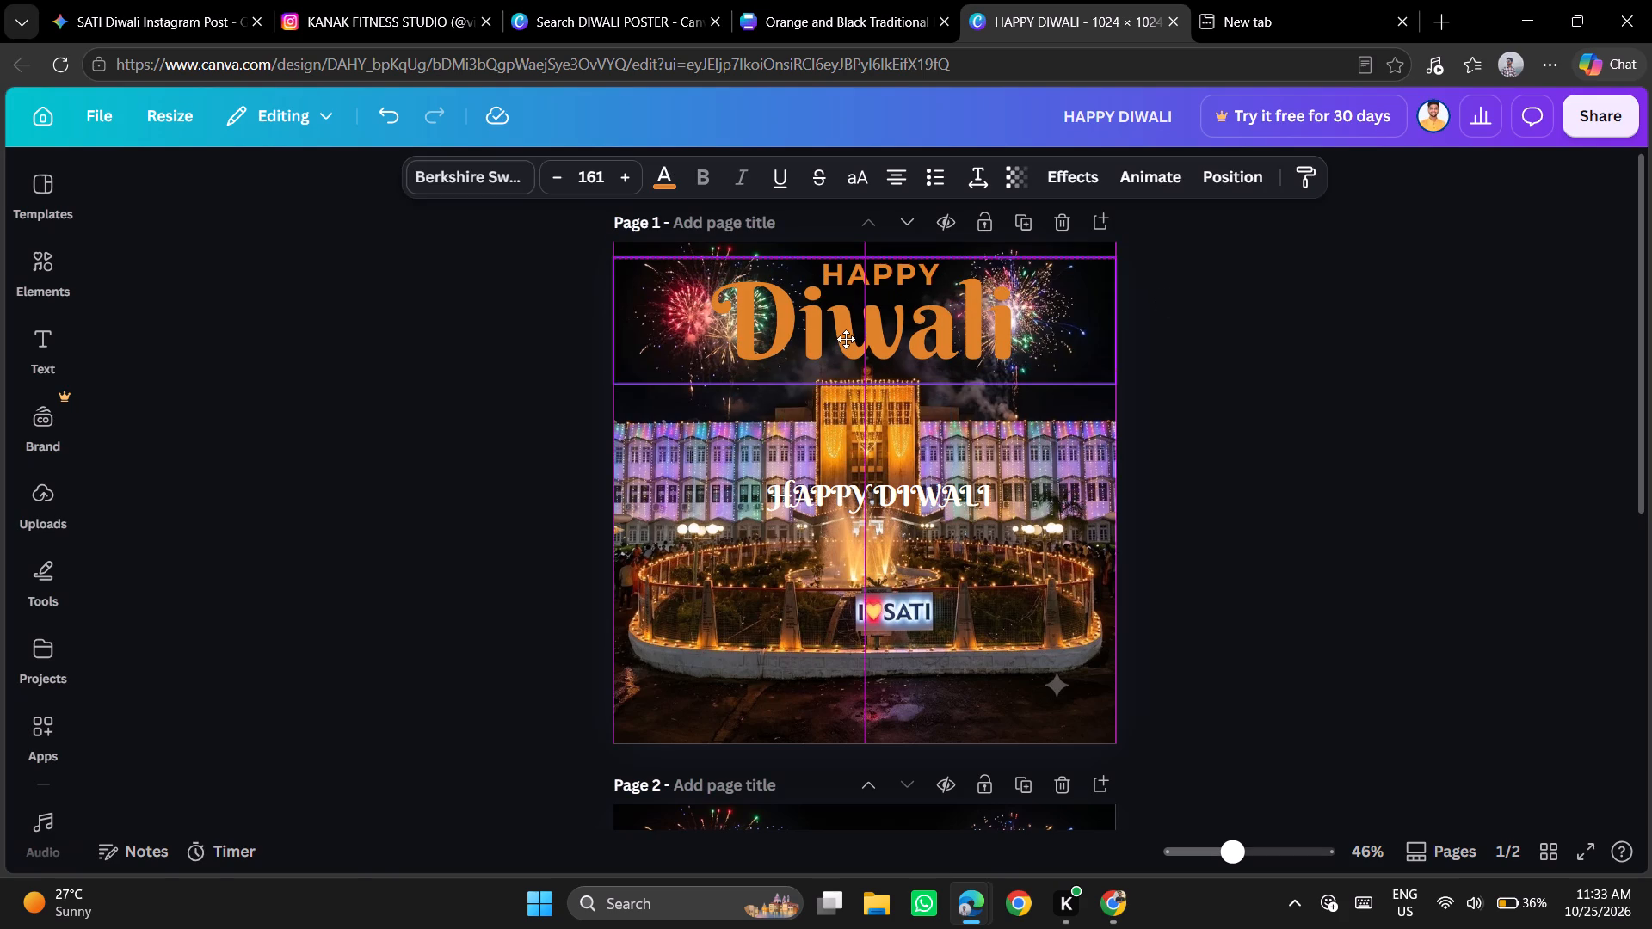
pyautogui.moveTo(846, 339); pyautogui.dragTo(846, 340)
pyautogui.click(428, 359)
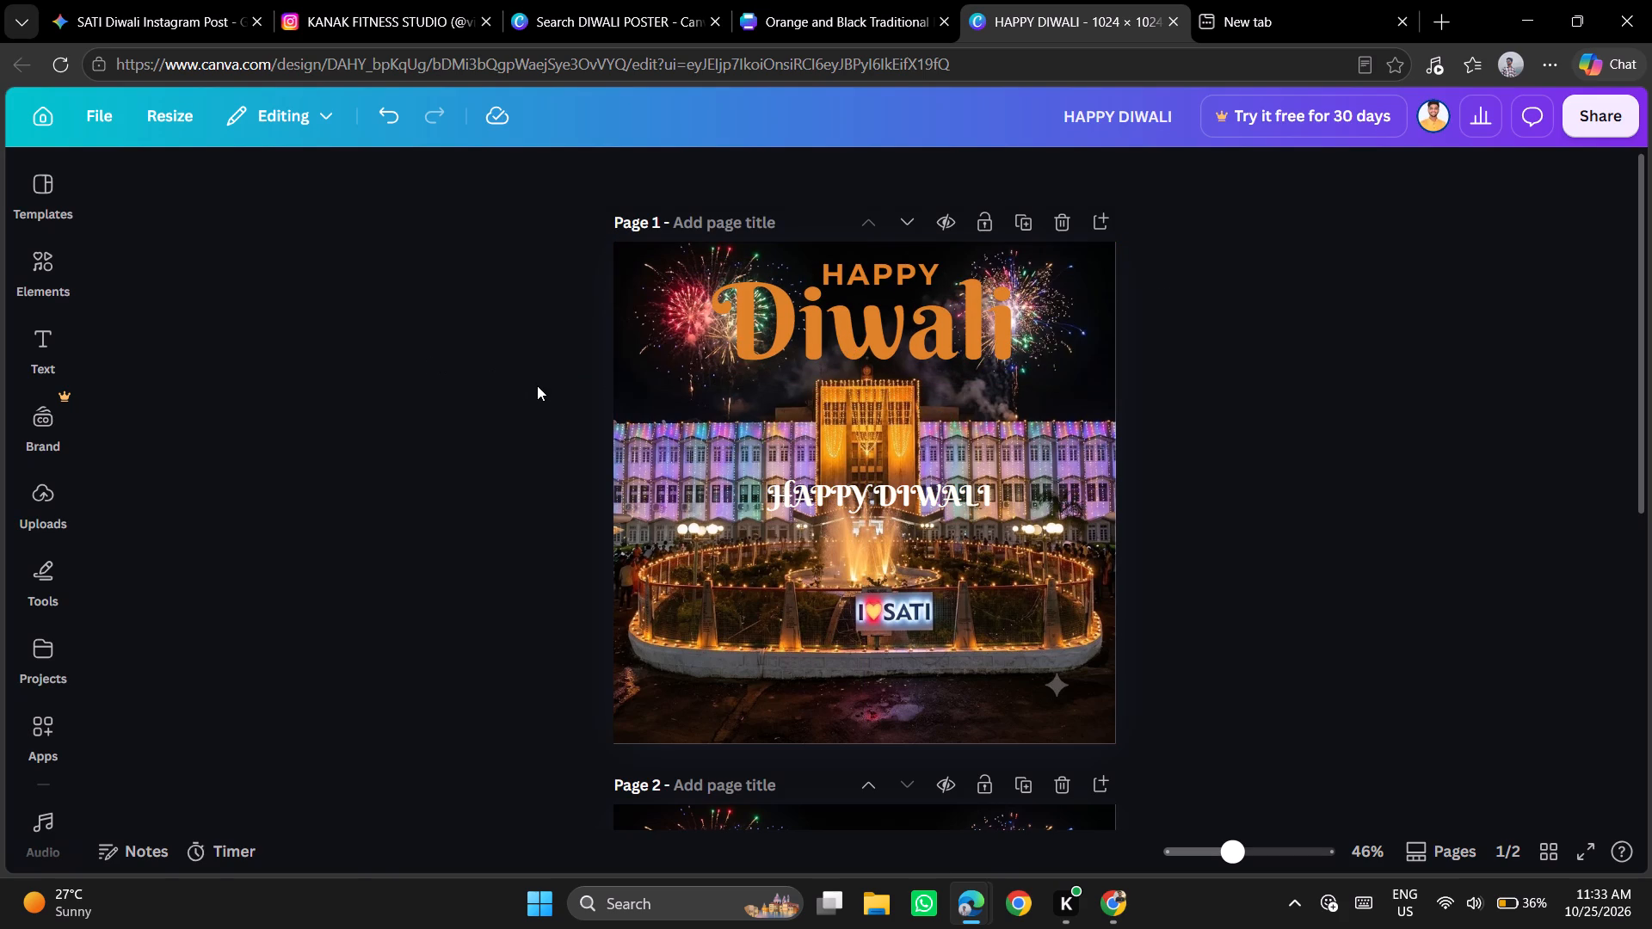
# Delete the white "HAPPY DIWALI" heading from page 1.
pyautogui.click(836, 490)
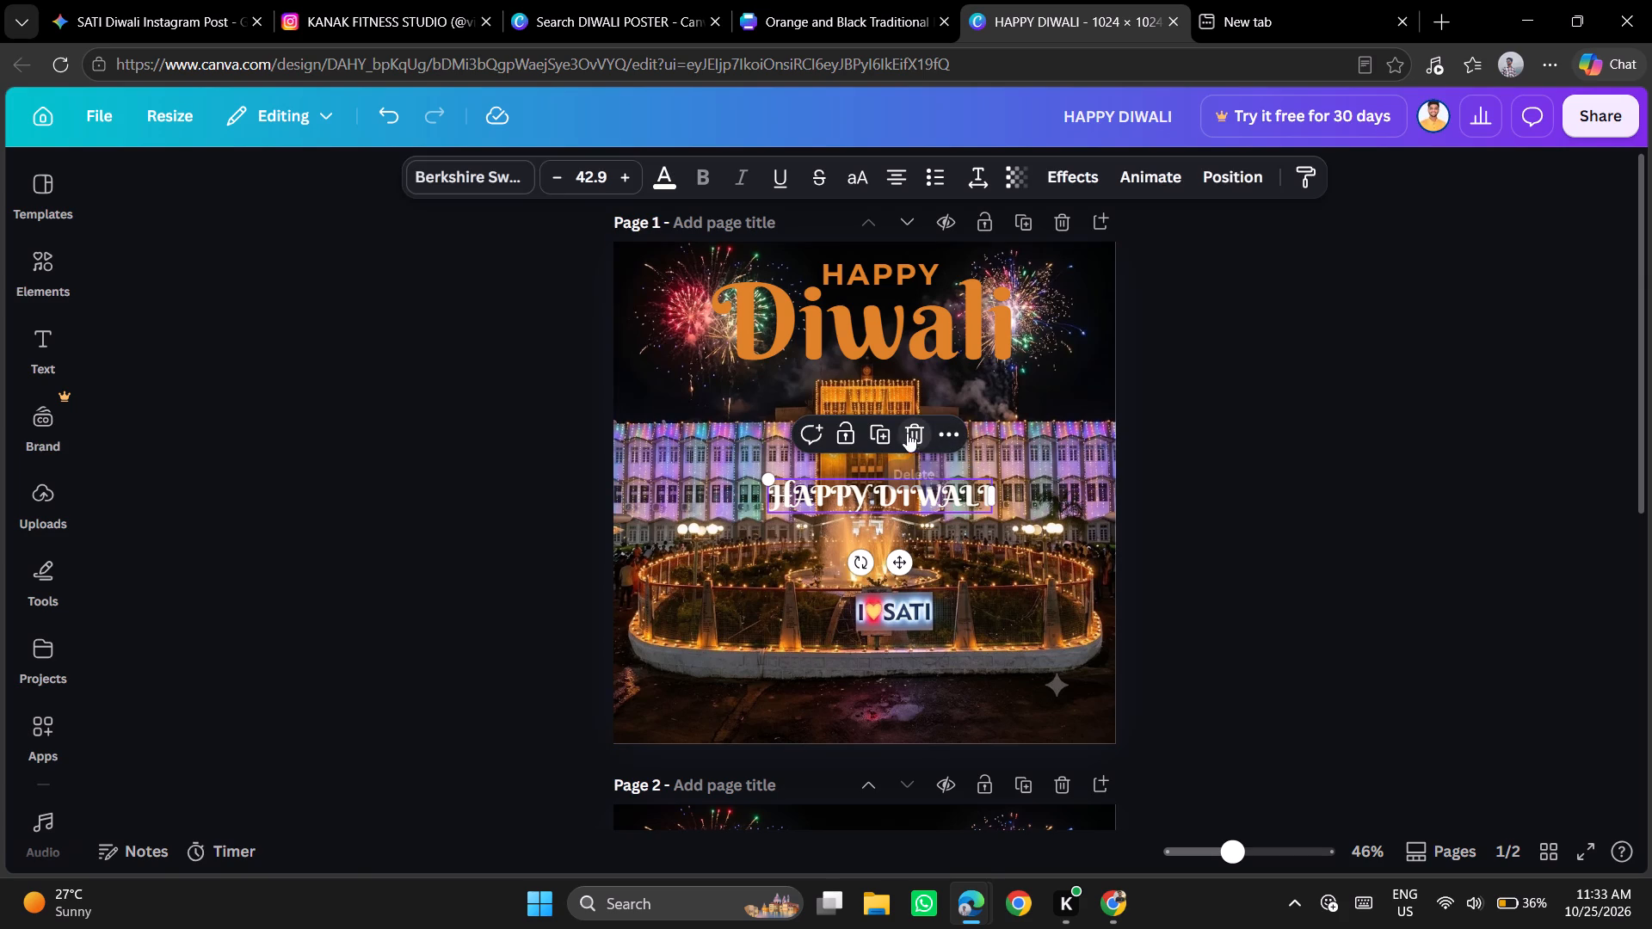
pyautogui.click(907, 433)
# Duplicate page 1 with its orange "HAPPY" and "Diwali" texts.
pyautogui.click(1025, 218)
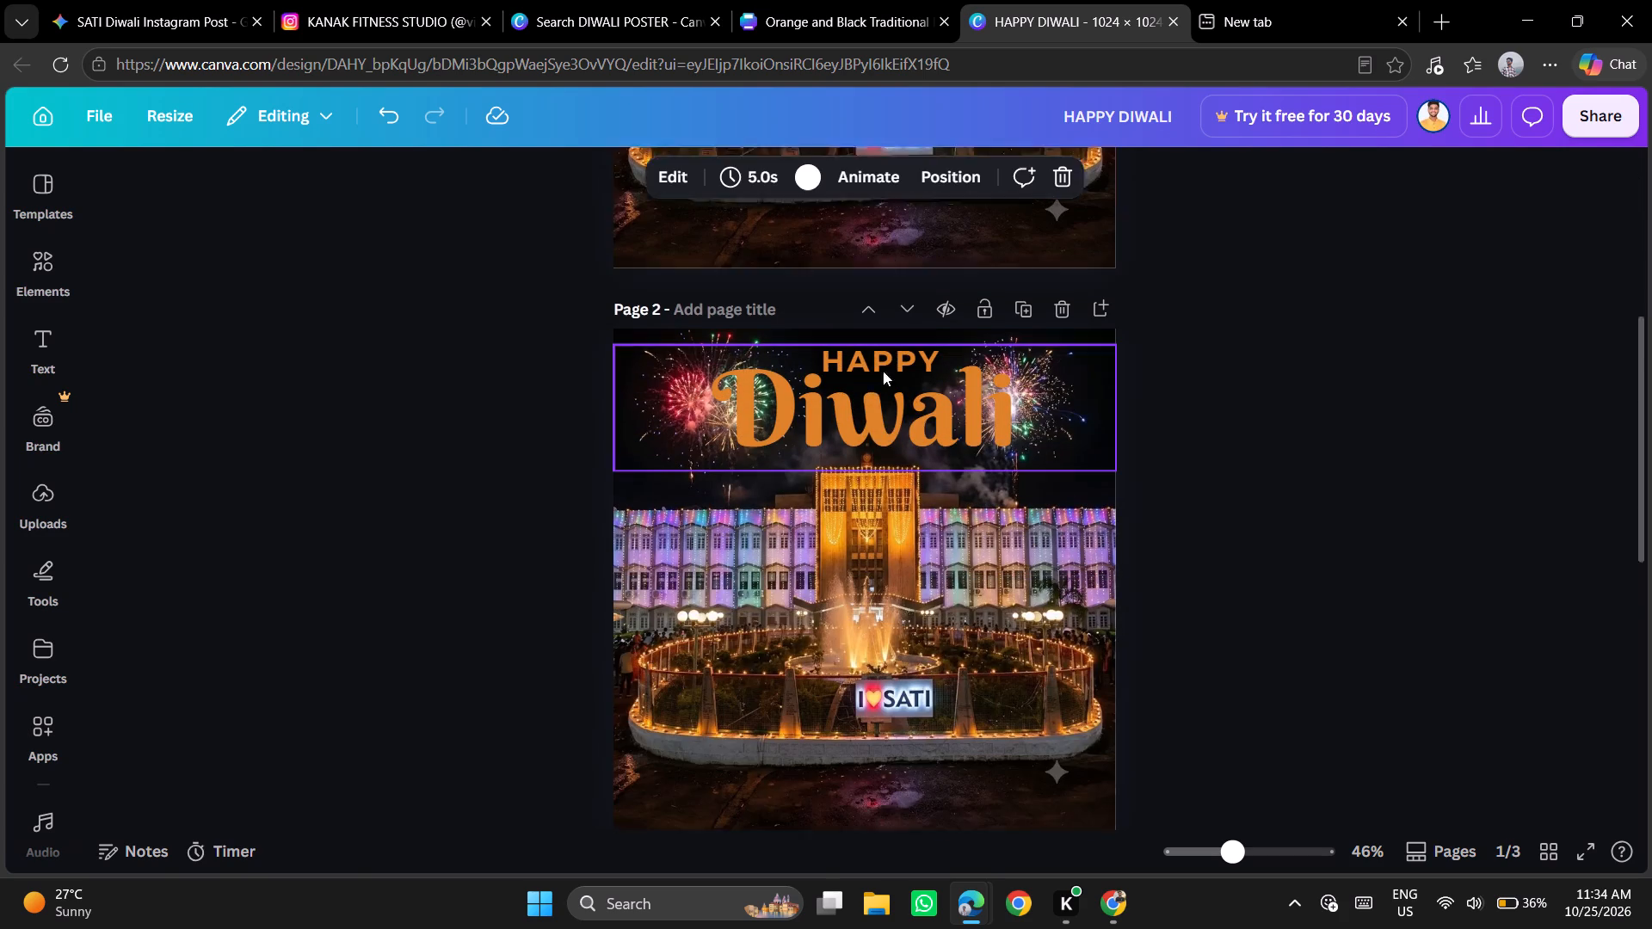
# Reduce the "Diwali" text on page 2 to font size 92.9 and move it down, horizontally centred, to just above the building's tower.
pyautogui.click(877, 312)
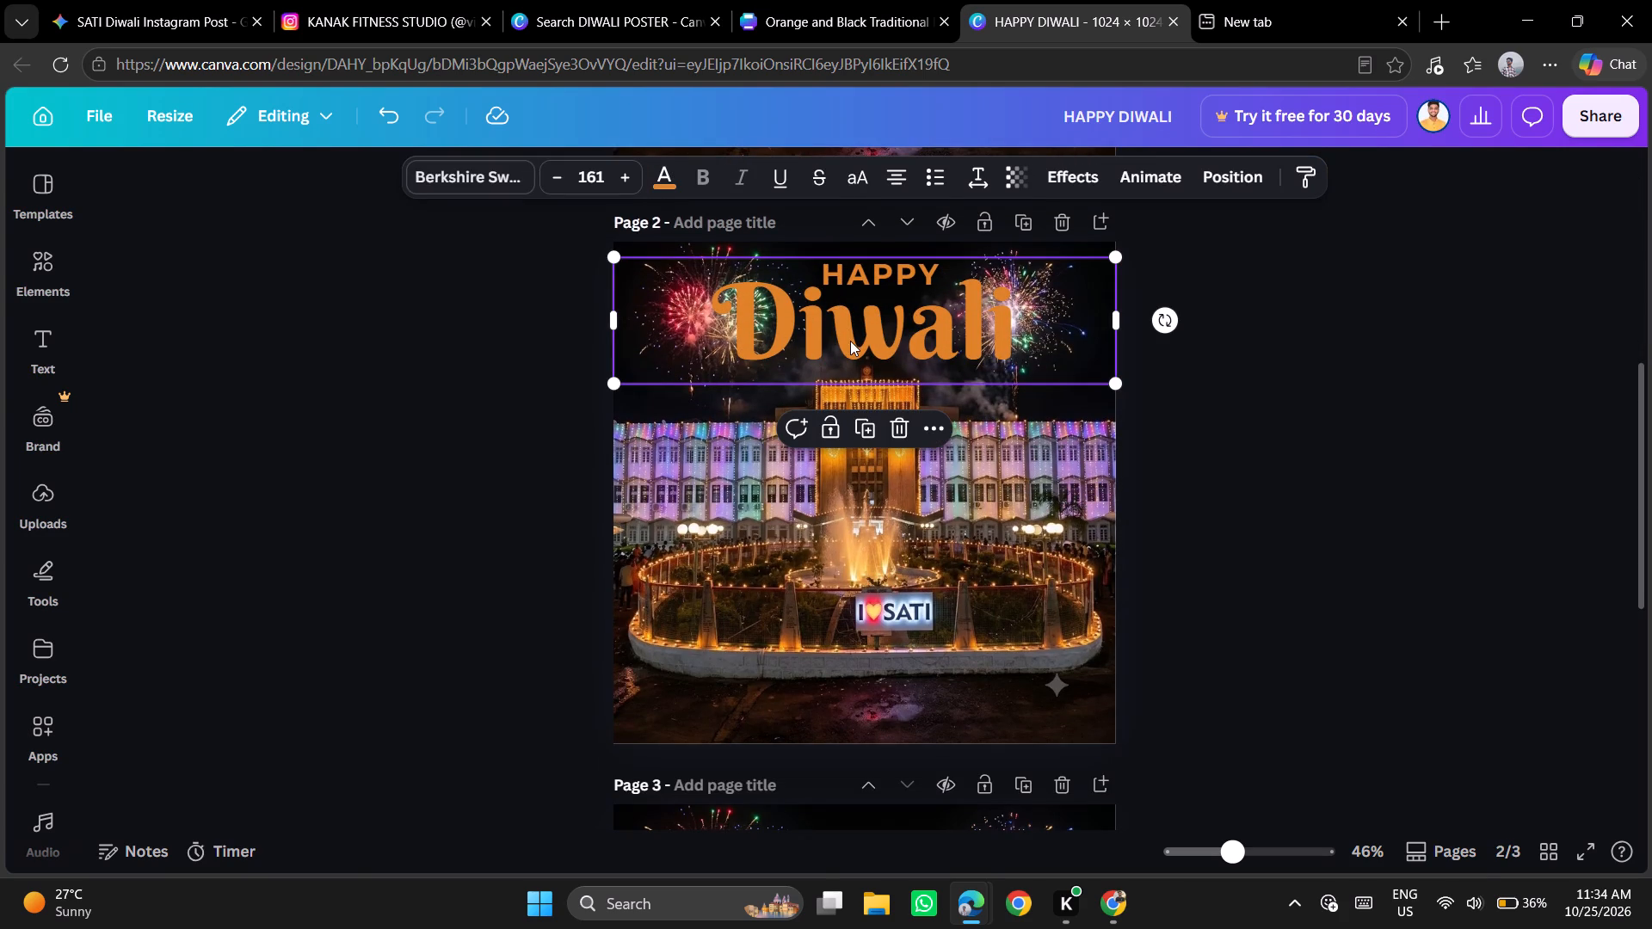
pyautogui.click(850, 341)
pyautogui.click(496, 360)
pyautogui.click(628, 329)
pyautogui.click(561, 176)
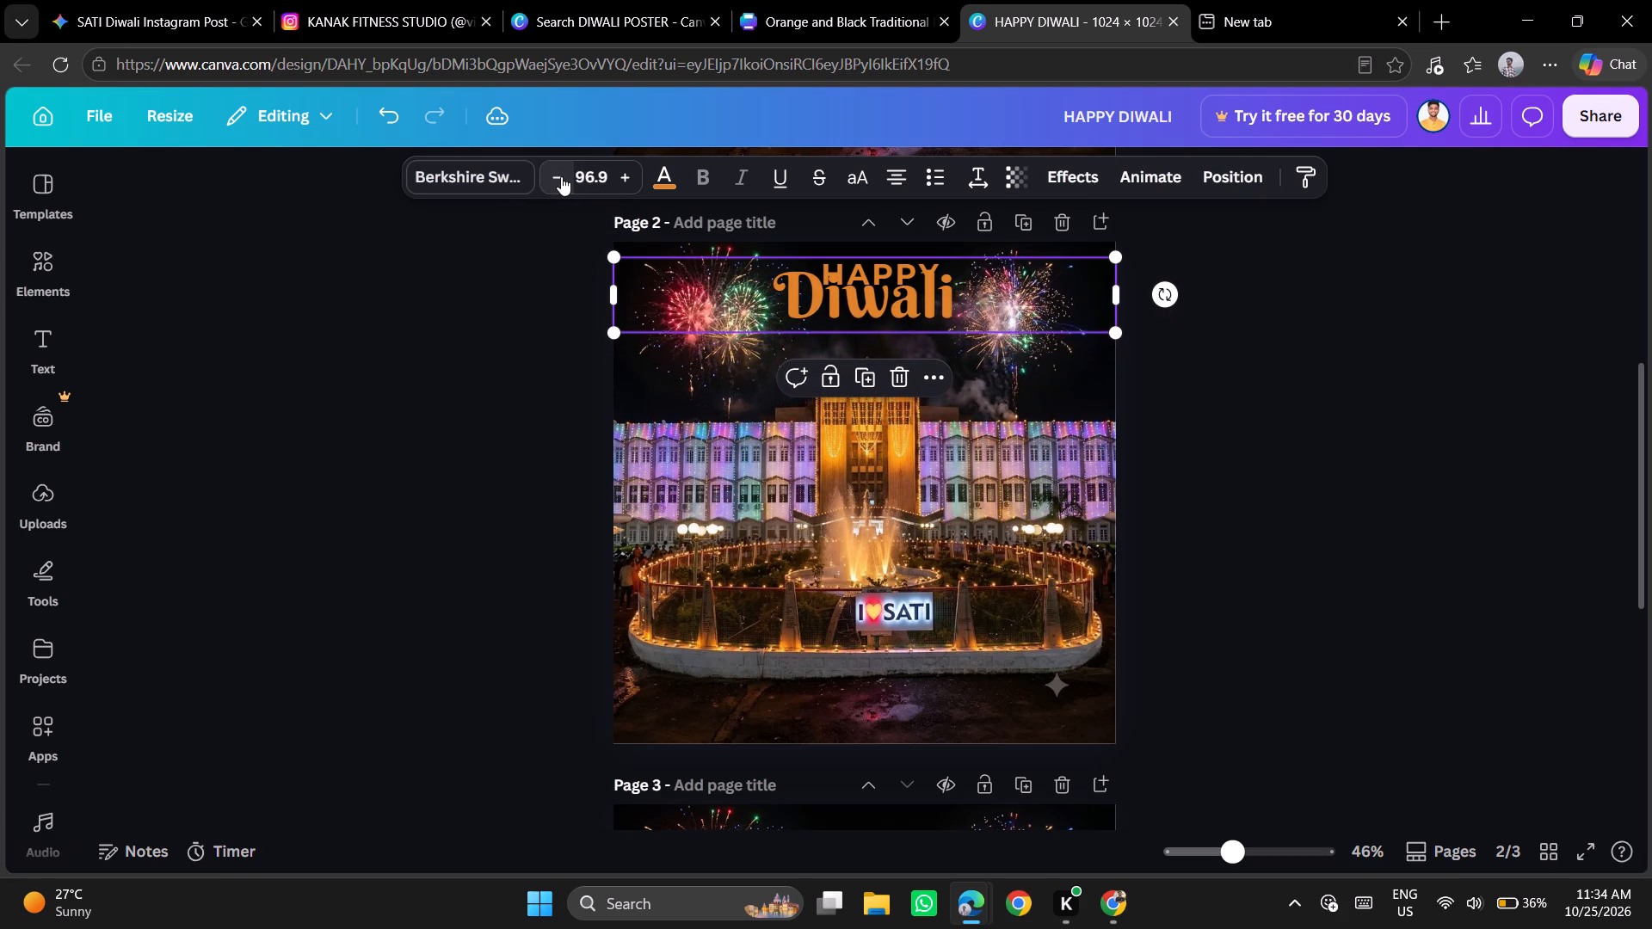
pyautogui.moveTo(1049, 289); pyautogui.dragTo(1046, 332)
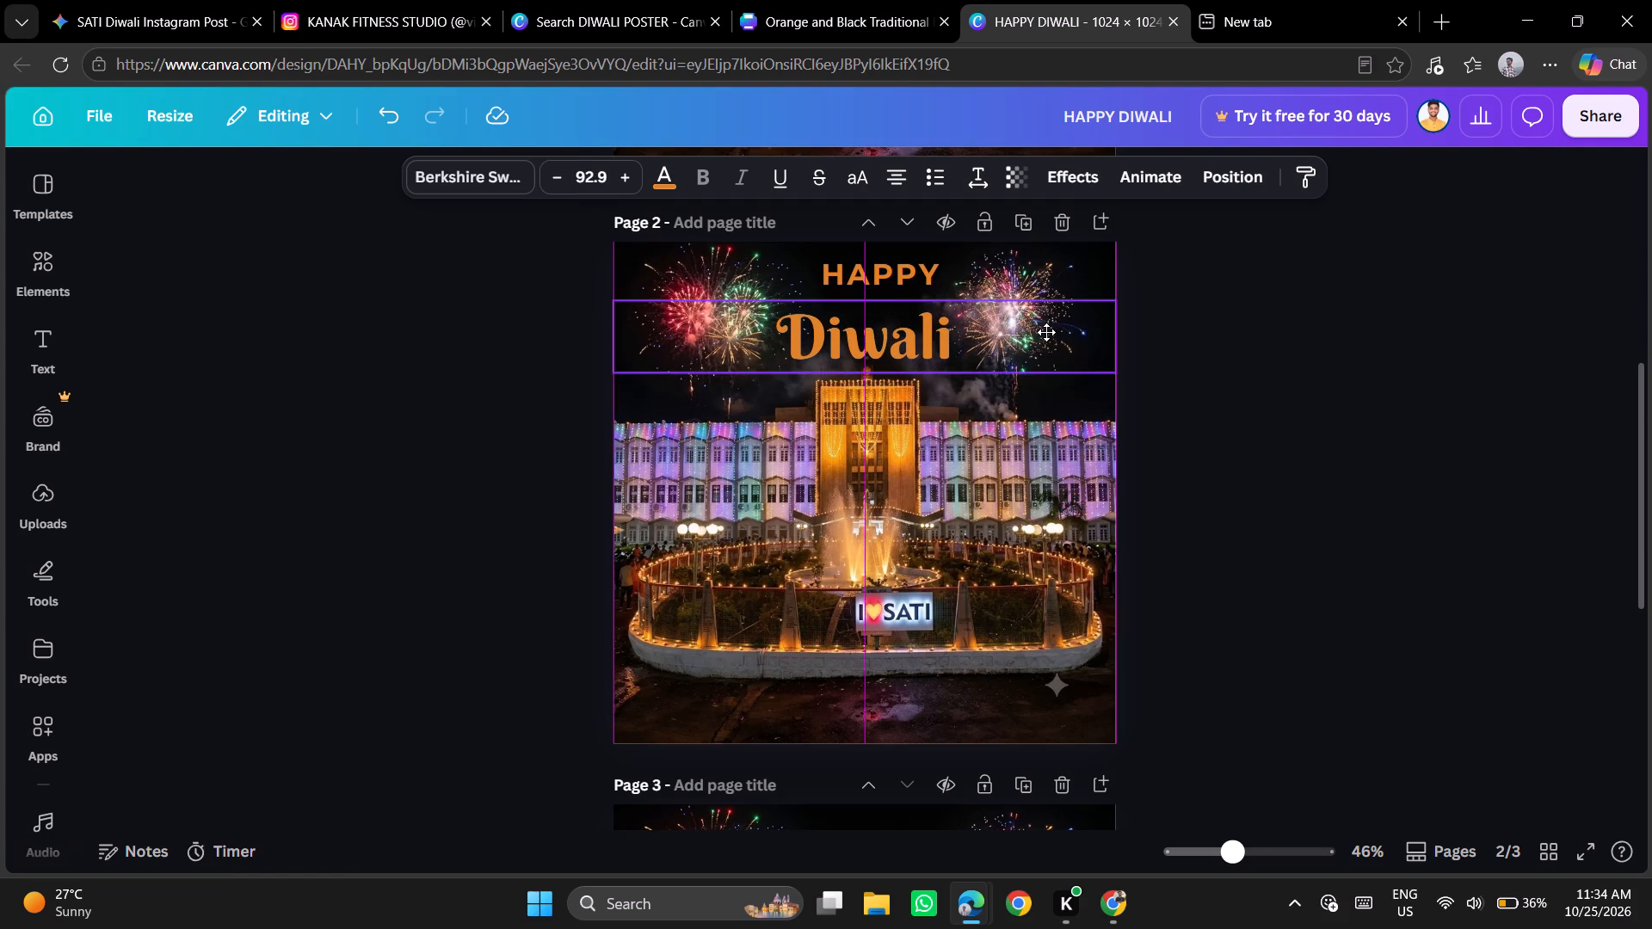
pyautogui.moveTo(1046, 332); pyautogui.dragTo(1040, 342)
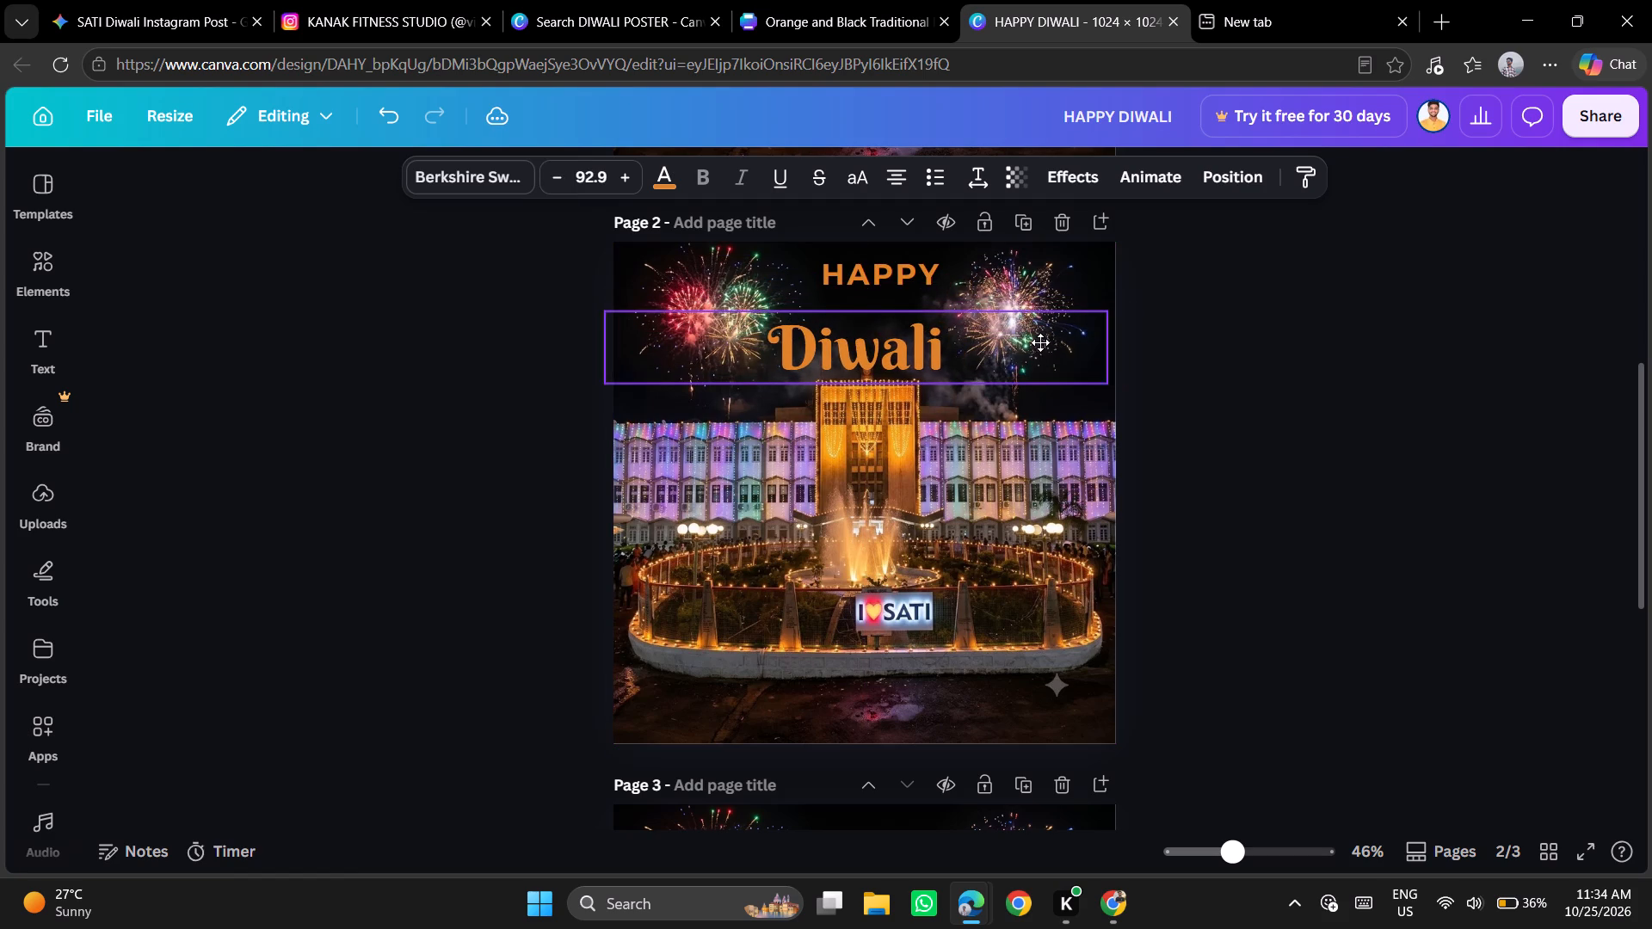
pyautogui.moveTo(1040, 342); pyautogui.dragTo(1052, 343)
pyautogui.click(1179, 287)
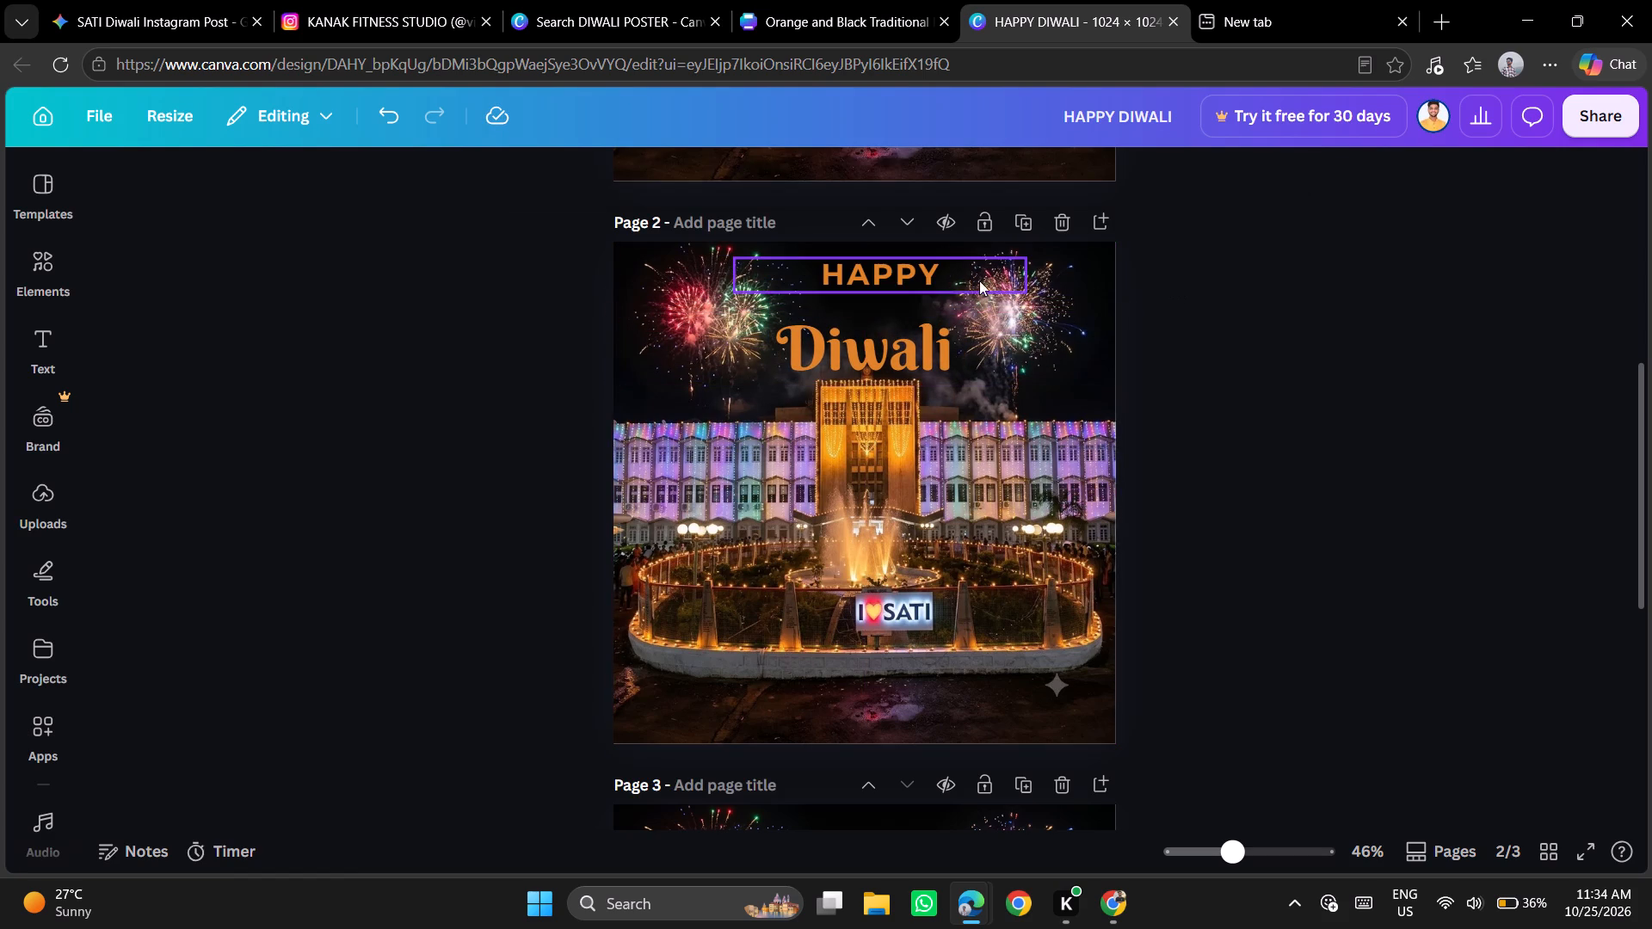
# Move the "HAPPY" text on page 2 down to just above "Diwali", horizontally centred, about 74 px from the page top.
pyautogui.click(872, 272)
pyautogui.moveTo(875, 272); pyautogui.dragTo(879, 302)
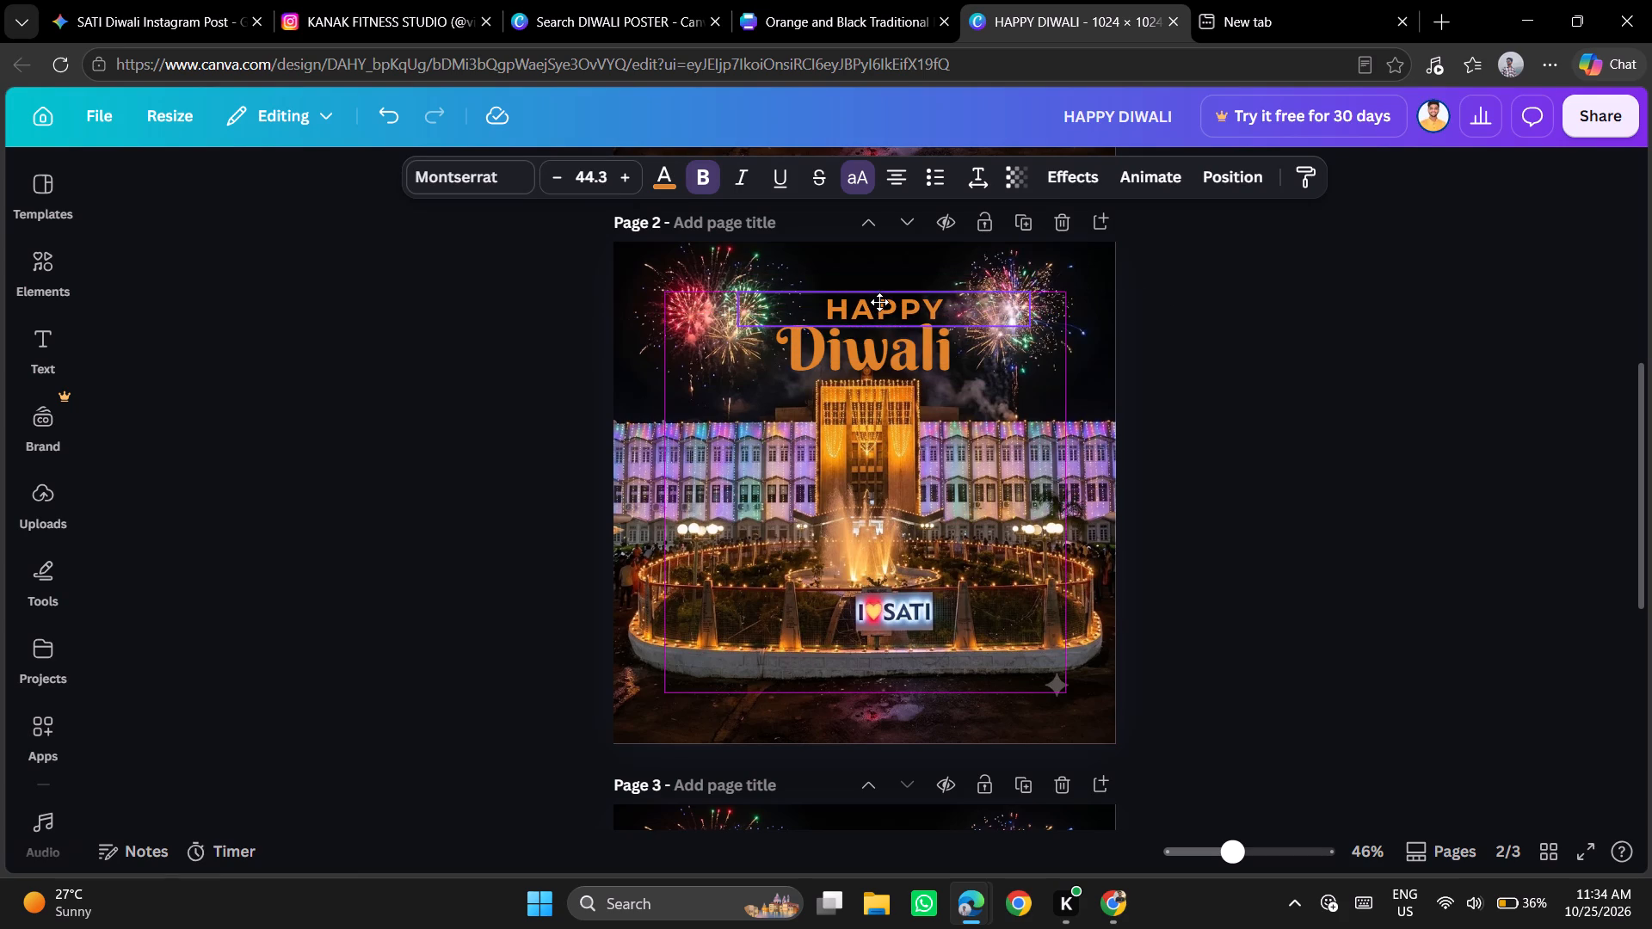
pyautogui.moveTo(879, 302); pyautogui.dragTo(866, 295)
pyautogui.click(1161, 292)
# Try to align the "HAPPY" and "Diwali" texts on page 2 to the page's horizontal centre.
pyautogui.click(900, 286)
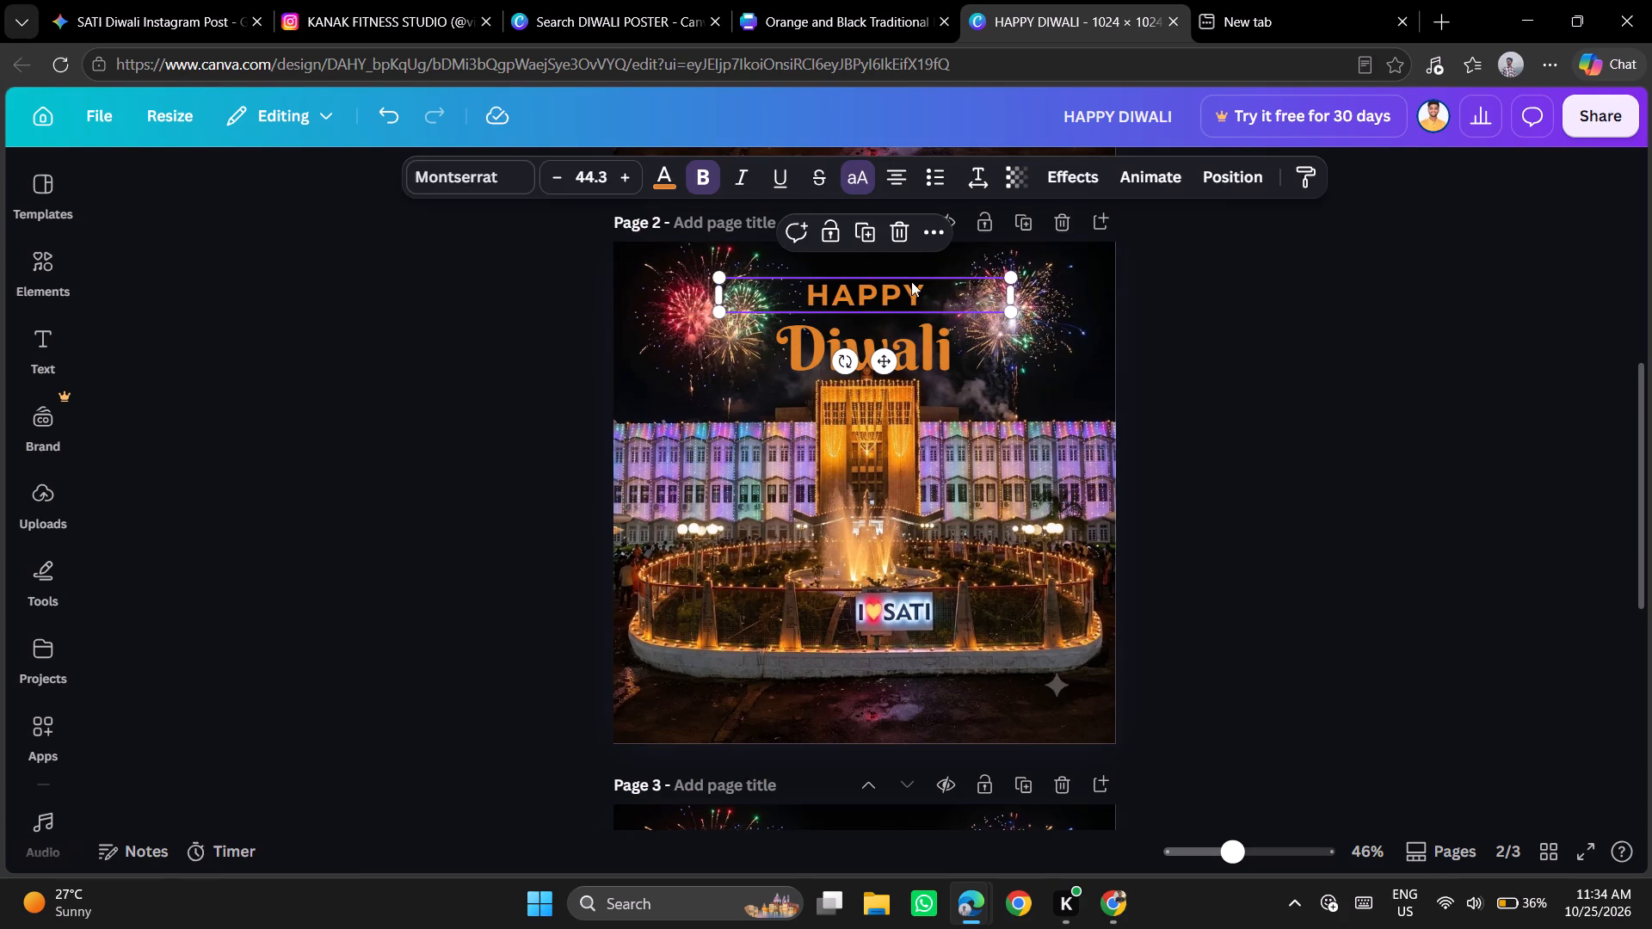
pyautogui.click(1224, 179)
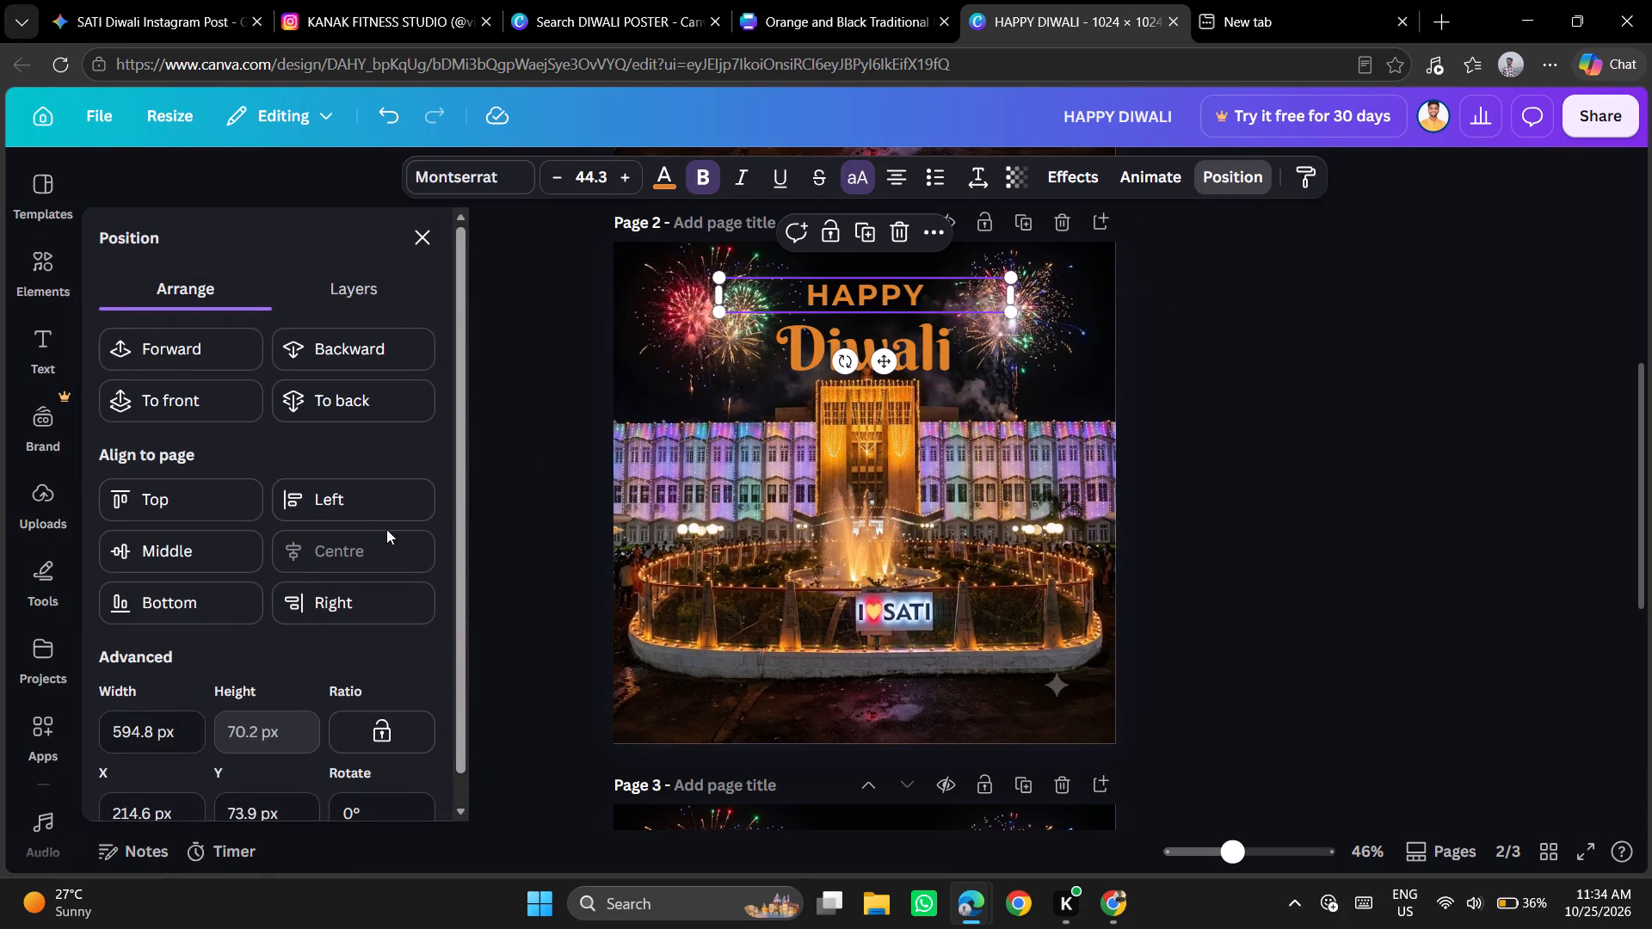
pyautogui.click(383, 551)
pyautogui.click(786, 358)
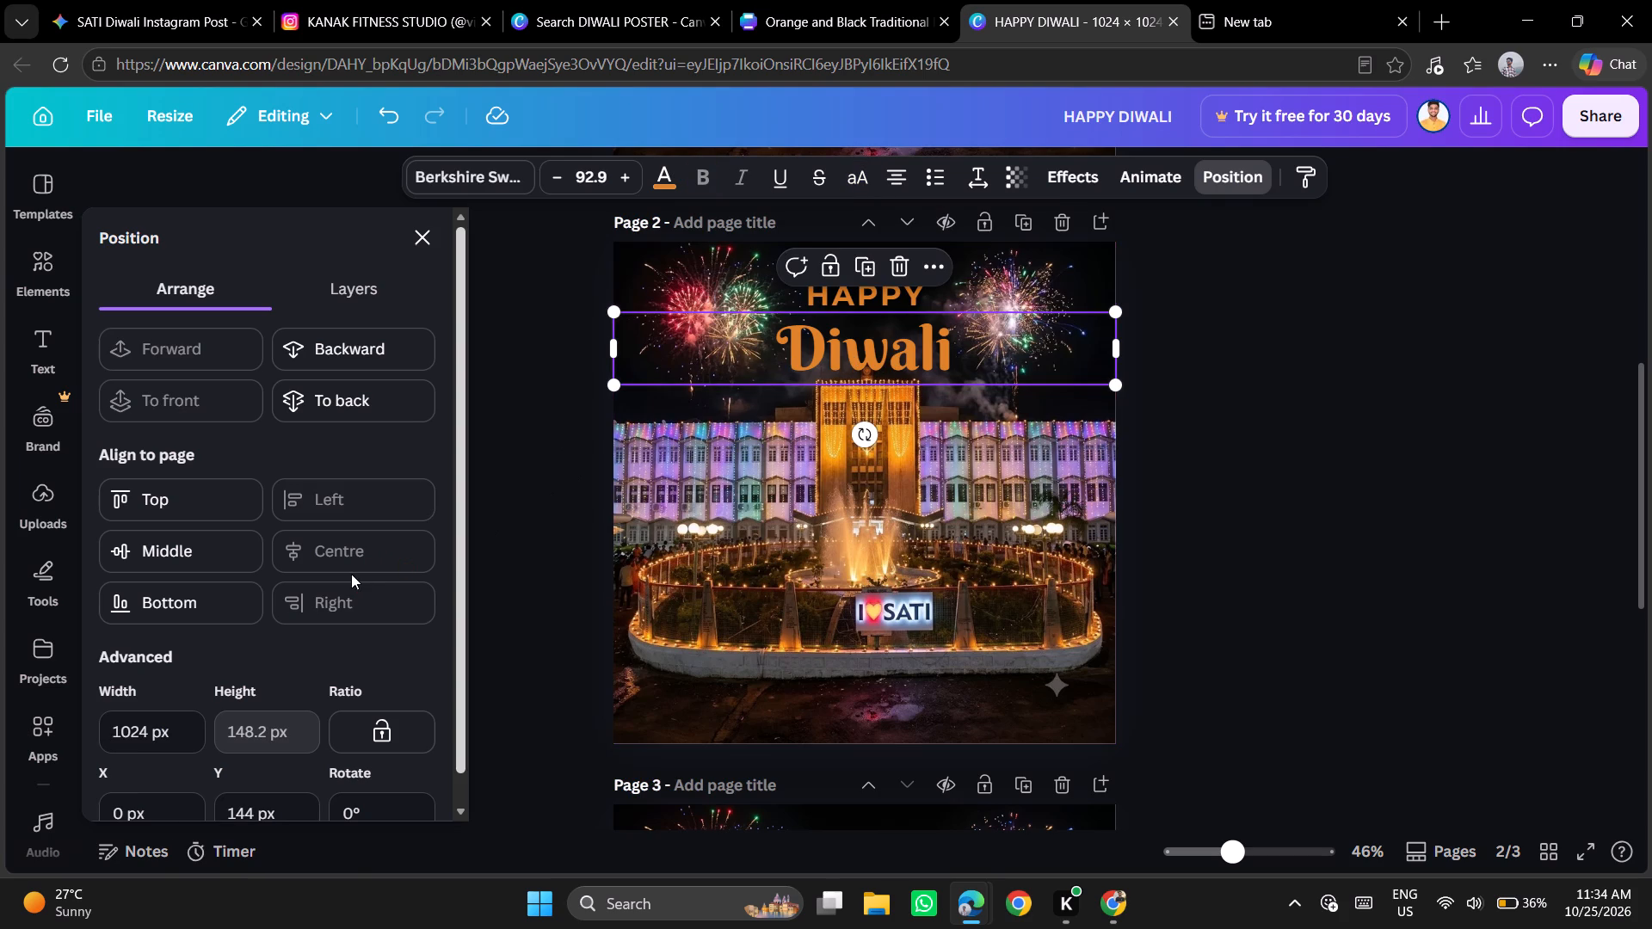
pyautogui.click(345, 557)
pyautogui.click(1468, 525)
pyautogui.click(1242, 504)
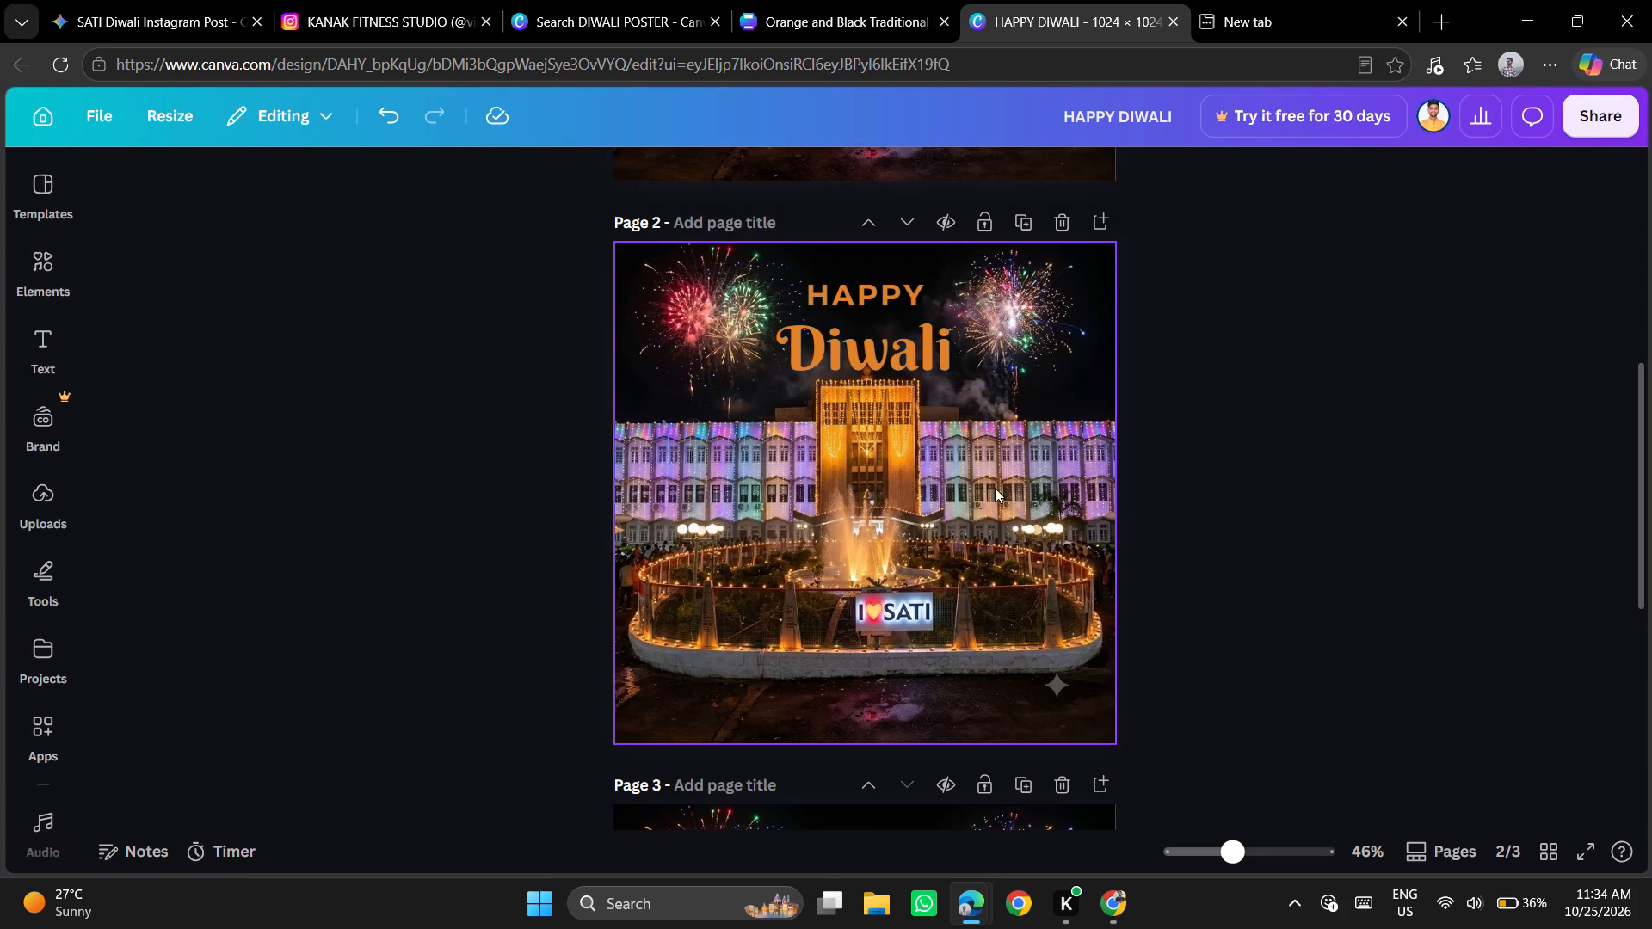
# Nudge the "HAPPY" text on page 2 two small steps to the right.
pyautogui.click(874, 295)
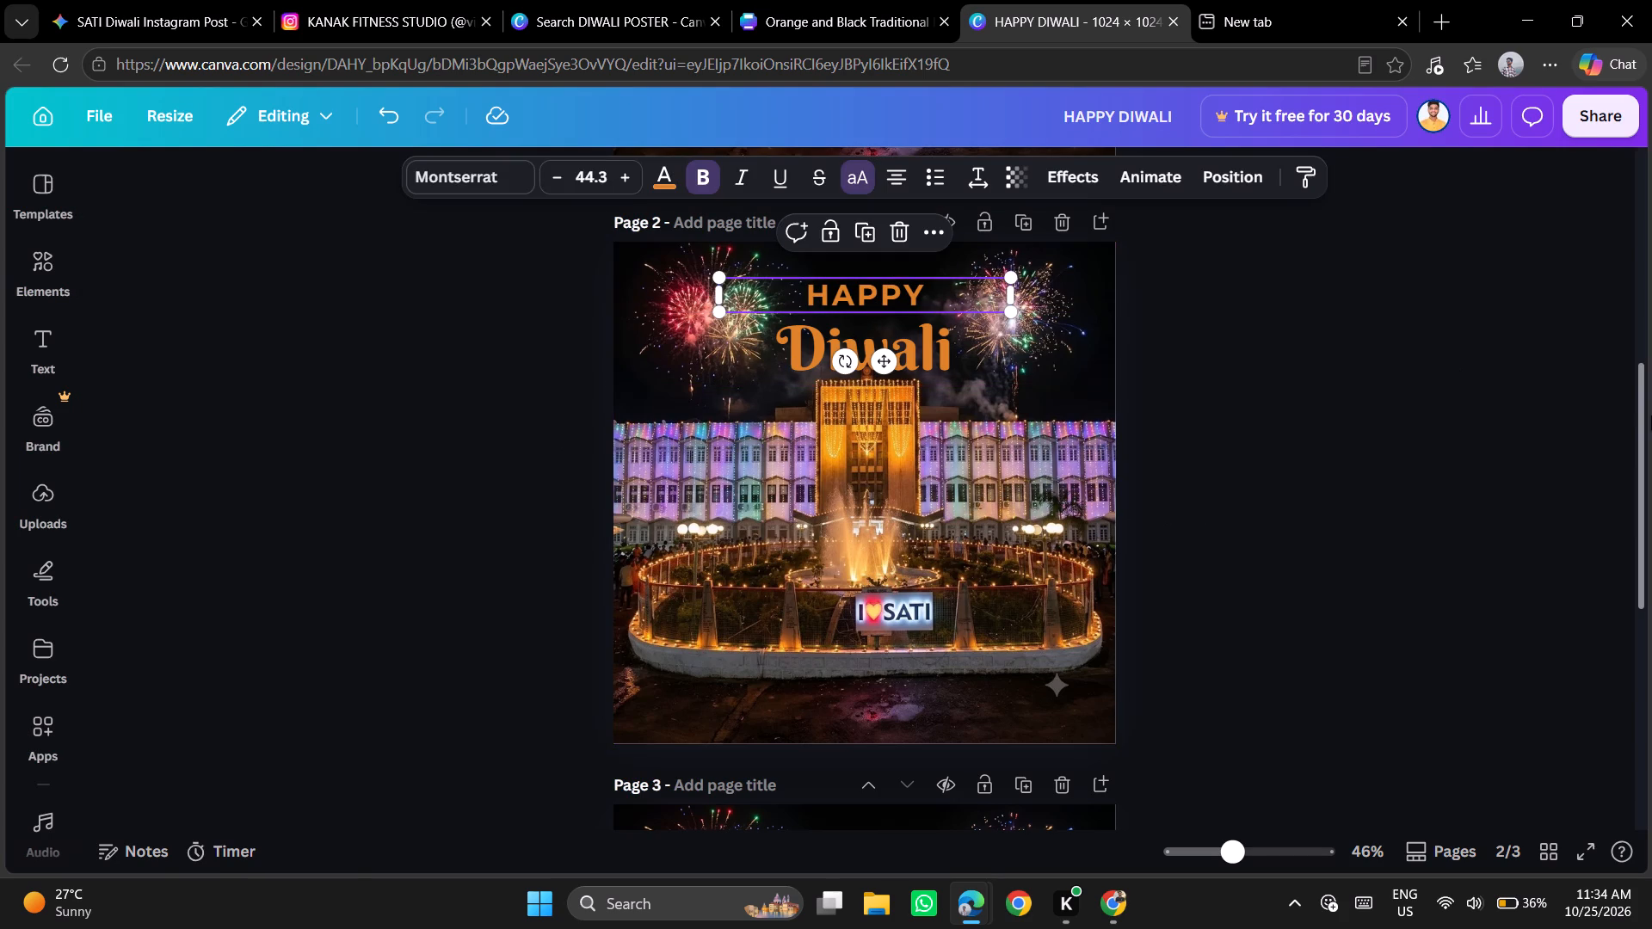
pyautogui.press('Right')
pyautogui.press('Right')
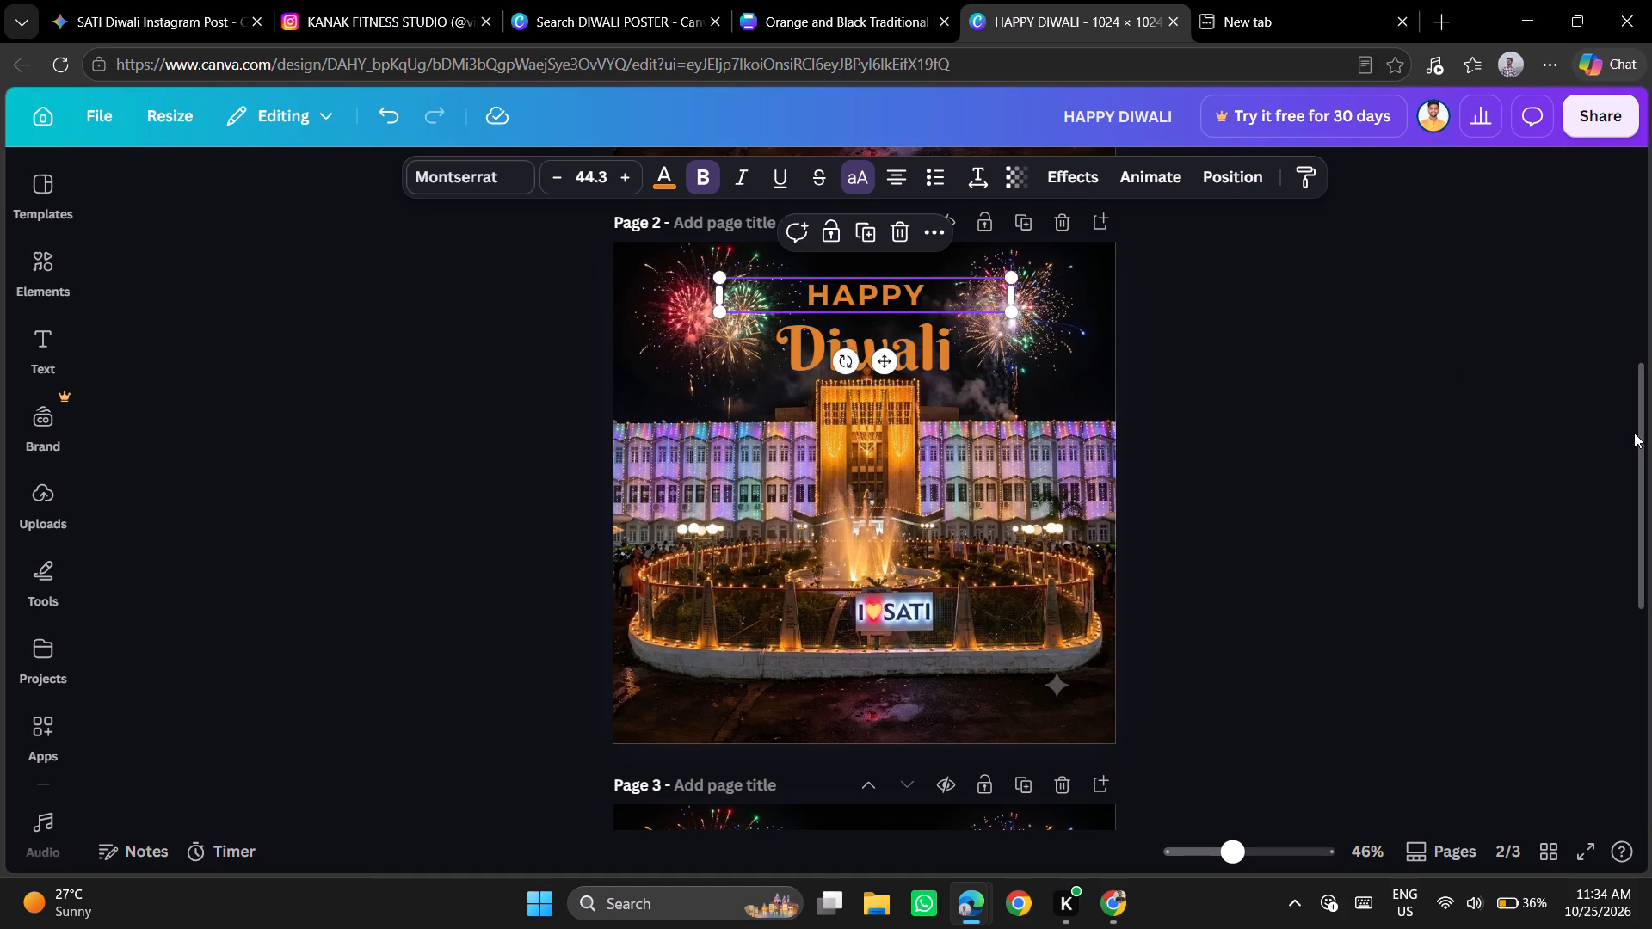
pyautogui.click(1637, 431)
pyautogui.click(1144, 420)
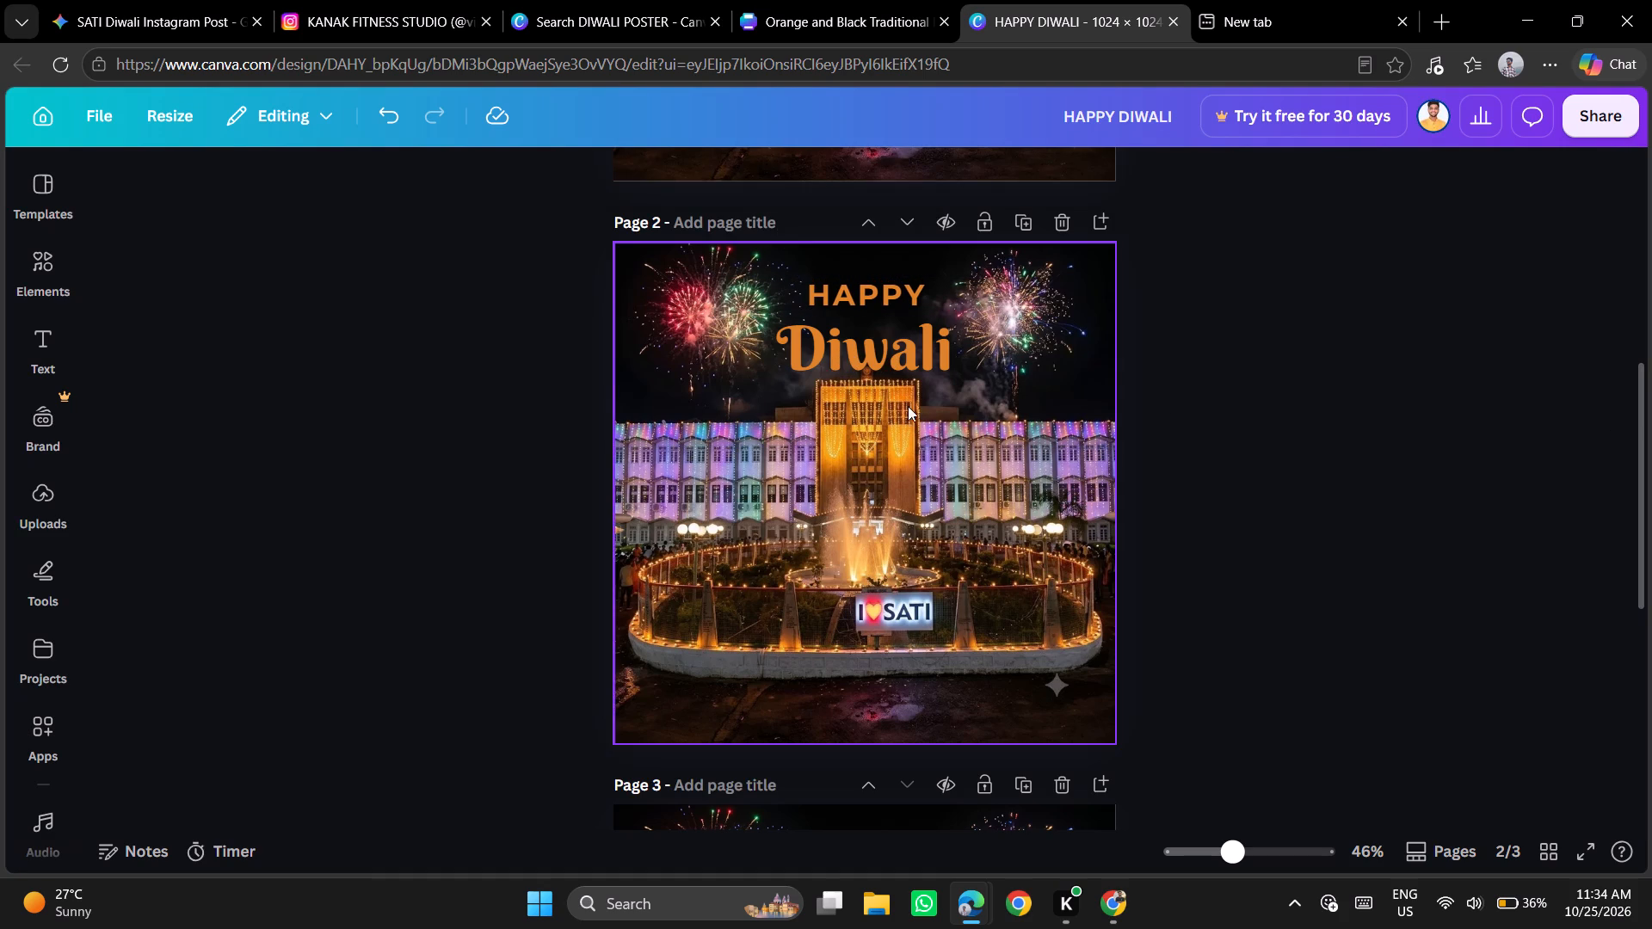
# Move the "Diwali" text on page 2 slightly up, closer to "HAPPY", keeping it horizontally centred.
pyautogui.click(902, 345)
pyautogui.moveTo(1021, 368); pyautogui.dragTo(1018, 360)
pyautogui.click(1218, 359)
# Move the "HAPPY" text on page 2 slightly up and align it to the page's horizontal centre.
pyautogui.click(874, 295)
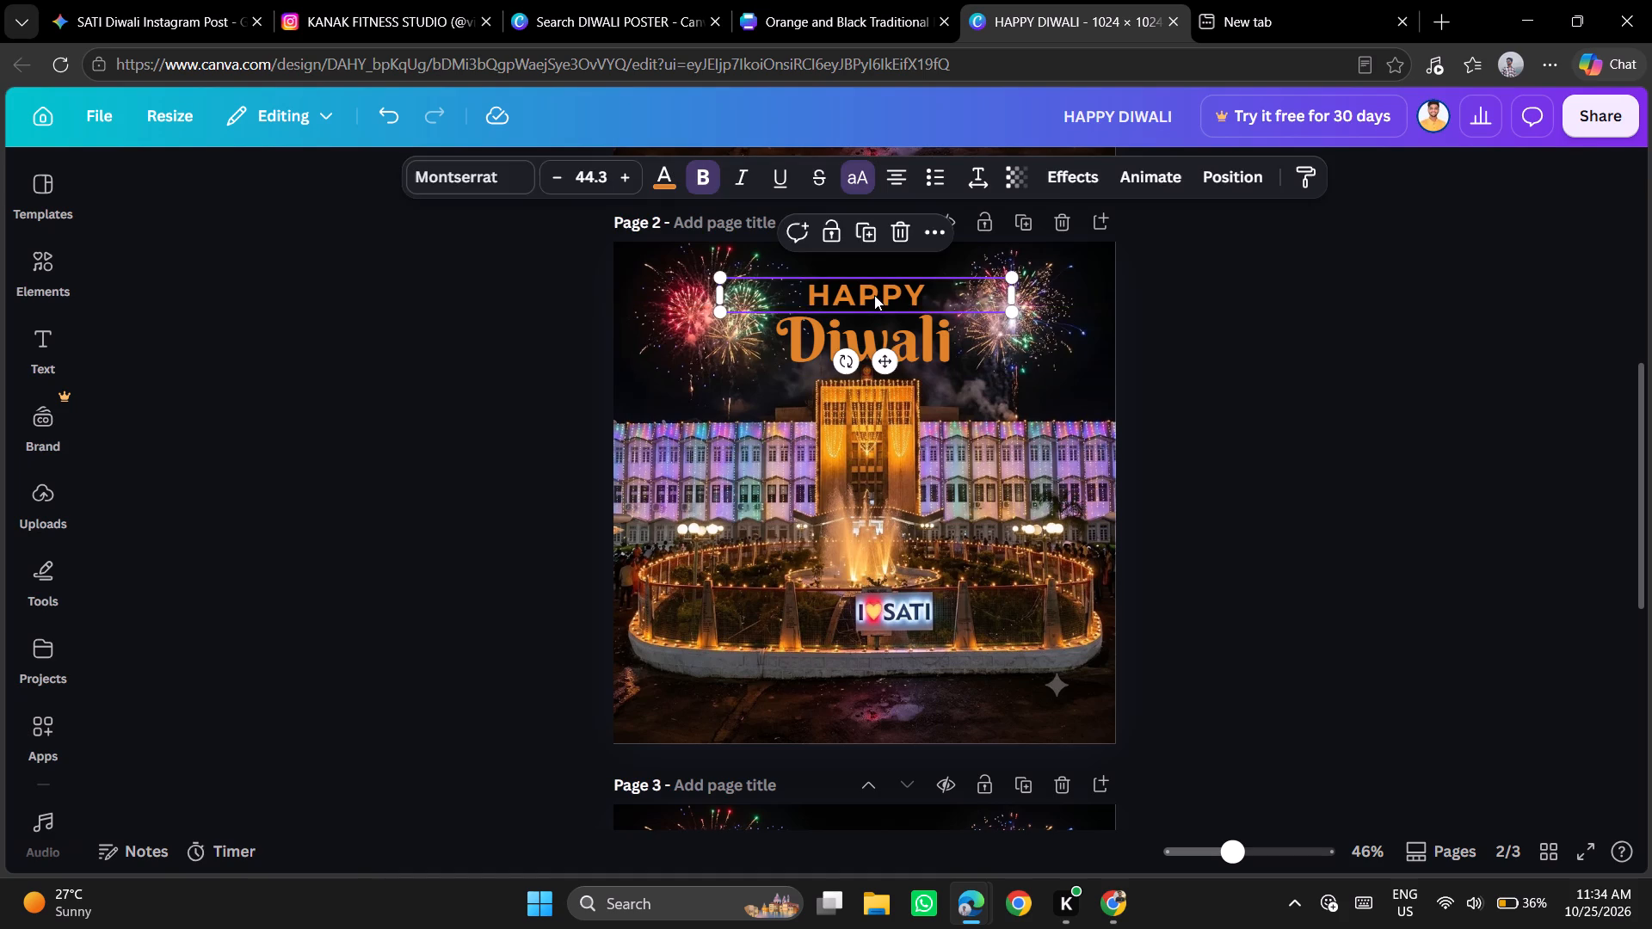
pyautogui.moveTo(874, 295); pyautogui.dragTo(879, 295)
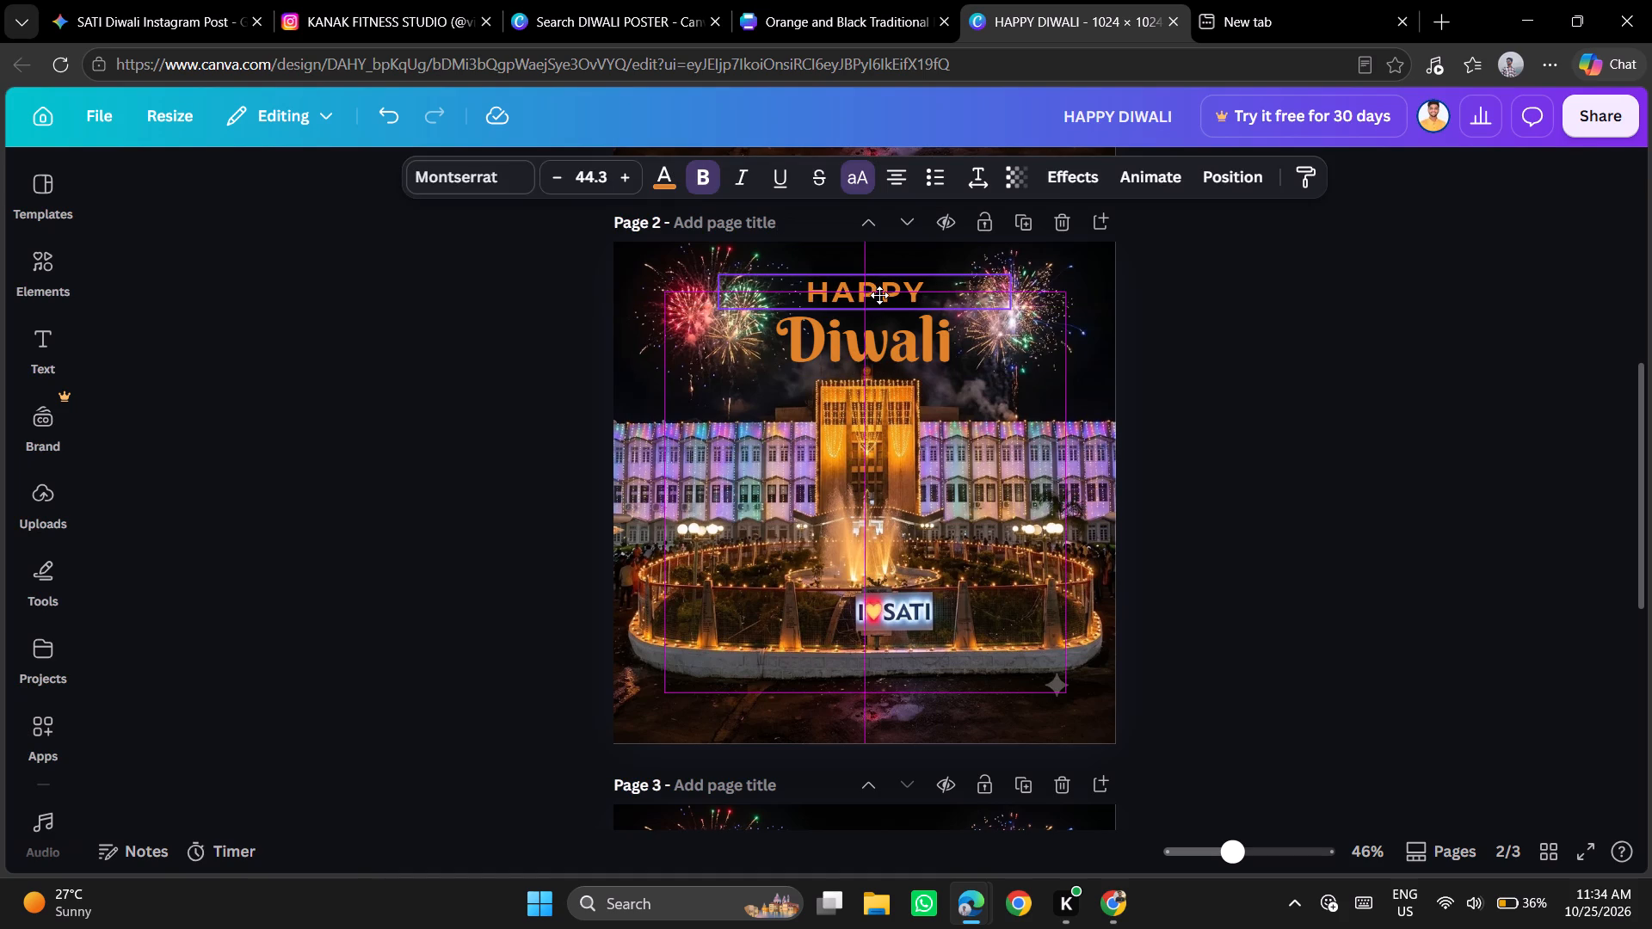
pyautogui.moveTo(879, 295); pyautogui.dragTo(885, 295)
pyautogui.click(1232, 327)
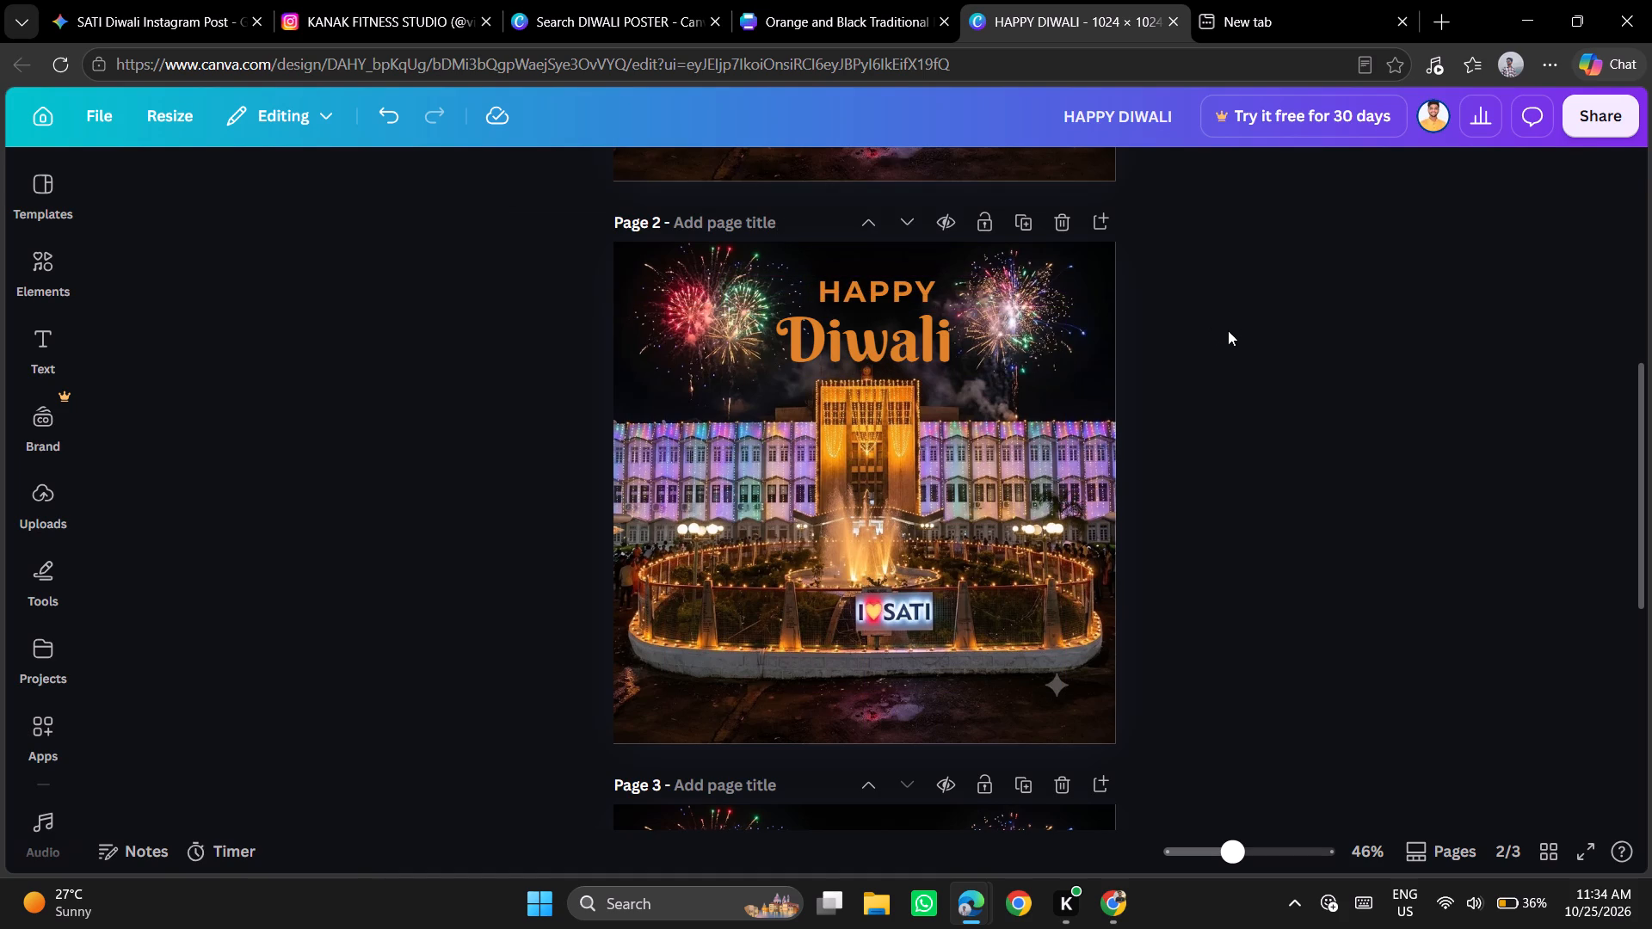
pyautogui.click(910, 290)
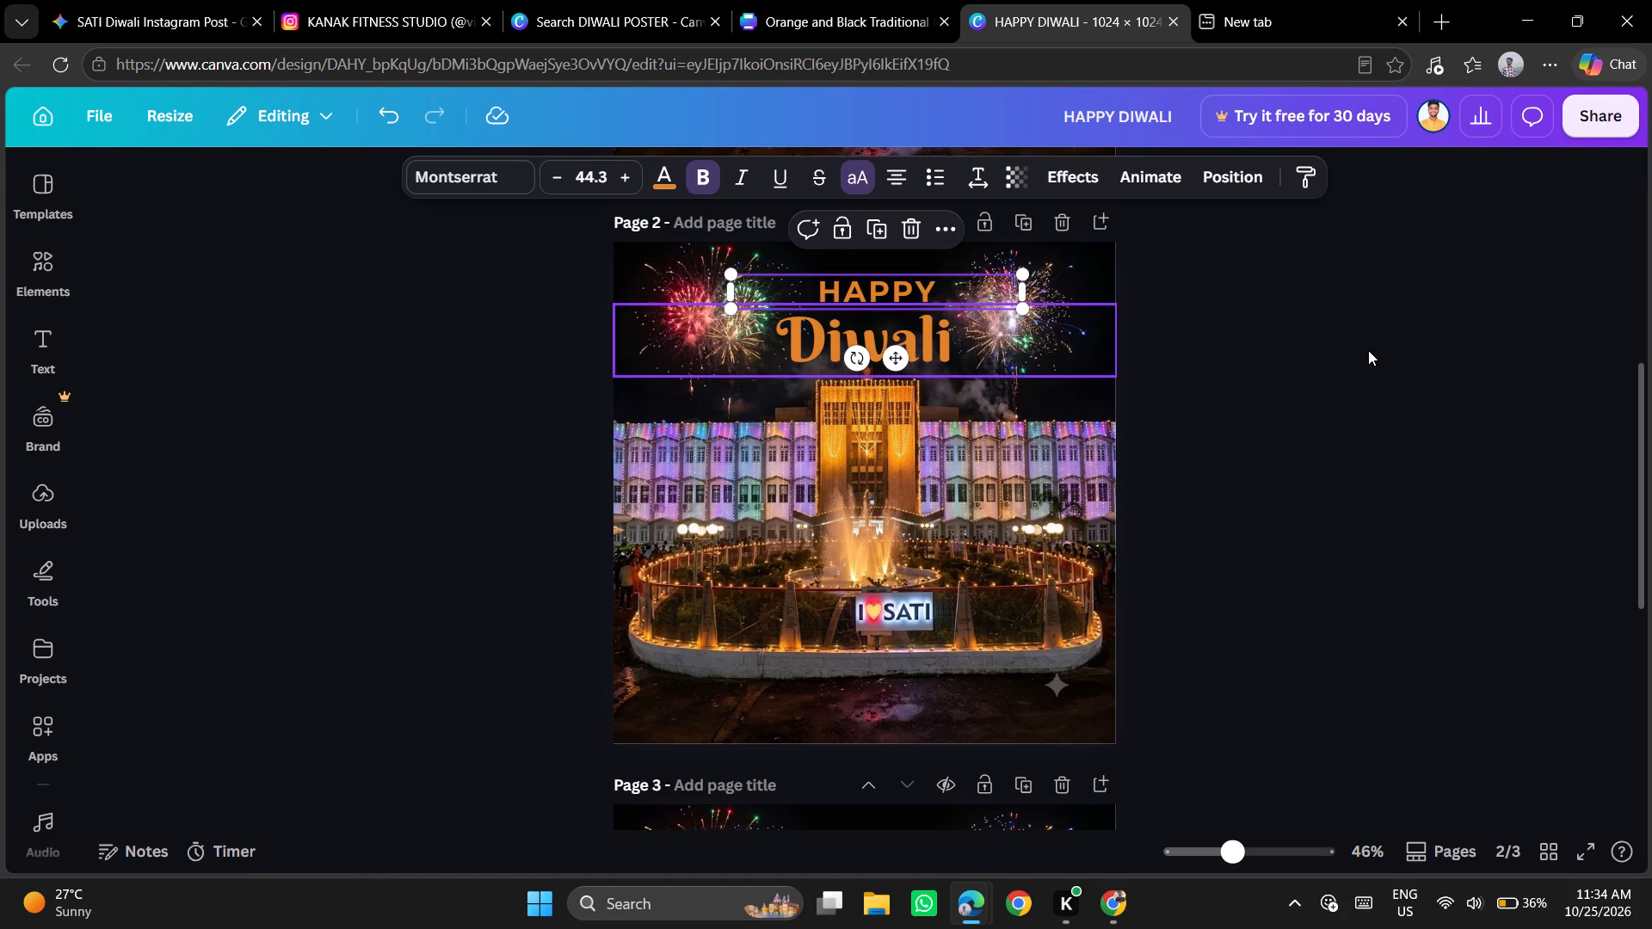
pyautogui.press('Left')
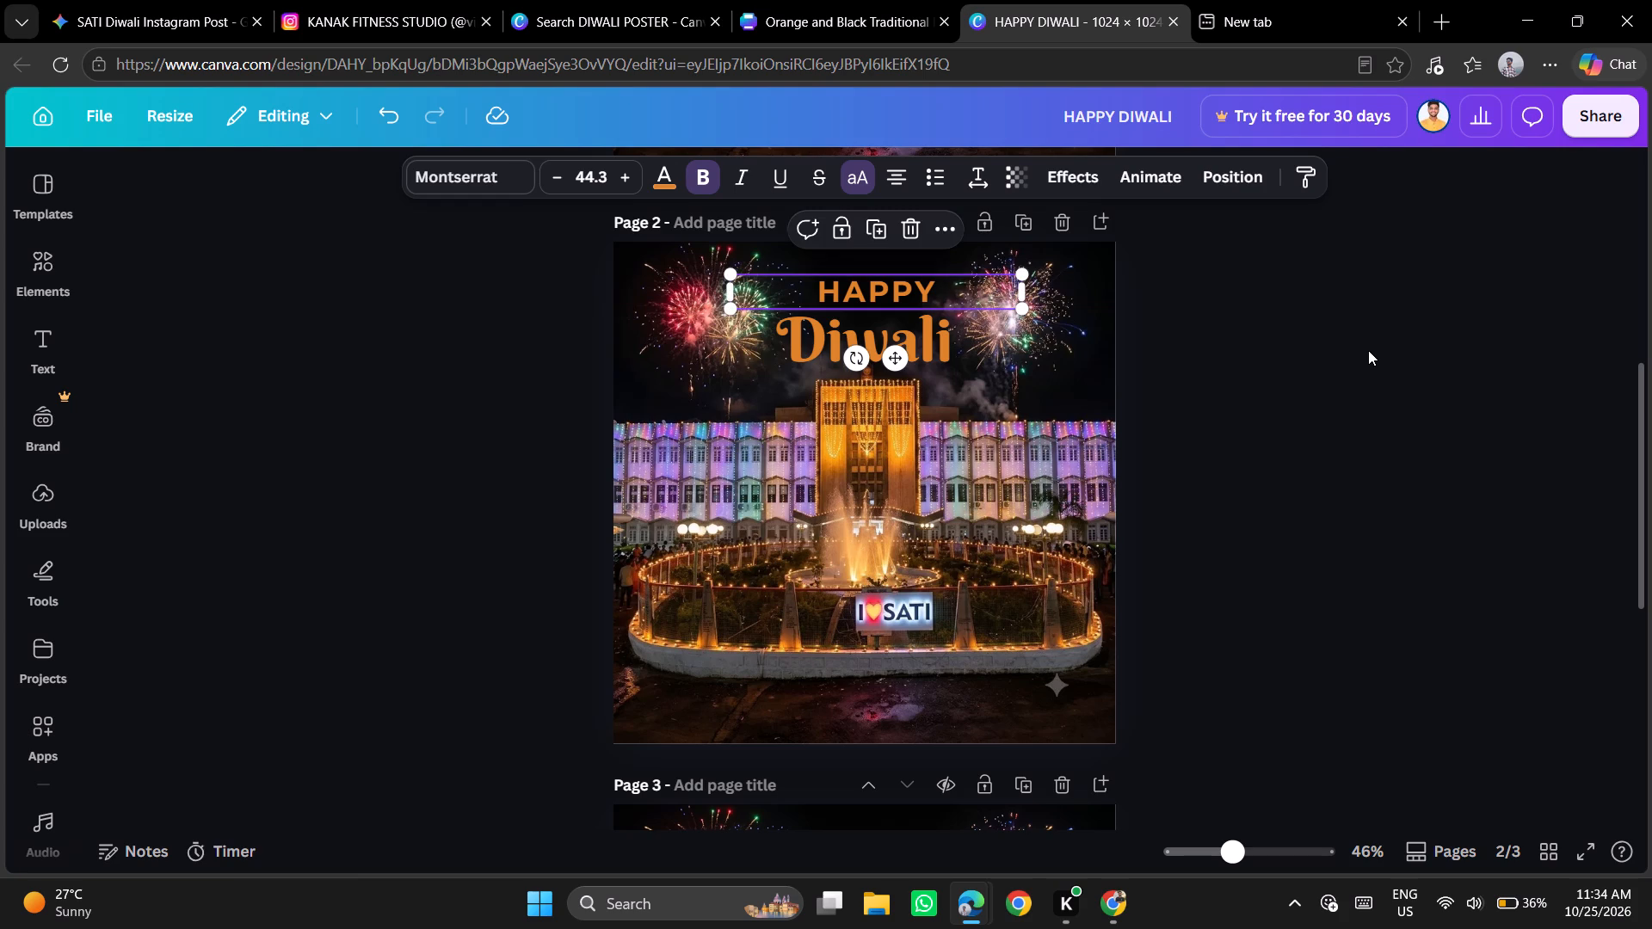
pyautogui.click(1368, 350)
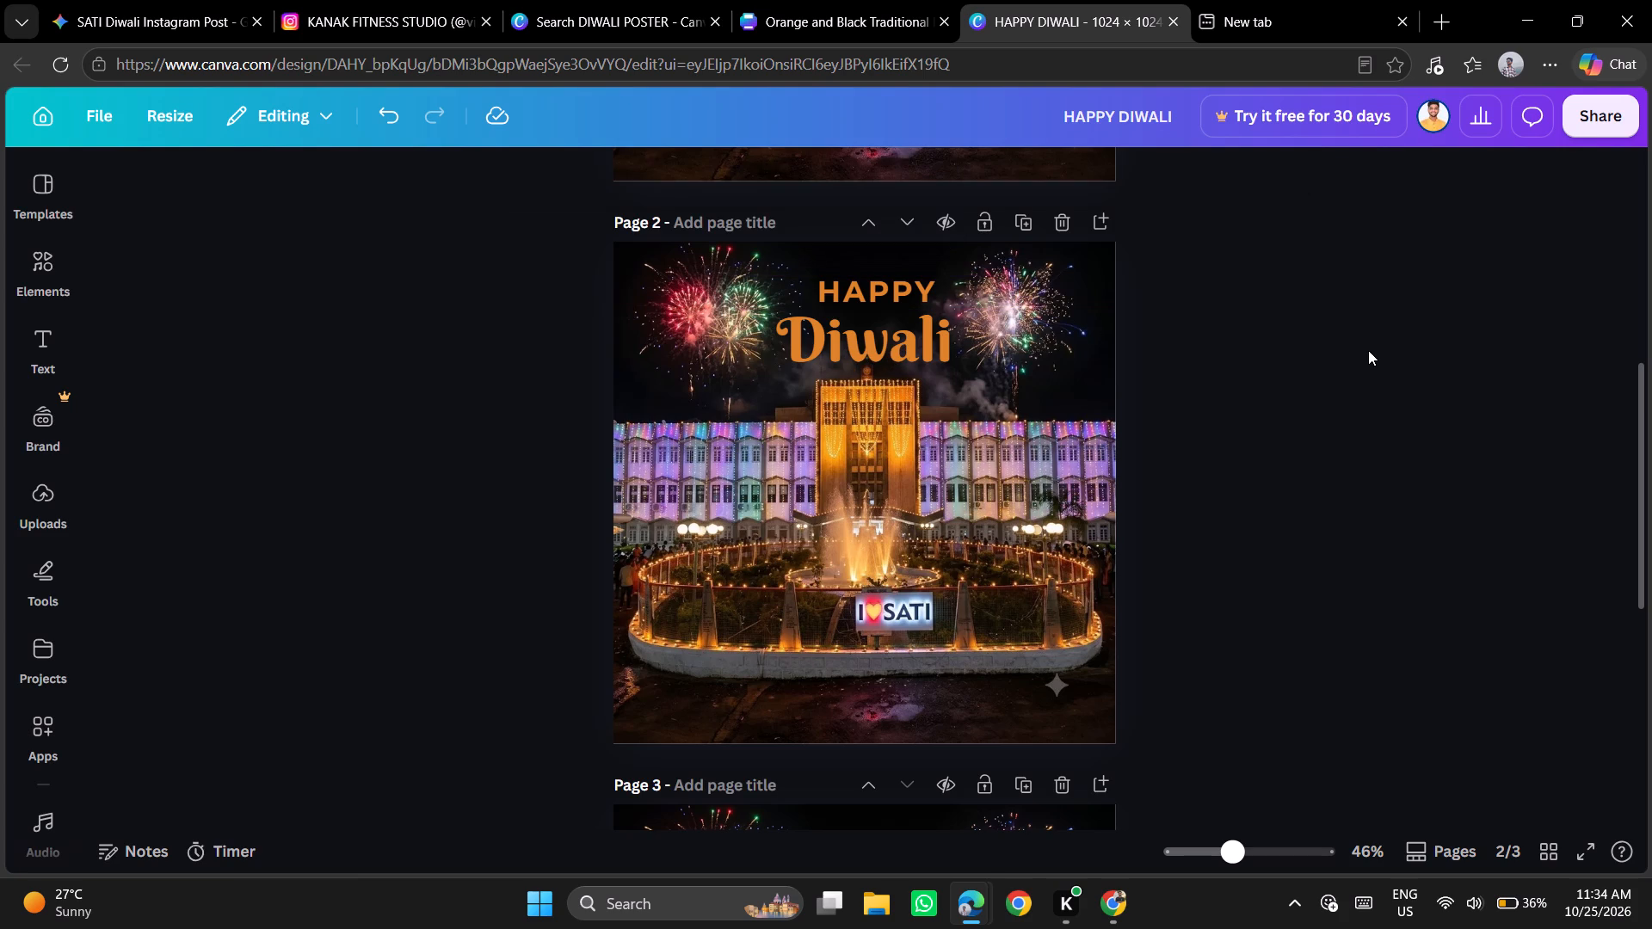
pyautogui.click(899, 276)
pyautogui.click(899, 276)
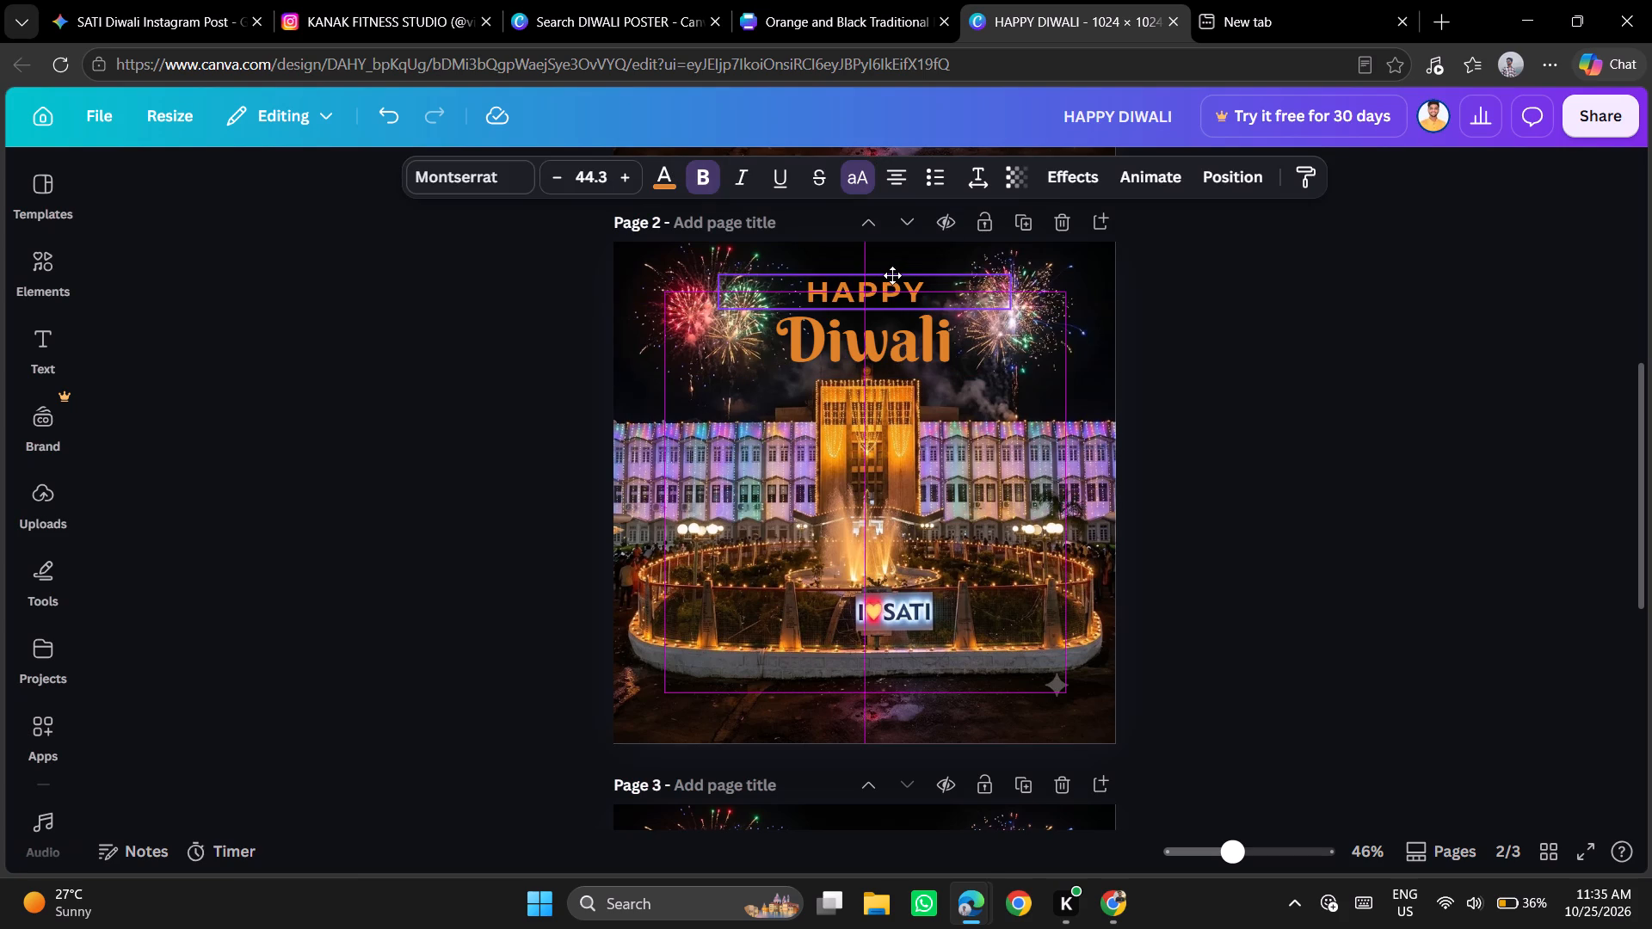
pyautogui.click(1404, 336)
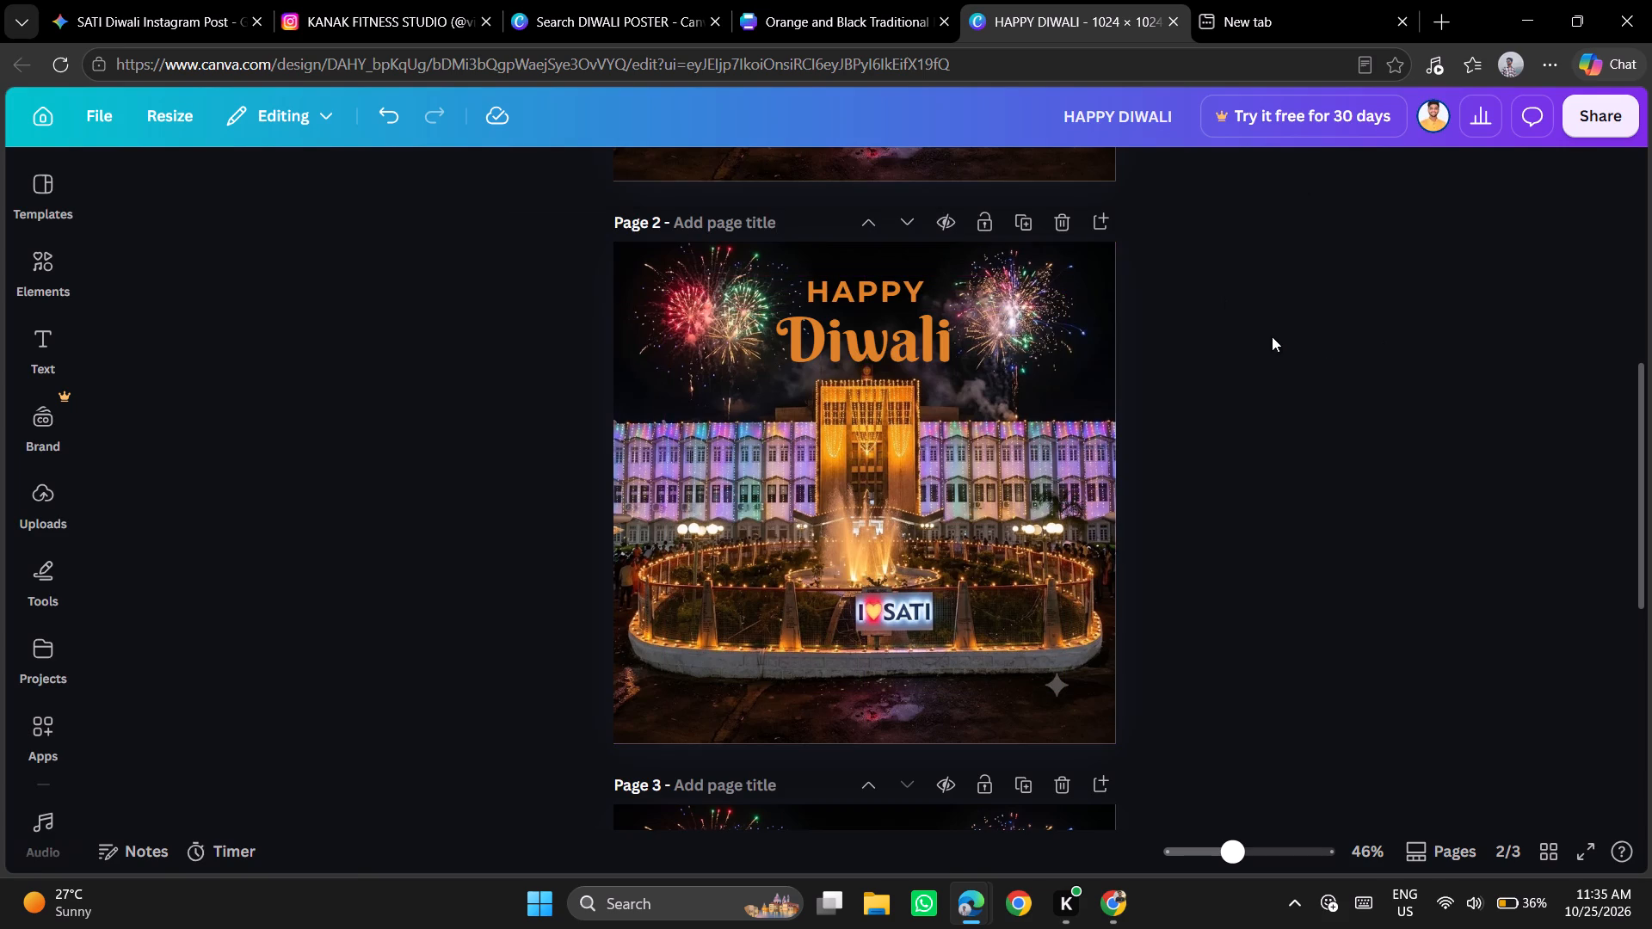
# Look through the open Diwali poster design and the "DIWALI POSTER" template results for heading style ideas.
pyautogui.click(502, 0)
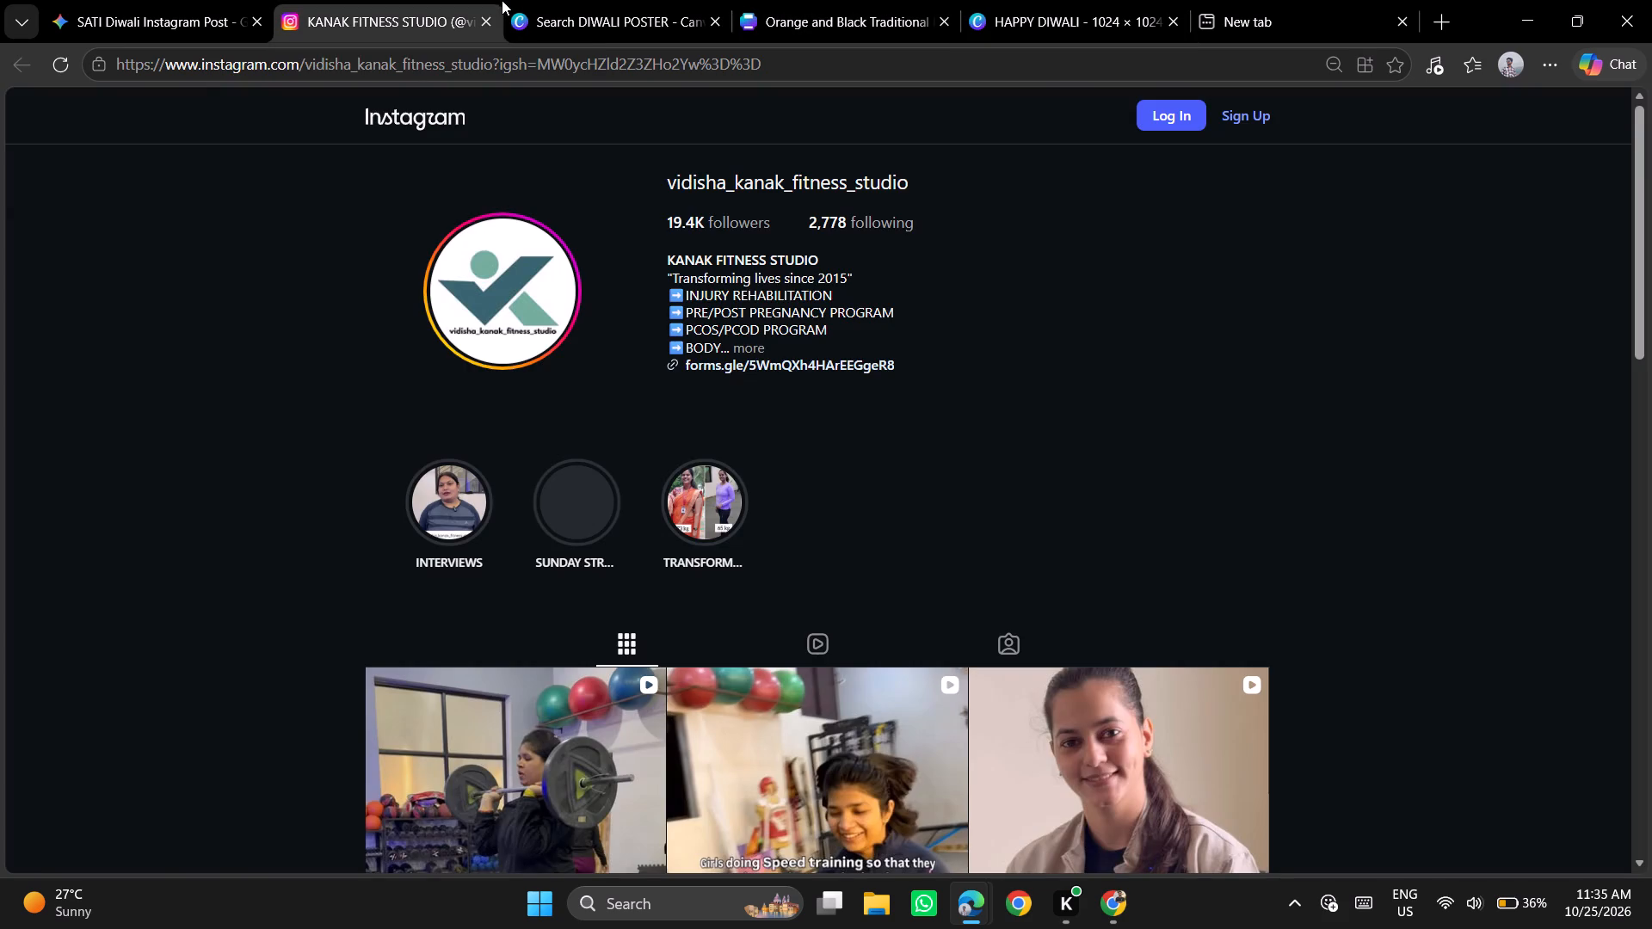
pyautogui.click(832, 0)
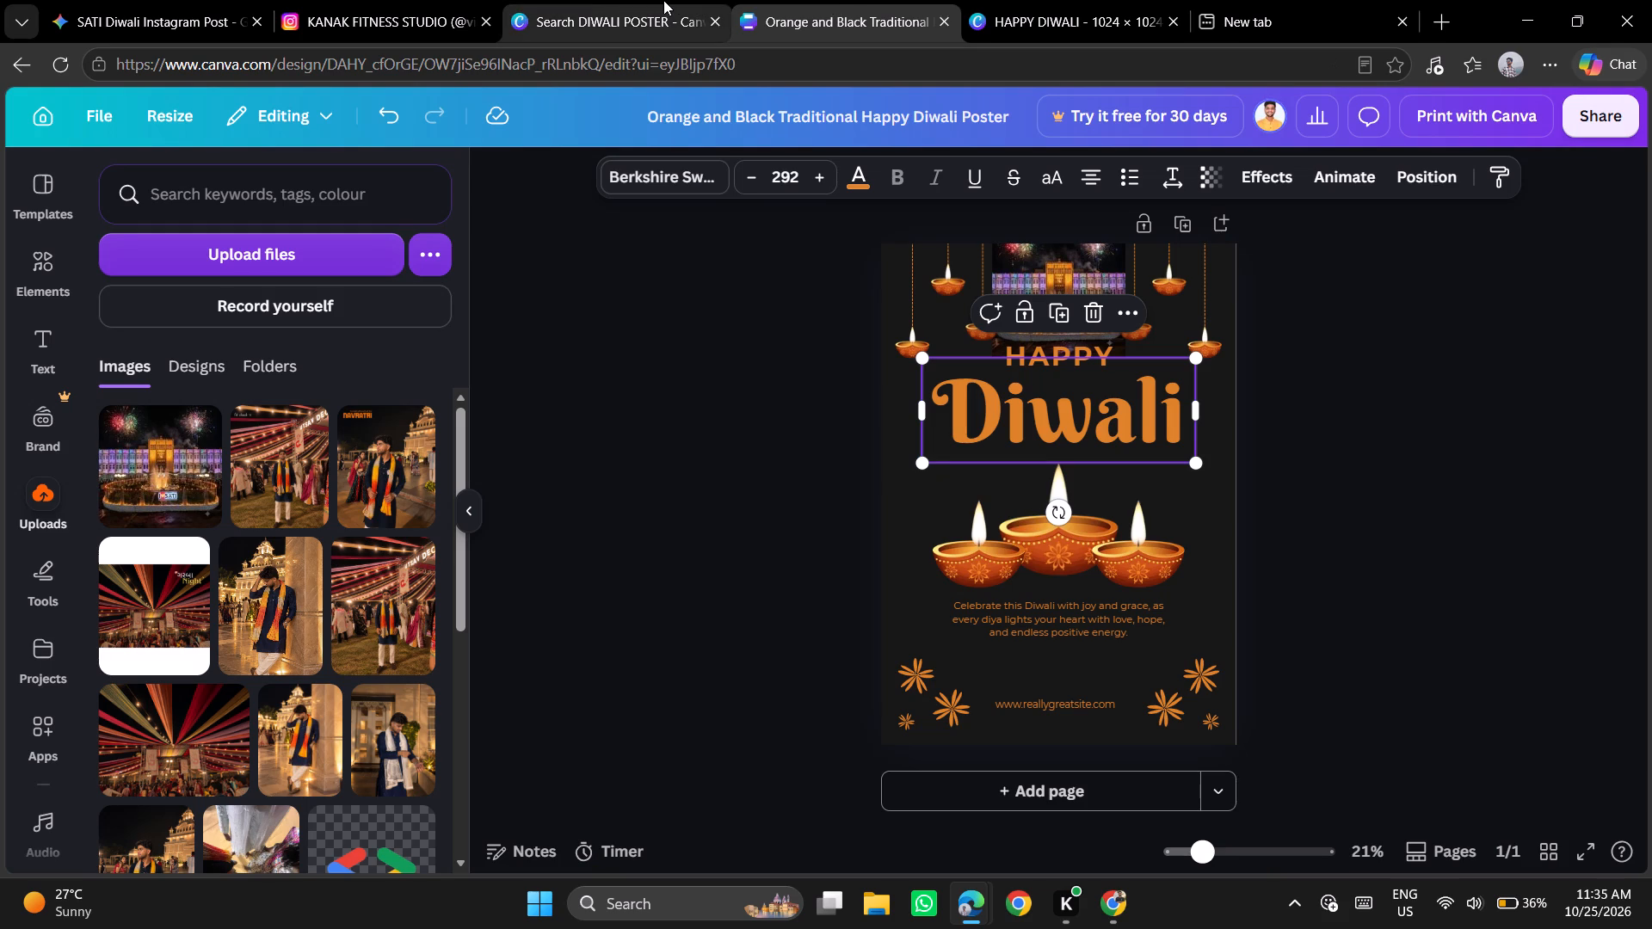
pyautogui.click(727, 430)
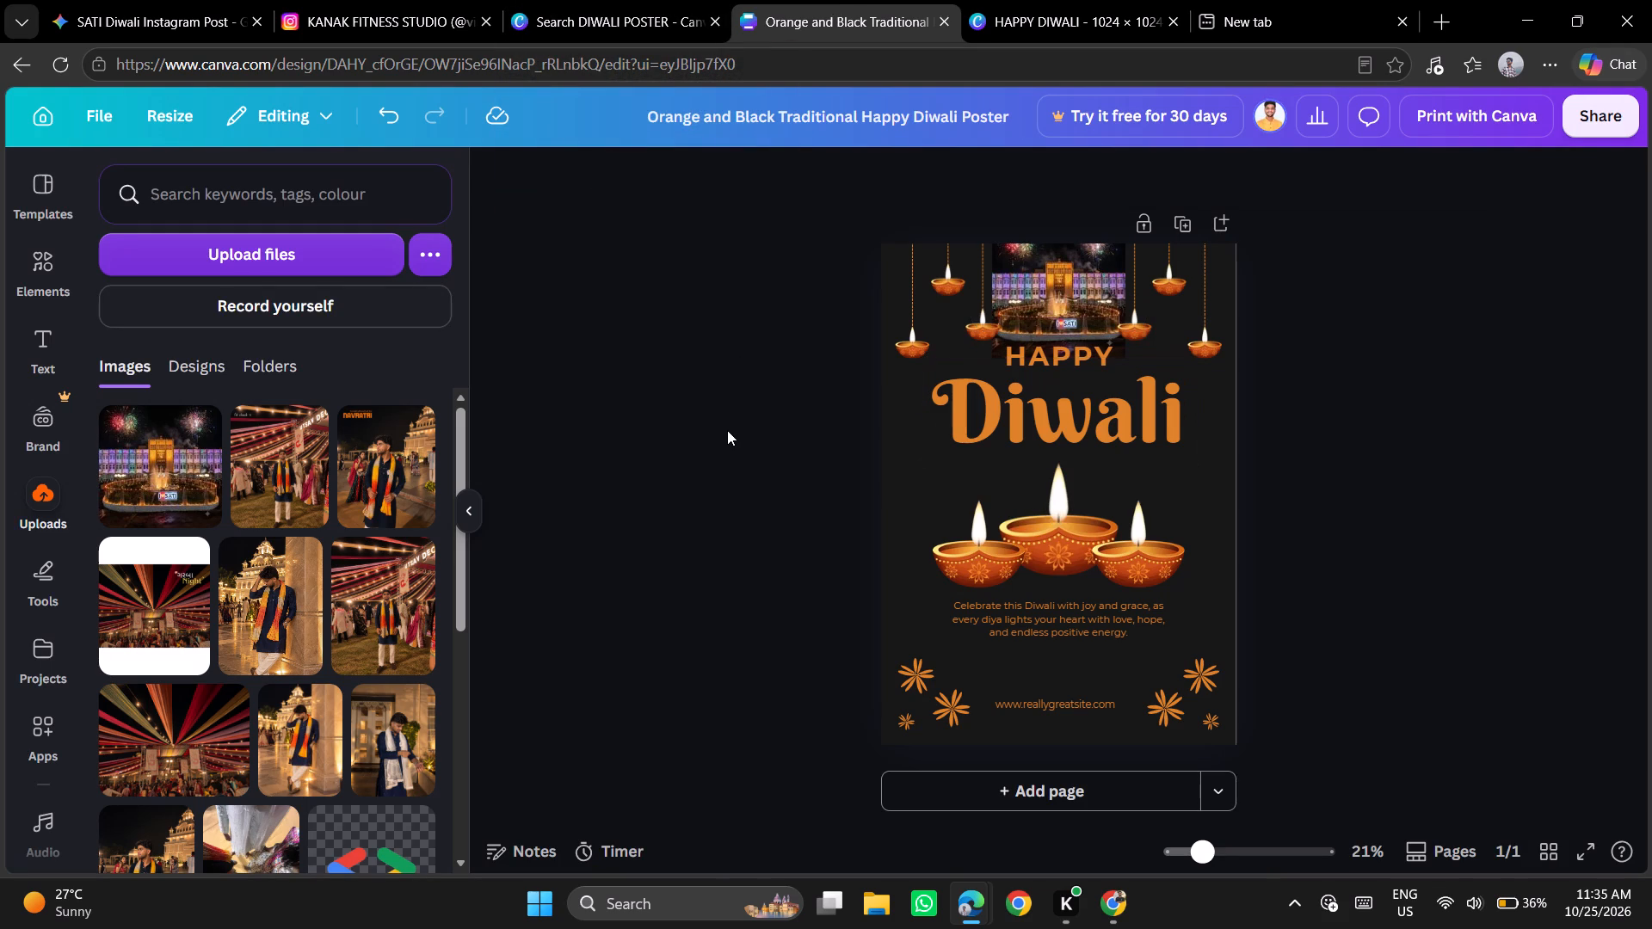
pyautogui.click(572, 0)
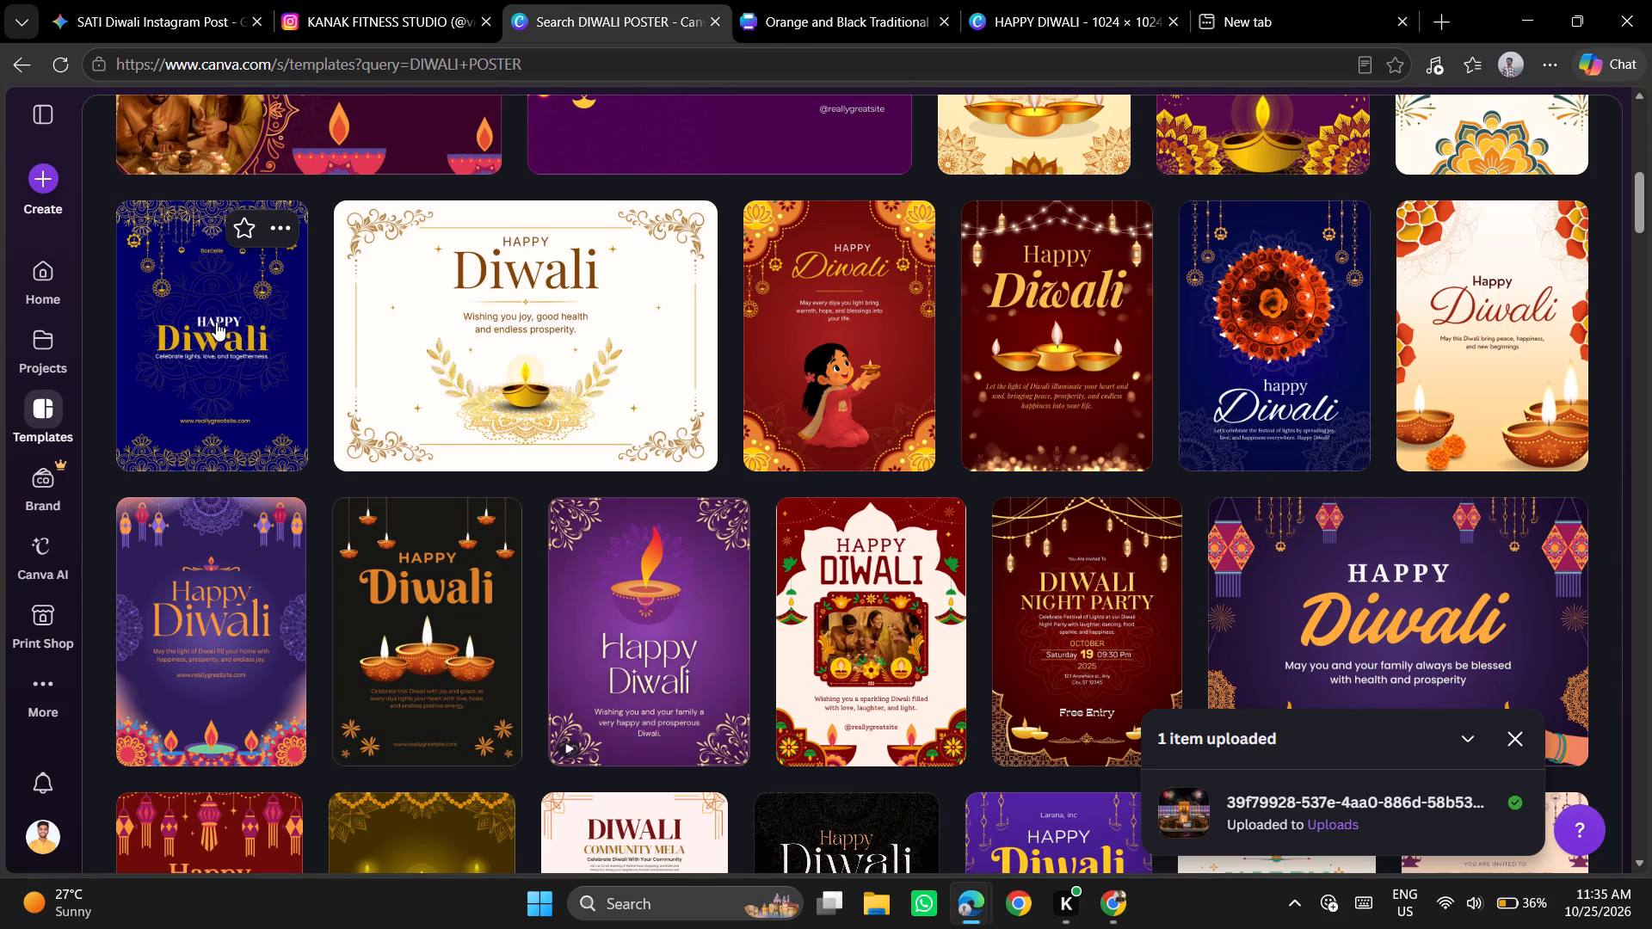
pyautogui.moveTo(216, 322); pyautogui.dragTo(799, 0)
pyautogui.moveTo(799, 0); pyautogui.dragTo(903, 0)
pyautogui.scroll(-1, 849, 605)
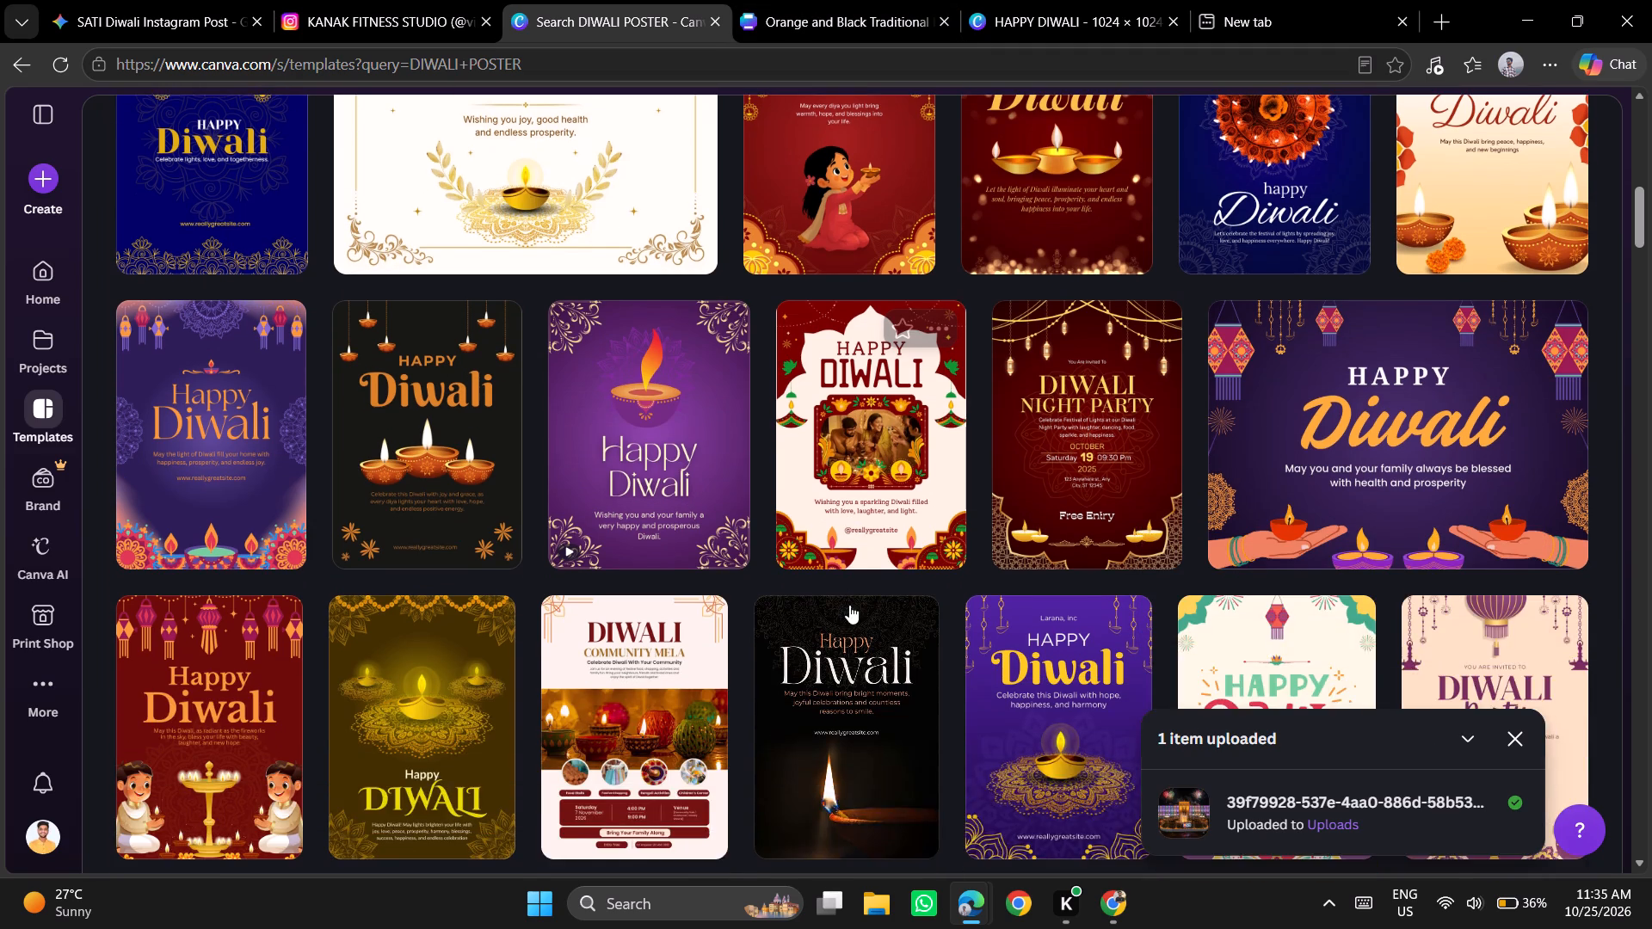
pyautogui.scroll(-2, 849, 605)
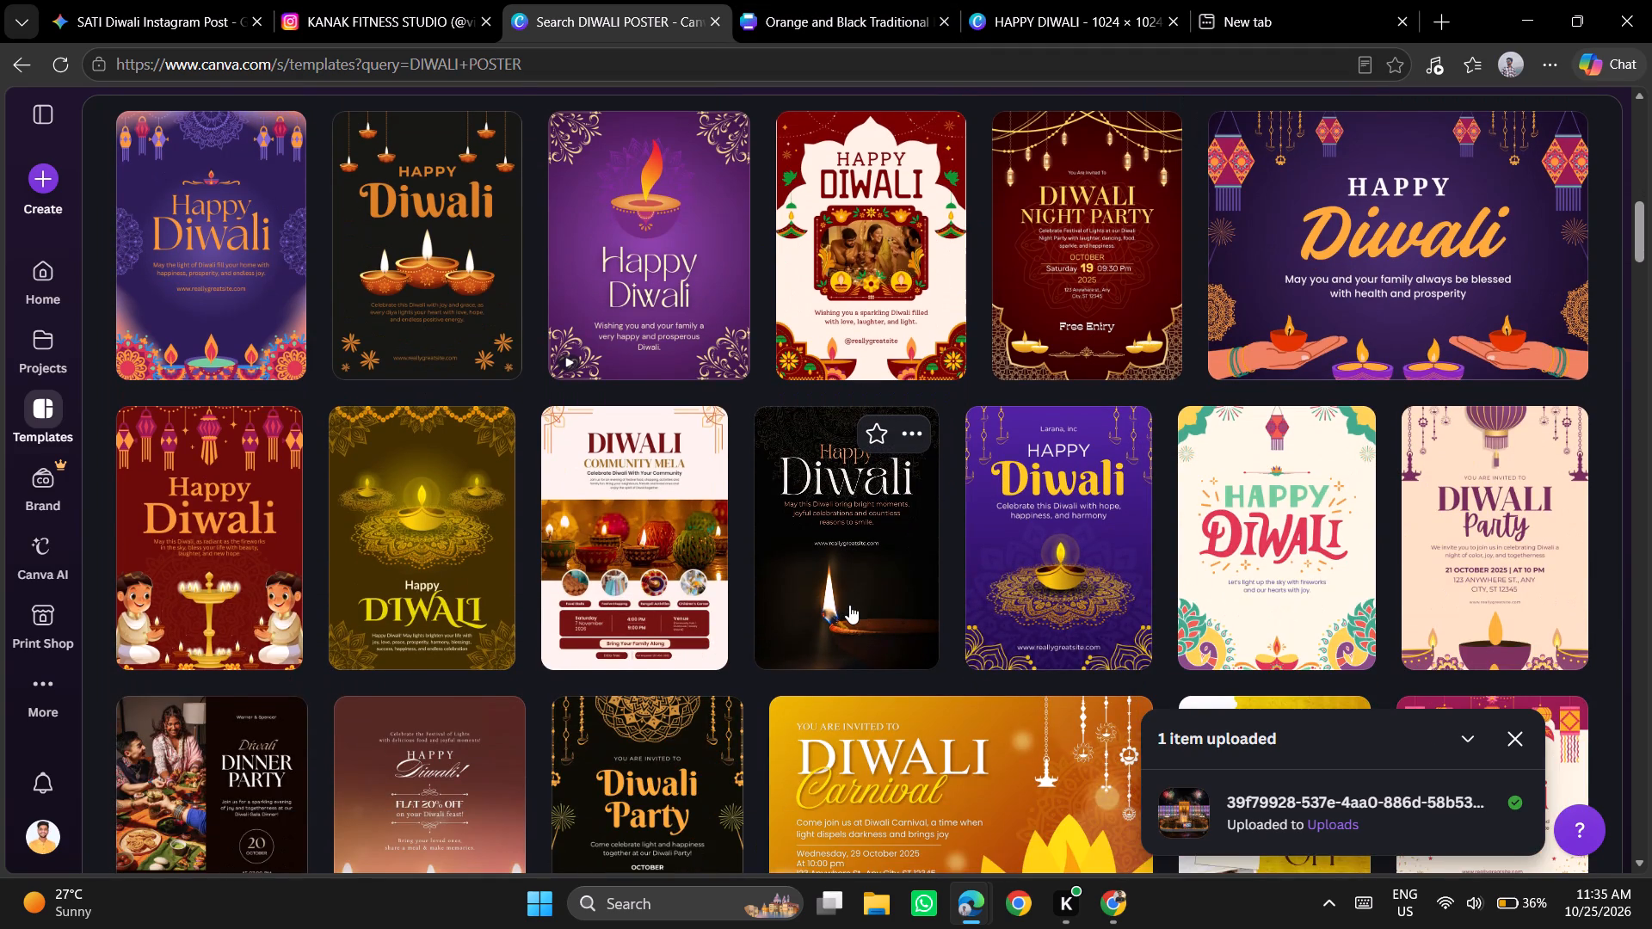
pyautogui.scroll(-2, 849, 605)
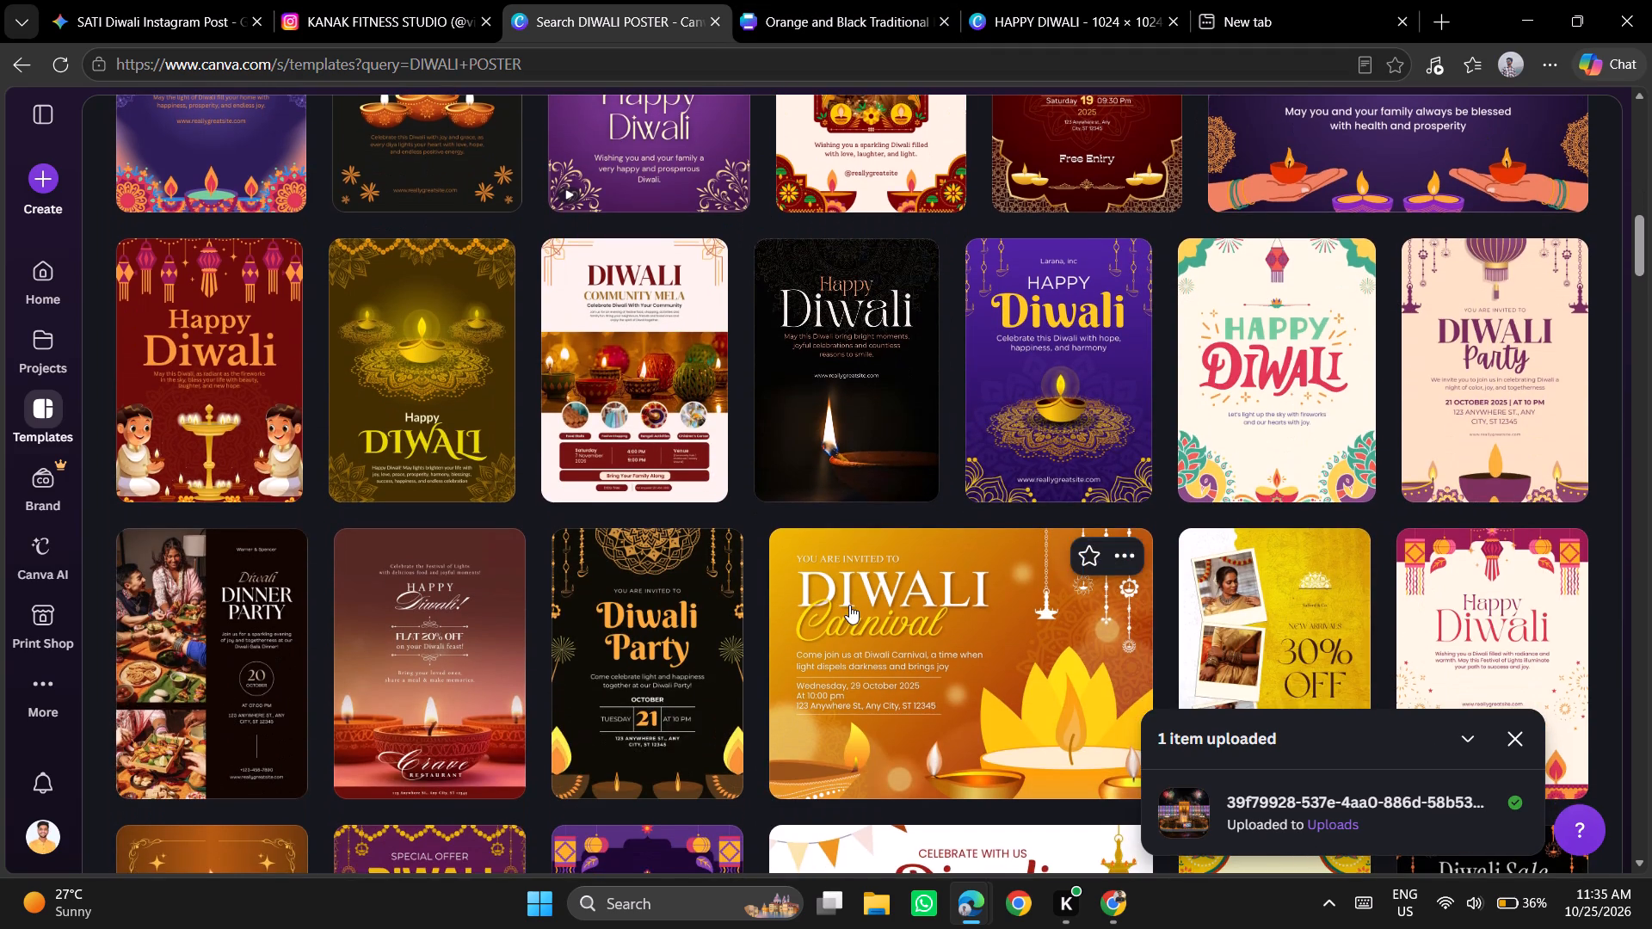
pyautogui.scroll(-2, 849, 605)
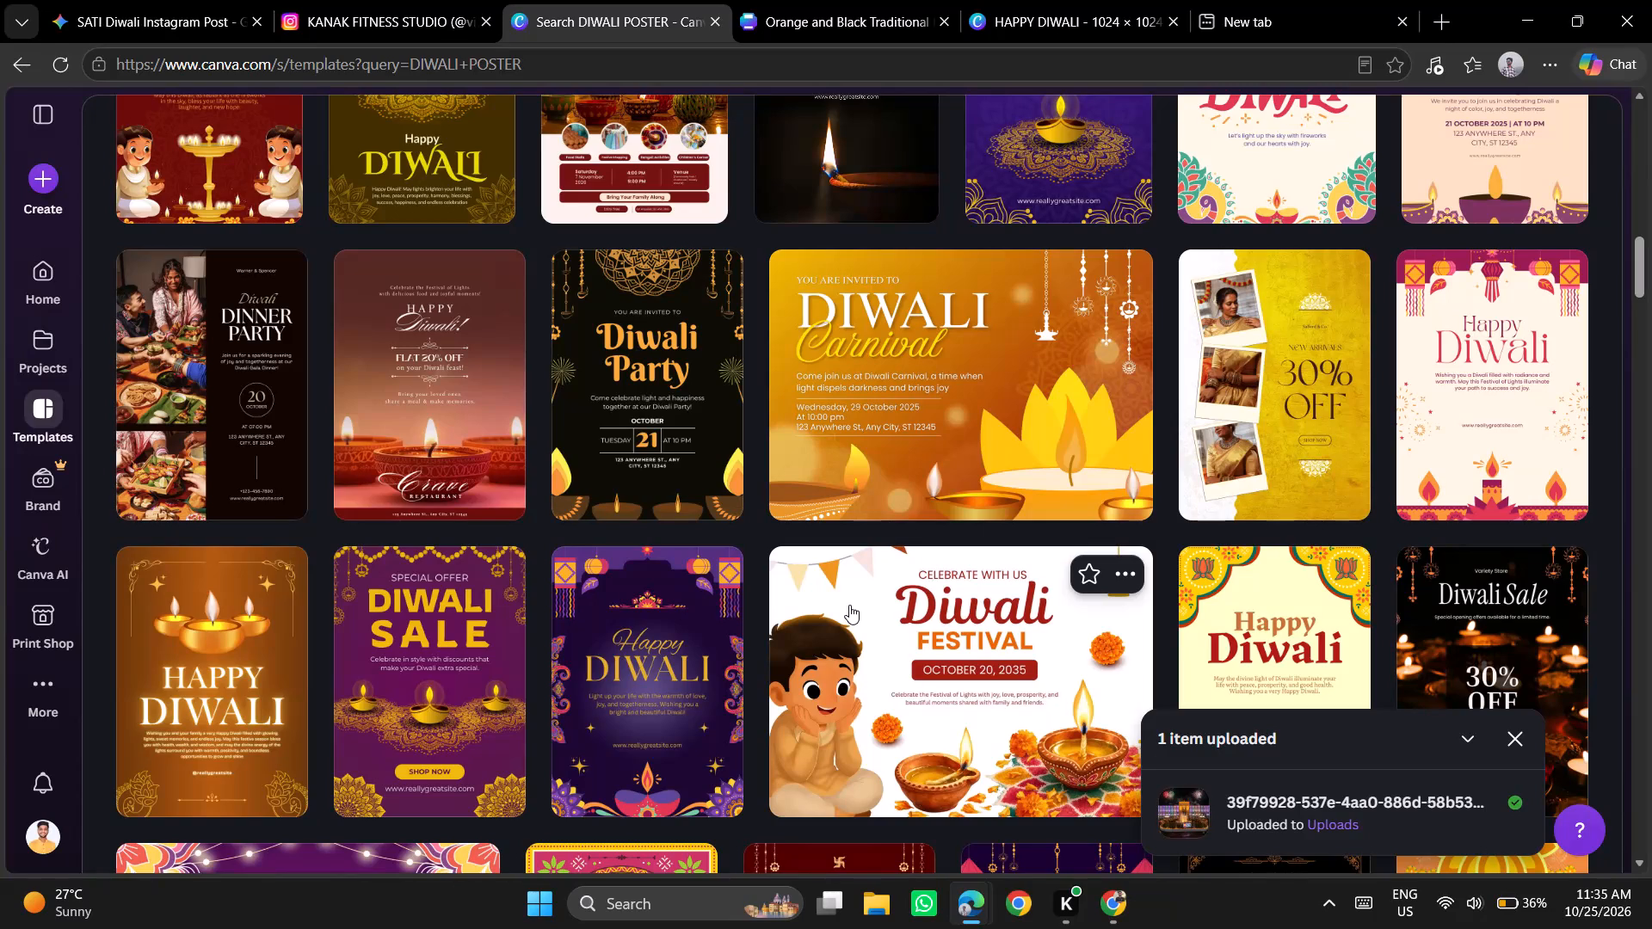
# Return to the HAPPY DIWALI design and list the Handwriting fonts for the "HAPPY" text on page 2.
pyautogui.click(1087, 0)
pyautogui.click(824, 284)
pyautogui.tripleClick(824, 284)
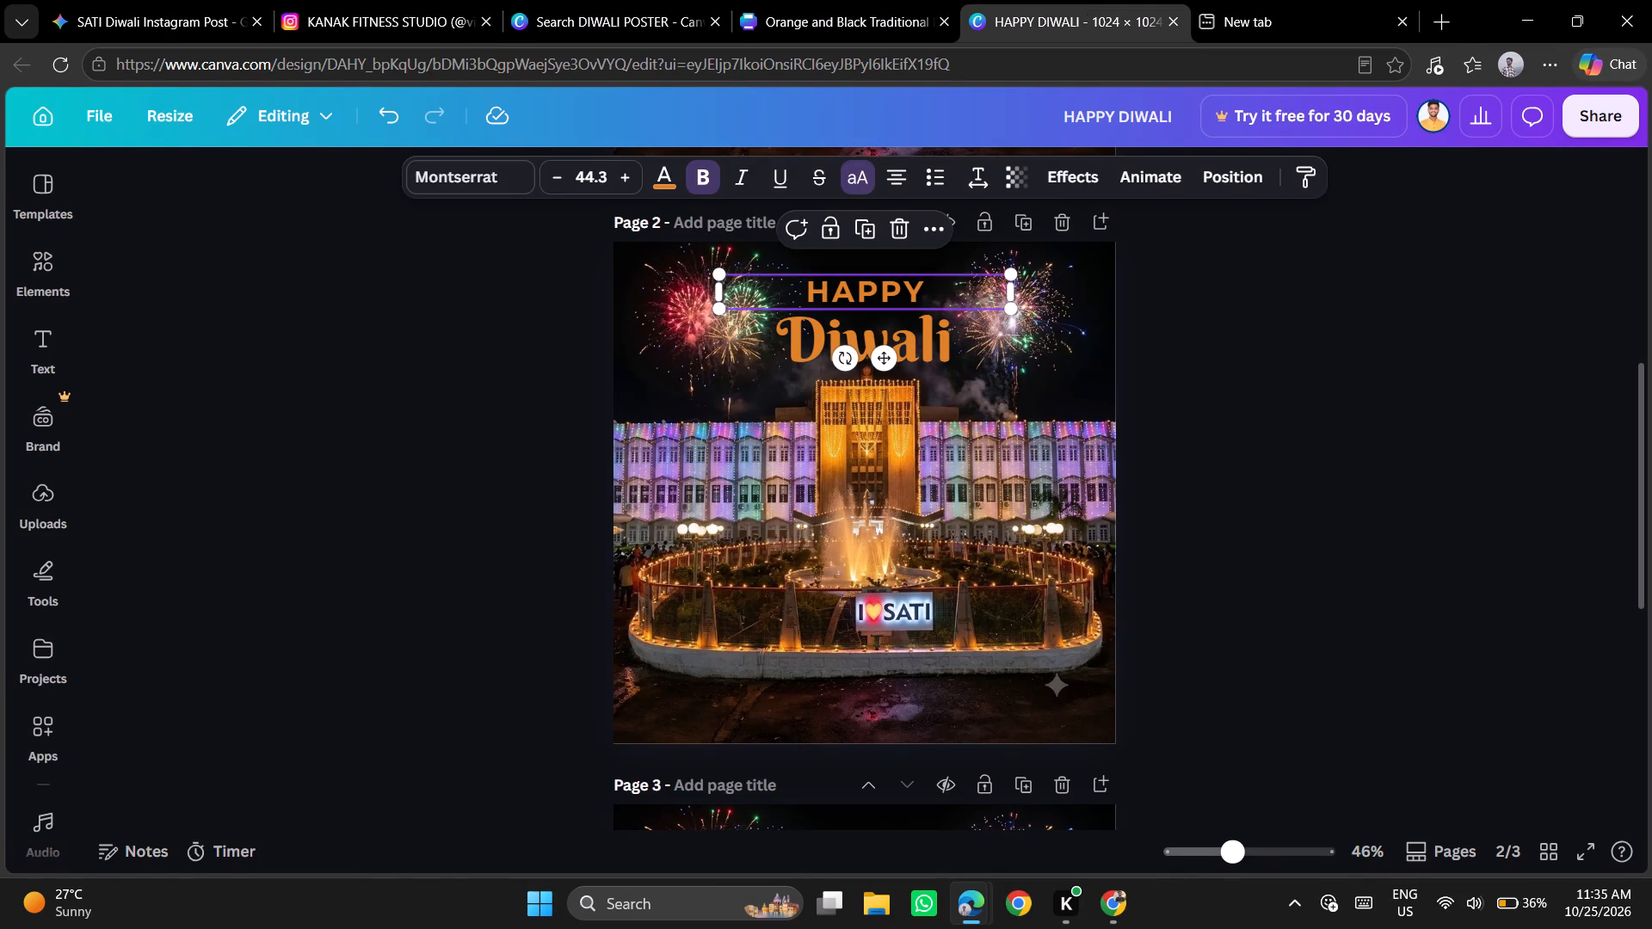
pyautogui.click(494, 182)
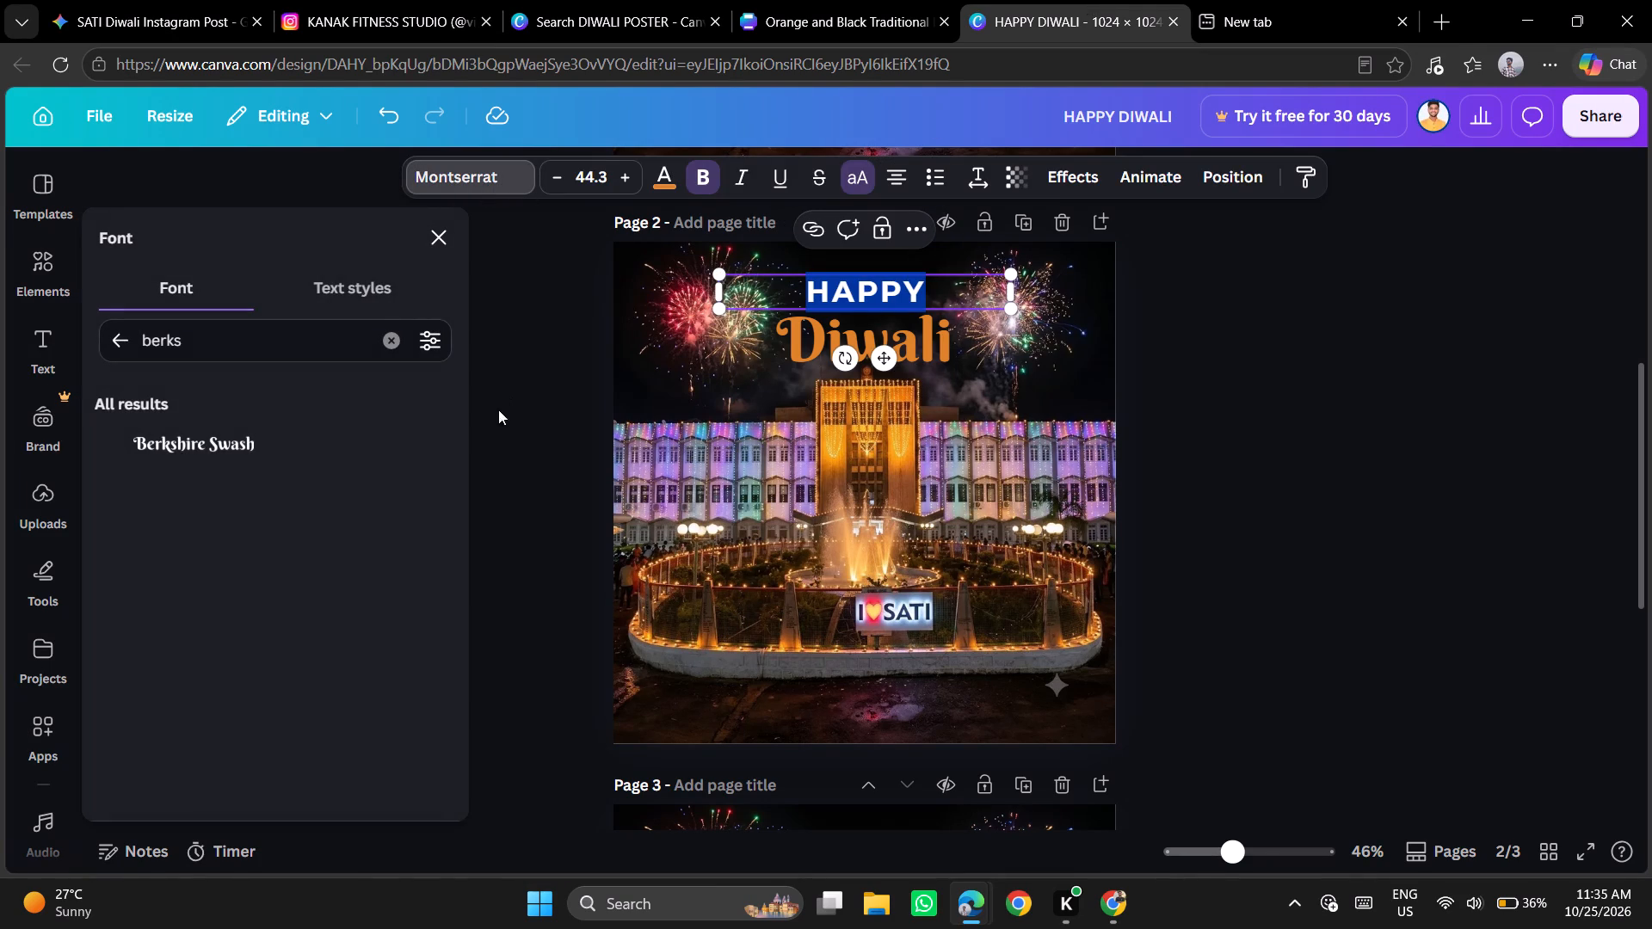
pyautogui.tripleClick(234, 355)
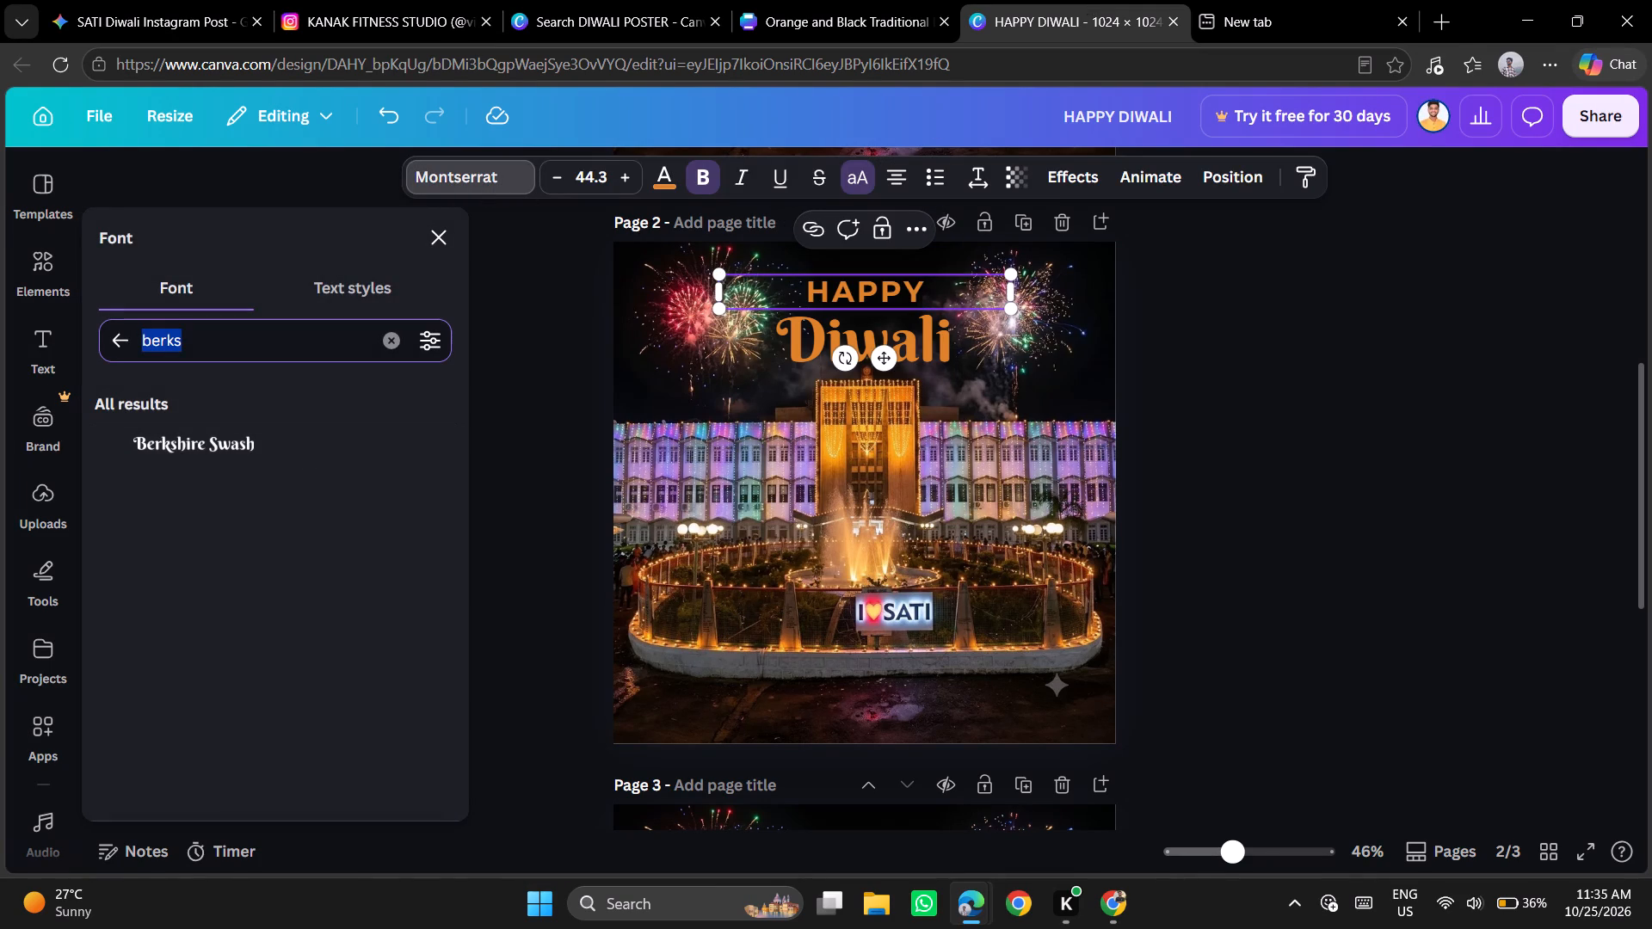
pyautogui.press('BackSpace')
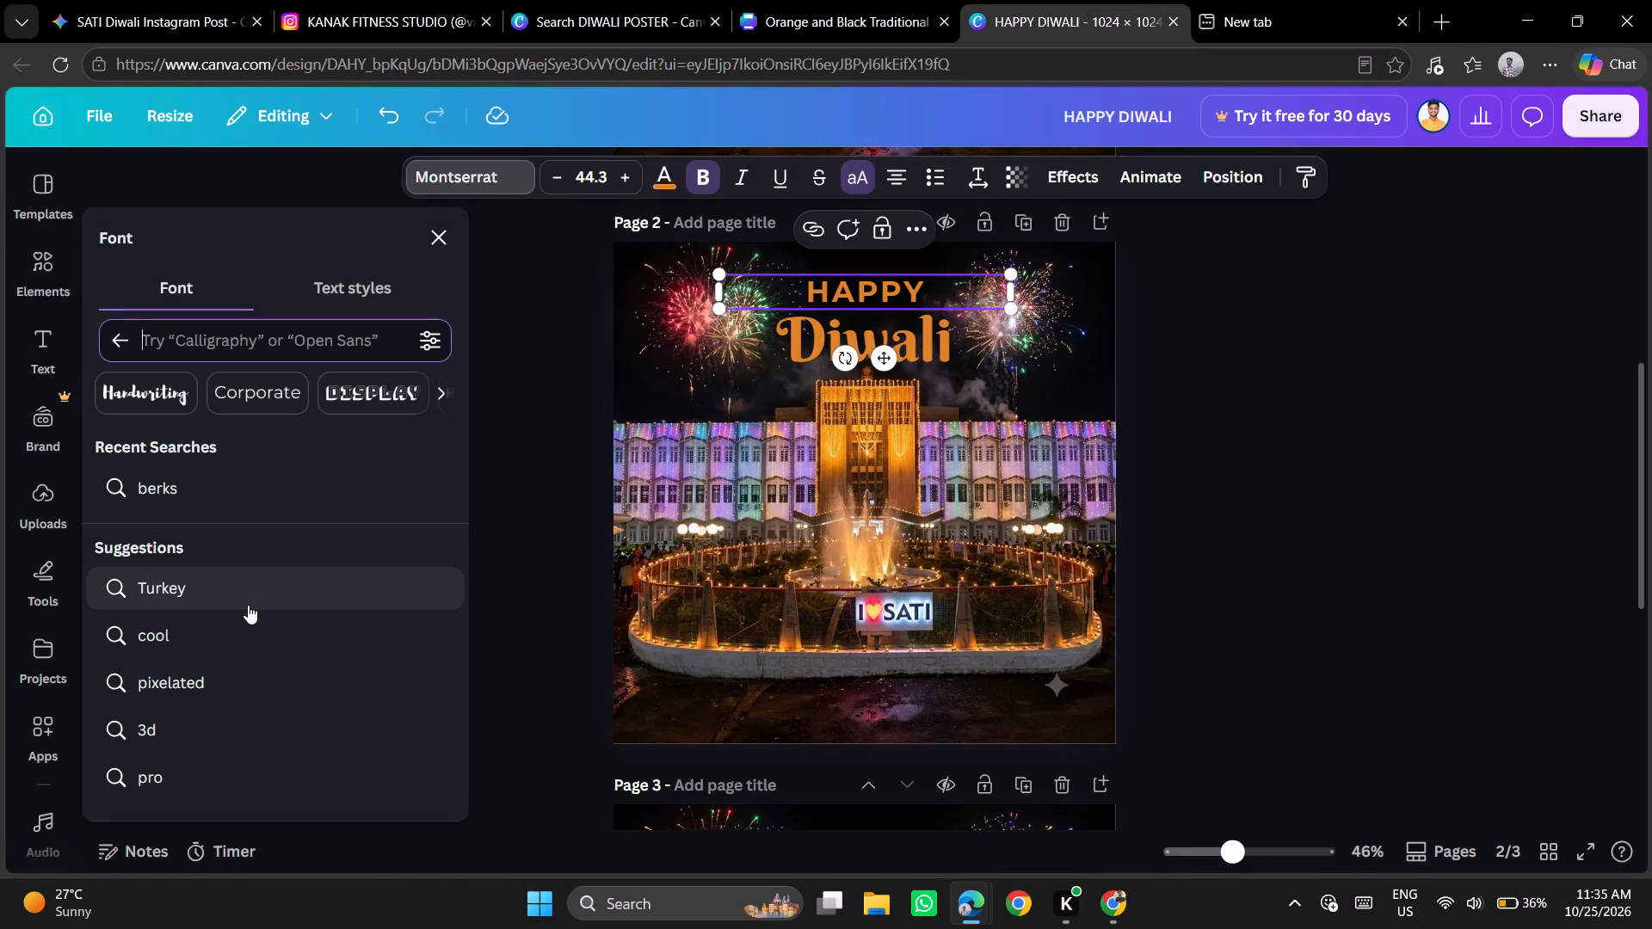
pyautogui.scroll(-6, 248, 605)
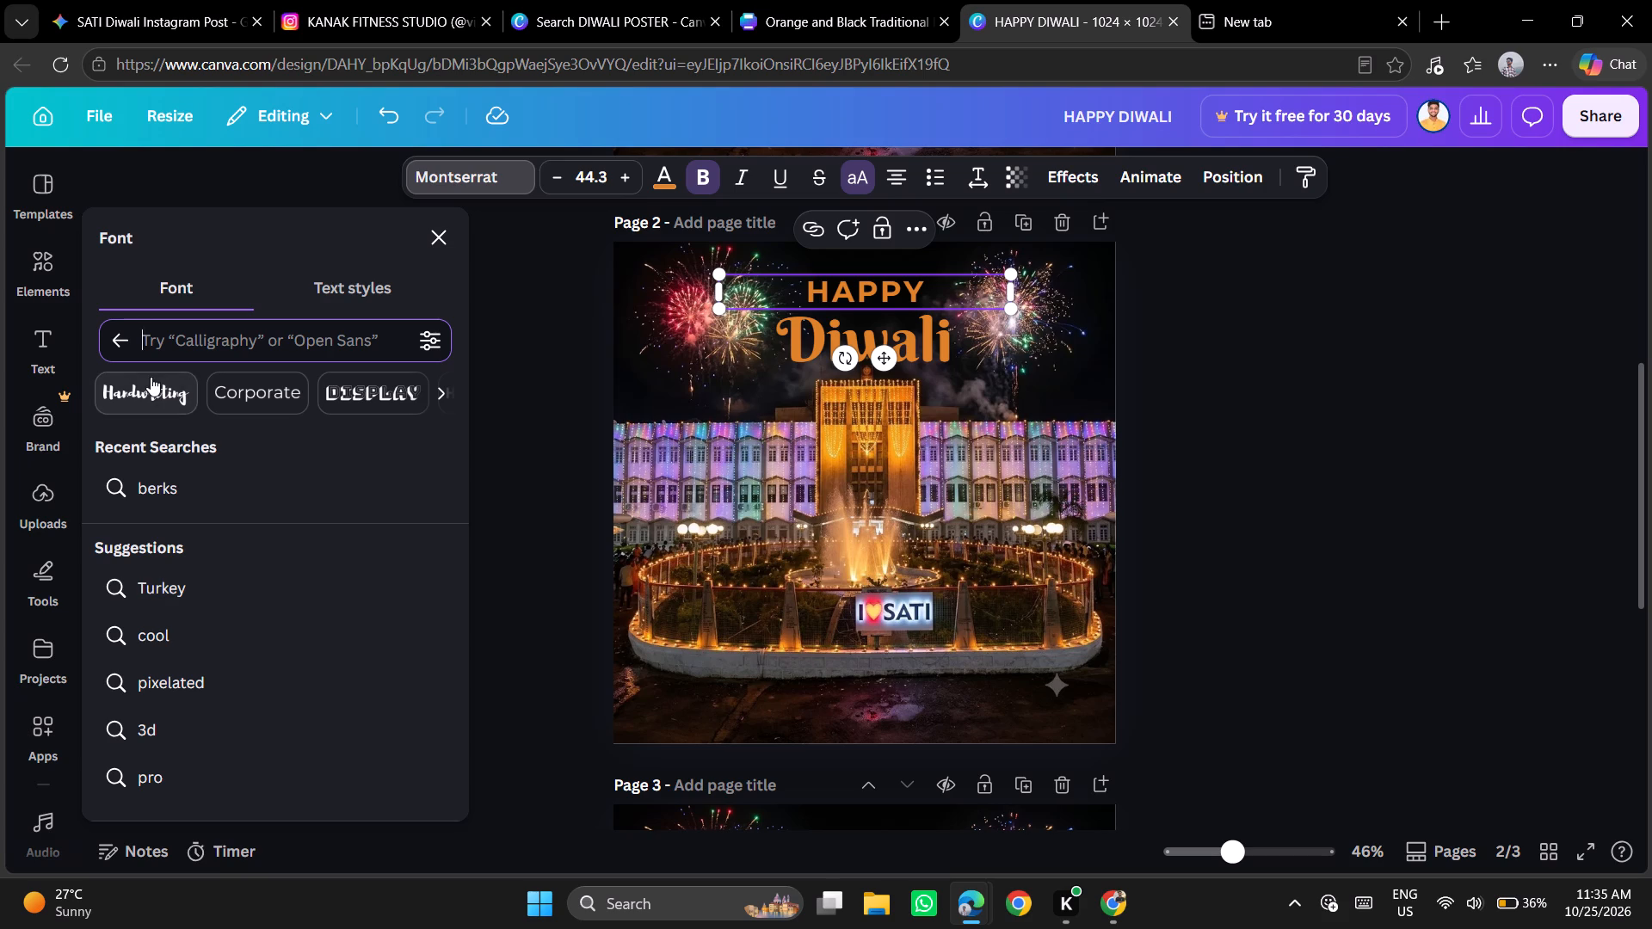
pyautogui.click(151, 377)
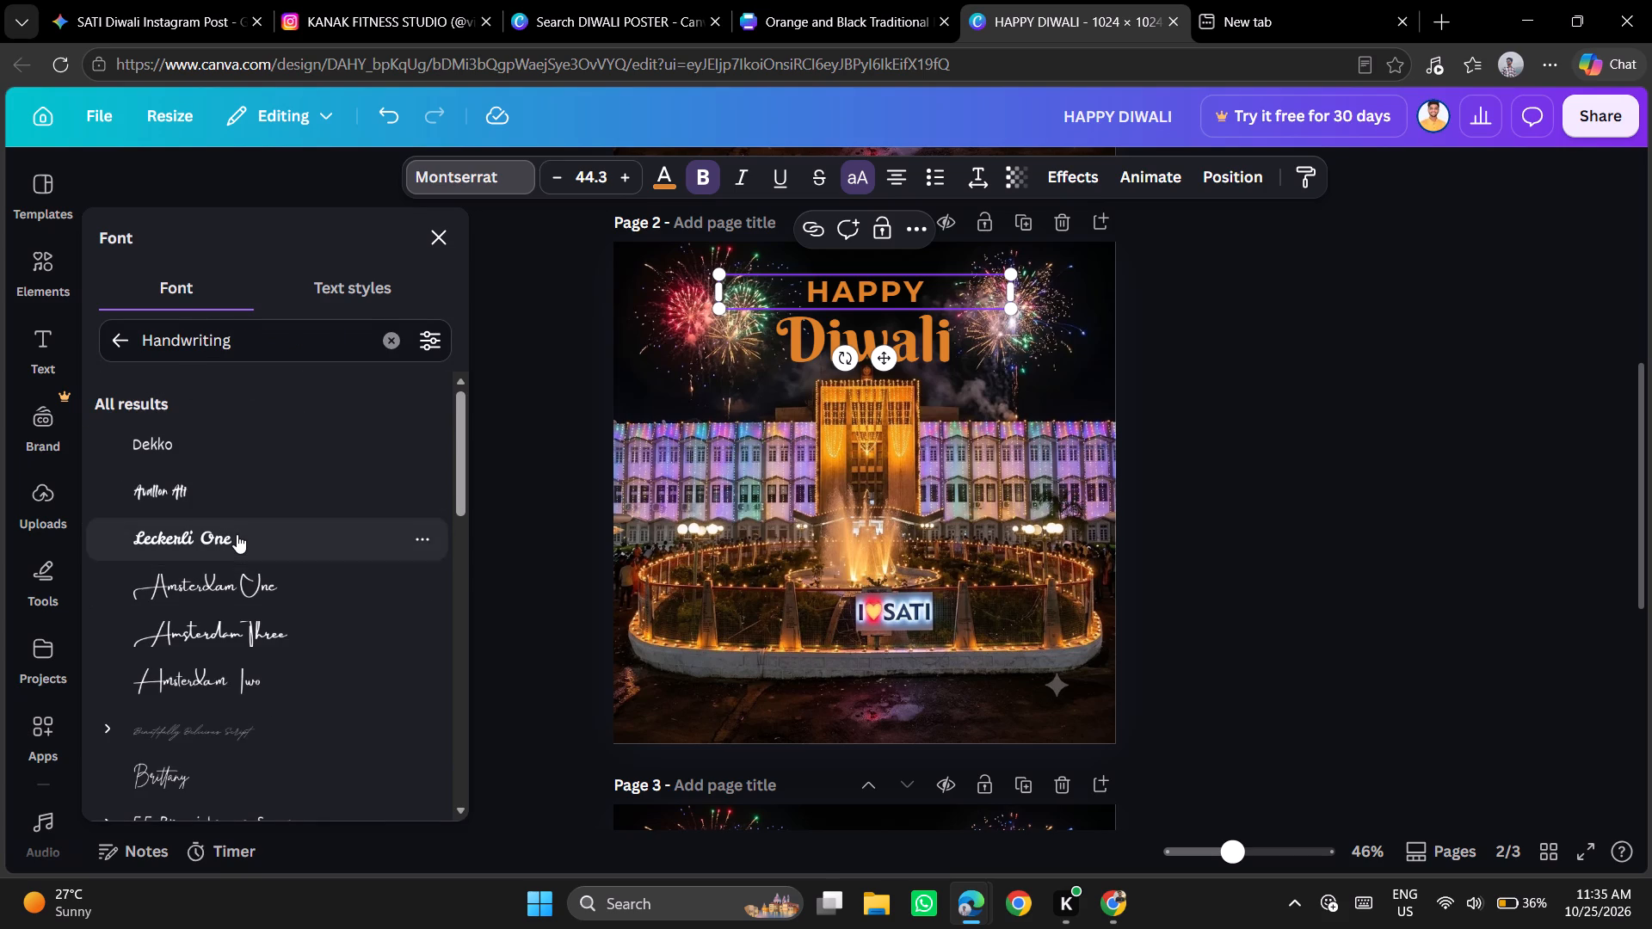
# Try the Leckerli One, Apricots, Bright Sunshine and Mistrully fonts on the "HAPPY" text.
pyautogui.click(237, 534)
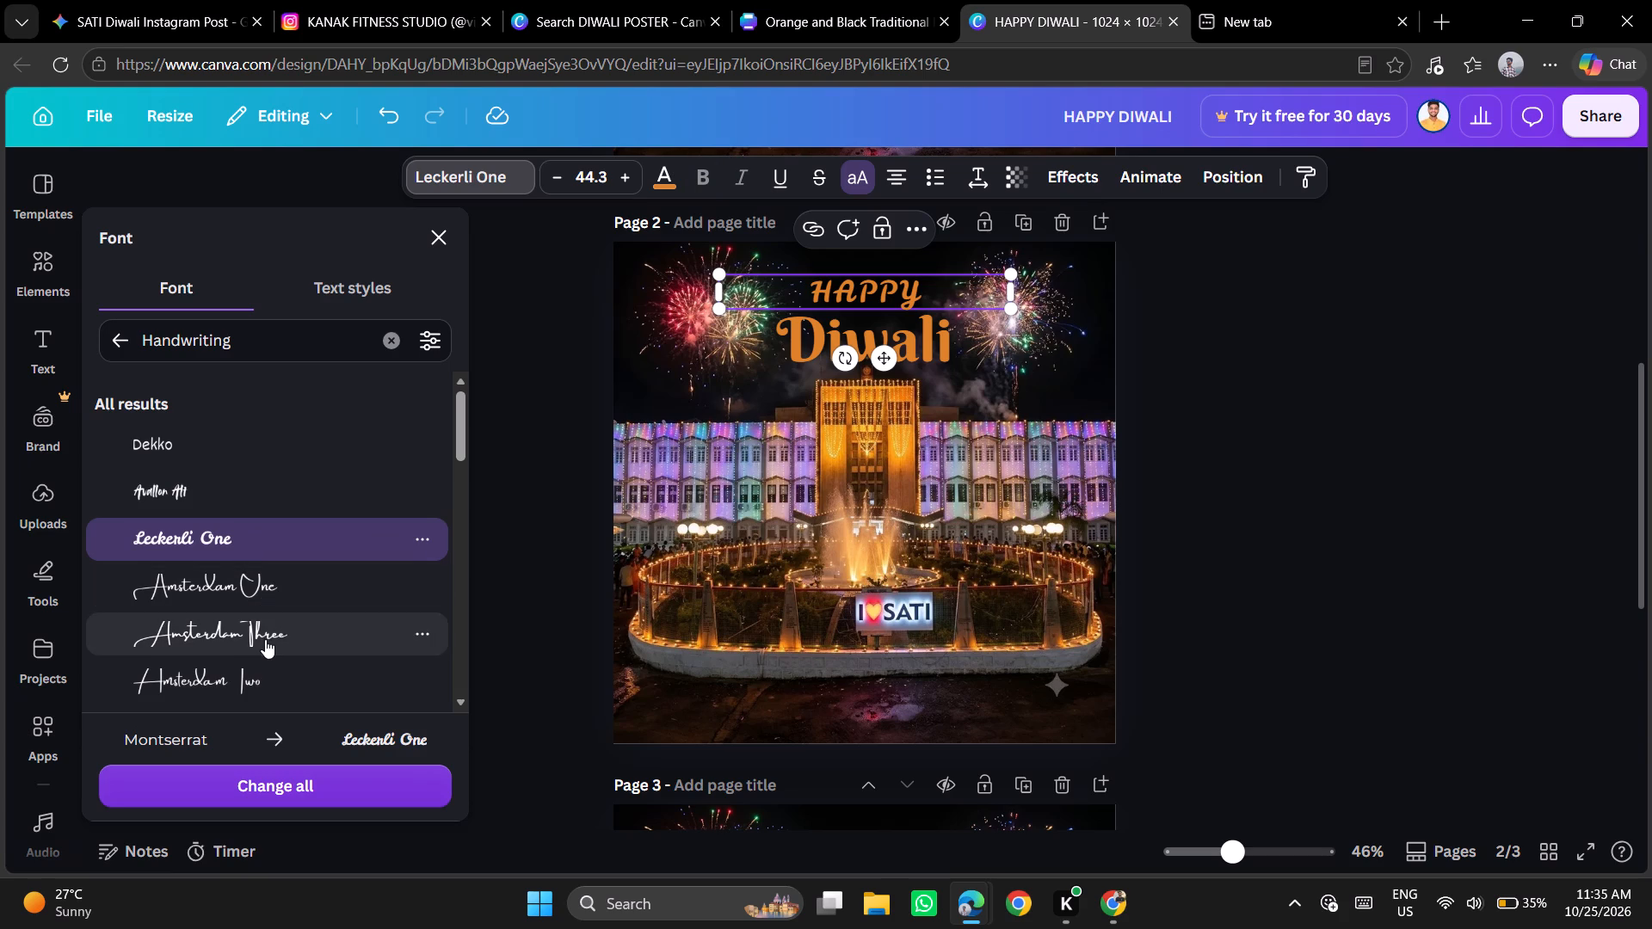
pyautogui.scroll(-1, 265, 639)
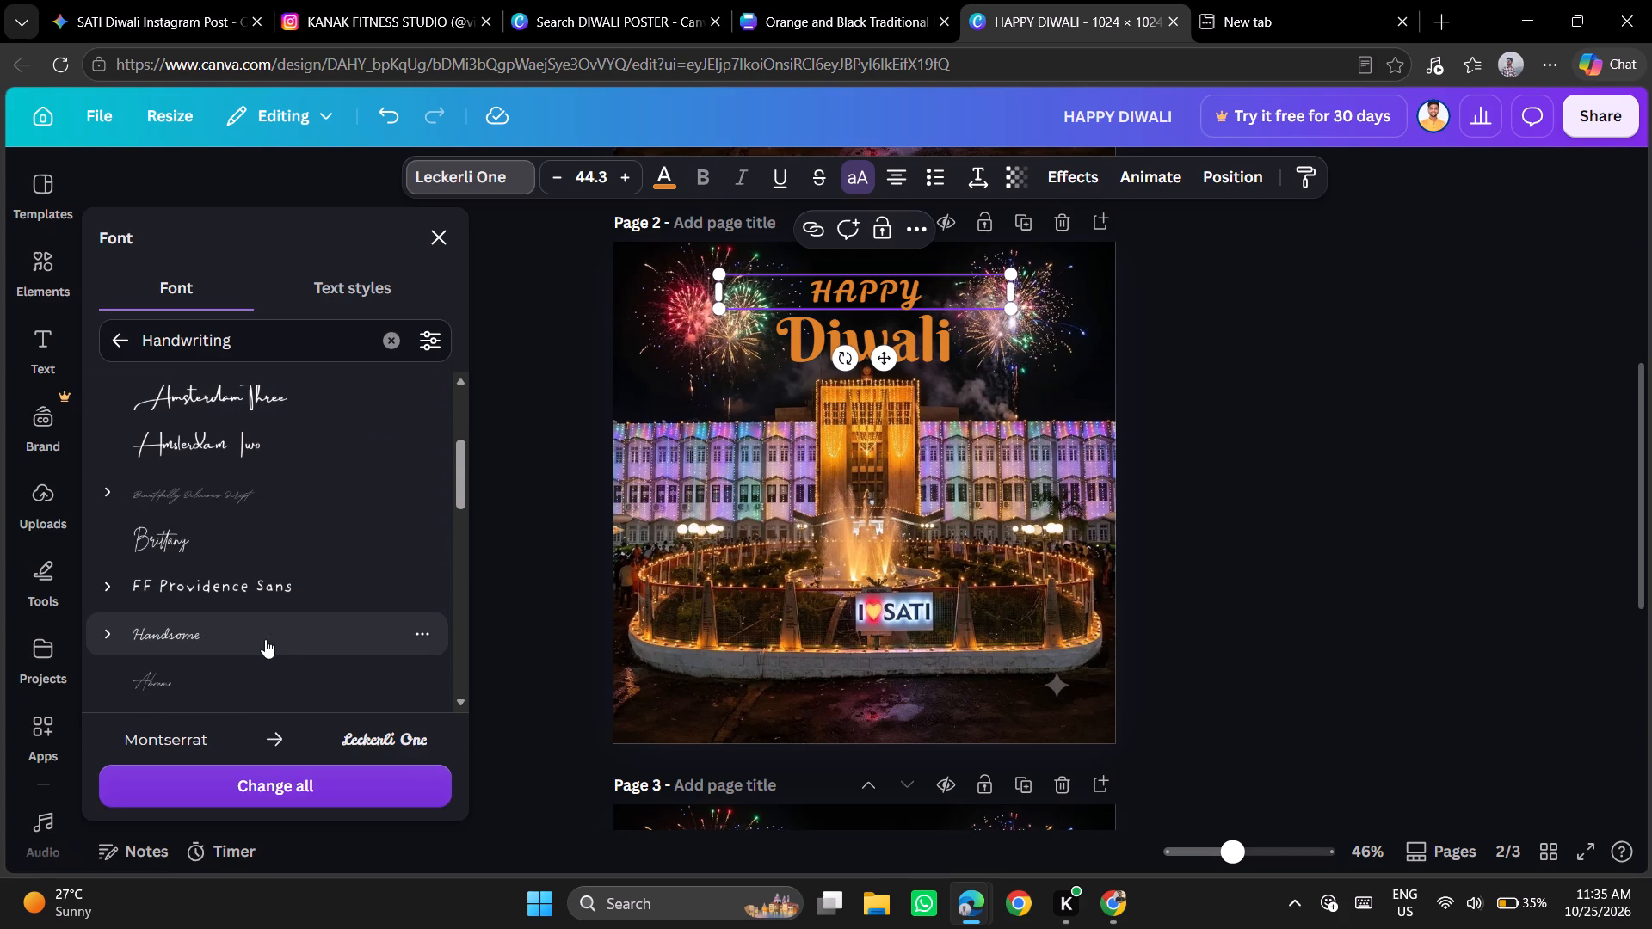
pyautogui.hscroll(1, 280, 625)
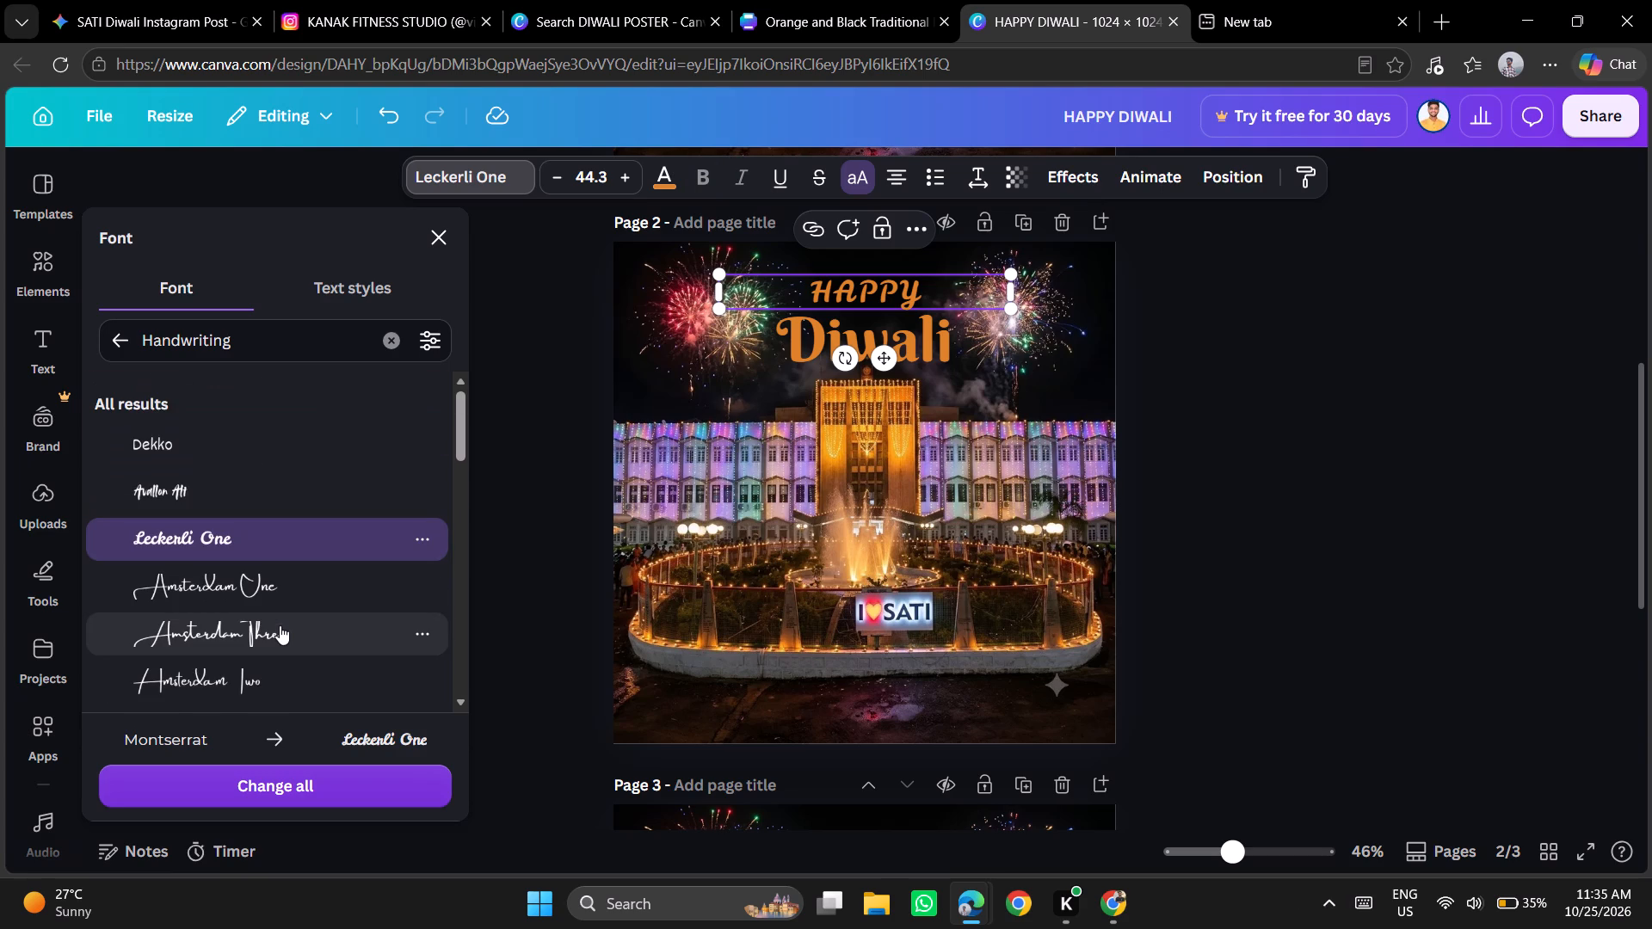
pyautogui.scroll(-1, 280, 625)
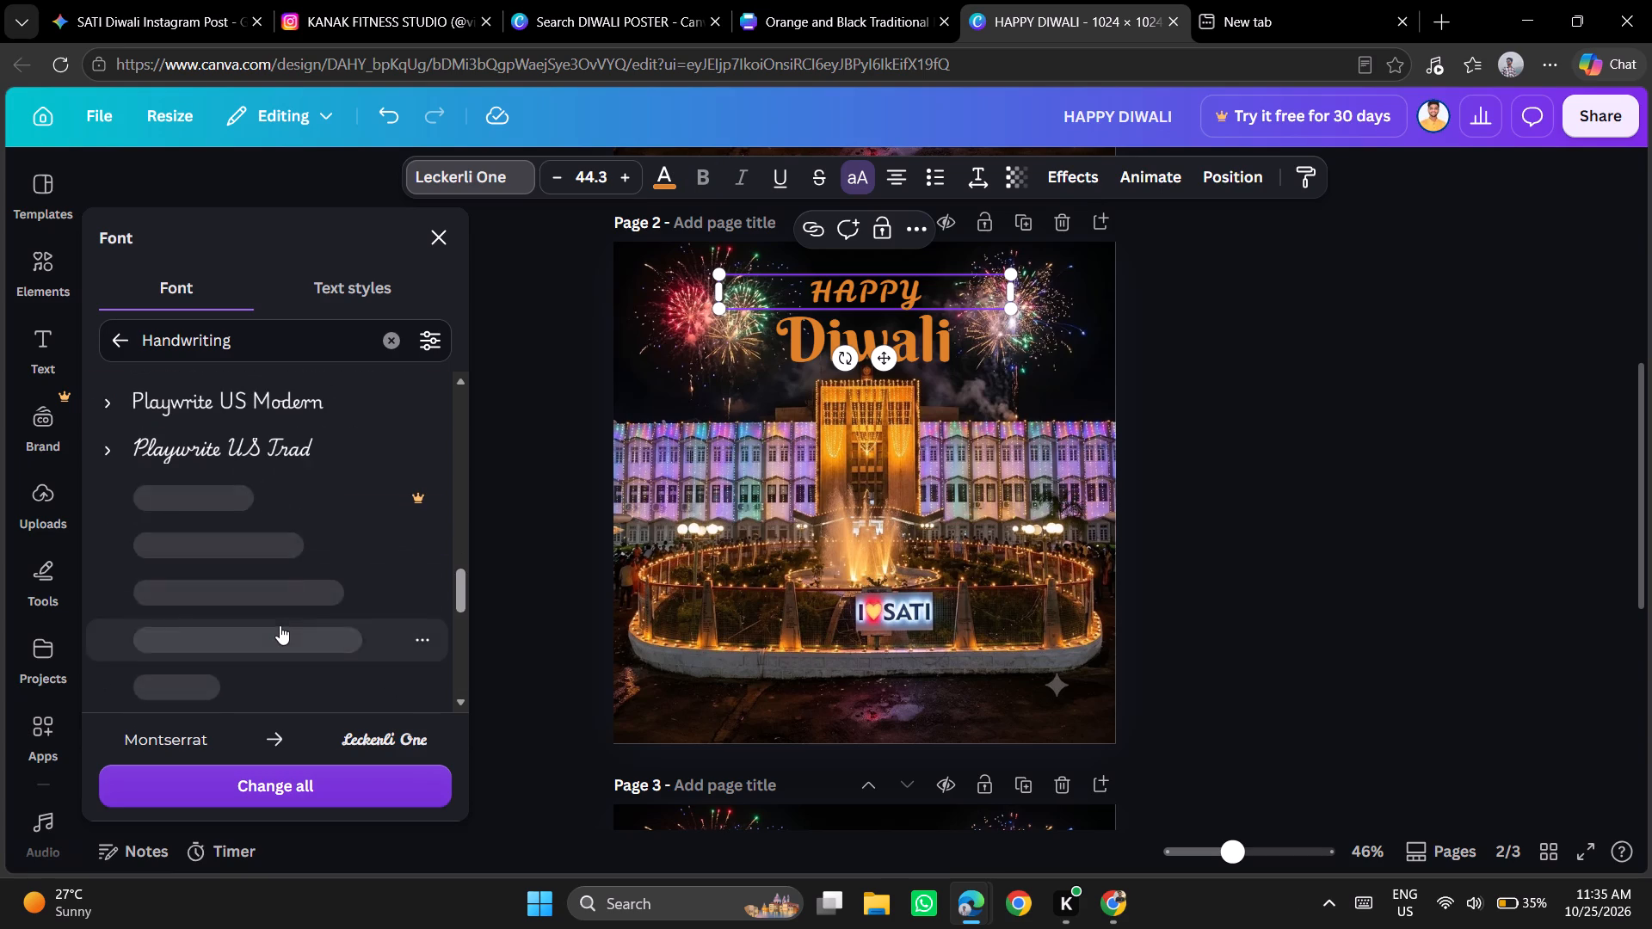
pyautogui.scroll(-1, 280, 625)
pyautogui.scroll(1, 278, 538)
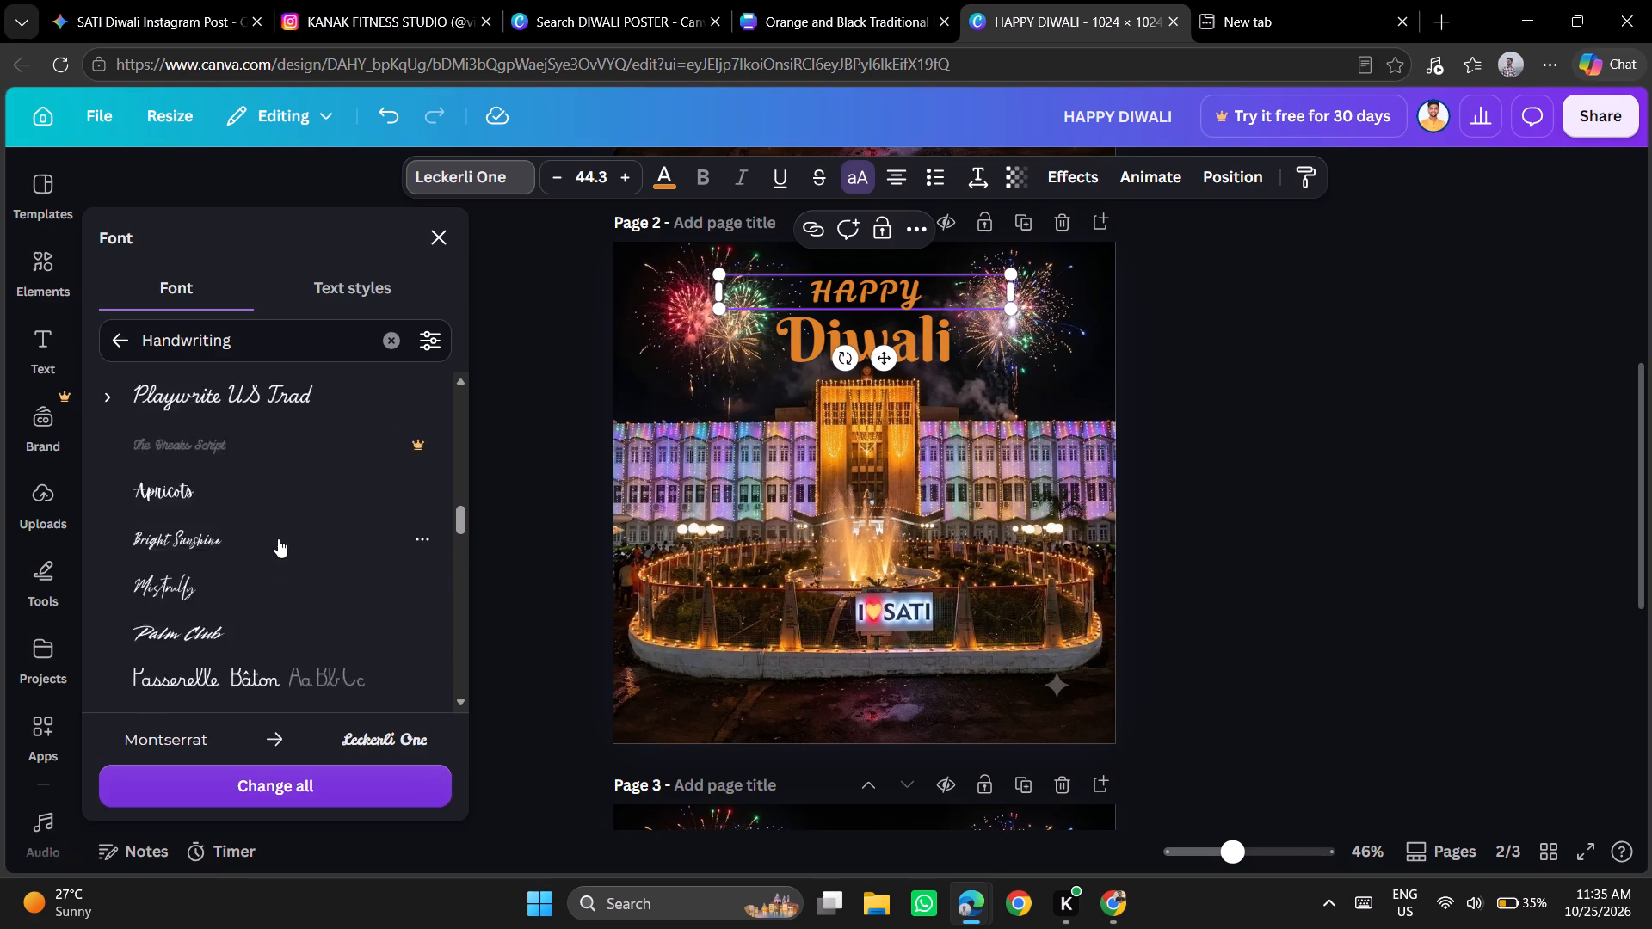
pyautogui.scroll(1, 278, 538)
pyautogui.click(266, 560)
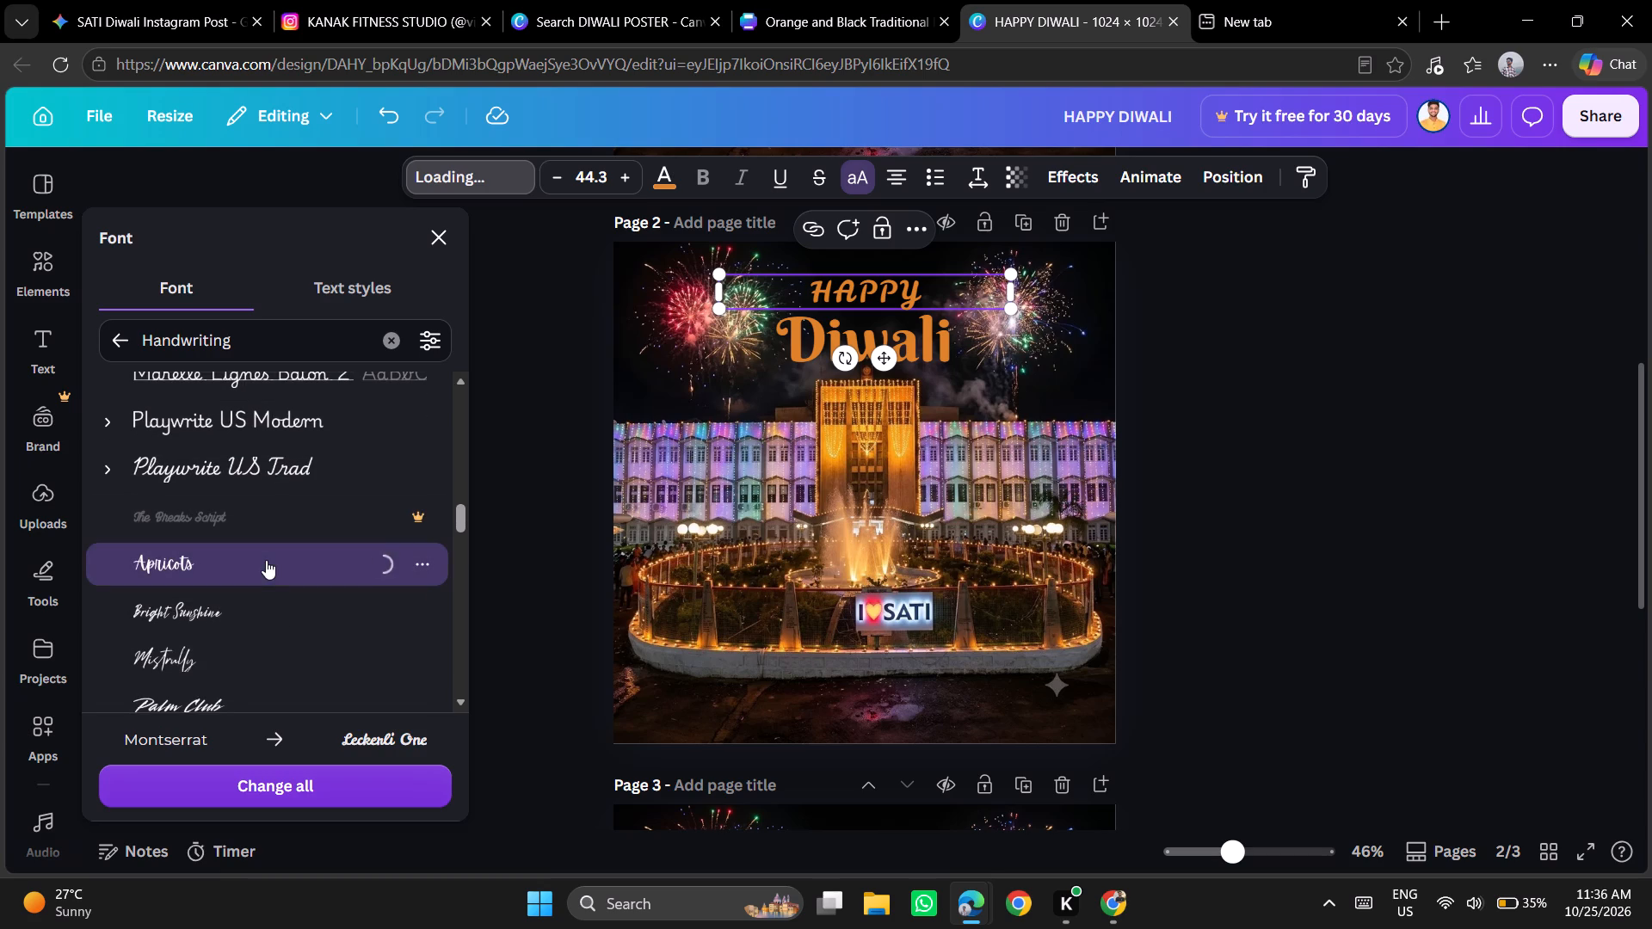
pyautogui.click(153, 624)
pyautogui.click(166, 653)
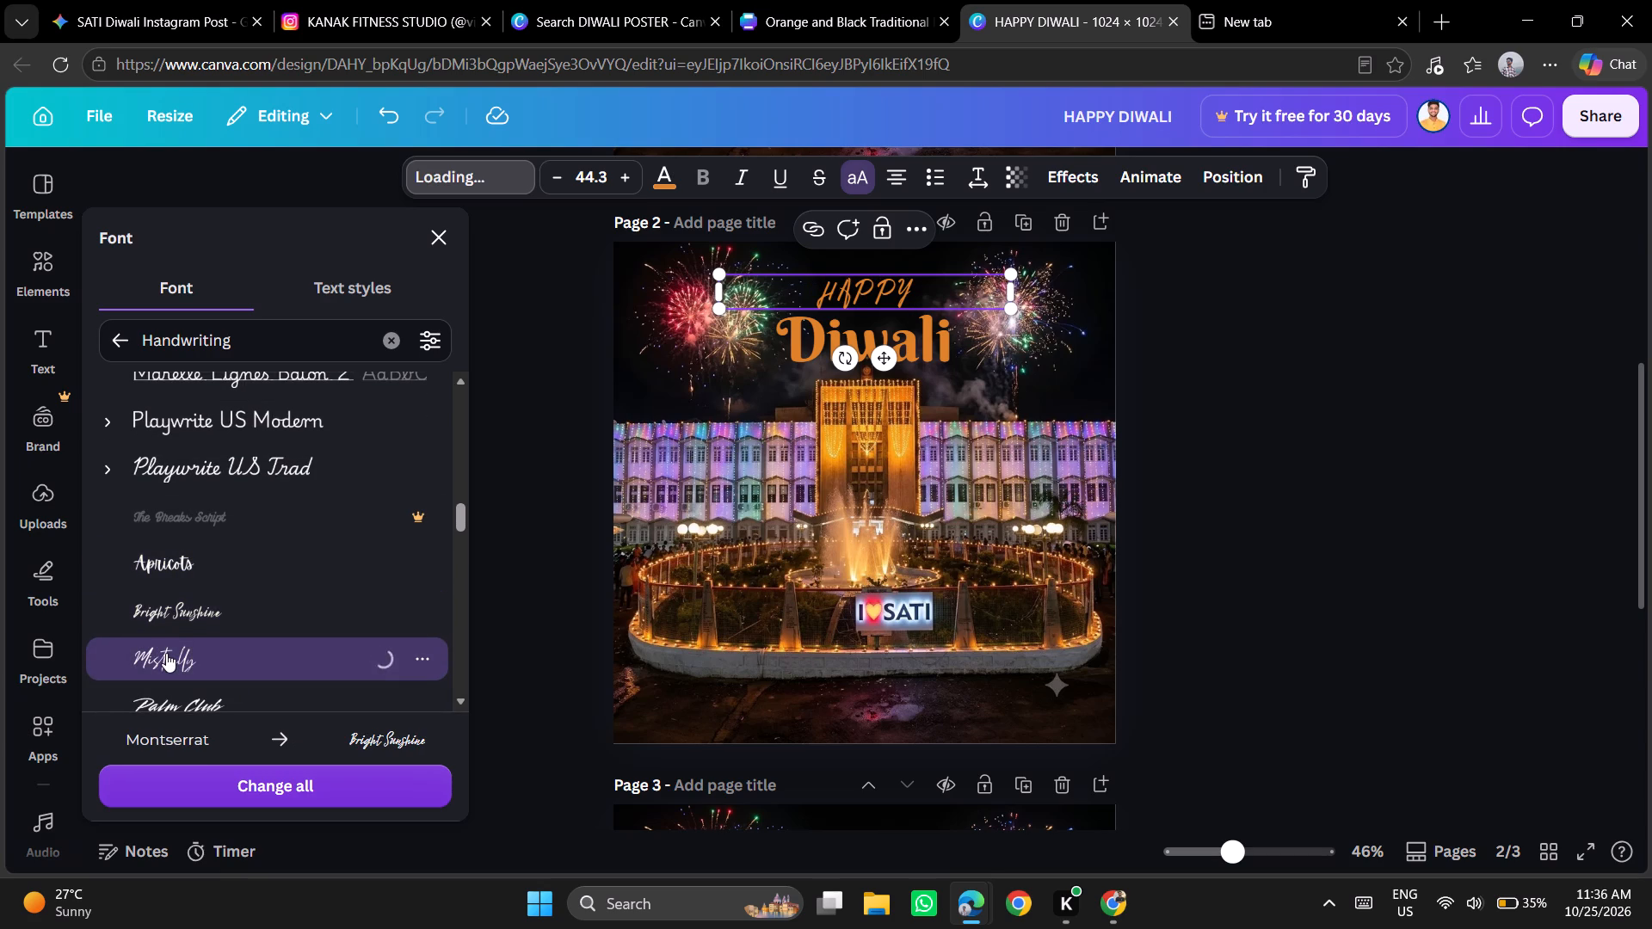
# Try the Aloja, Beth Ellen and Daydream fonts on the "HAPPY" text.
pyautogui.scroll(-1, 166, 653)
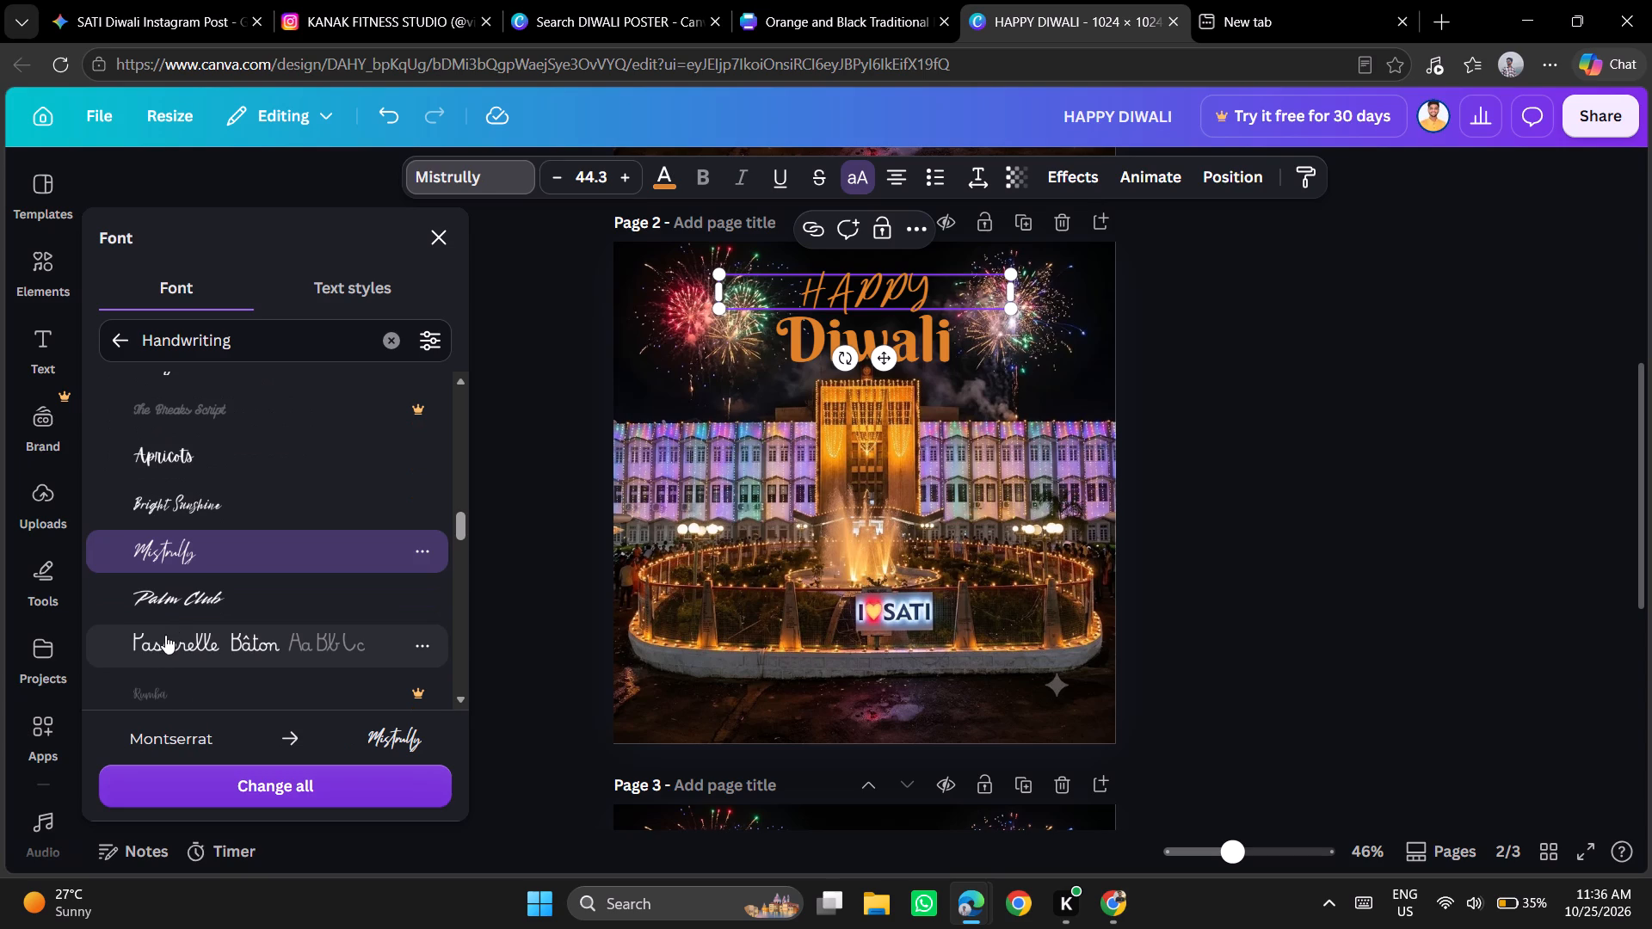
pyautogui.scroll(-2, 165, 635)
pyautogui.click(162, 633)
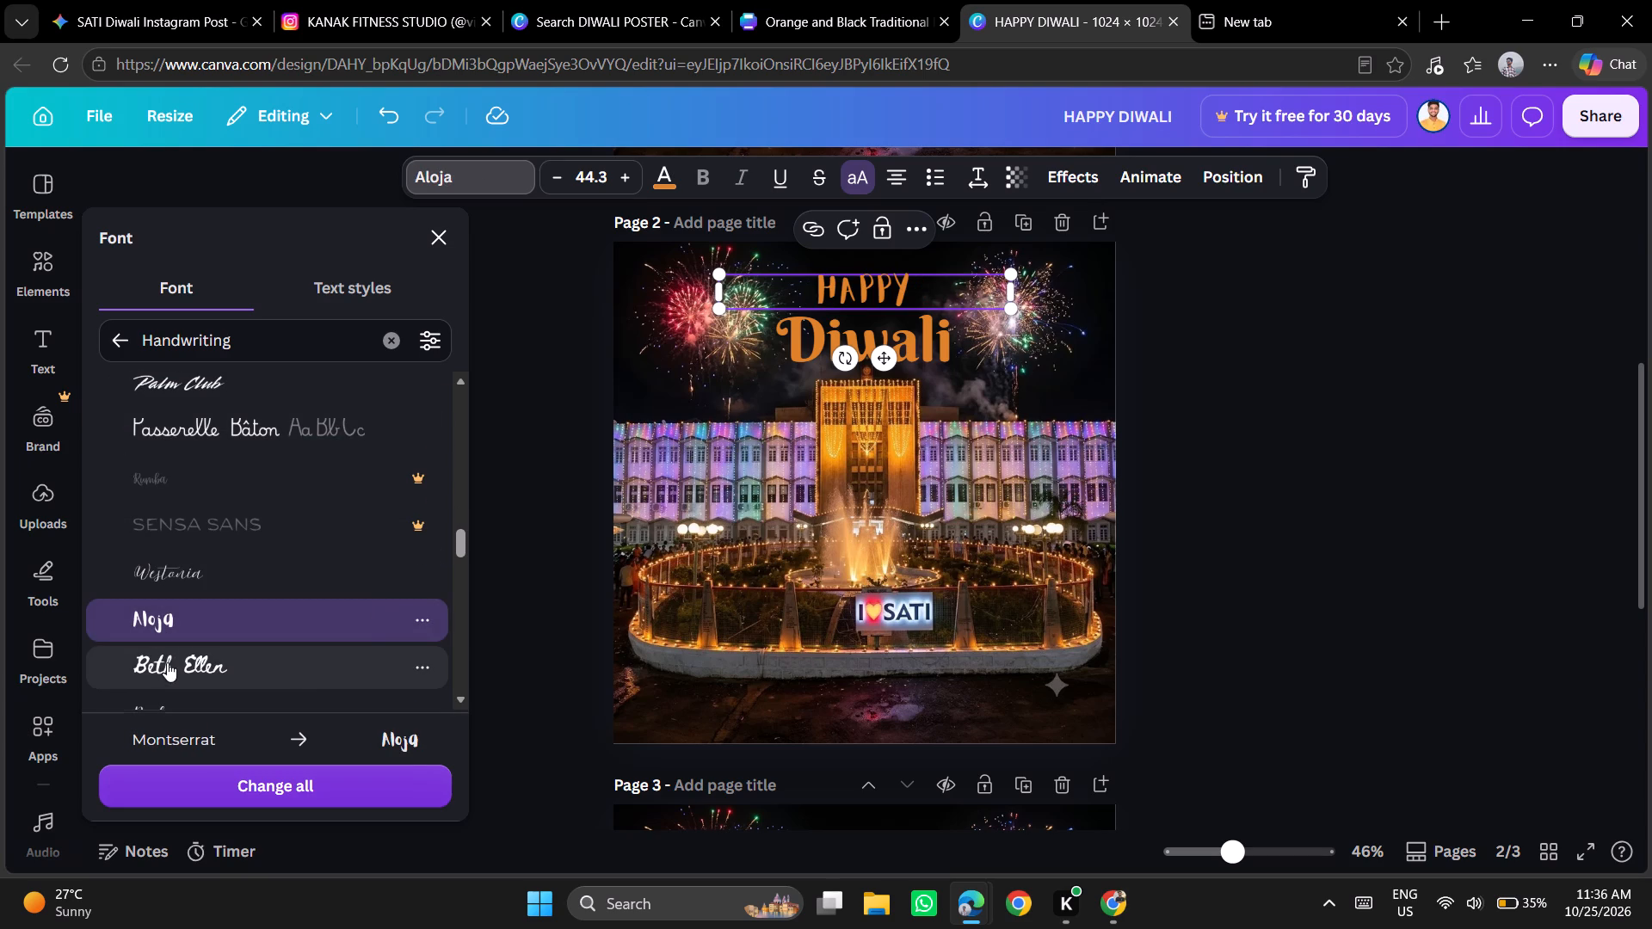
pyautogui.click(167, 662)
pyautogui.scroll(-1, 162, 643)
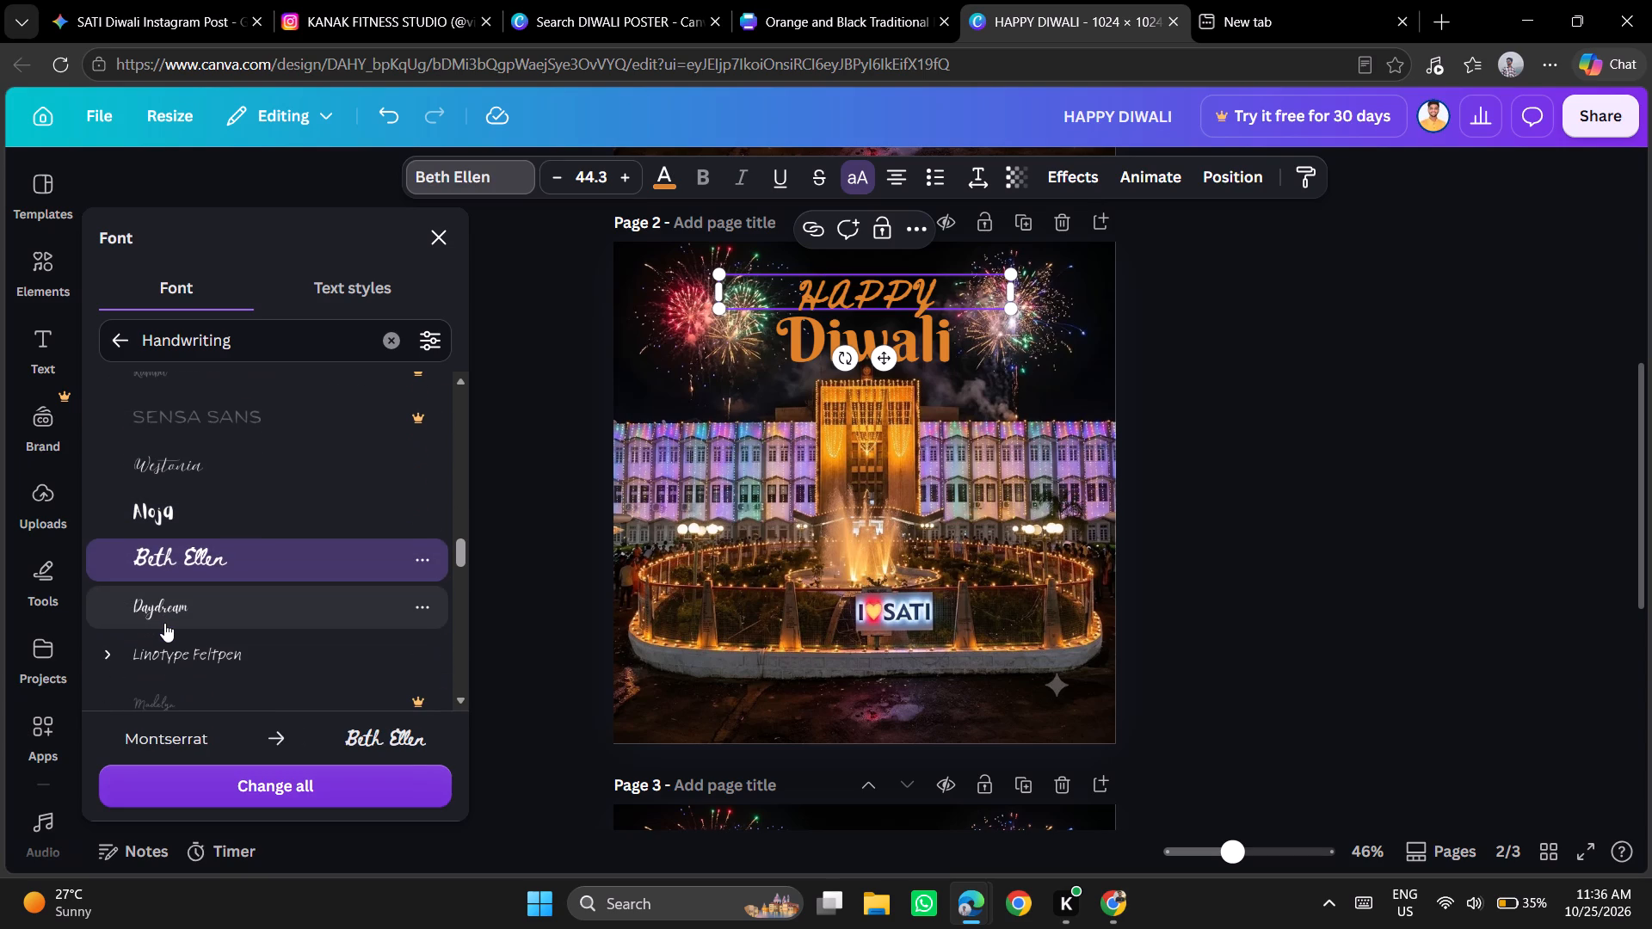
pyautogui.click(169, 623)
# Set the font of the "HAPPY" text on page 2 to Better Faster.
pyautogui.scroll(-3, 169, 623)
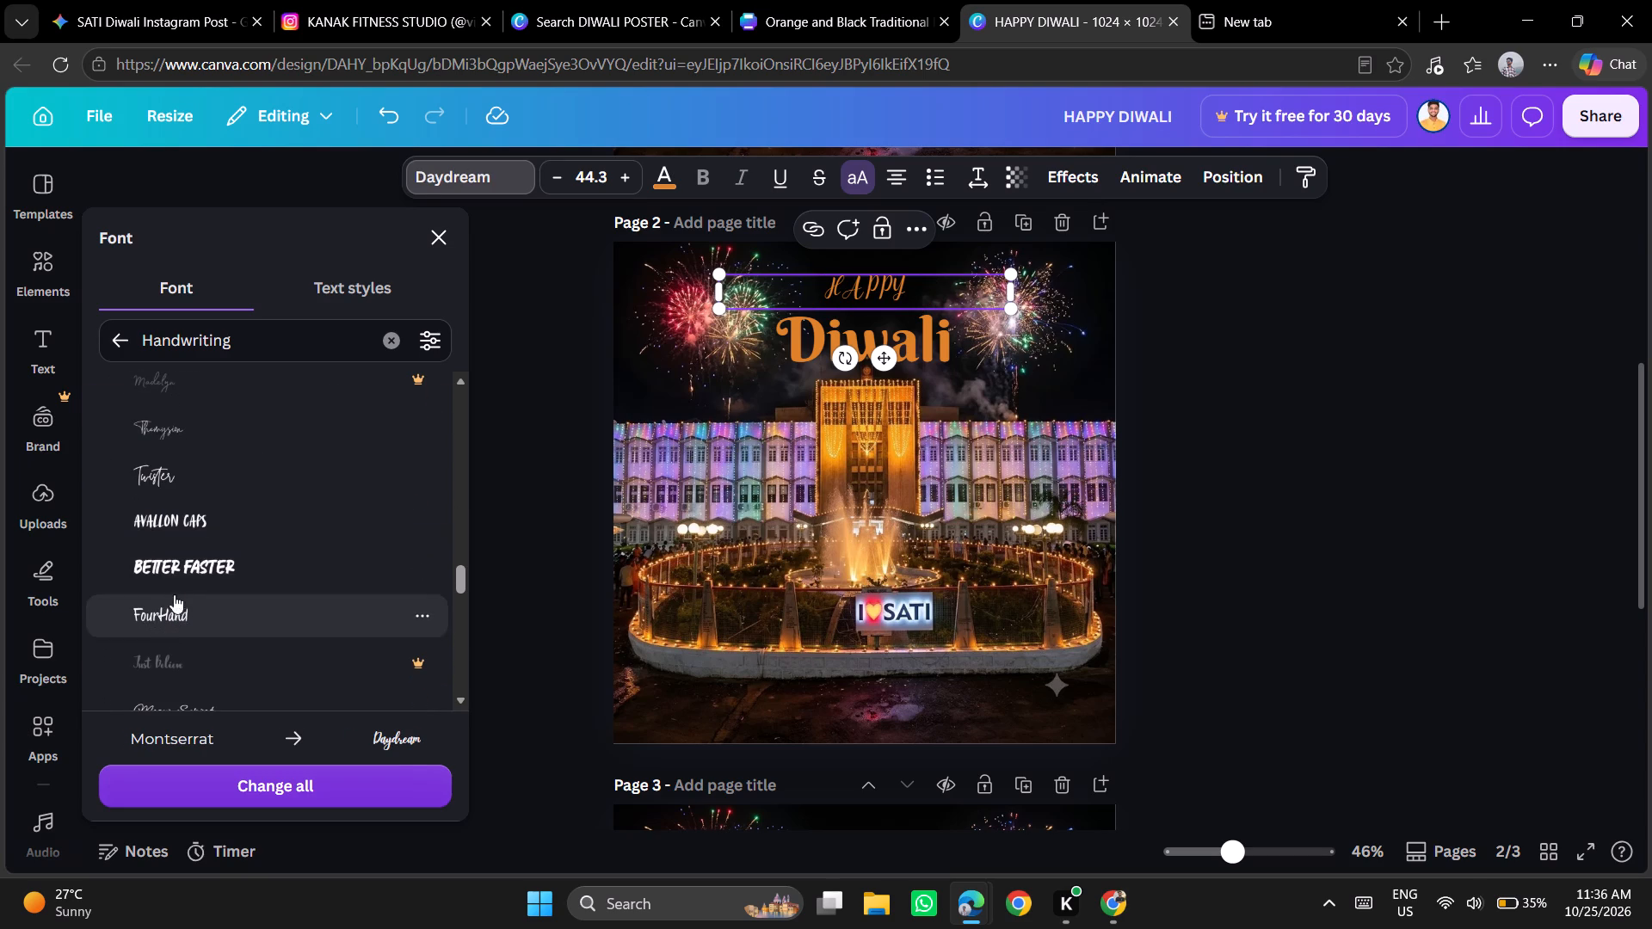
pyautogui.click(181, 566)
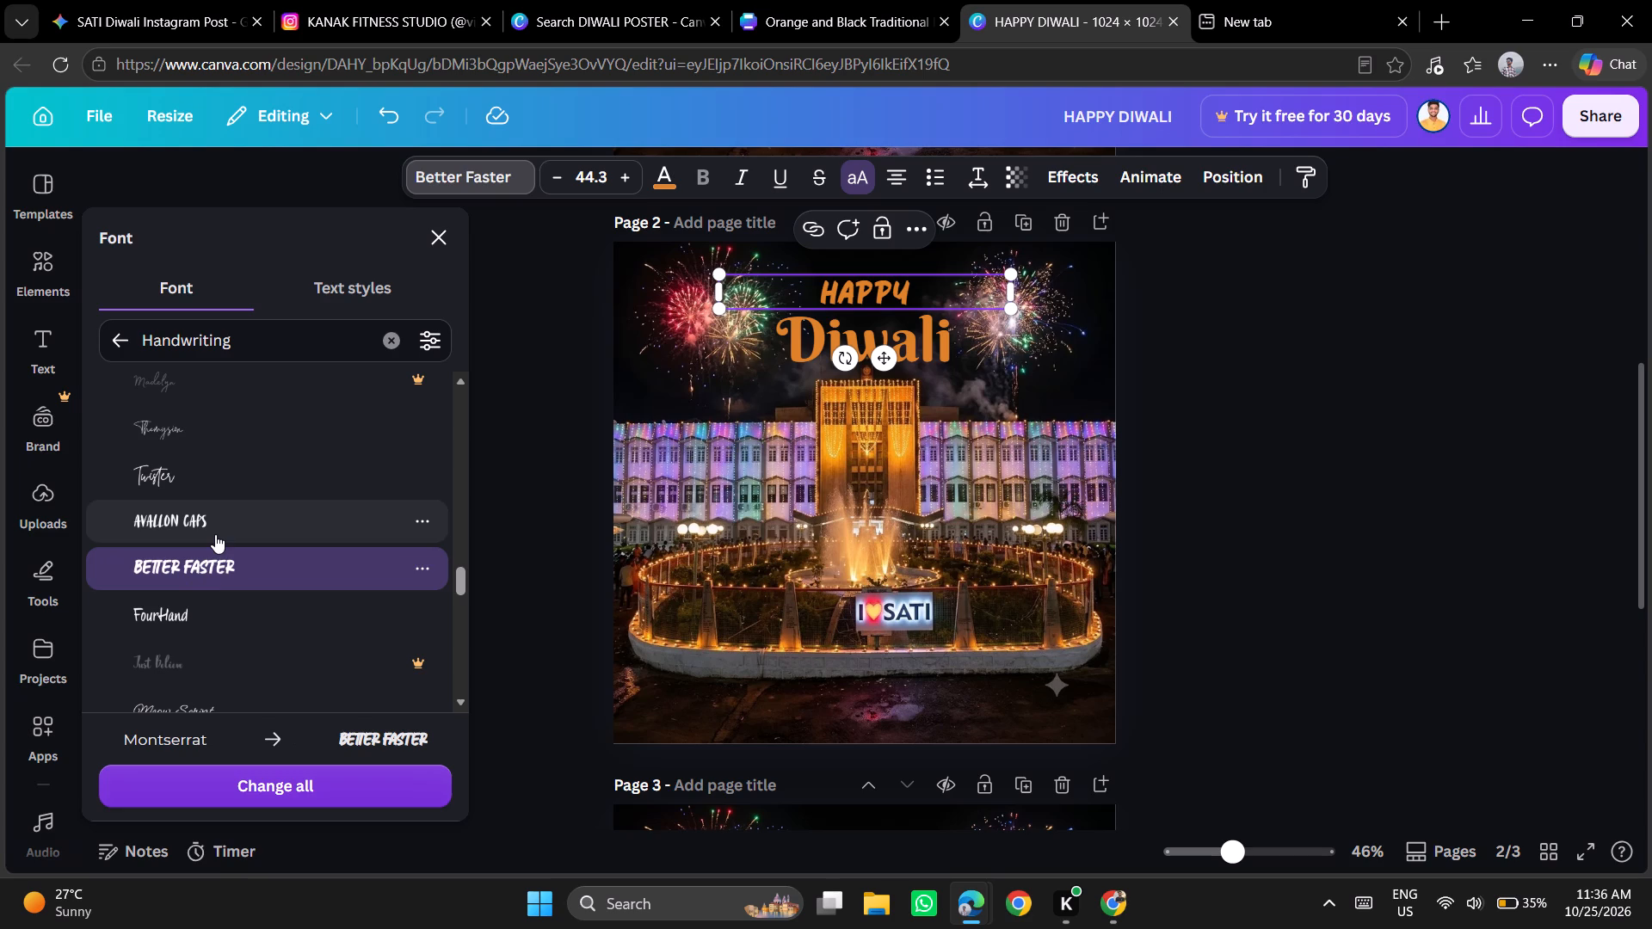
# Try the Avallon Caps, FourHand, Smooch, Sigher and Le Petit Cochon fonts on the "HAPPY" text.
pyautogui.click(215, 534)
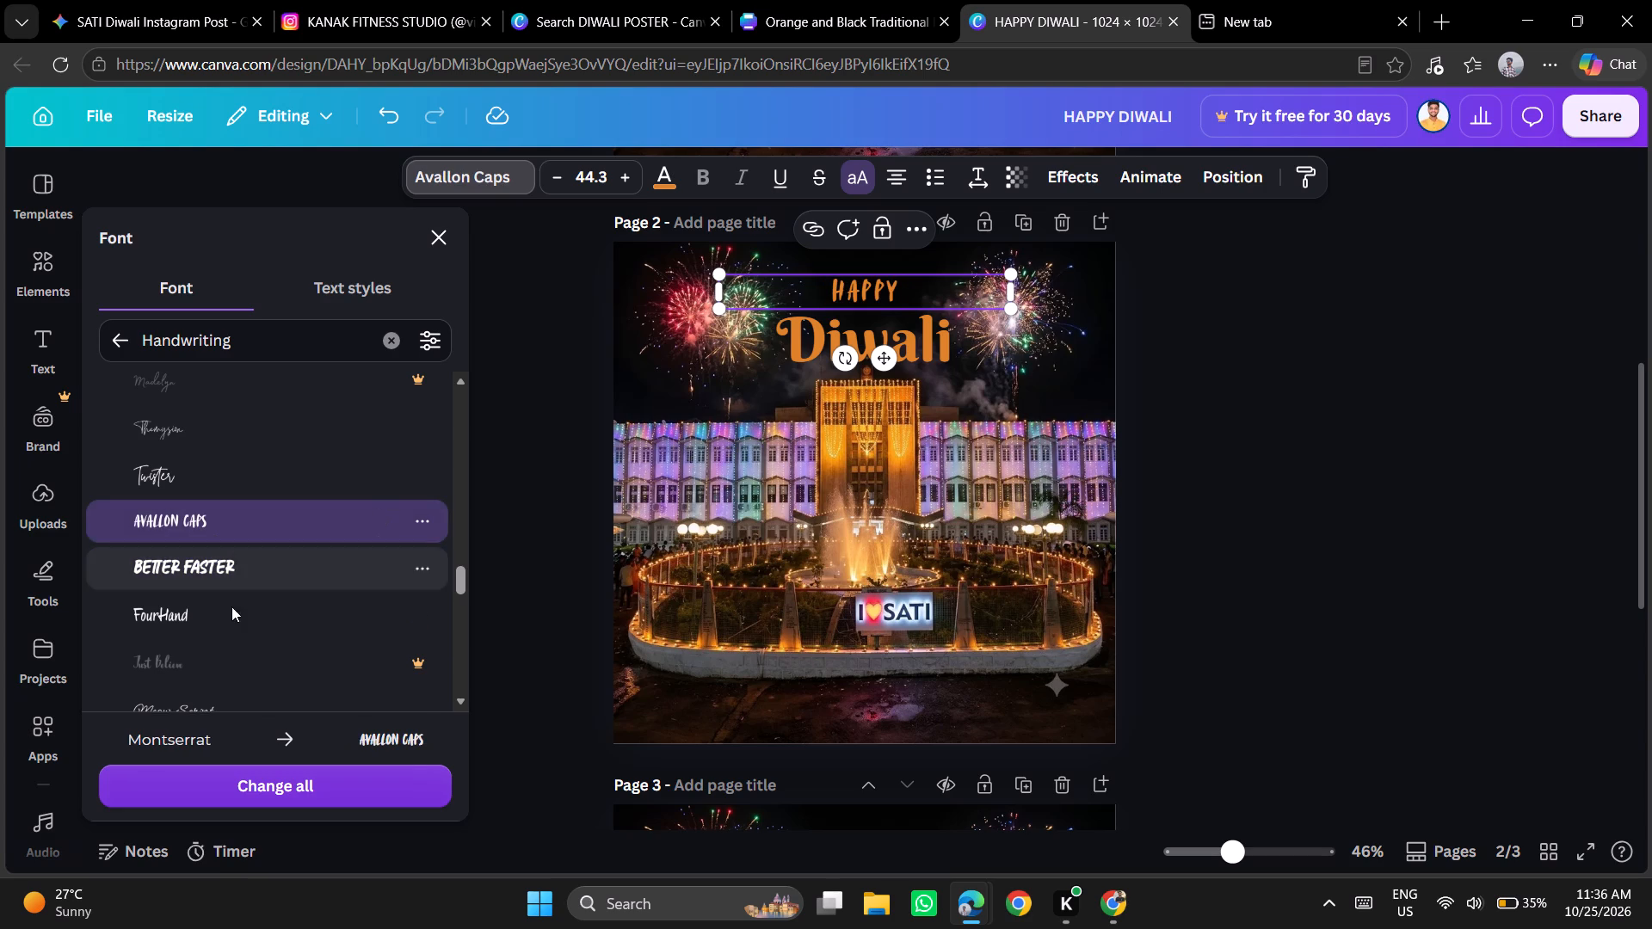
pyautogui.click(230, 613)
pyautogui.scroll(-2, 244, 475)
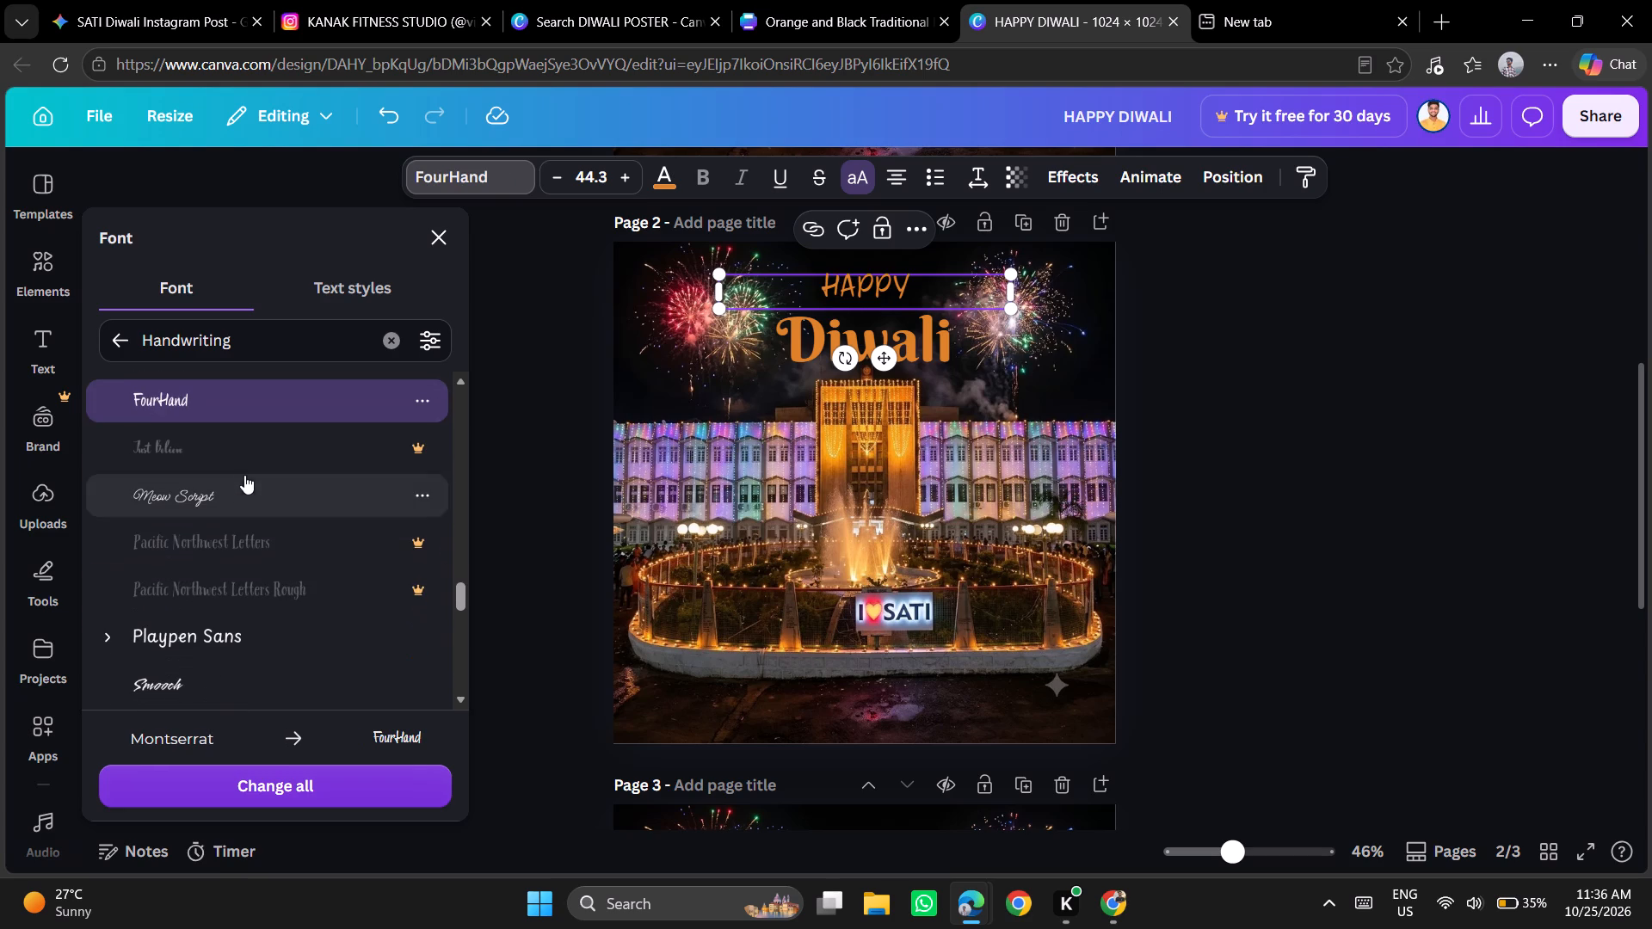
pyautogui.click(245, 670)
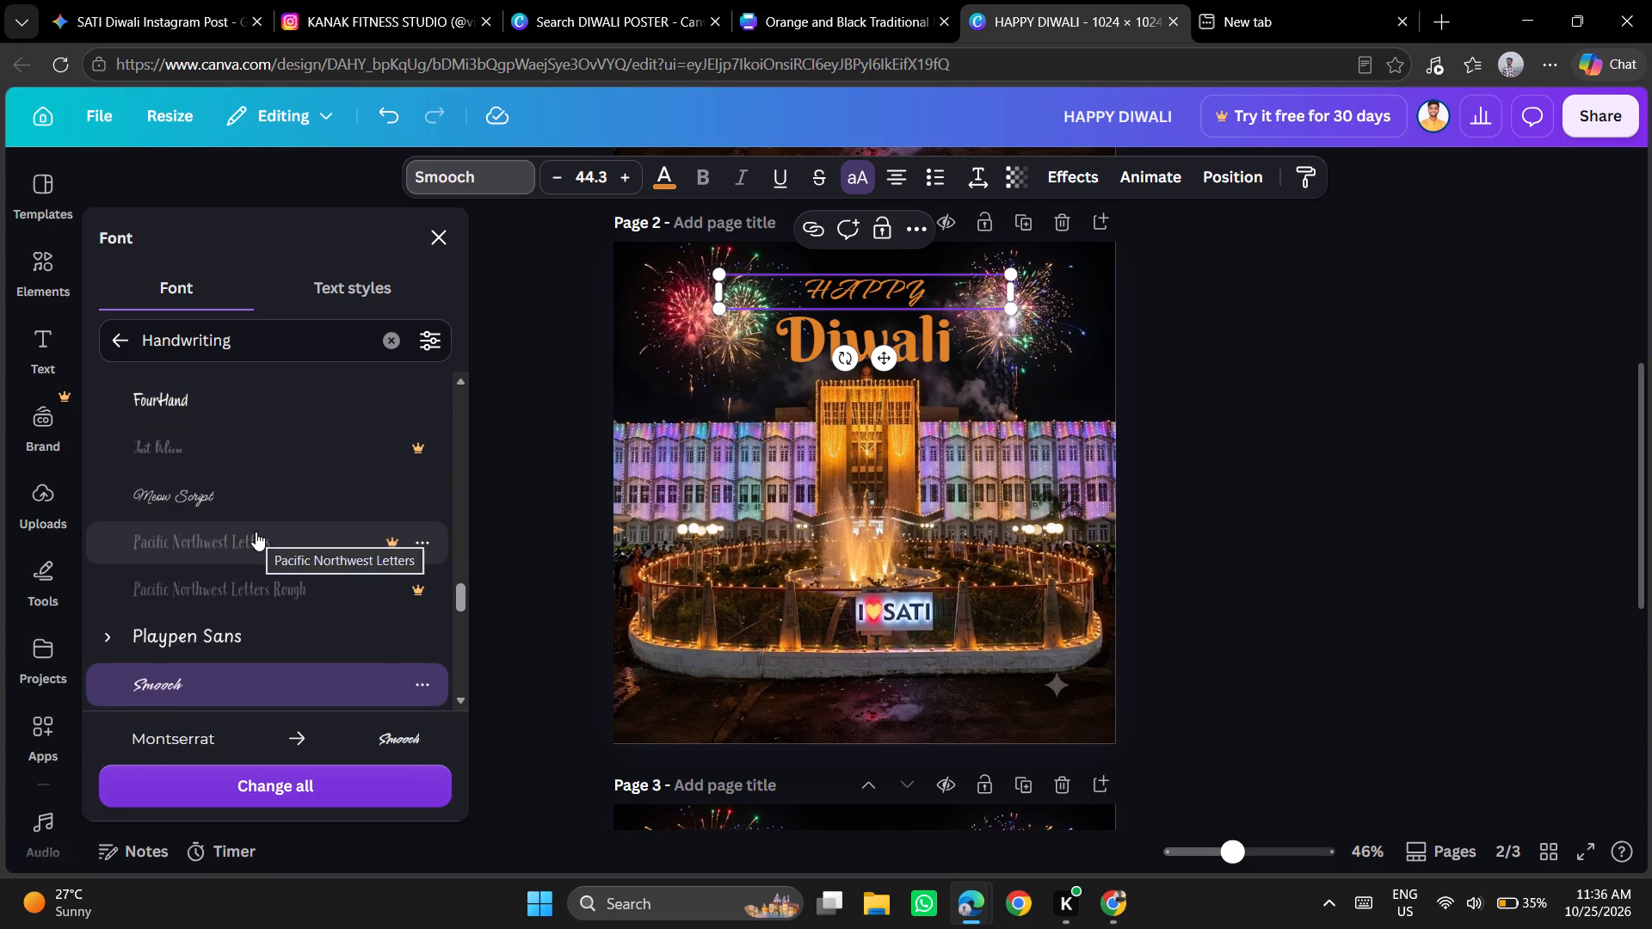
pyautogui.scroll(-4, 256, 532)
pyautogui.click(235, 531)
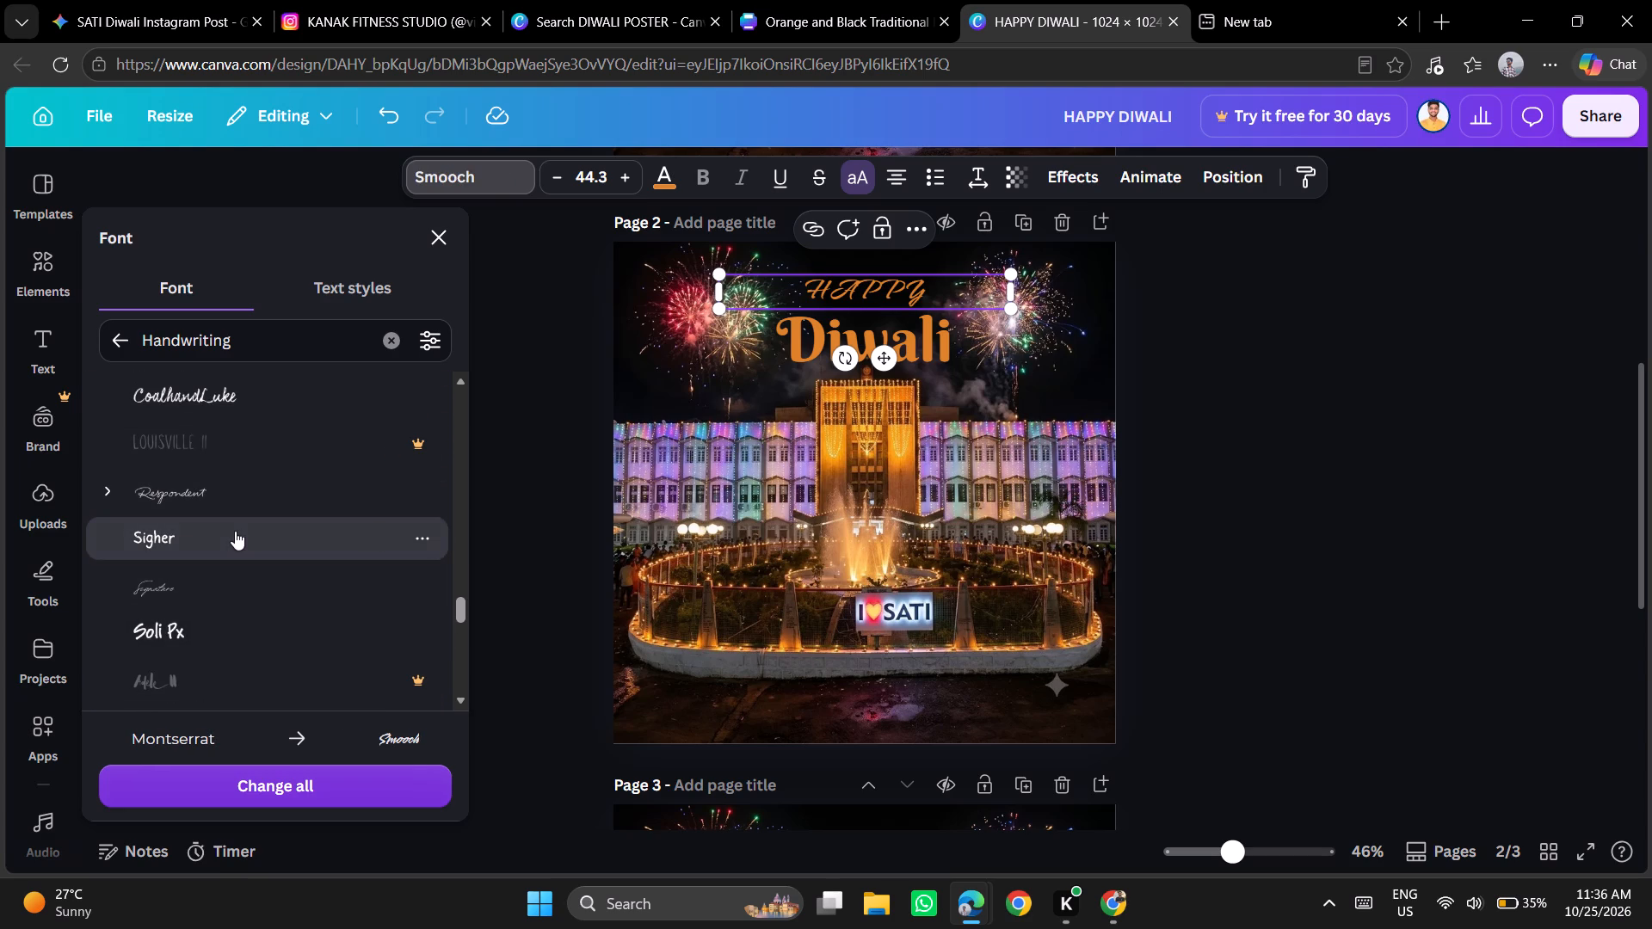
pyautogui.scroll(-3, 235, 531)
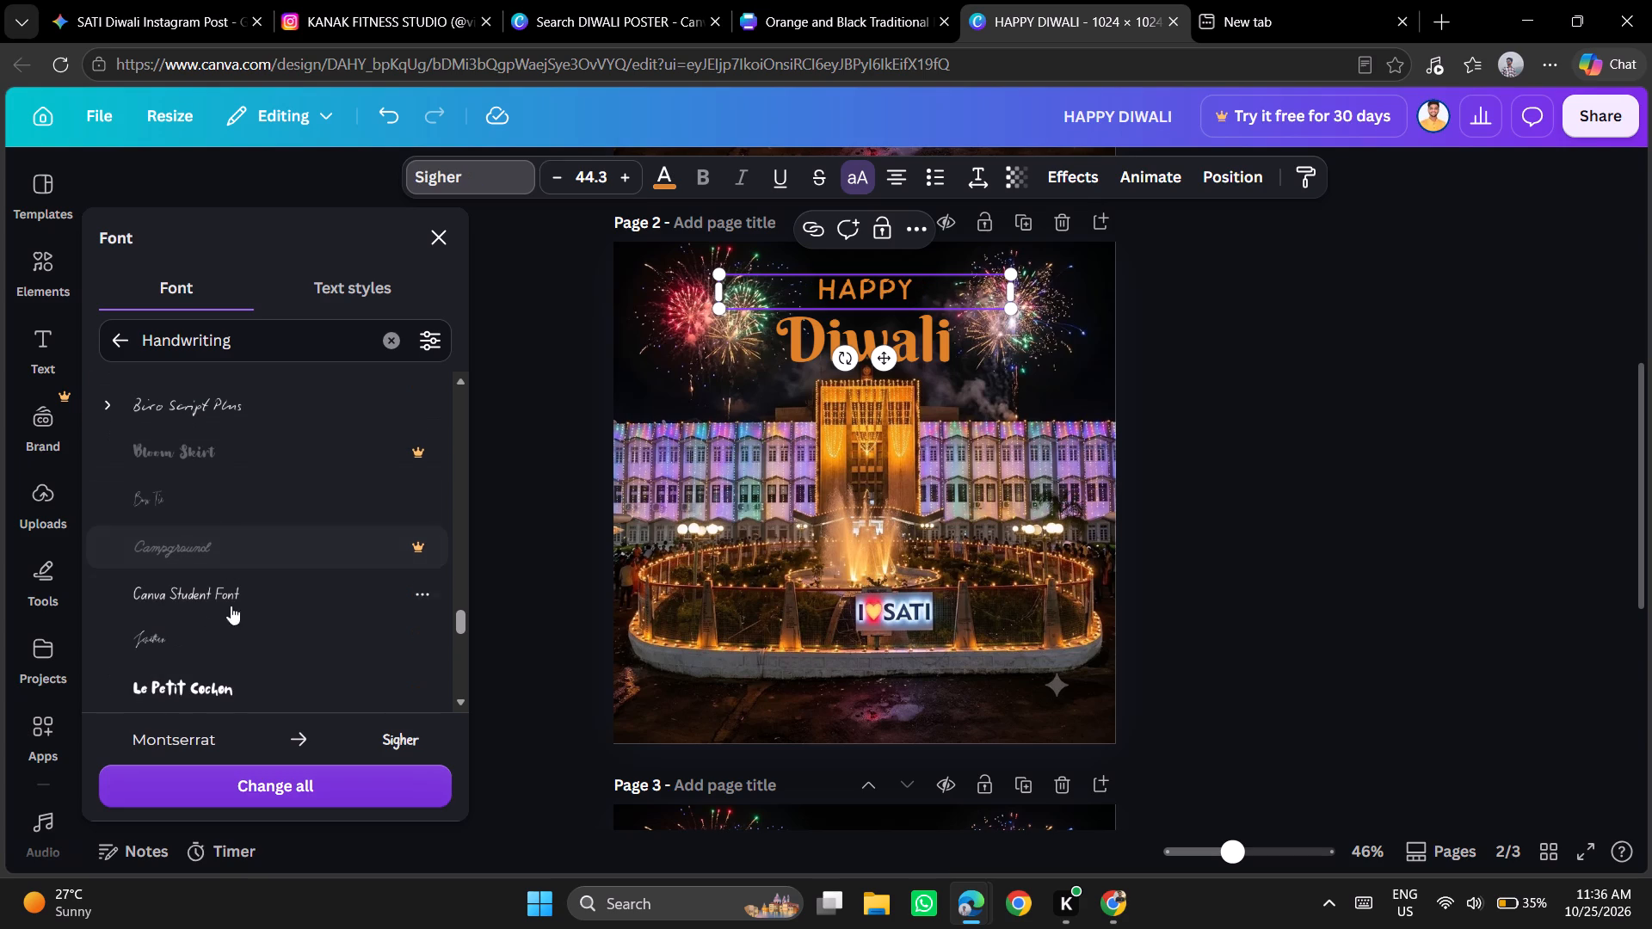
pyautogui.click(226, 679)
# Set the font of the "HAPPY" text on page 2 to Leckerli One and deselect it.
pyautogui.scroll(9, 236, 594)
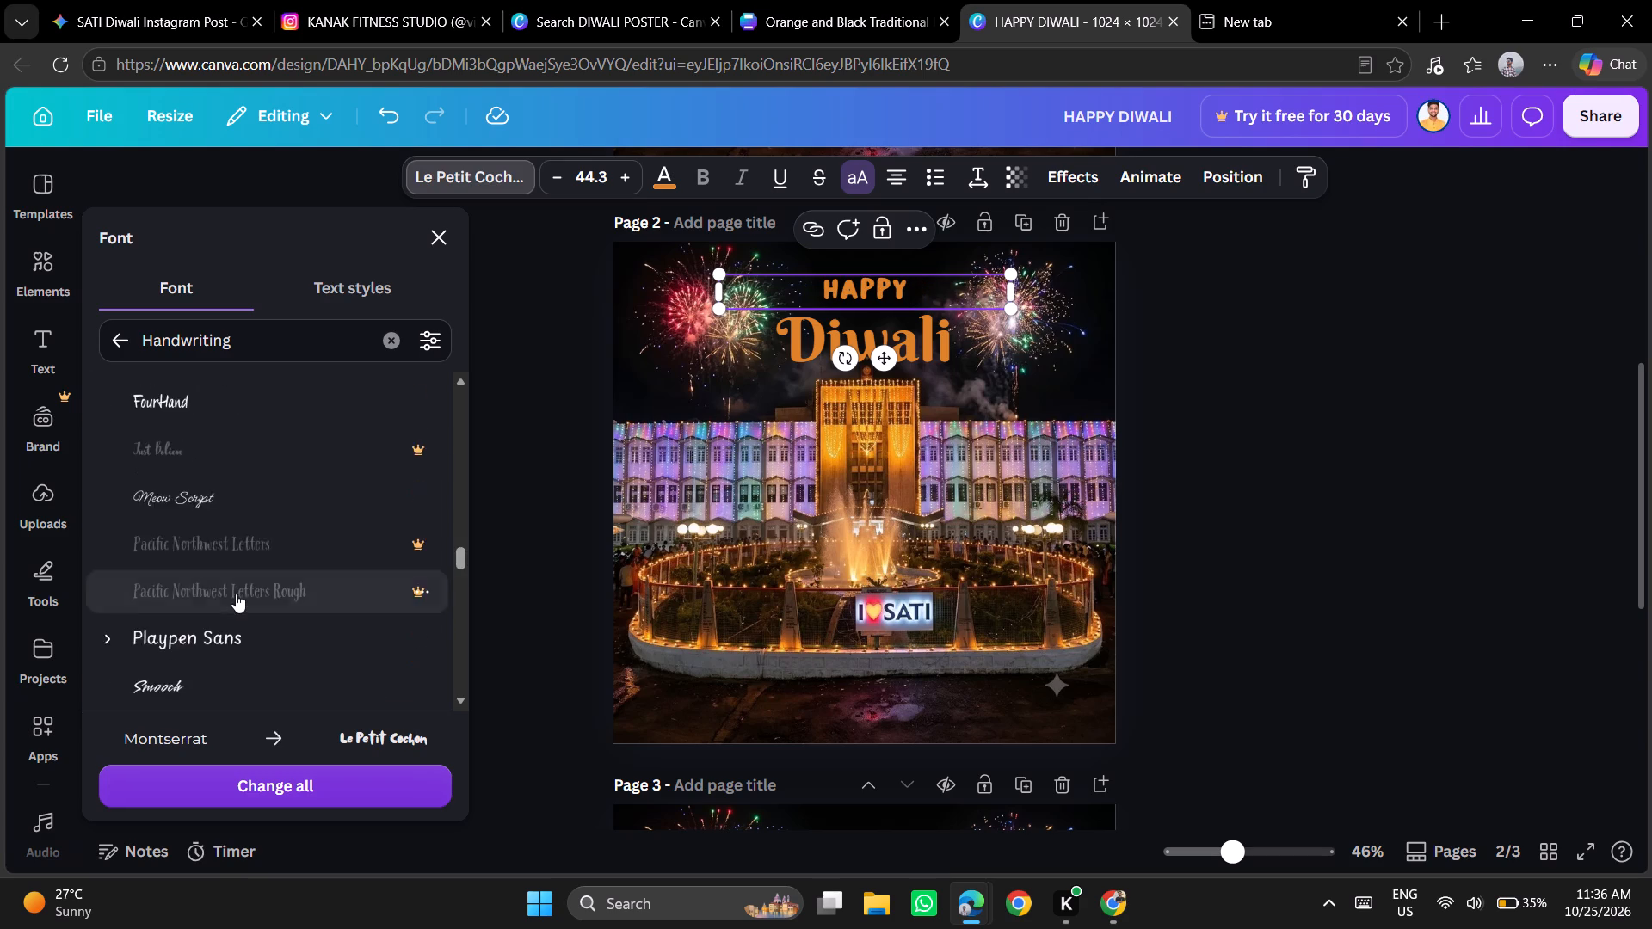
pyautogui.scroll(19, 236, 594)
pyautogui.scroll(6, 226, 572)
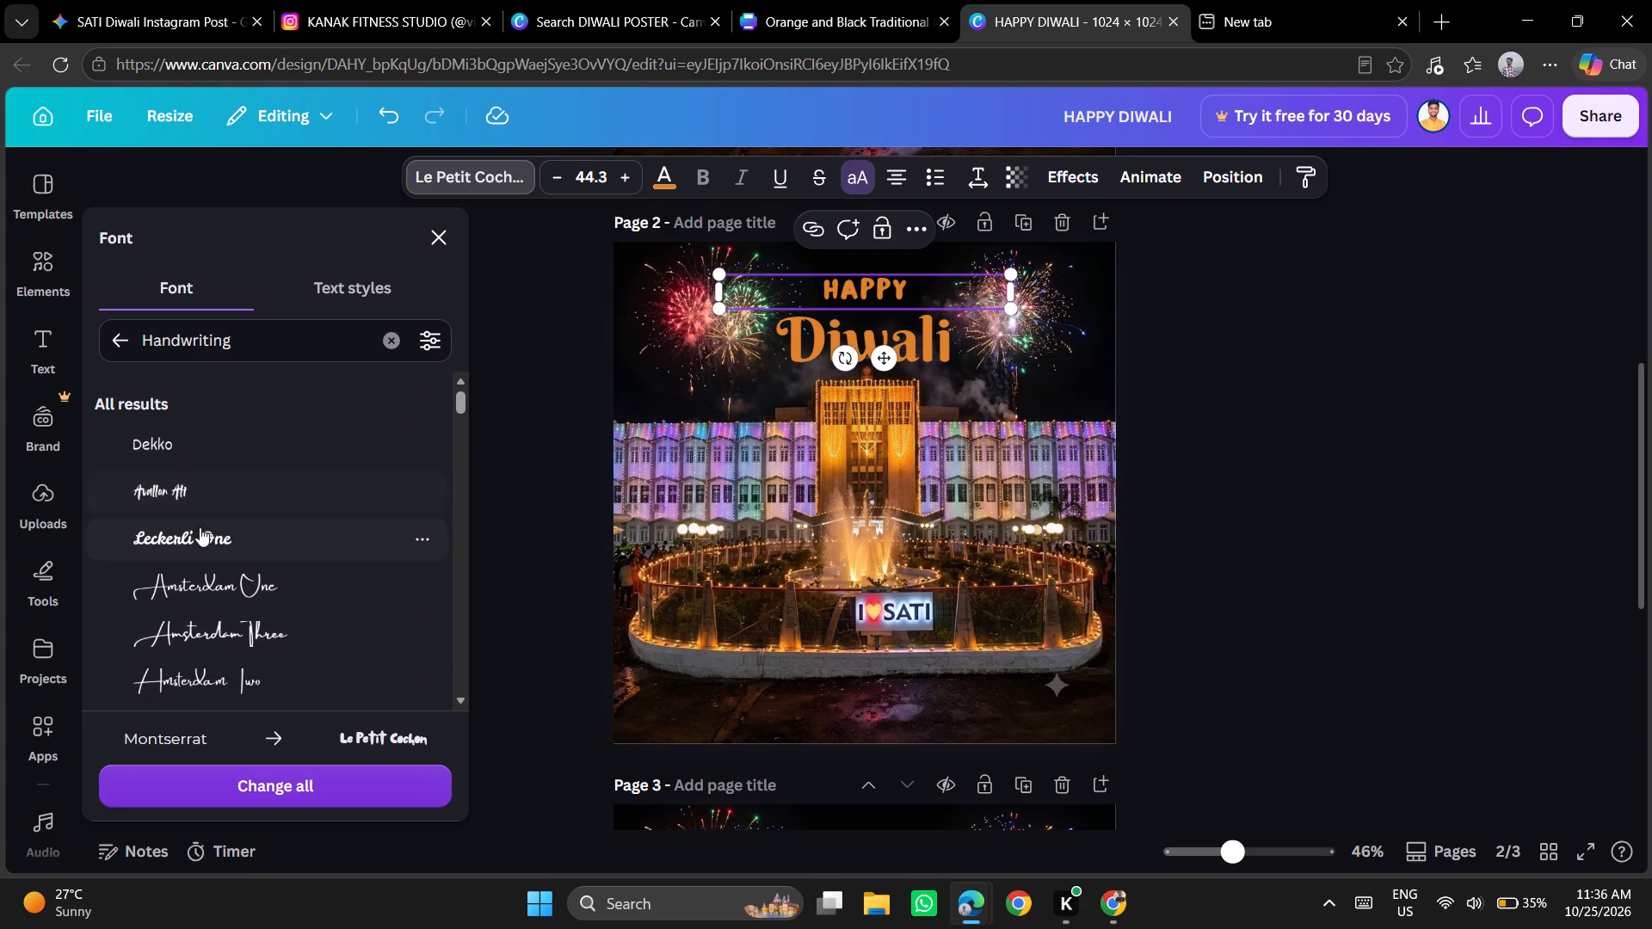
pyautogui.click(201, 529)
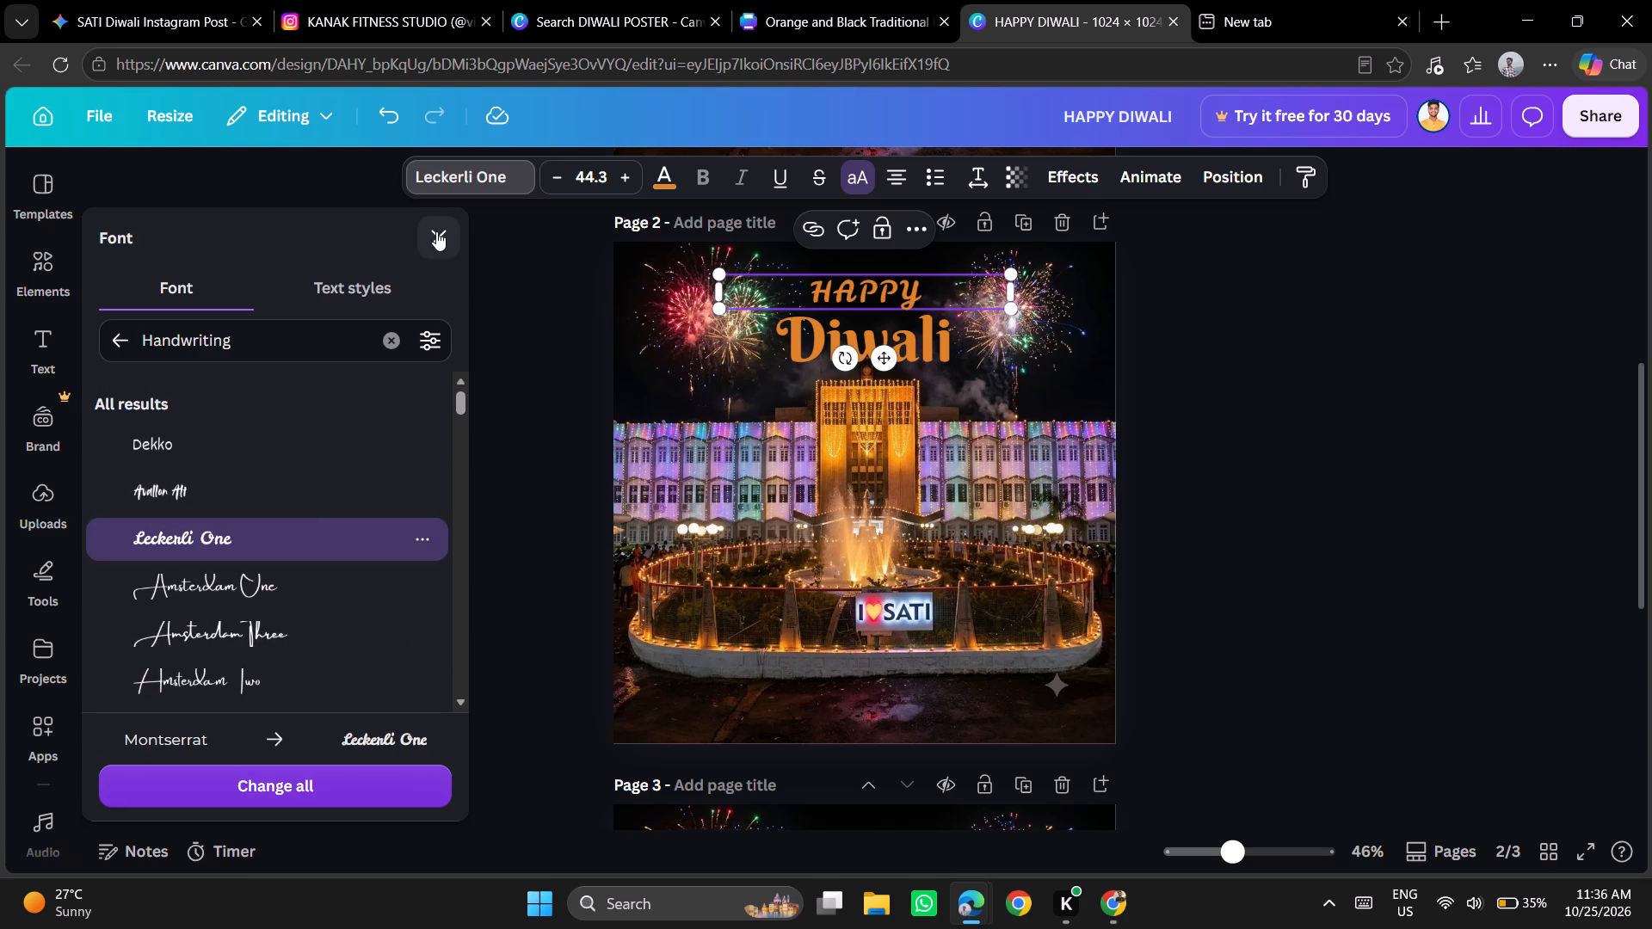
pyautogui.click(436, 231)
pyautogui.click(1389, 462)
pyautogui.click(888, 292)
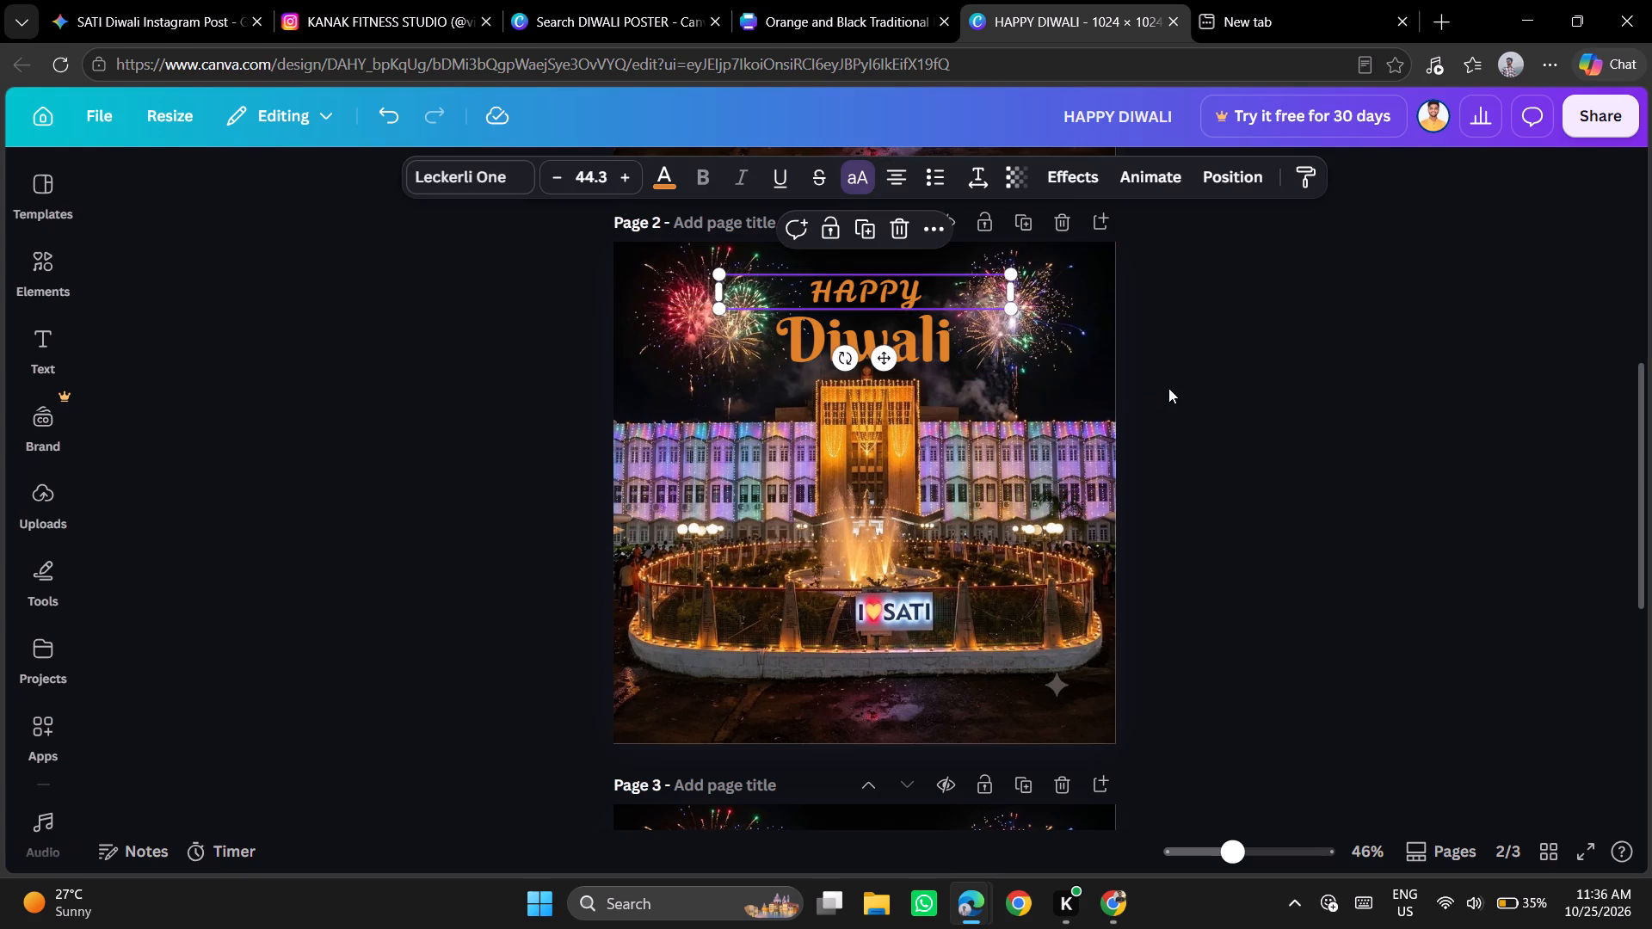
pyautogui.click(1249, 470)
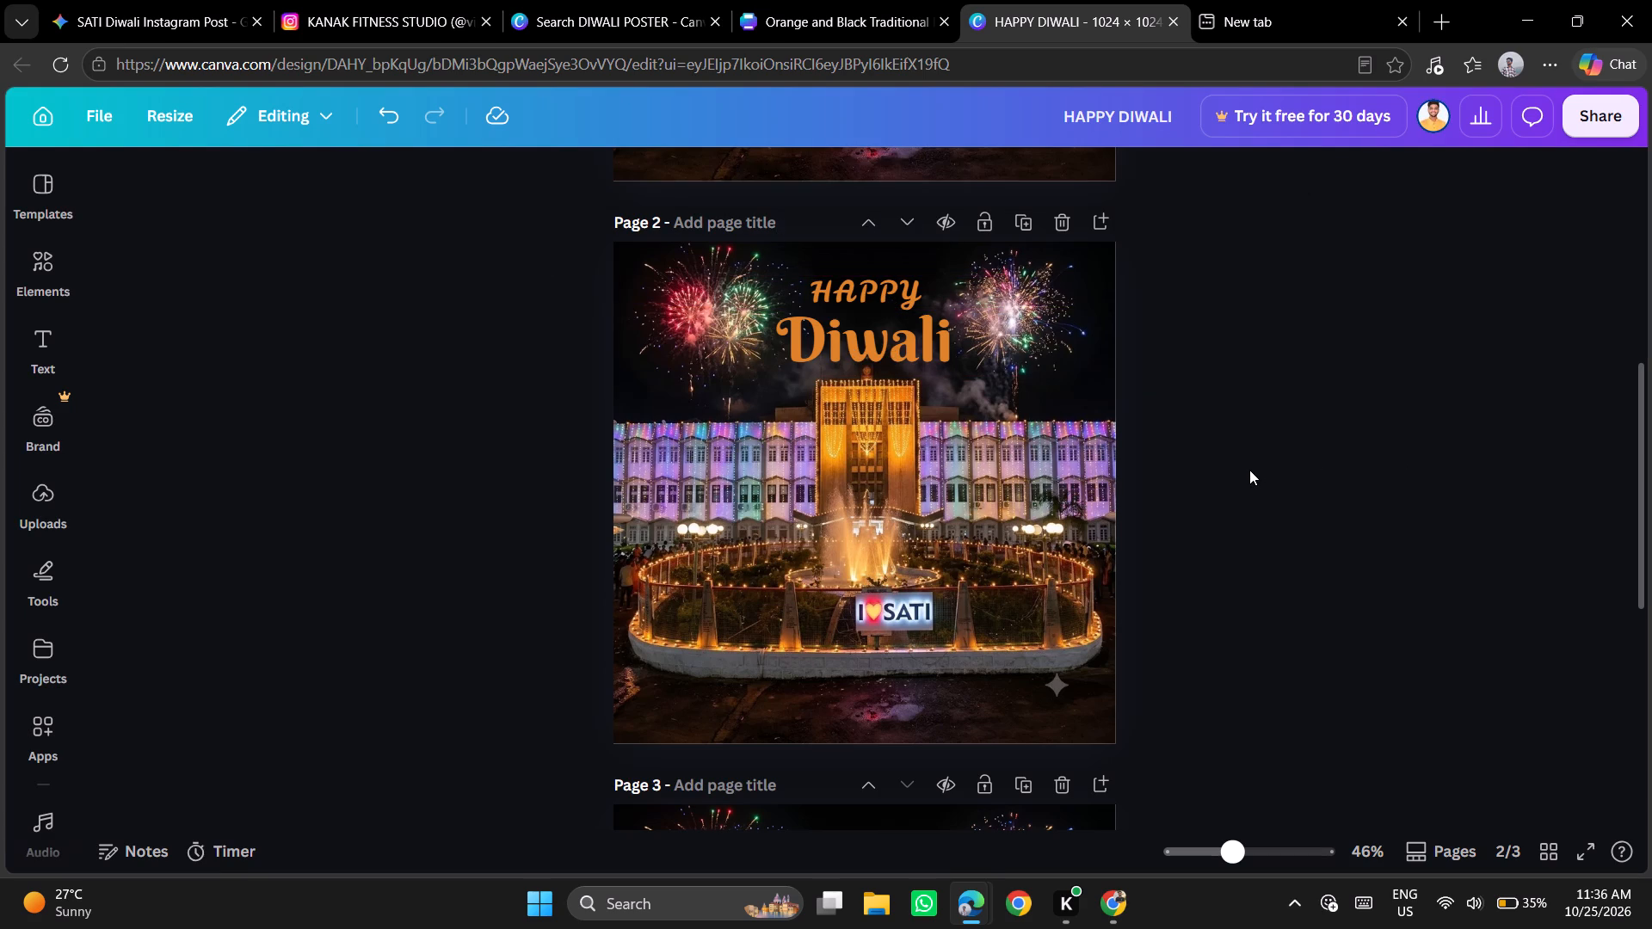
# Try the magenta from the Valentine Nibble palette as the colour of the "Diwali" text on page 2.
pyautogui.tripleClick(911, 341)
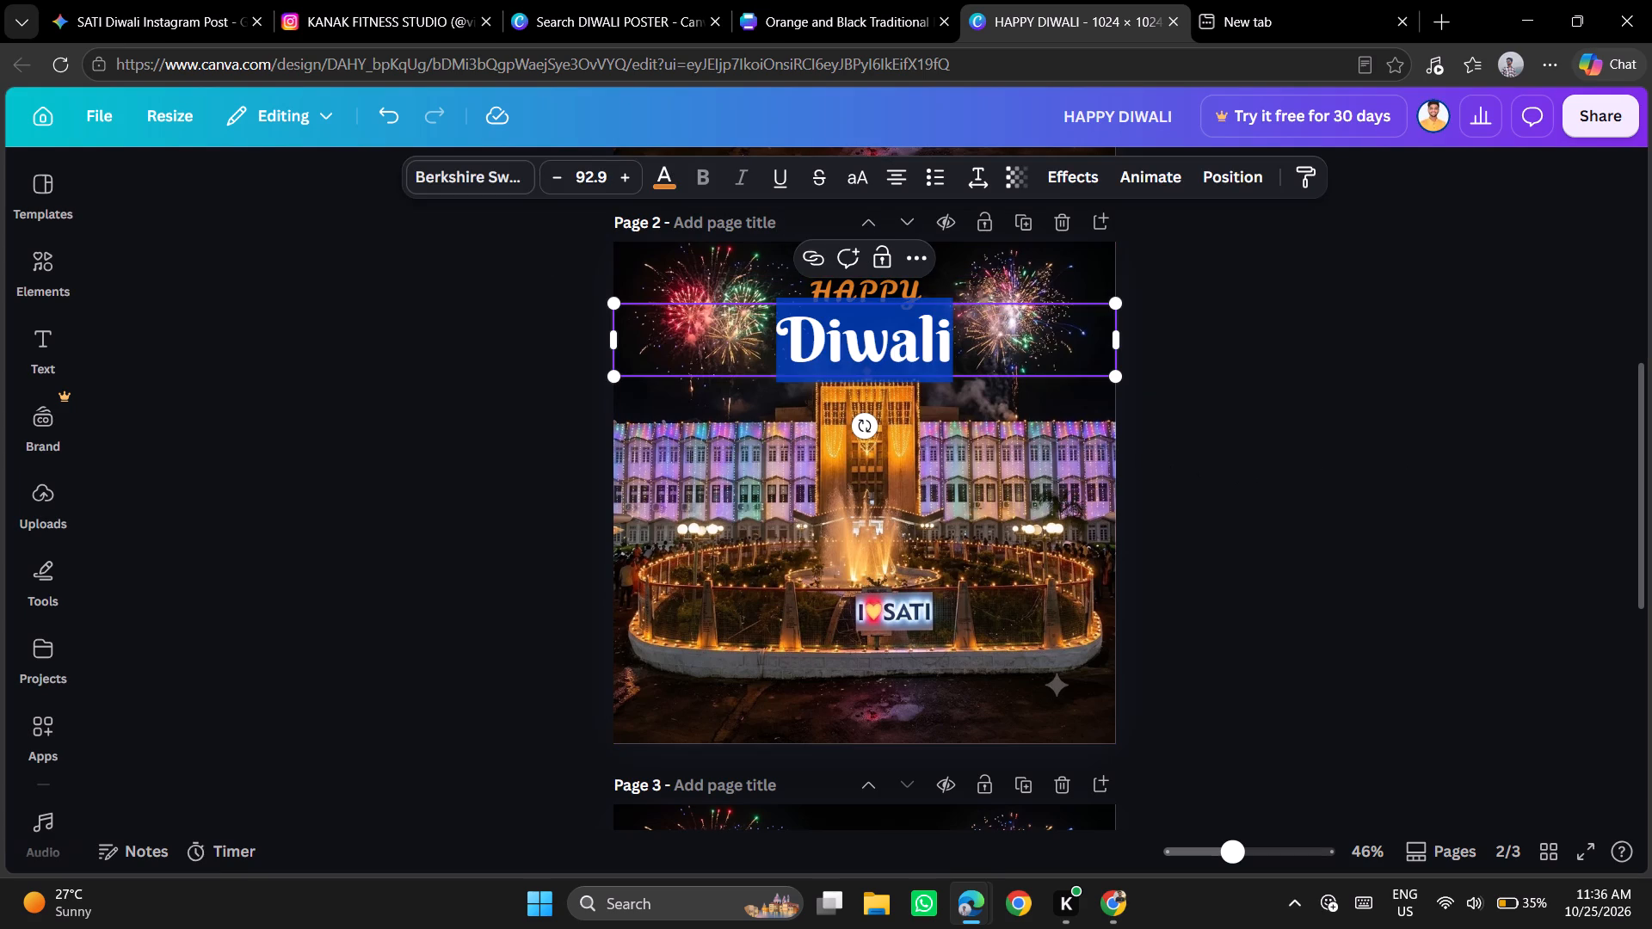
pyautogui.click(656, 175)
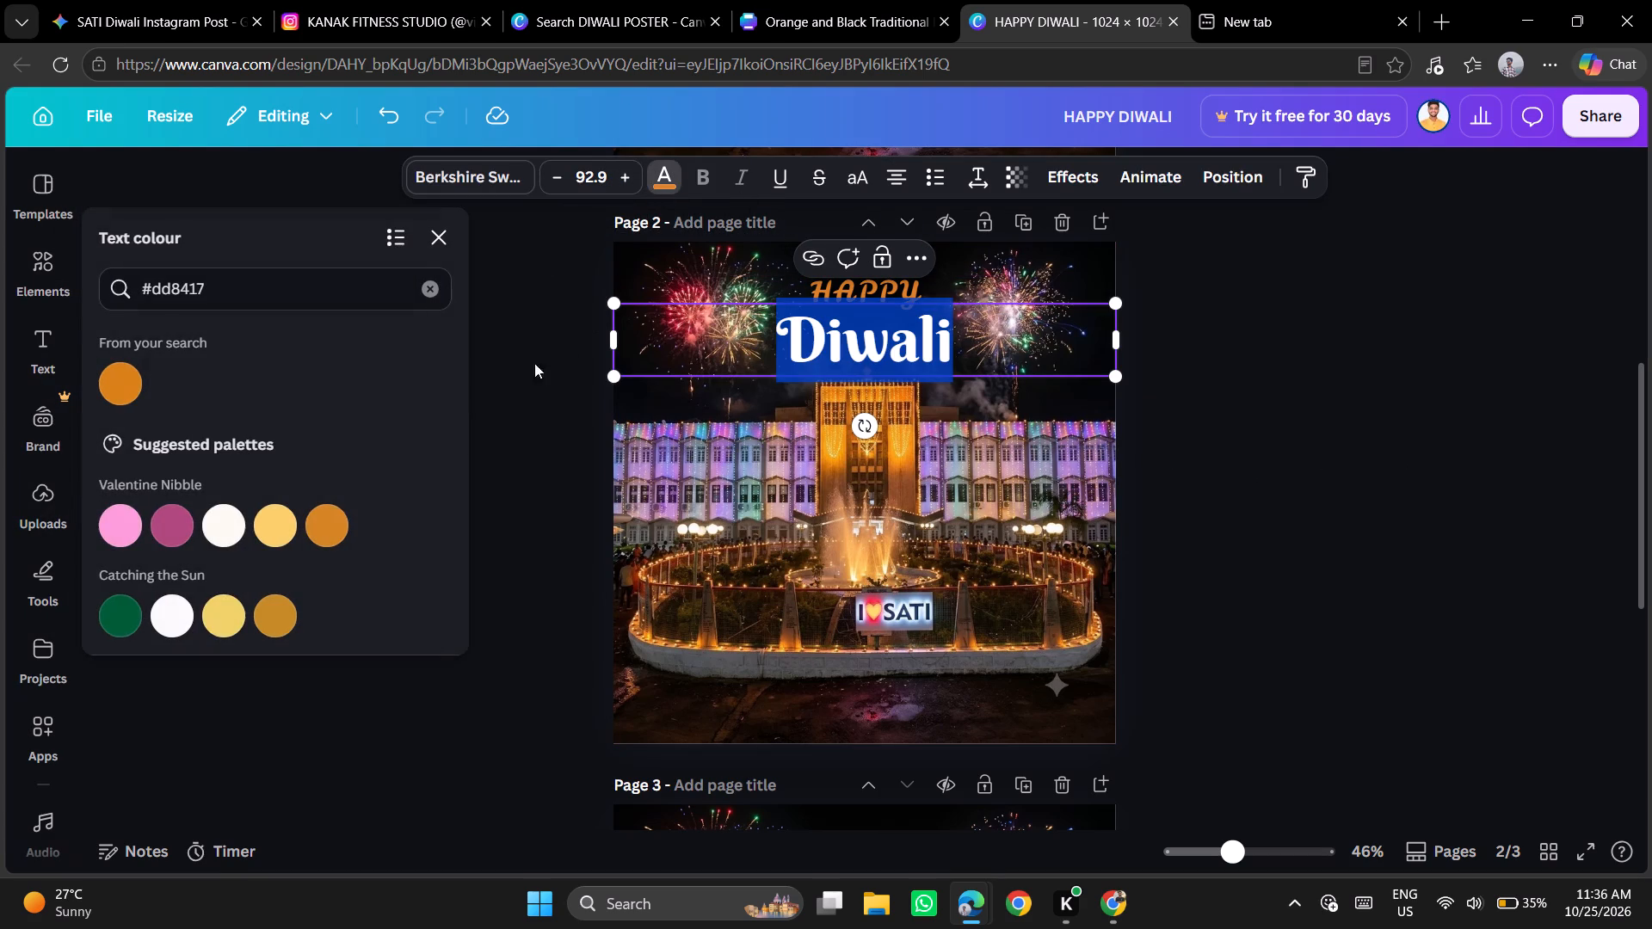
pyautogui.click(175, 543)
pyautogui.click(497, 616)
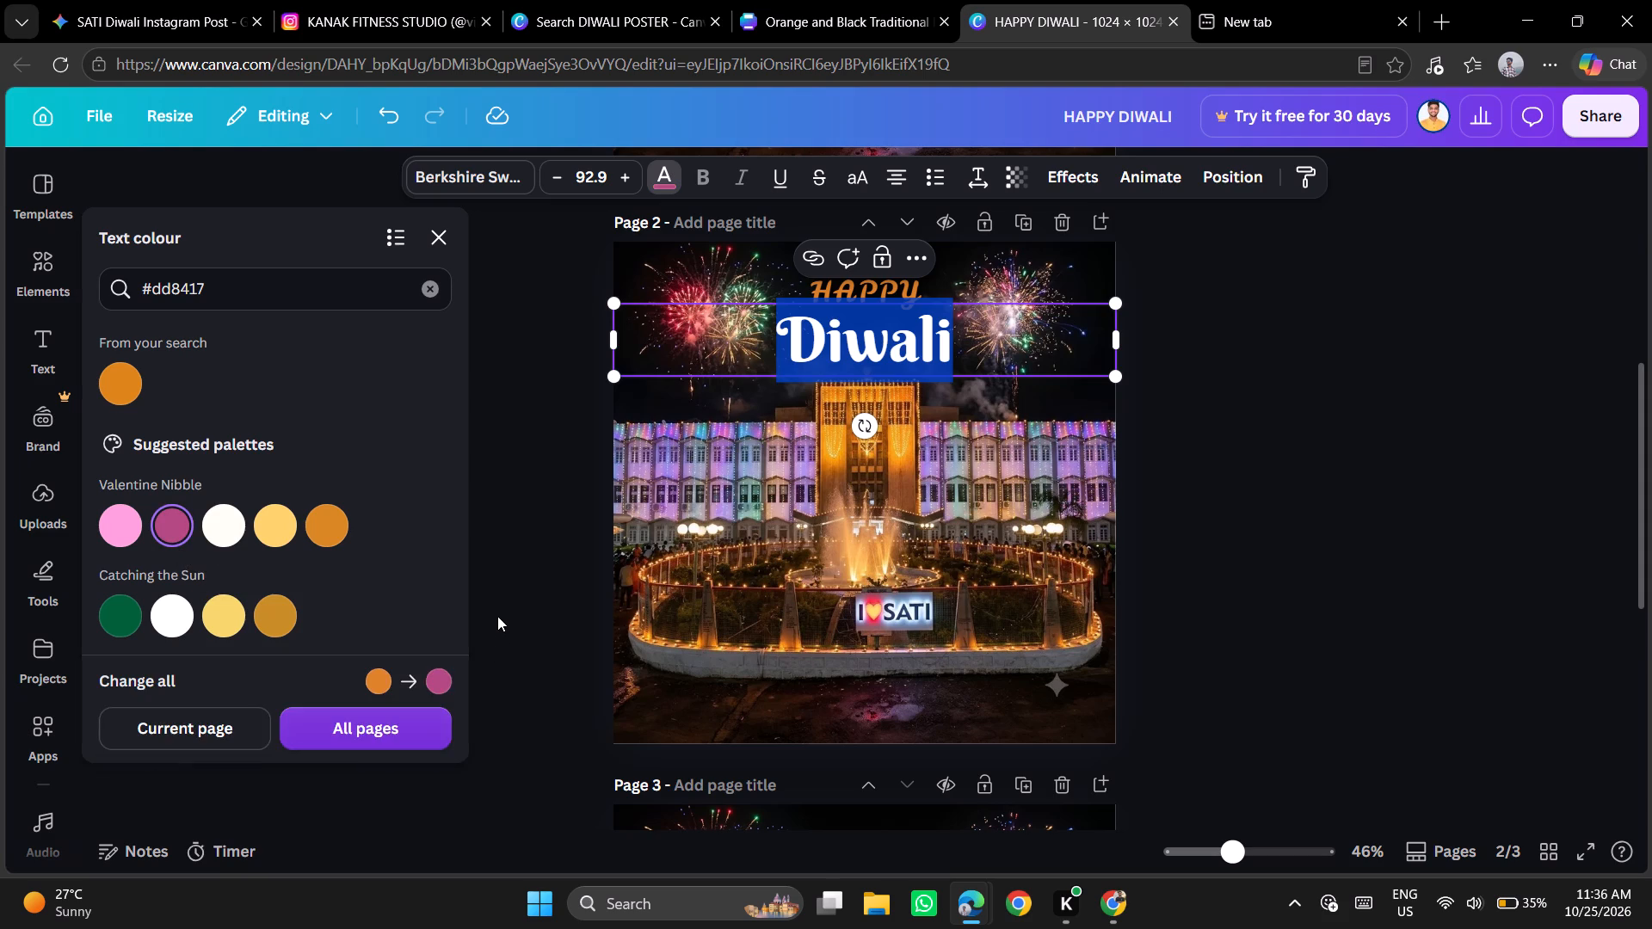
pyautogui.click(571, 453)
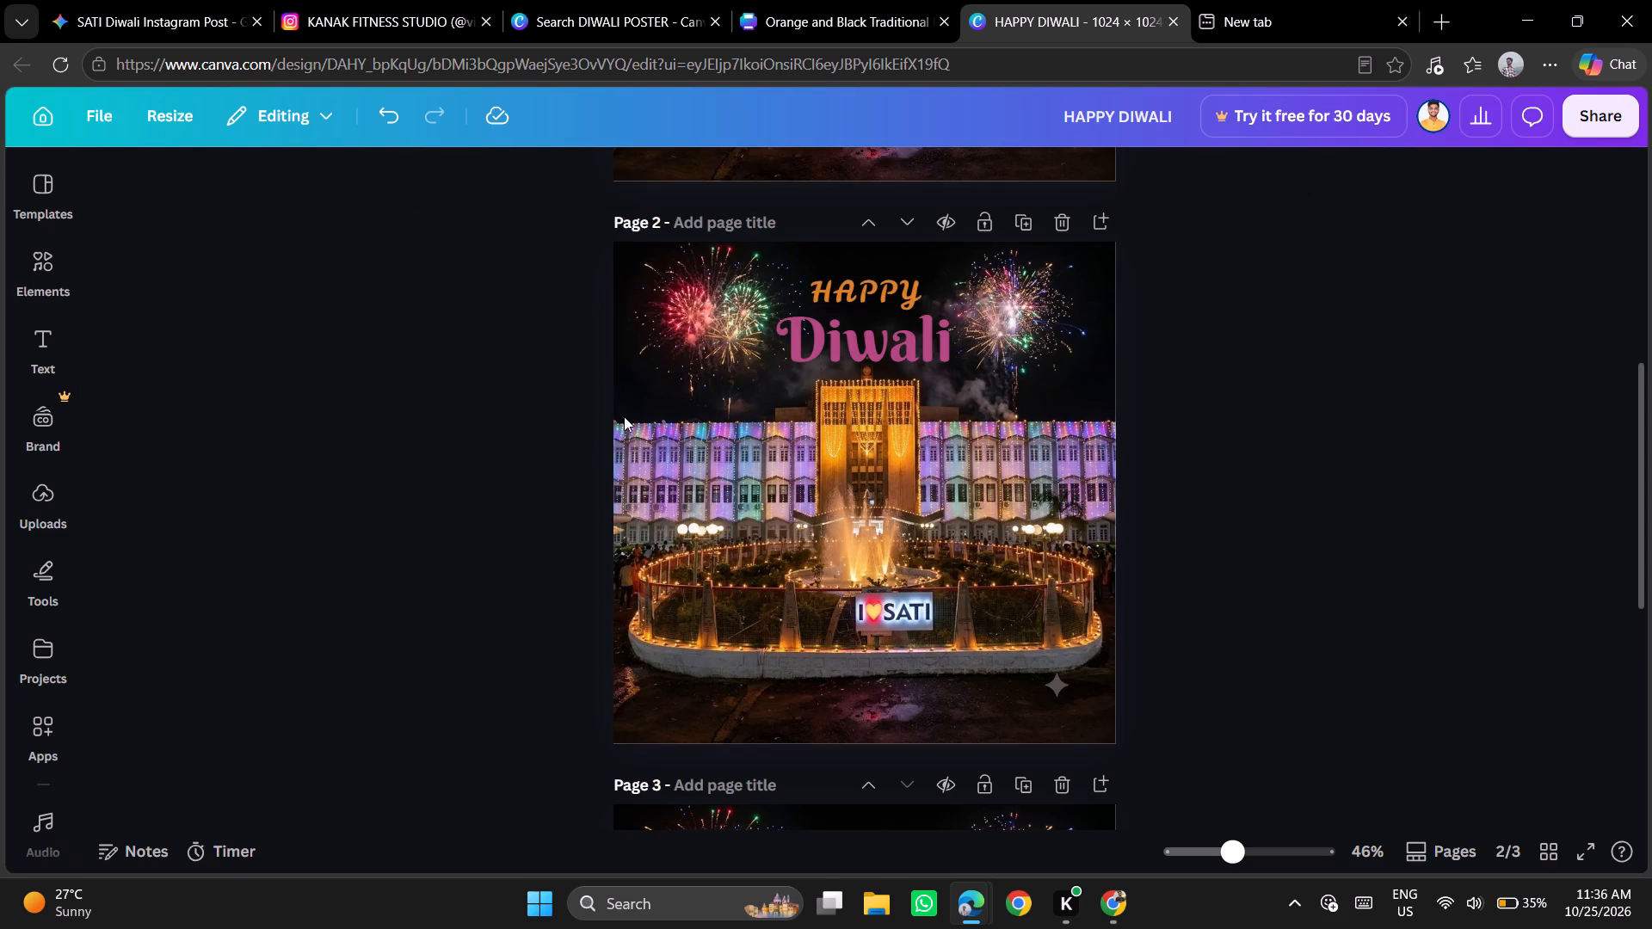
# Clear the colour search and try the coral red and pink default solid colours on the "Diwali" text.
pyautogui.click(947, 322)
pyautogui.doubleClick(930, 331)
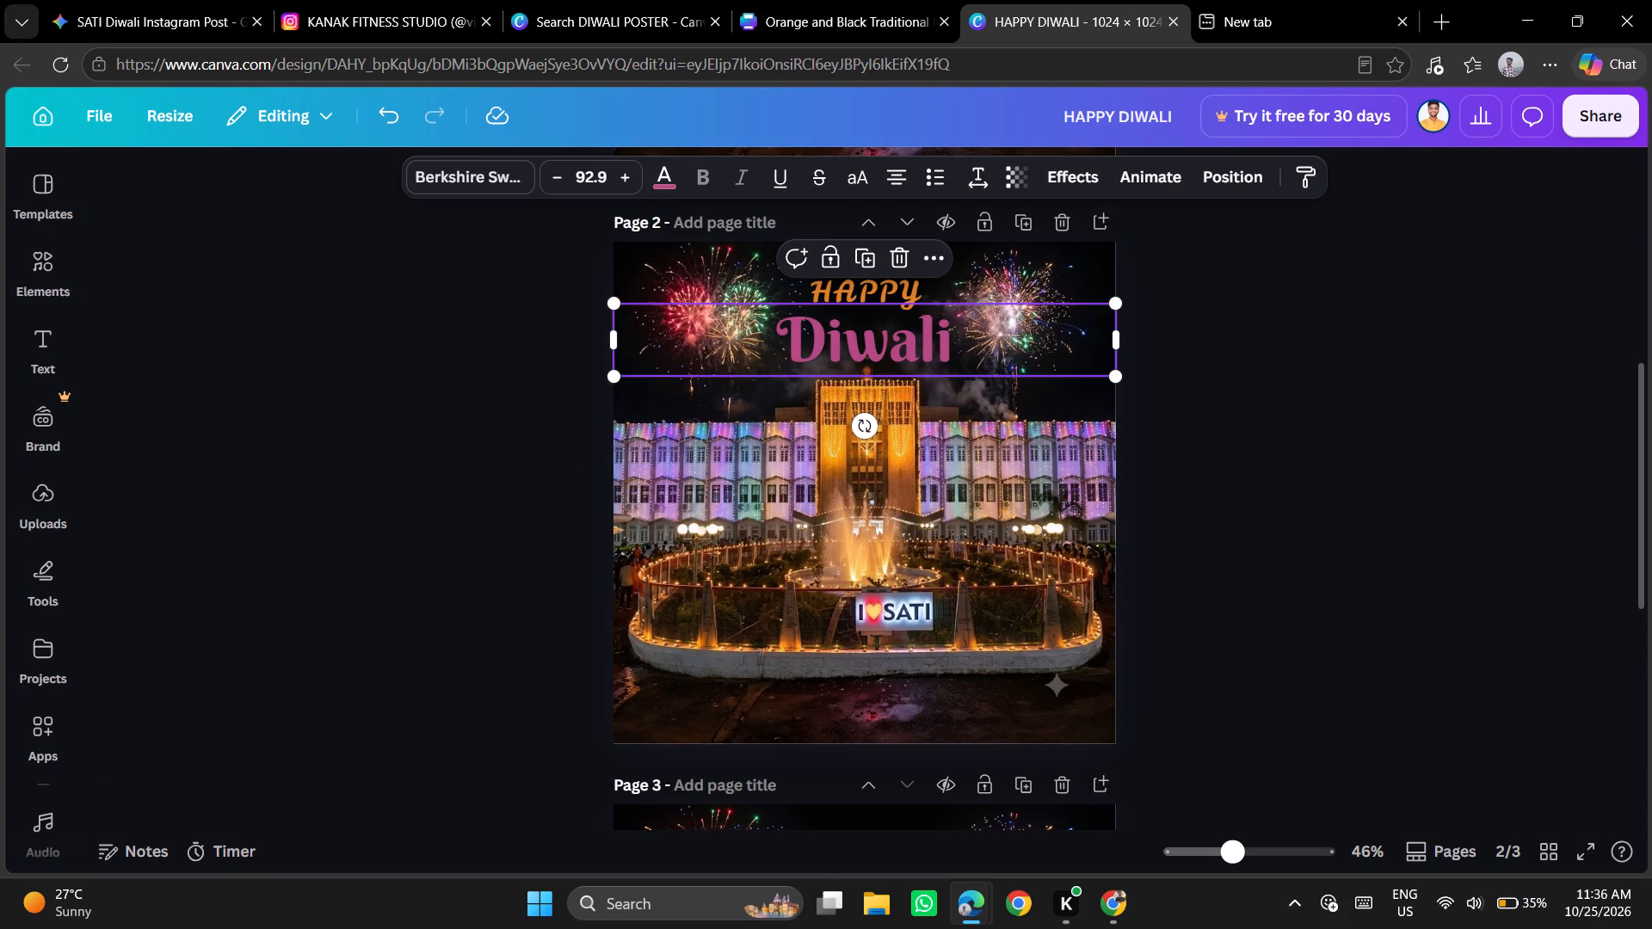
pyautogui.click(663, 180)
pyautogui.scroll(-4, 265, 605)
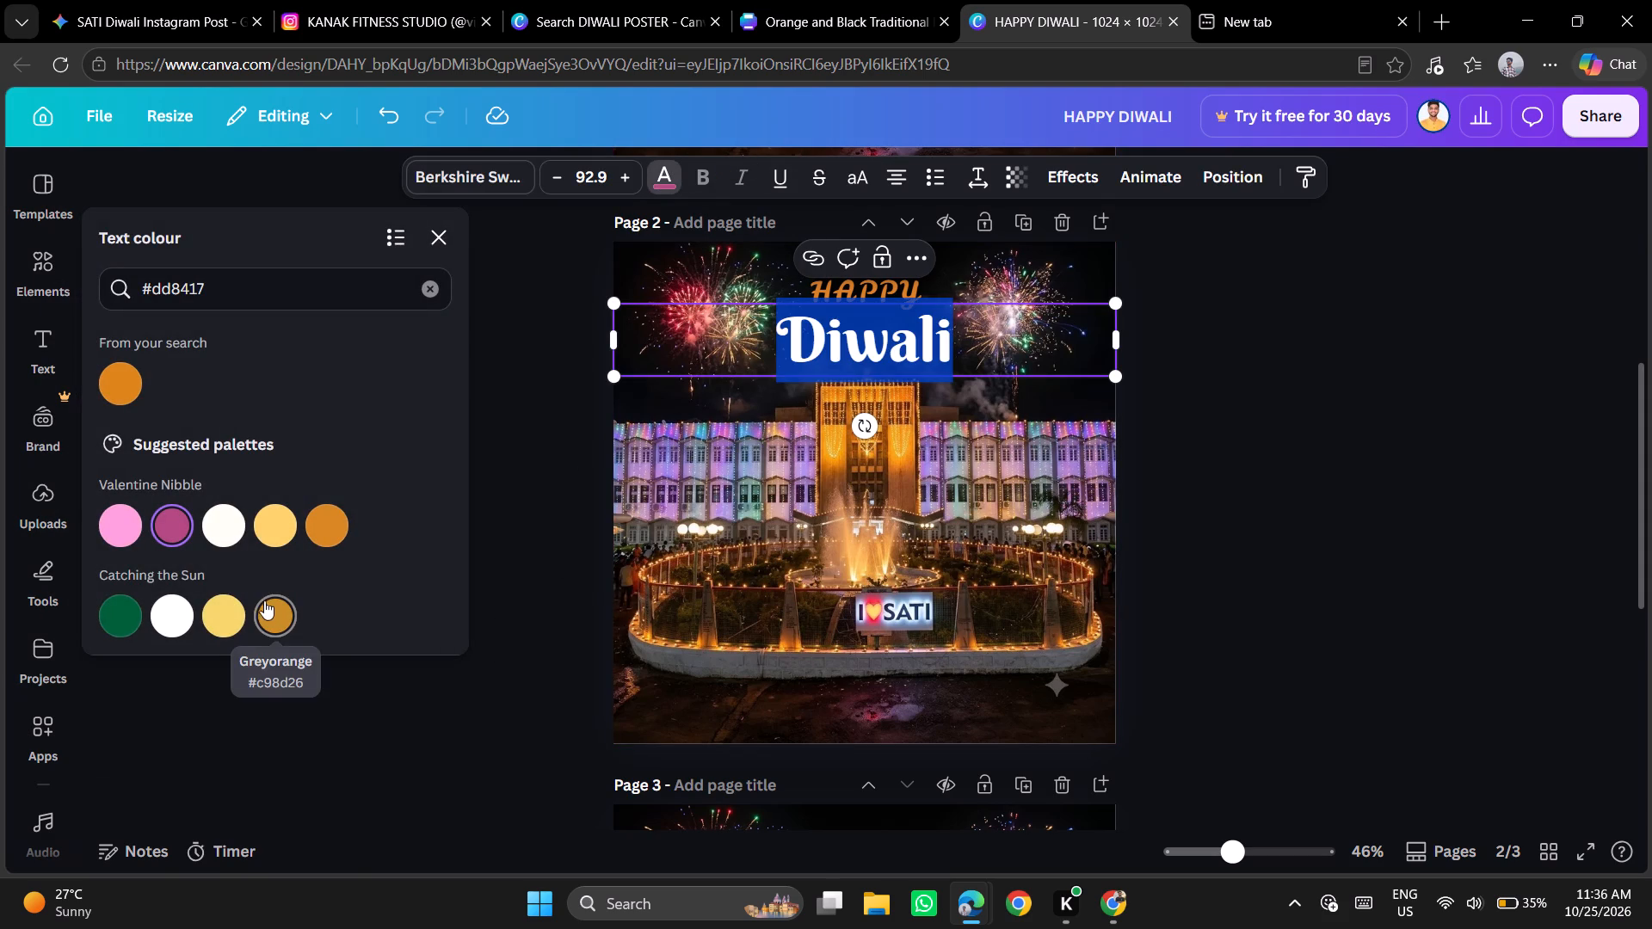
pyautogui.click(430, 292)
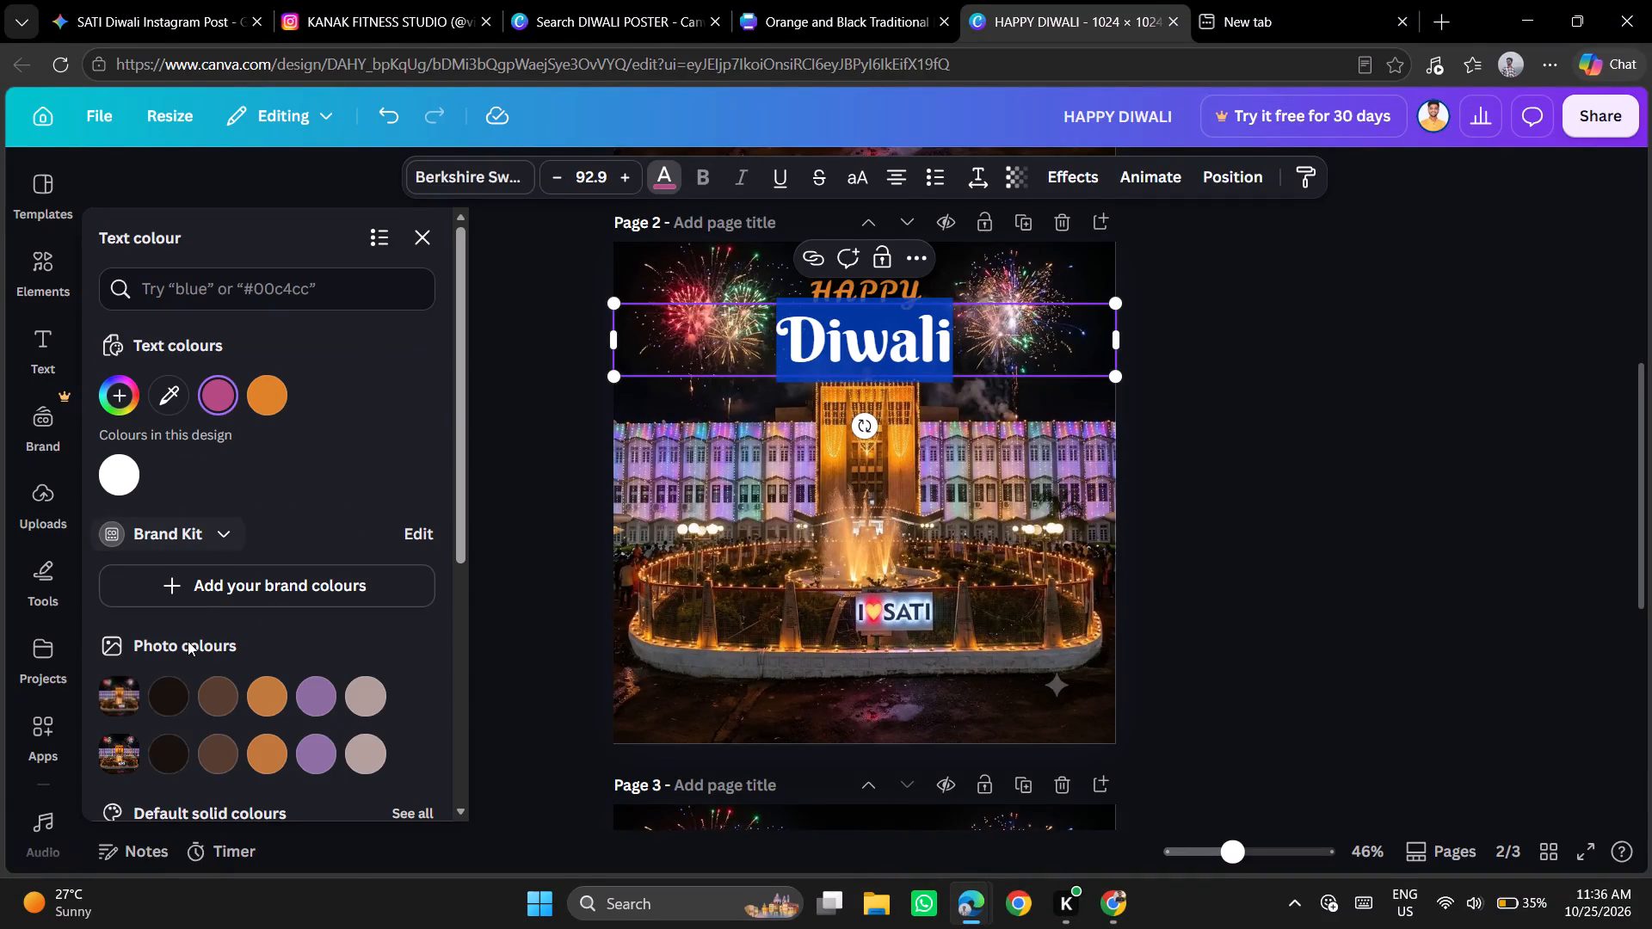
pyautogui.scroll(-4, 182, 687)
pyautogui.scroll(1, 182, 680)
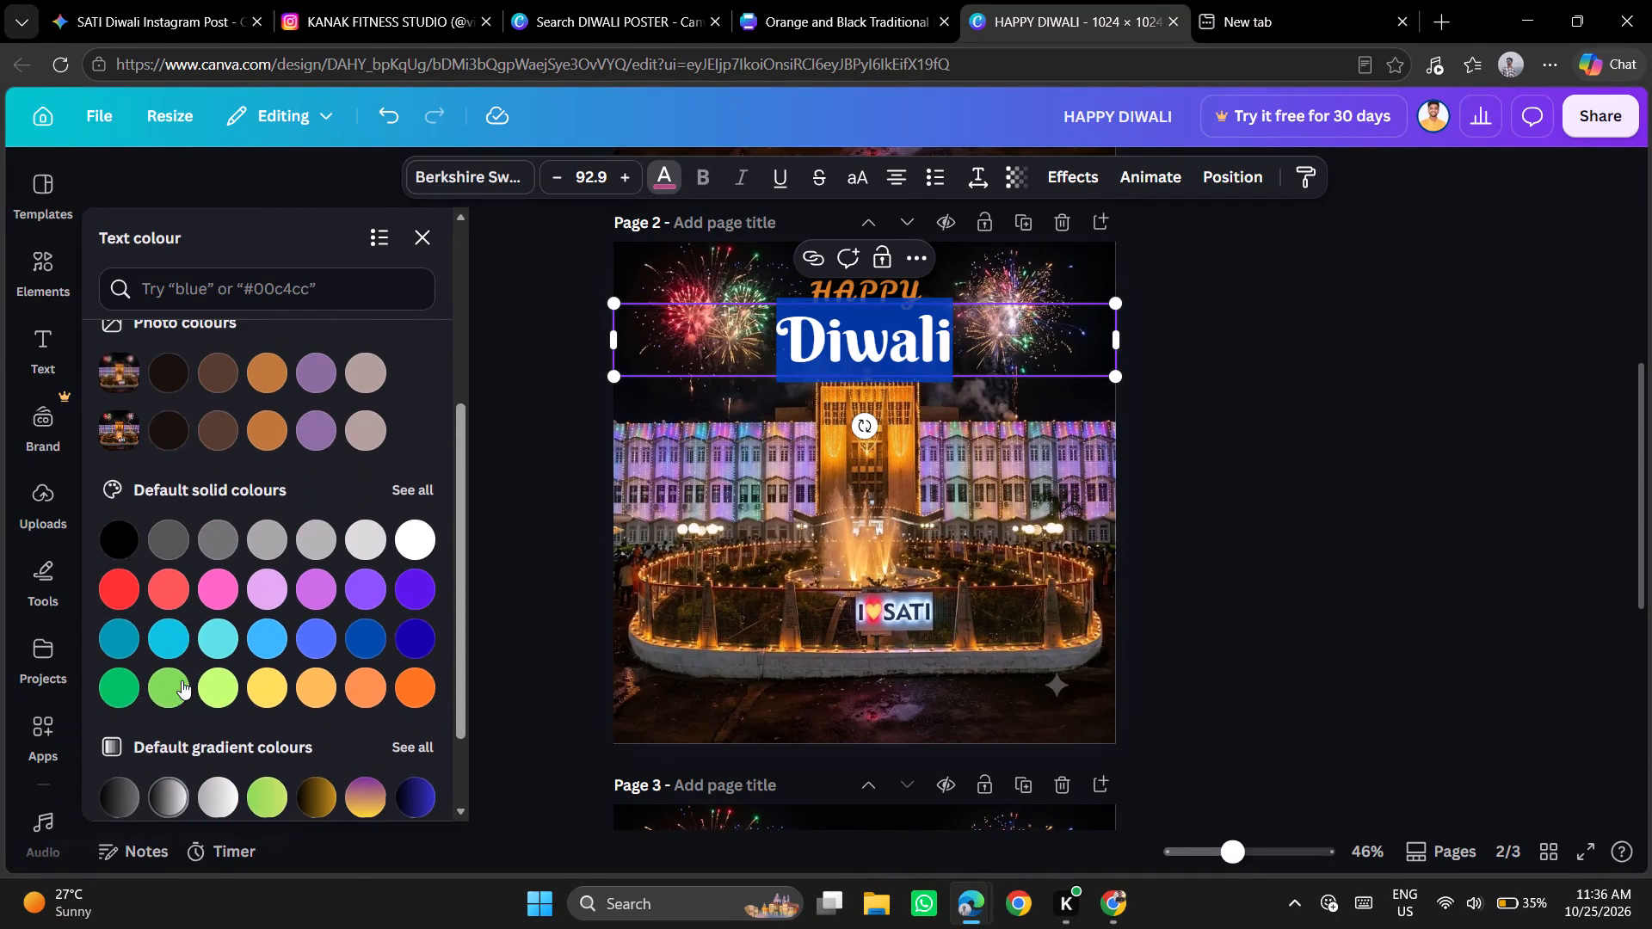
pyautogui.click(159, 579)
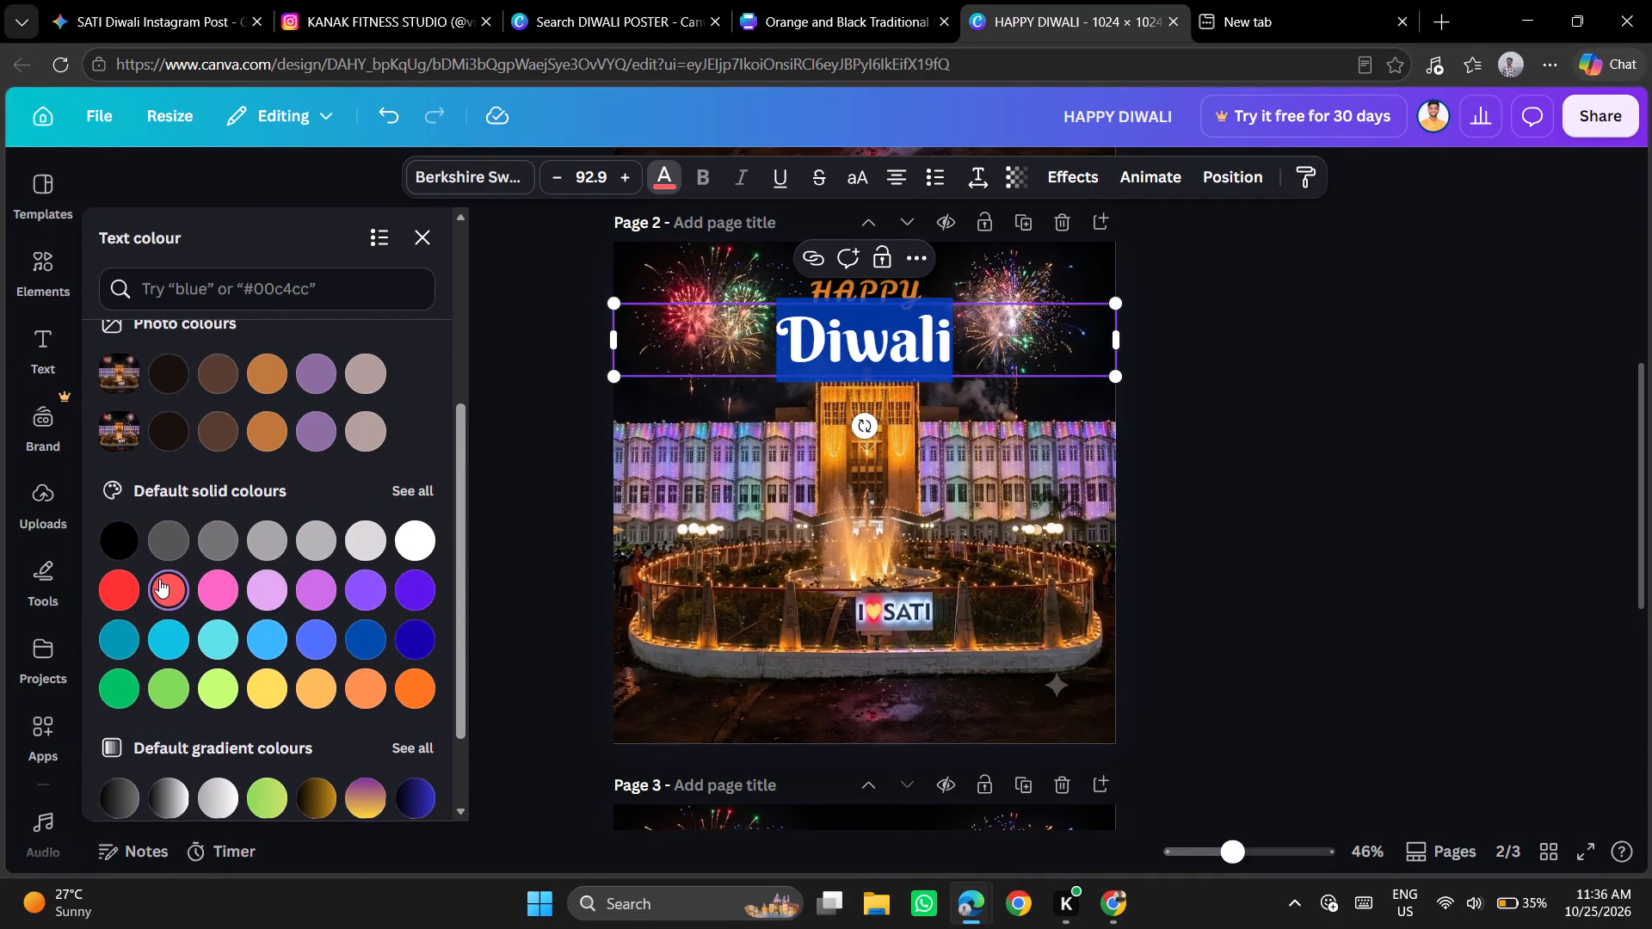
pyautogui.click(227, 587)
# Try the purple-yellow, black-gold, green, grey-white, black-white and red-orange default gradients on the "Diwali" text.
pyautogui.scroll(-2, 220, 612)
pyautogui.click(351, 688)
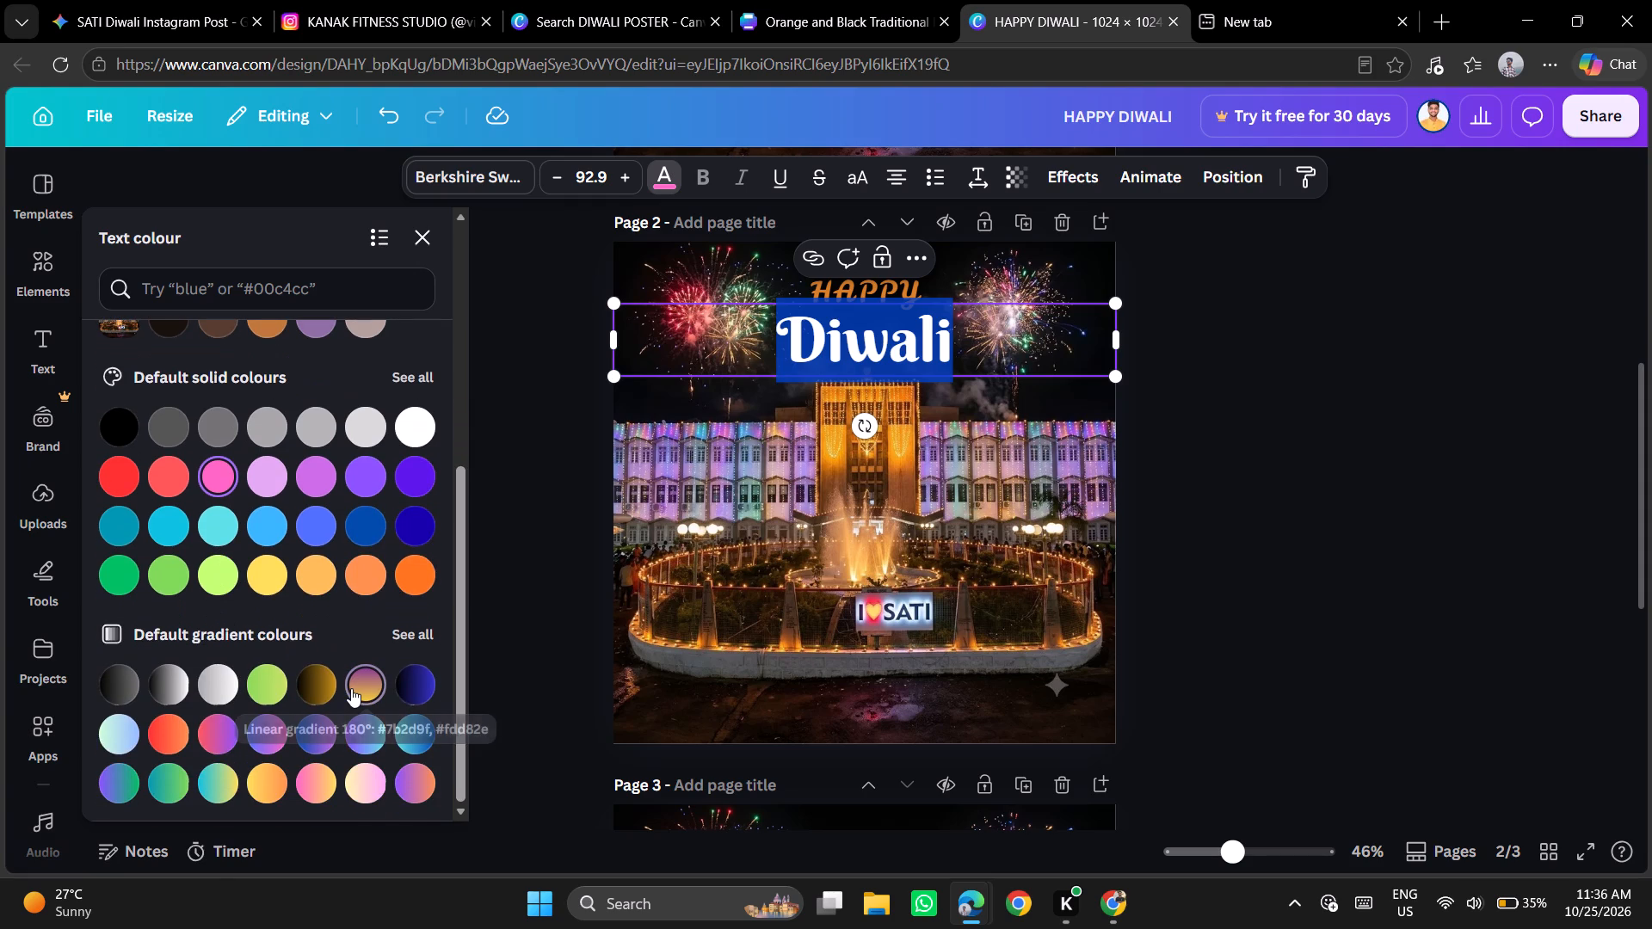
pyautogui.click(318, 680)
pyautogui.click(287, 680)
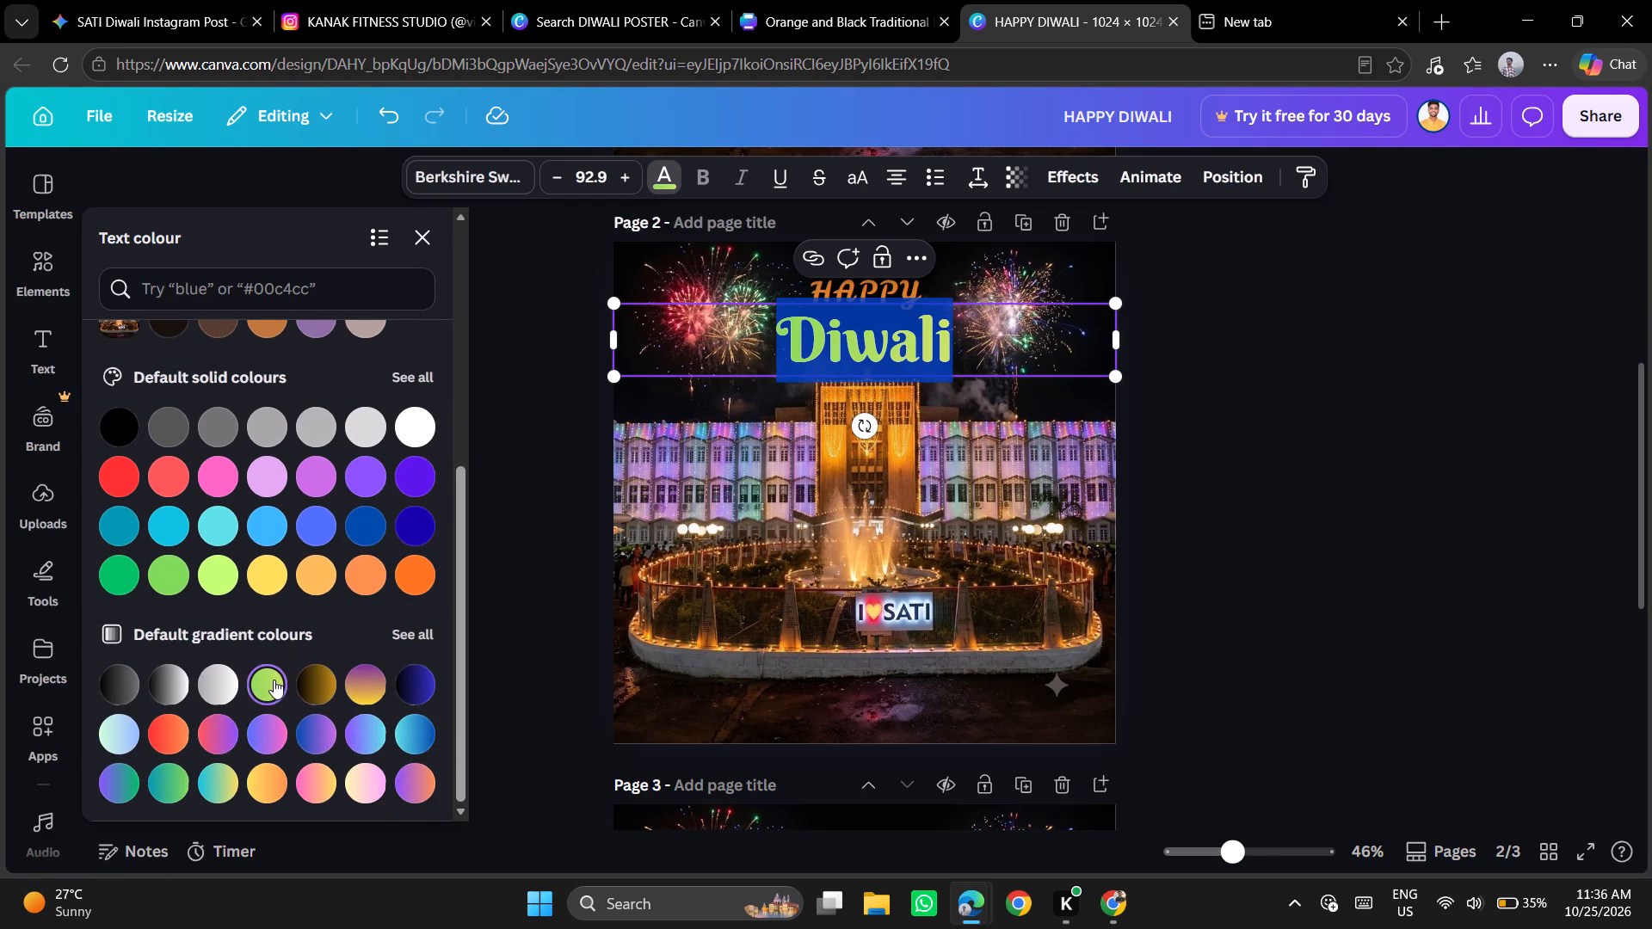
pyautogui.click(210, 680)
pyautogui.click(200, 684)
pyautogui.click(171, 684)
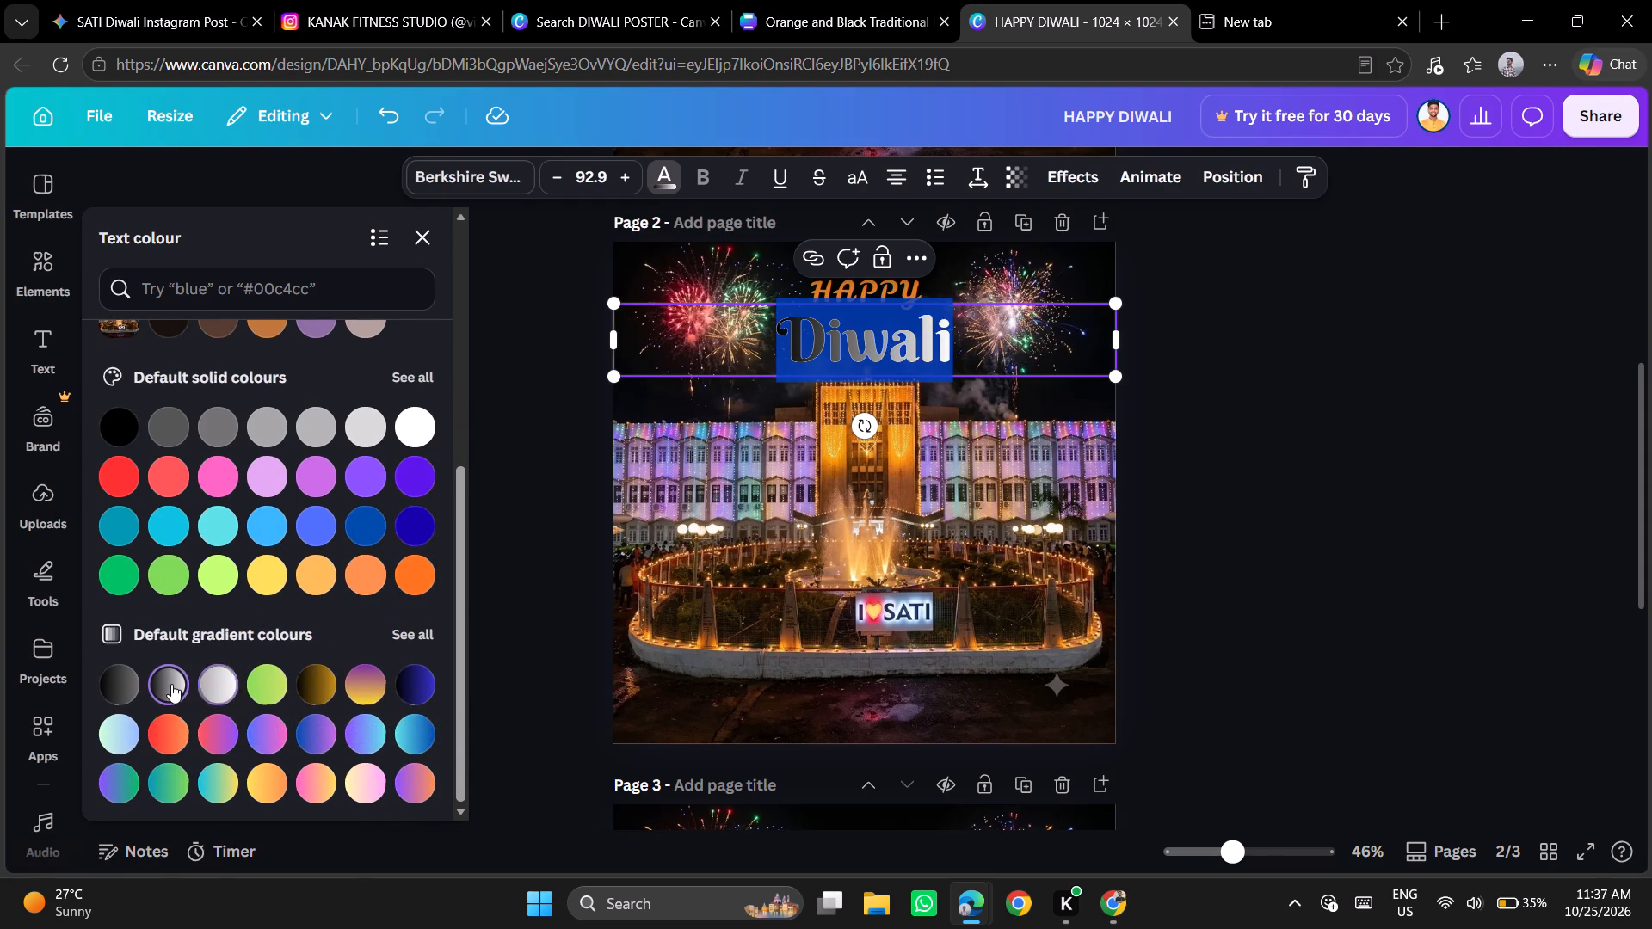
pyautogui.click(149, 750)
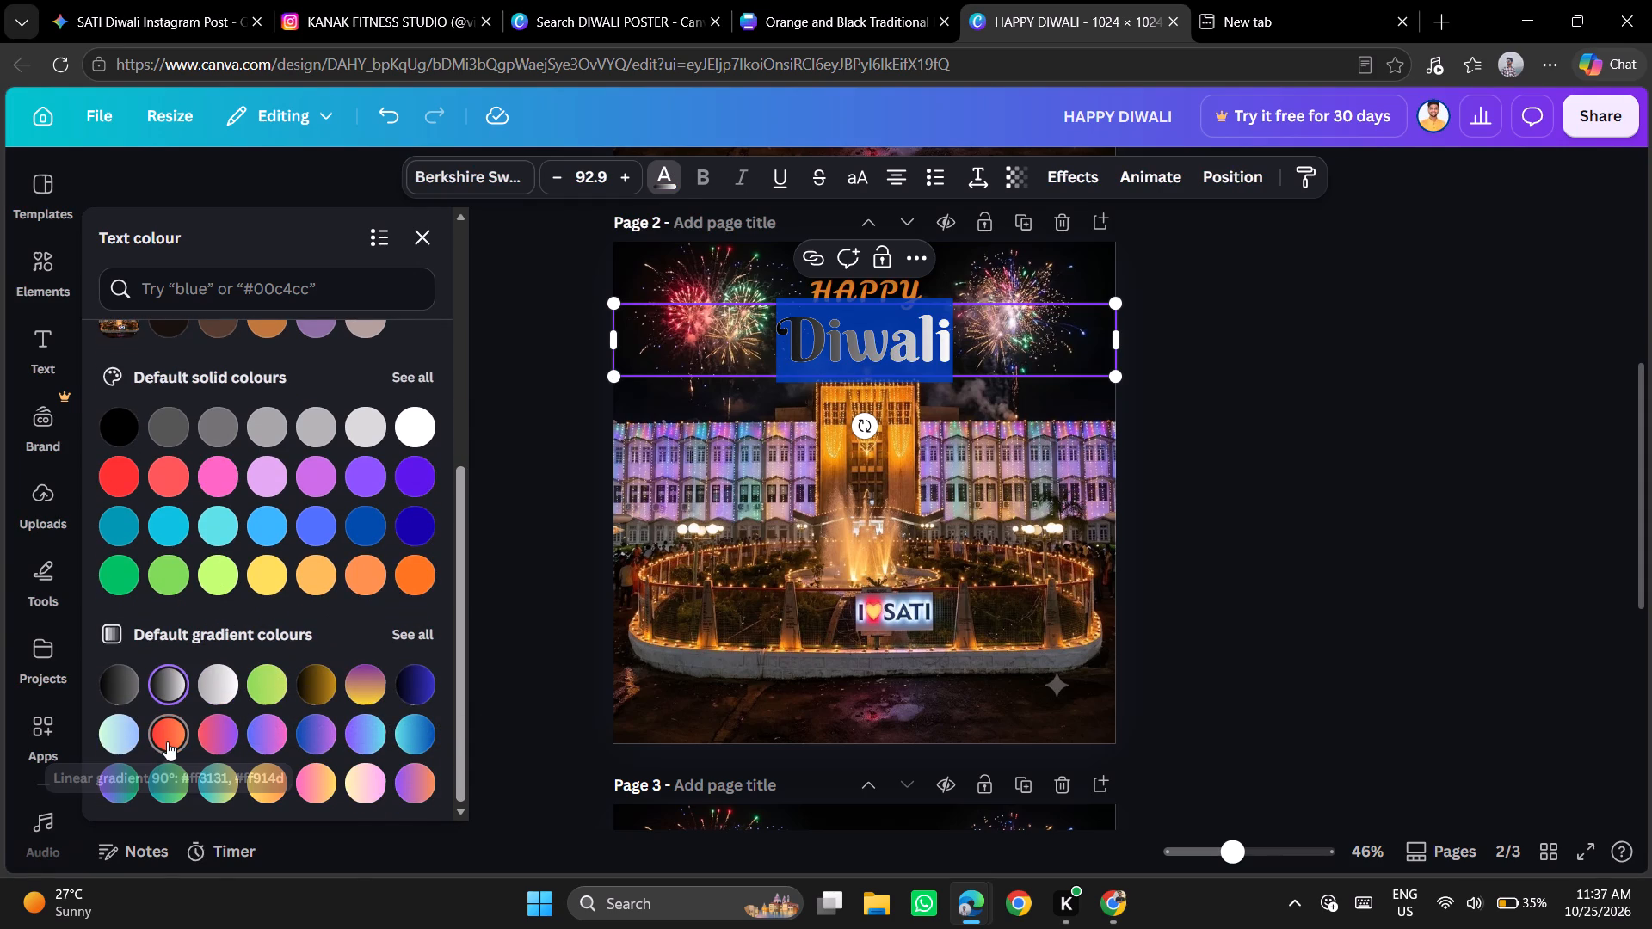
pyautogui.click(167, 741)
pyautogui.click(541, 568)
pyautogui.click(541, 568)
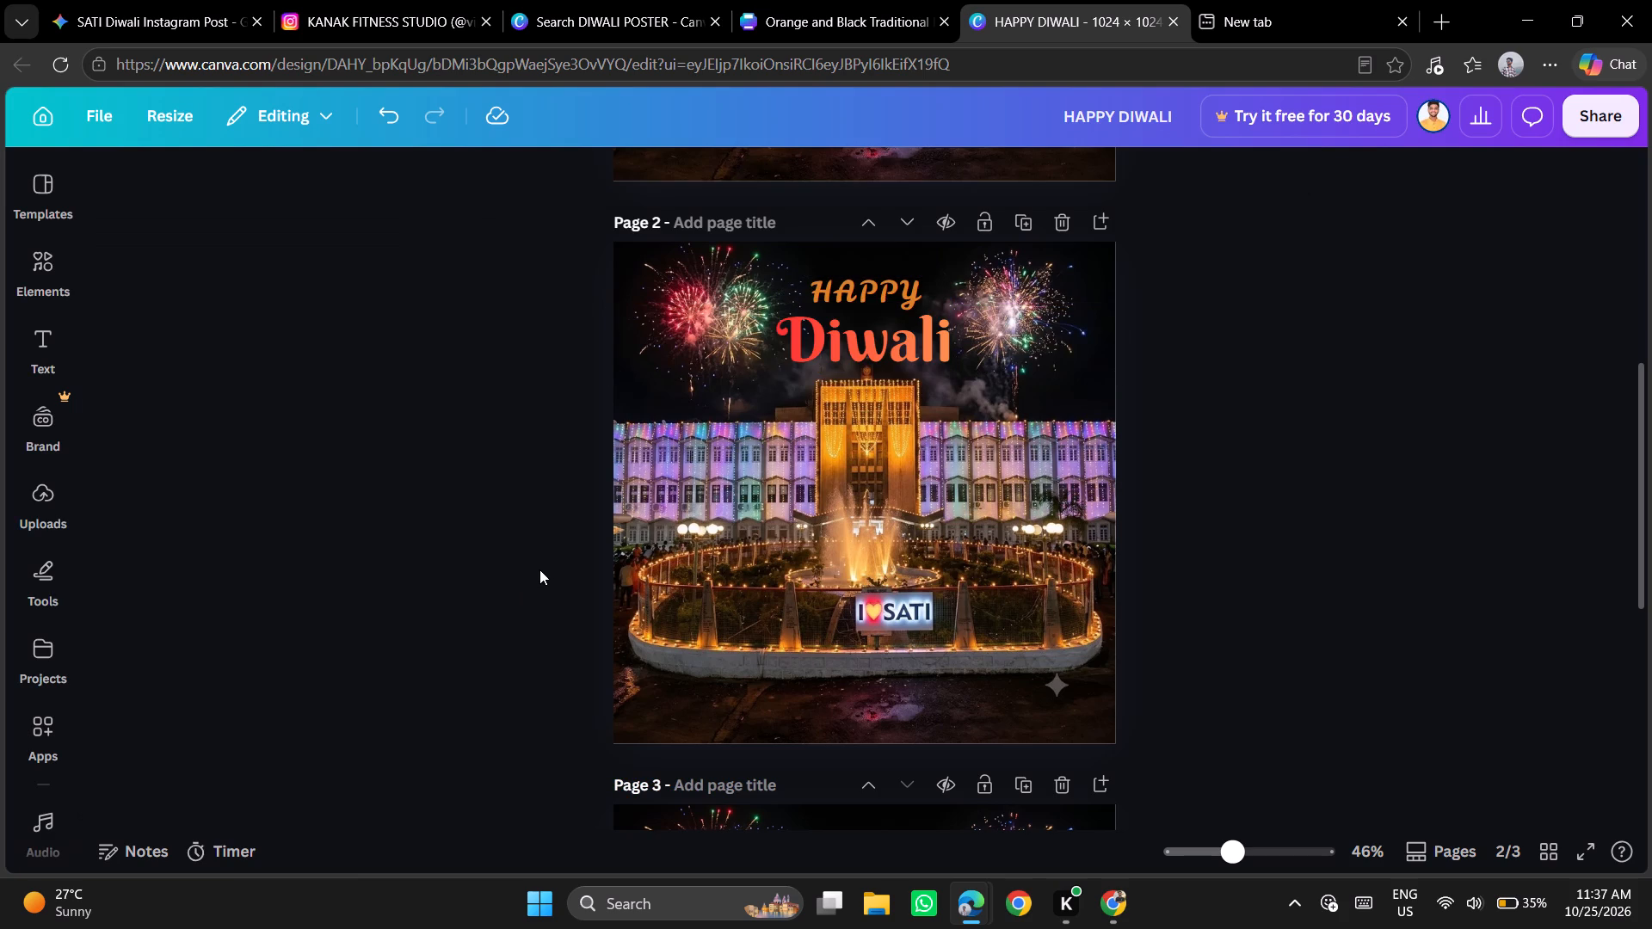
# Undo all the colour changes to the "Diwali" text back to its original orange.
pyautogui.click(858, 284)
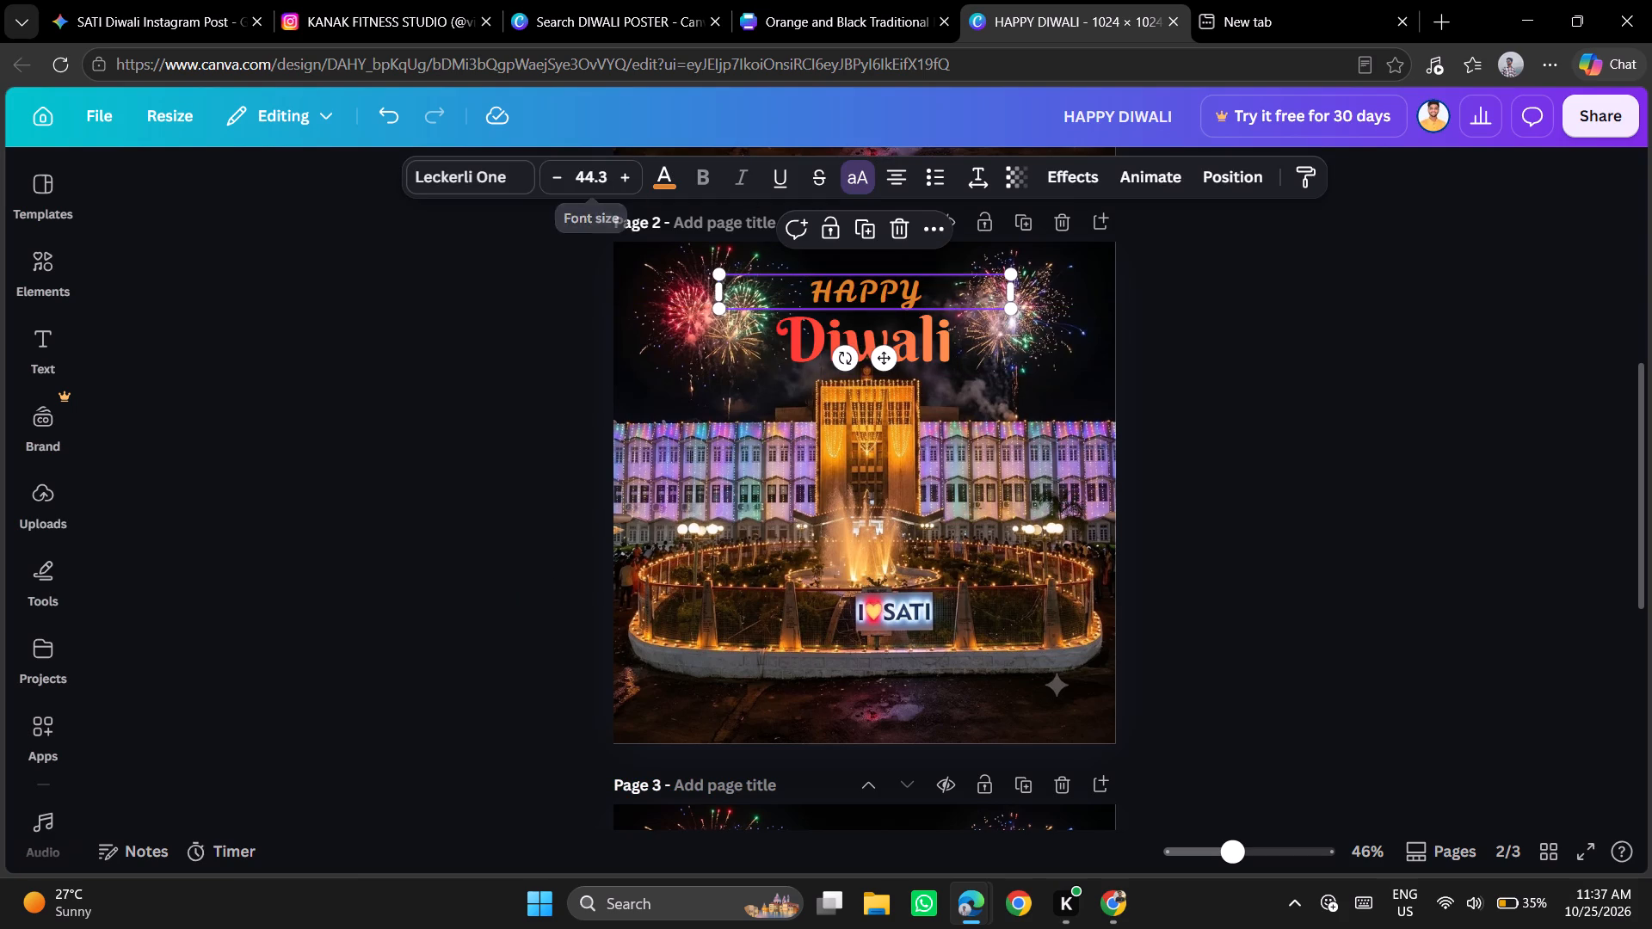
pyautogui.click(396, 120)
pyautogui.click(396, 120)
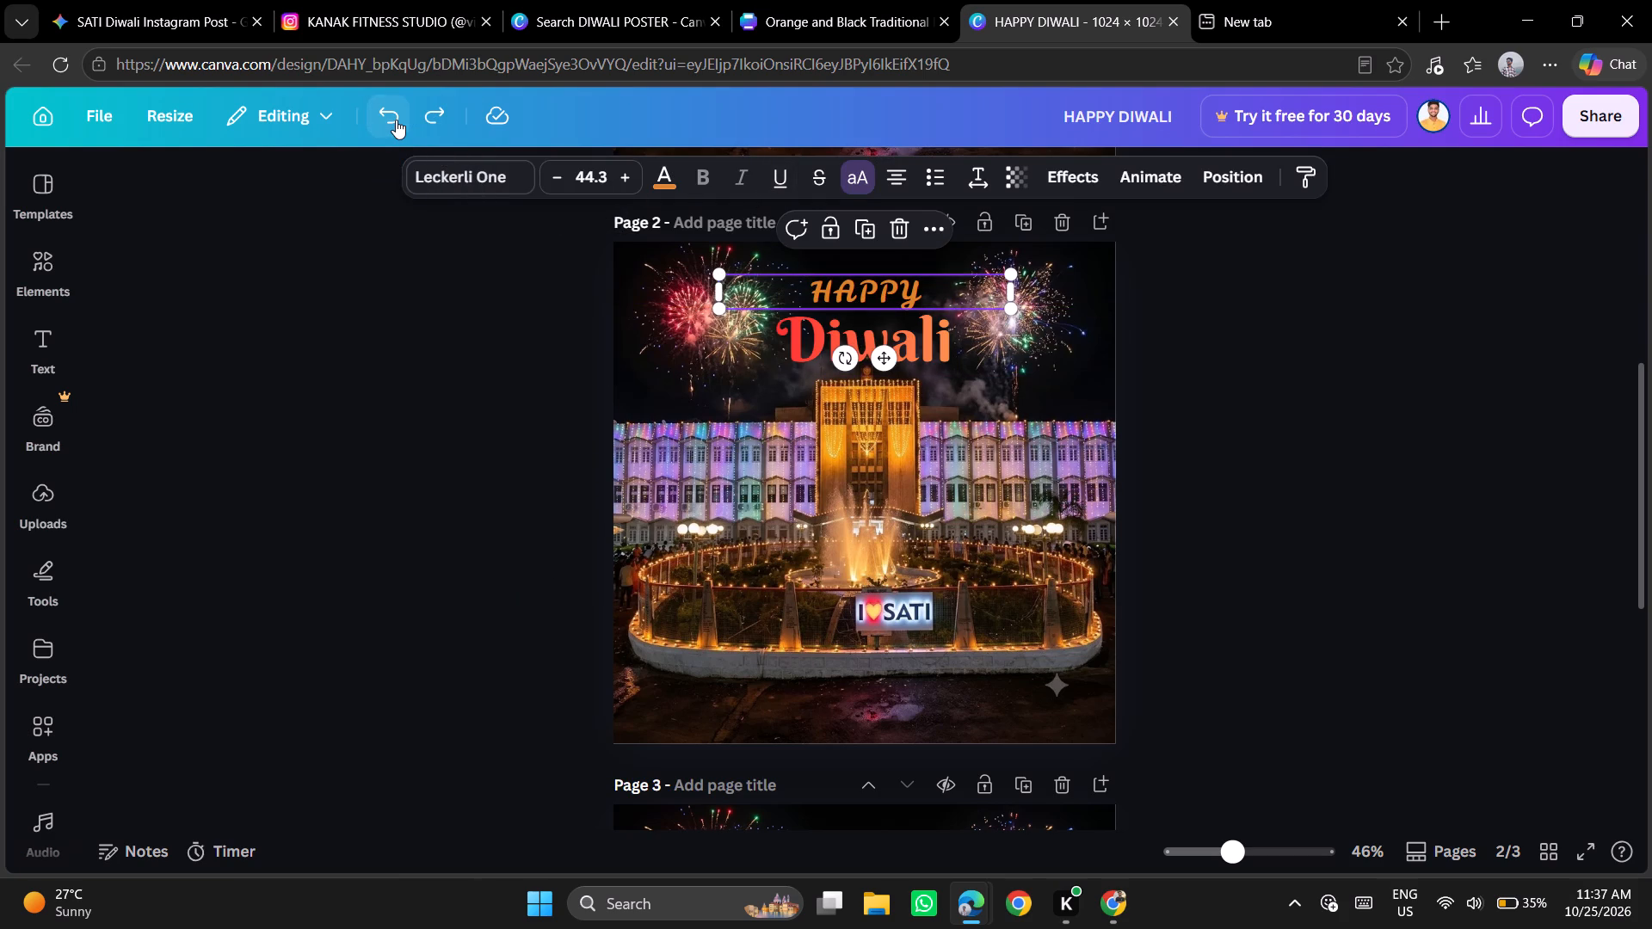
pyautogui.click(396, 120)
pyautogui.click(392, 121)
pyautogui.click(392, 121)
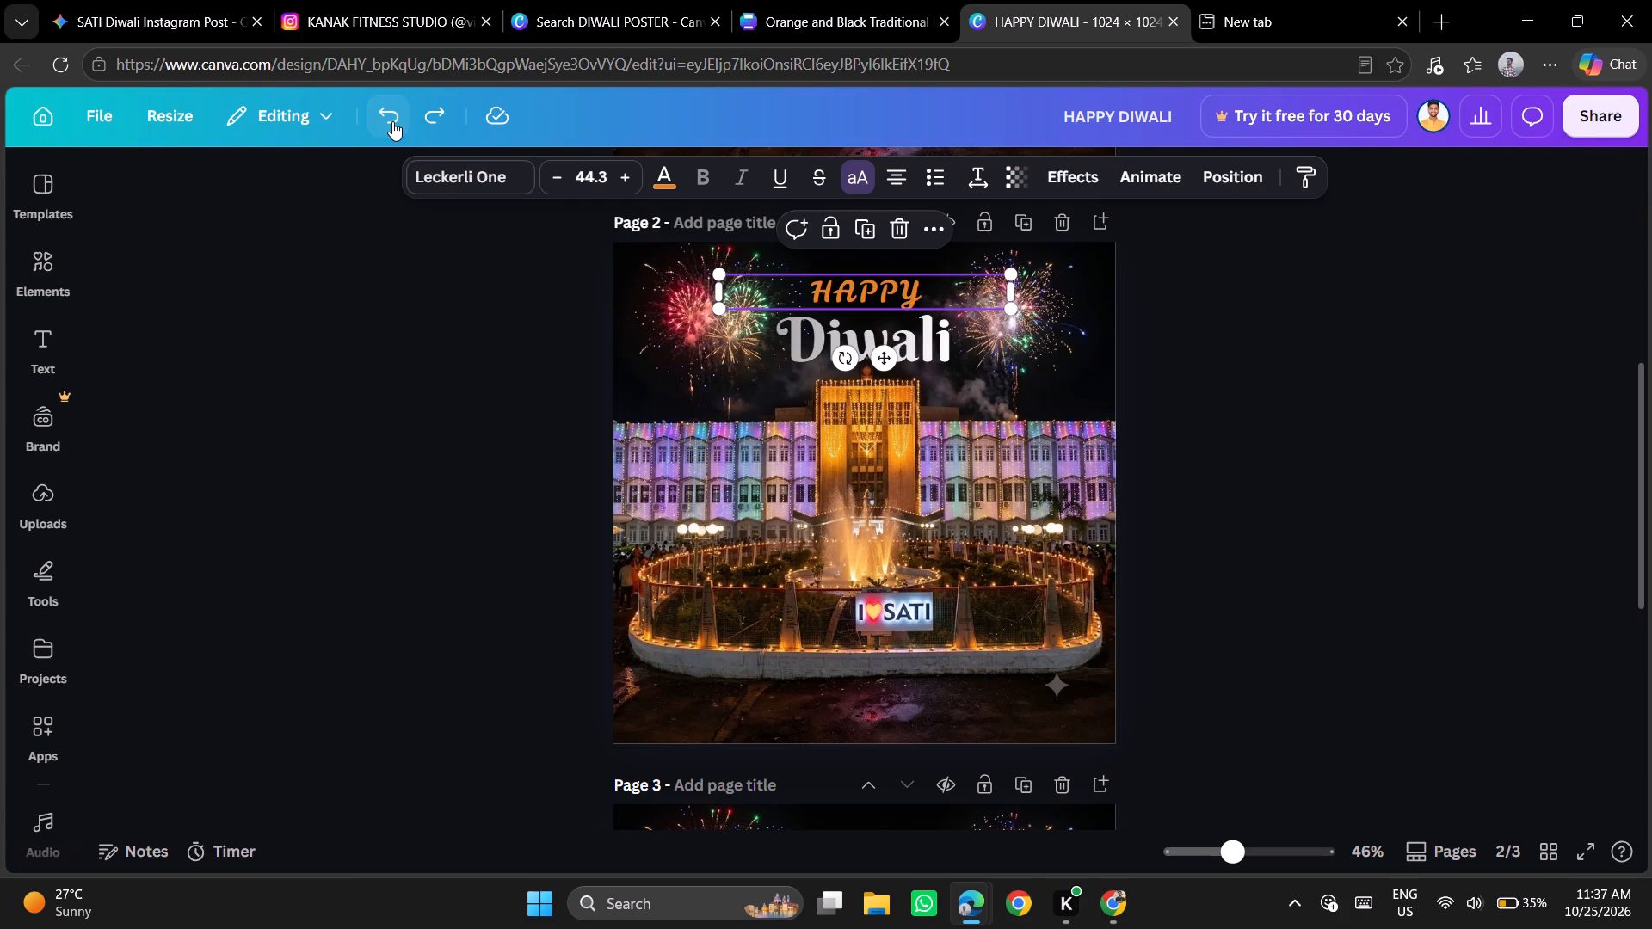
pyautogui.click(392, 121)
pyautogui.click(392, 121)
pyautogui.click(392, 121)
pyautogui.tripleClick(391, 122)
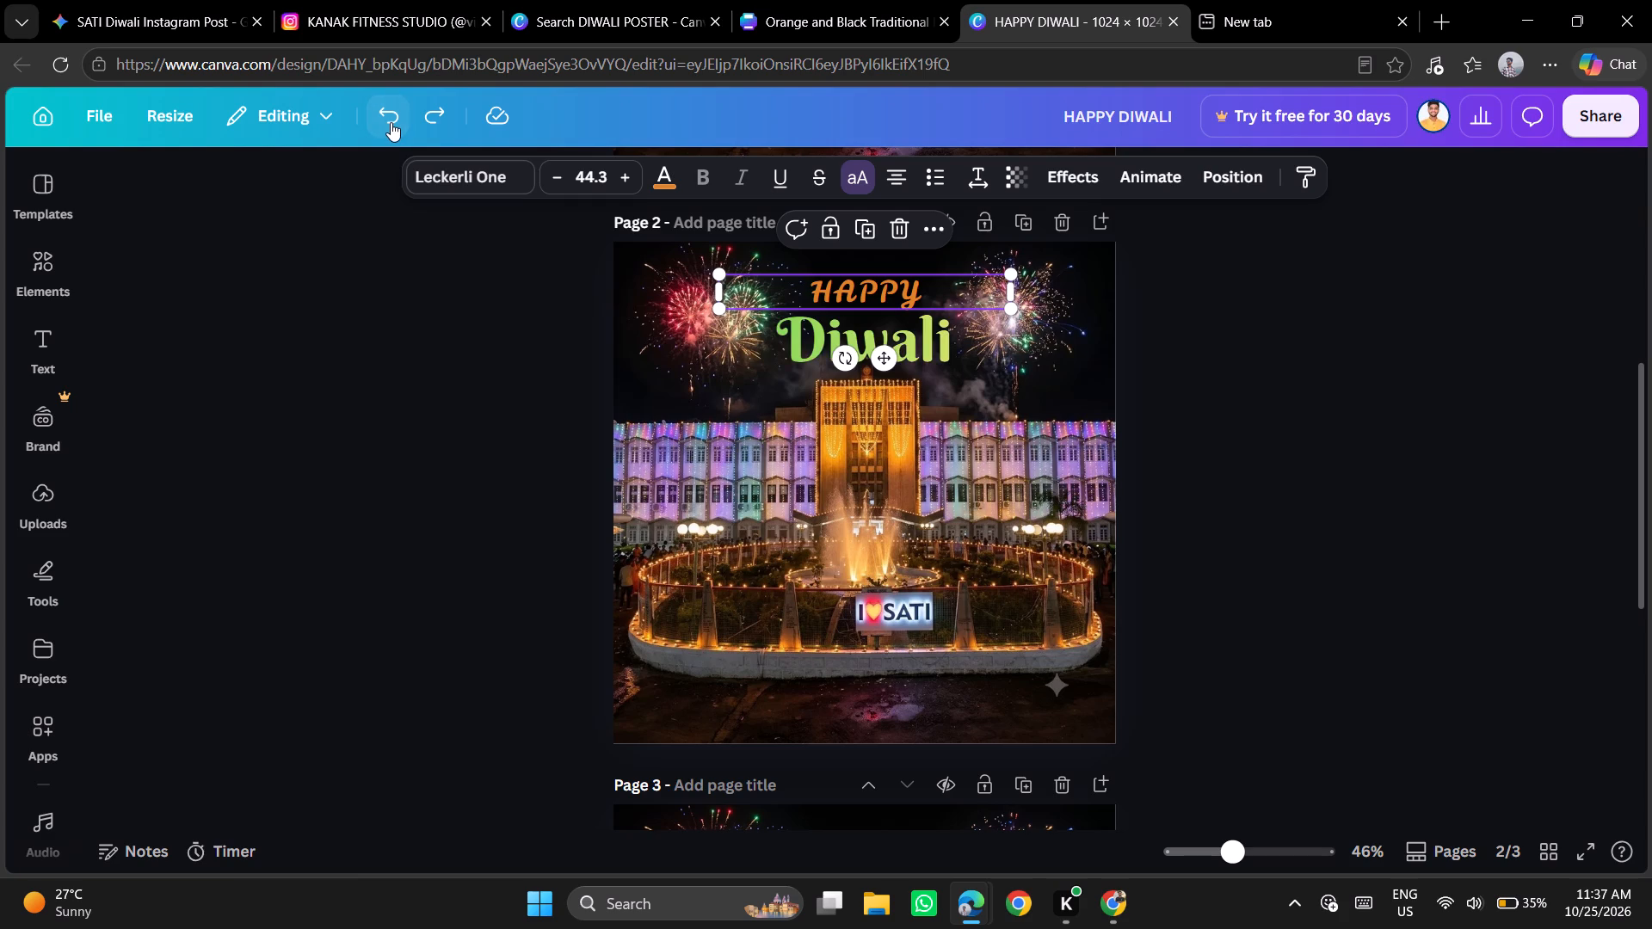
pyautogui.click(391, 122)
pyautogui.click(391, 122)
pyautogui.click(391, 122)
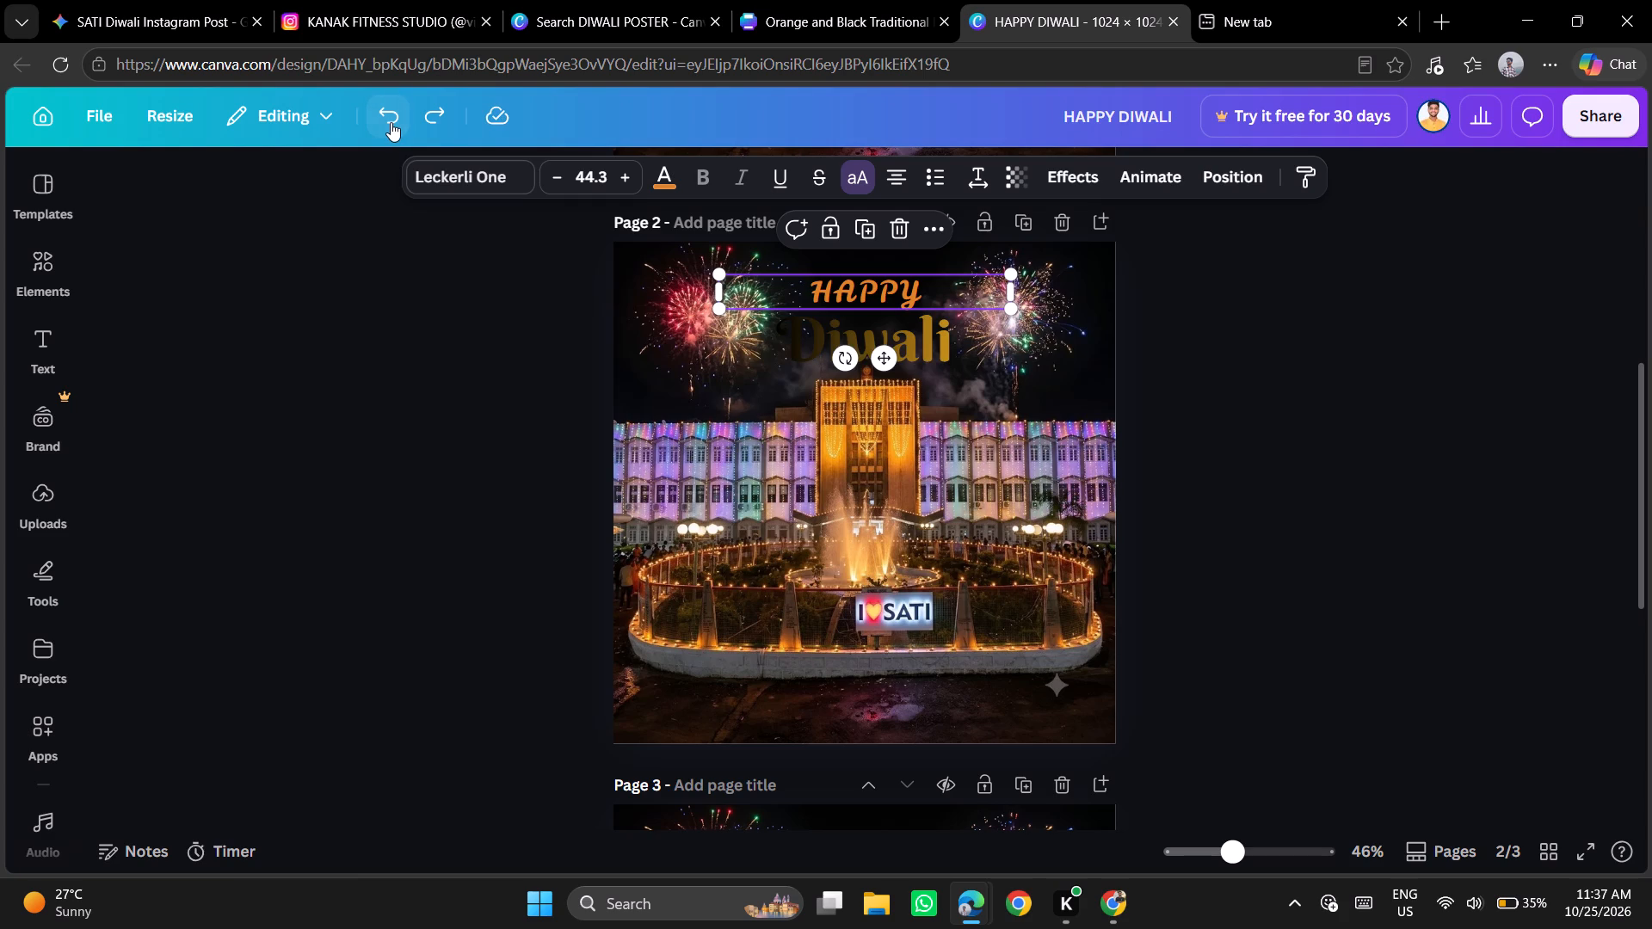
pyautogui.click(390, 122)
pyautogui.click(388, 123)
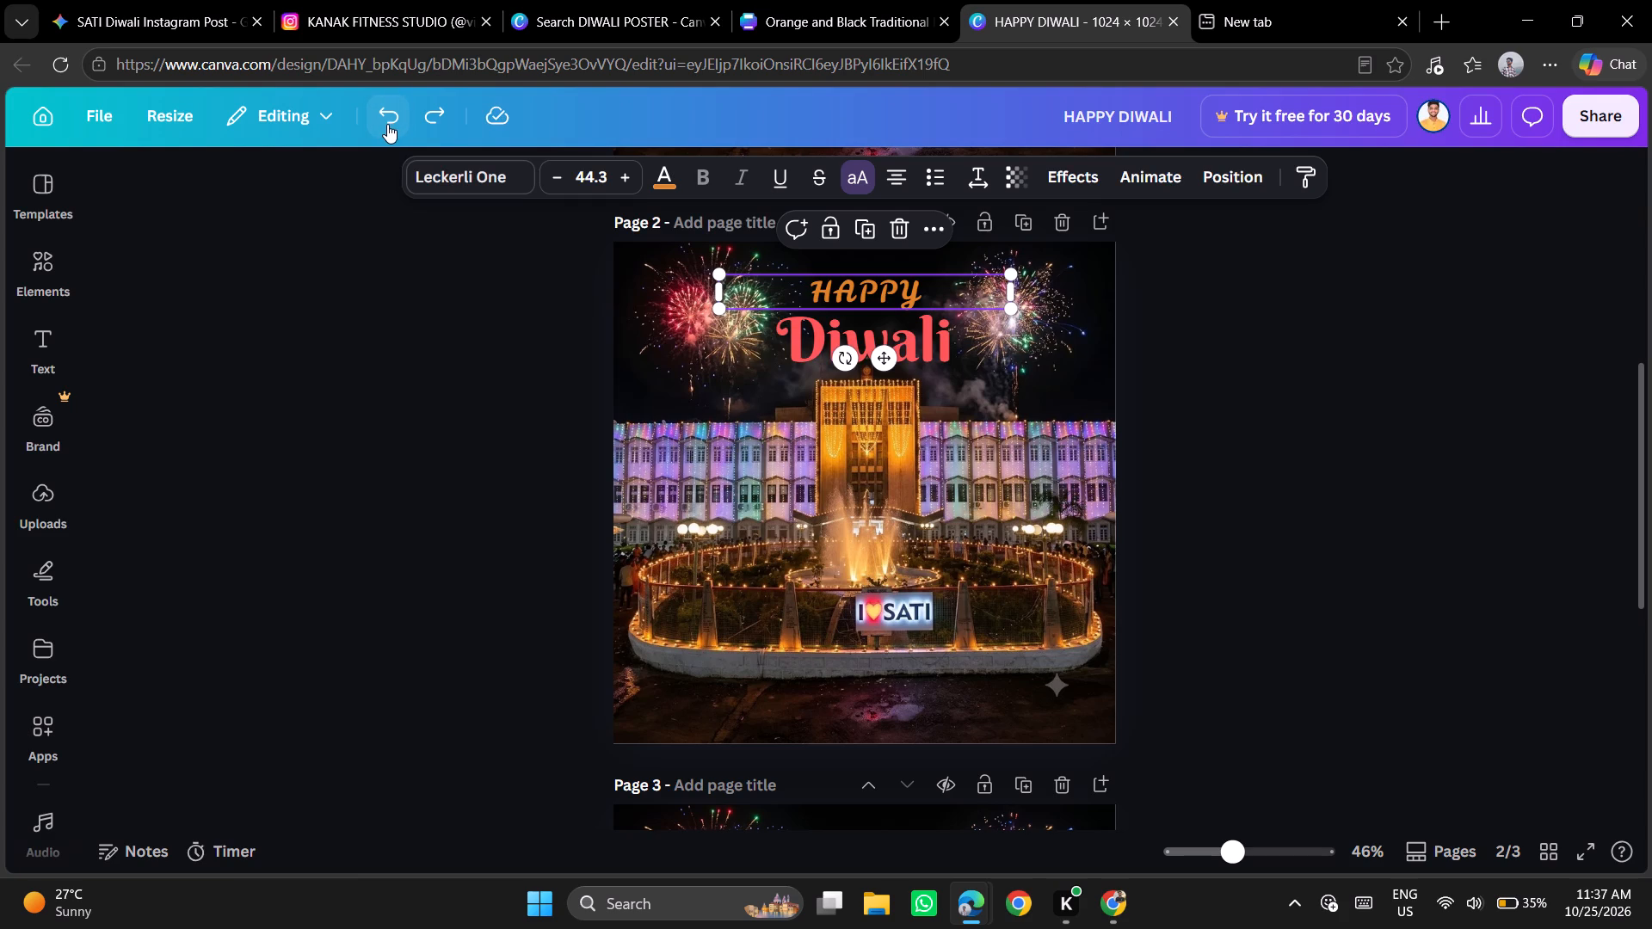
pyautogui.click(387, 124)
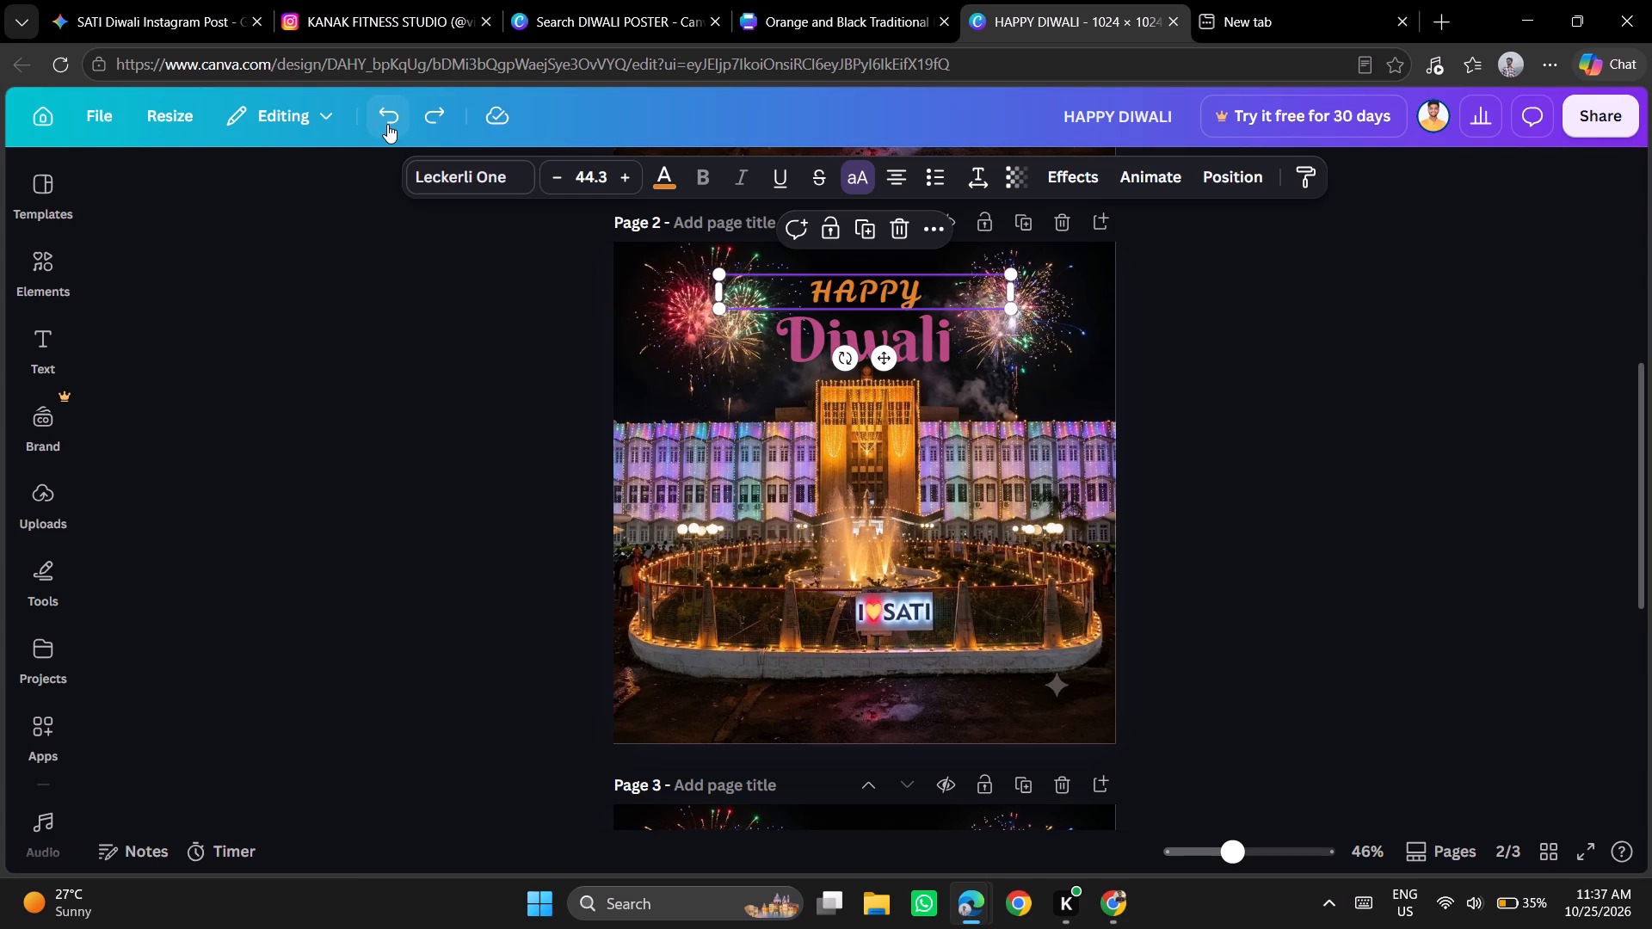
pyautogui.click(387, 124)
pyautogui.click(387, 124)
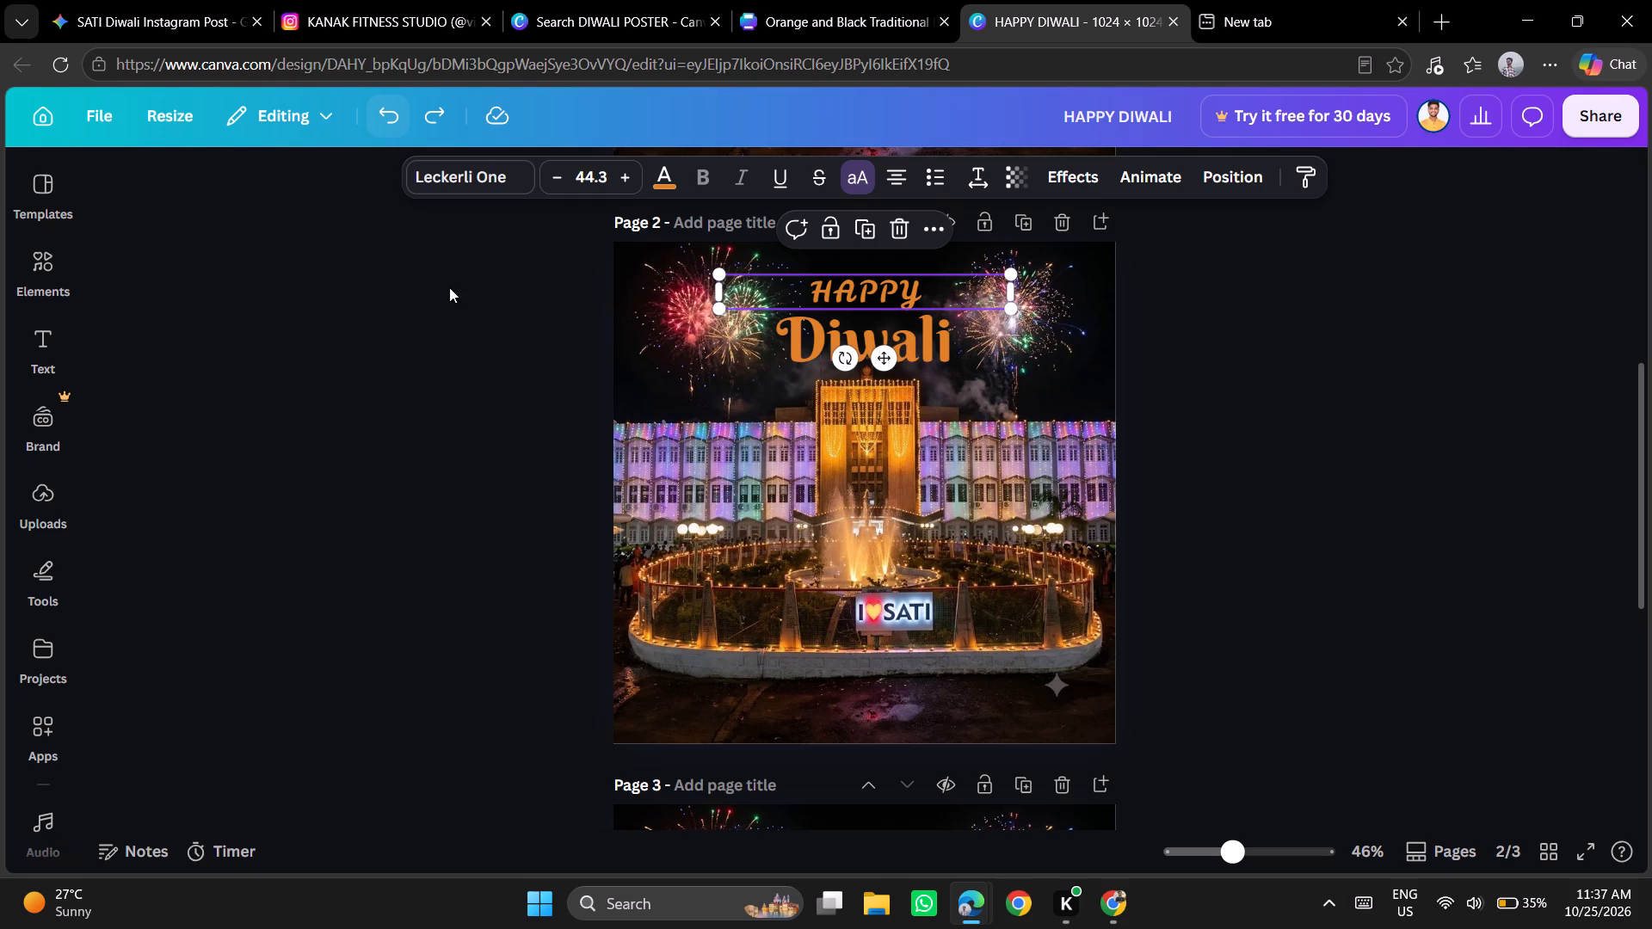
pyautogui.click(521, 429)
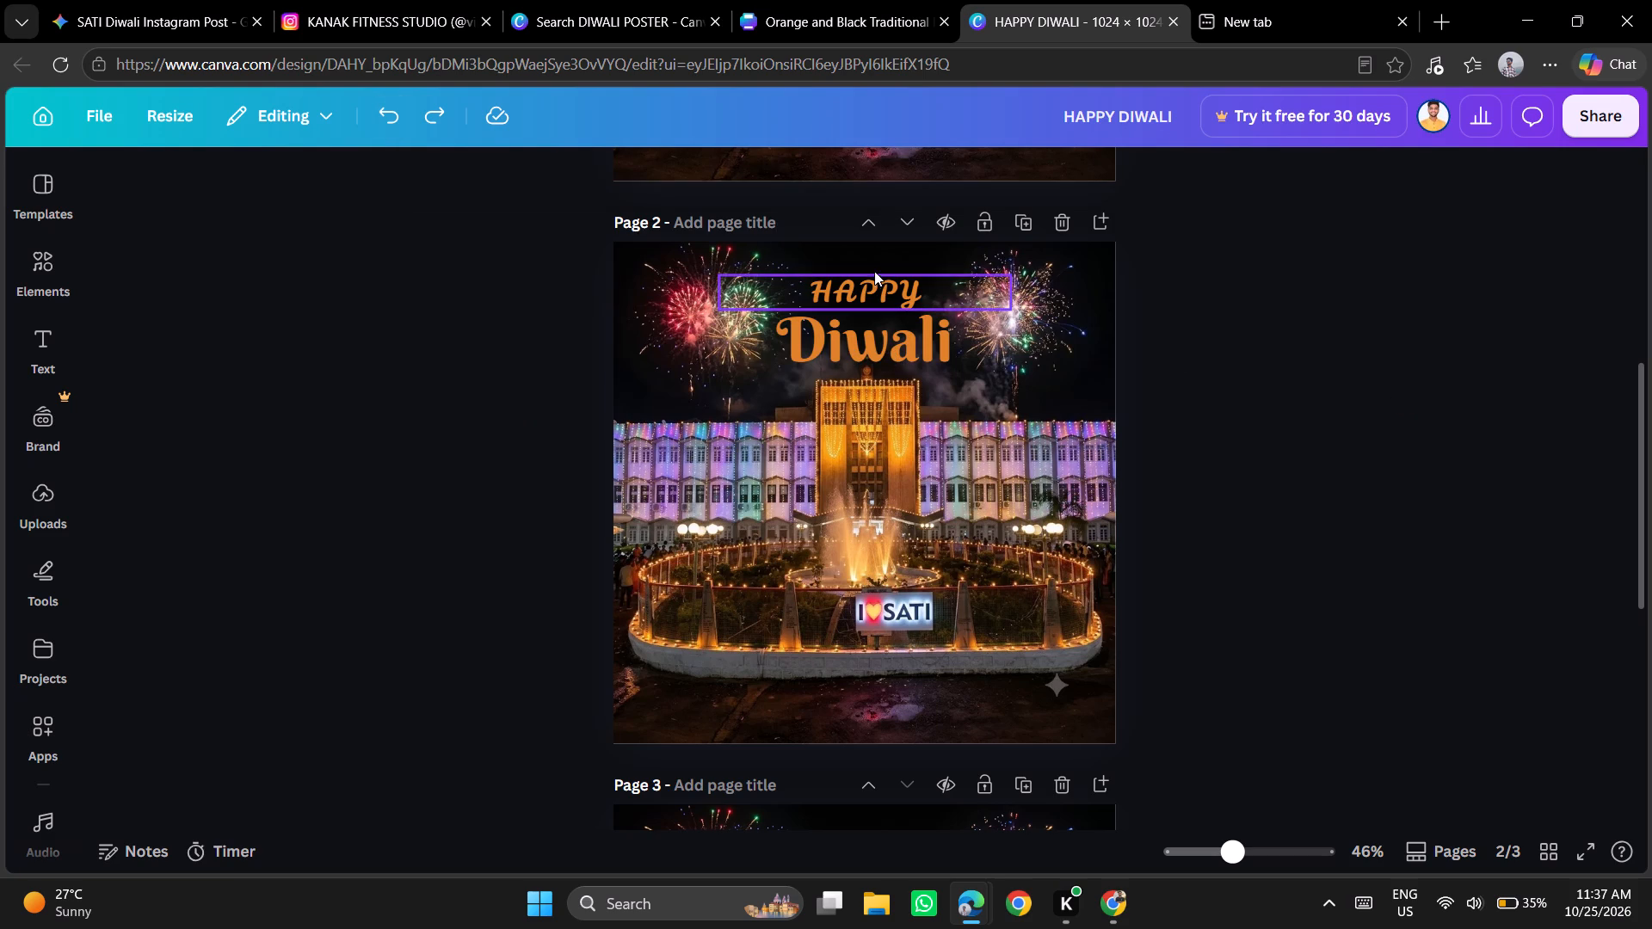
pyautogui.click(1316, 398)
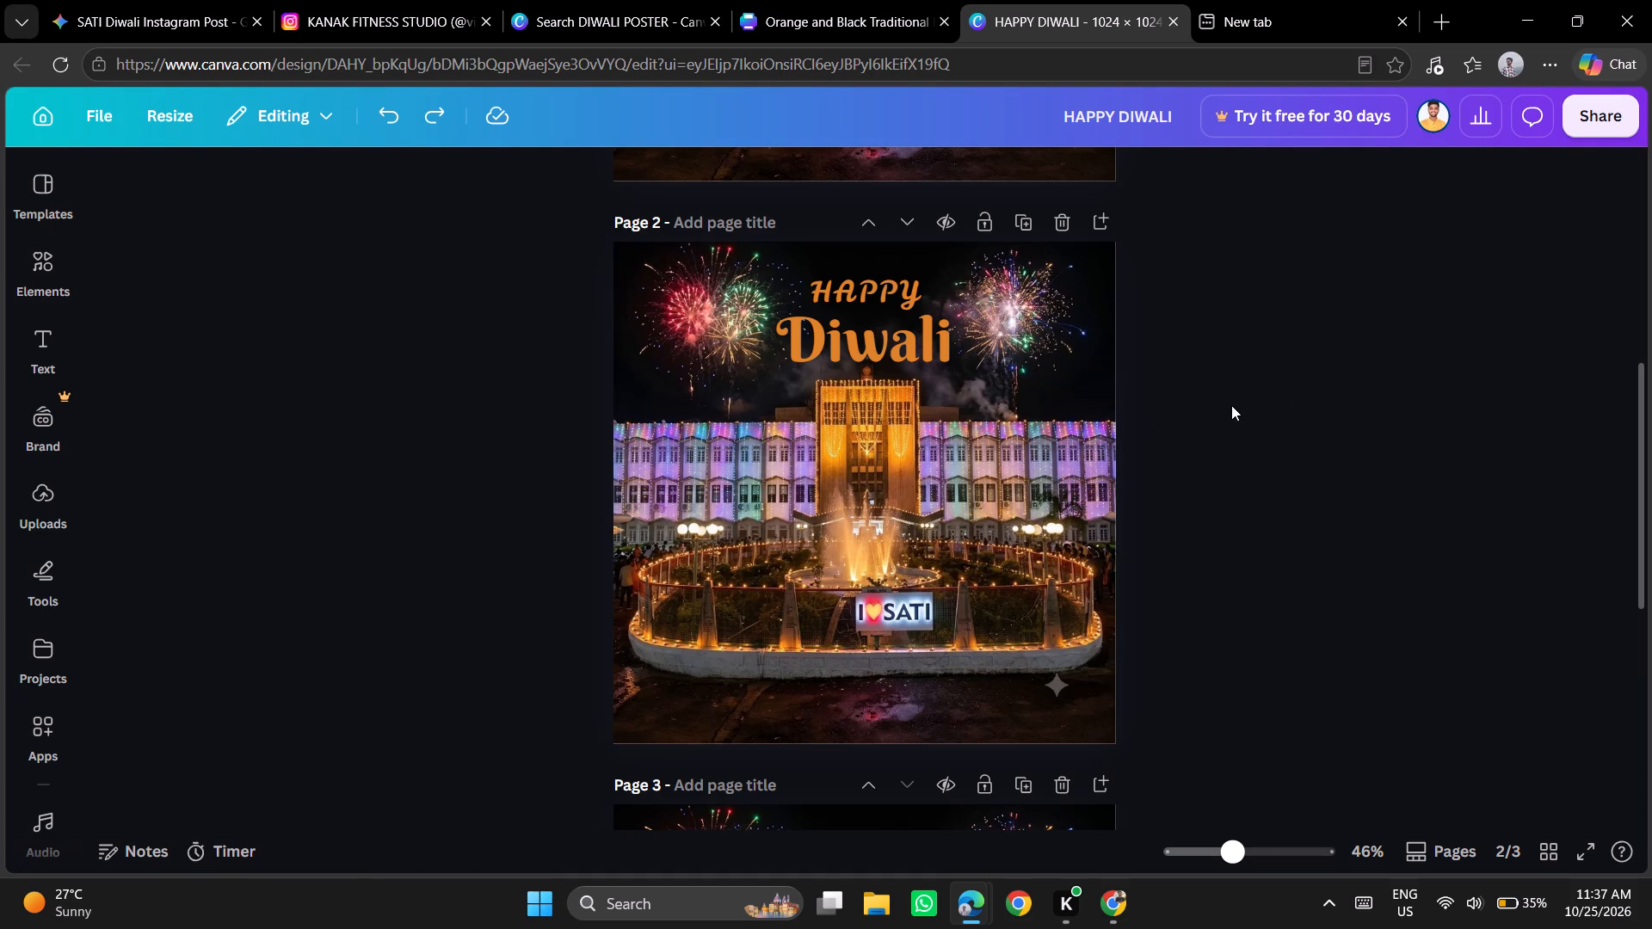
# Nudge the "HAPPY" text on page 2 slightly down, closer to the "Diwali" text.
pyautogui.click(899, 292)
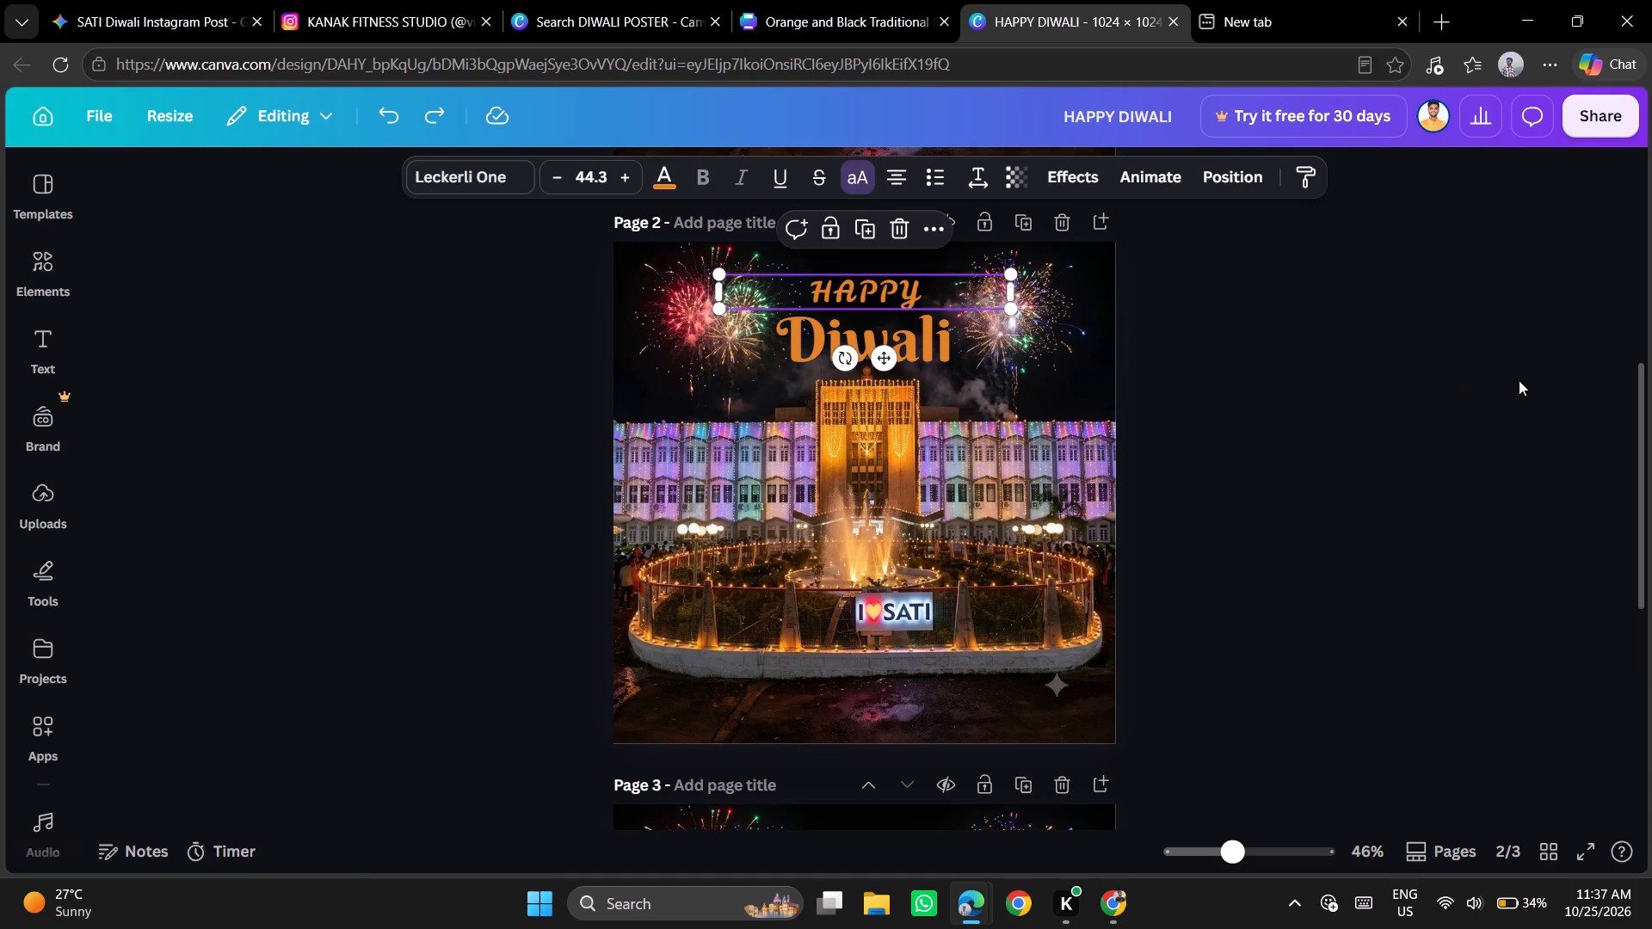
pyautogui.press('Down')
pyautogui.press('Down')
pyautogui.press('Down')
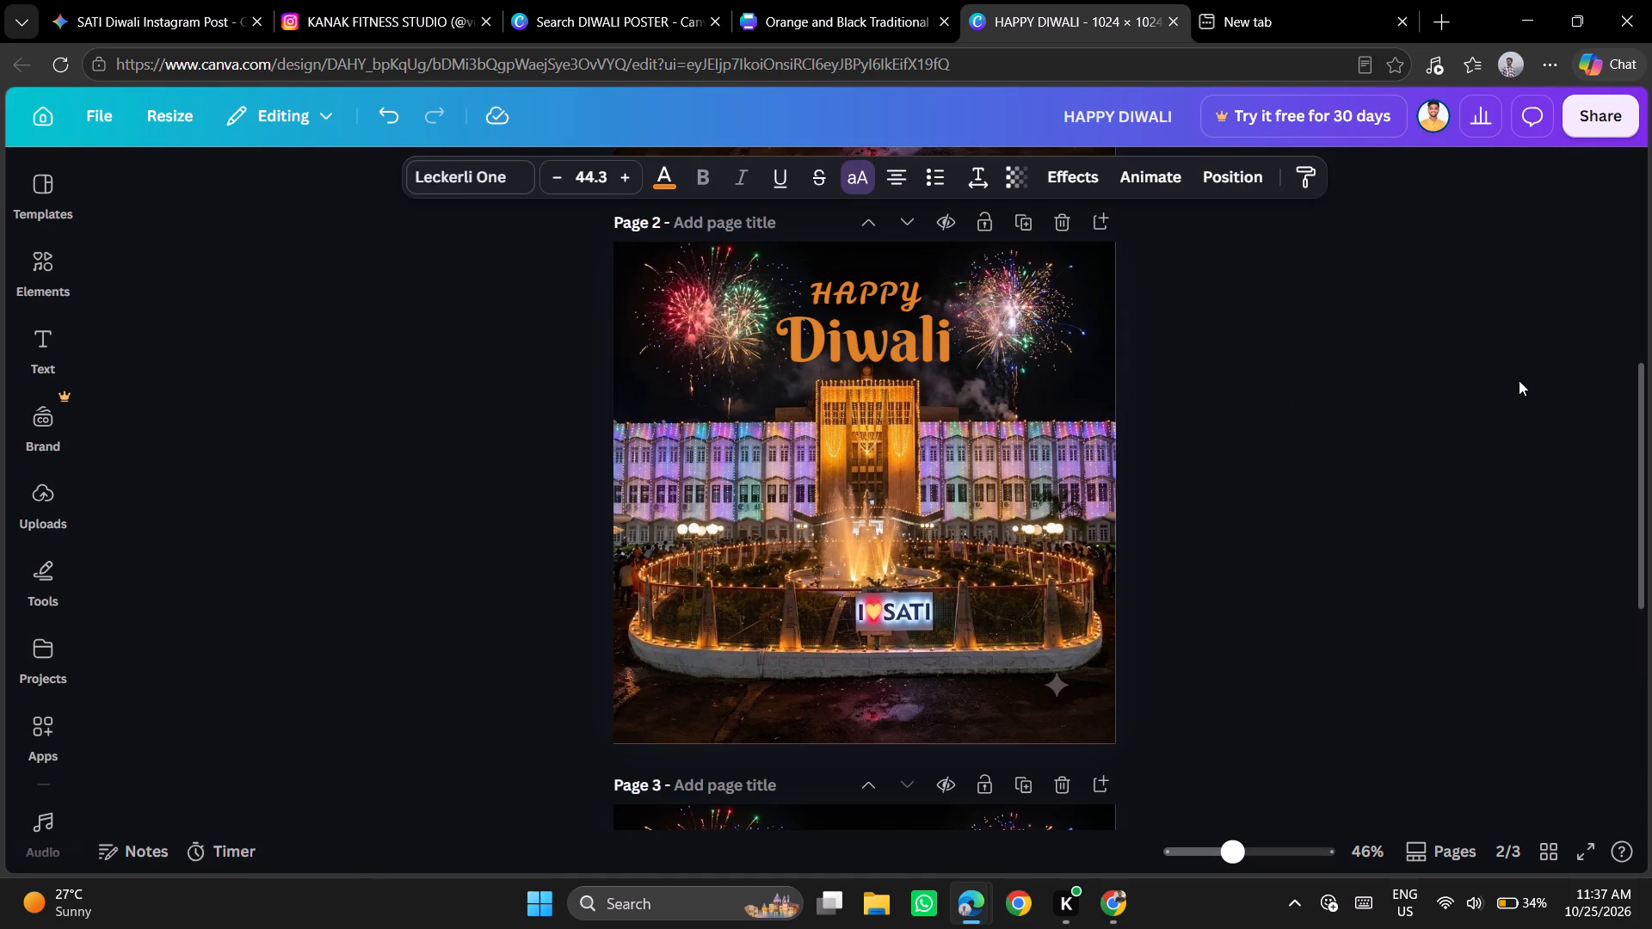
pyautogui.press('Down')
pyautogui.click(1519, 380)
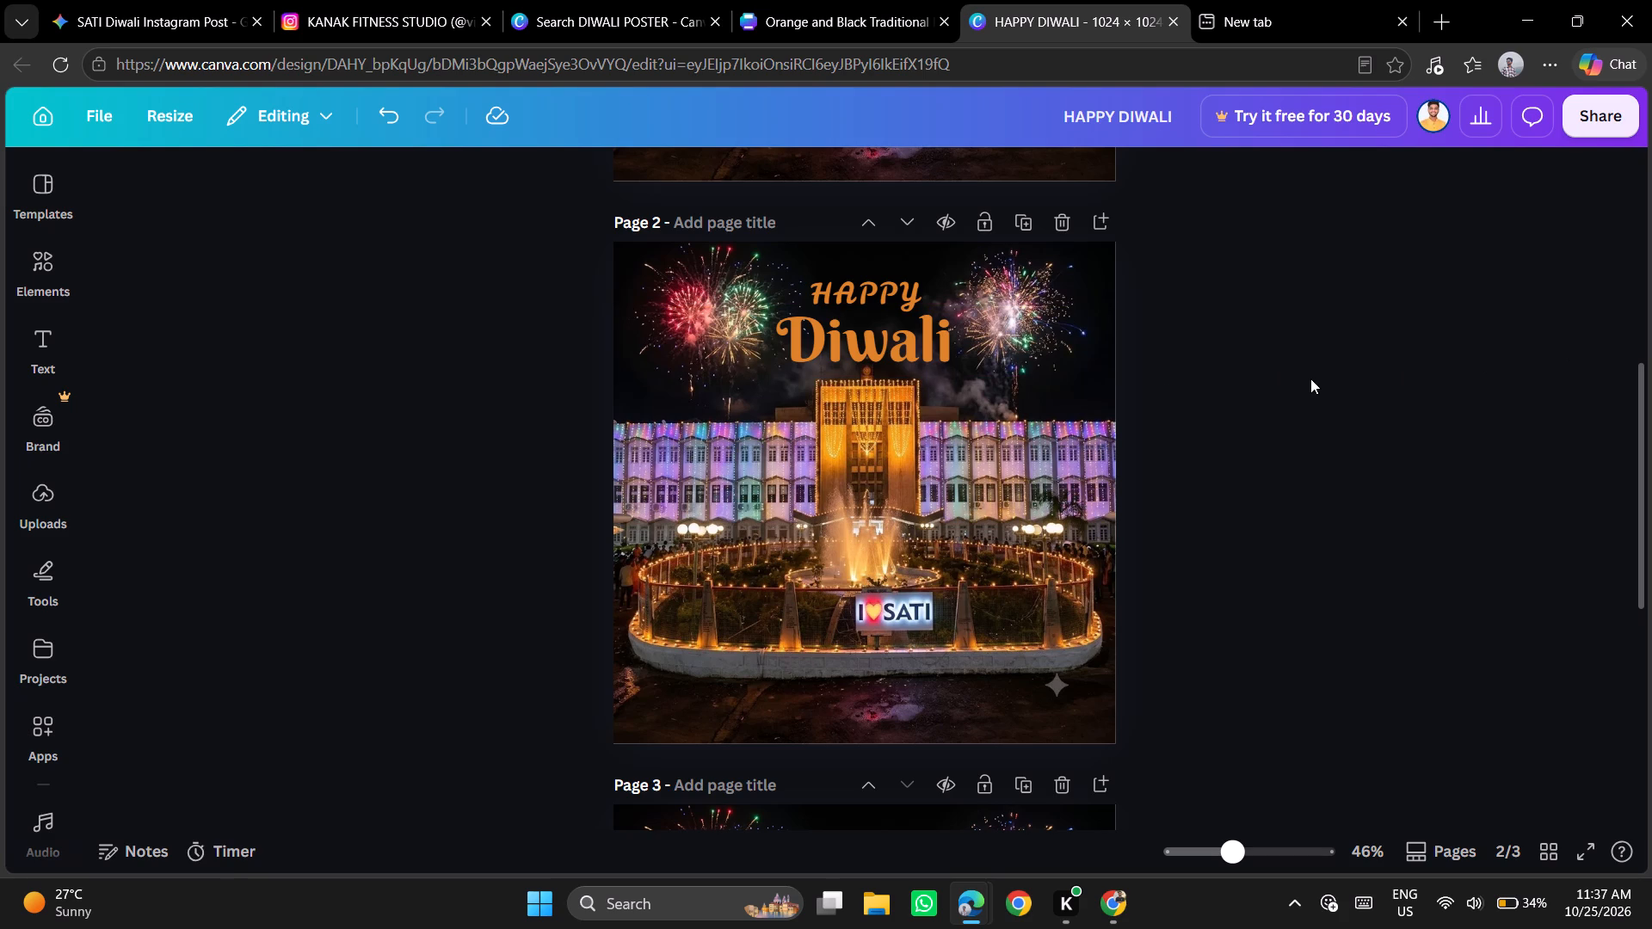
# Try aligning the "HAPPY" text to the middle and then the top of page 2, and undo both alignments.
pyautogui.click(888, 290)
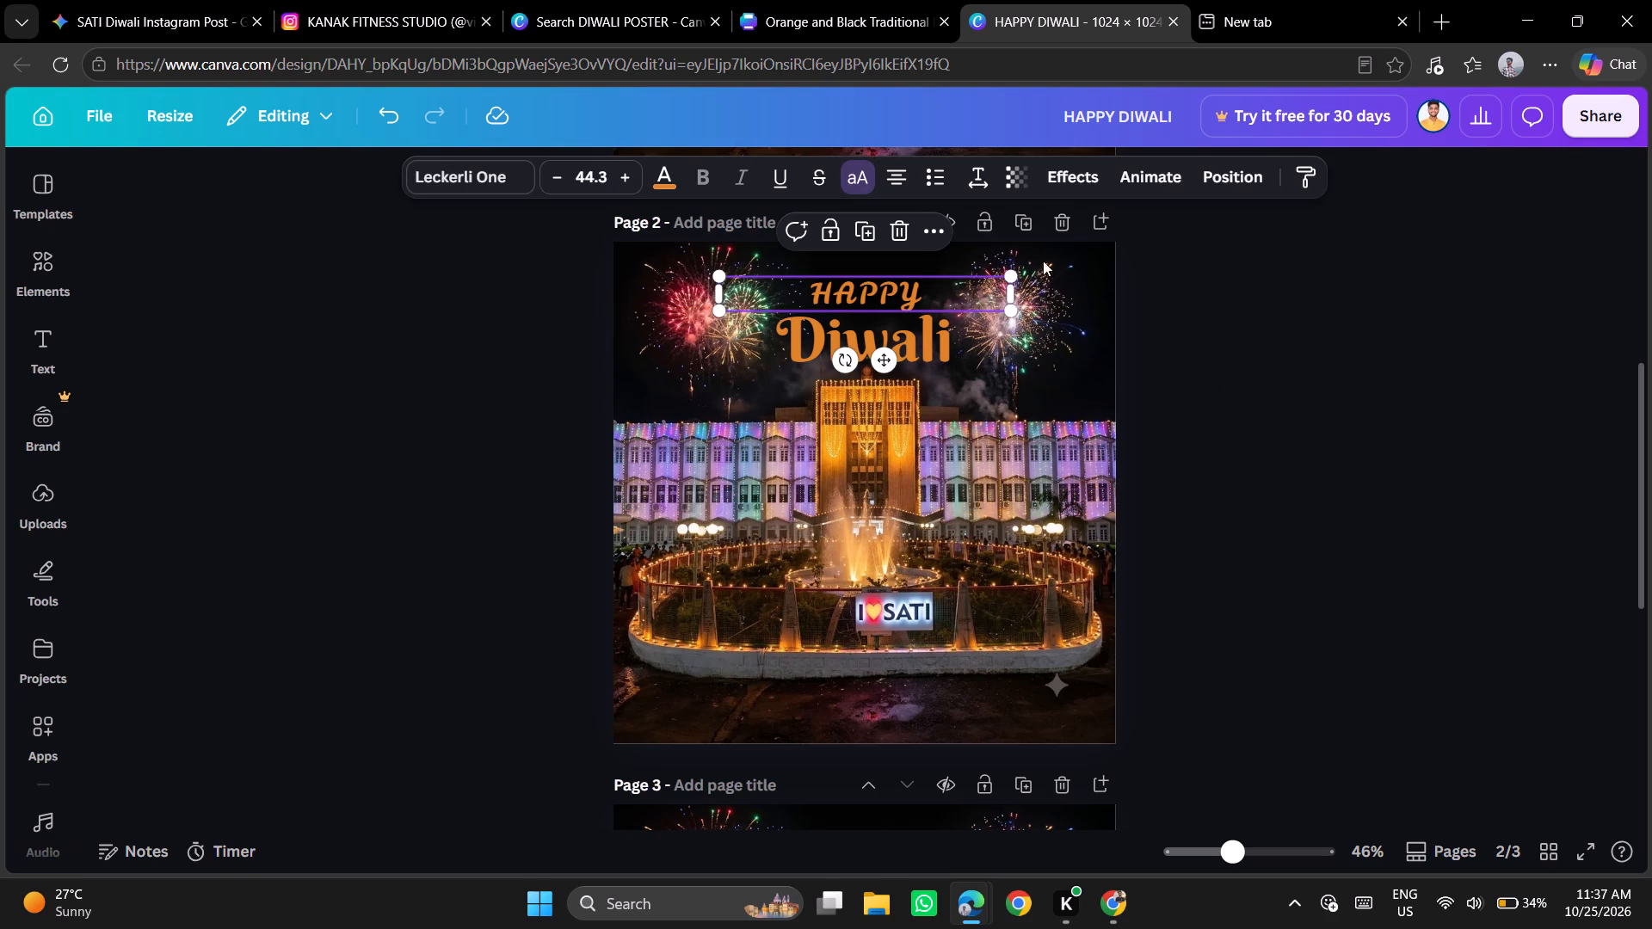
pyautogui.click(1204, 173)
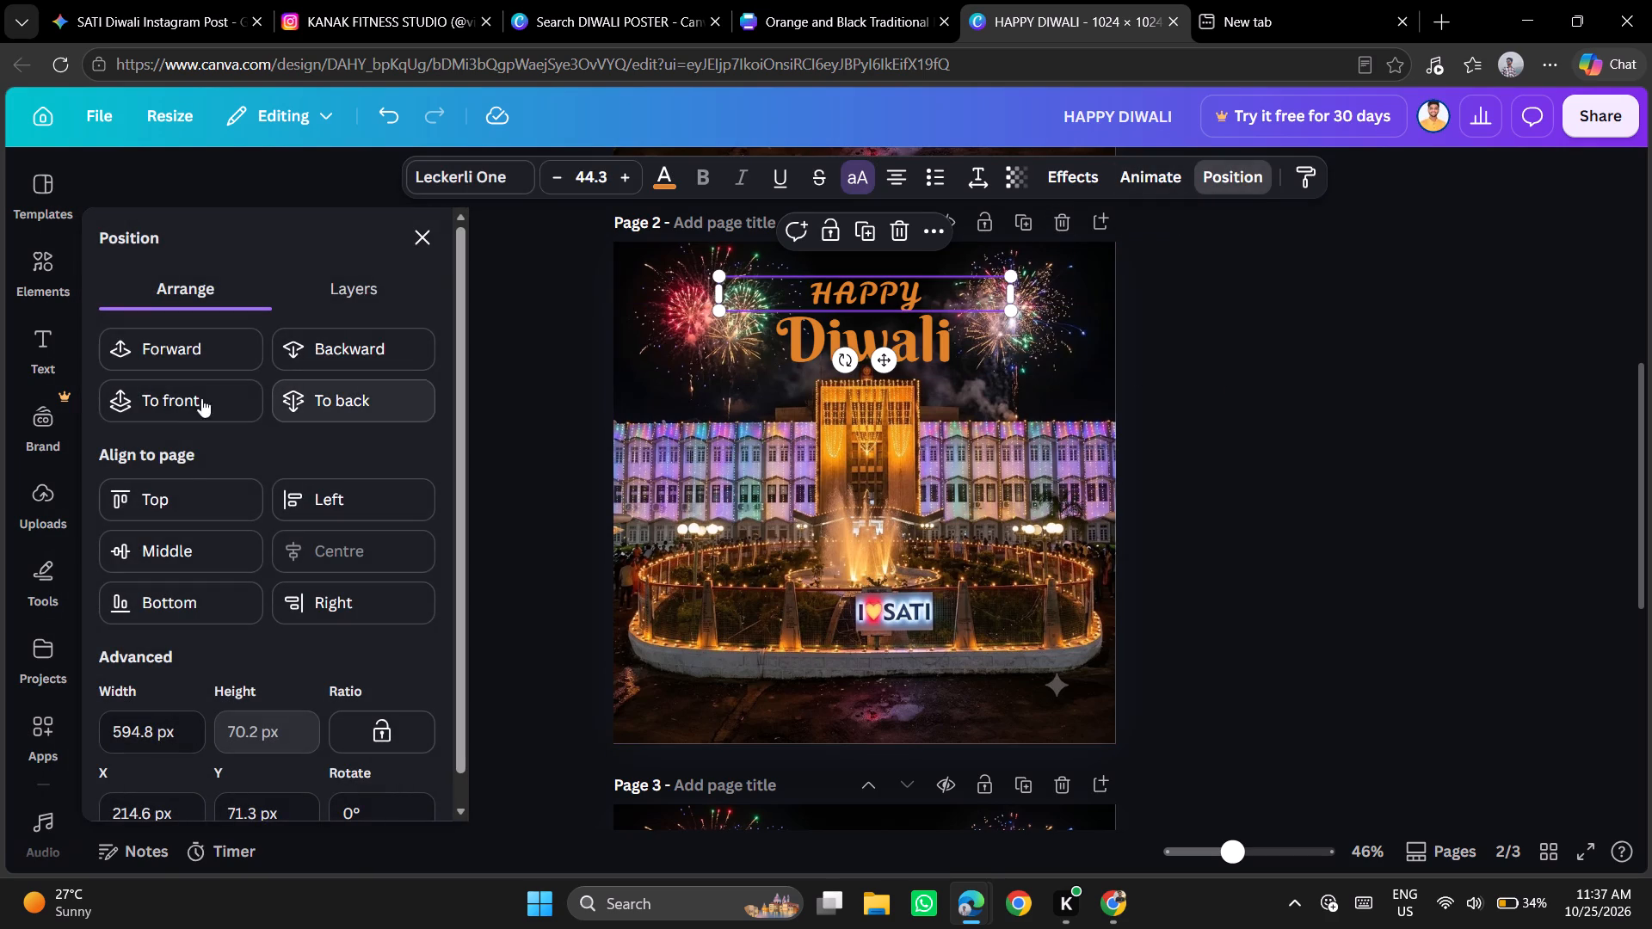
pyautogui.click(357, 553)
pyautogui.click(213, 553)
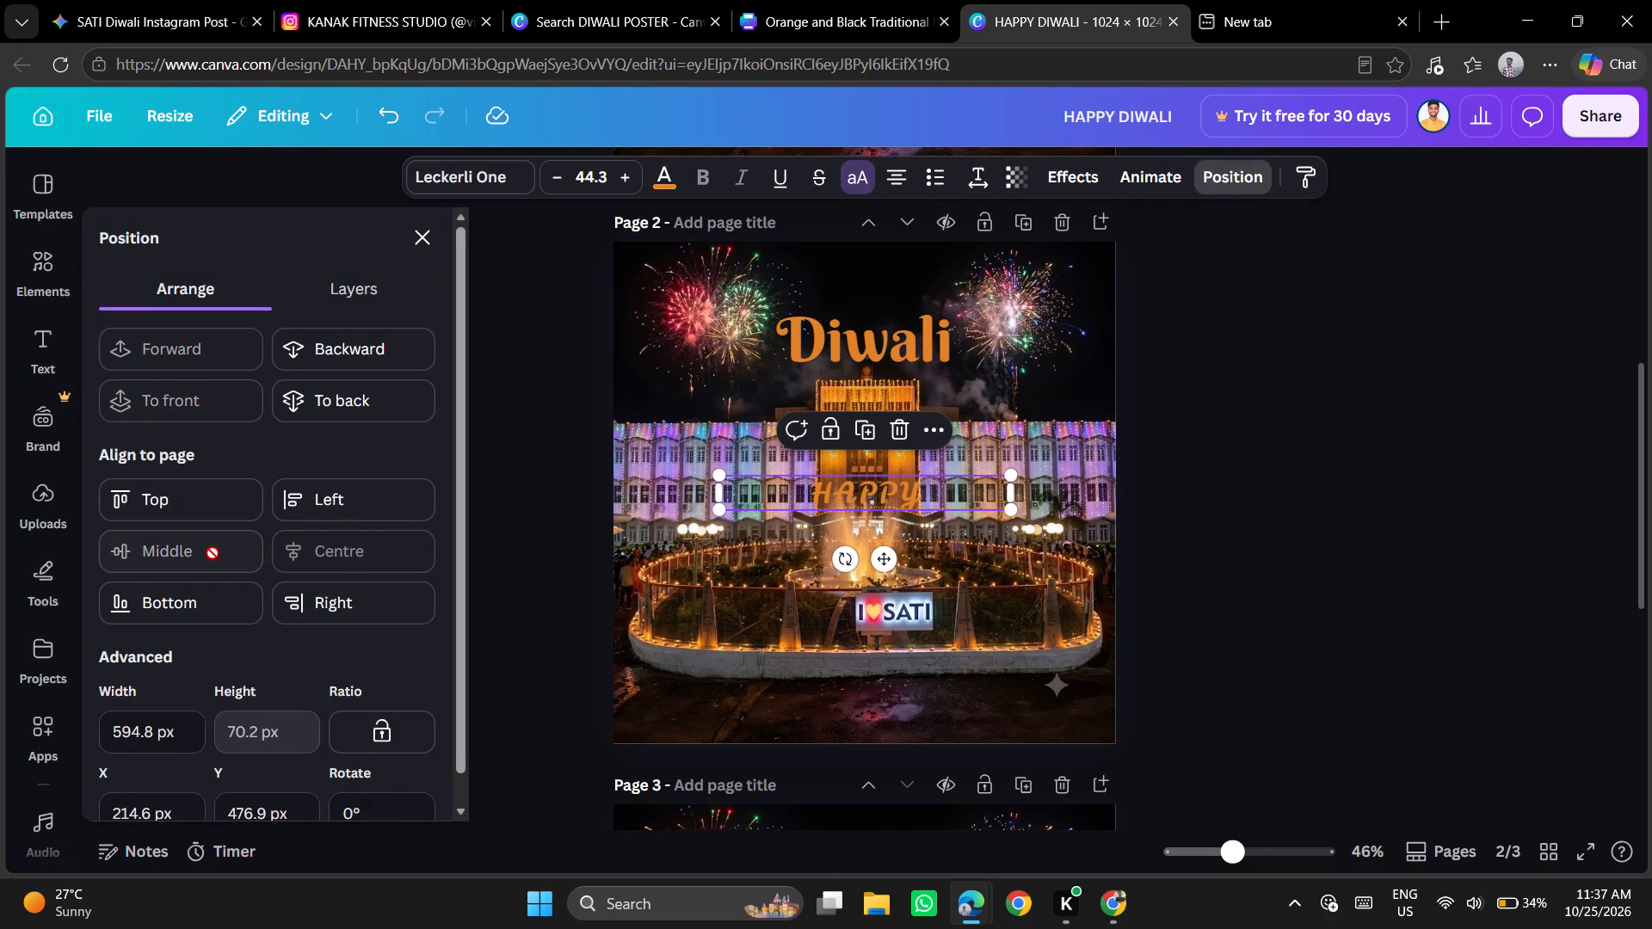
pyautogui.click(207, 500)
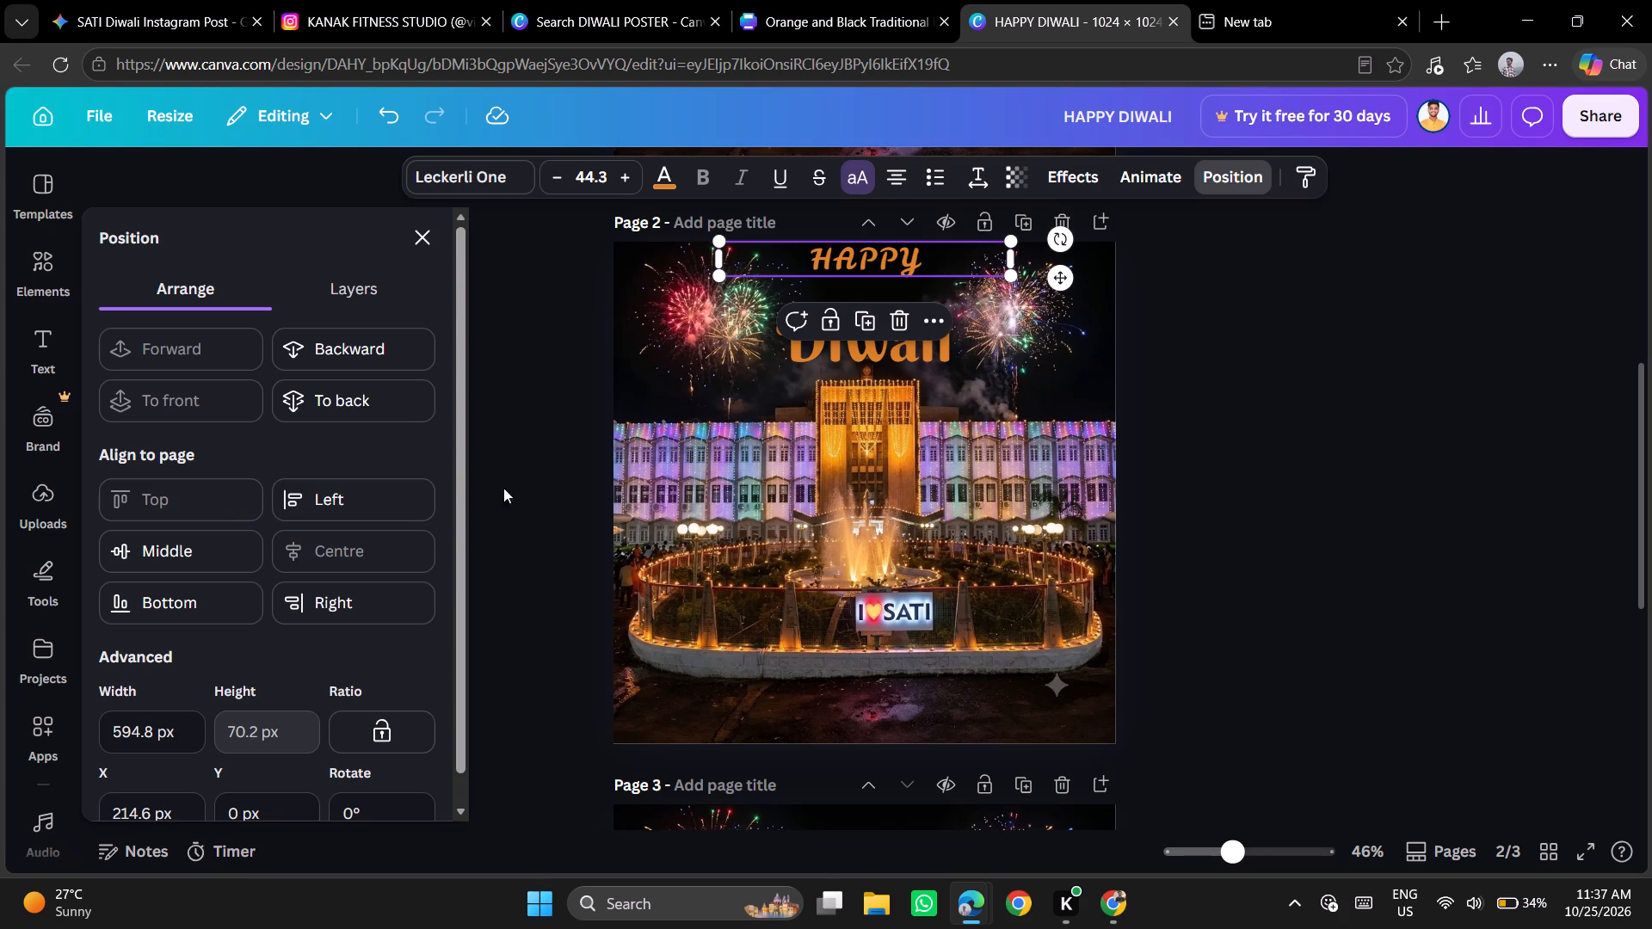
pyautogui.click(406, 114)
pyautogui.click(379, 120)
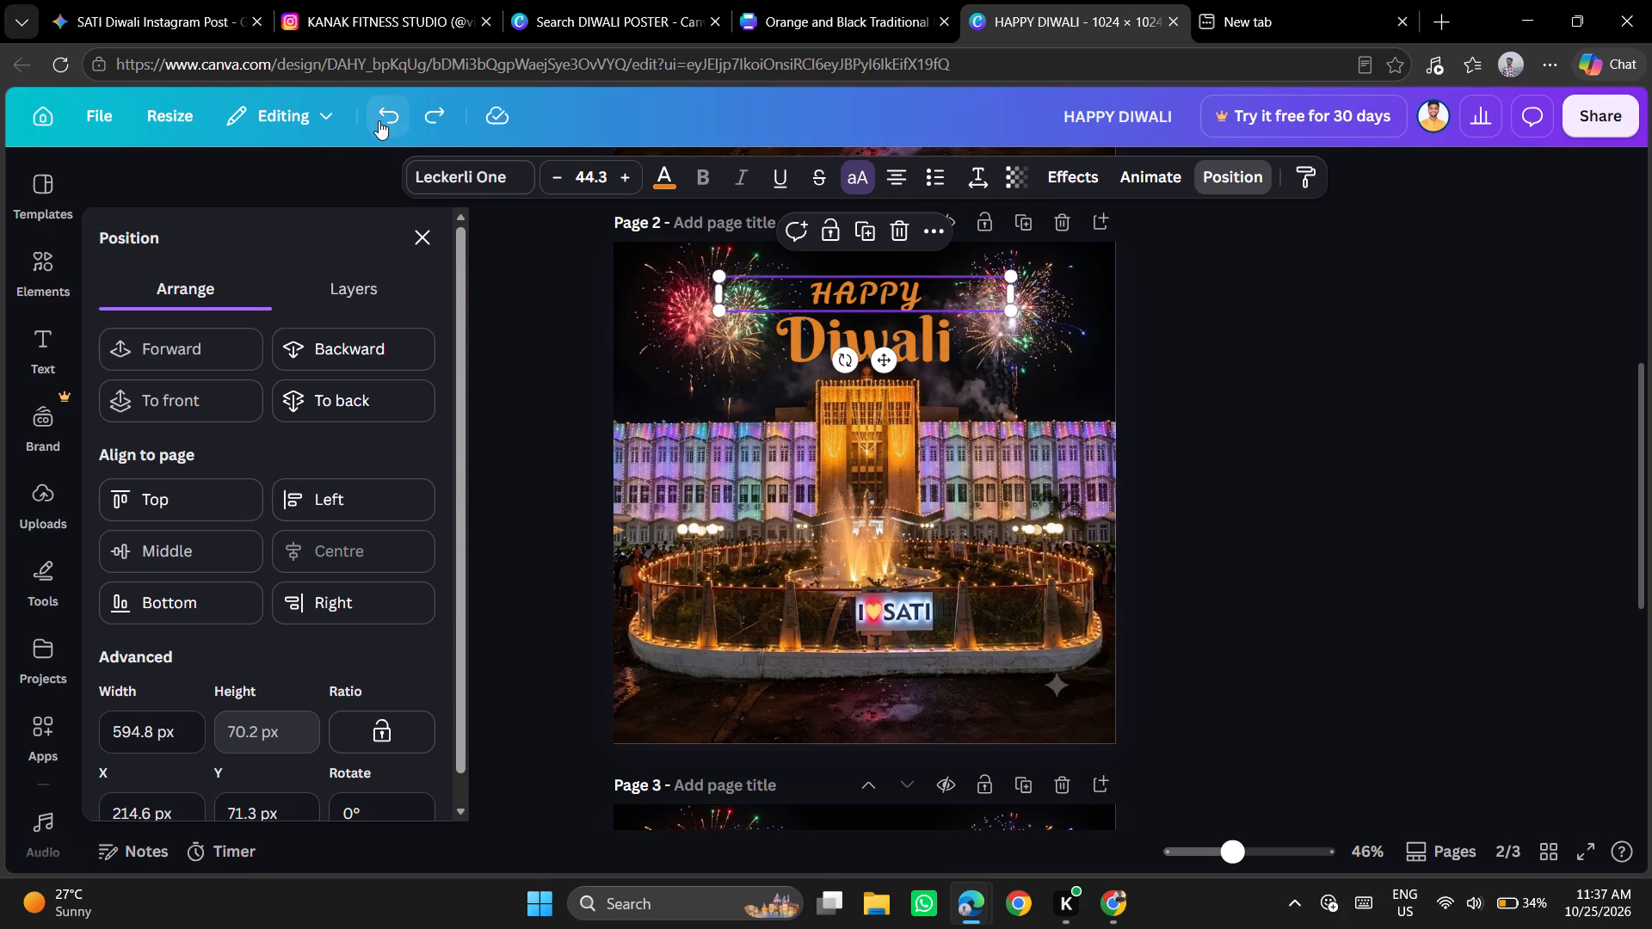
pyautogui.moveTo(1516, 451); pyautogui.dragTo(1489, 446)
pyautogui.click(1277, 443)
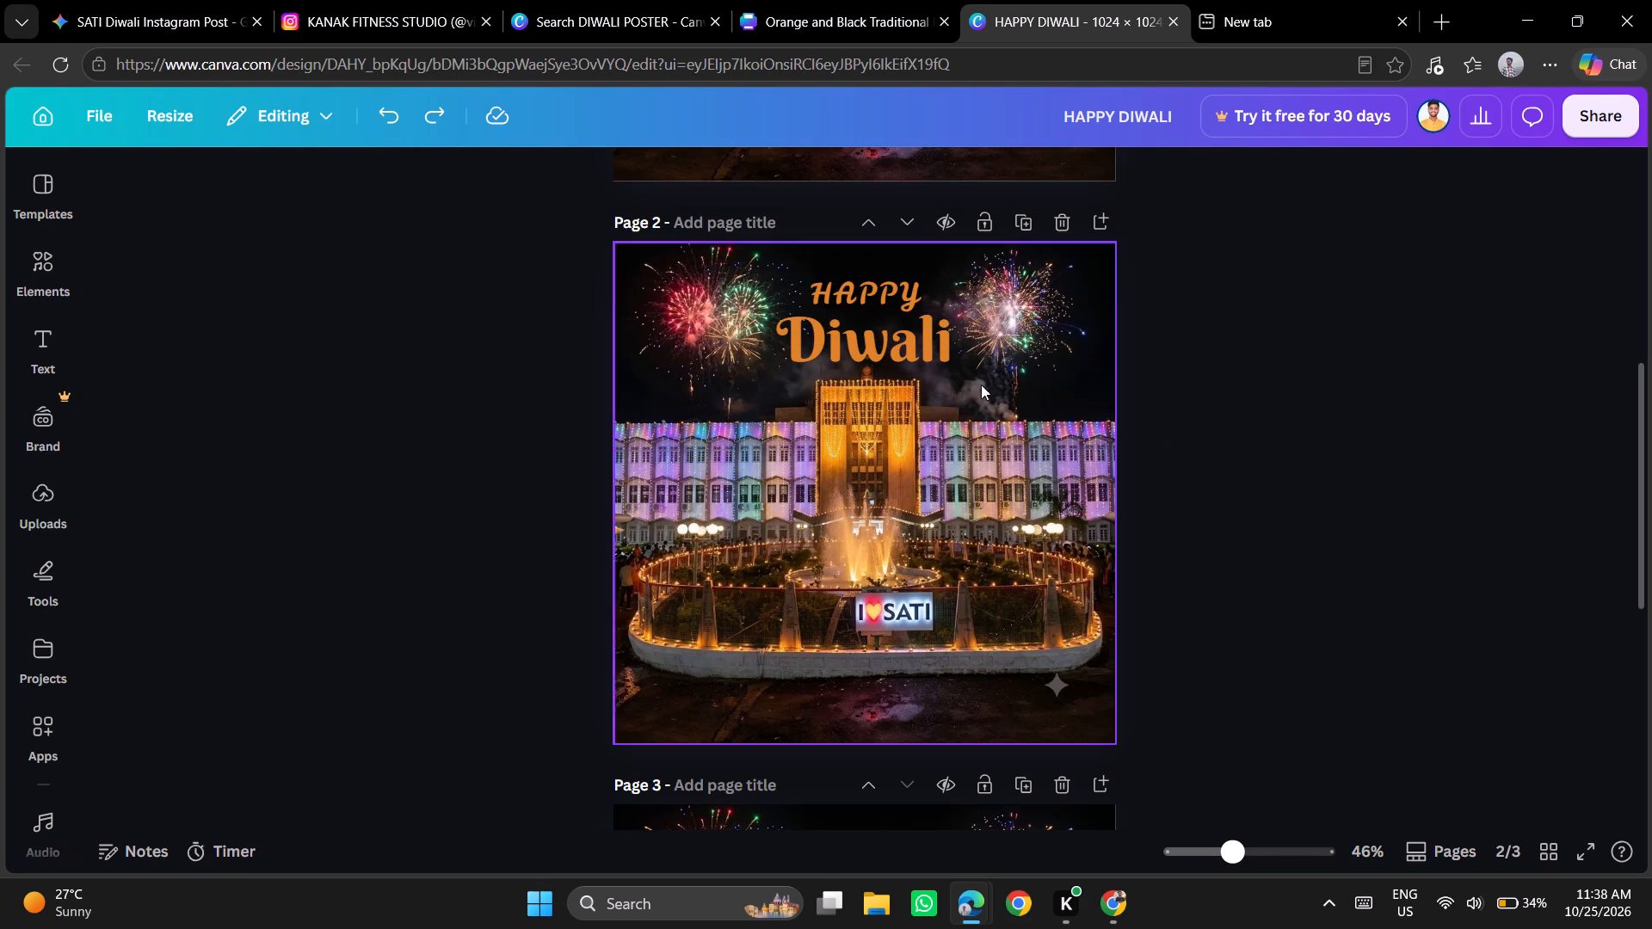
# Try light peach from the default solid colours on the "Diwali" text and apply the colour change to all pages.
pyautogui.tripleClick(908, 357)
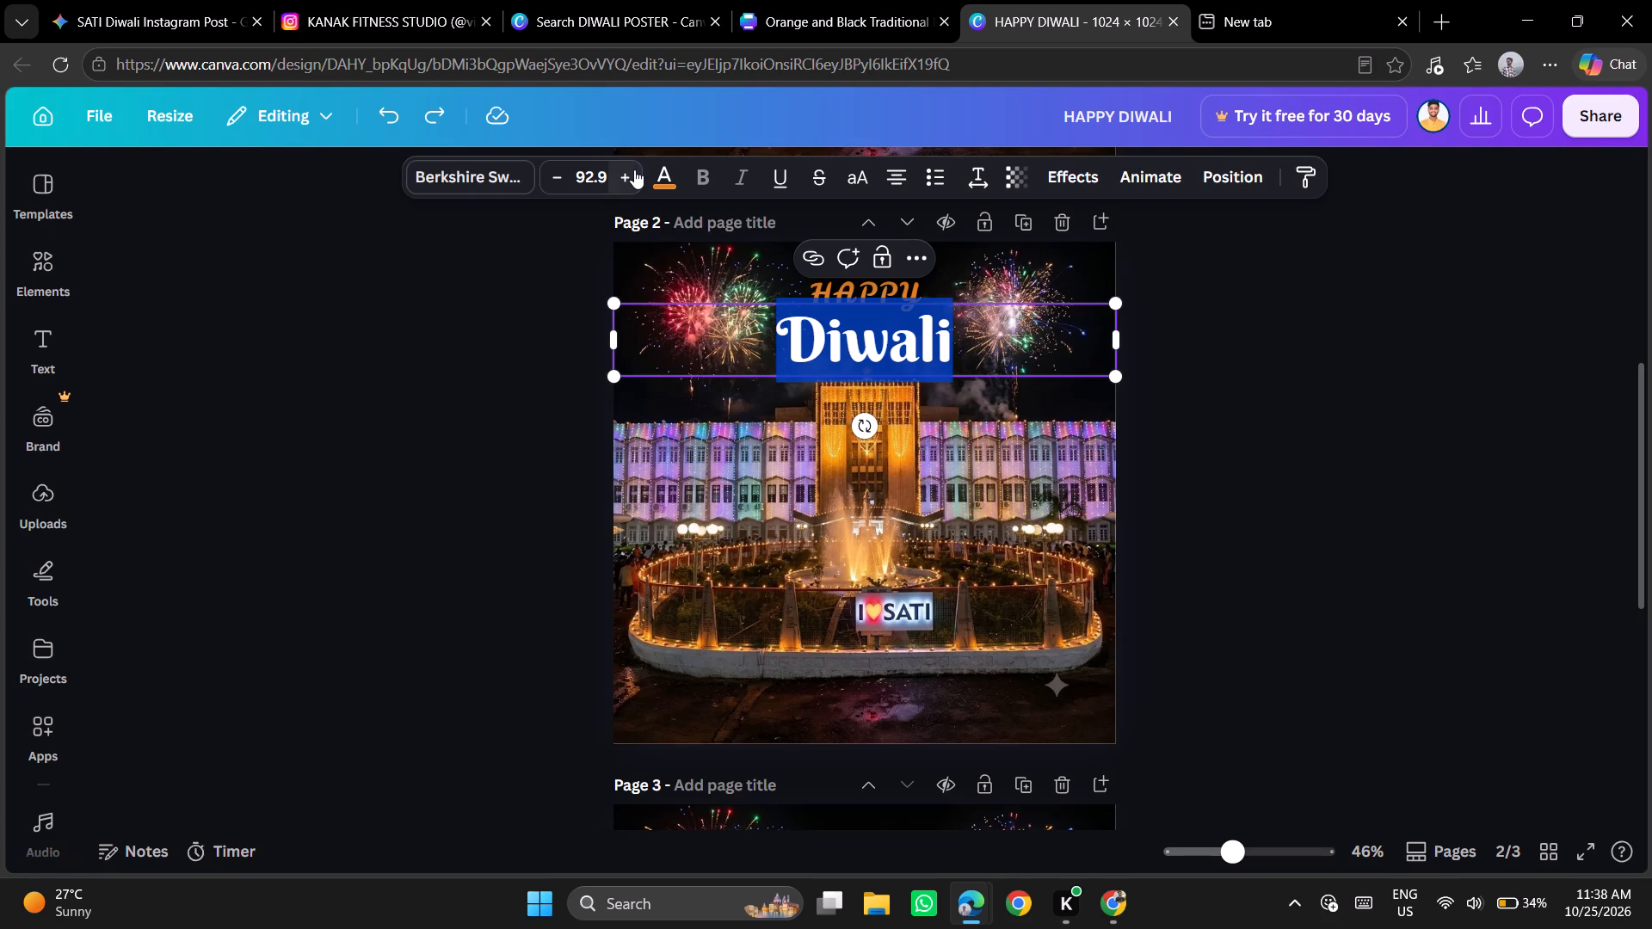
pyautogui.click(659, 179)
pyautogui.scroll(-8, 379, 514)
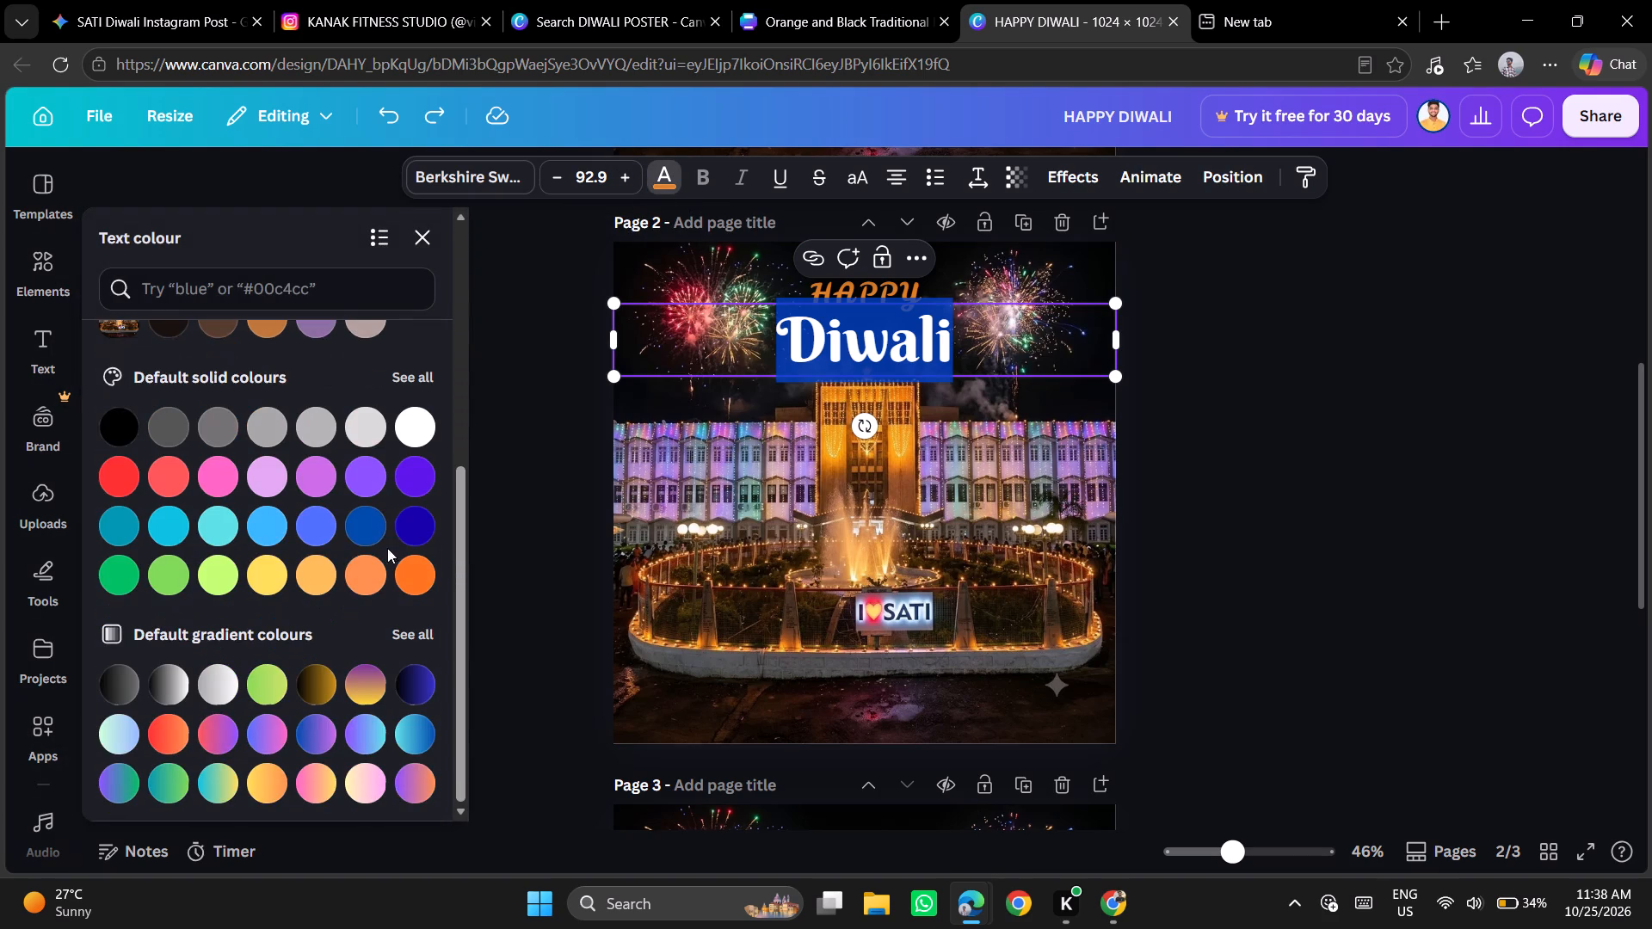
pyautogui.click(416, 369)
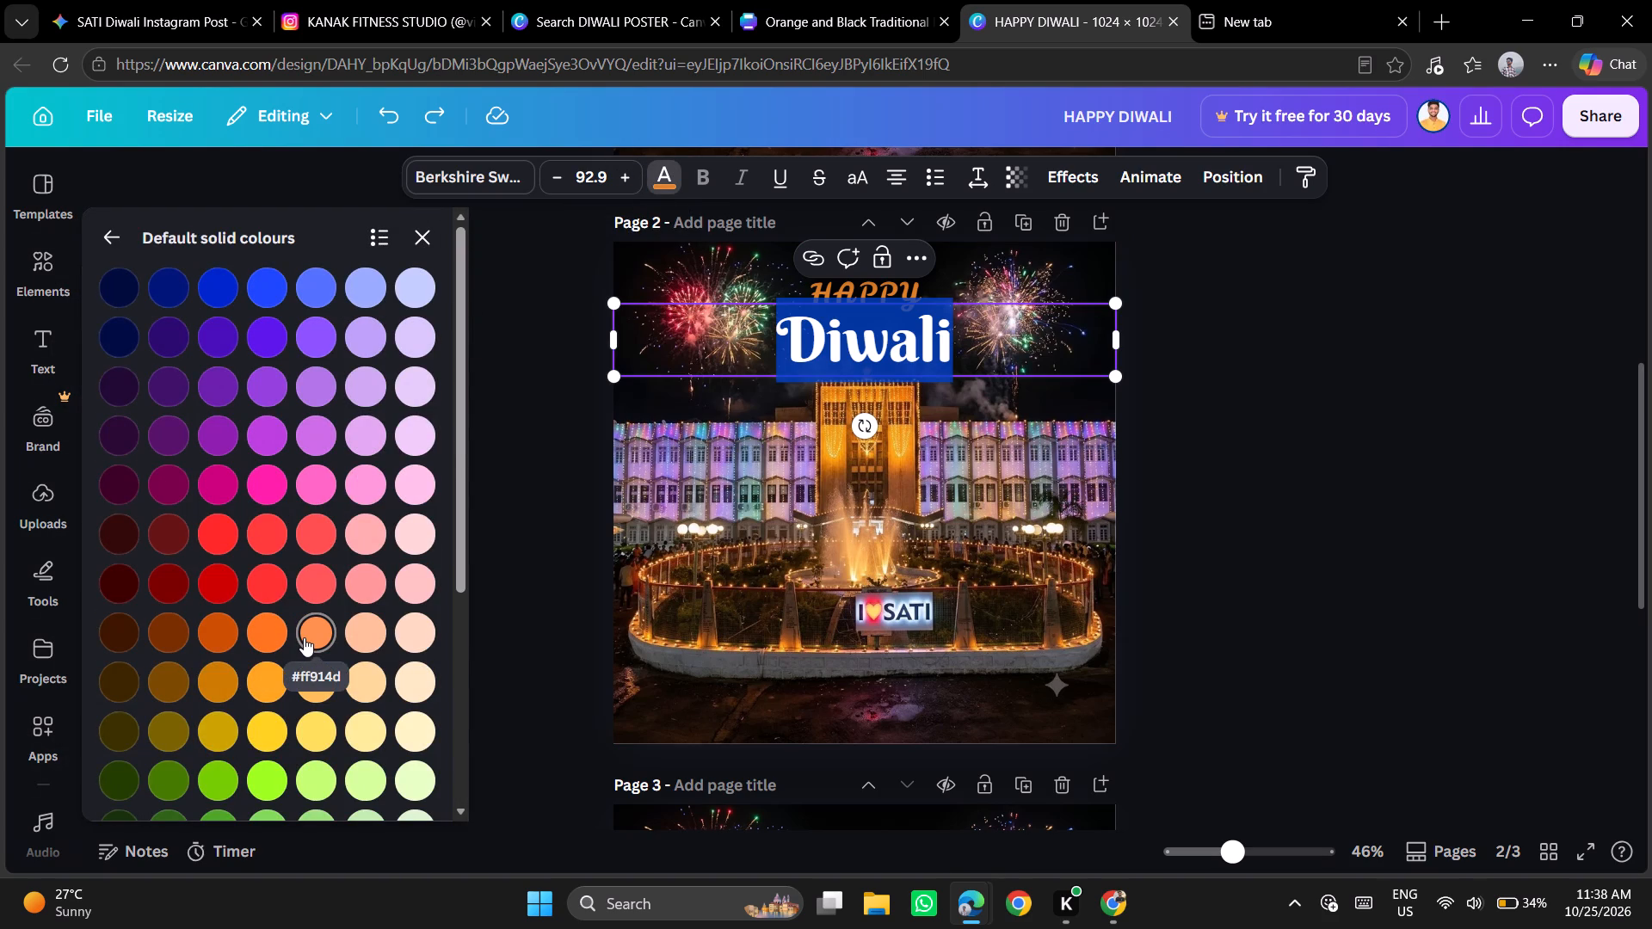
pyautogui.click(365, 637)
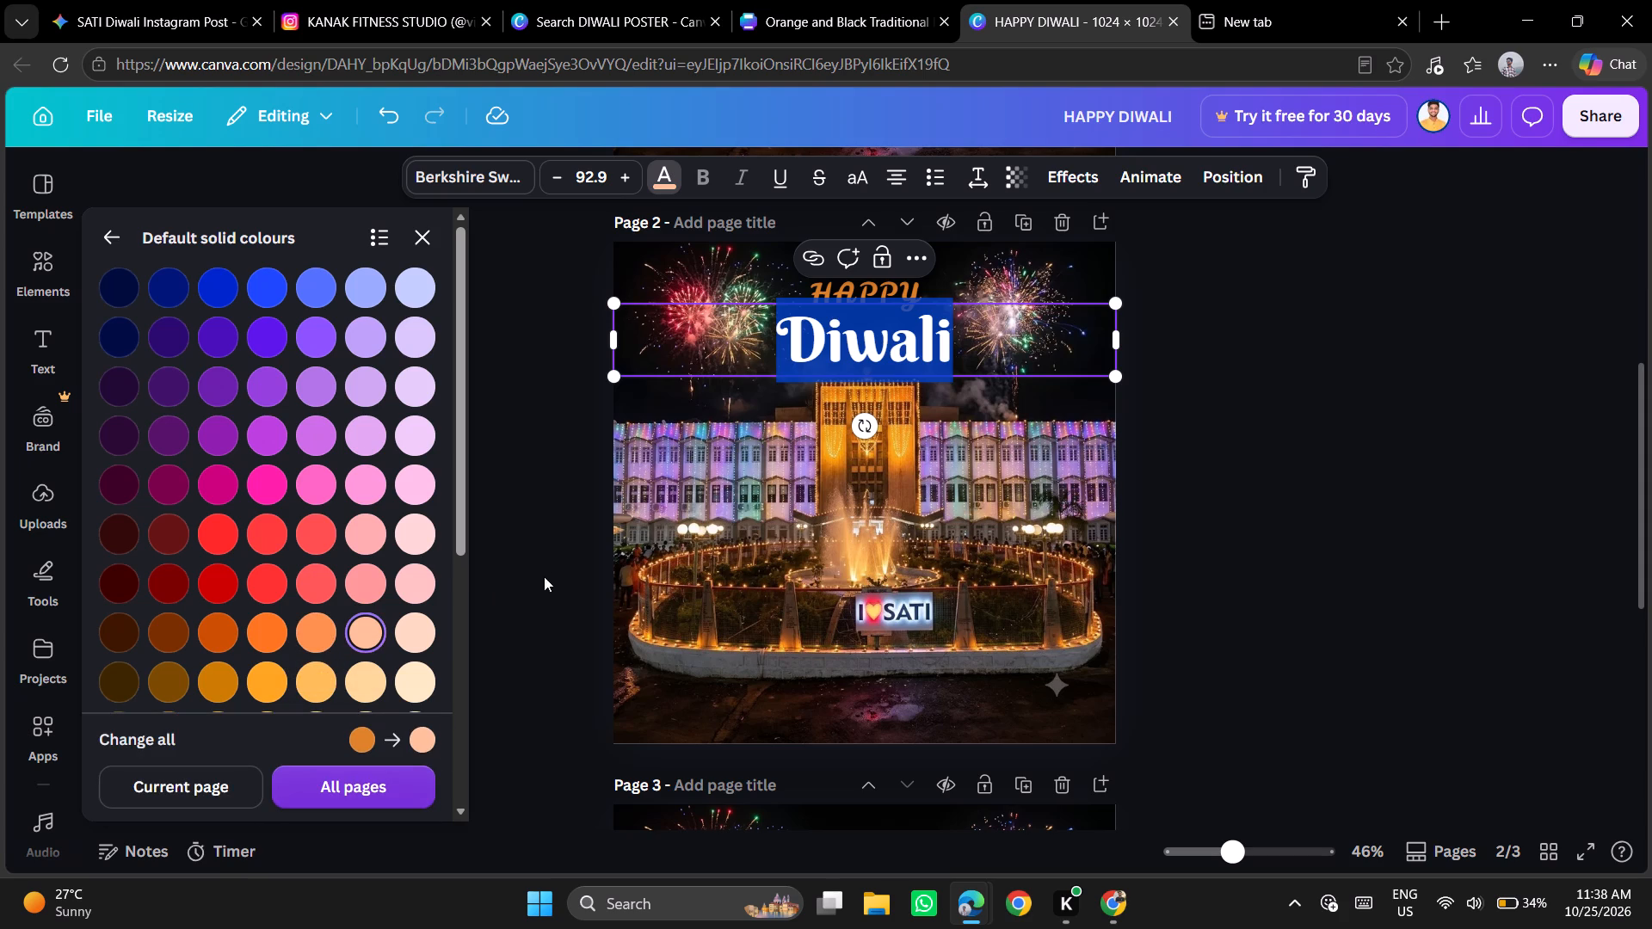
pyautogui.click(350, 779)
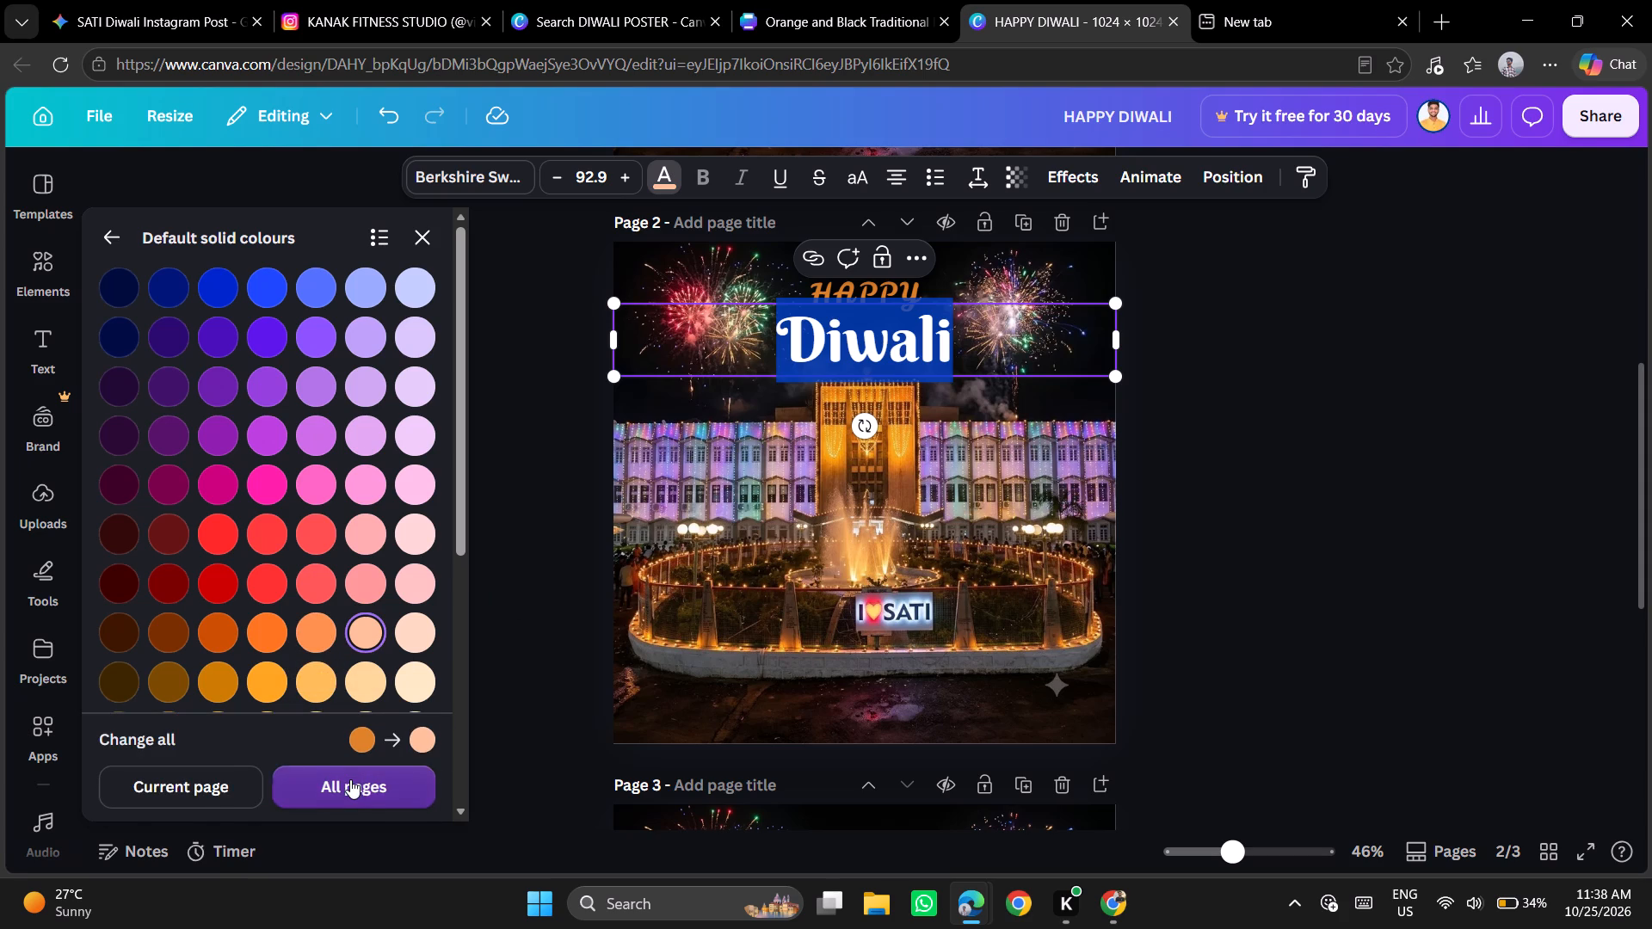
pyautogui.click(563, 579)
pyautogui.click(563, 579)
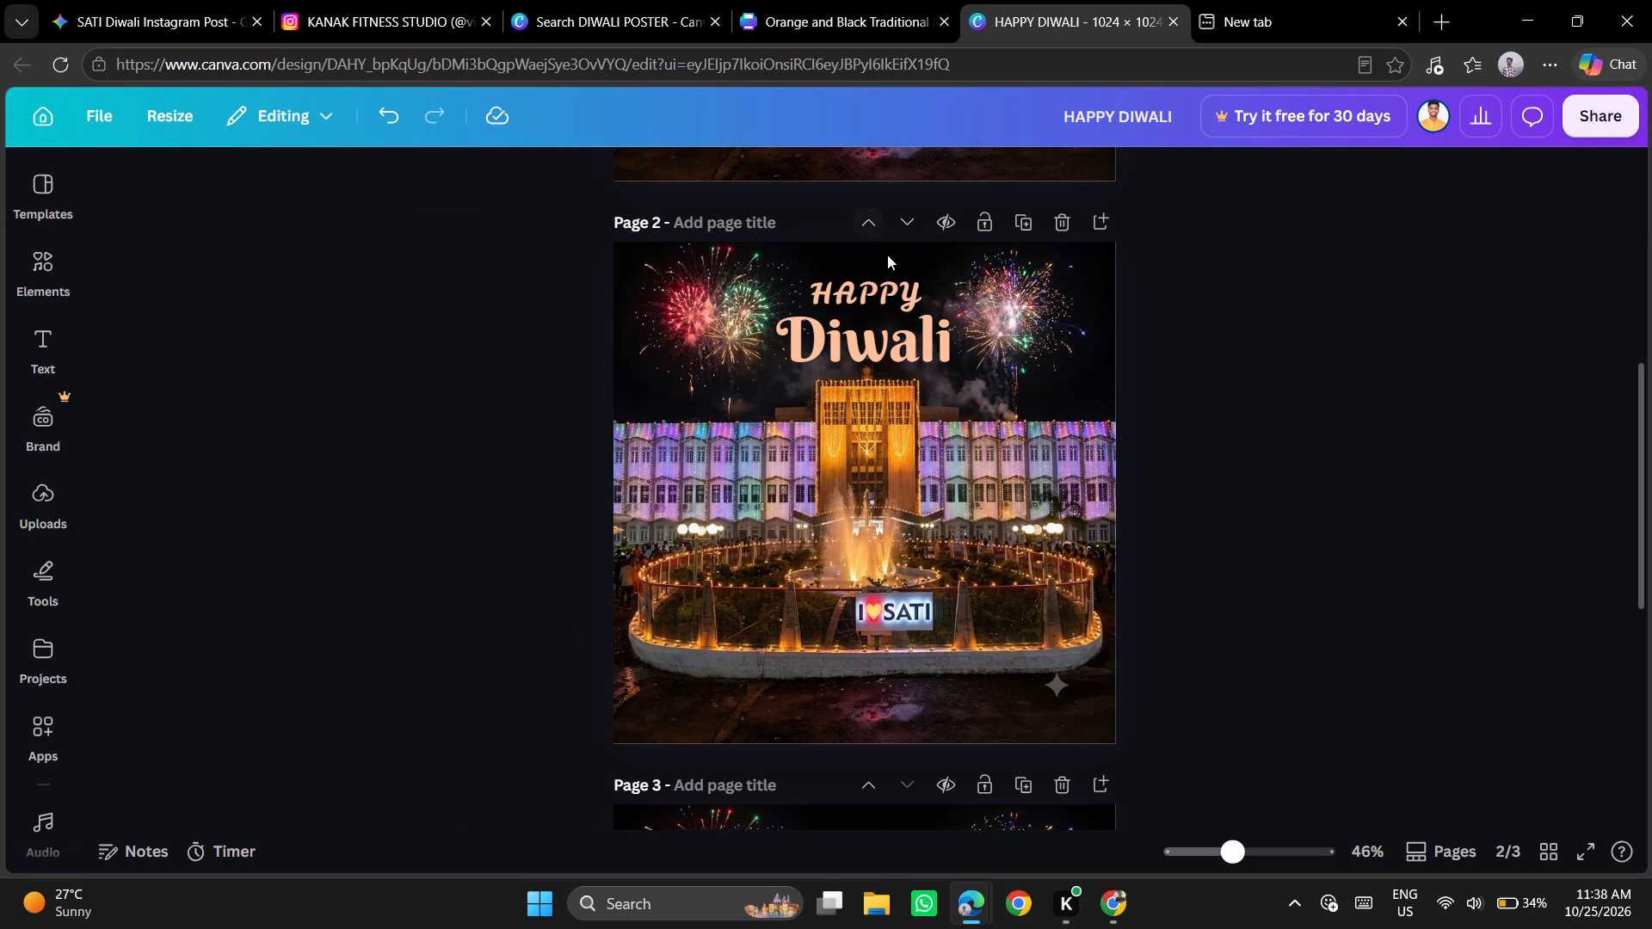
# Recolour the "Diwali" text with the soft golden yellow default solid colour and apply the change to all pages.
pyautogui.doubleClick(873, 330)
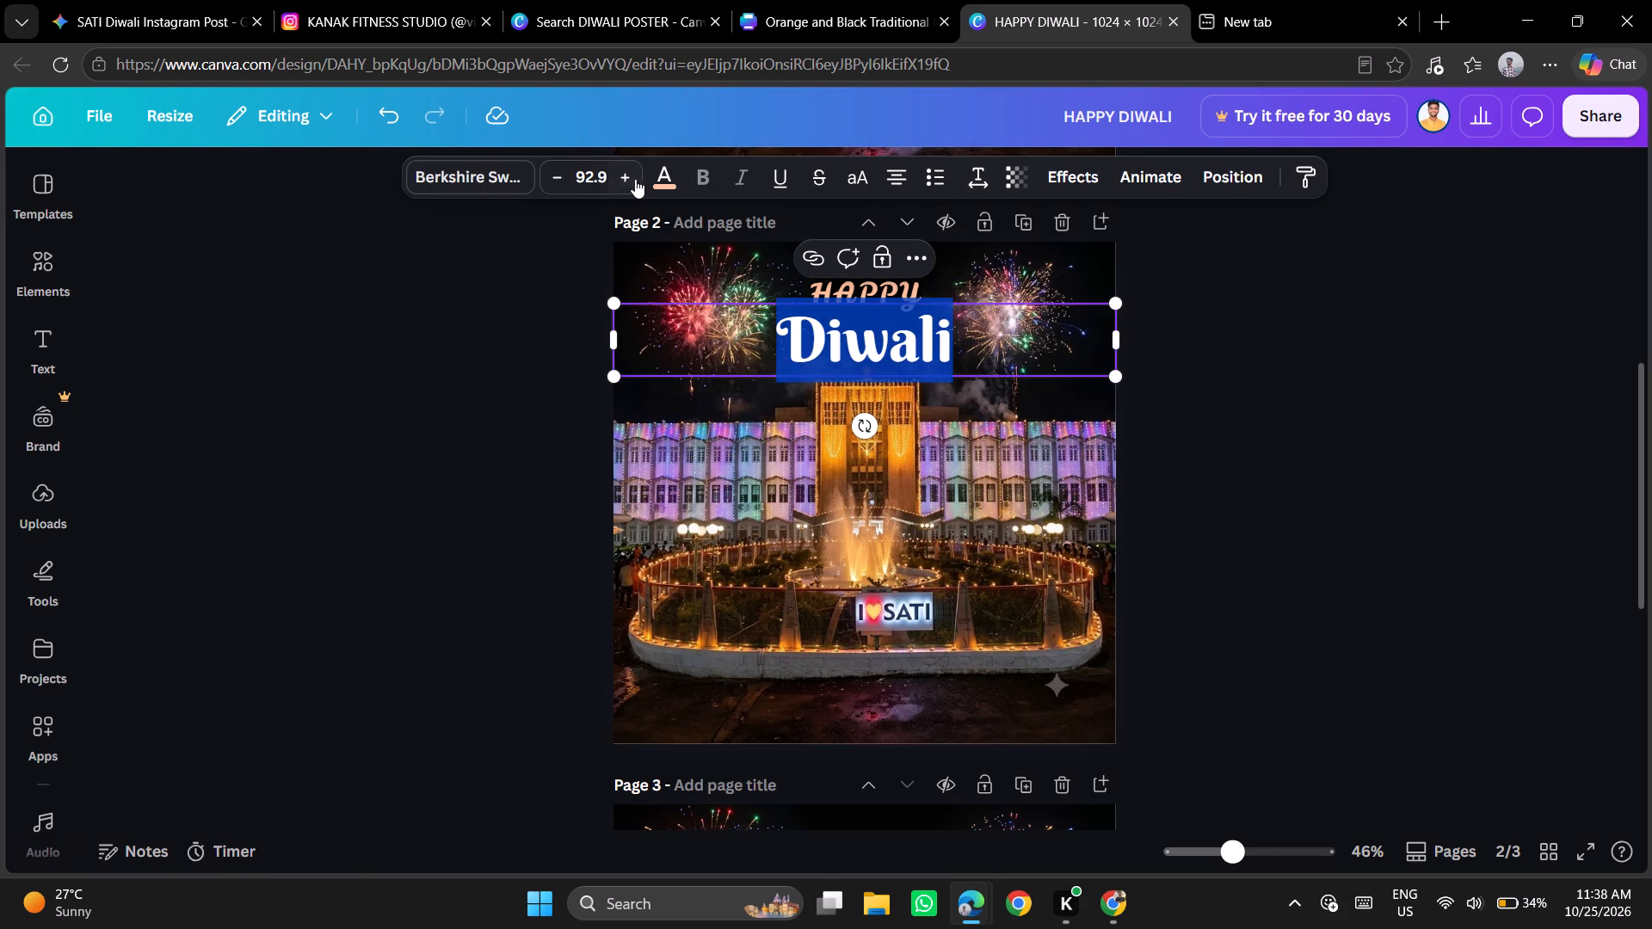
pyautogui.click(671, 187)
pyautogui.scroll(-5, 407, 575)
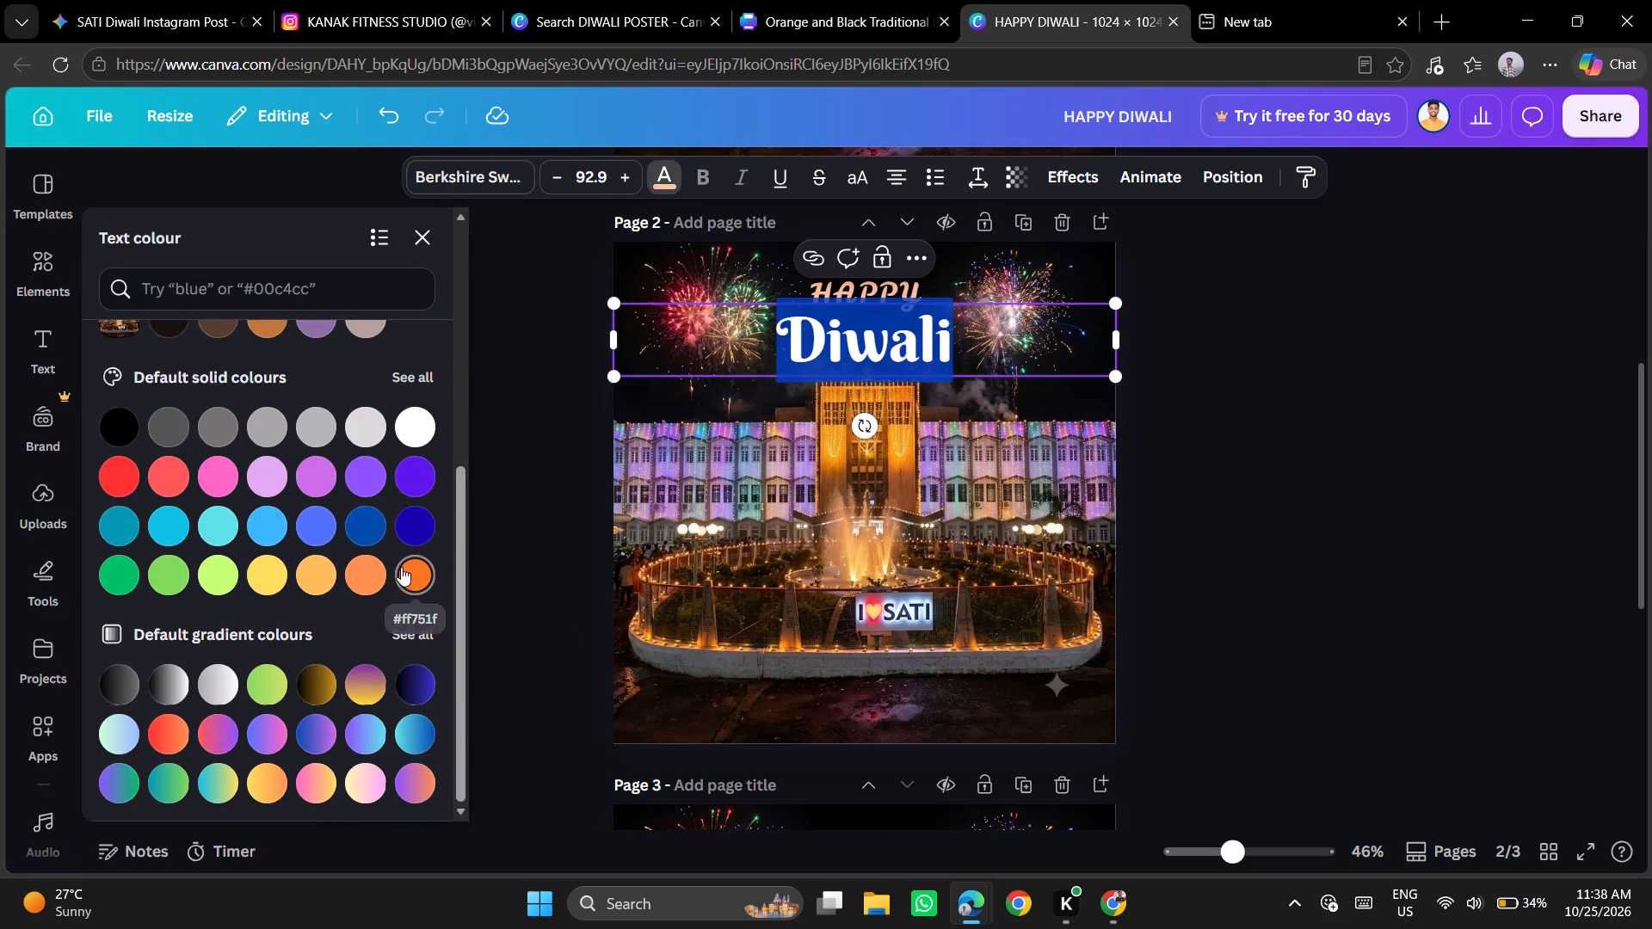
pyautogui.click(412, 382)
pyautogui.scroll(-10, 412, 381)
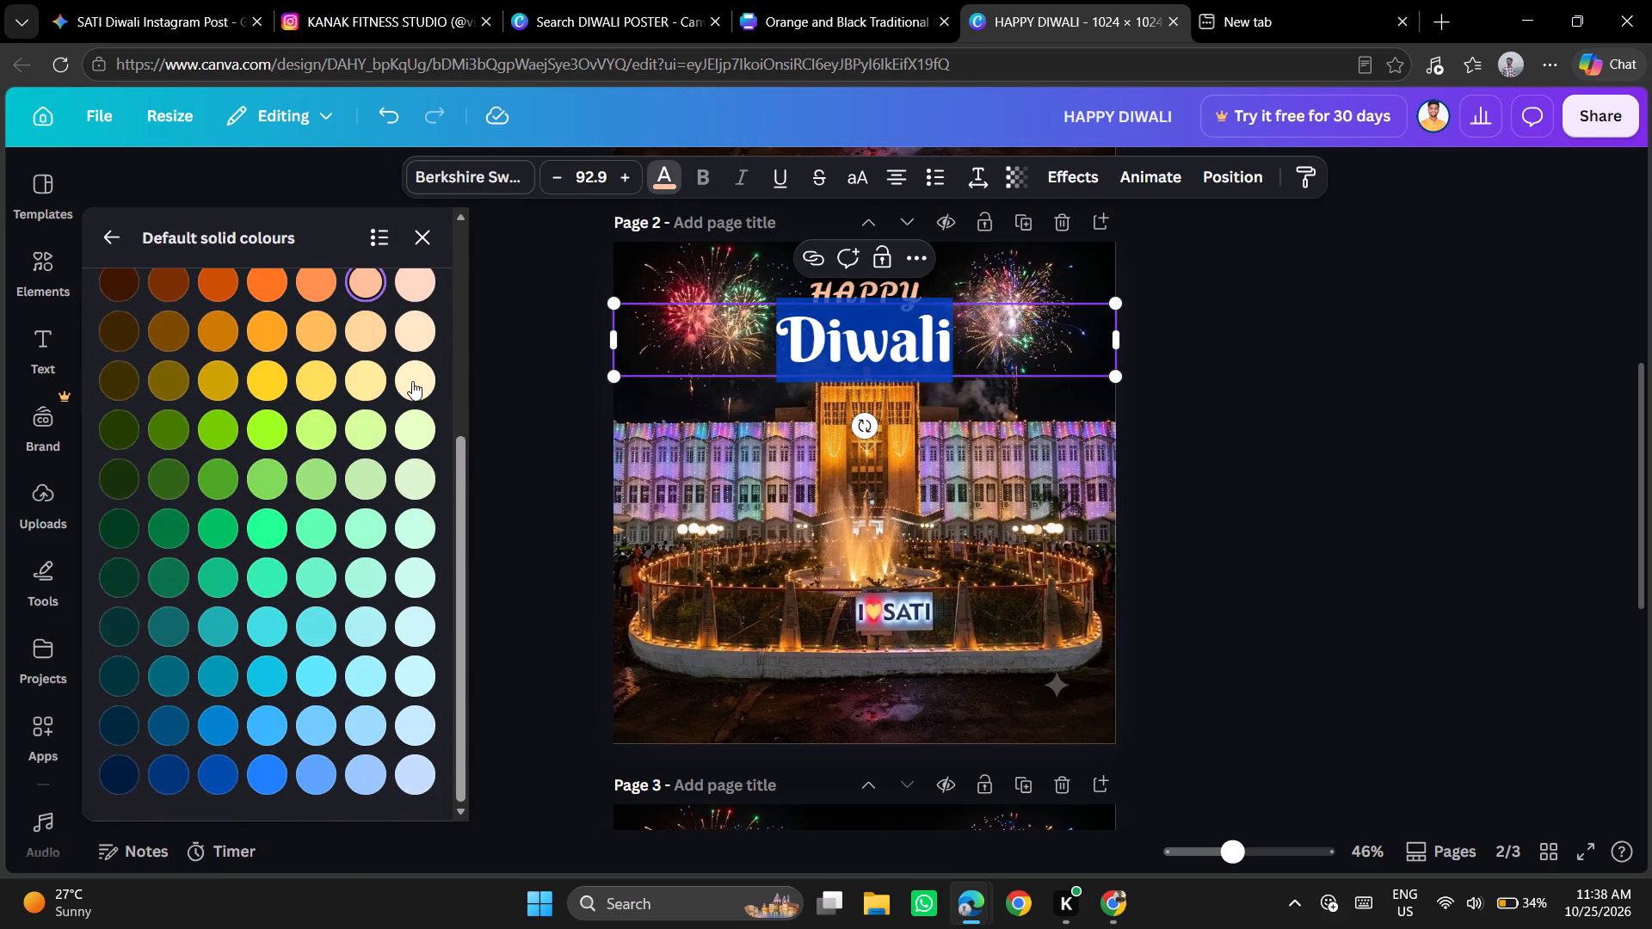
pyautogui.scroll(-1, 412, 381)
pyautogui.click(324, 378)
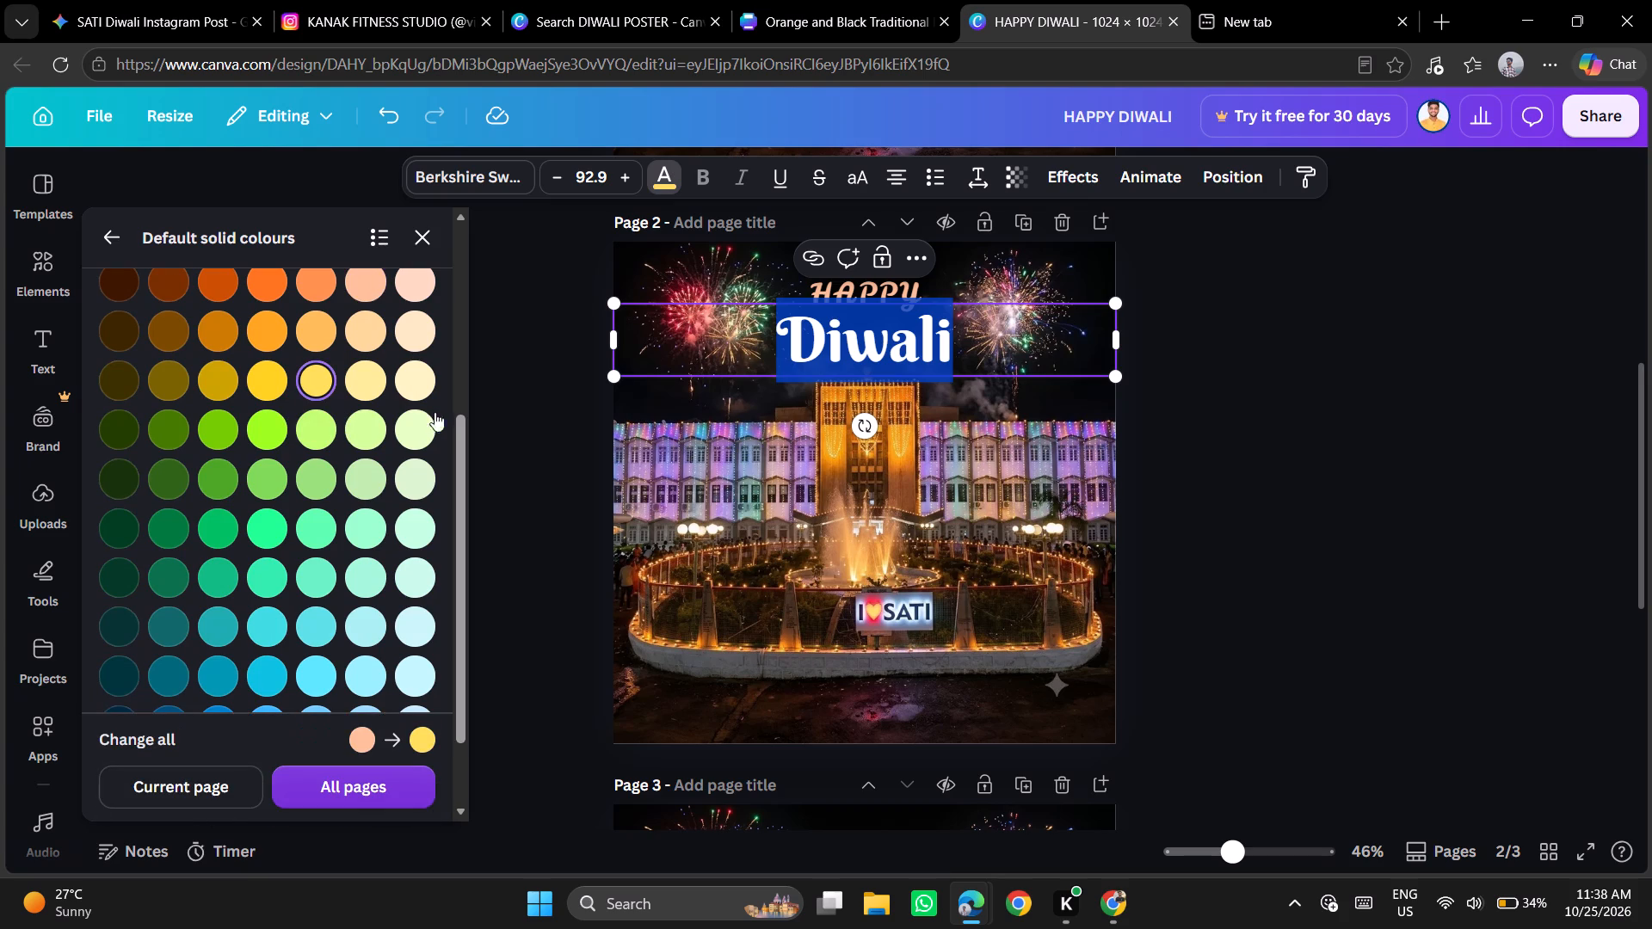
pyautogui.click(350, 781)
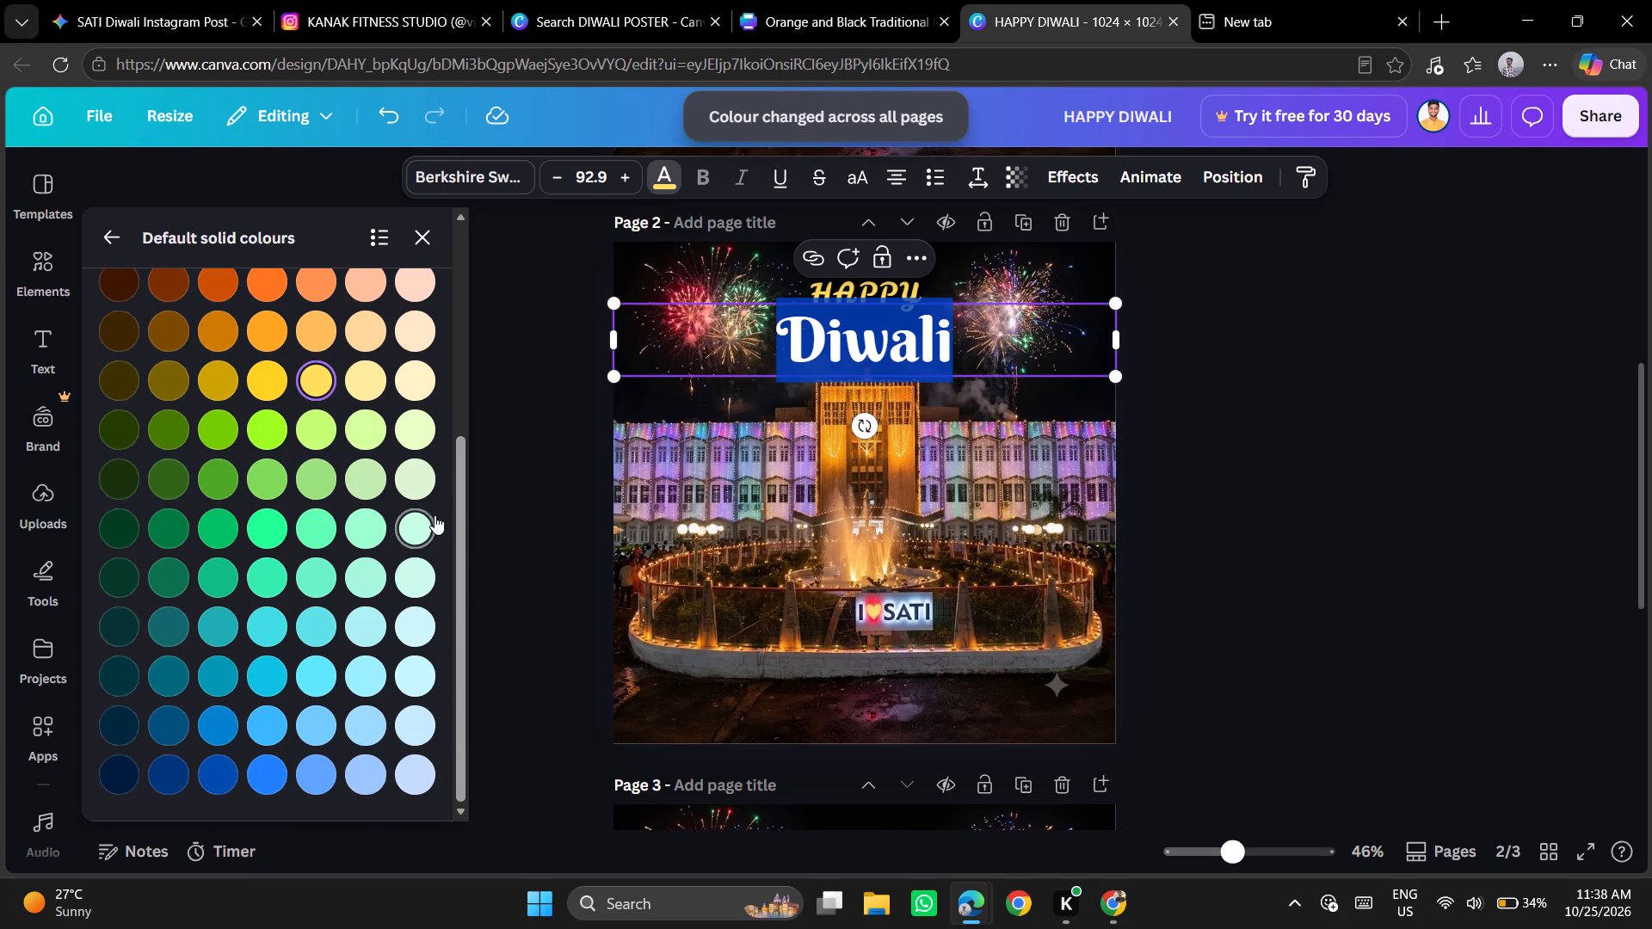
pyautogui.click(509, 497)
pyautogui.click(507, 497)
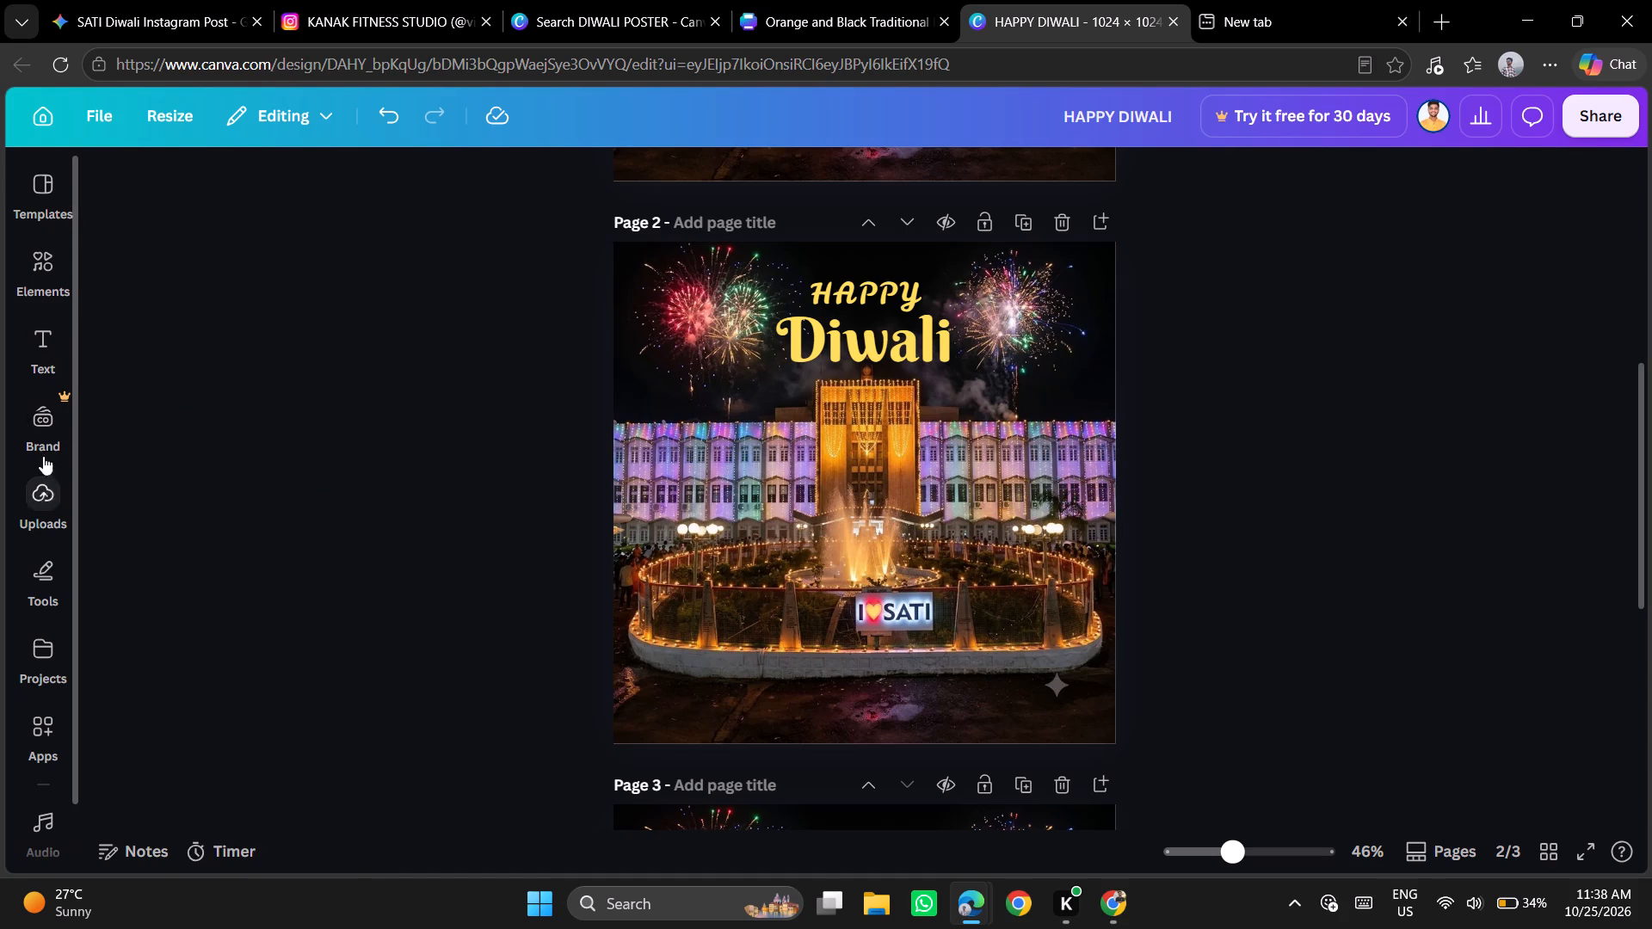
# Search the elements for "happy diwali" and place the yellow-and-red "HAPPY DIWALI" lettering graphic just below page 2's centre, over the fountain.
pyautogui.click(37, 268)
pyautogui.click(260, 185)
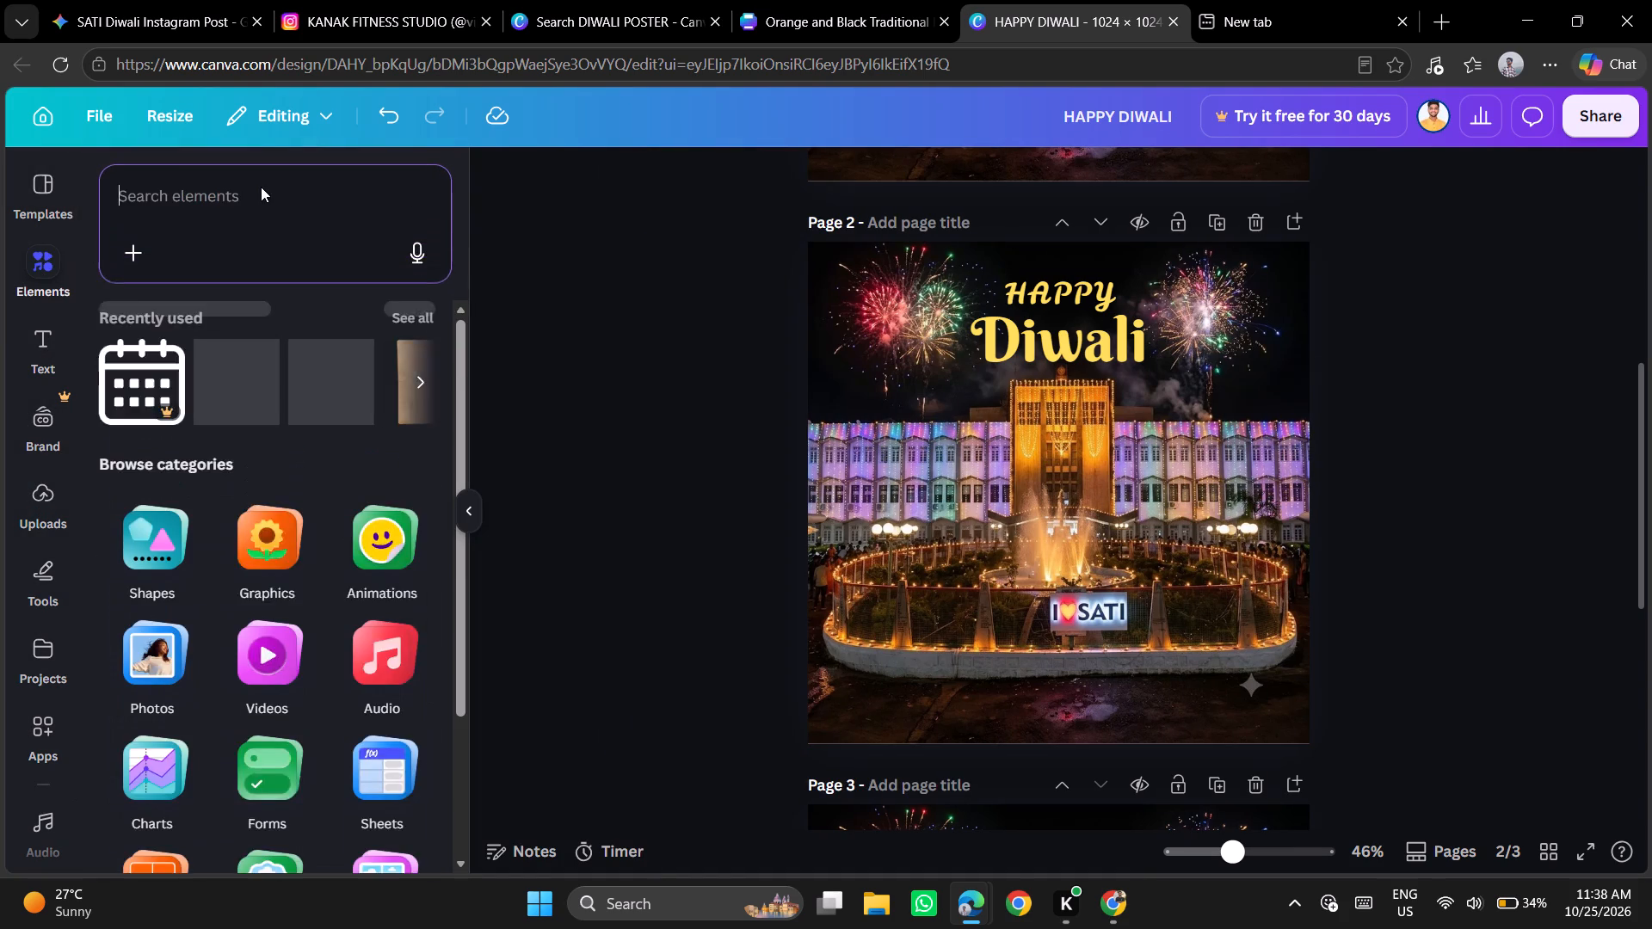
pyautogui.write('happy')
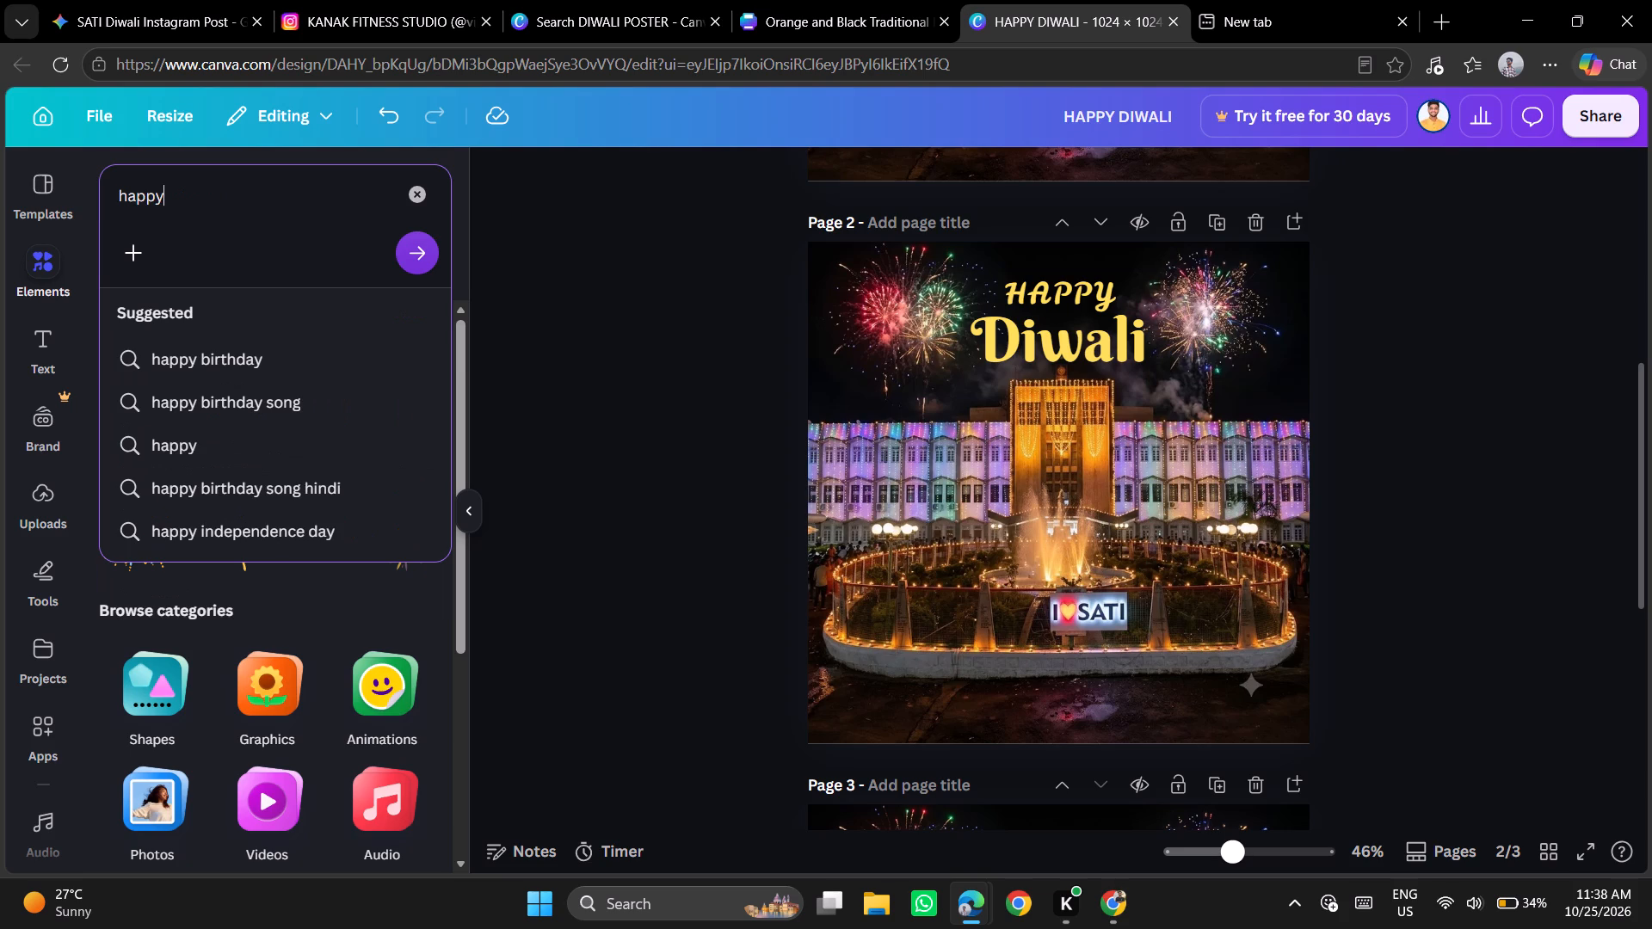
pyautogui.press('space')
pyautogui.write('diwali')
pyautogui.press('Return')
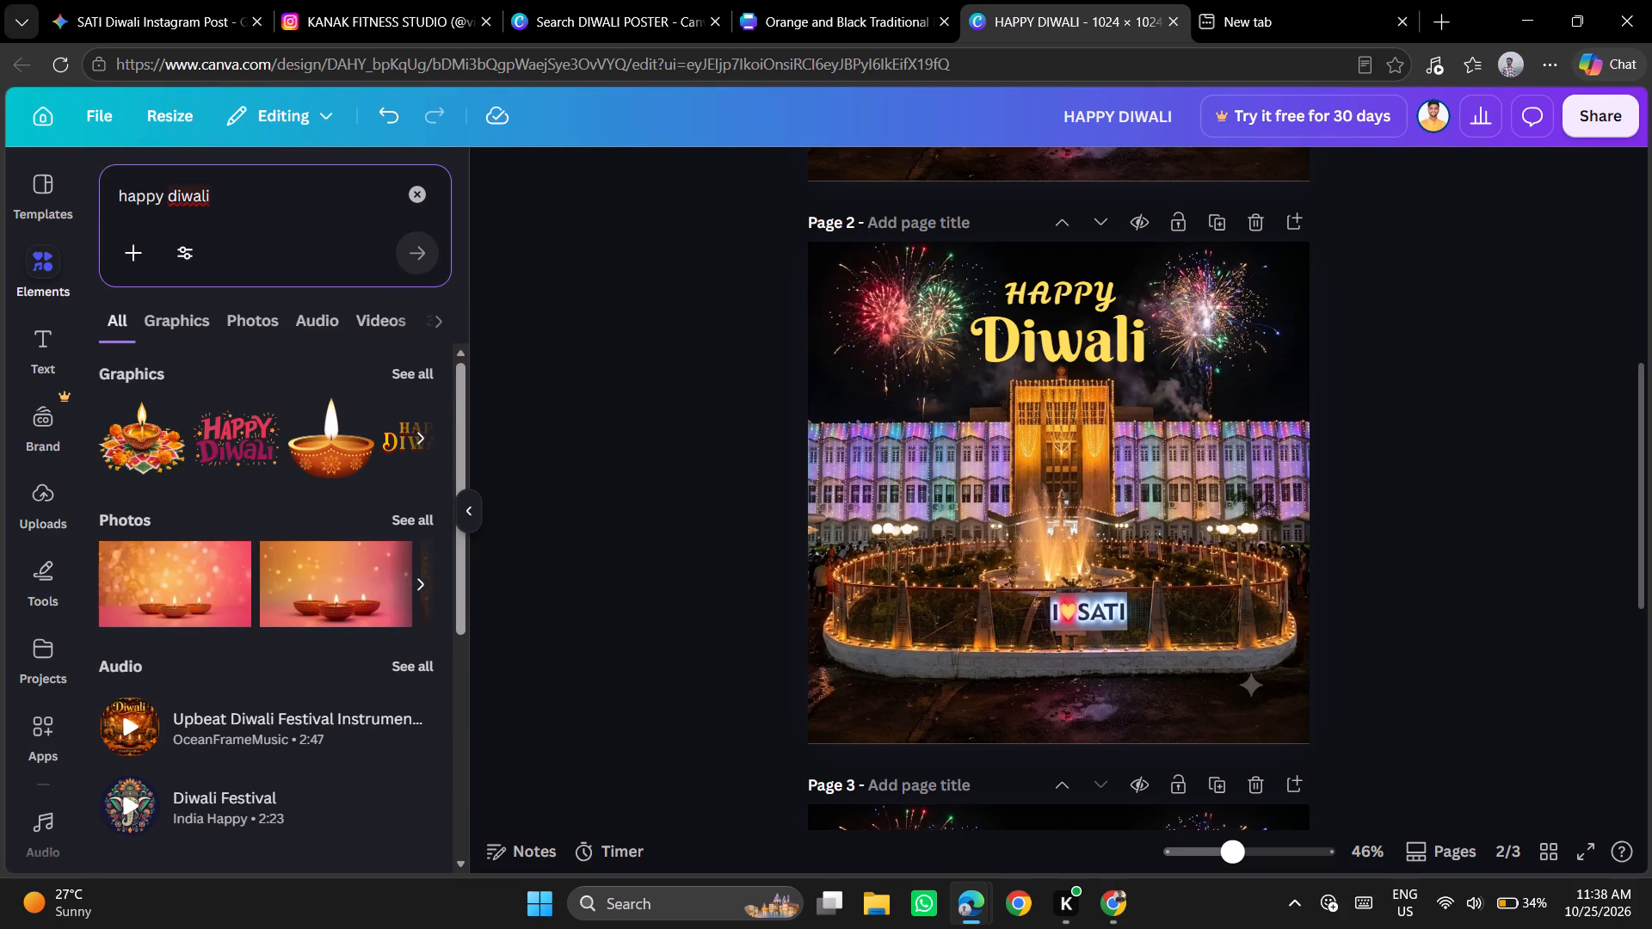
pyautogui.click(422, 439)
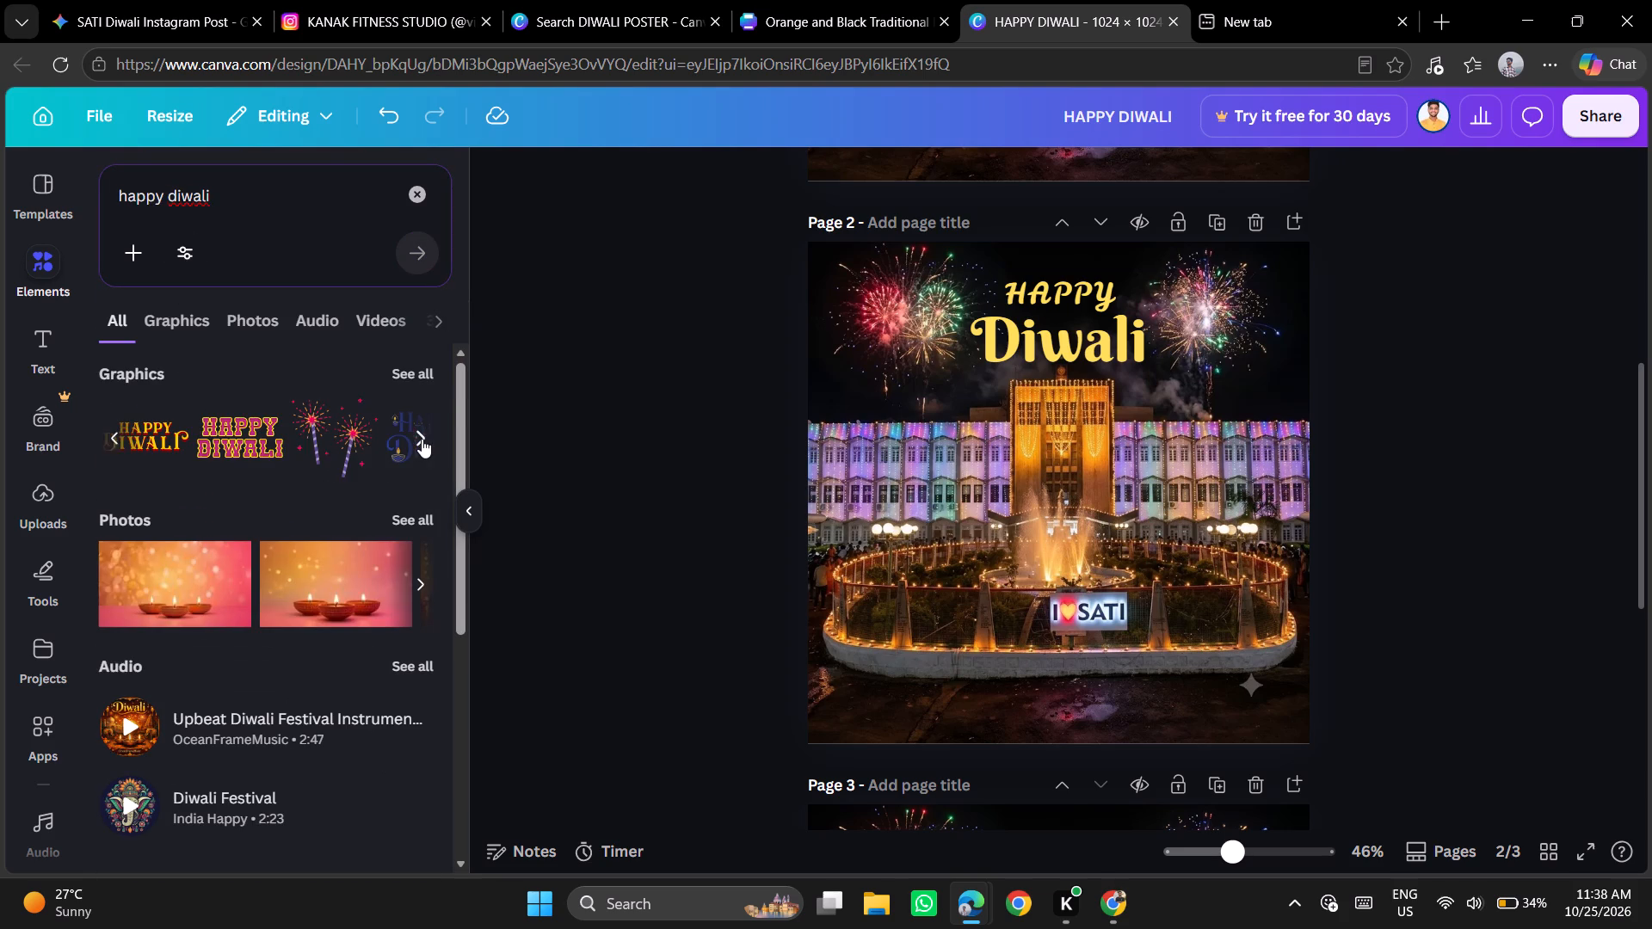
pyautogui.click(153, 427)
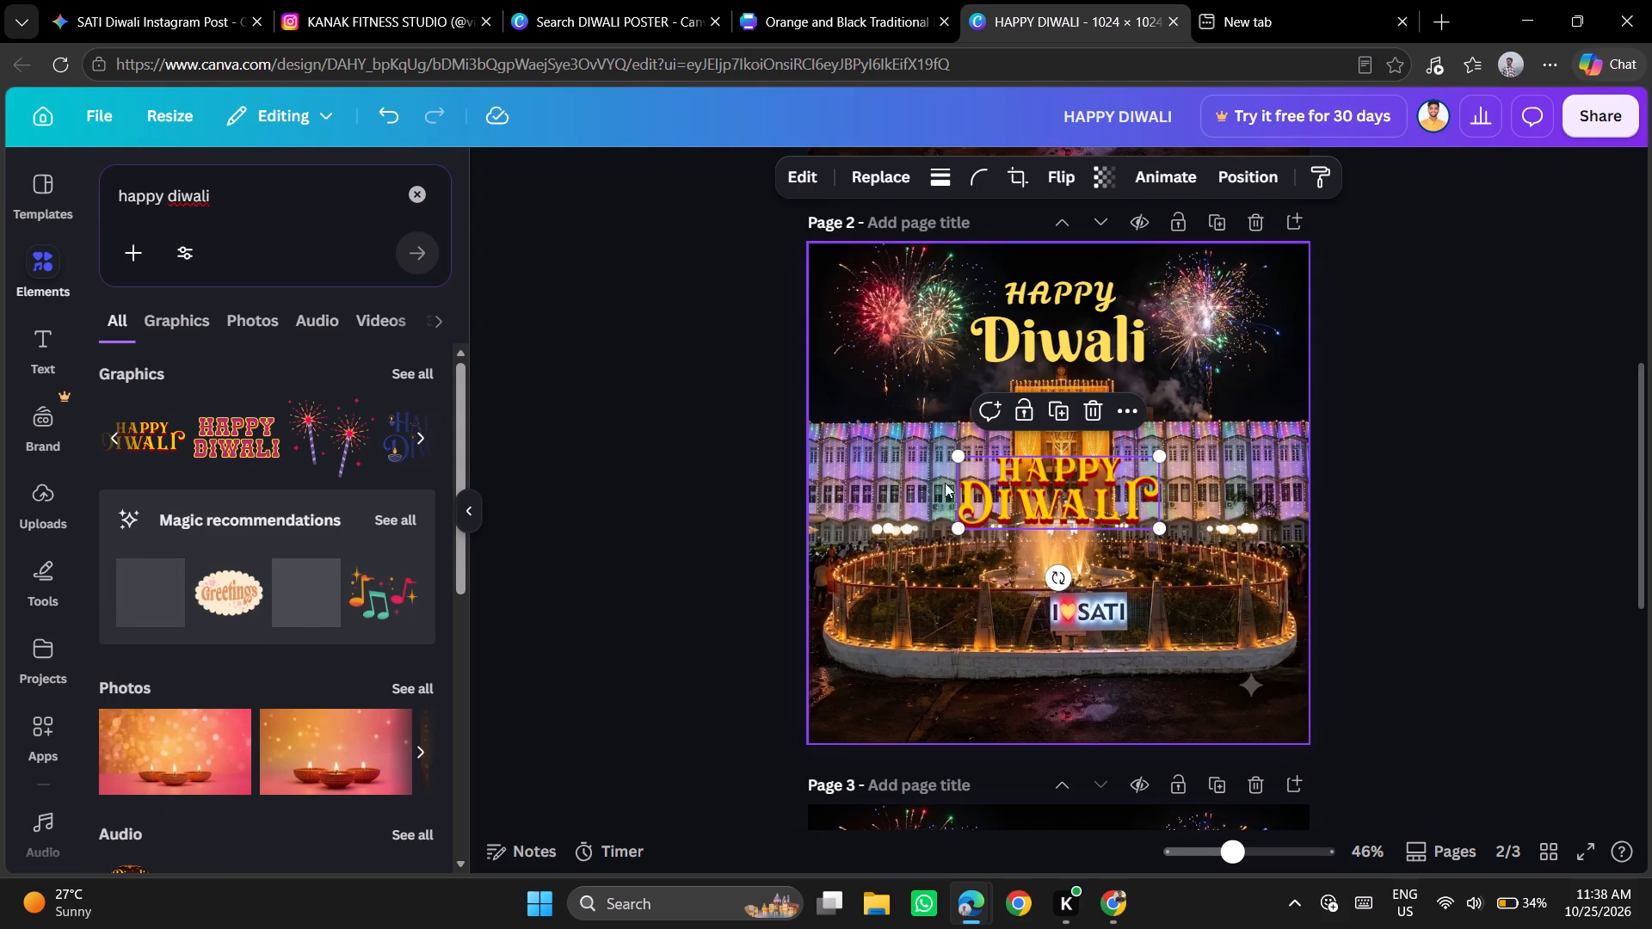
pyautogui.moveTo(1031, 497); pyautogui.dragTo(1033, 531)
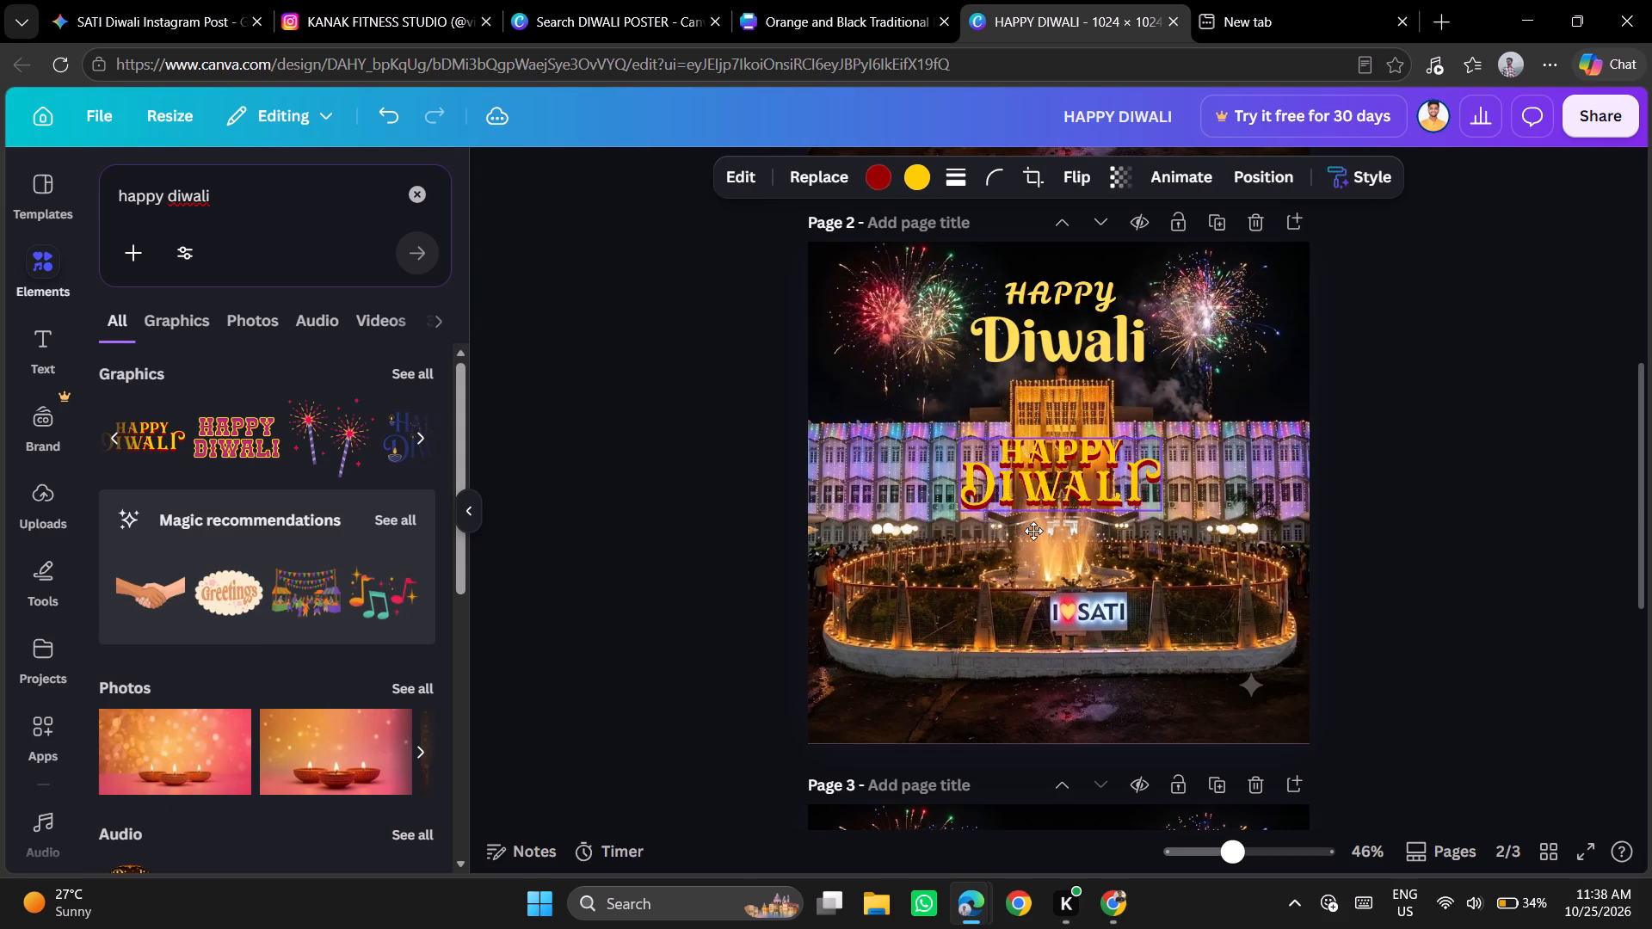
pyautogui.moveTo(1033, 531); pyautogui.dragTo(1037, 526)
pyautogui.click(412, 373)
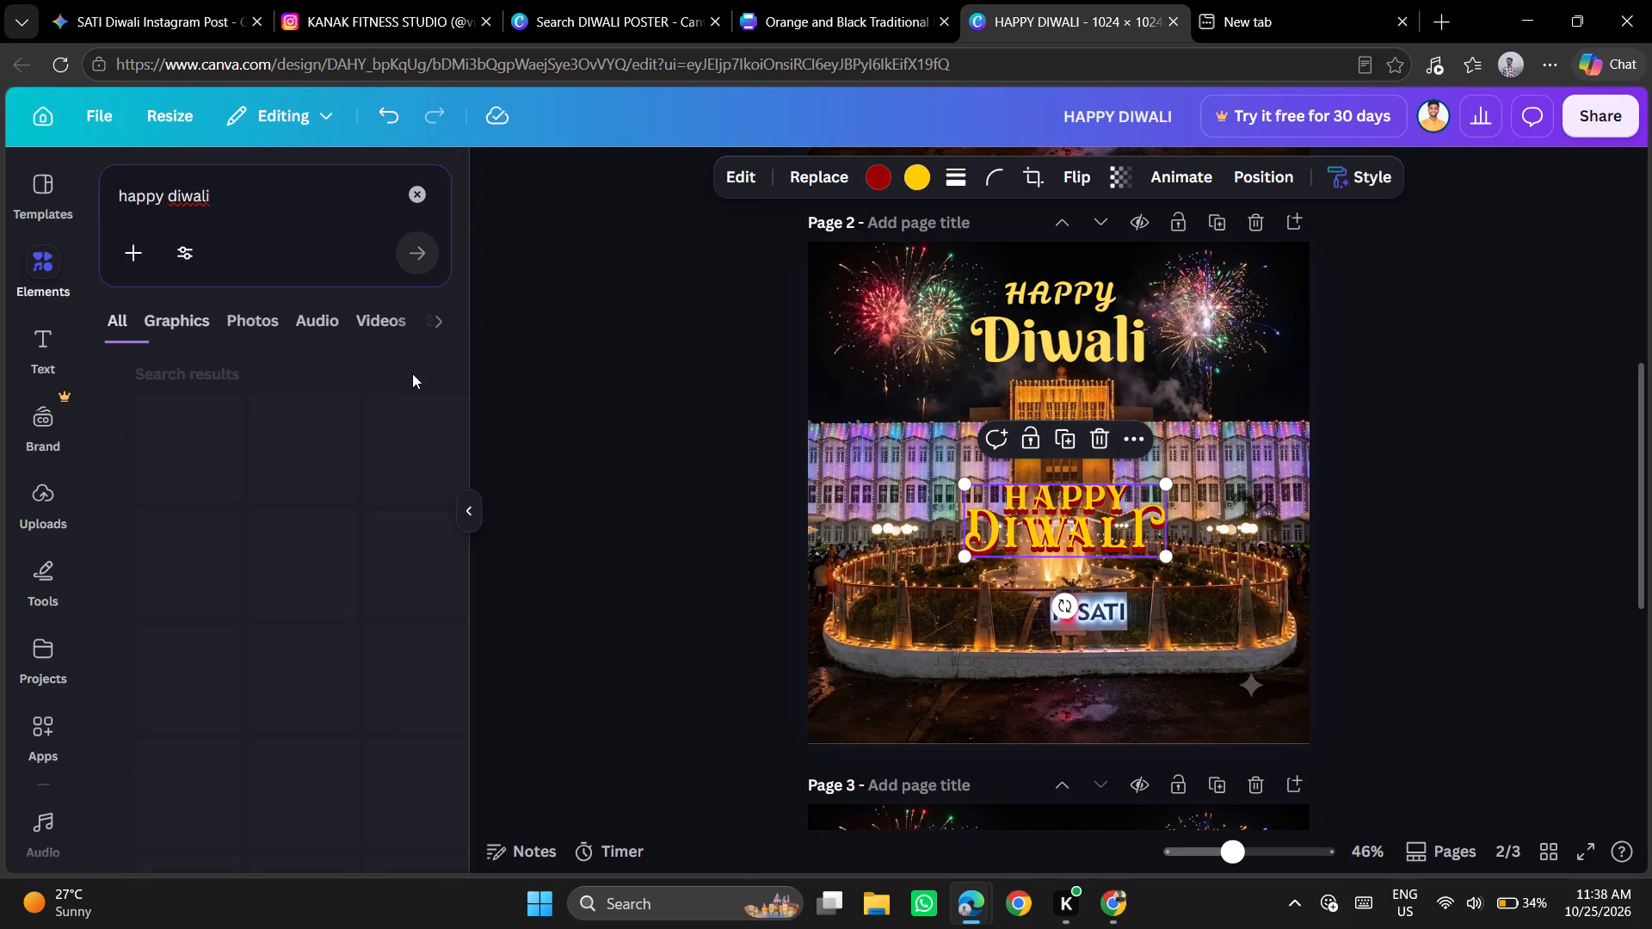
pyautogui.scroll(-1, 306, 584)
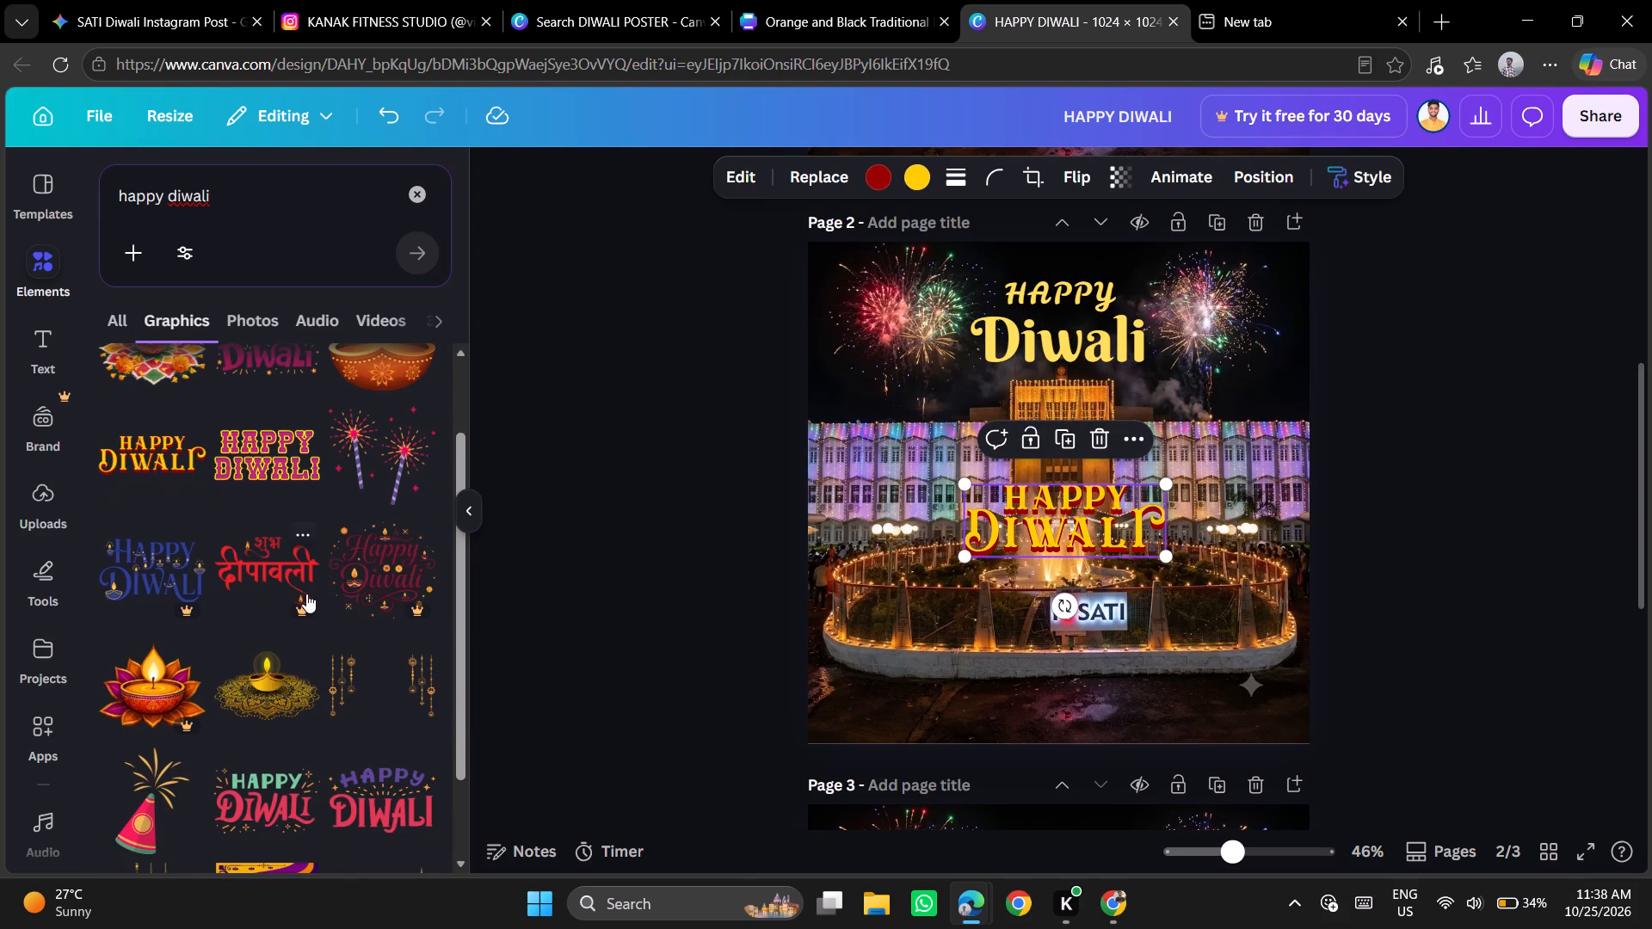
# Move the yellow "HAPPY" and "Diwali" texts from page 2 to the top of the image on page 3.
pyautogui.click(1069, 319)
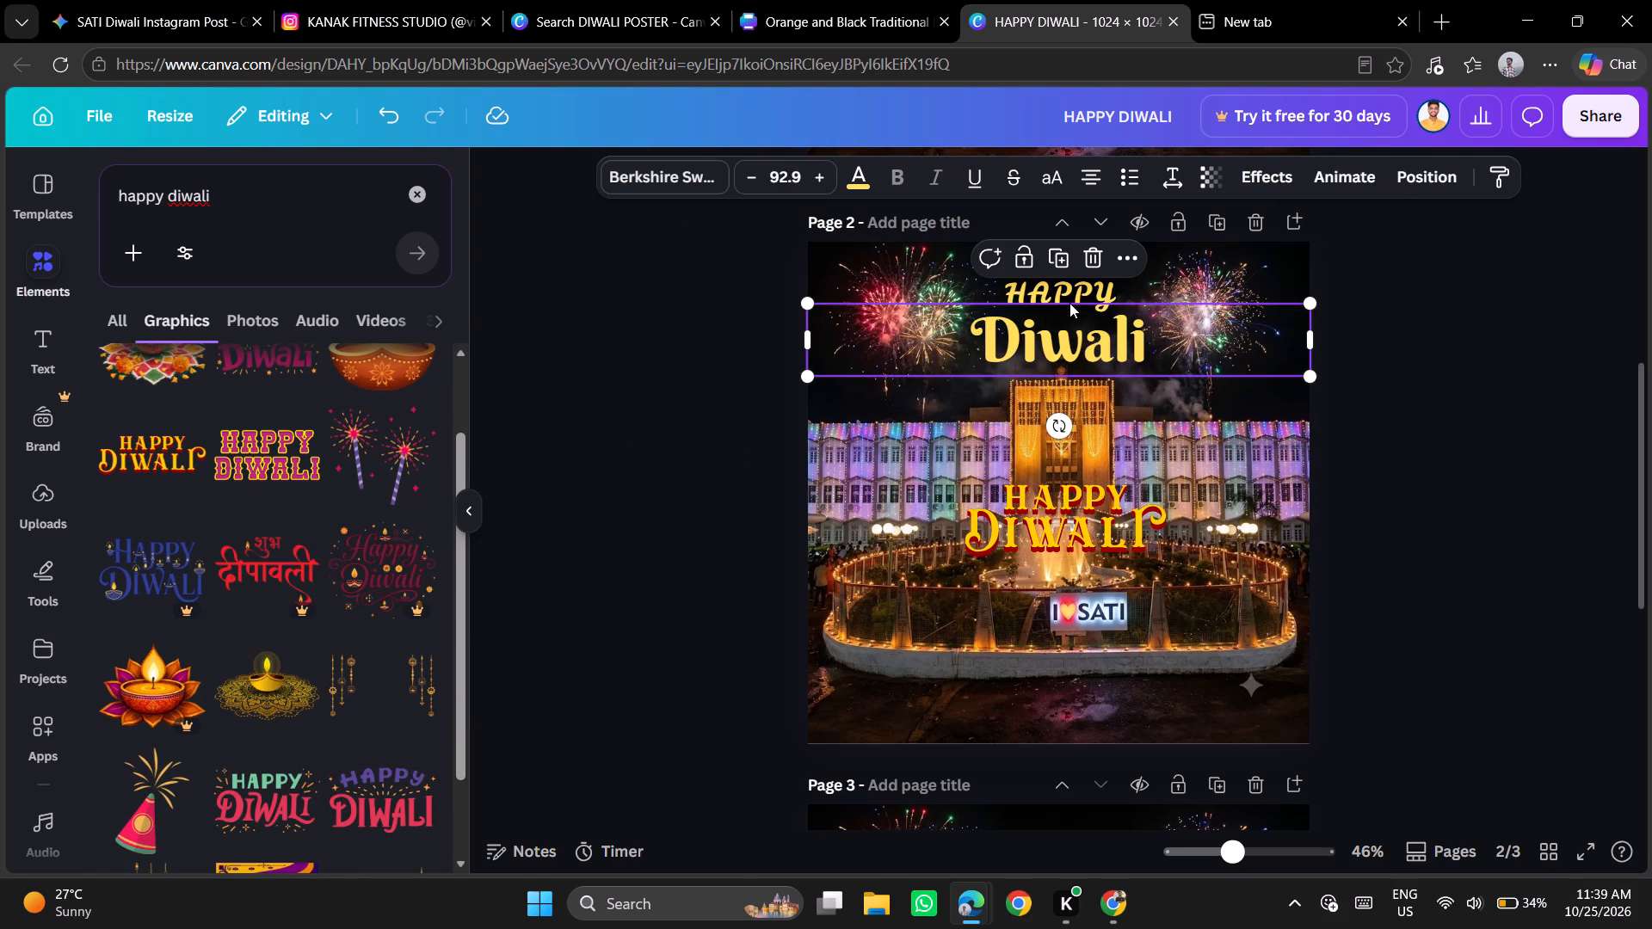
pyautogui.moveTo(1069, 295); pyautogui.dragTo(1086, 834)
pyautogui.moveTo(1070, 335); pyautogui.dragTo(1075, 849)
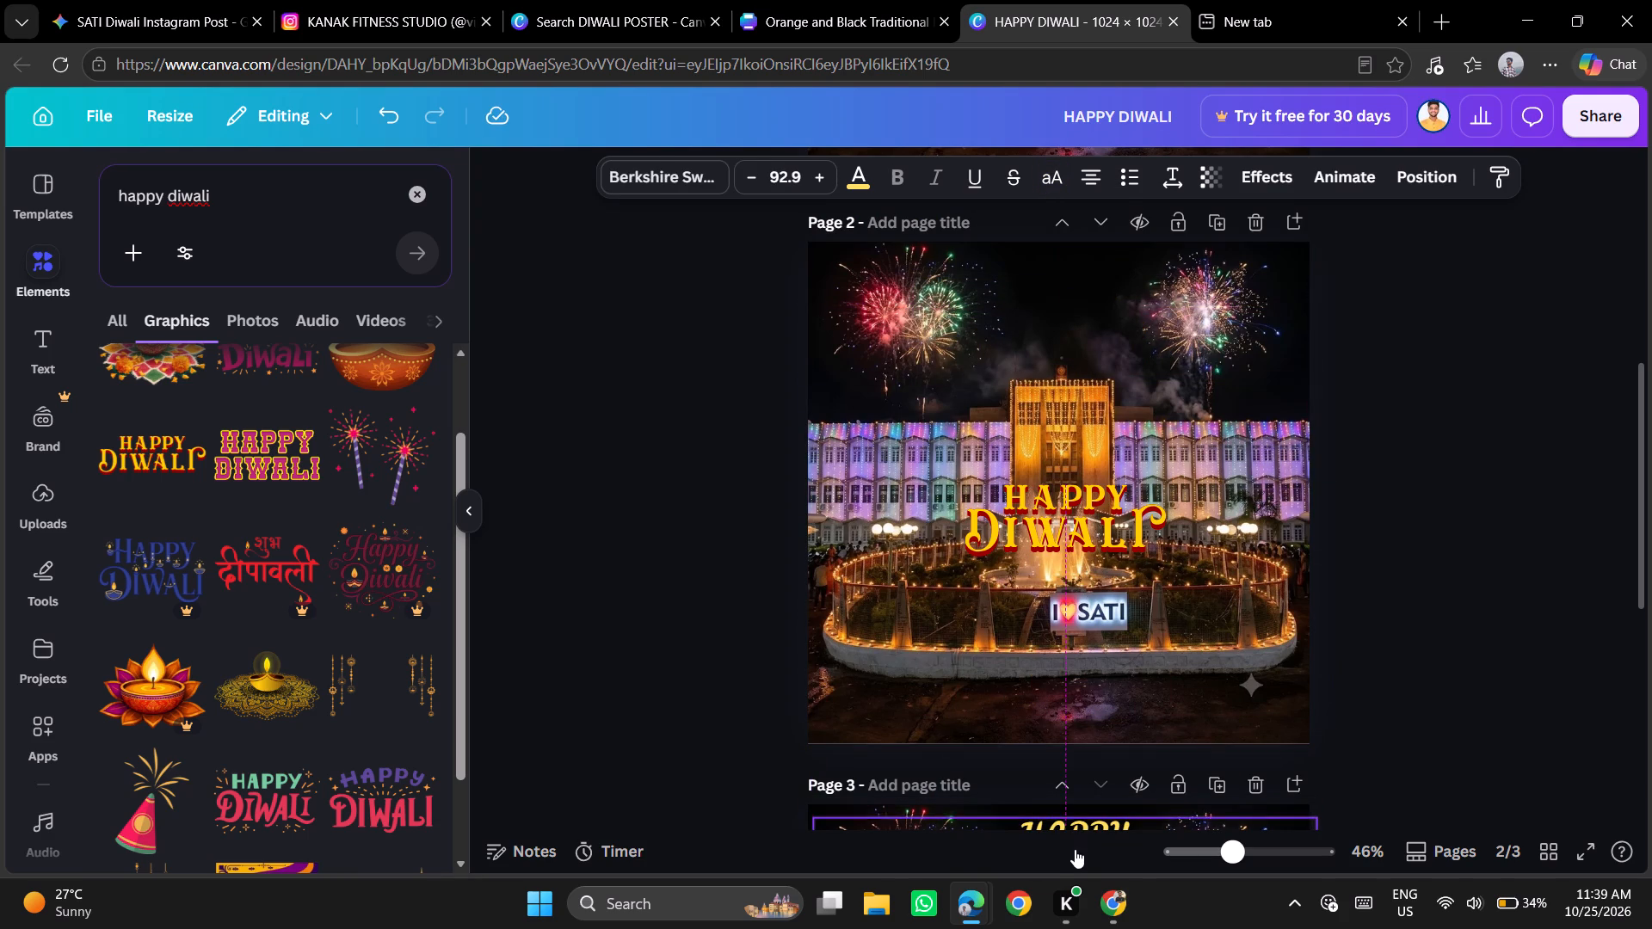
pyautogui.moveTo(1075, 849); pyautogui.dragTo(1076, 865)
pyautogui.scroll(-1, 1026, 643)
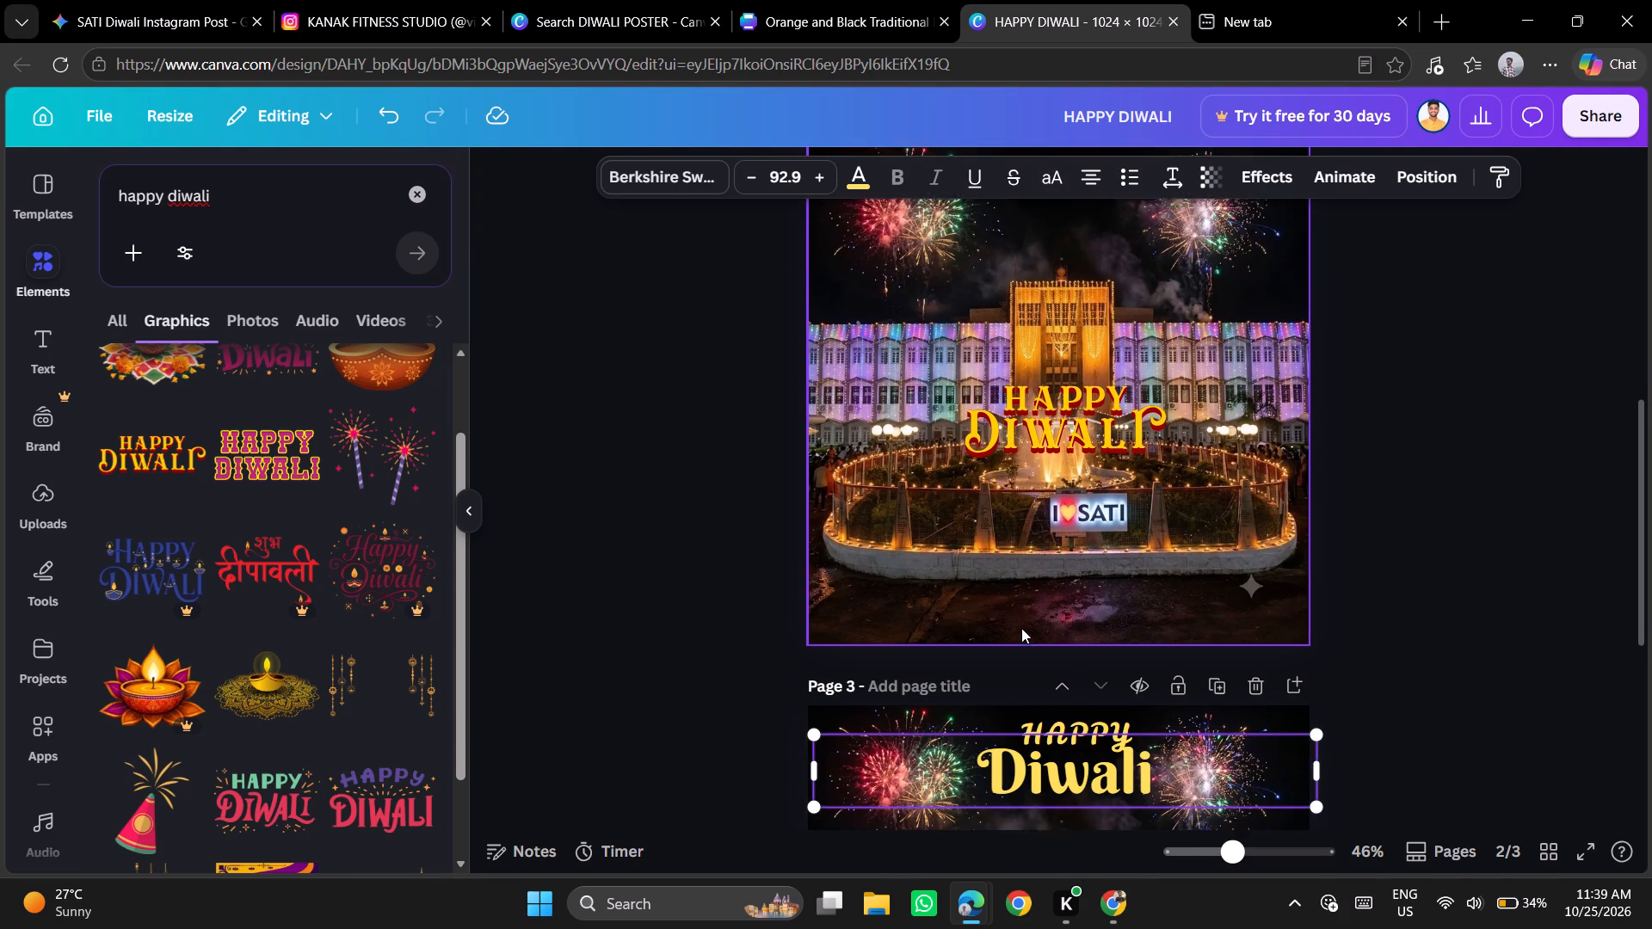
pyautogui.scroll(1, 1021, 626)
pyautogui.scroll(-2, 1021, 626)
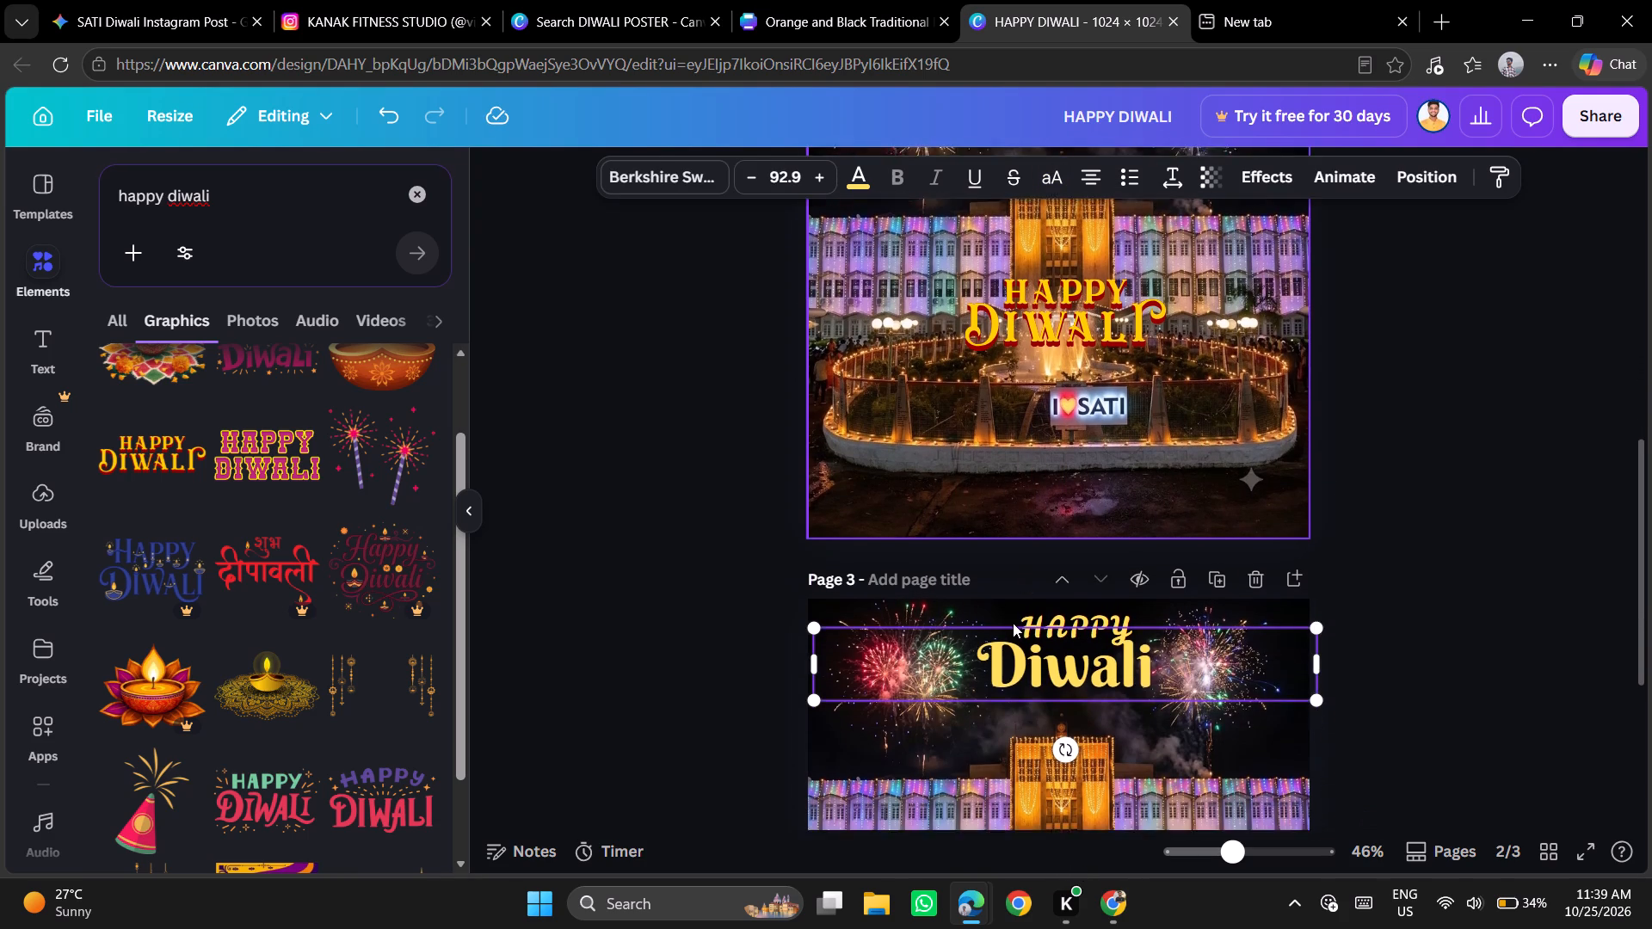
pyautogui.click(724, 588)
pyautogui.scroll(-2, 724, 588)
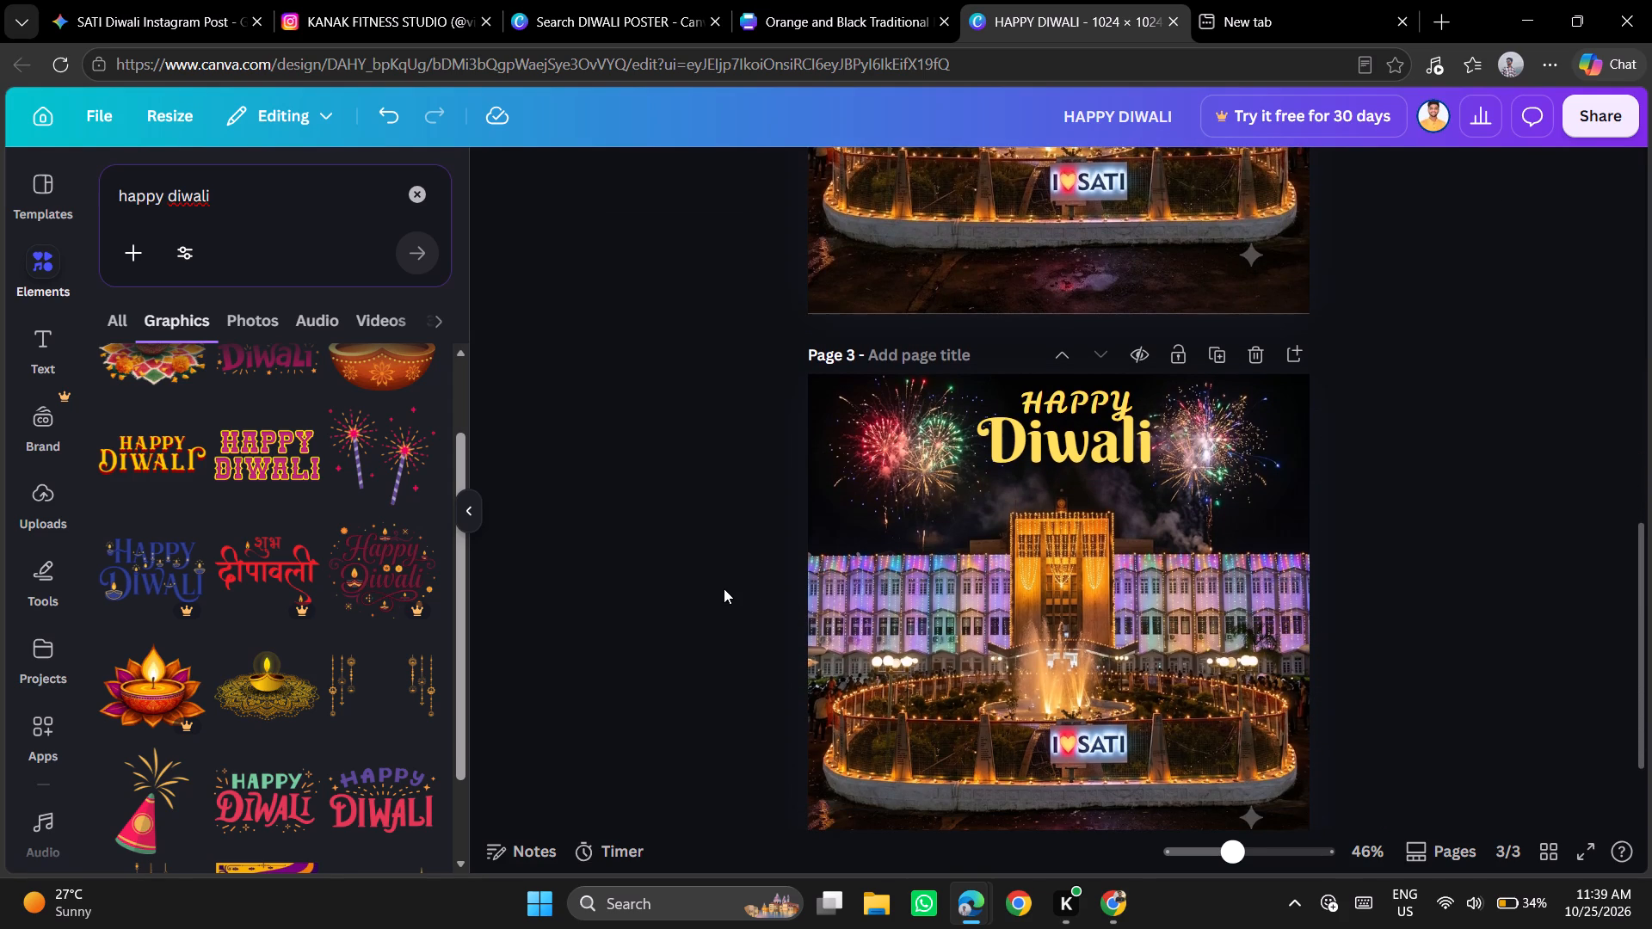
pyautogui.scroll(-9, 724, 588)
pyautogui.scroll(7, 724, 588)
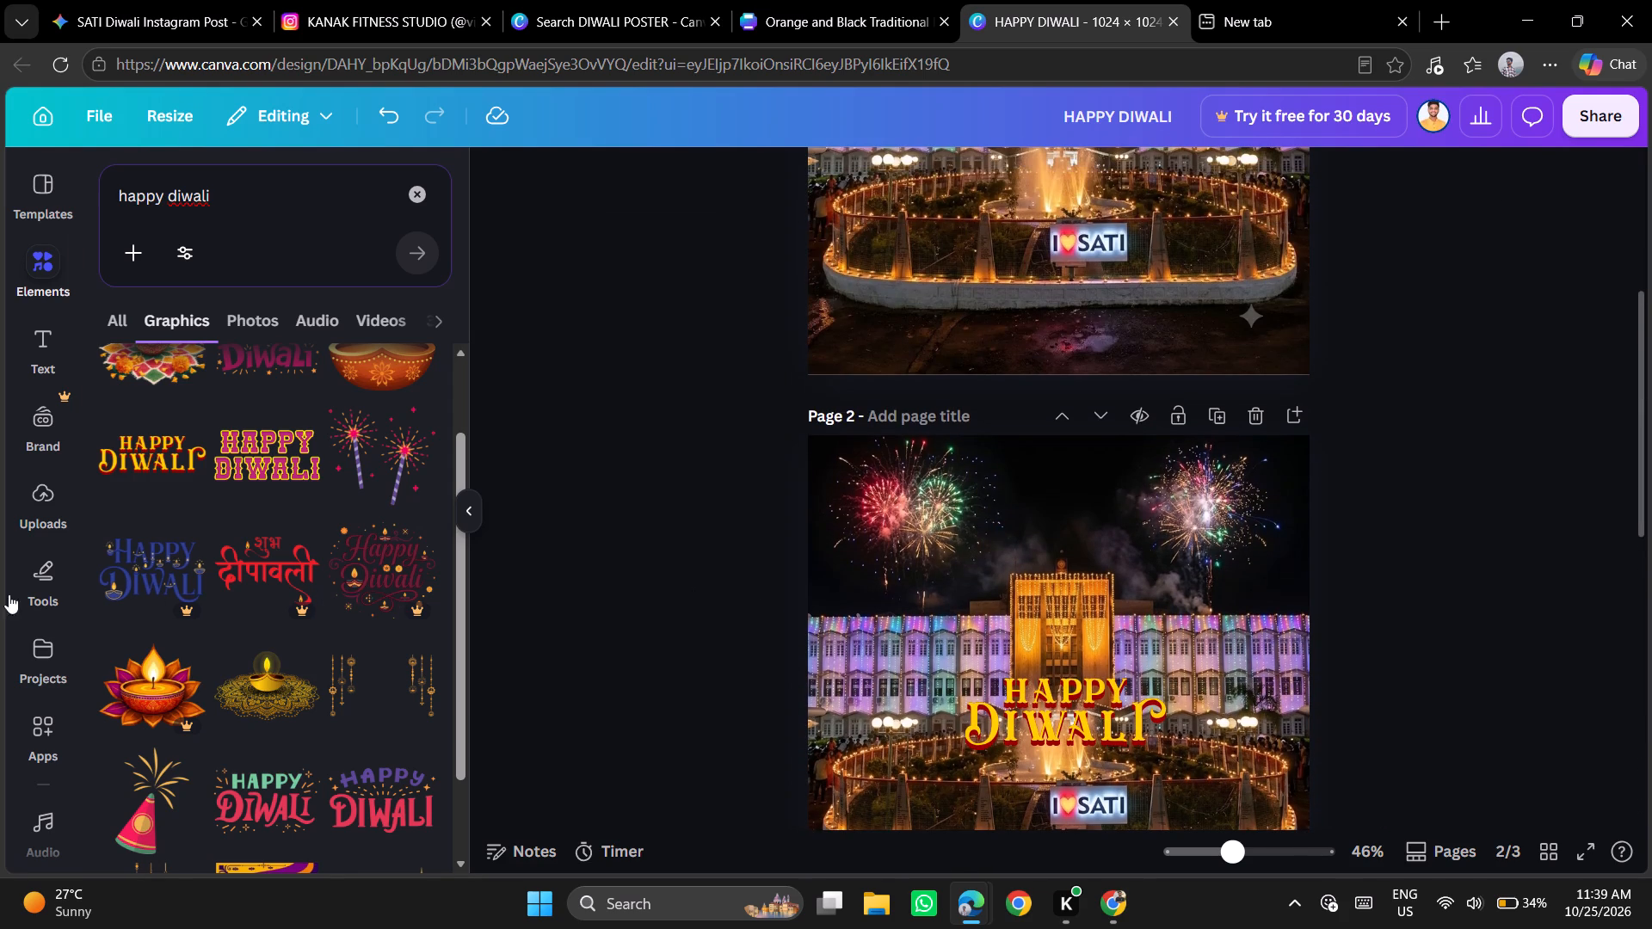
# Place the red "शुभ दीपावली" lettering graphic from the happy diwali results on page 1, over the heading at the image's top.
pyautogui.moveTo(247, 552); pyautogui.dragTo(969, 266)
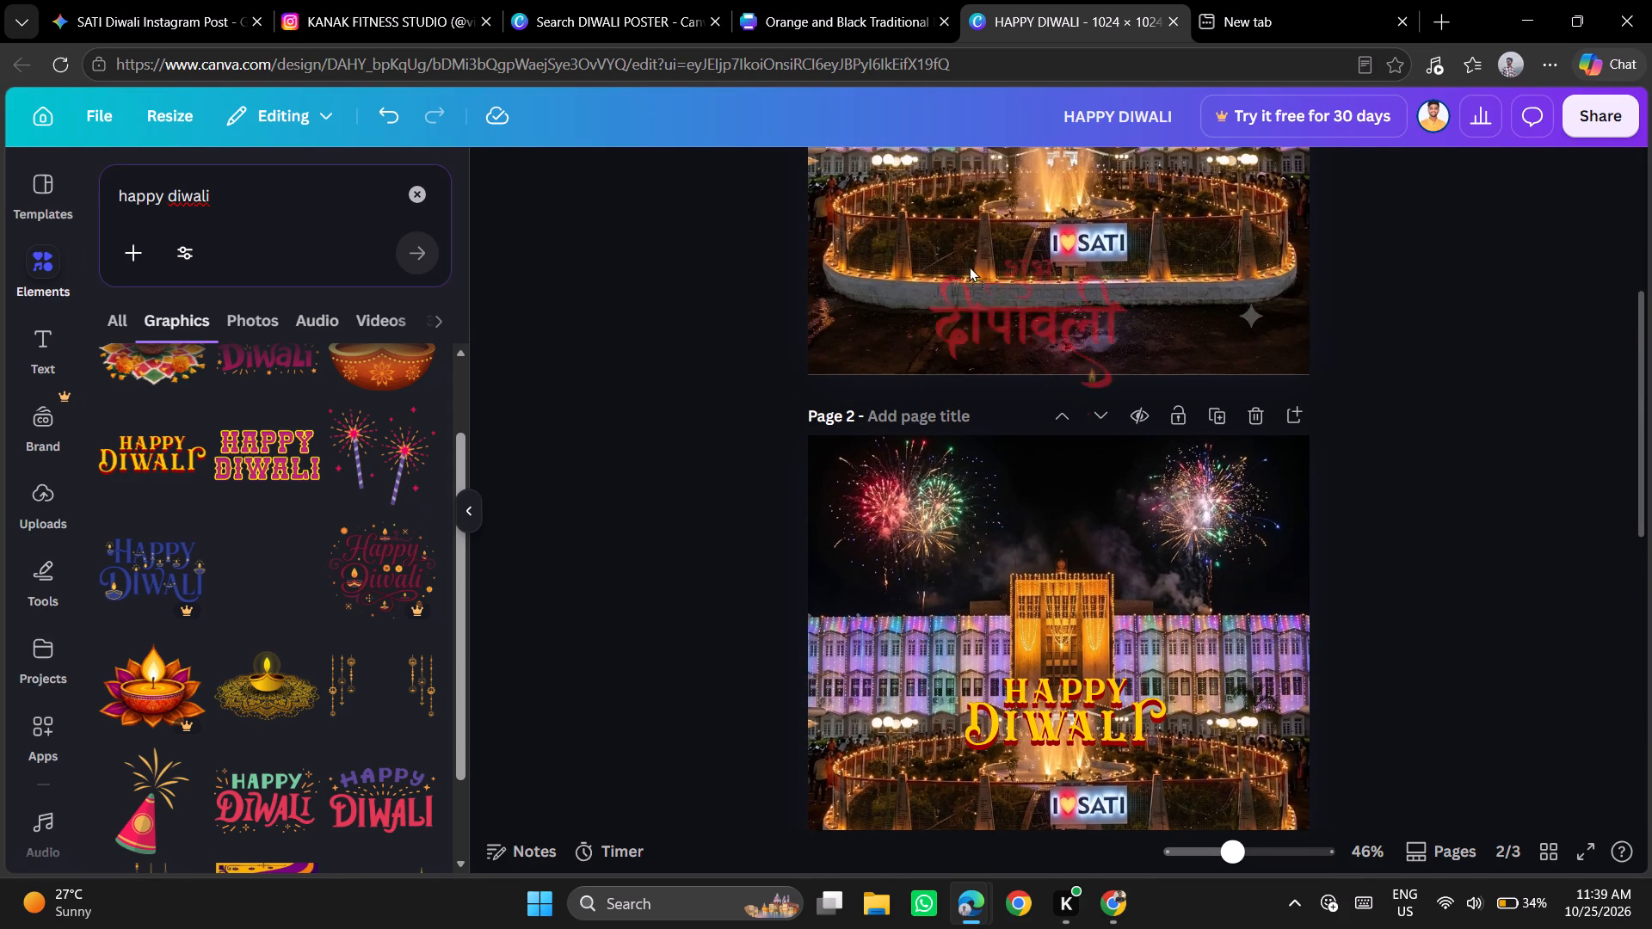
pyautogui.moveTo(969, 266); pyautogui.dragTo(978, 231)
pyautogui.scroll(4, 978, 231)
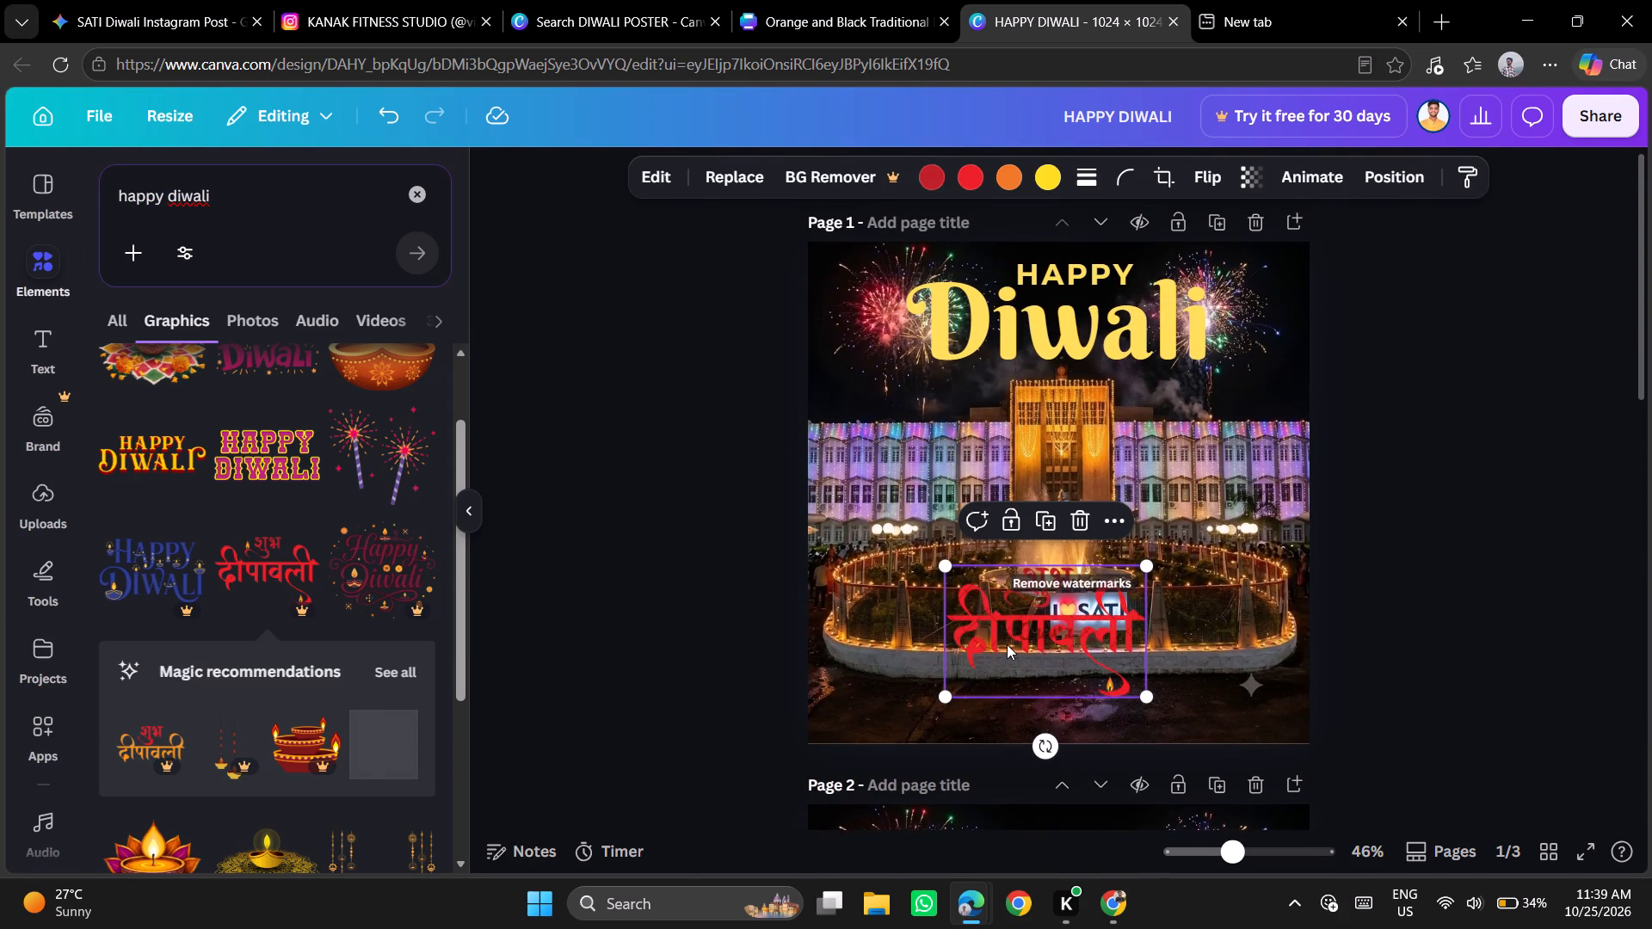
pyautogui.moveTo(1008, 644); pyautogui.dragTo(1040, 353)
# Delete the yellow "Diwali" and "HAPPY" texts from page 1.
pyautogui.click(928, 324)
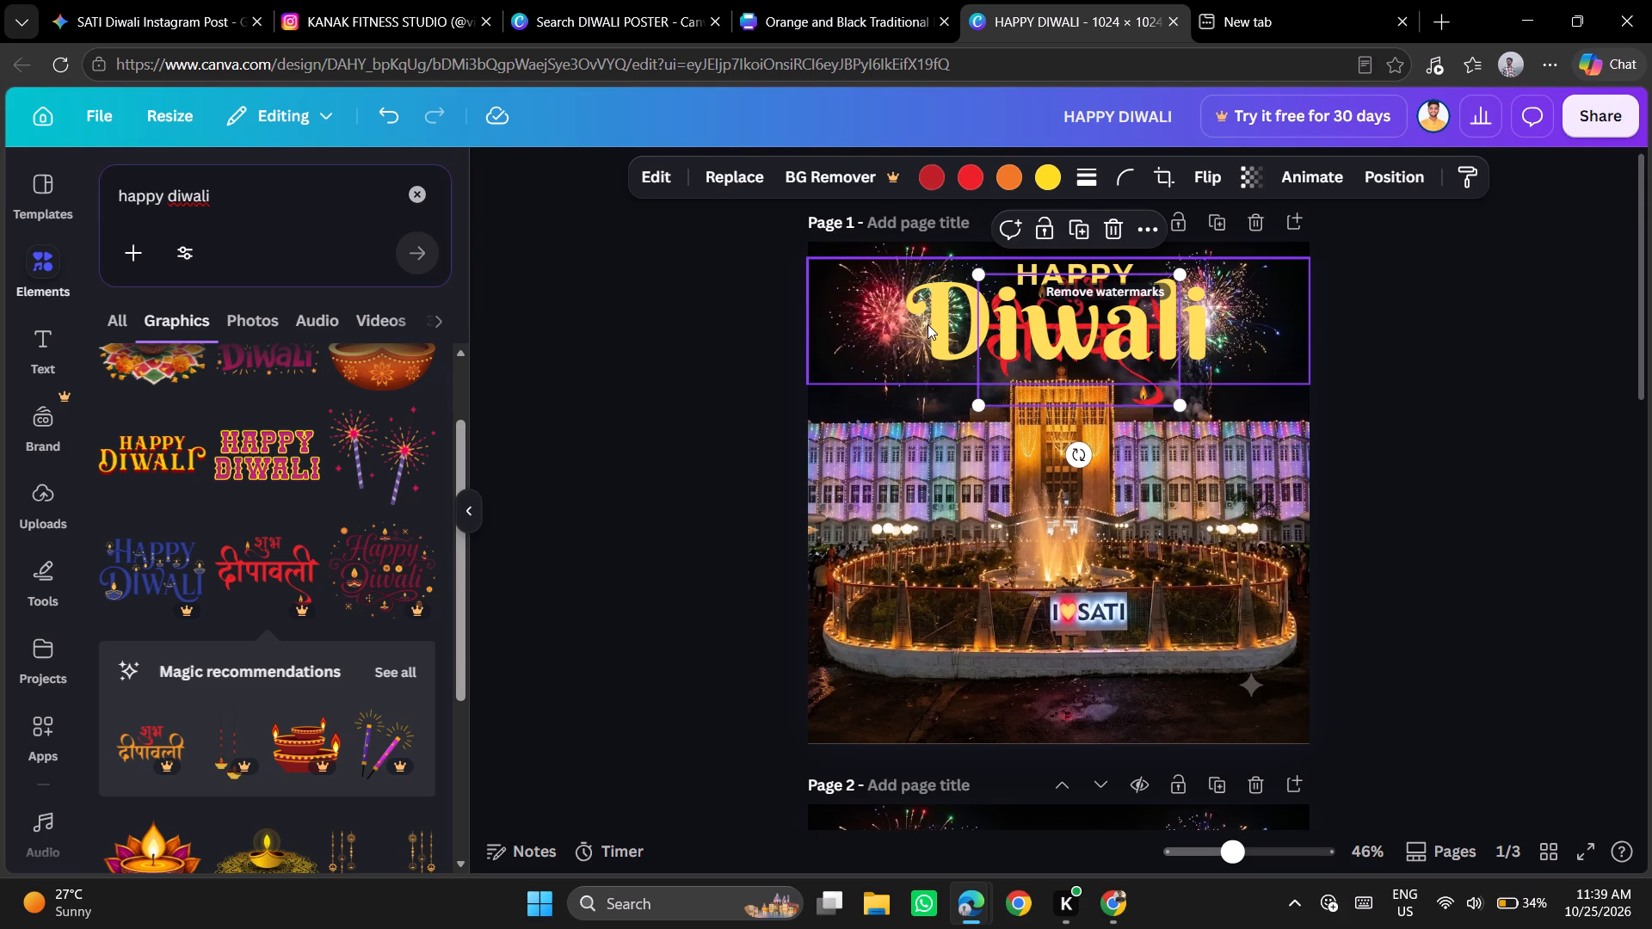
pyautogui.click(1094, 429)
pyautogui.scroll(2, 1088, 427)
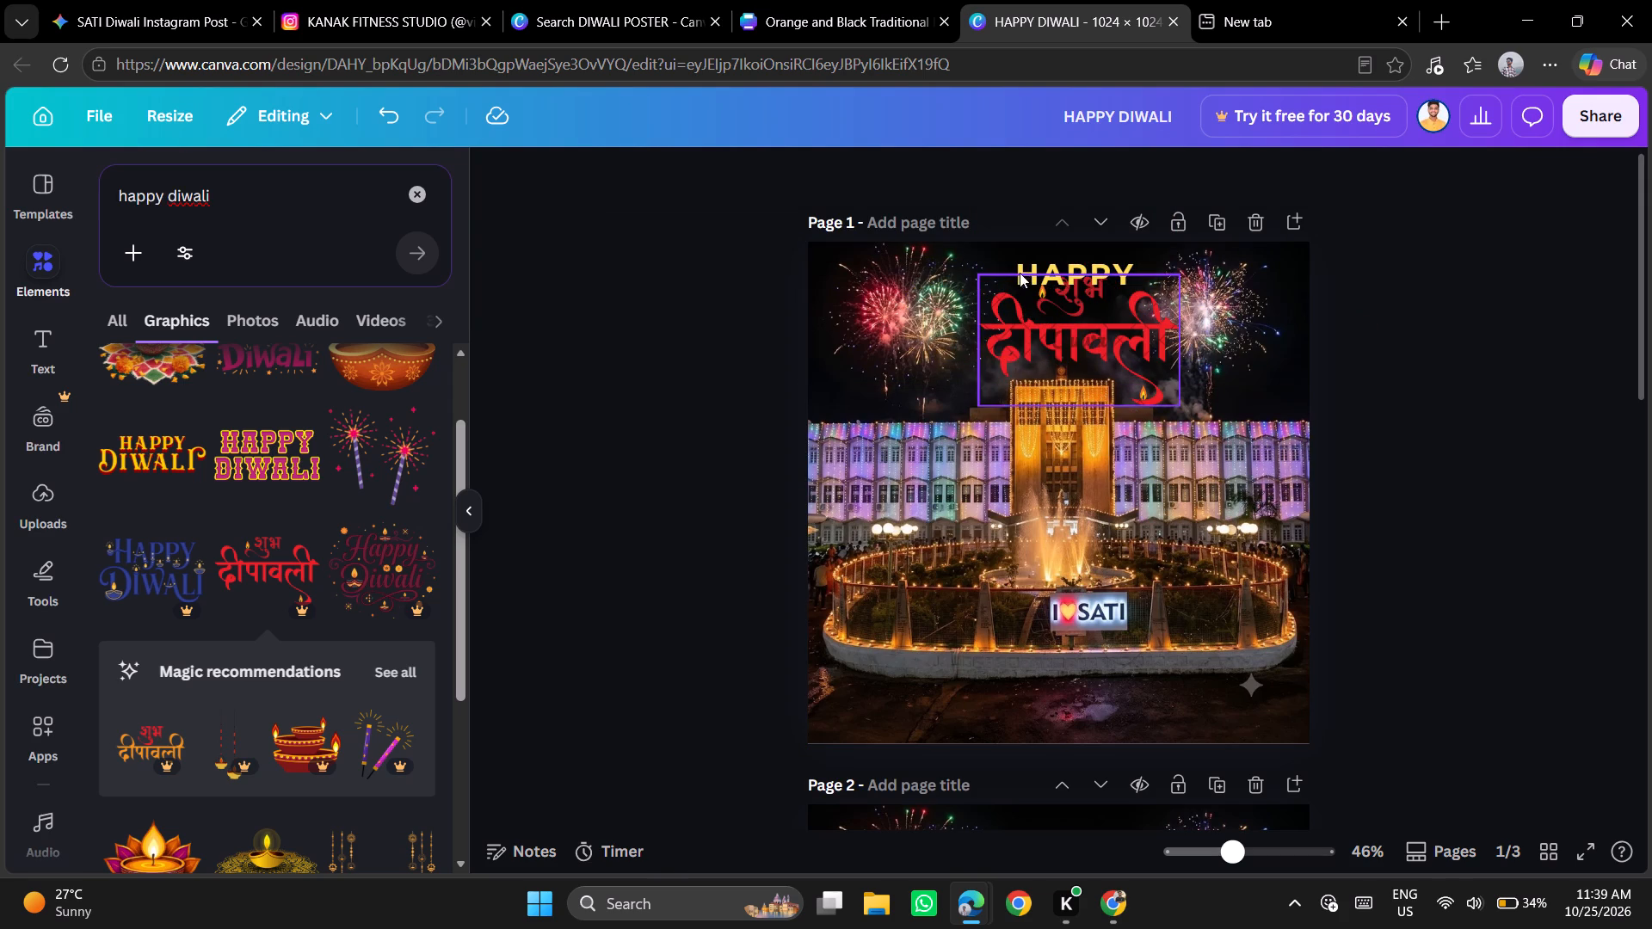
pyautogui.click(1020, 268)
# Shrink the red "शुभ दीपावली" graphic slightly and centre it horizontally between the fireworks, just above page 1's central tower.
pyautogui.click(1108, 336)
pyautogui.moveTo(1083, 354); pyautogui.dragTo(1073, 330)
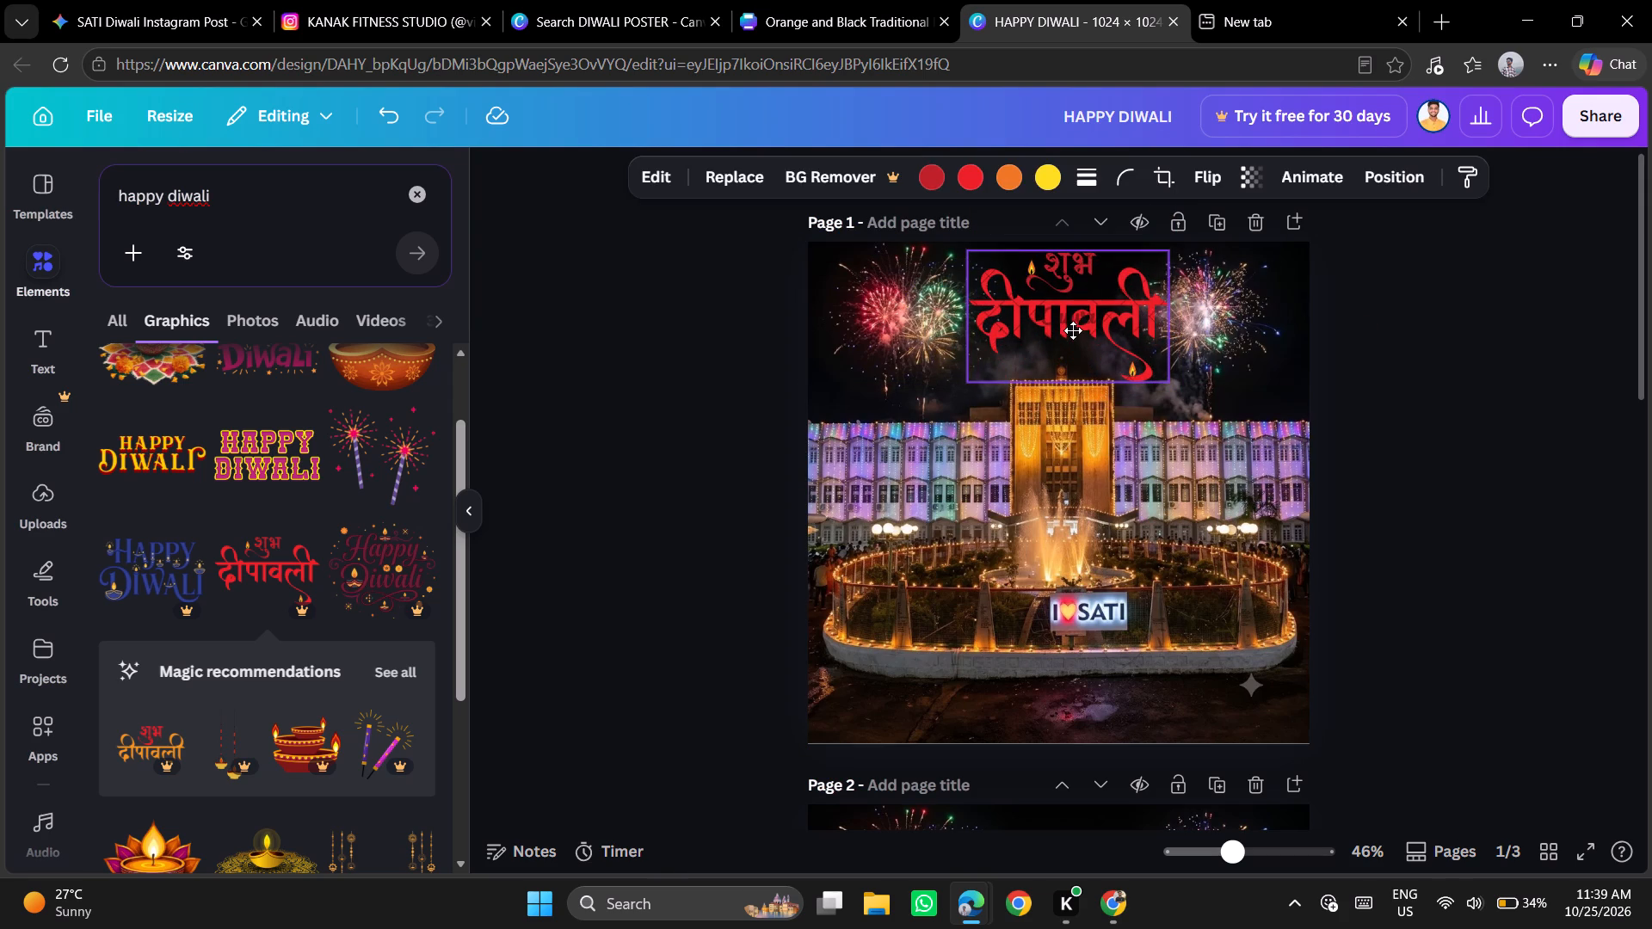
pyautogui.moveTo(1073, 330); pyautogui.dragTo(1073, 329)
pyautogui.moveTo(1172, 377); pyautogui.dragTo(1136, 360)
pyautogui.moveTo(1088, 328); pyautogui.dragTo(1102, 341)
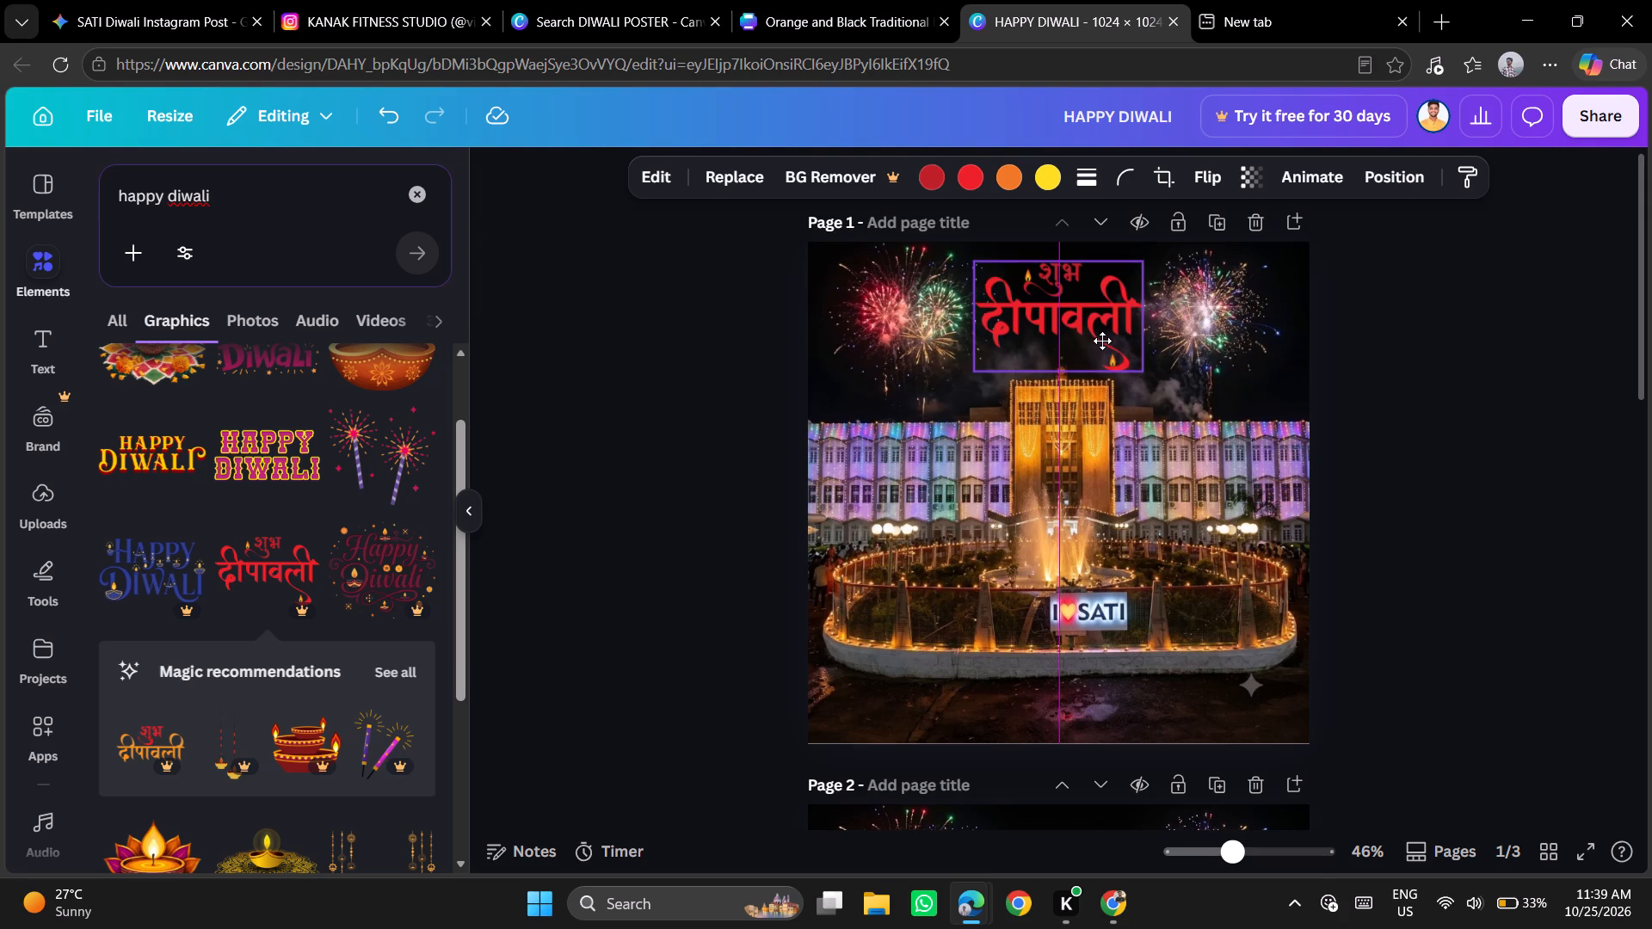
pyautogui.moveTo(1102, 341); pyautogui.dragTo(1102, 339)
pyautogui.click(1444, 400)
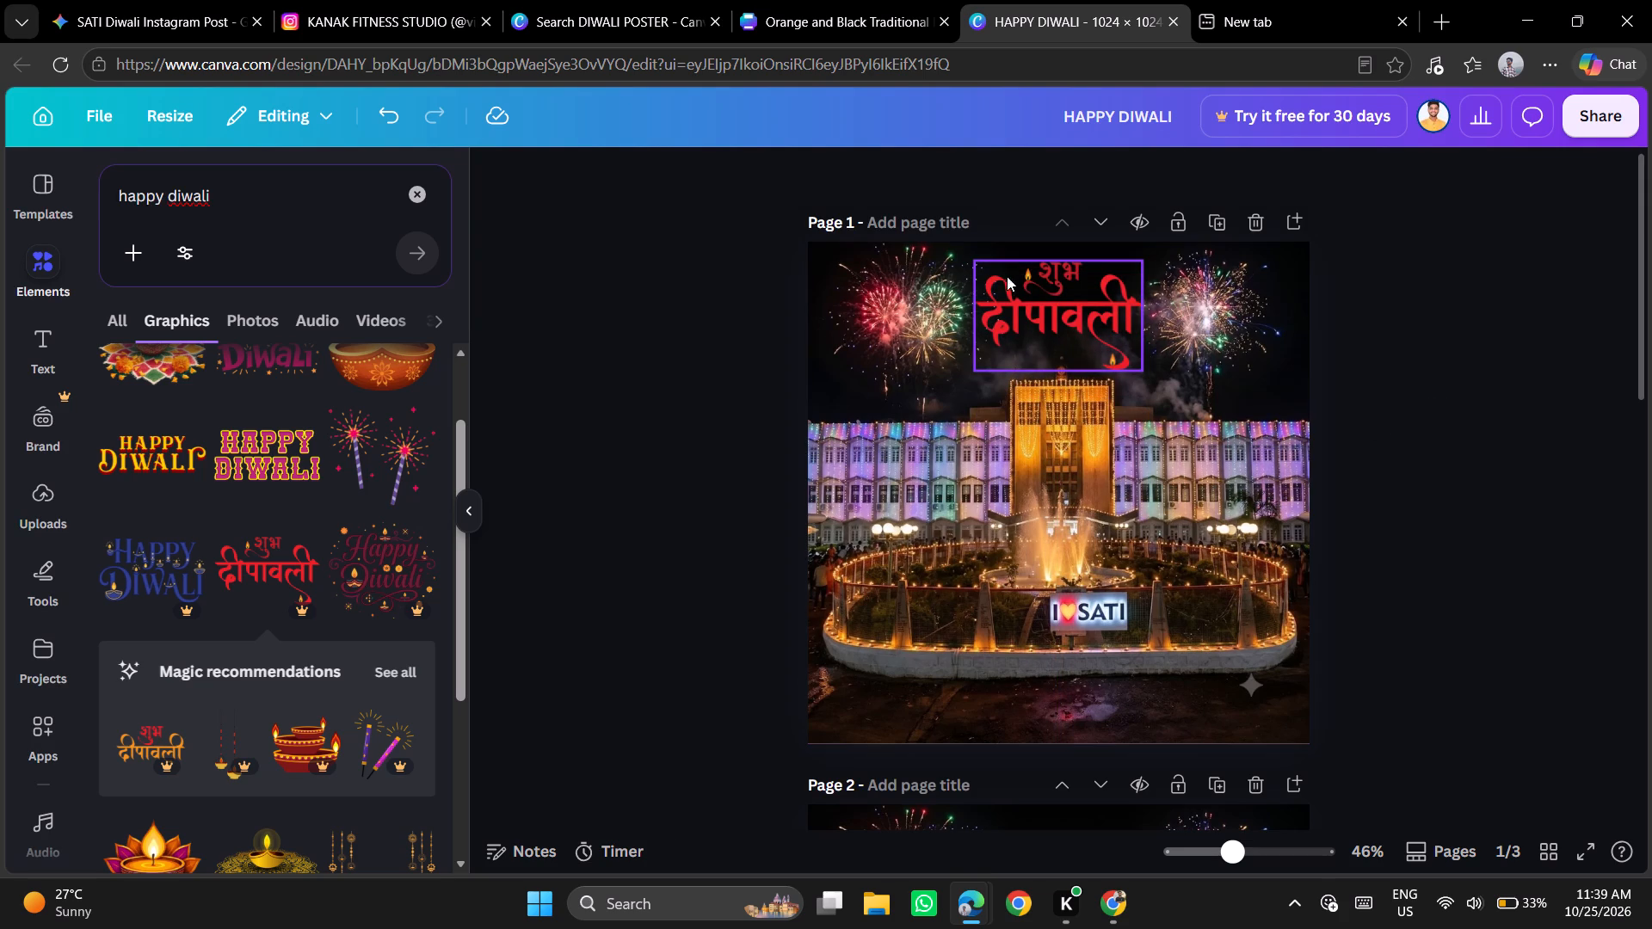
pyautogui.moveTo(1103, 310); pyautogui.dragTo(1101, 319)
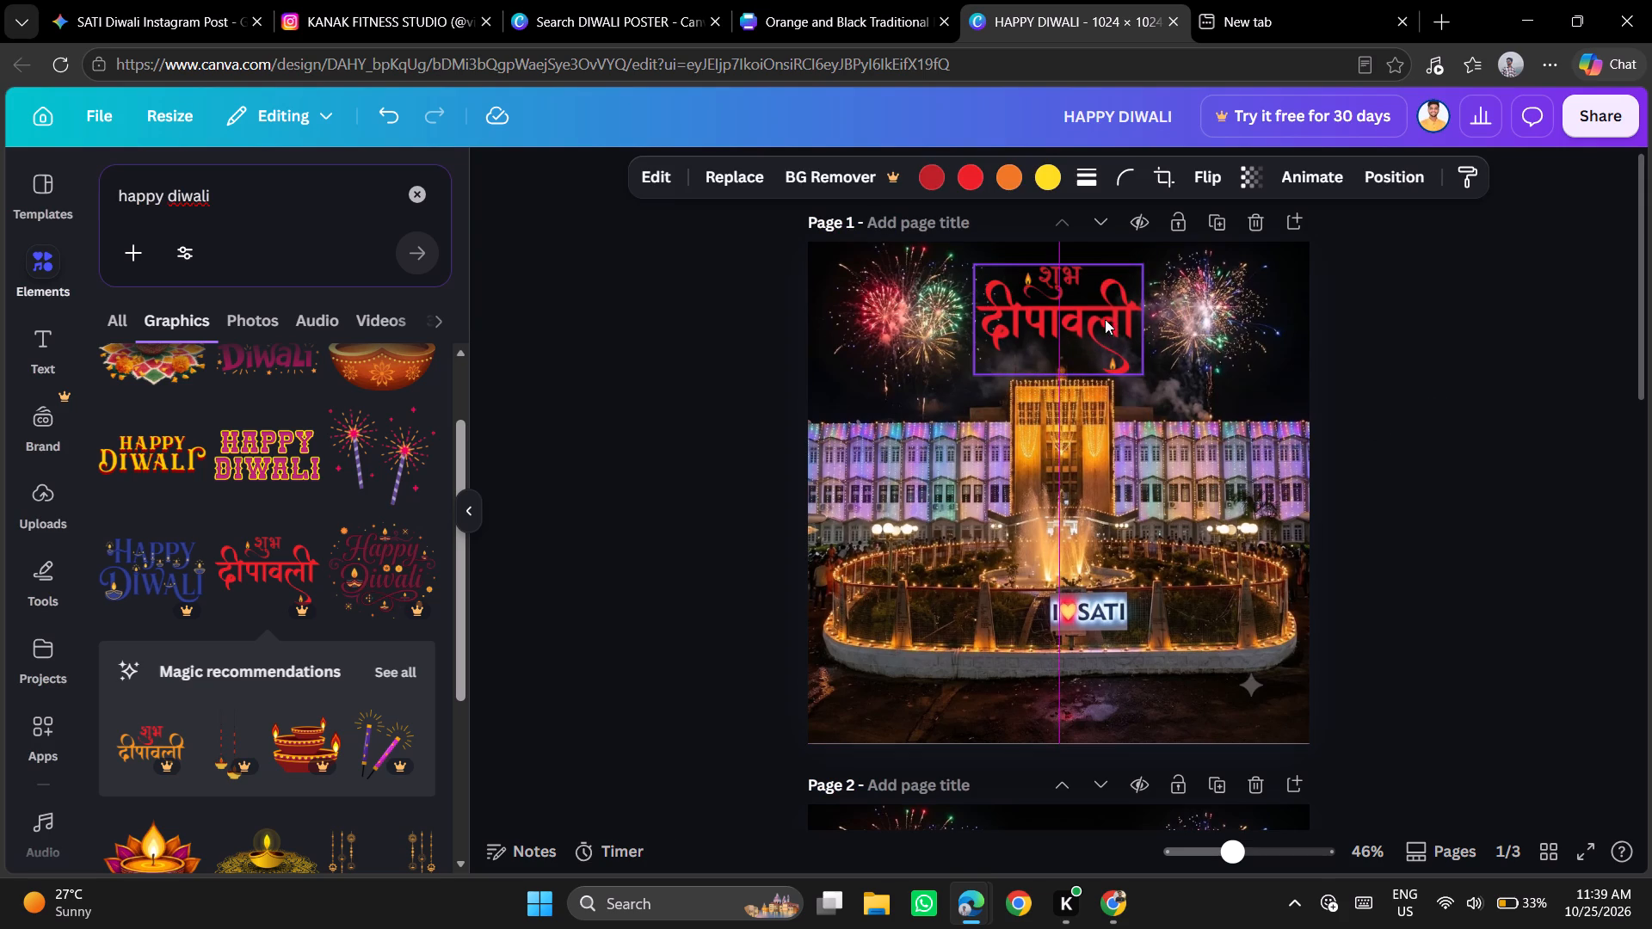
pyautogui.click(1372, 392)
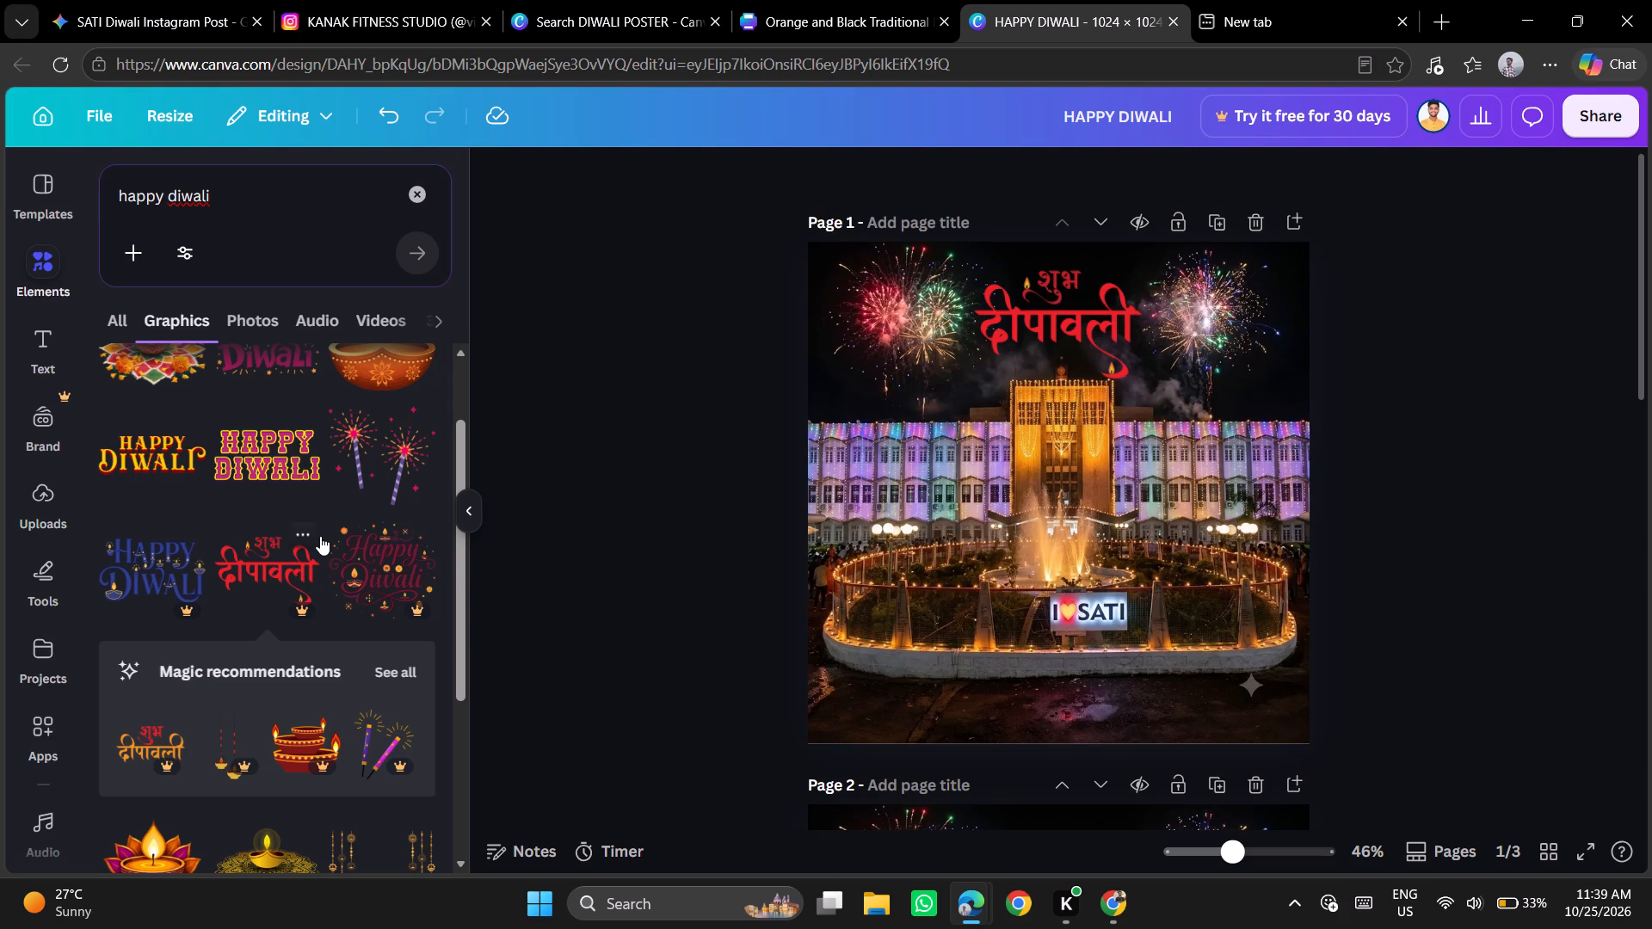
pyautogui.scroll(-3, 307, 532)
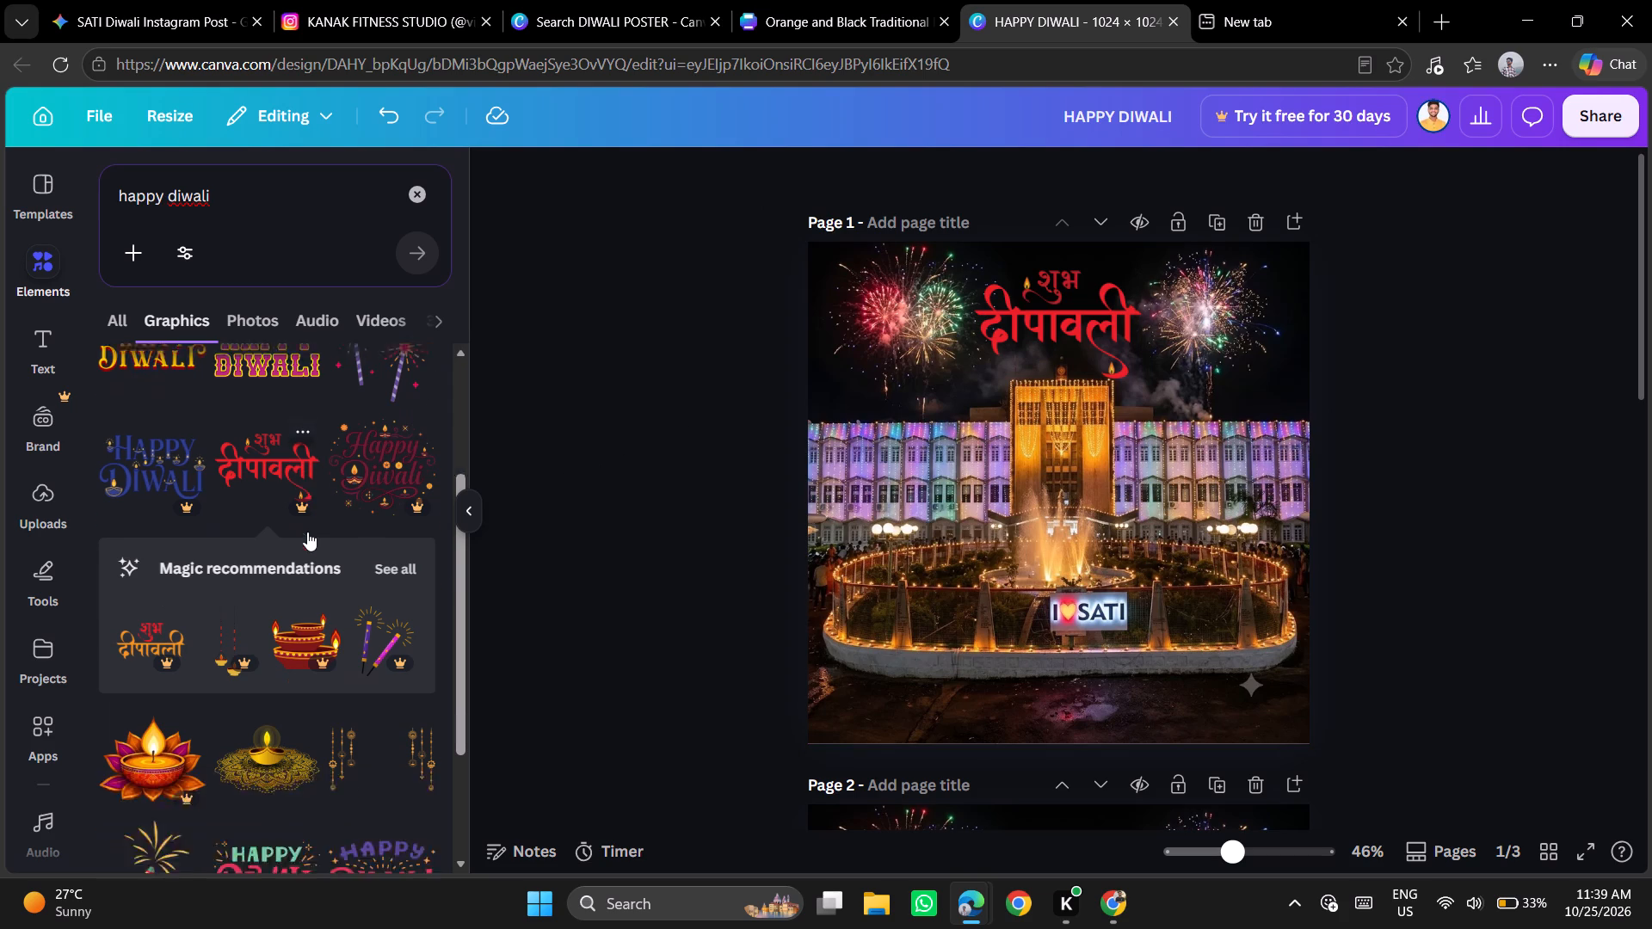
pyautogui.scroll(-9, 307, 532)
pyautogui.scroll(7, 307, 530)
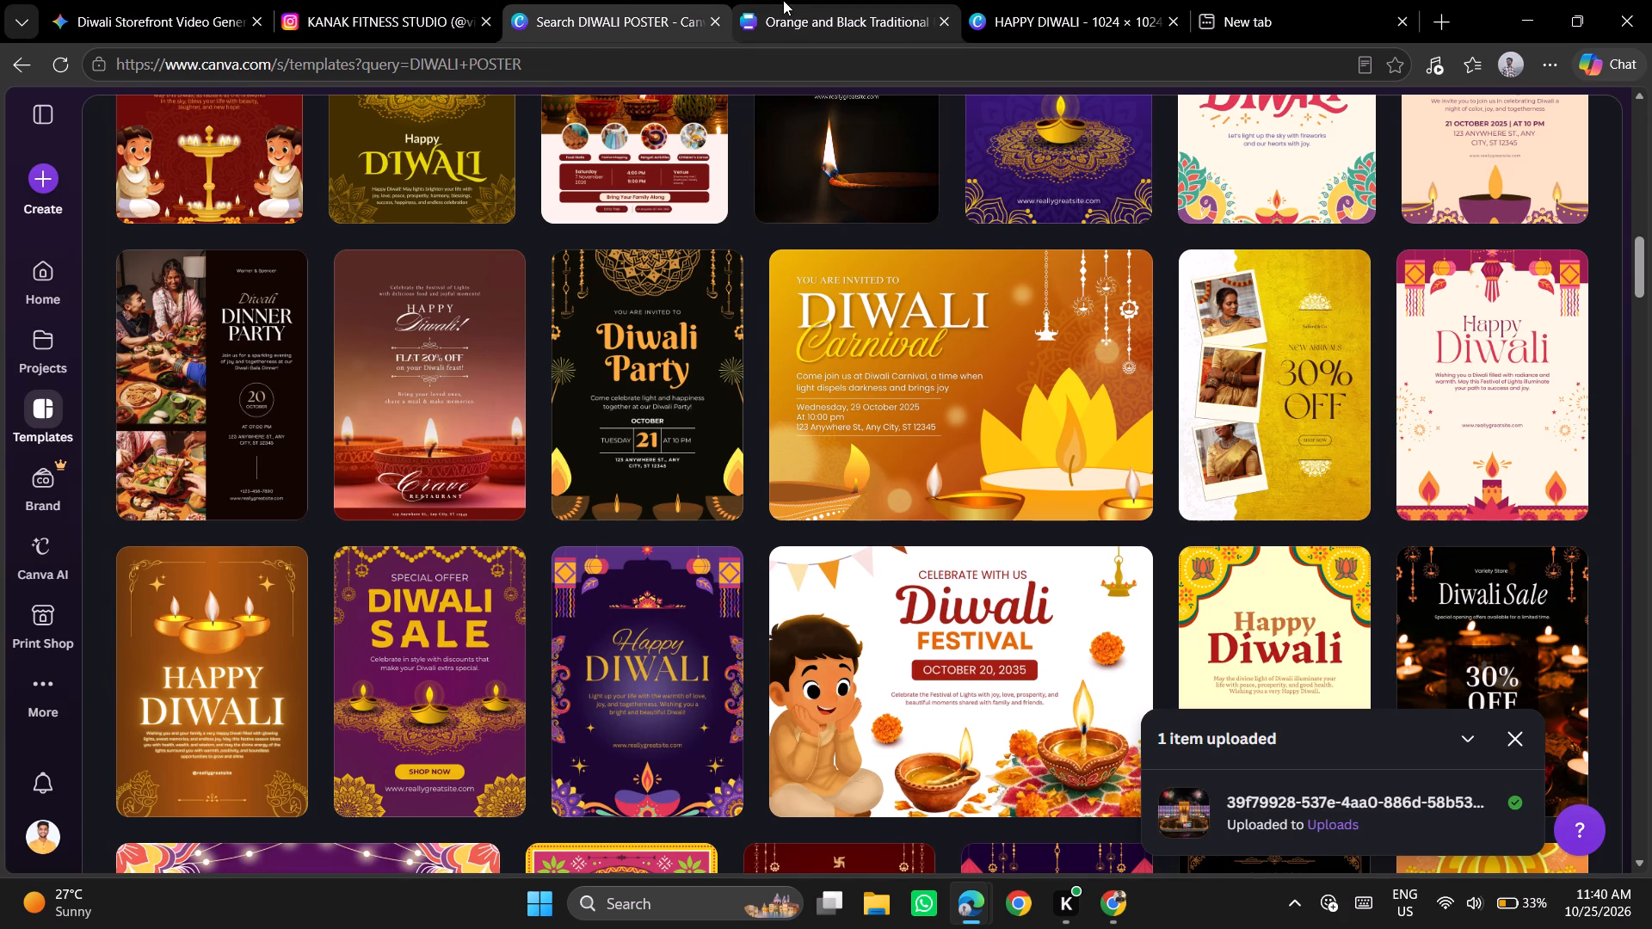
pyautogui.click(790, 0)
pyautogui.click(1024, 3)
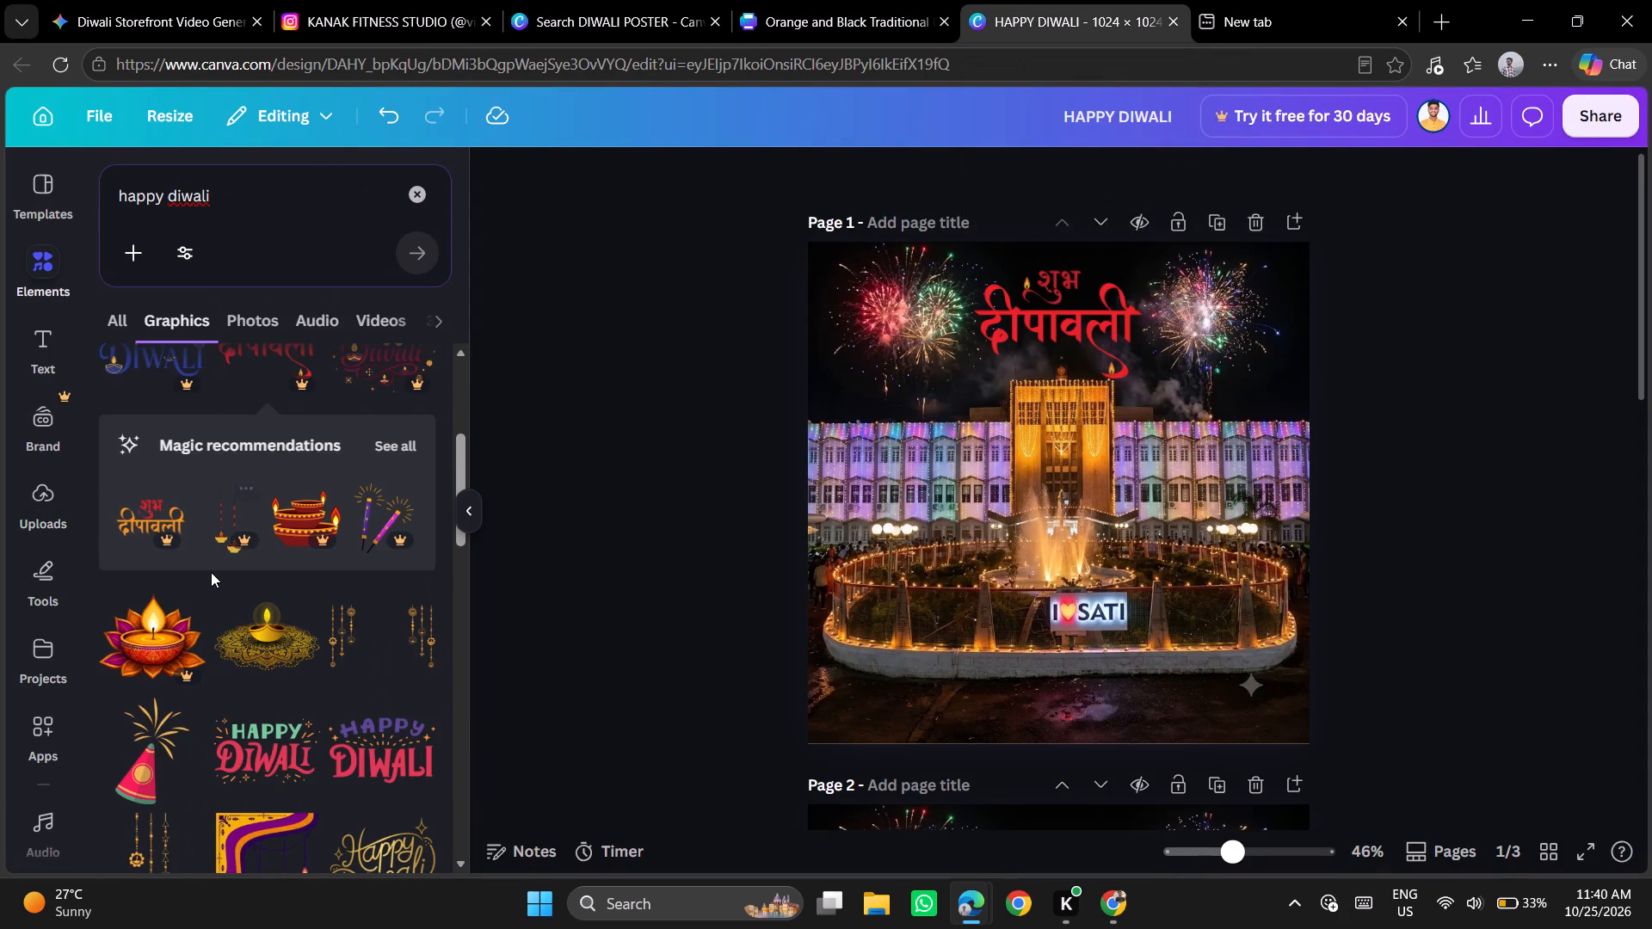
# Look further through the "happy diwali" graphics results for alternative greeting lettering and decorations.
pyautogui.scroll(-3, 211, 585)
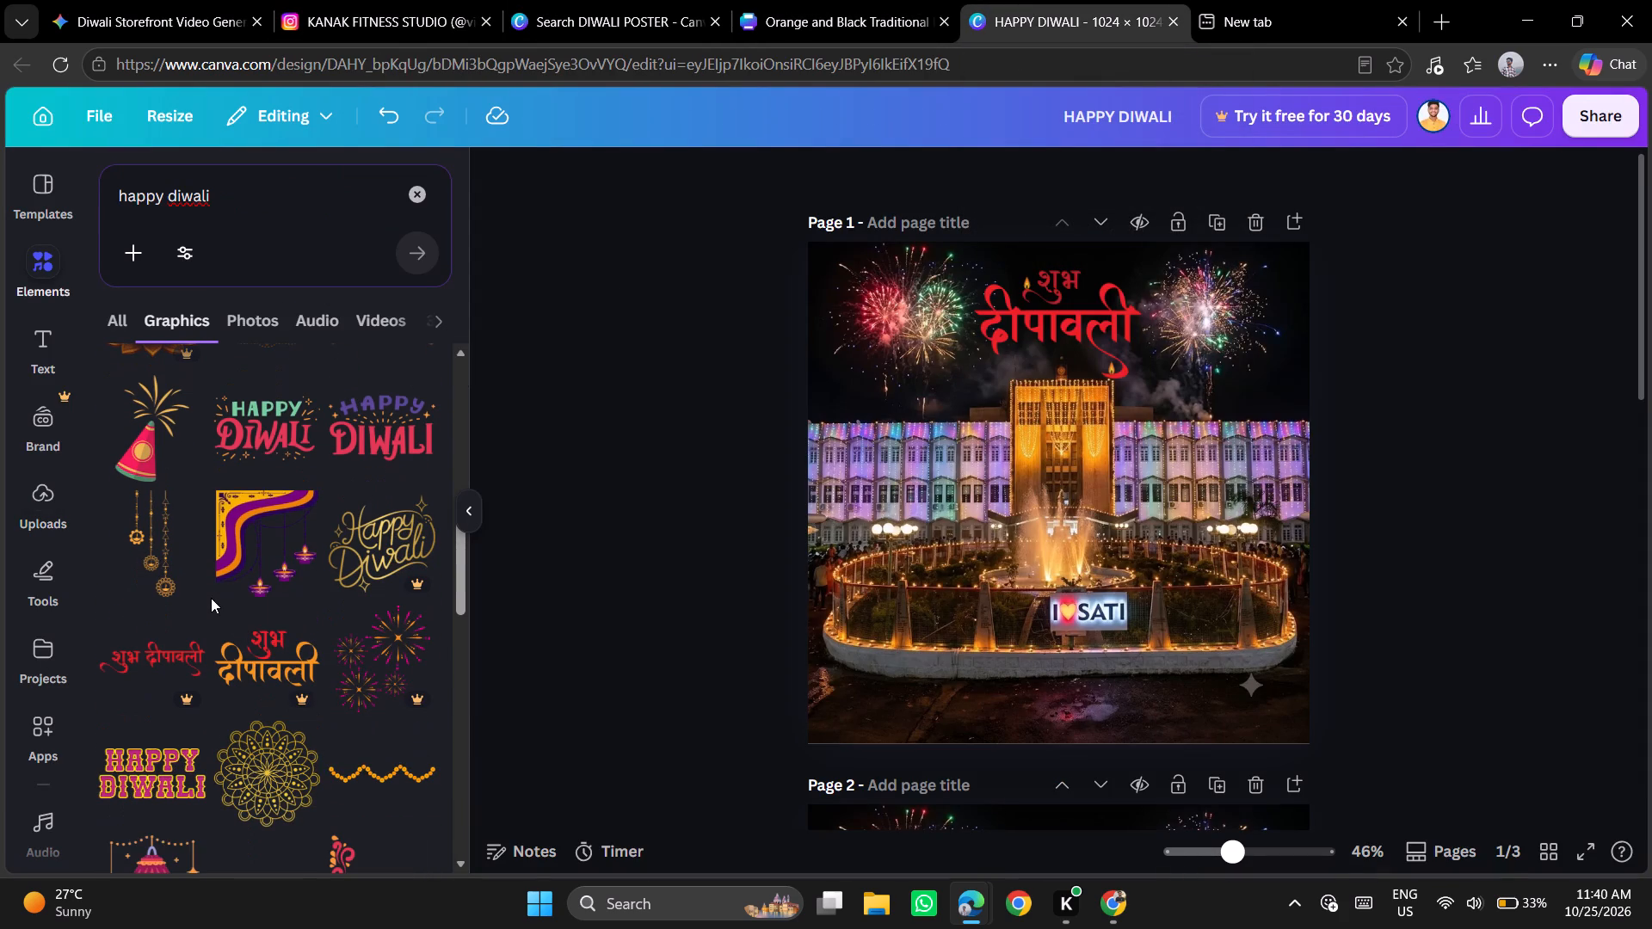
pyautogui.scroll(-2, 211, 598)
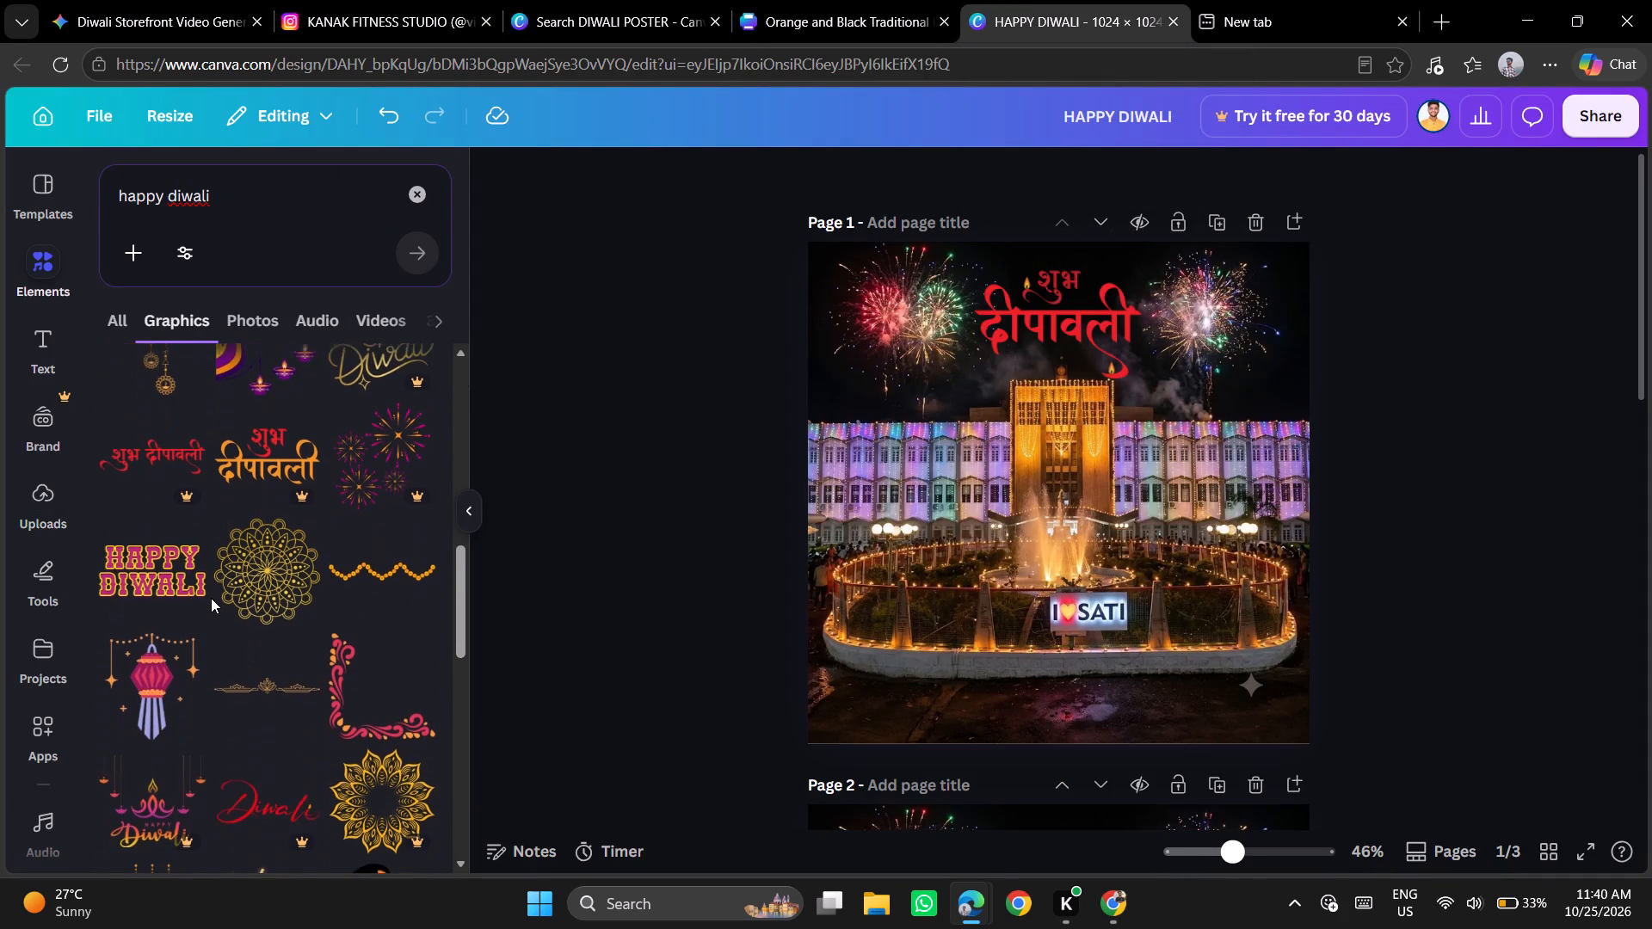
pyautogui.scroll(-3, 211, 598)
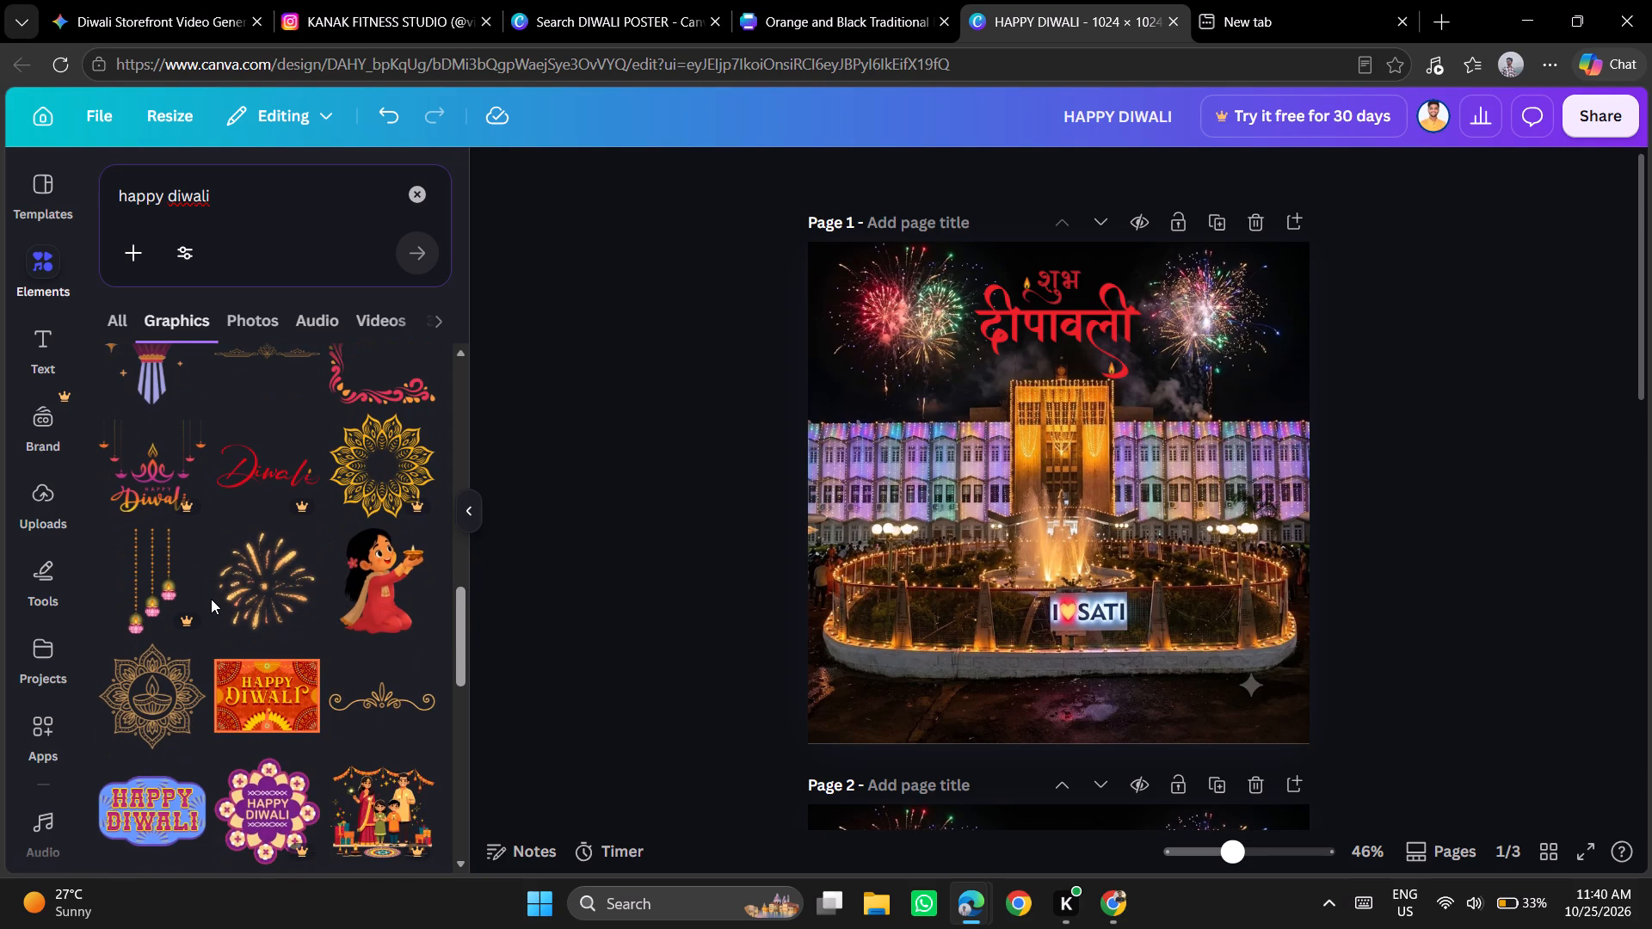
pyautogui.scroll(-2, 211, 599)
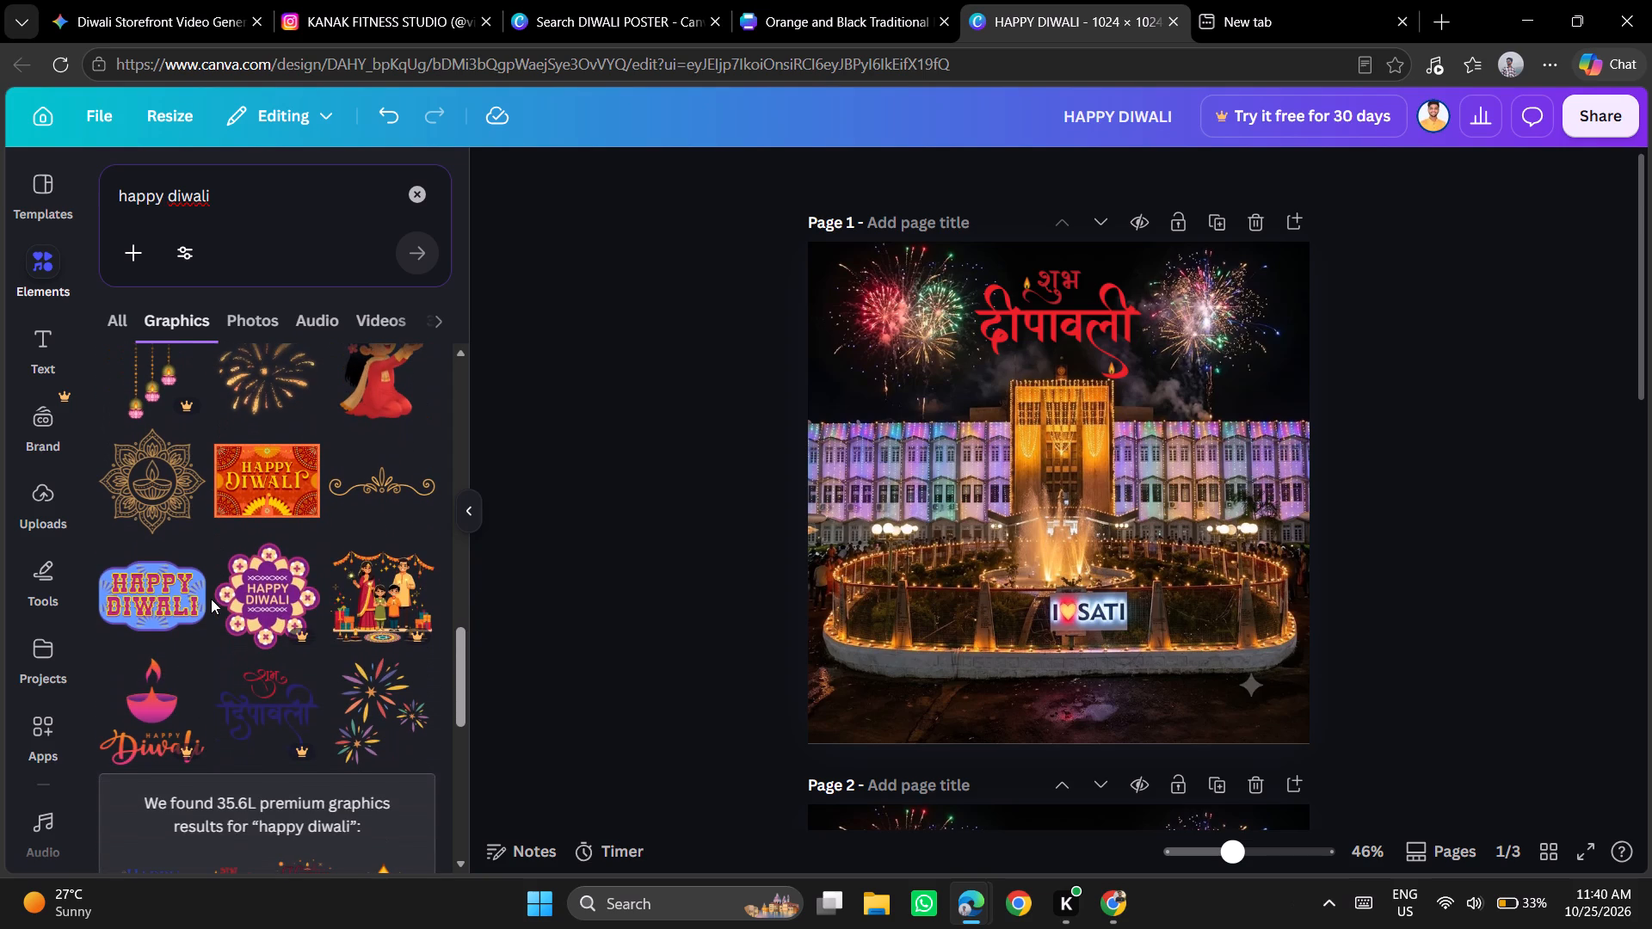
pyautogui.scroll(-2, 211, 599)
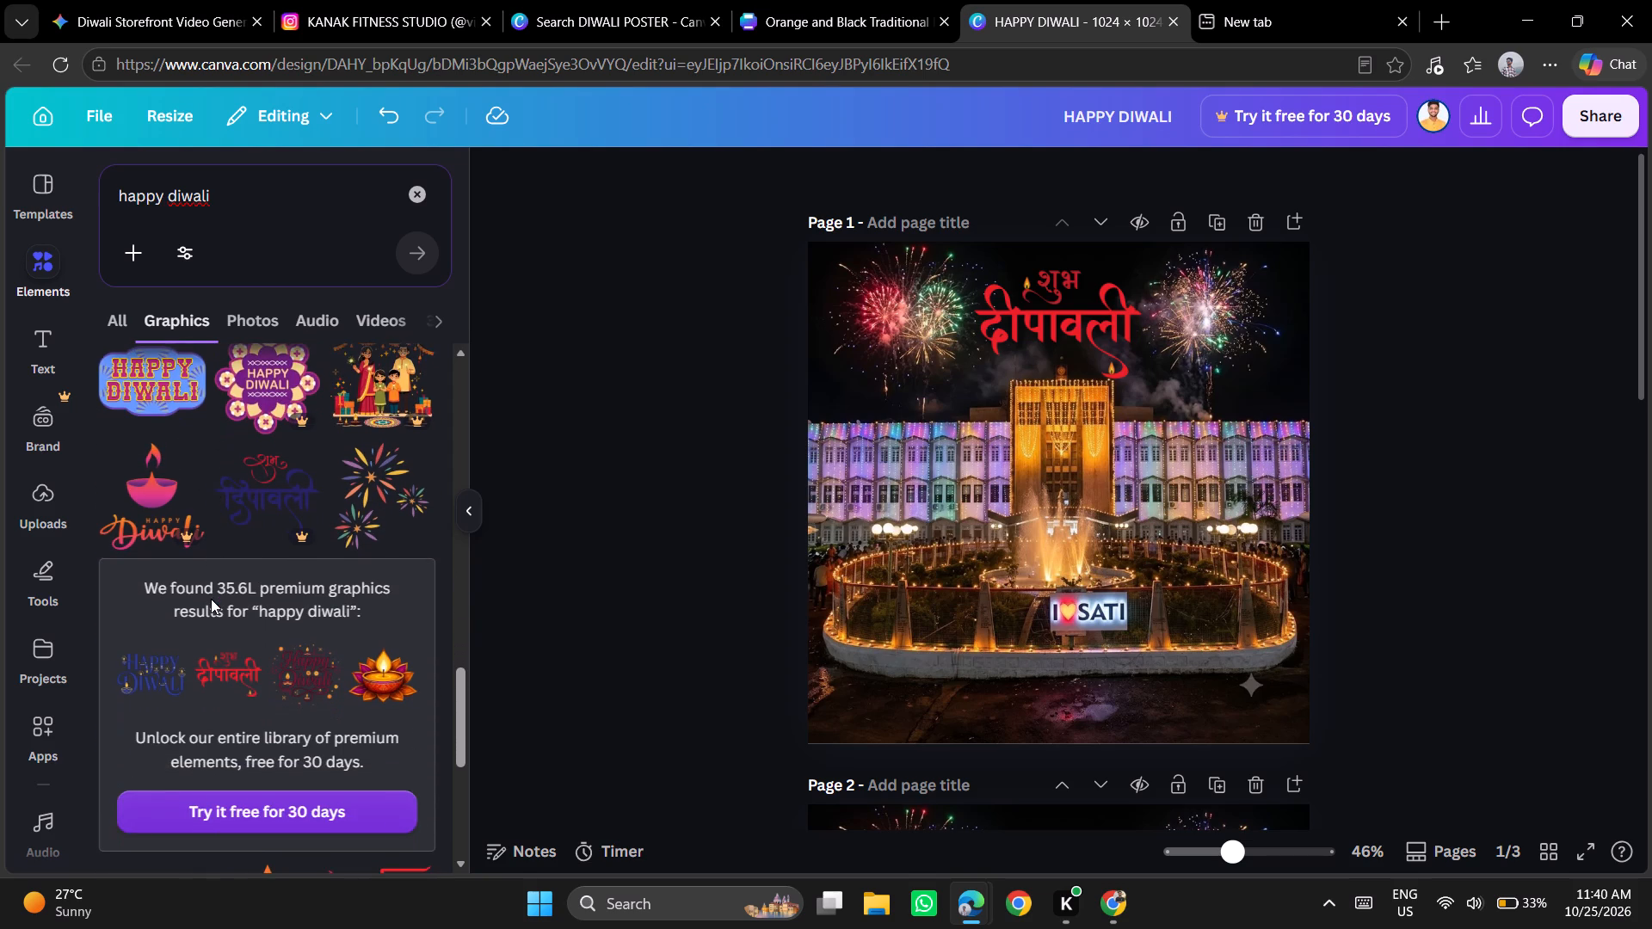
pyautogui.scroll(-6, 211, 599)
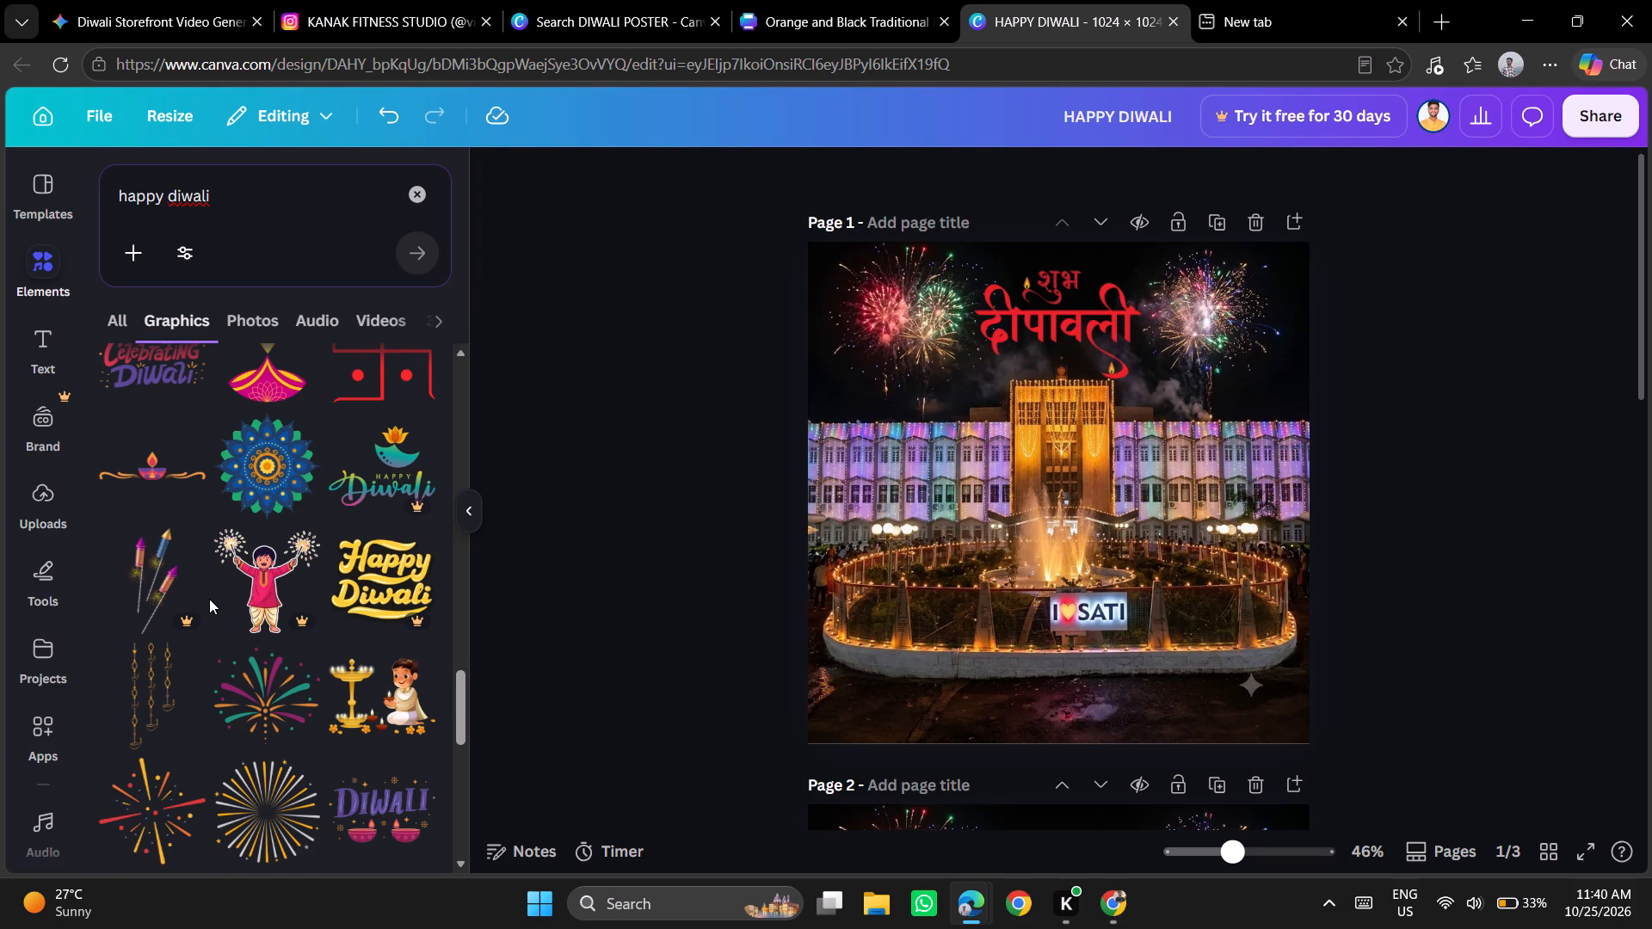
# Clear the "happy diwali" search and look through the recently used, recommended and categorised design elements.
pyautogui.click(996, 334)
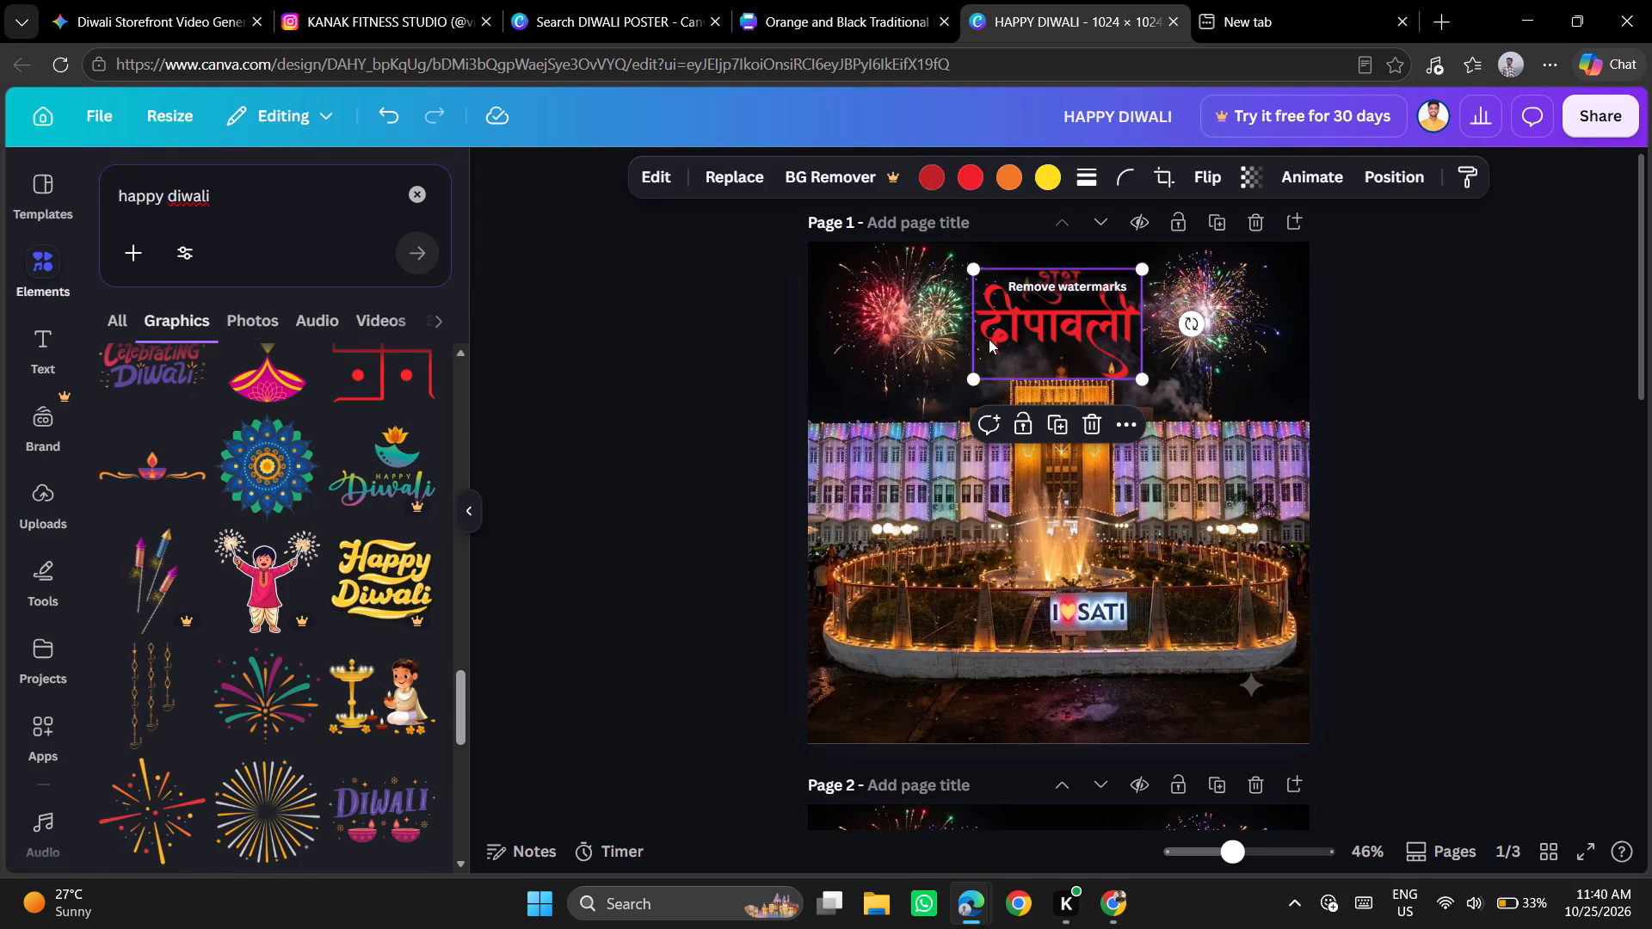
pyautogui.click(422, 204)
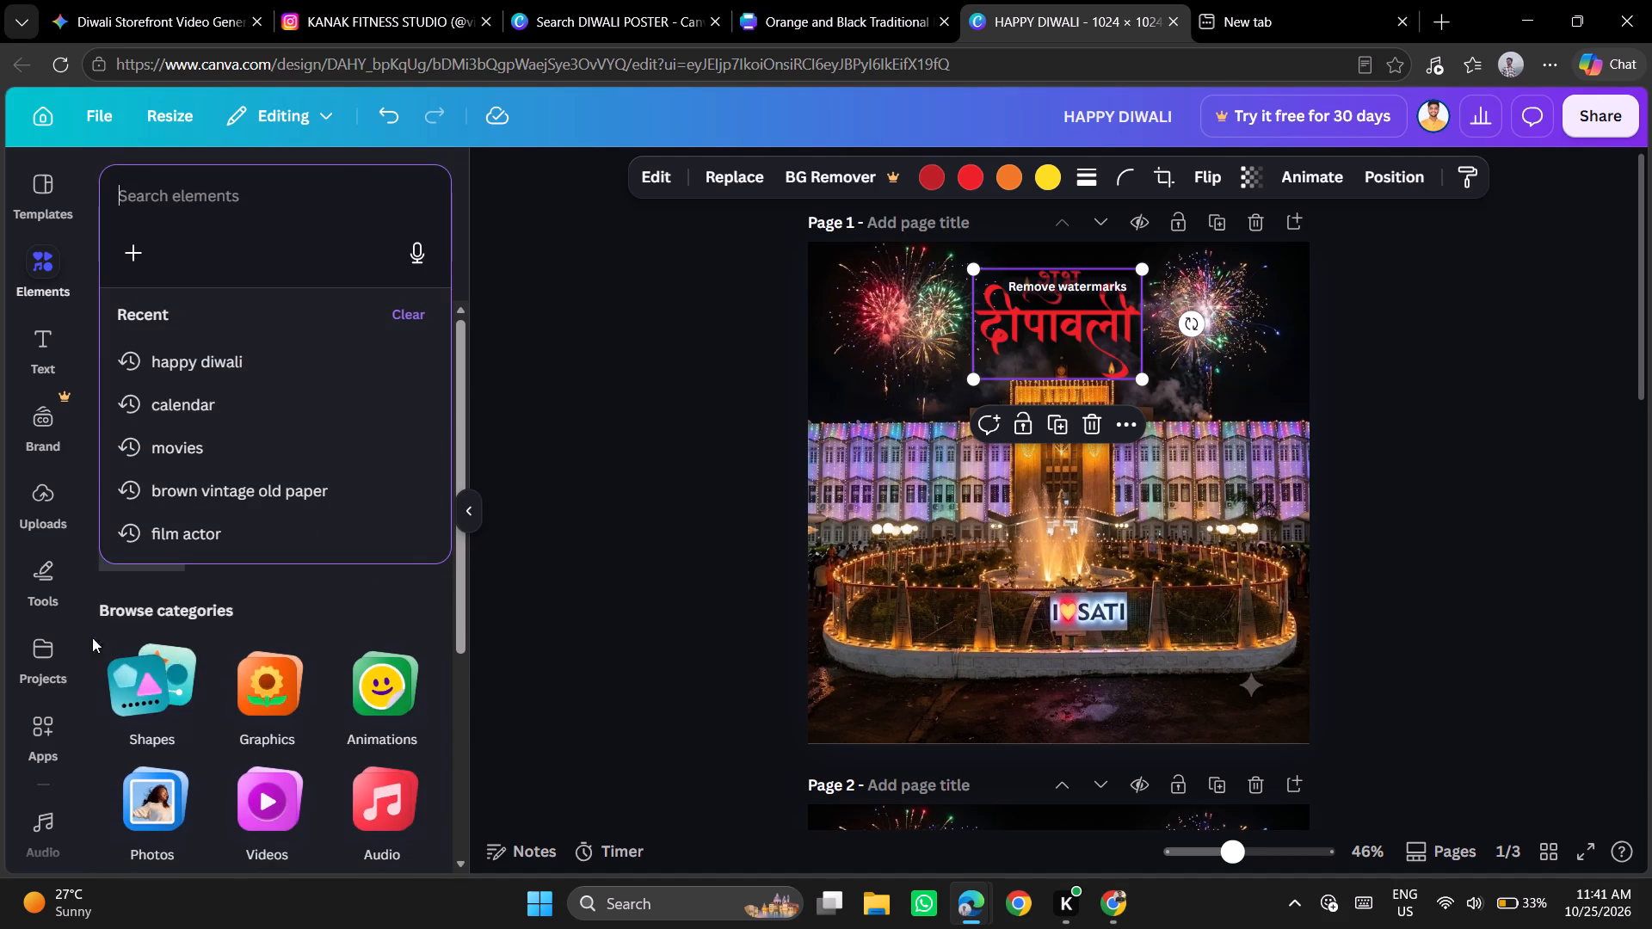
pyautogui.click(77, 634)
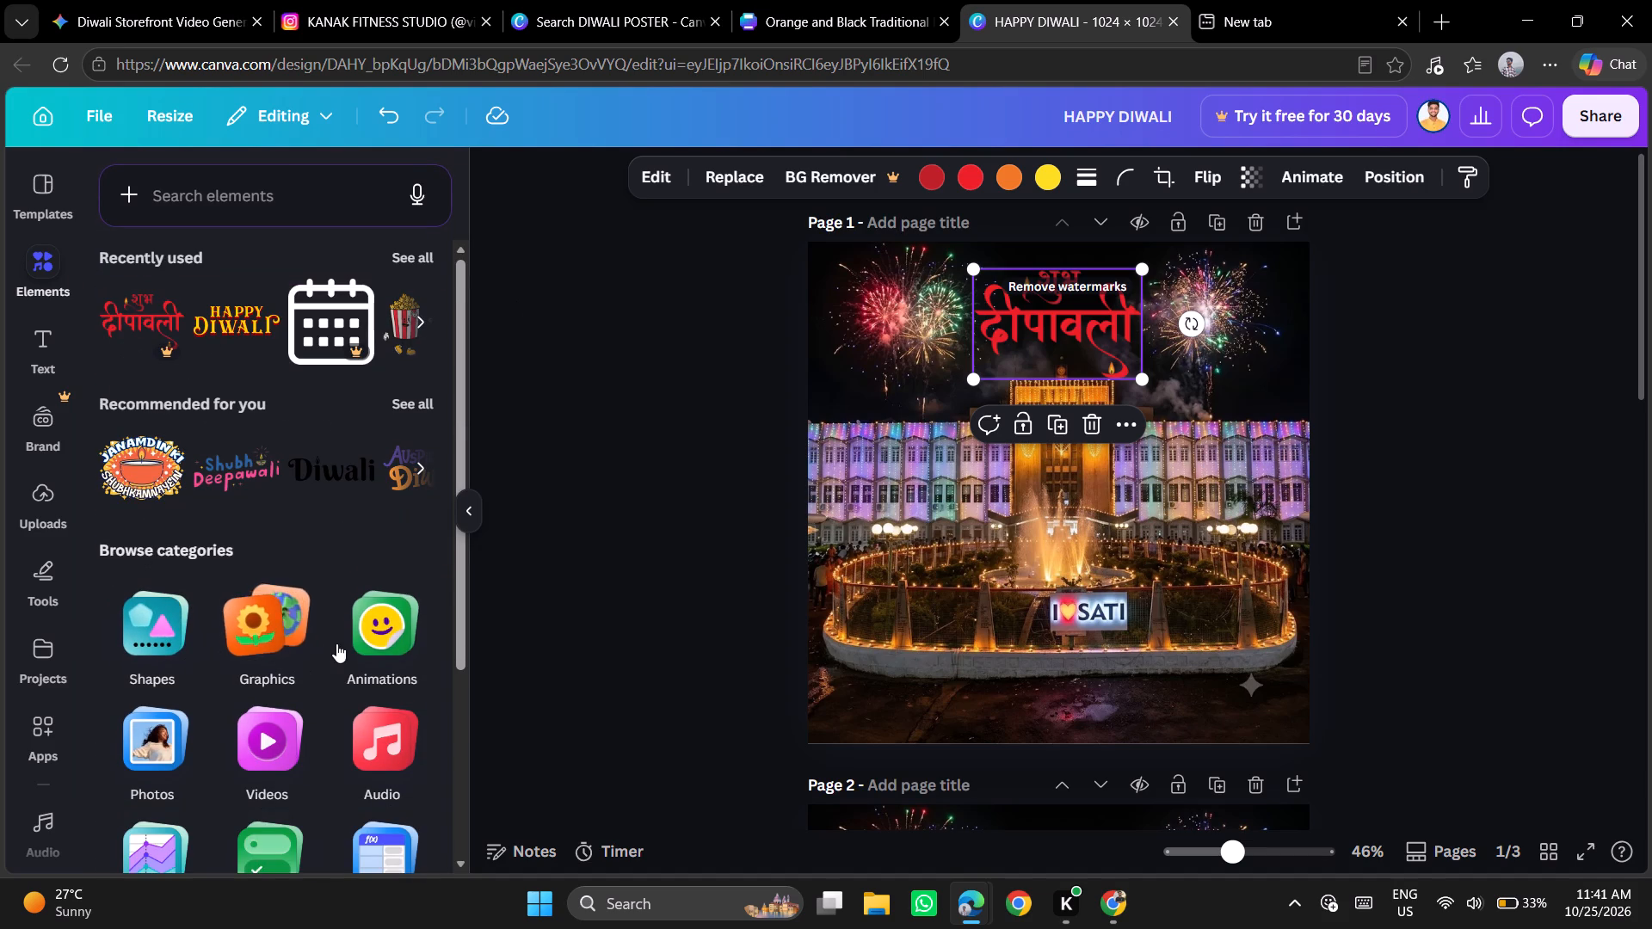
pyautogui.scroll(-2, 336, 643)
pyautogui.scroll(8, 336, 643)
pyautogui.click(44, 277)
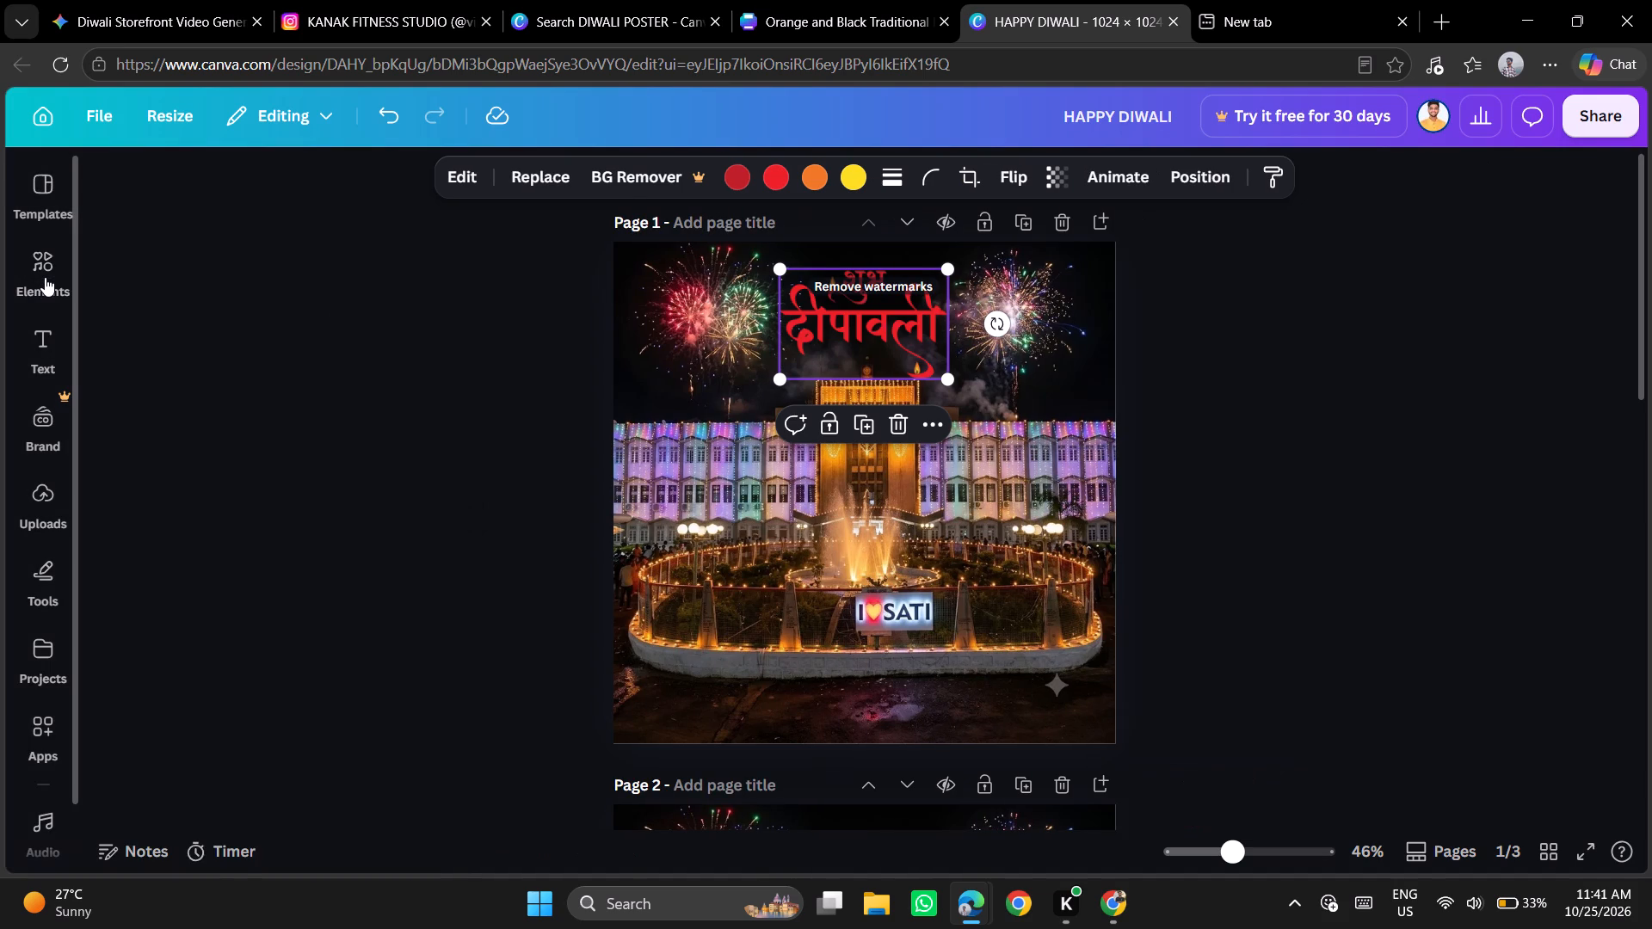
pyautogui.click(45, 277)
pyautogui.scroll(-3, 219, 570)
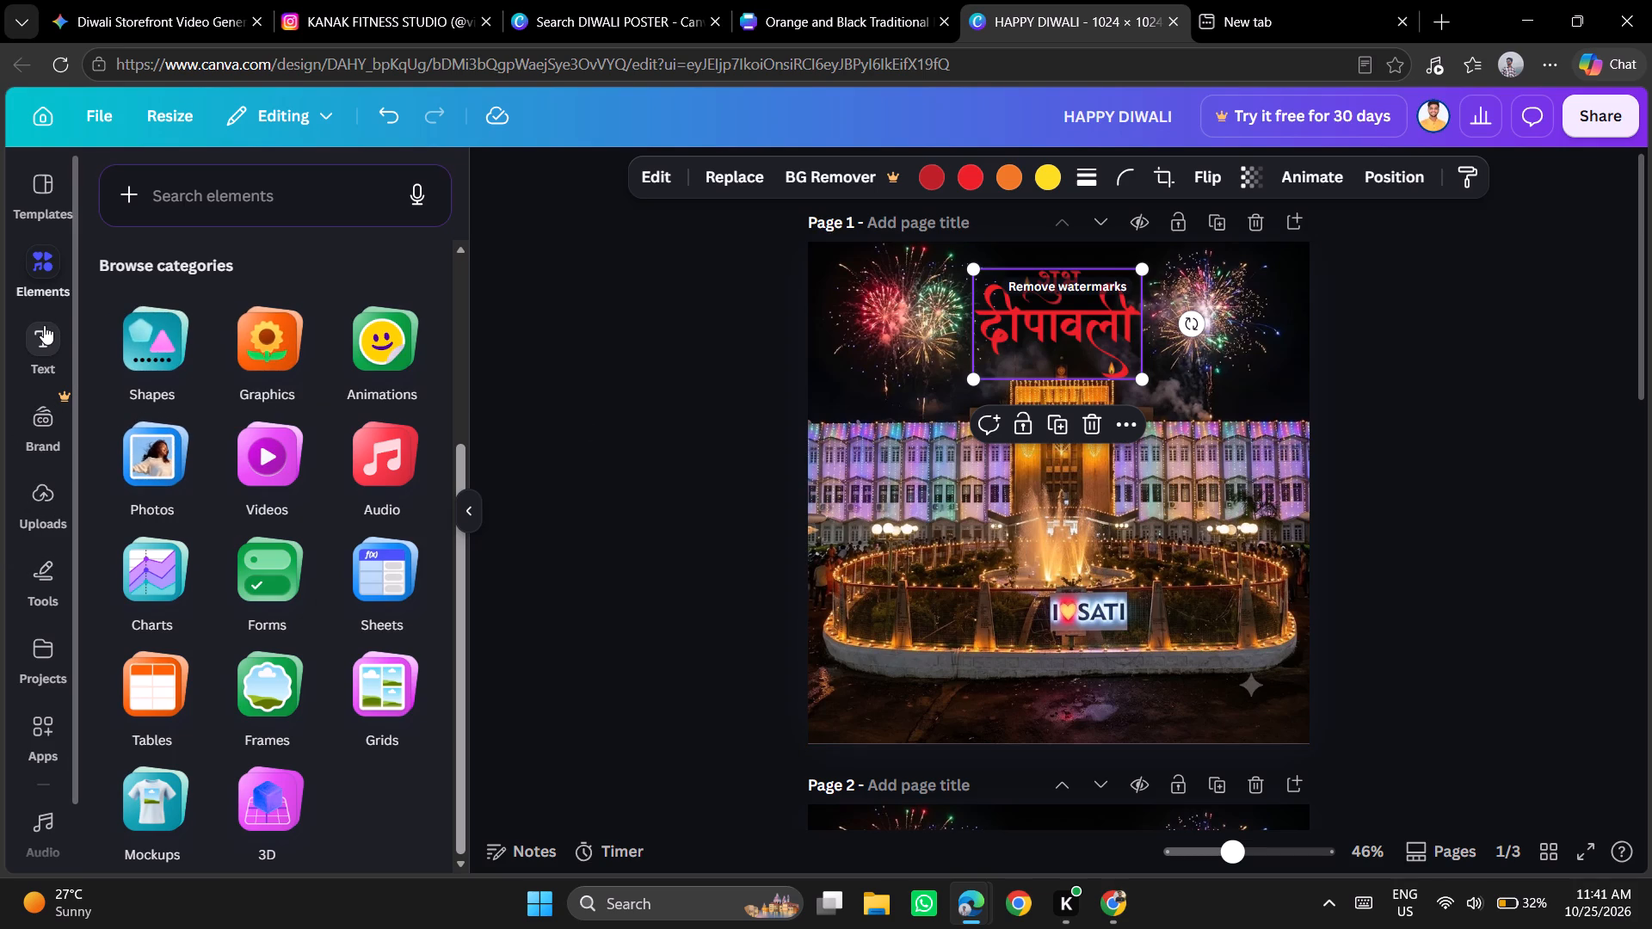
# Browse the Graphics category, check the details of the red "शुभ दीपावली" graphic and return to the element categories.
pyautogui.click(274, 334)
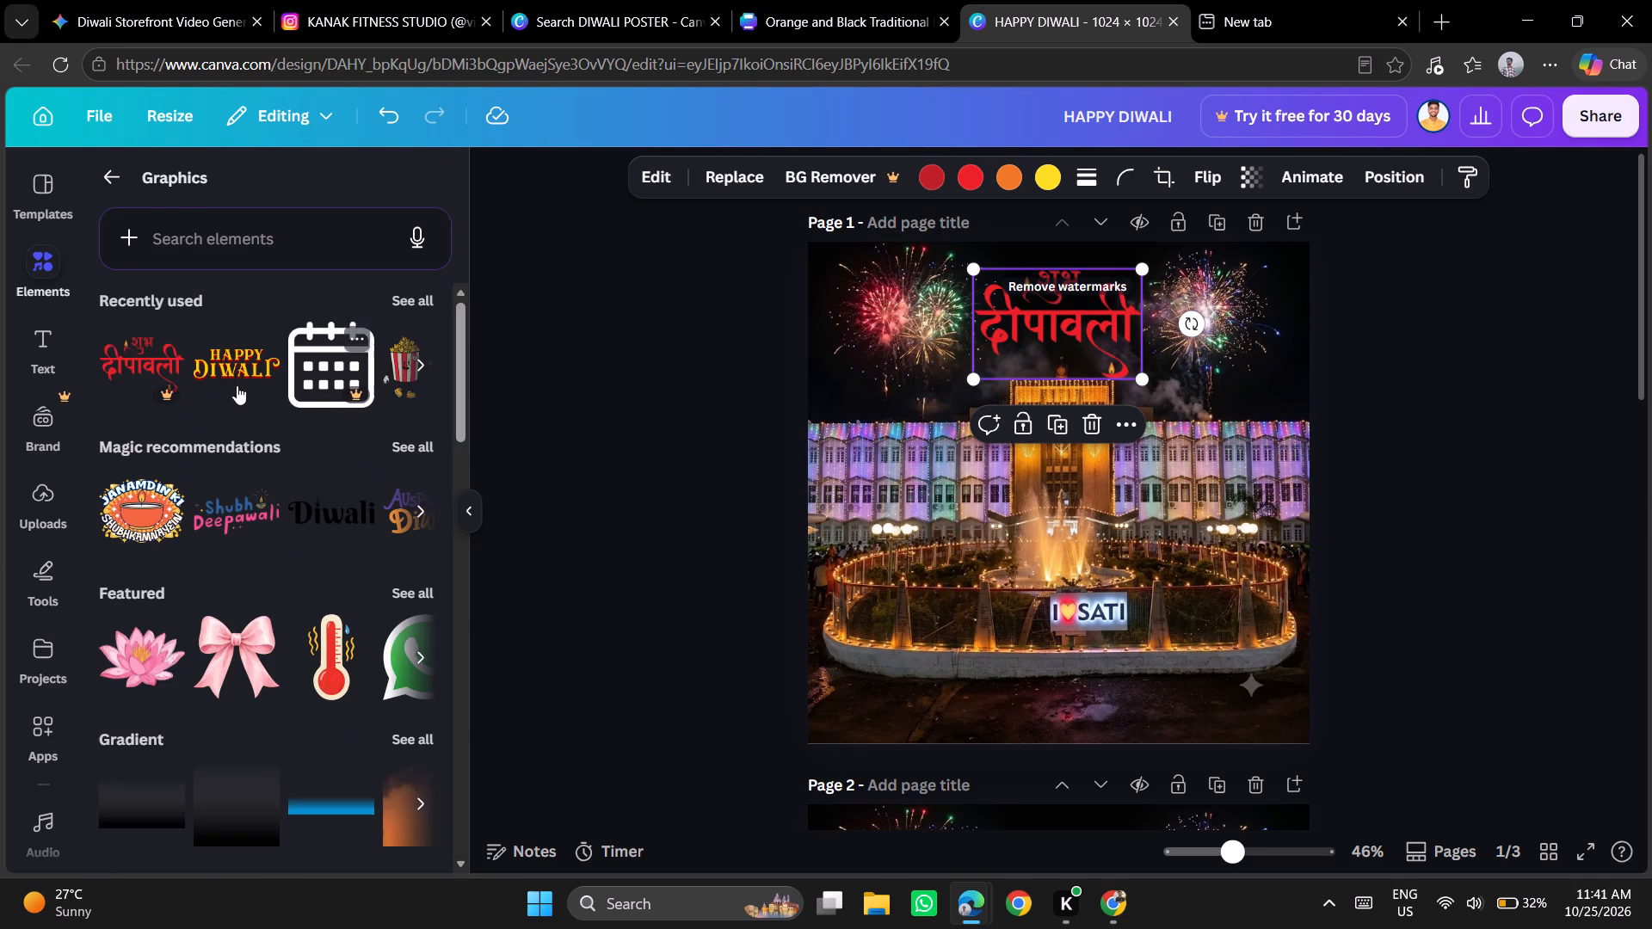
pyautogui.click(164, 338)
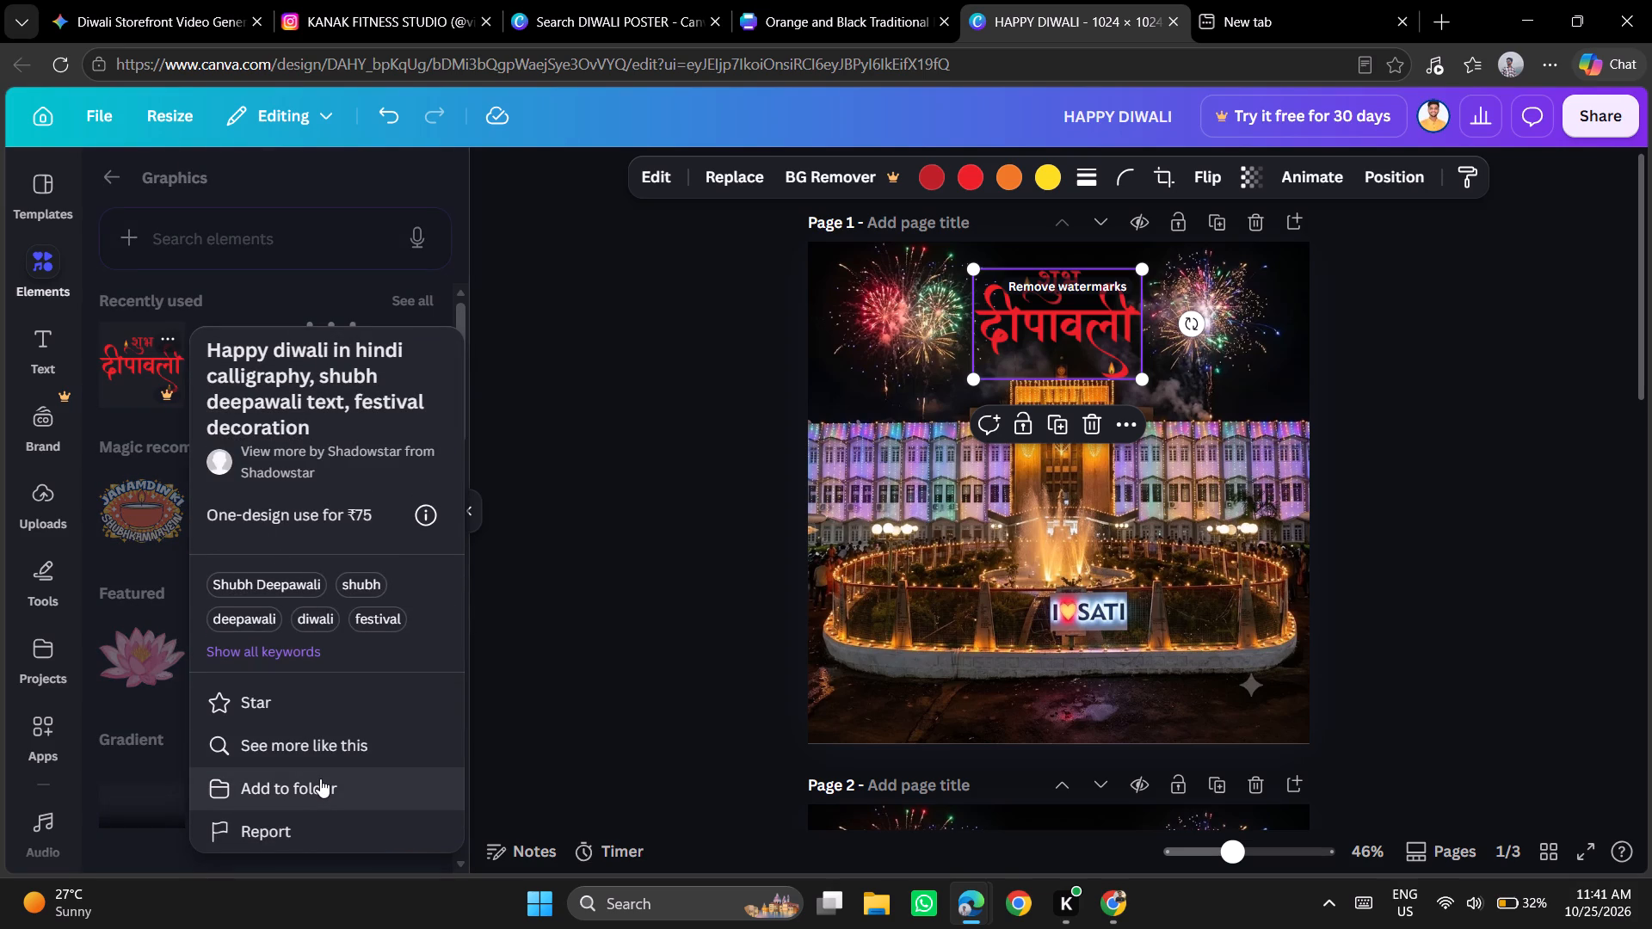
pyautogui.click(126, 256)
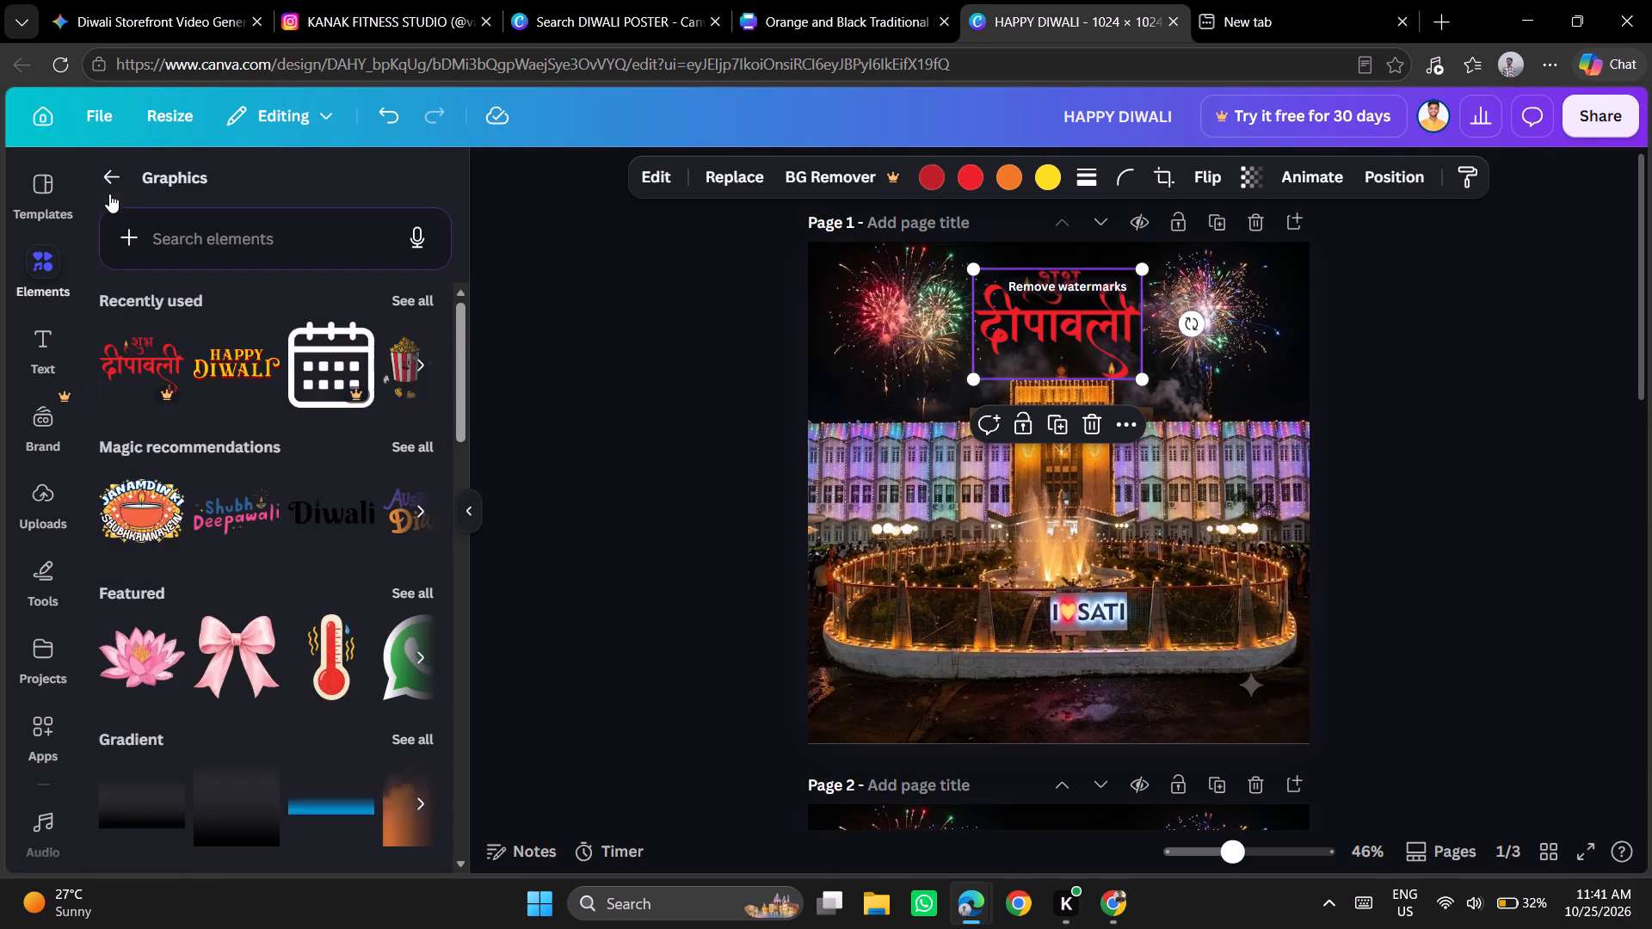
pyautogui.click(108, 189)
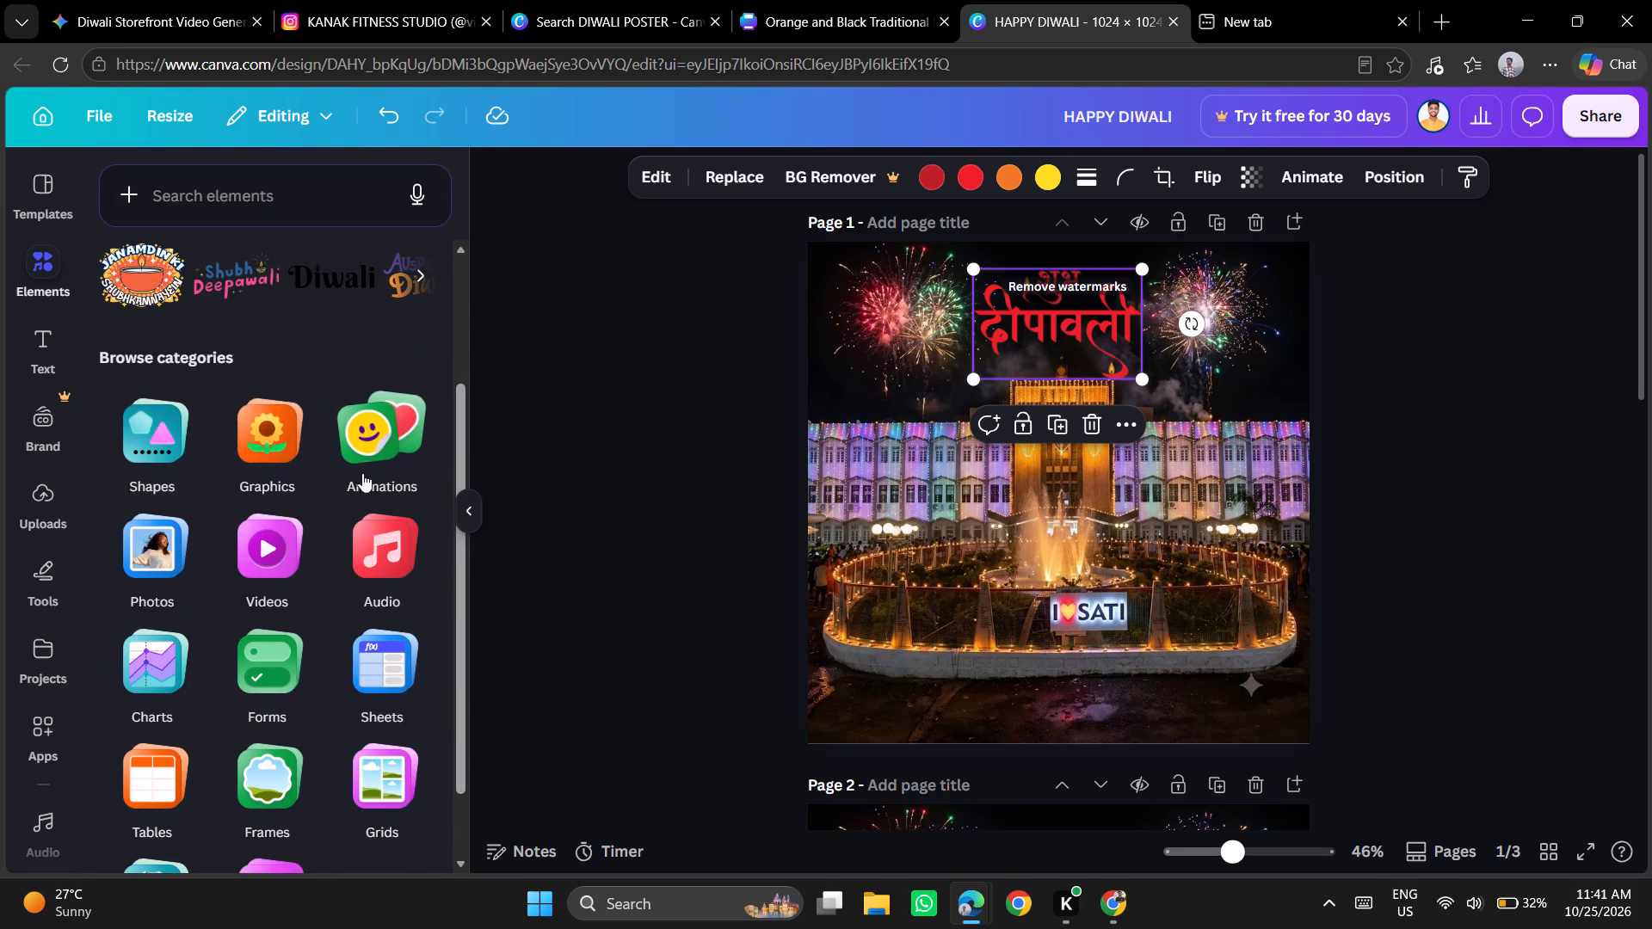
pyautogui.scroll(-1, 282, 674)
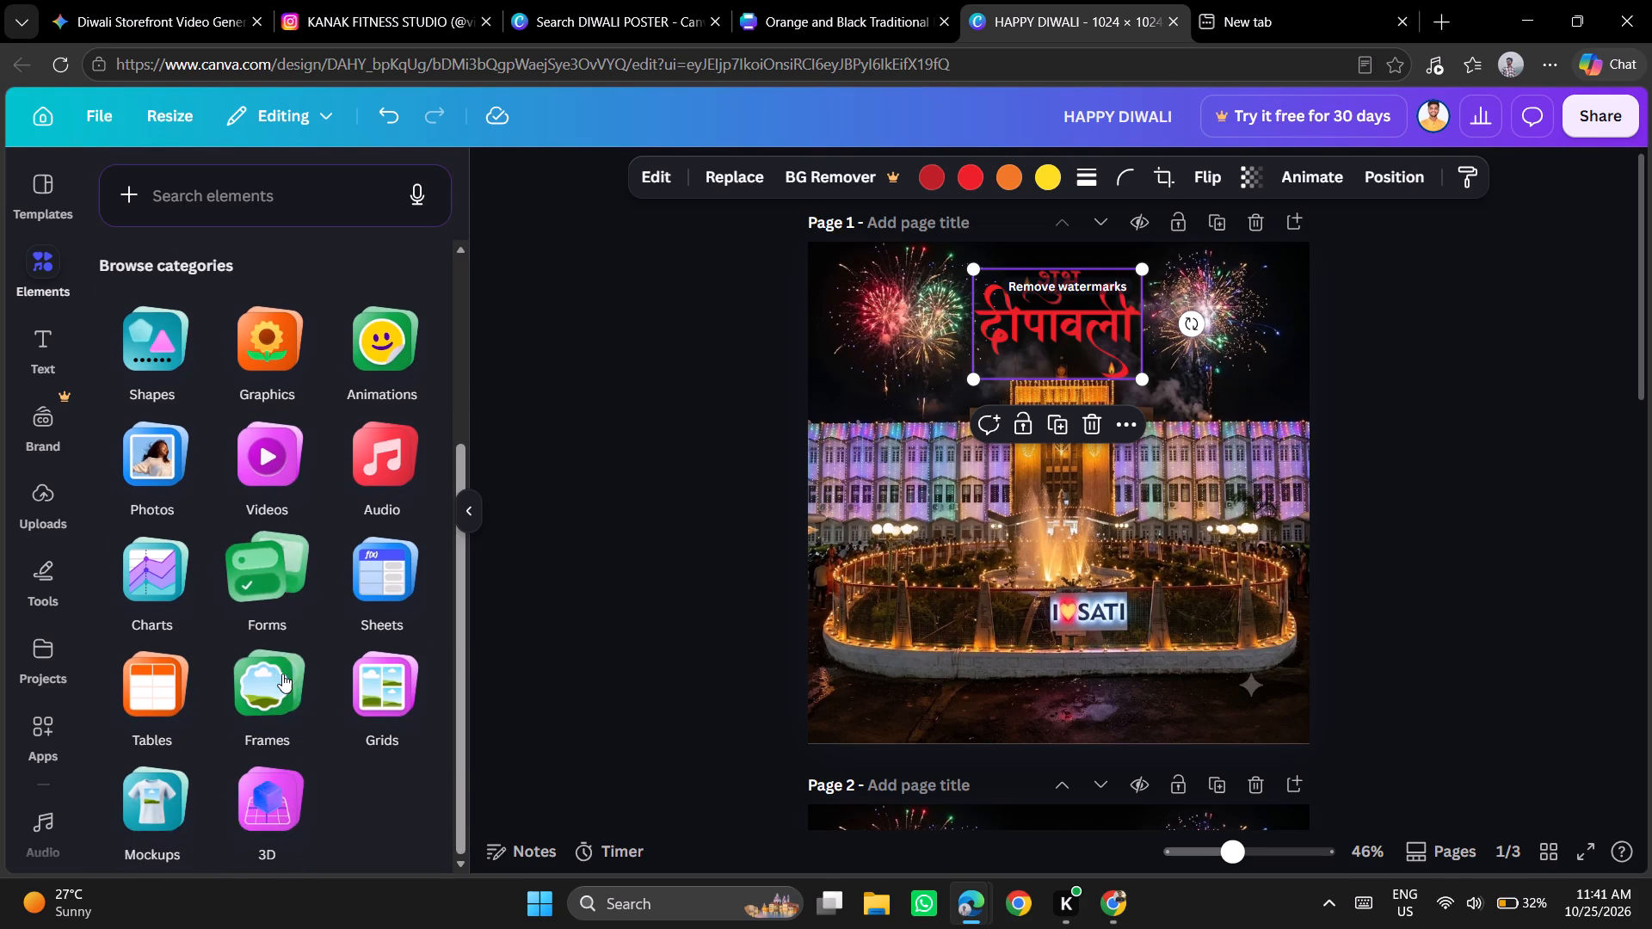
pyautogui.scroll(3, 283, 649)
pyautogui.scroll(-3, 274, 594)
pyautogui.scroll(6, 274, 592)
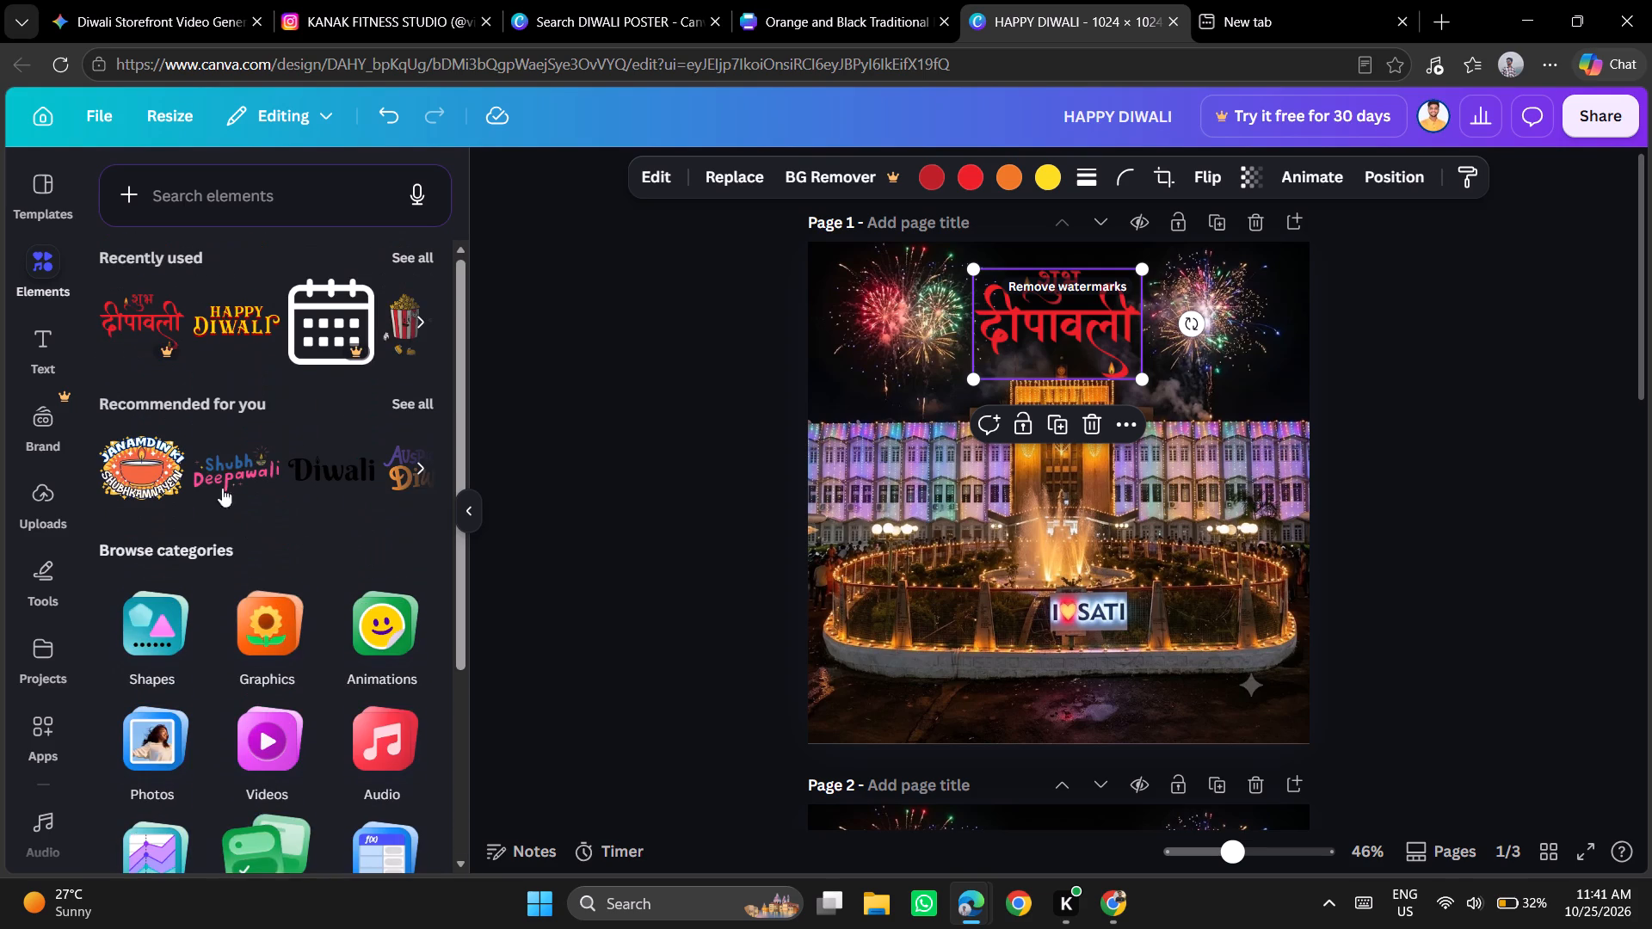
# Look through the text styles, templates, drawing tools, projects, uploads and Brand Kit fonts available for the design.
pyautogui.click(38, 333)
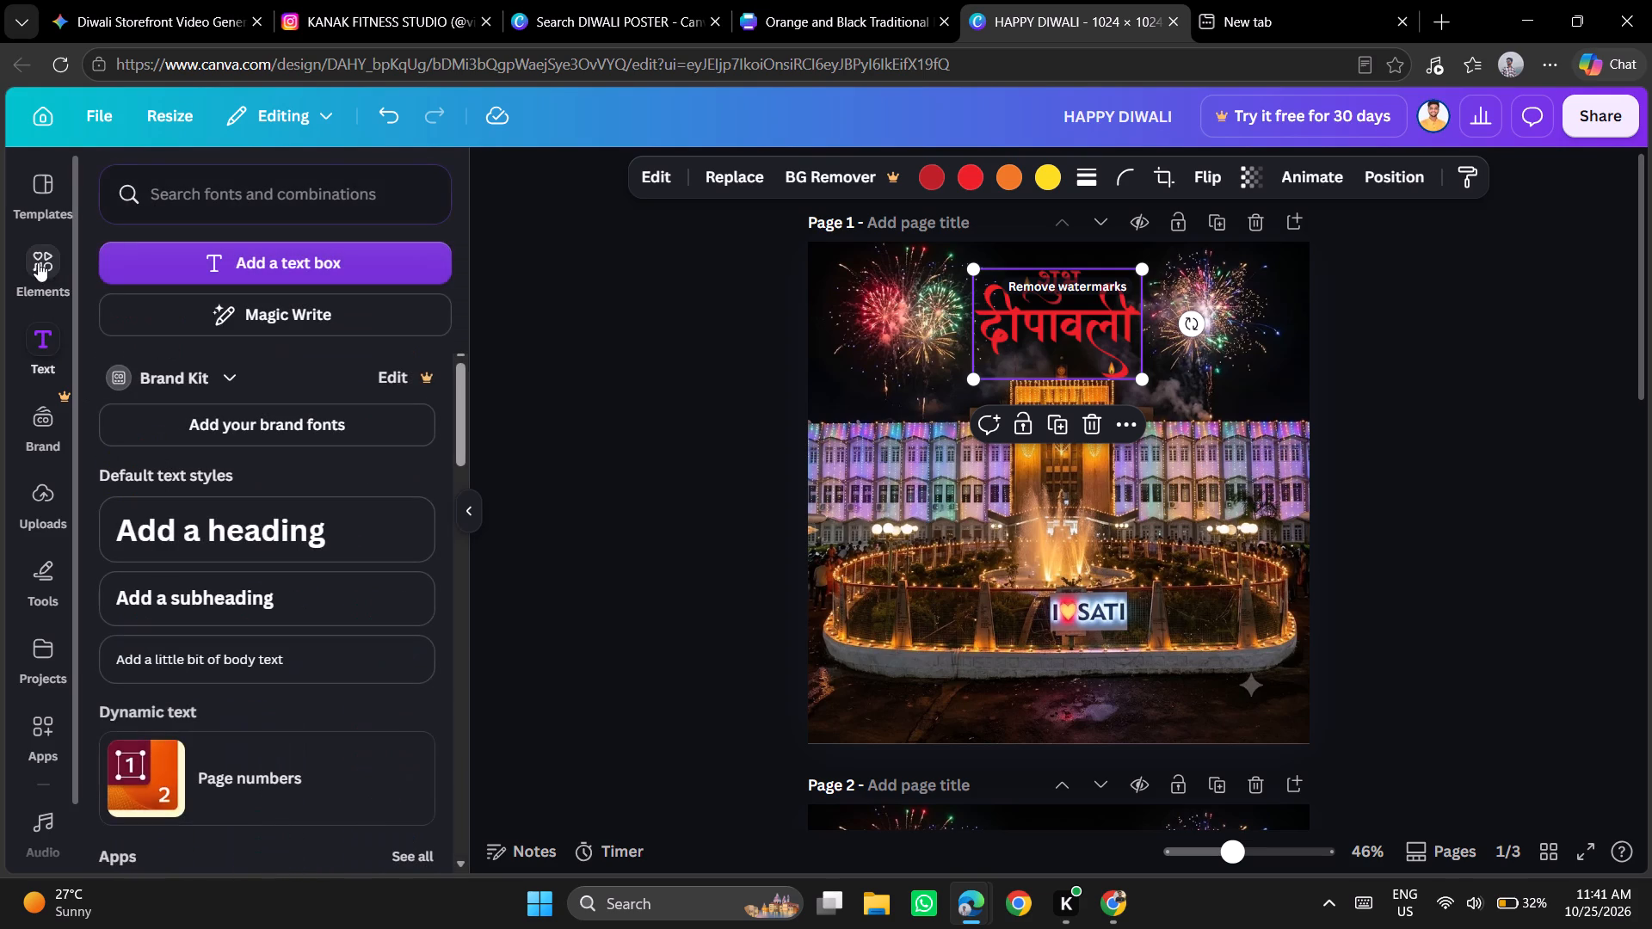
pyautogui.click(38, 262)
pyautogui.click(31, 200)
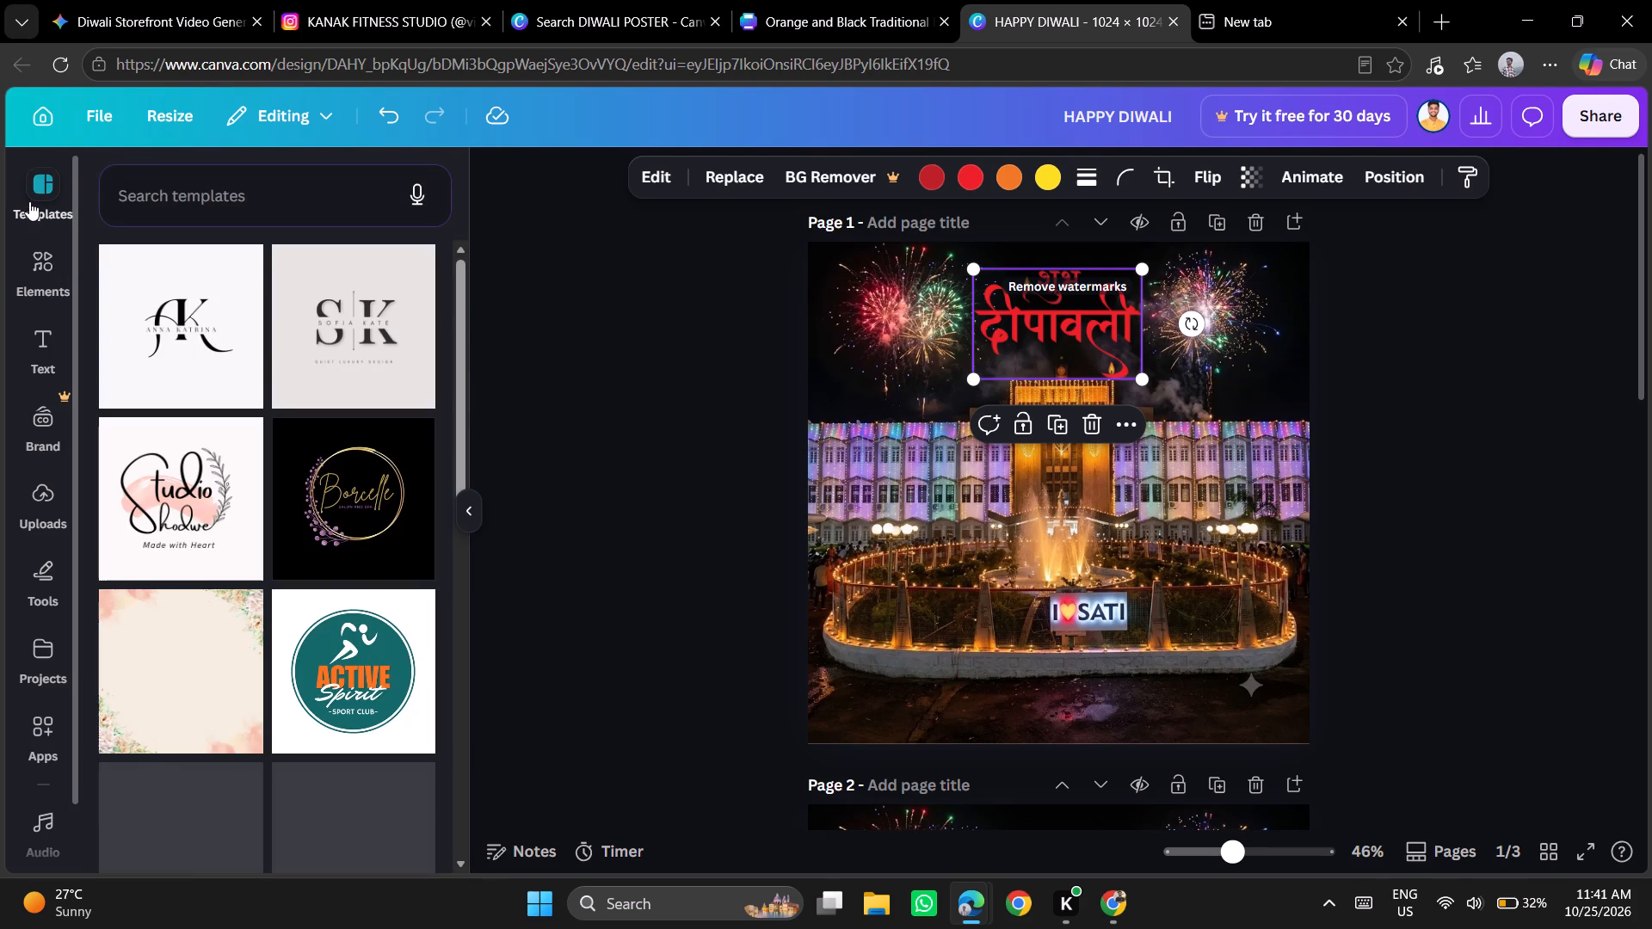
pyautogui.click(52, 575)
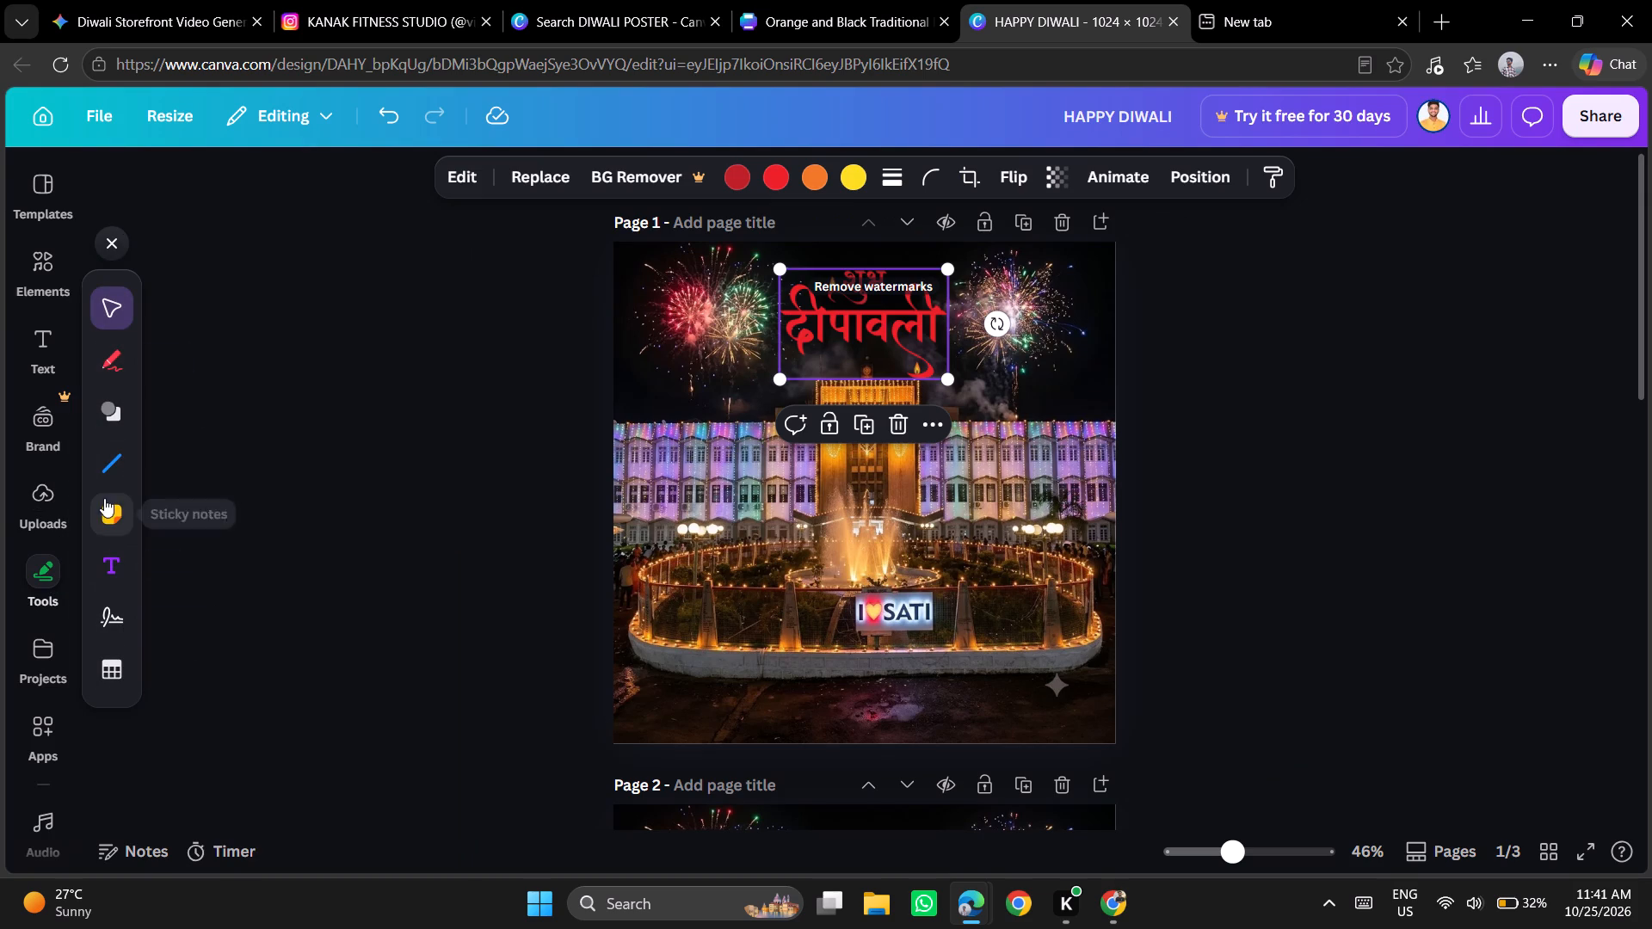
pyautogui.click(55, 649)
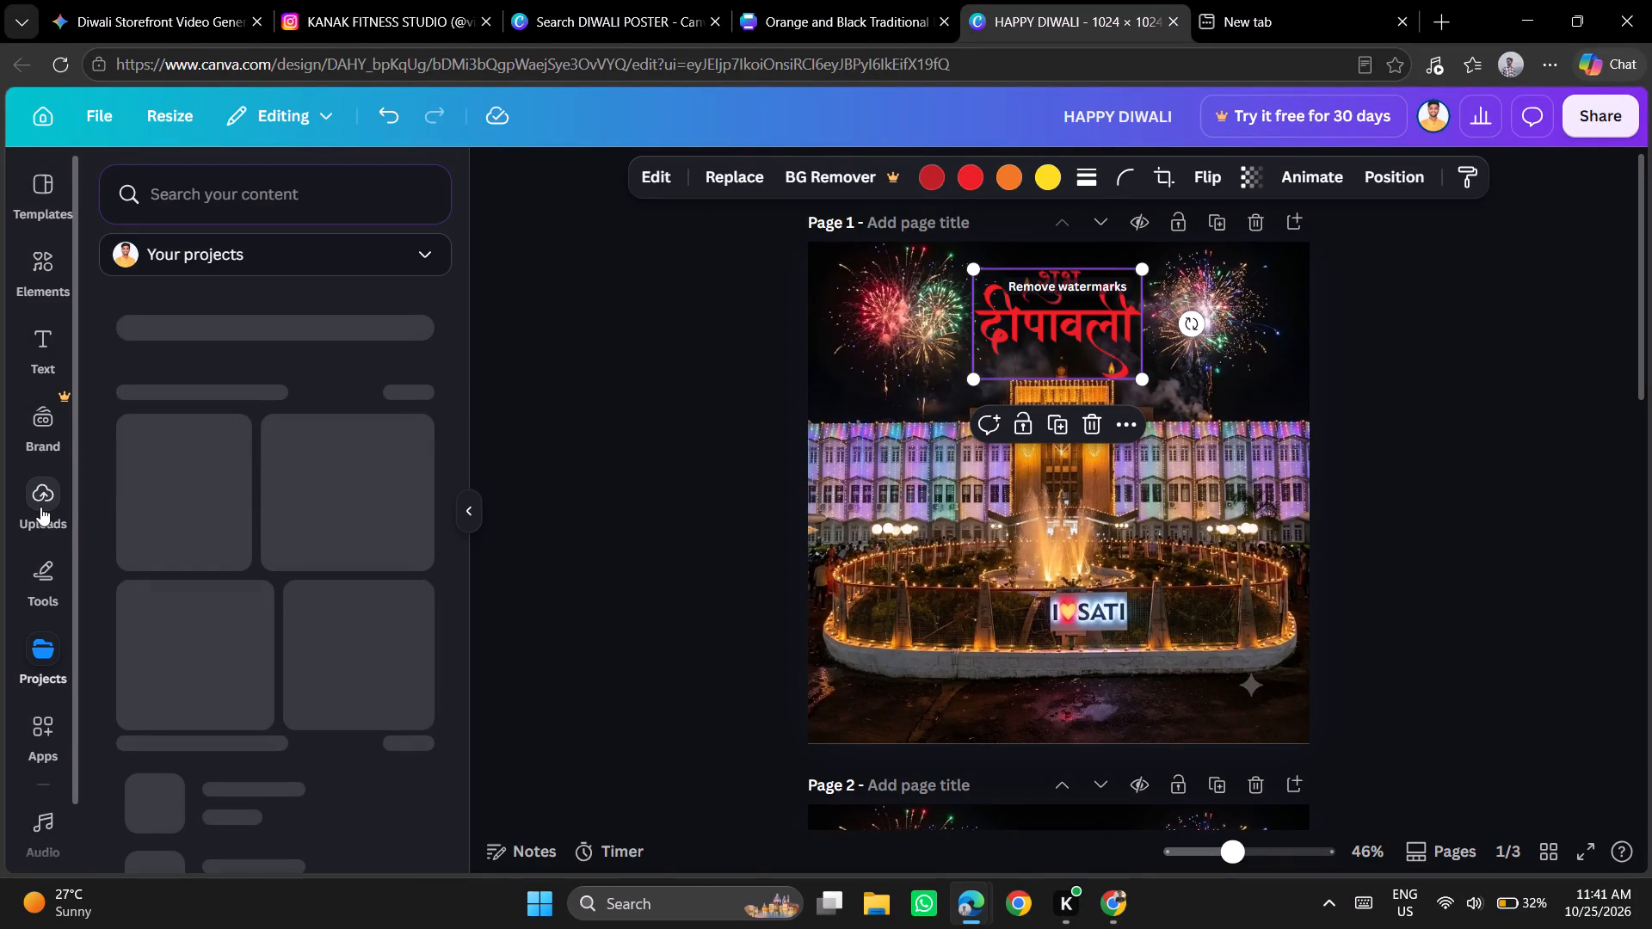
pyautogui.click(40, 507)
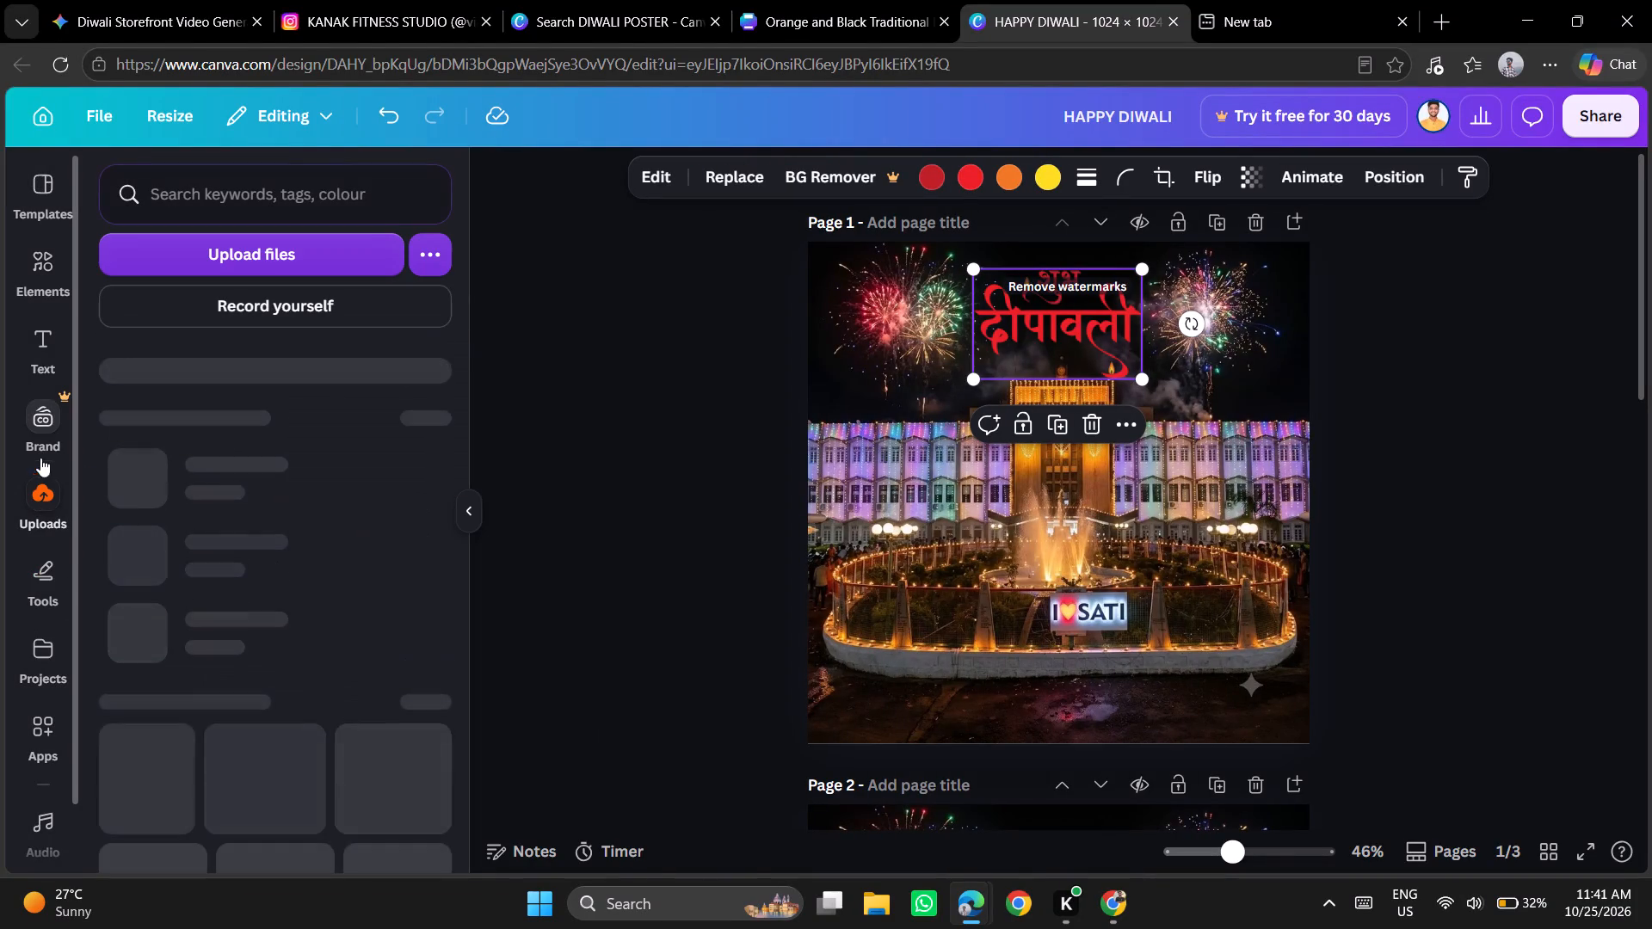
pyautogui.click(41, 415)
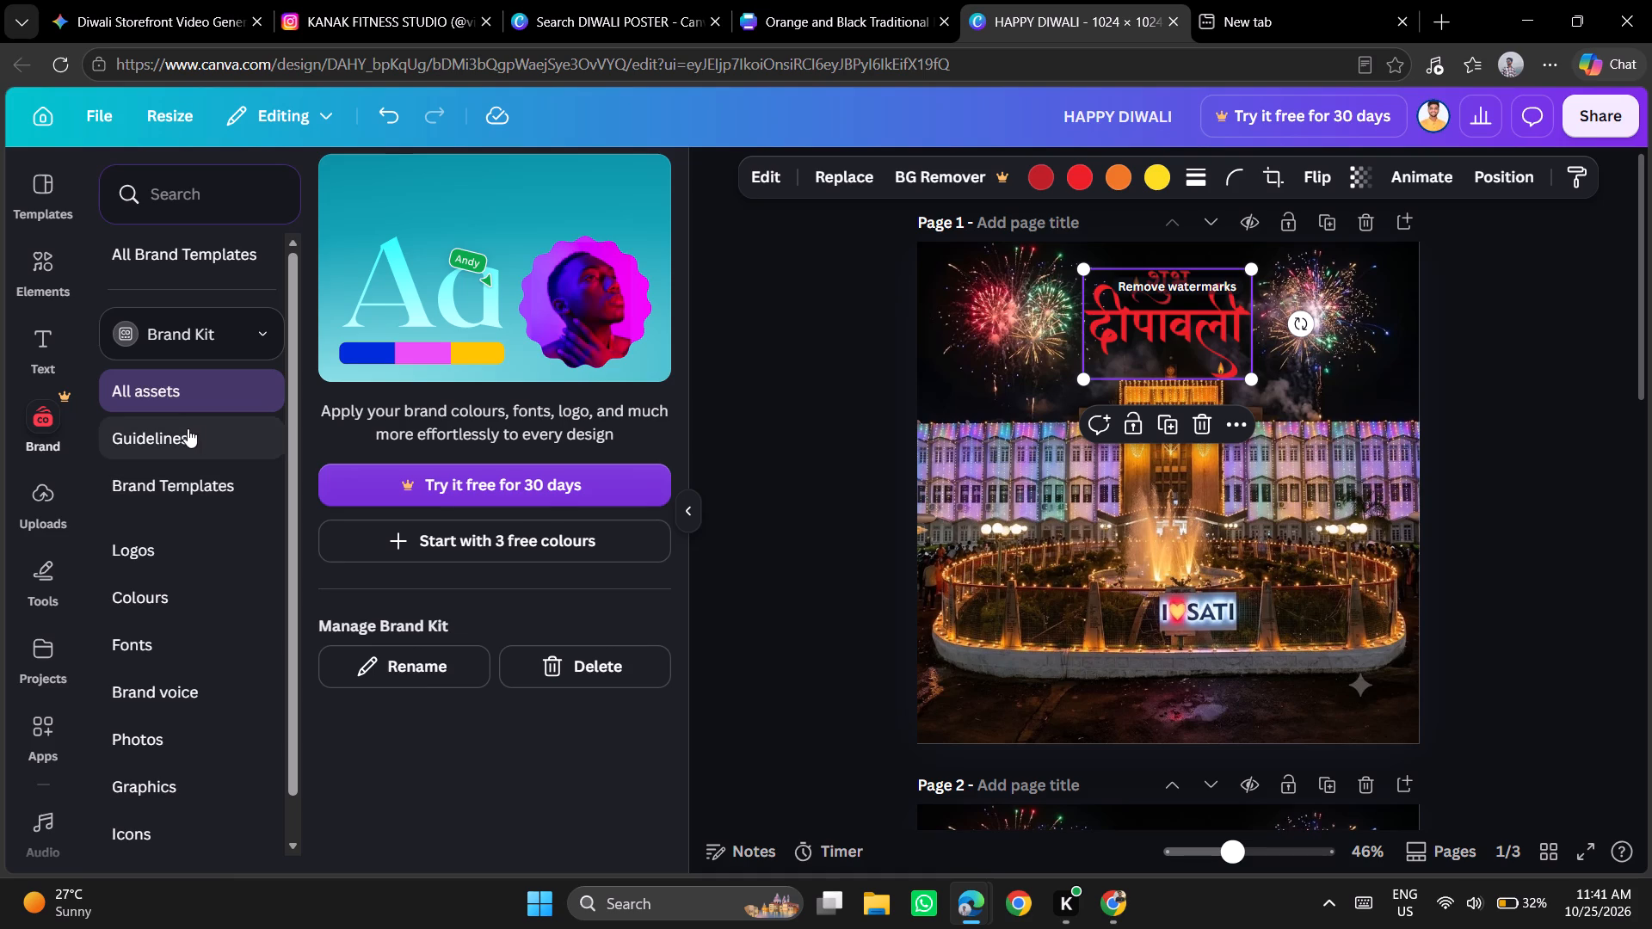
pyautogui.click(178, 588)
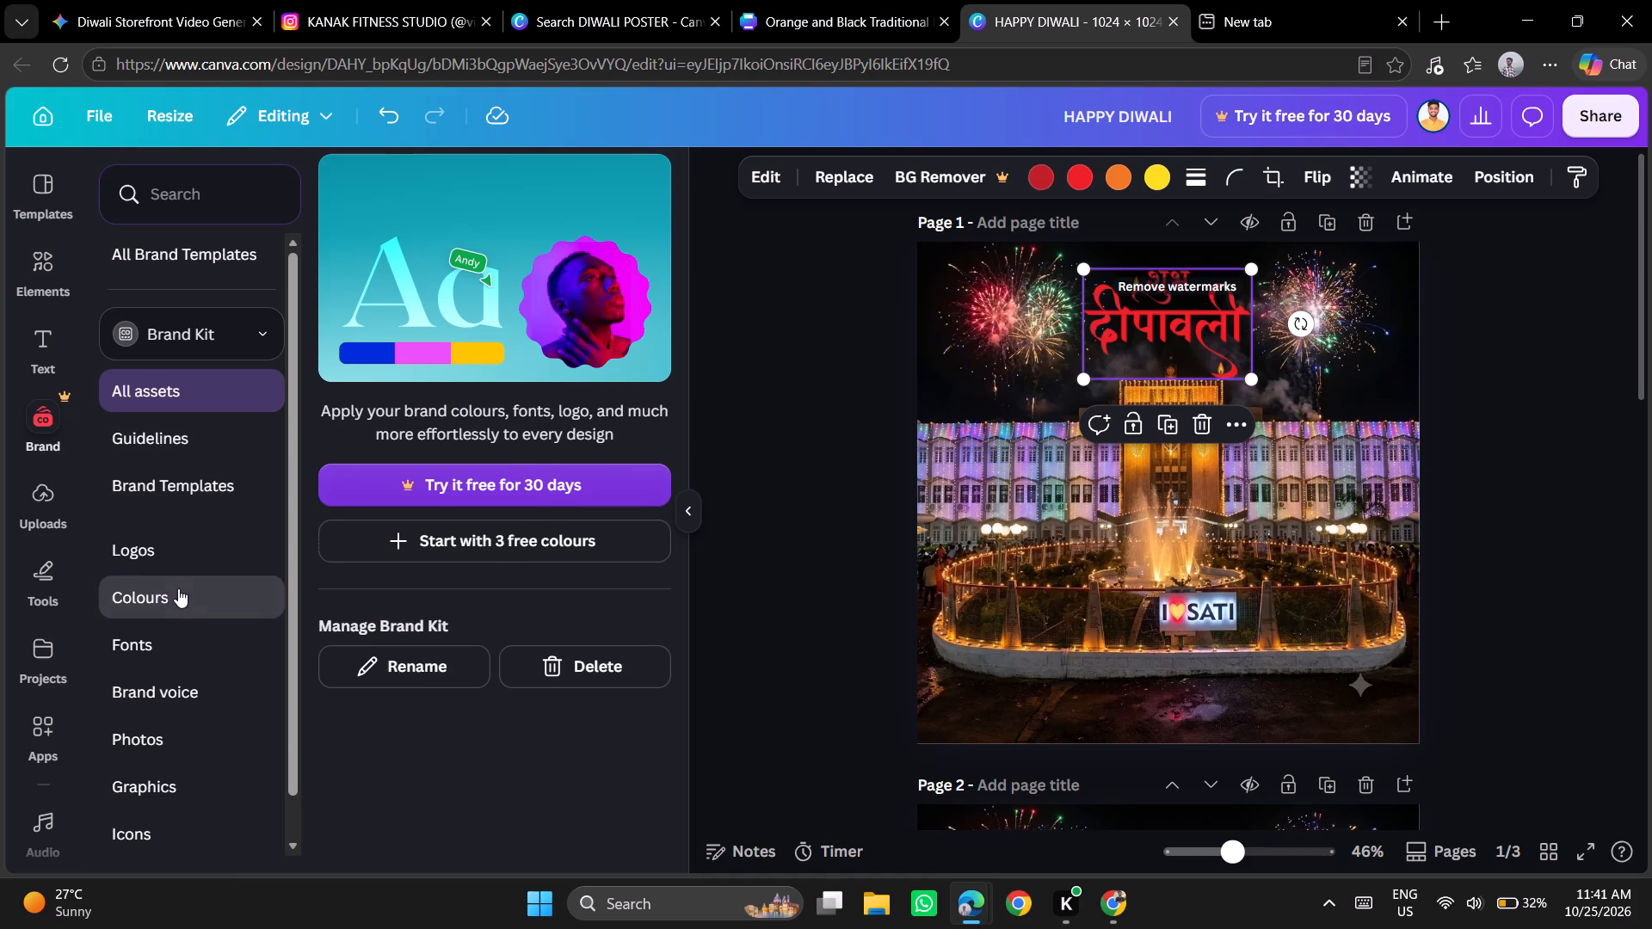
pyautogui.click(177, 614)
pyautogui.click(191, 643)
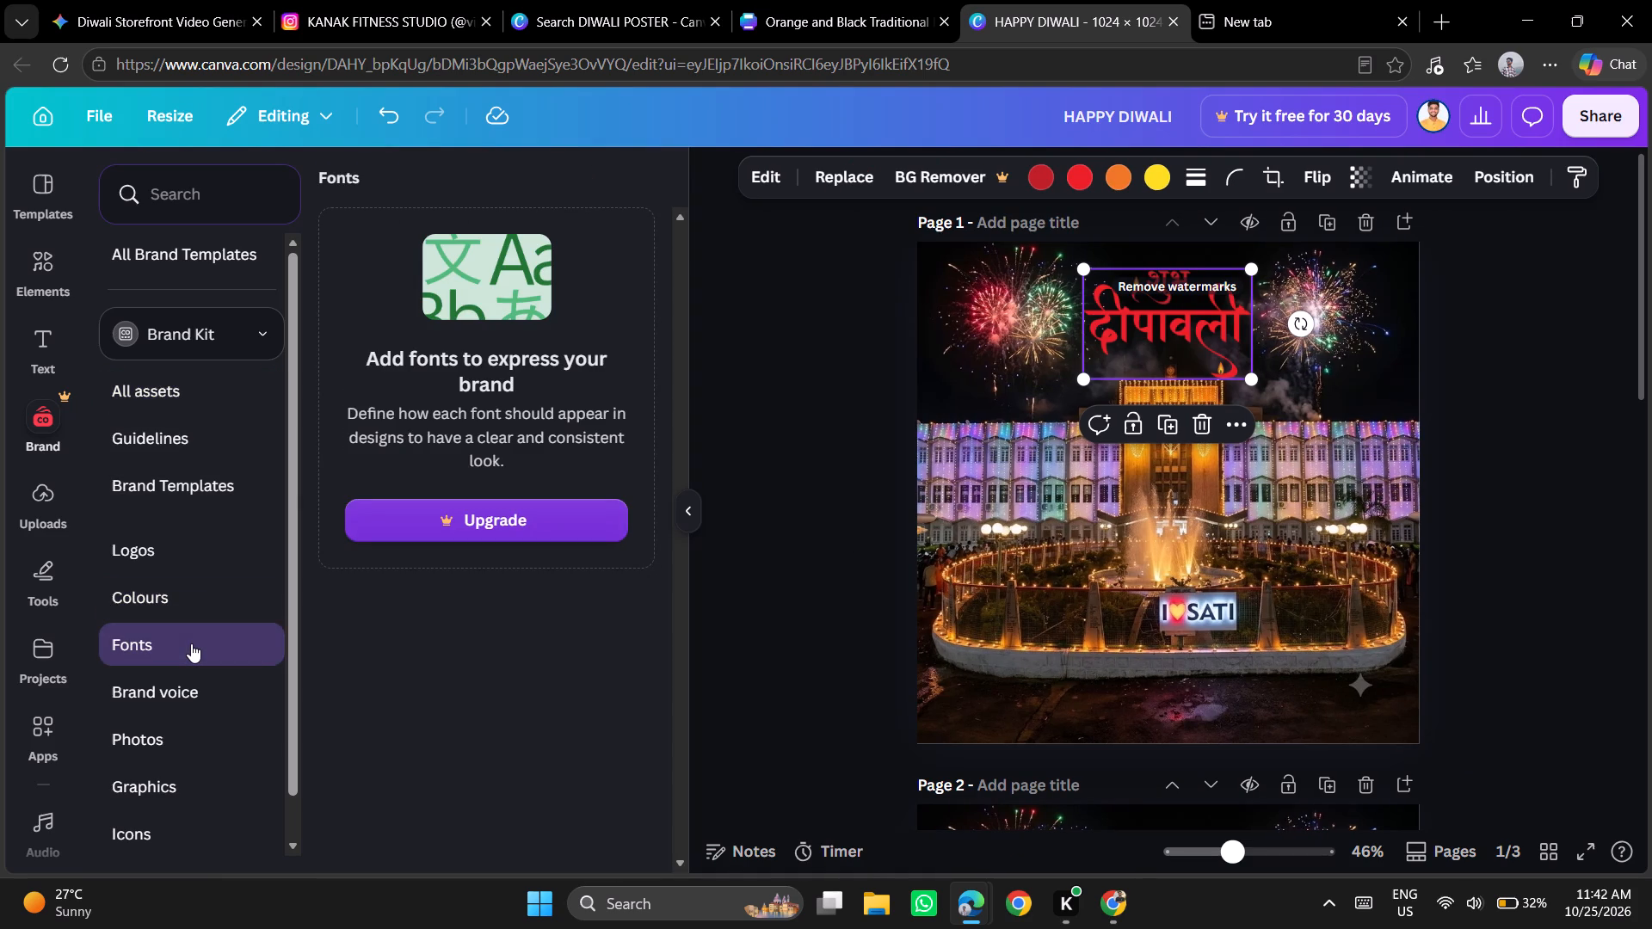
pyautogui.click(191, 643)
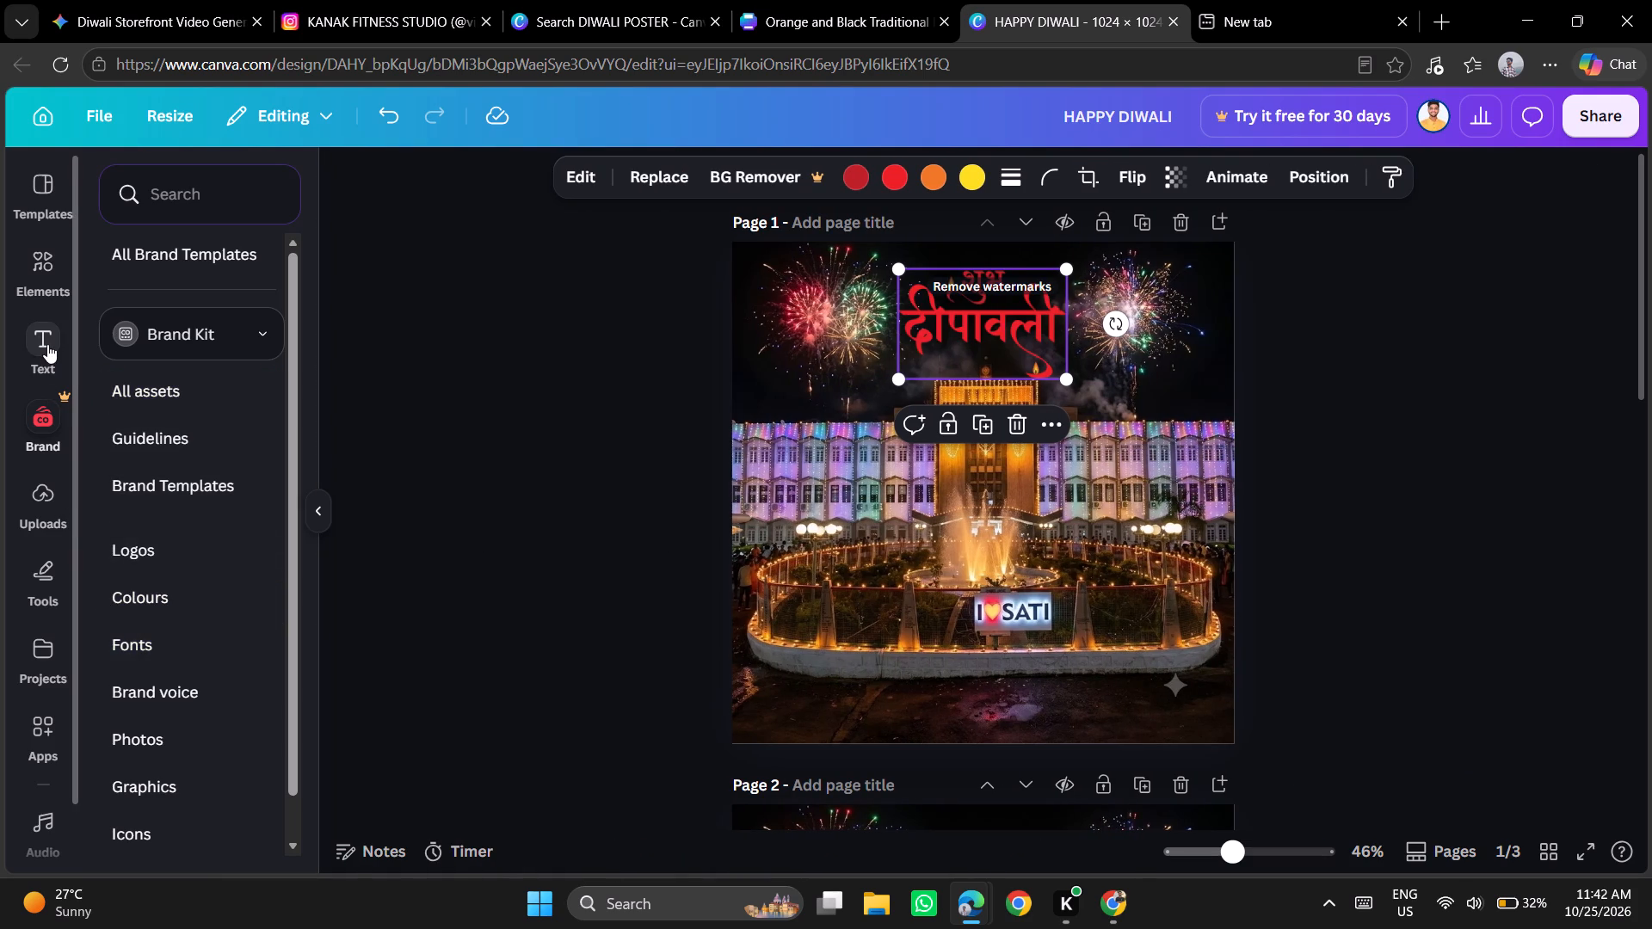
# Start Magic Write from the text options.
pyautogui.click(47, 342)
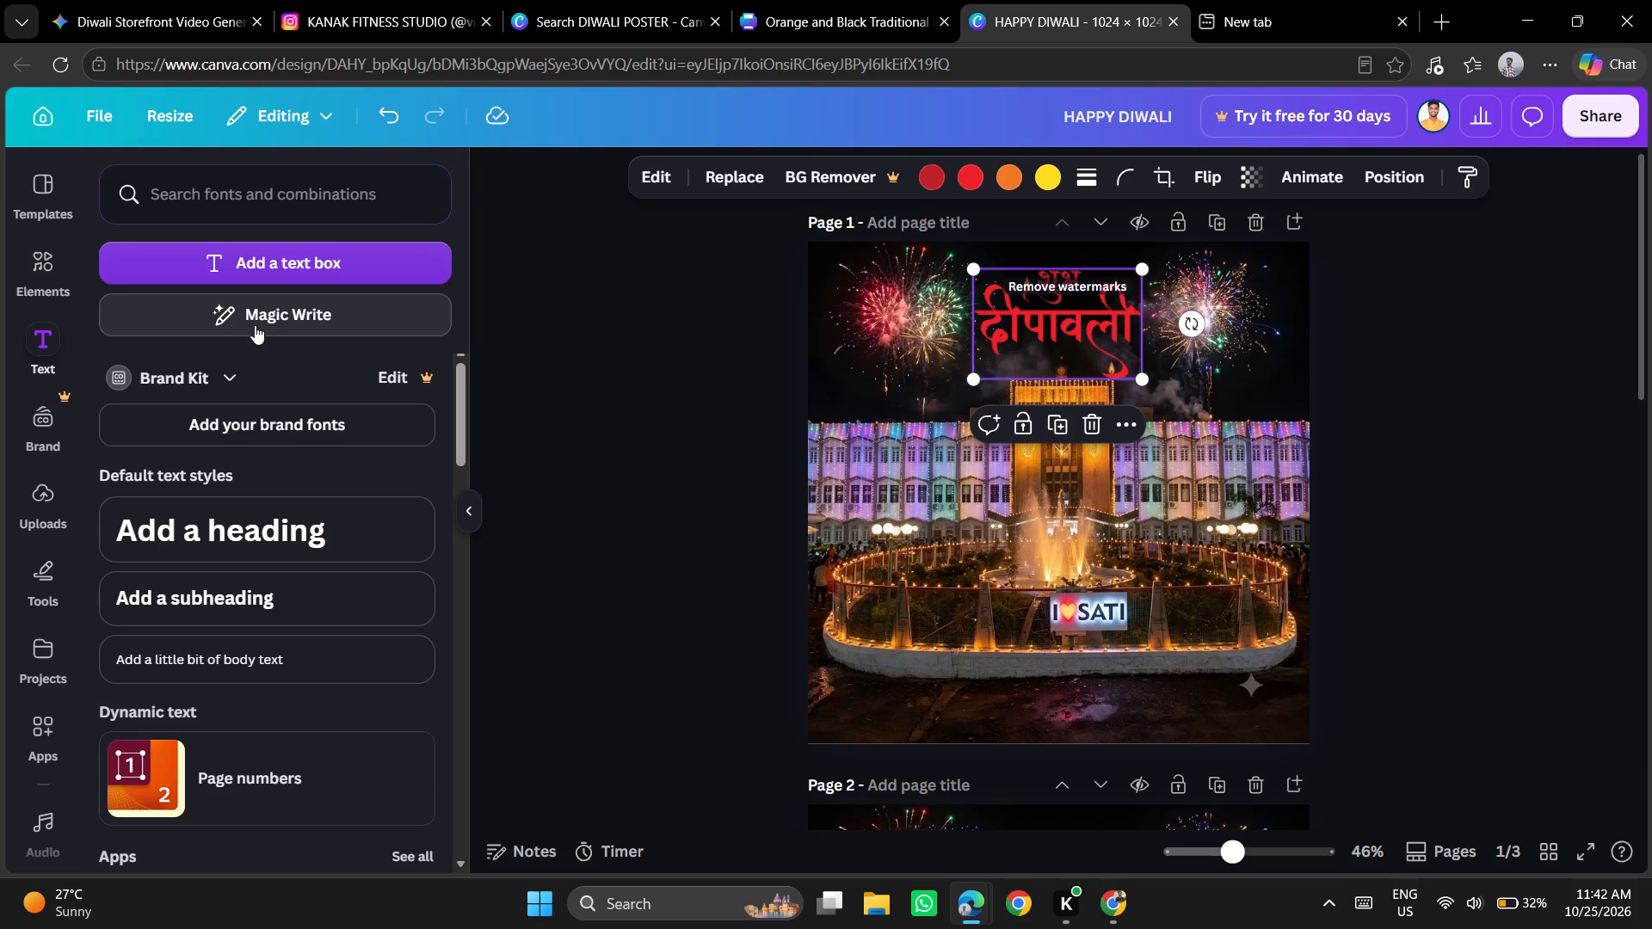
pyautogui.click(263, 307)
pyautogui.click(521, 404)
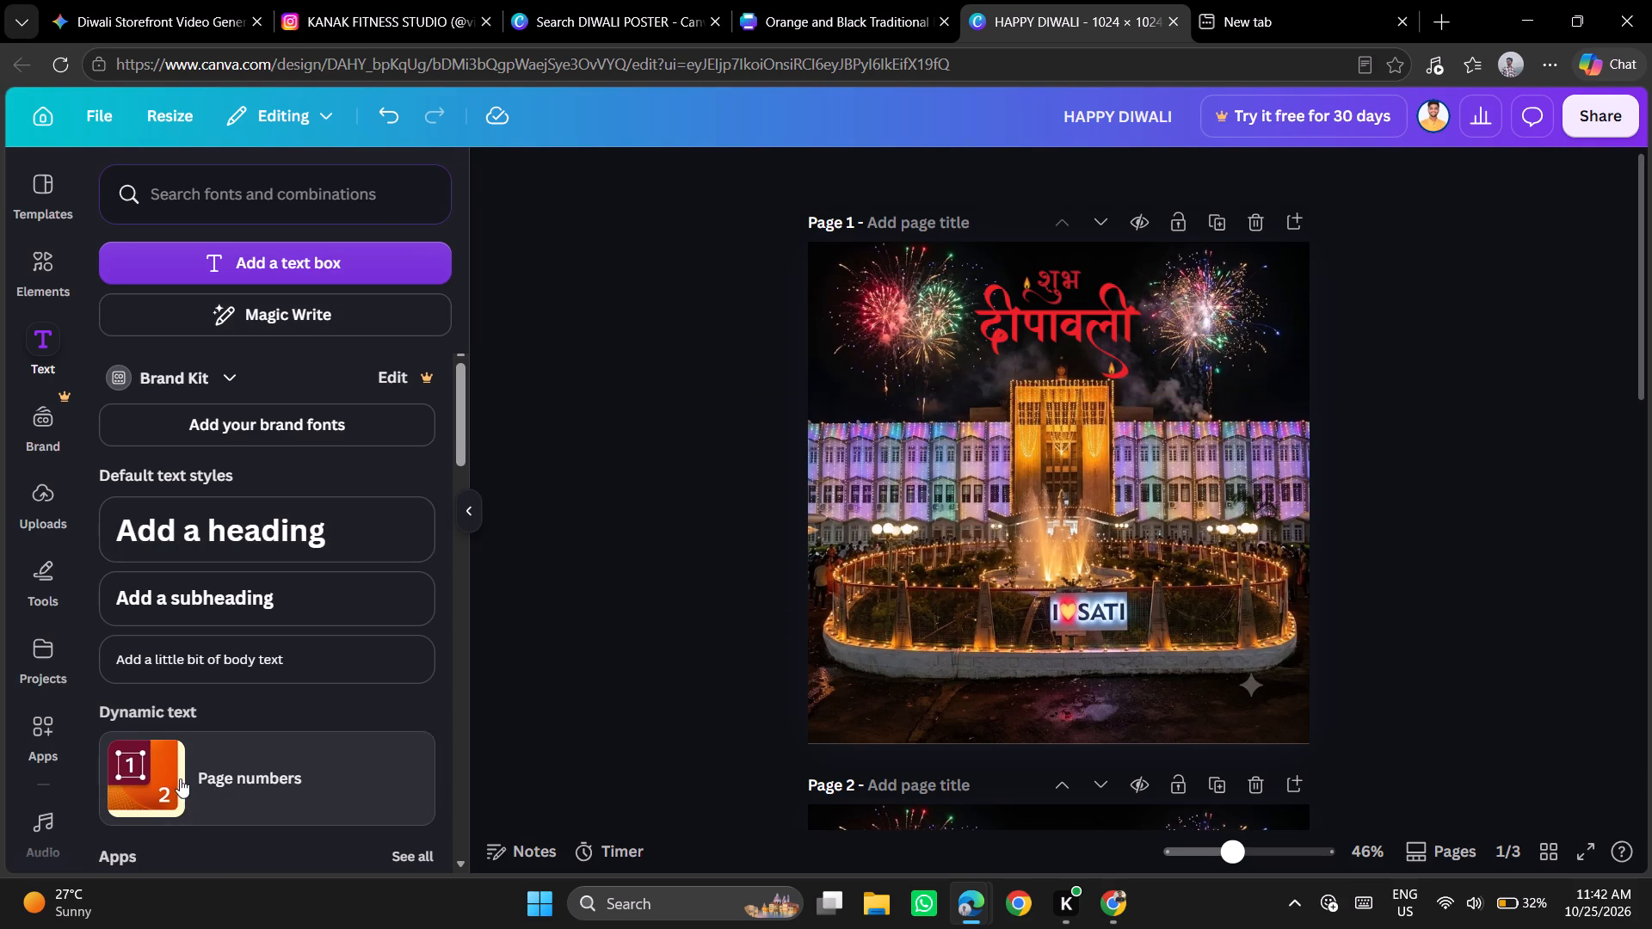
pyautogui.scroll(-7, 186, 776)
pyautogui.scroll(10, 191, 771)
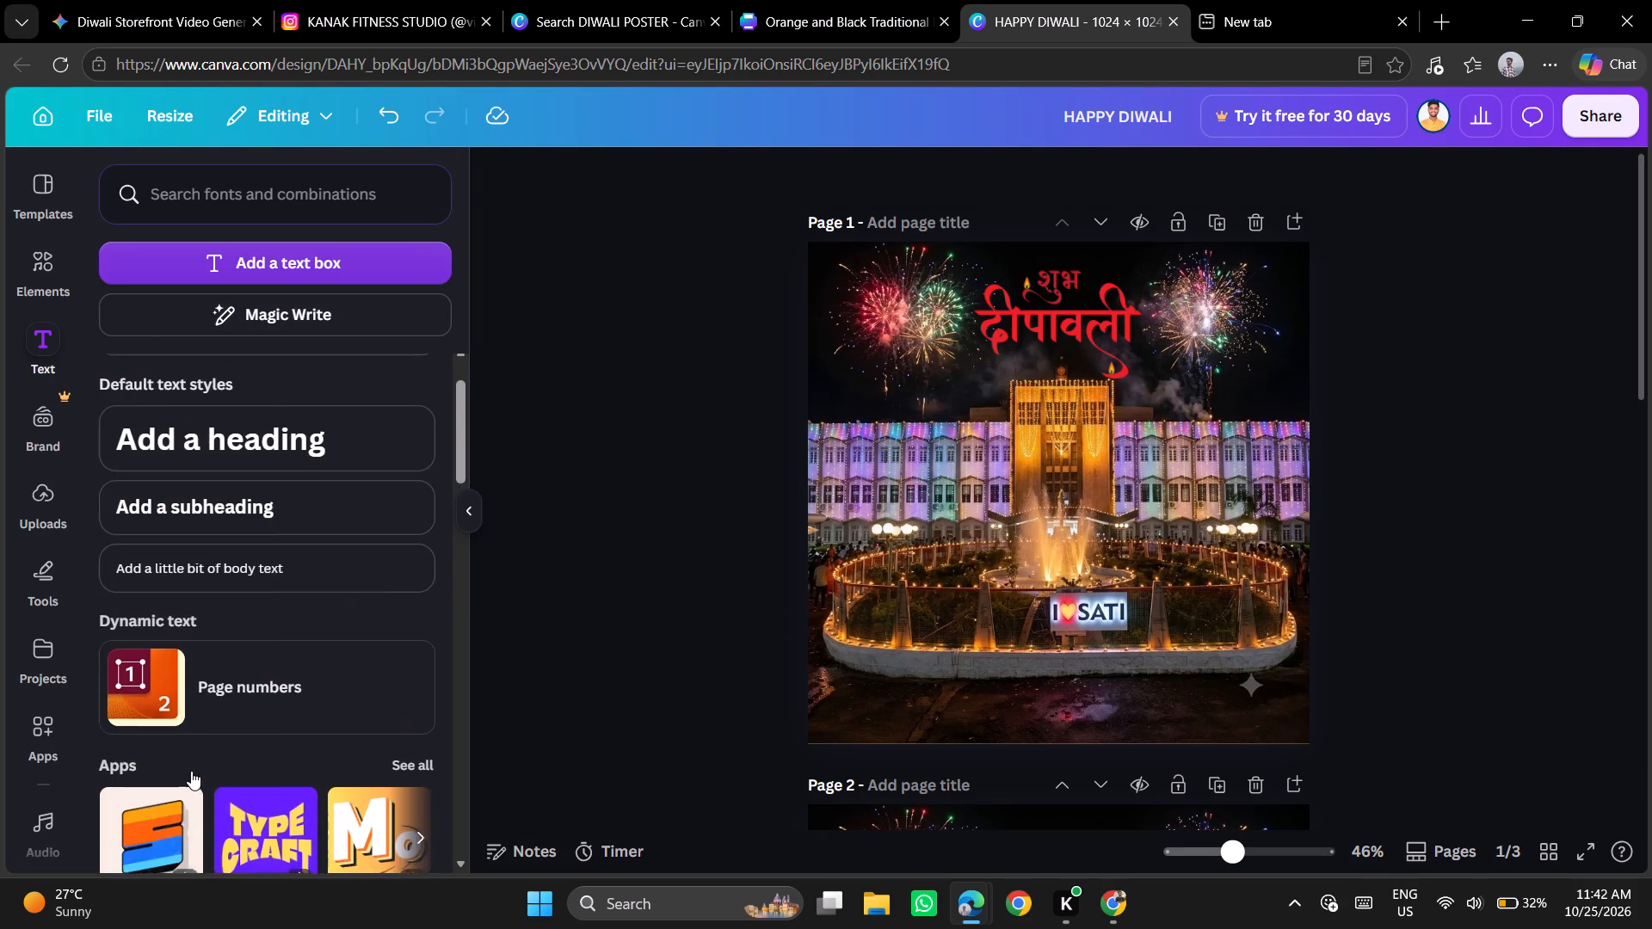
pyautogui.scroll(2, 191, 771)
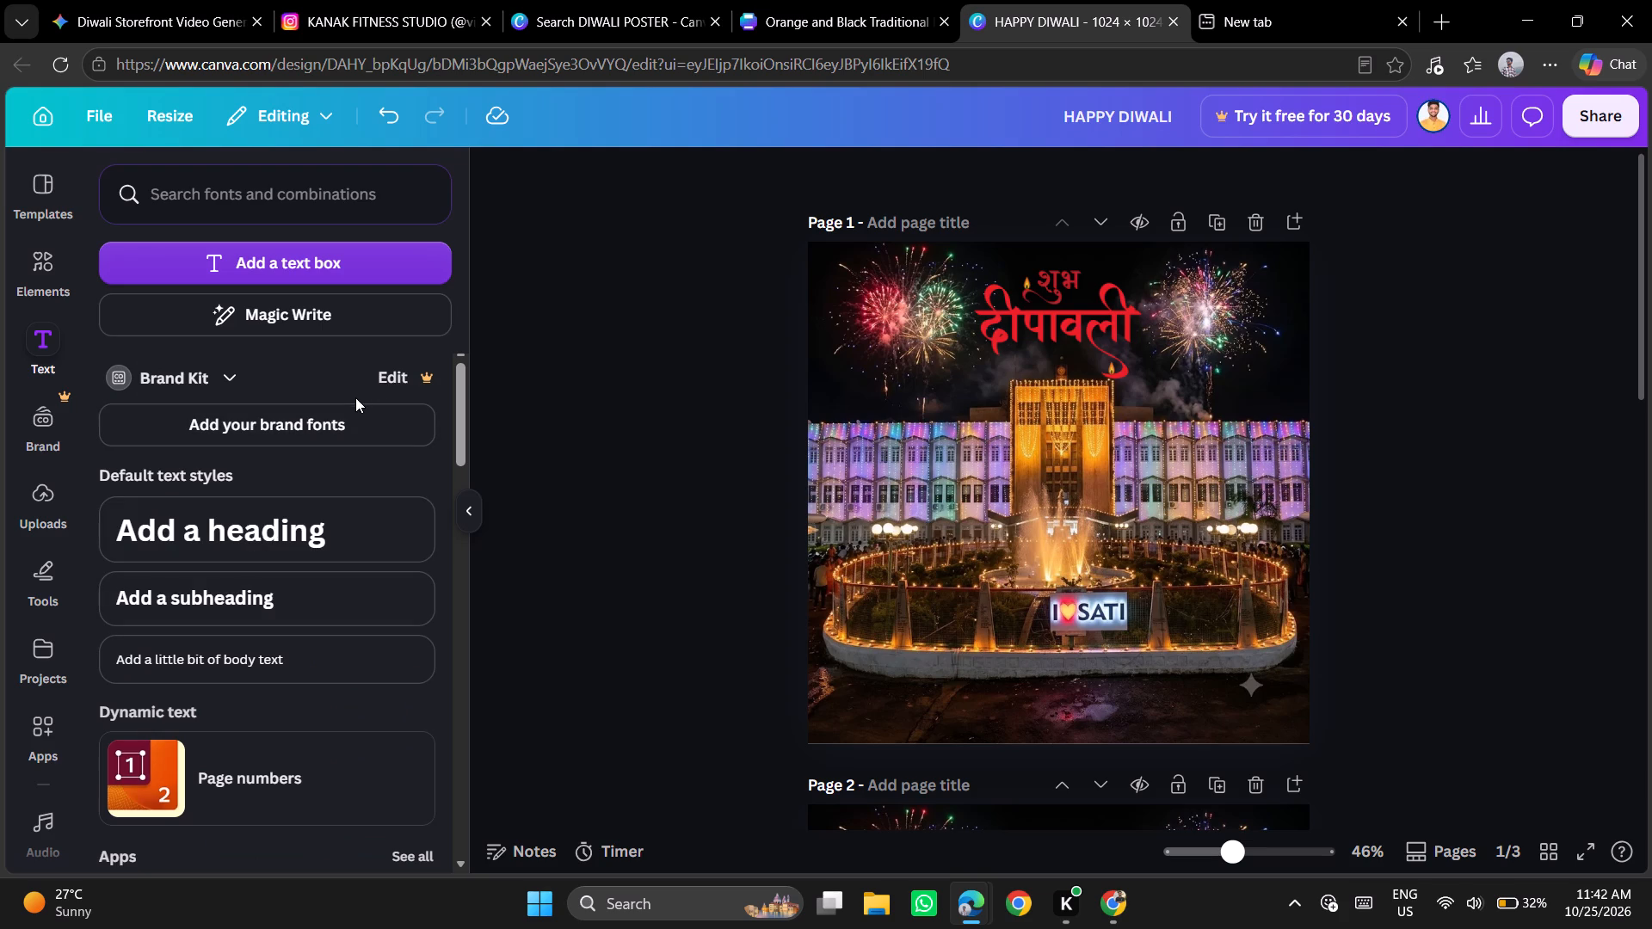
# Check the details of the recently used red "शुभ दीपावली" graphic in the design elements.
pyautogui.click(52, 263)
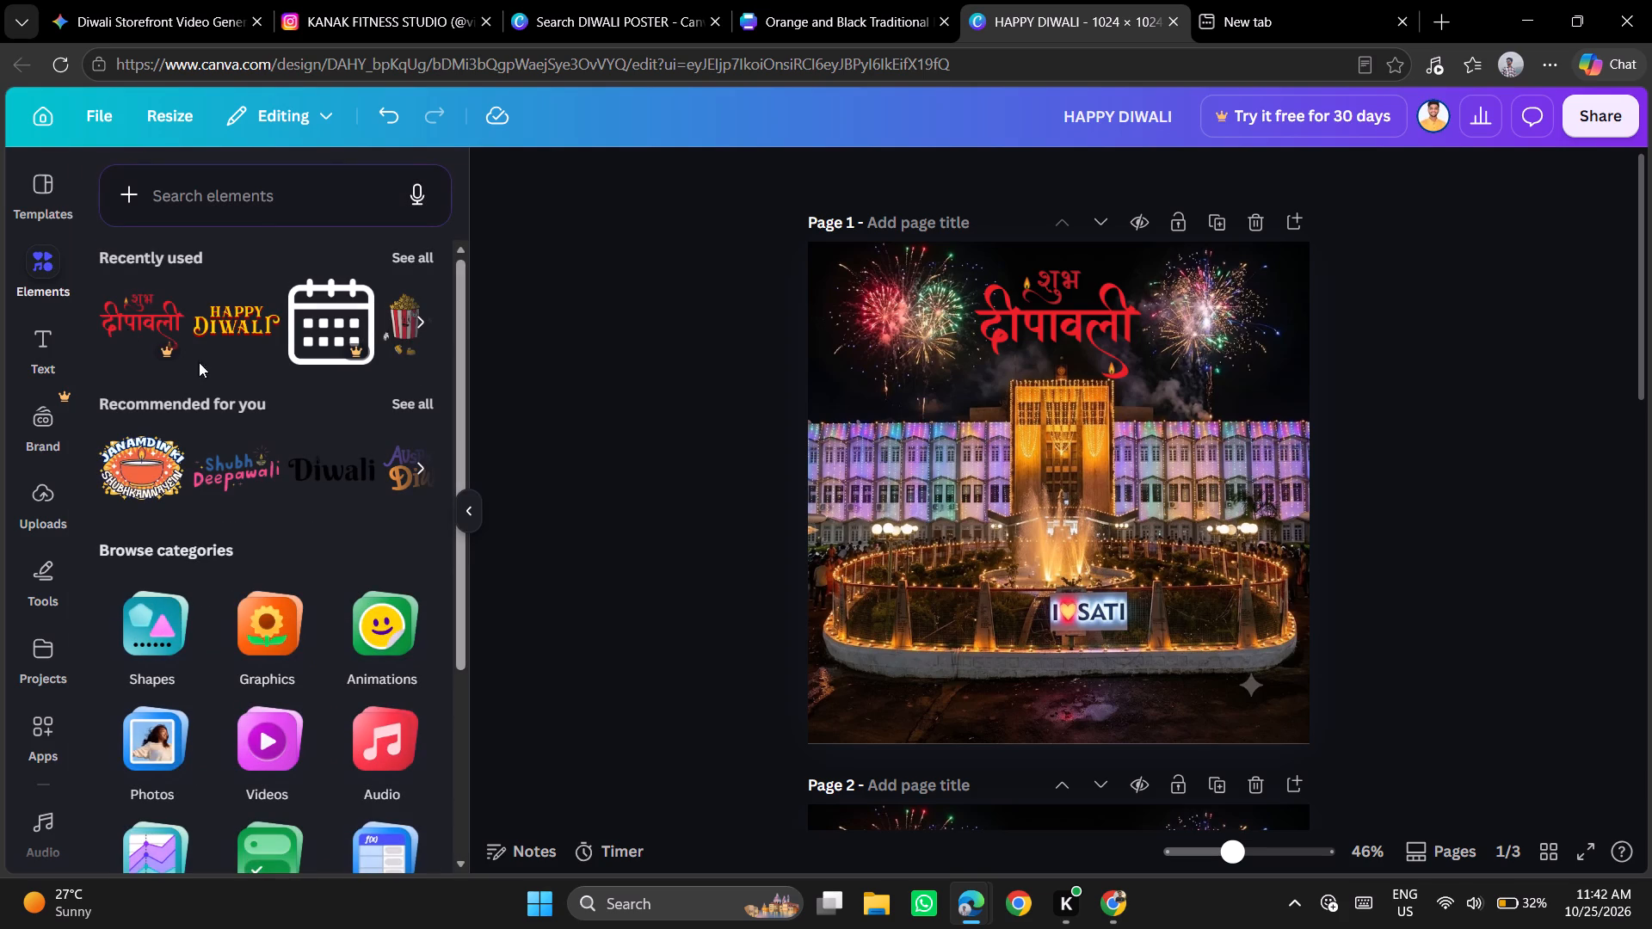
pyautogui.rightClick(155, 317)
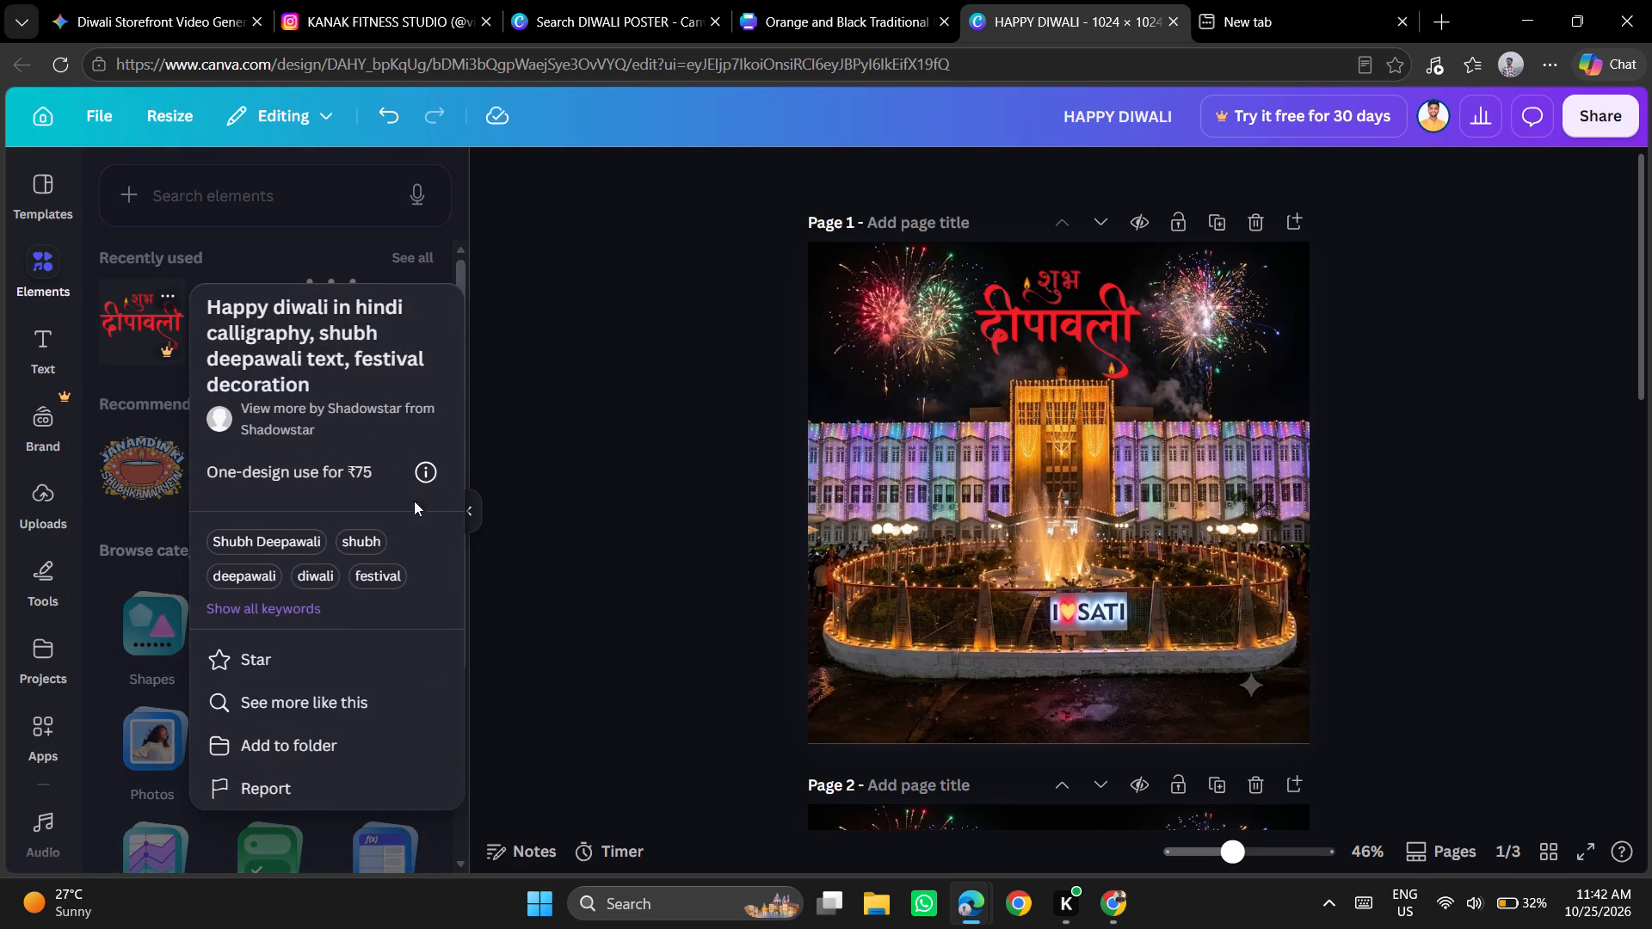
pyautogui.click(576, 537)
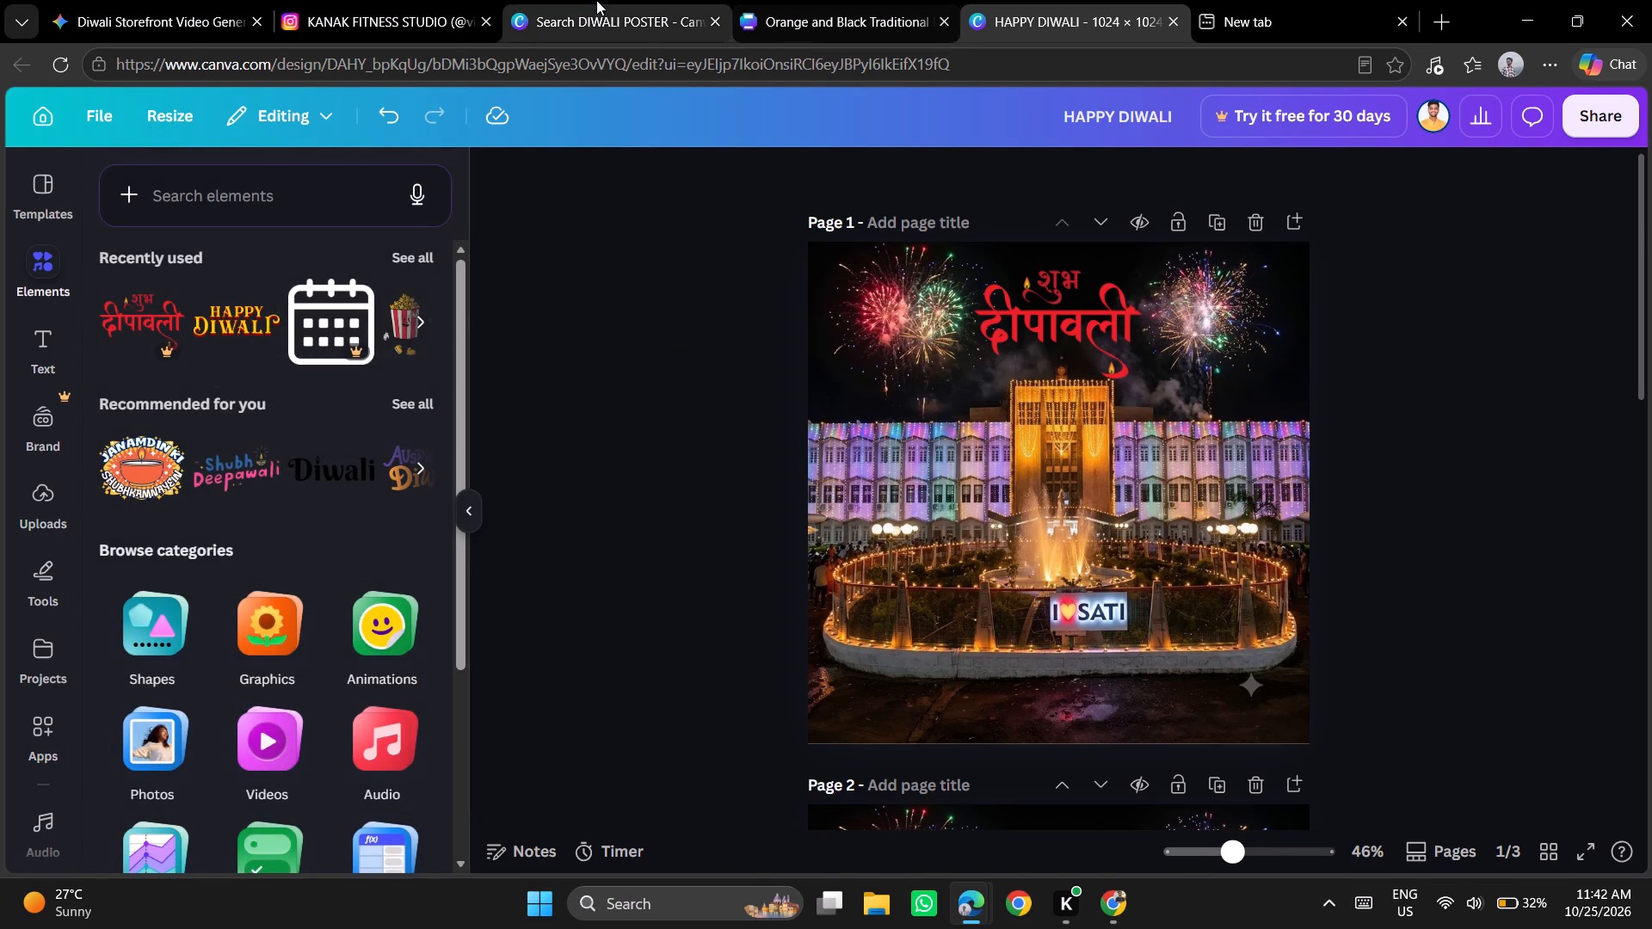
# Switch to Google Chrome and search Google for "canva" from the new tab page.
pyautogui.click(596, 0)
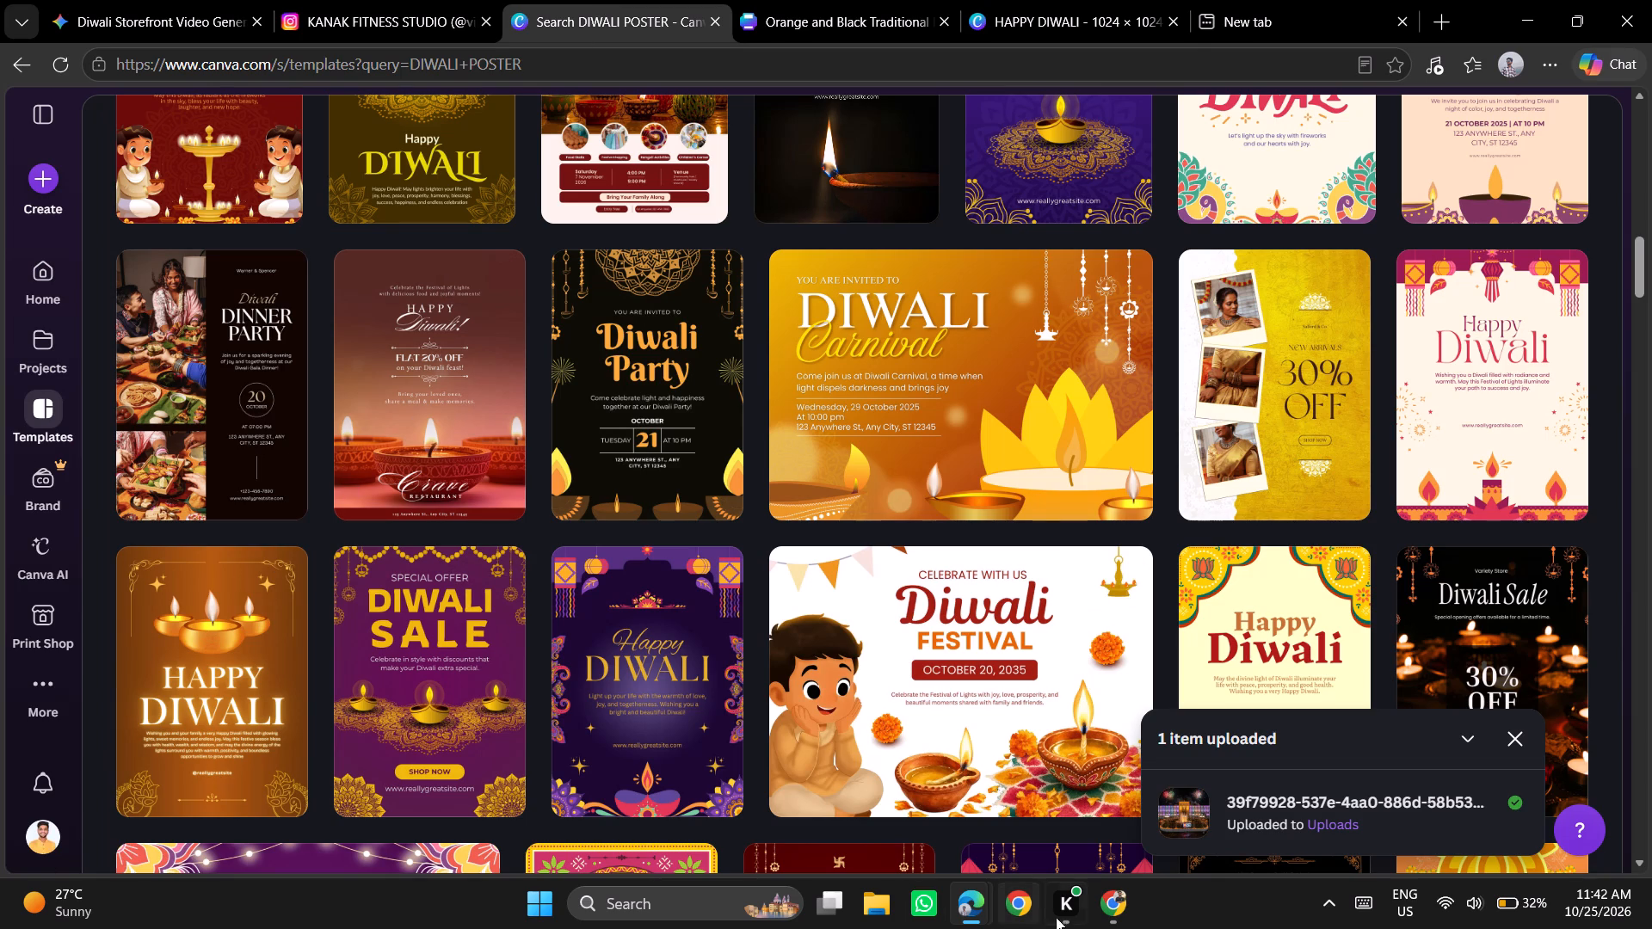
pyautogui.click(1105, 920)
pyautogui.click(880, 7)
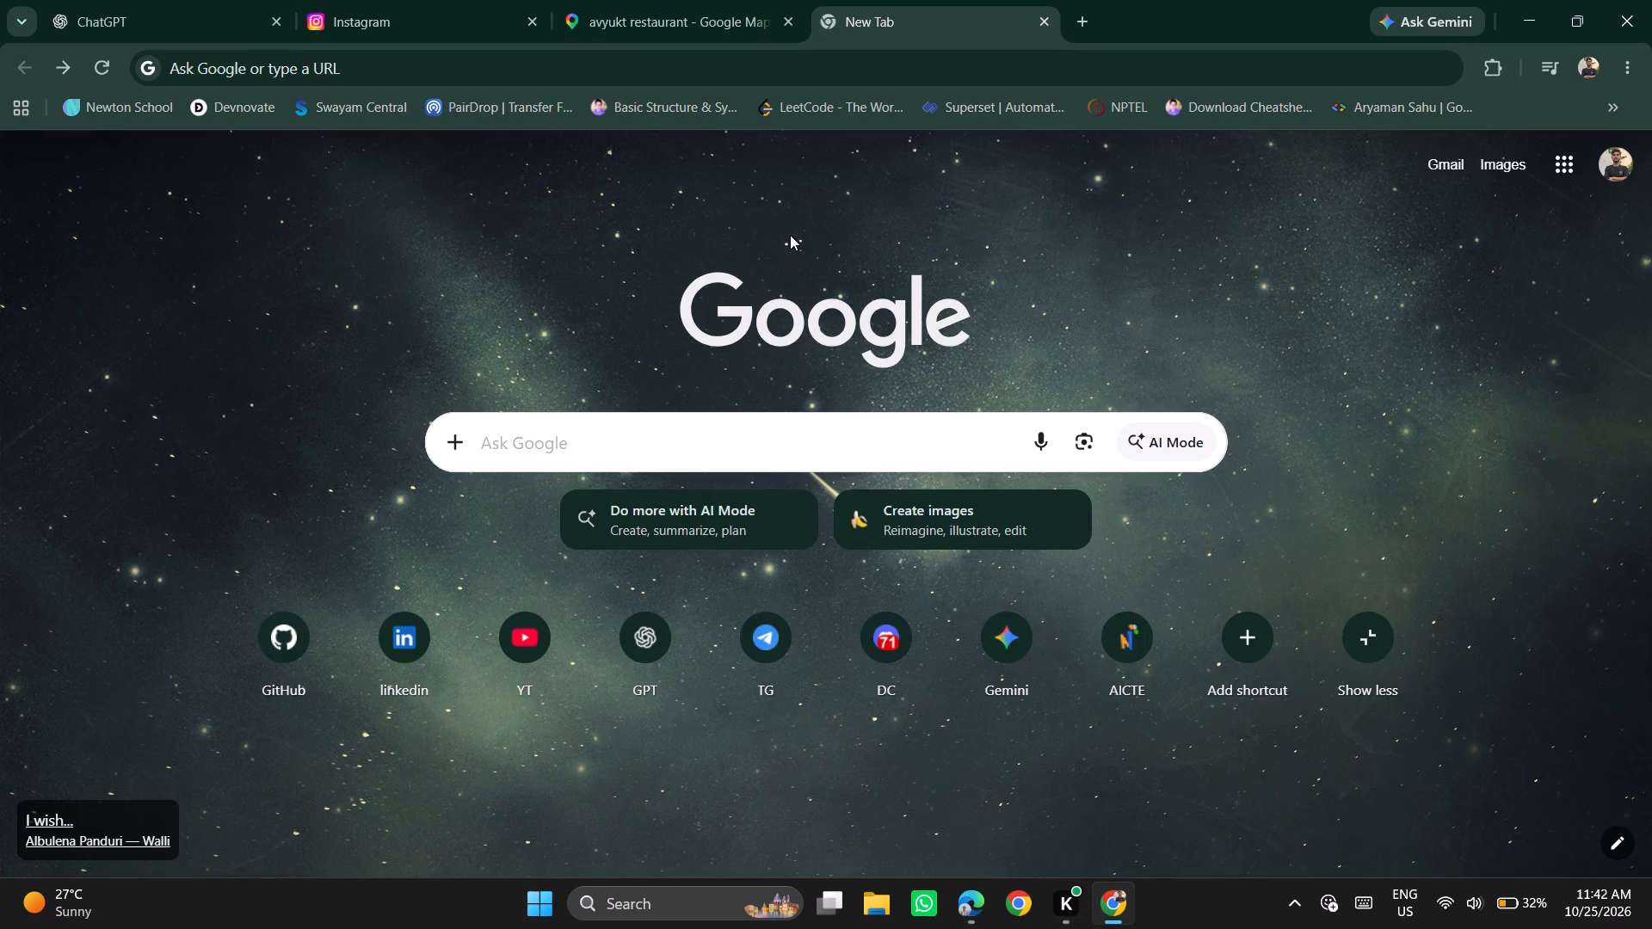
pyautogui.click(795, 459)
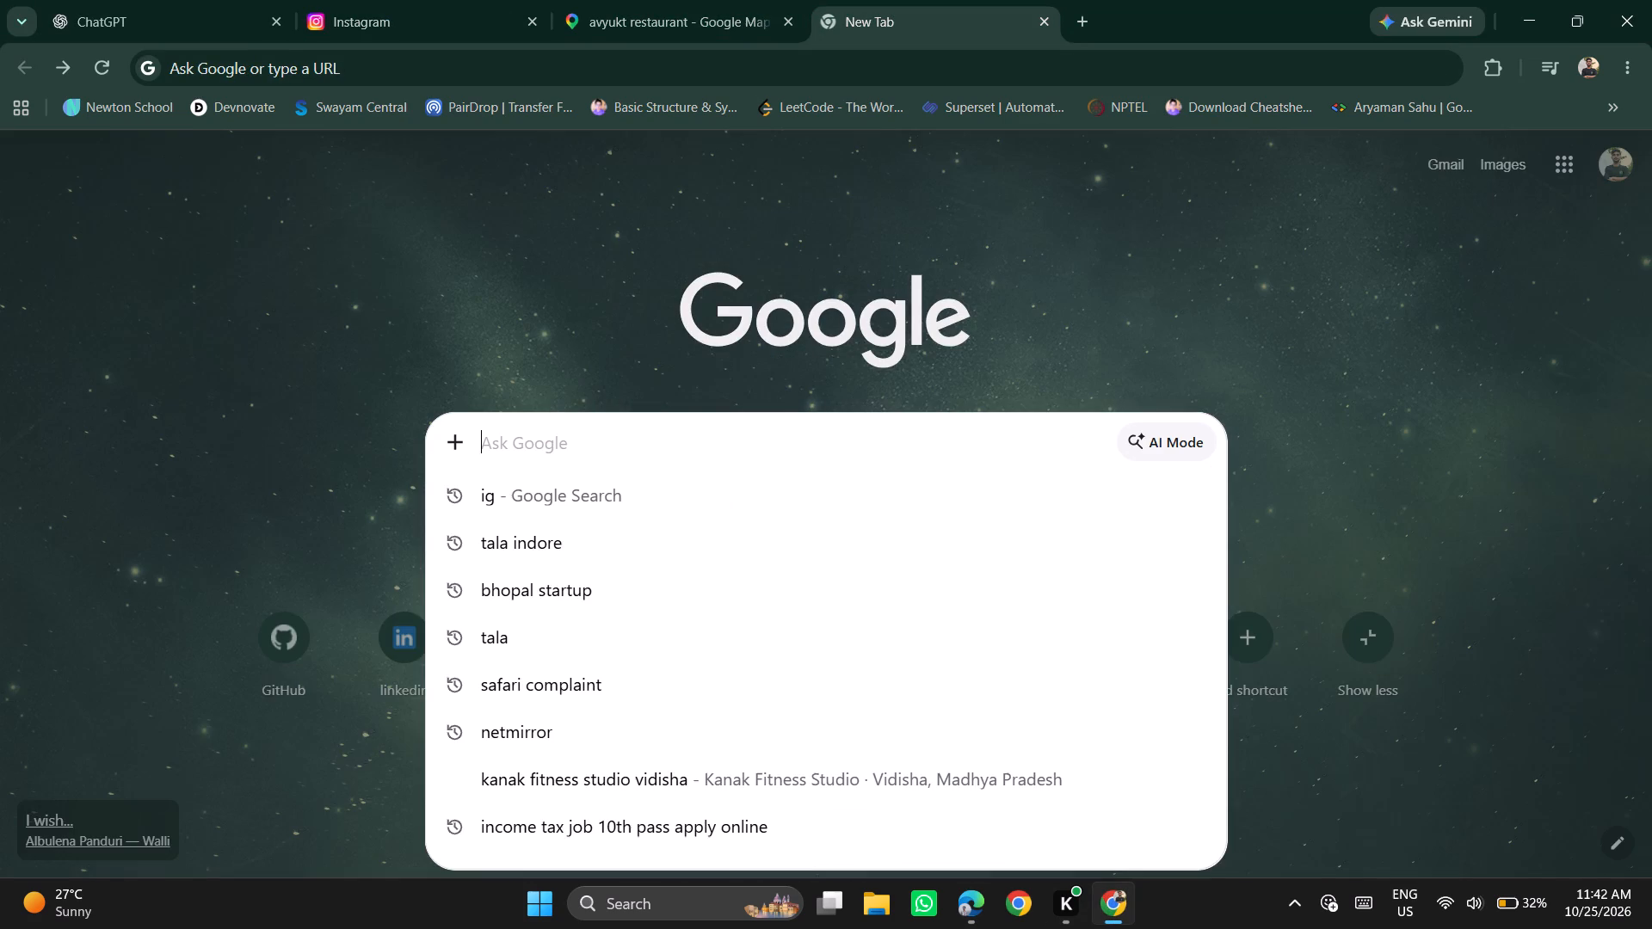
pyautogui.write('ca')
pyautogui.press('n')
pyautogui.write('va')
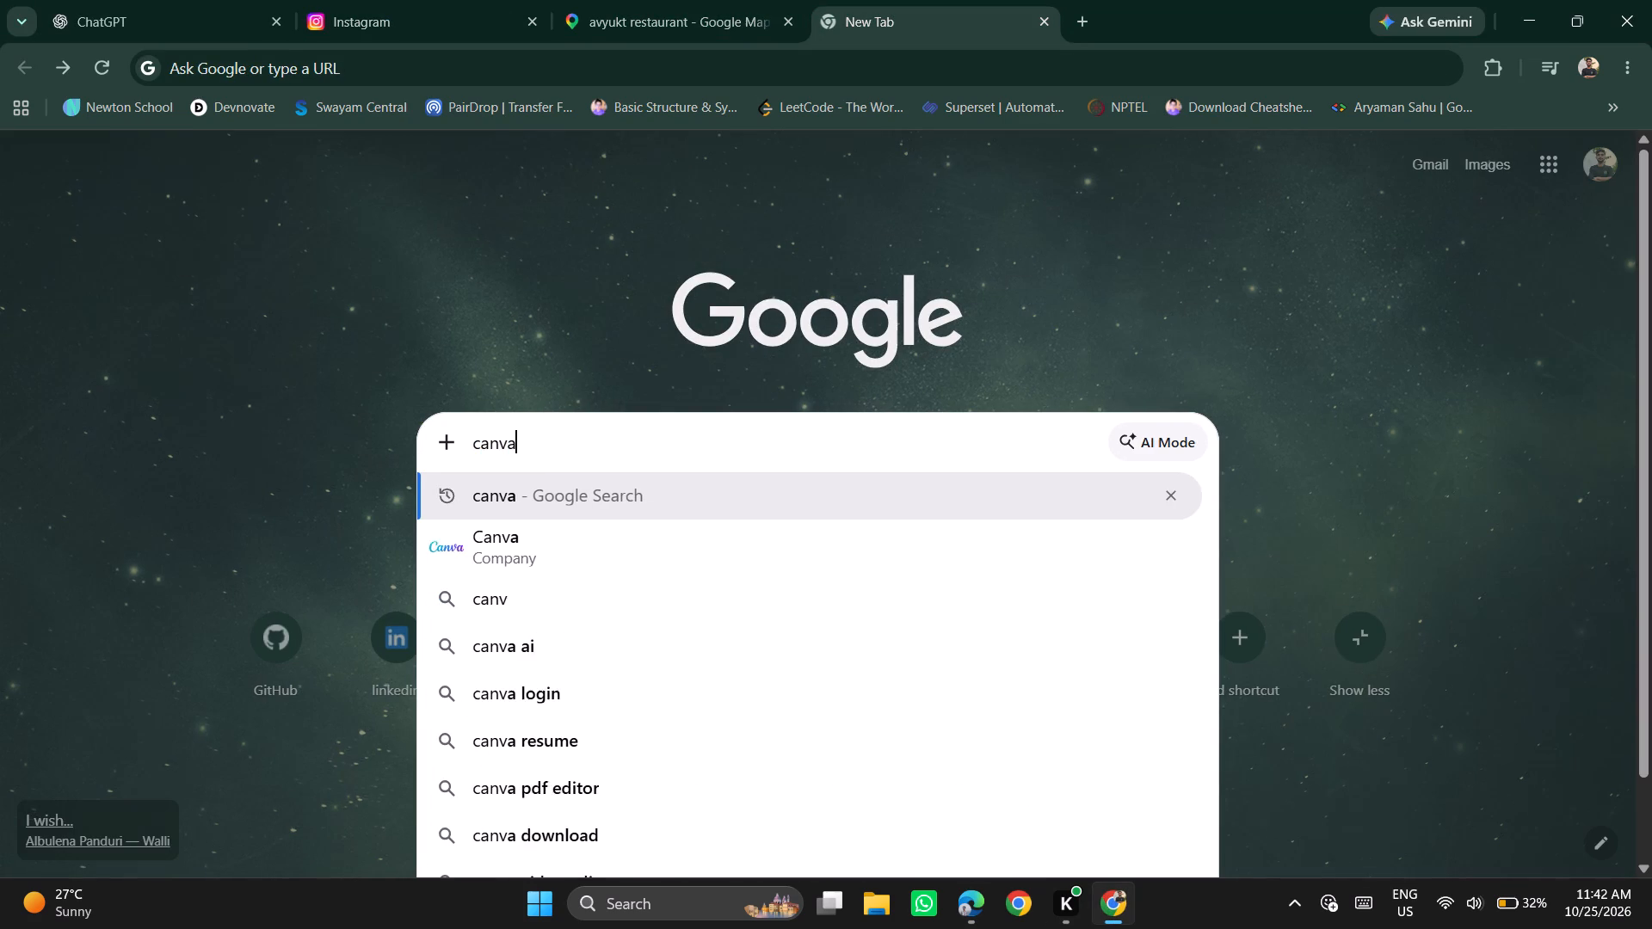
pyautogui.click(775, 499)
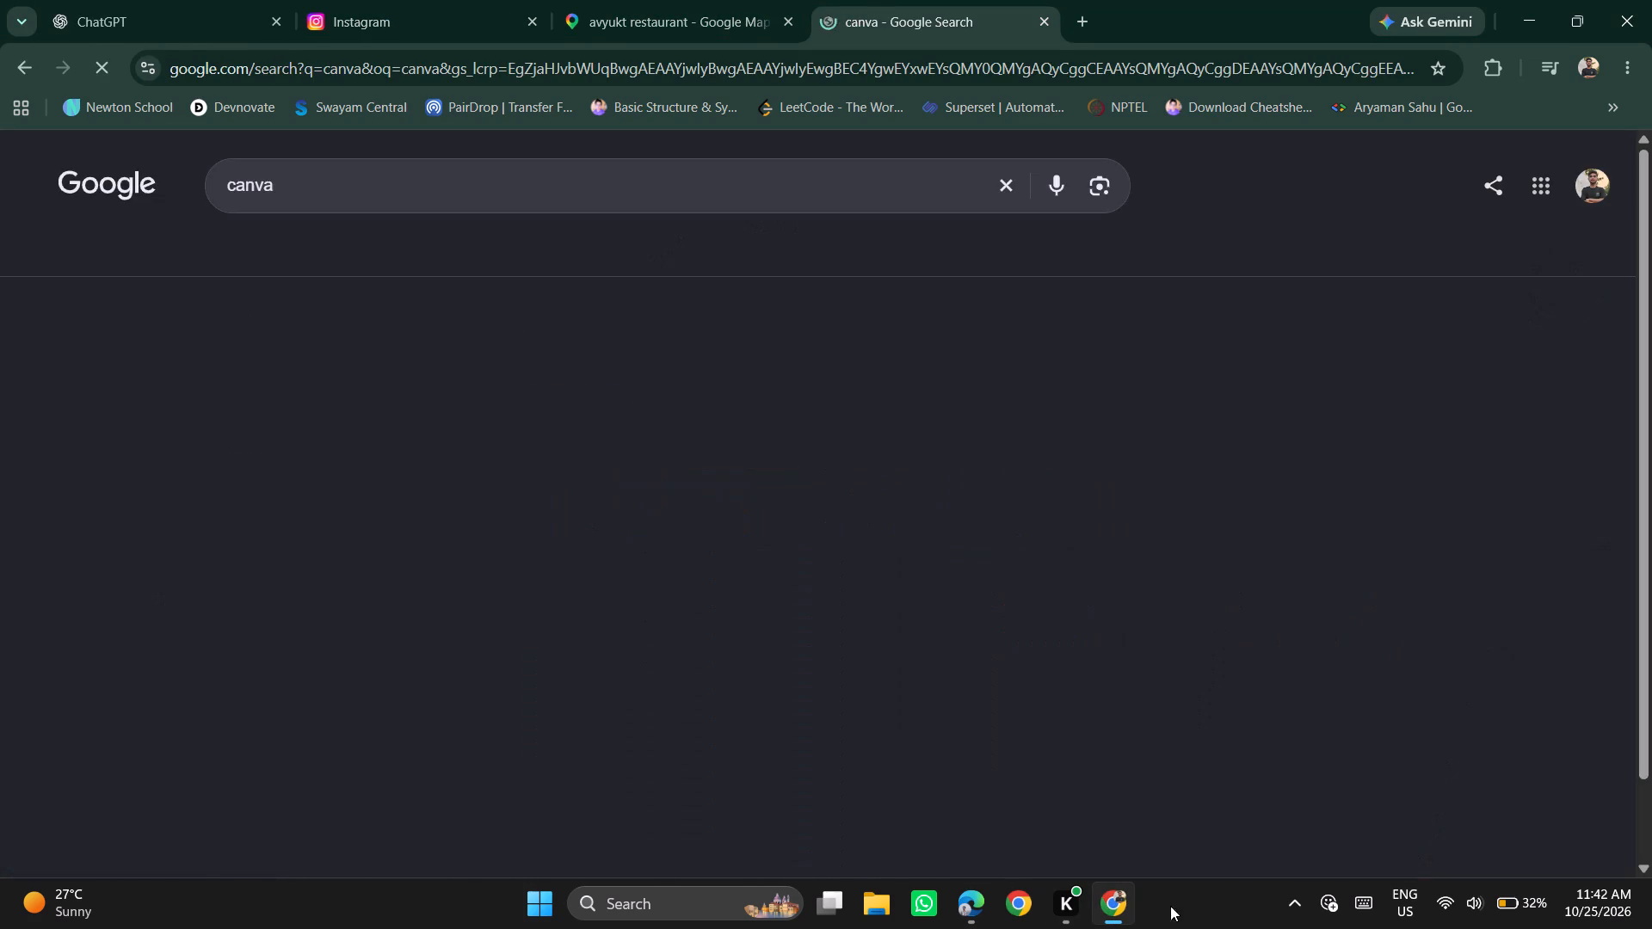
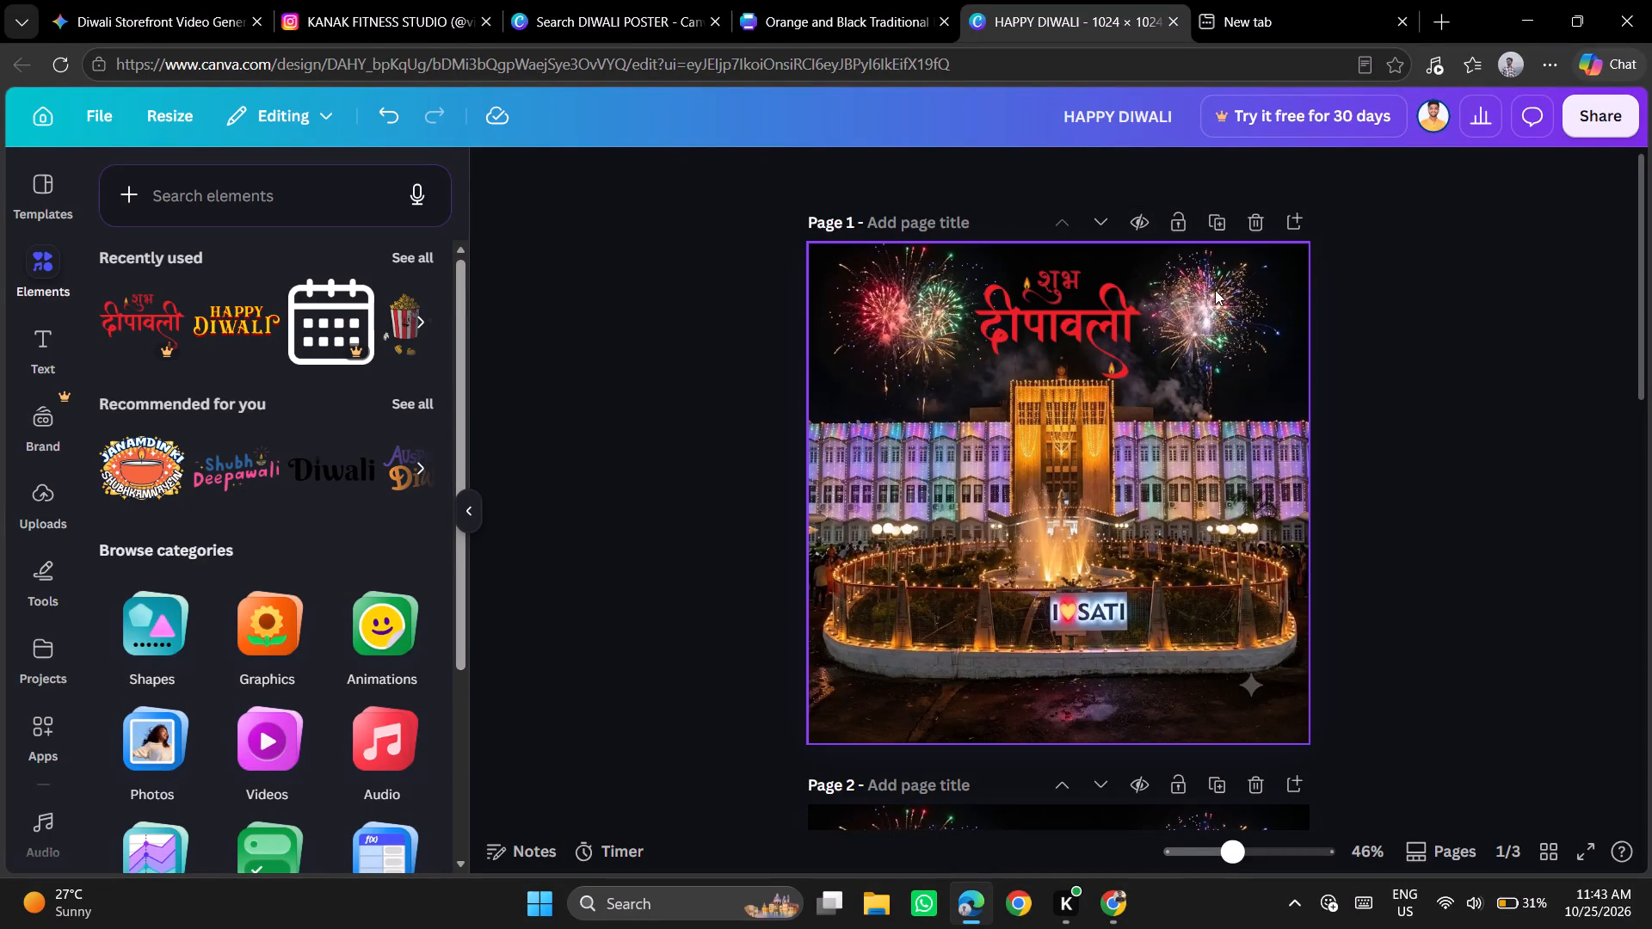
# Copy the SATI Diwali image from page 1 and paste it into the blank Instagram Post (4:5) design in Chrome.
pyautogui.click(1220, 360)
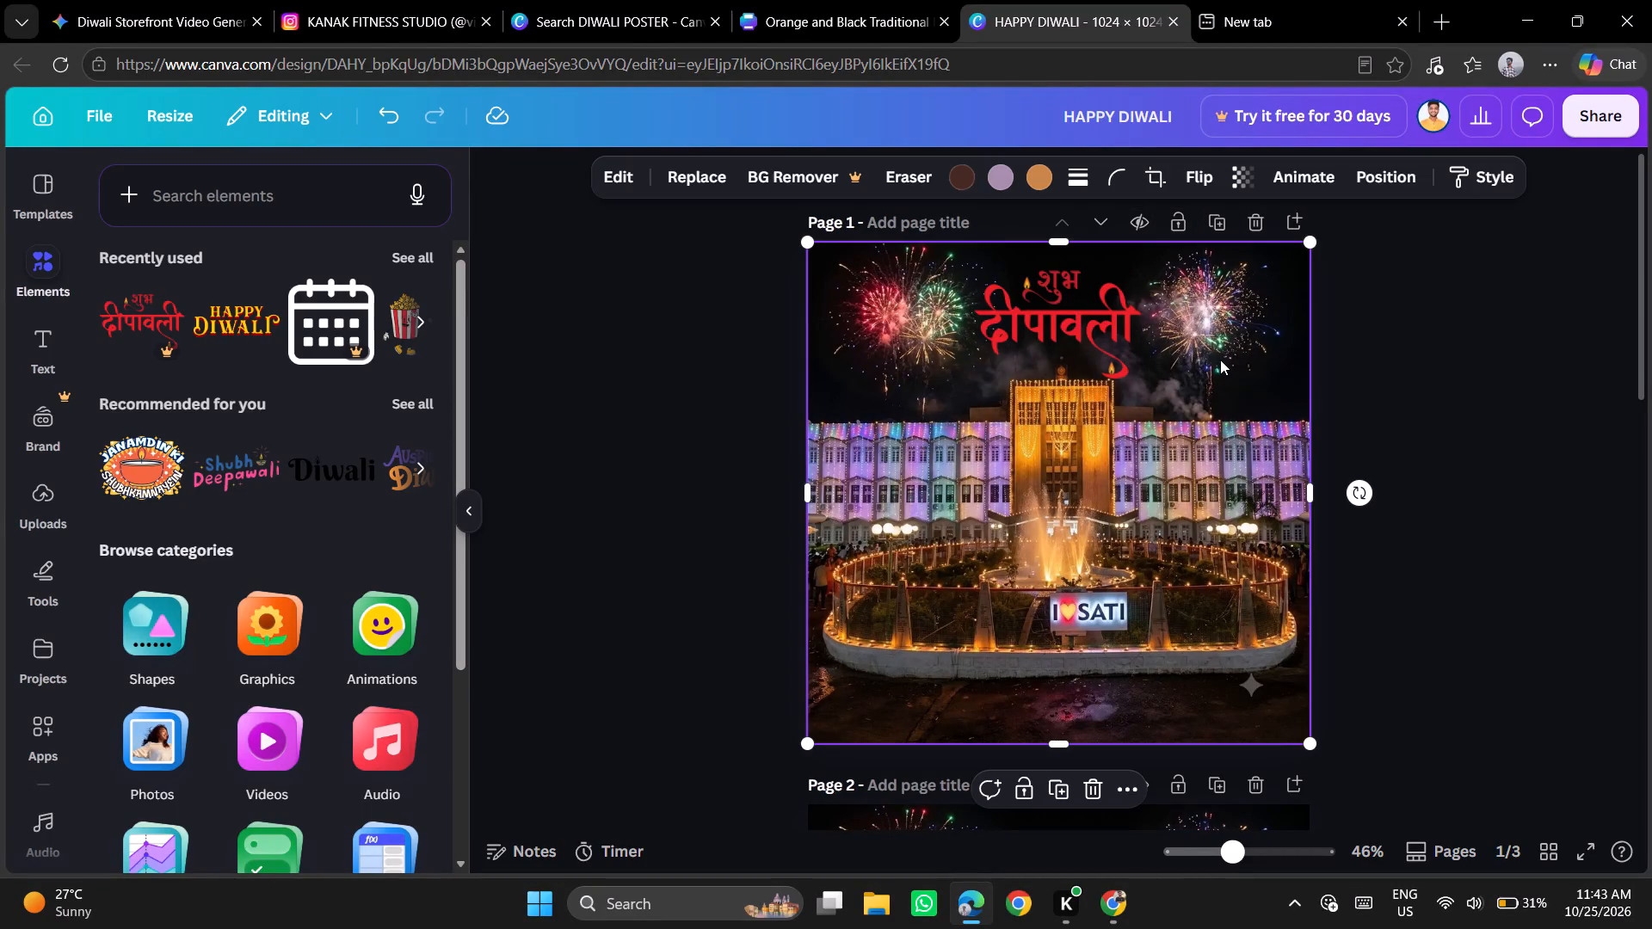
pyautogui.hotkey('ctrl', 'c')
pyautogui.click(1108, 905)
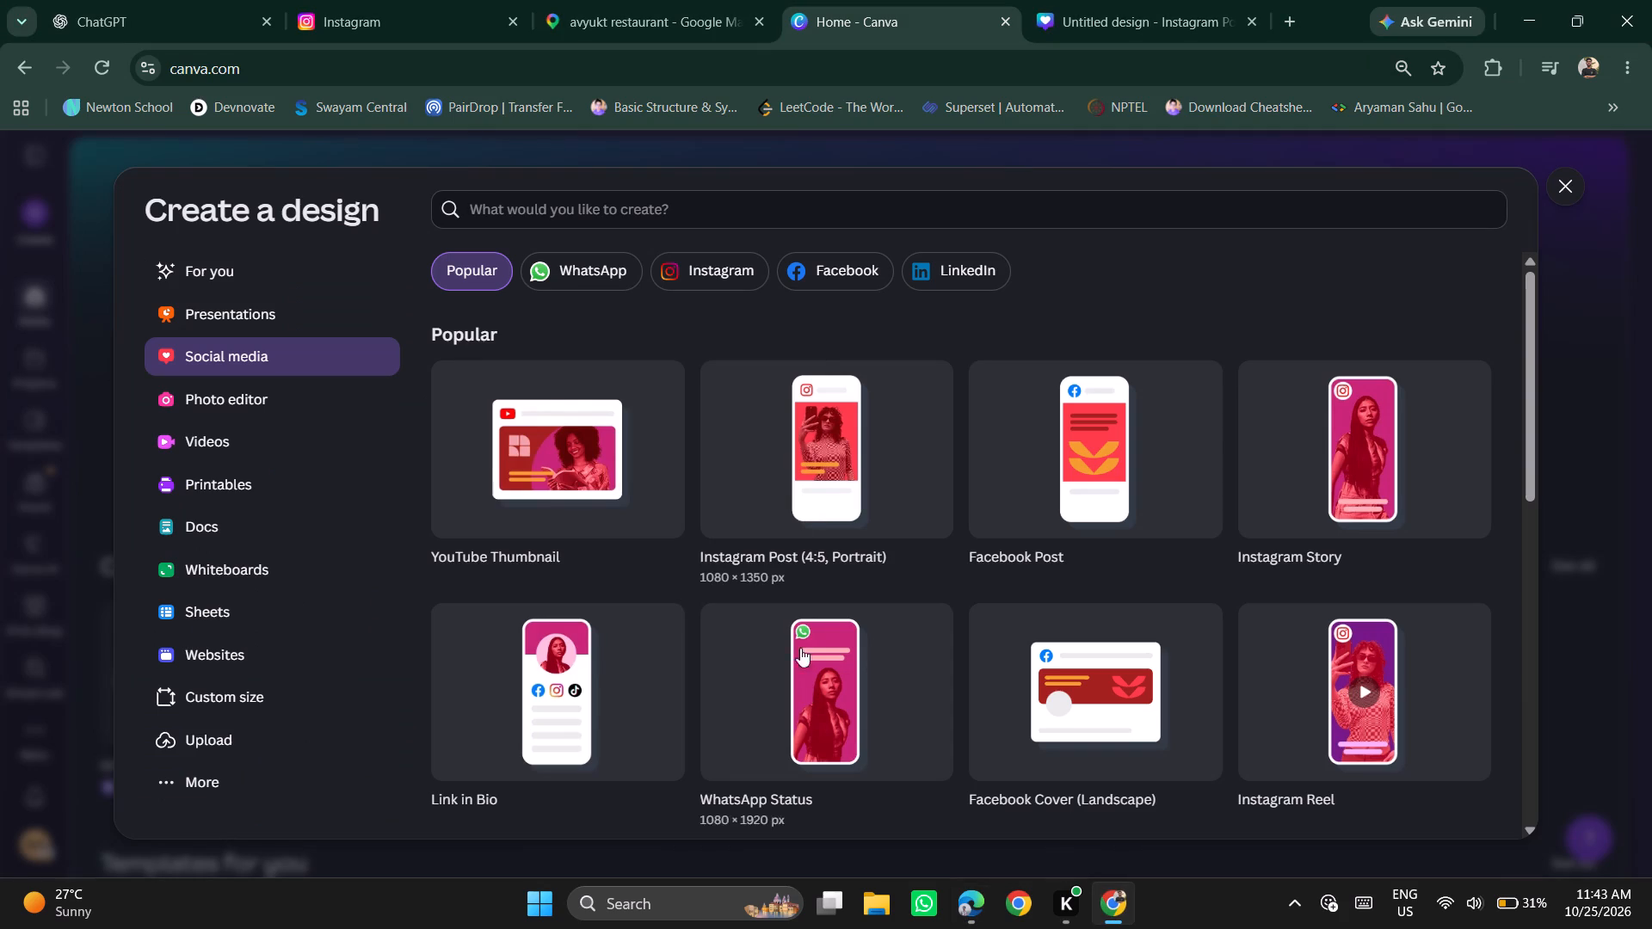
pyautogui.click(1086, 0)
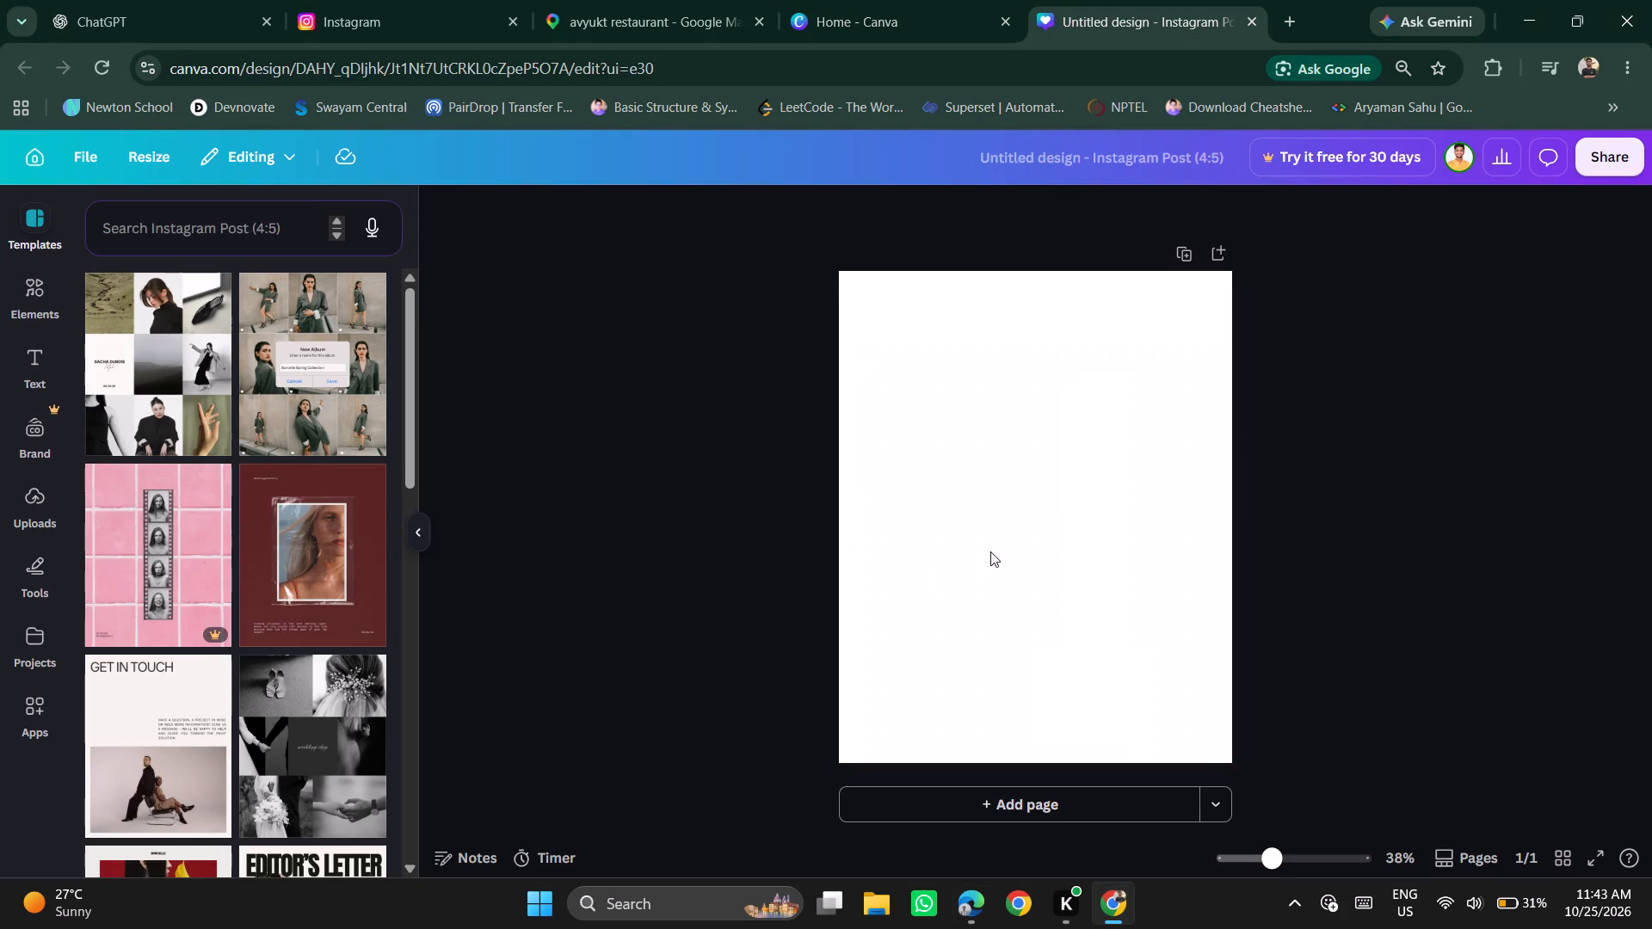
pyautogui.click(990, 551)
pyautogui.hotkey('ctrl', 'v')
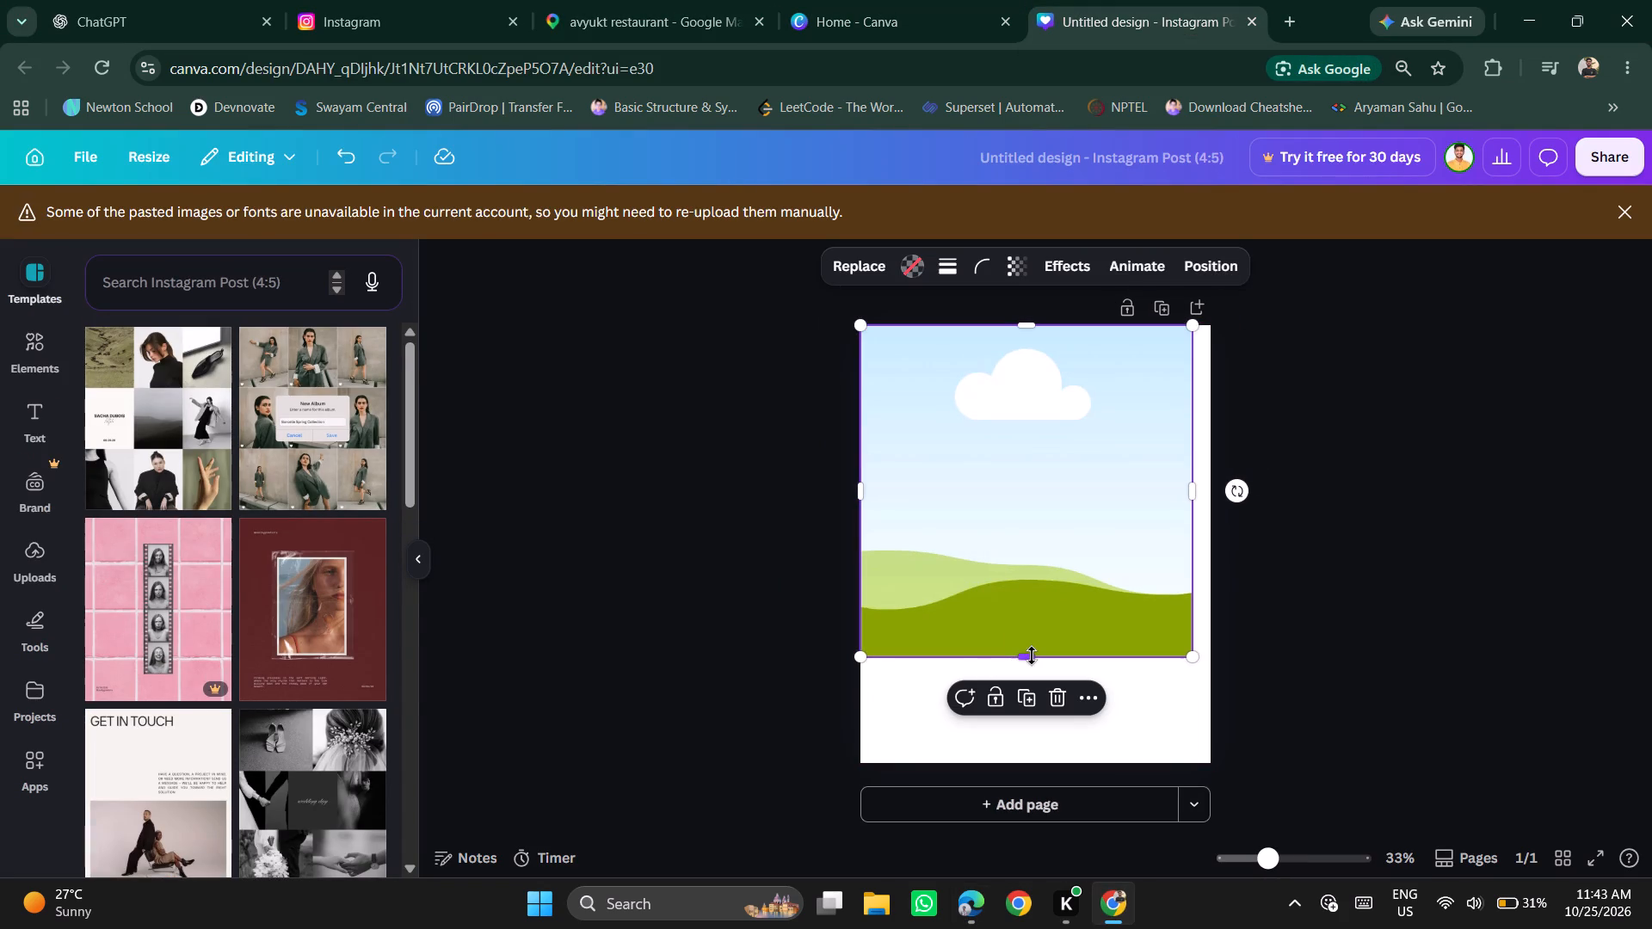
# Stretch the pasted image placeholder downward and sideways until it fills the whole Instagram Post page.
pyautogui.click(1043, 587)
pyautogui.click(1043, 587)
pyautogui.moveTo(1039, 657); pyautogui.dragTo(1057, 760)
pyautogui.moveTo(1193, 544); pyautogui.dragTo(1213, 544)
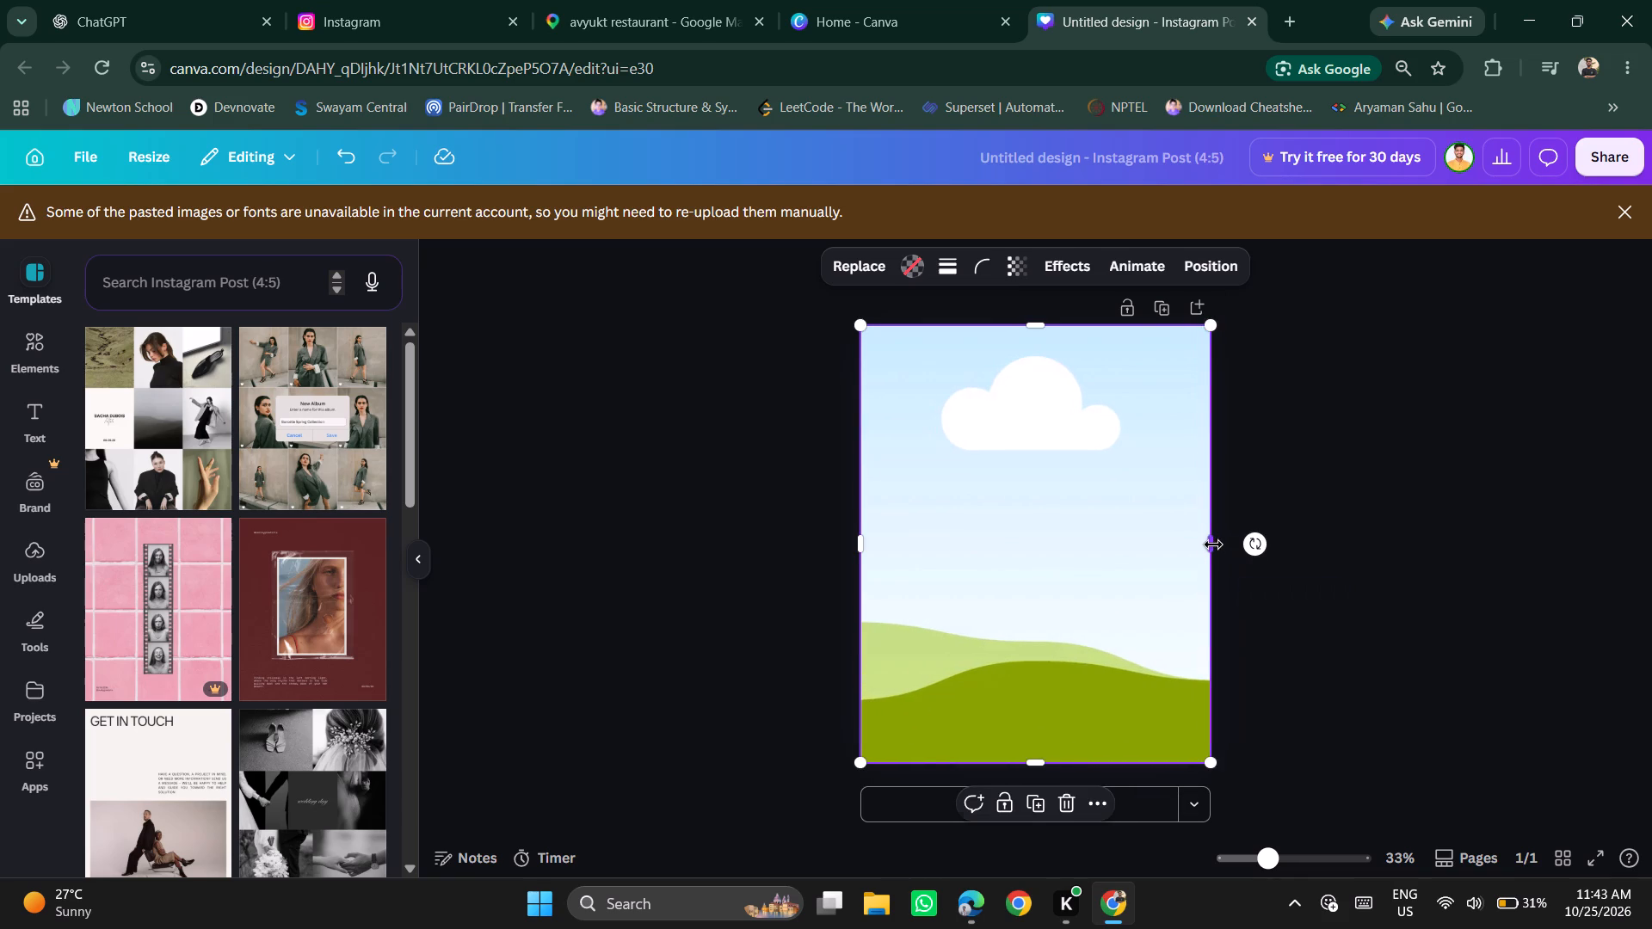
pyautogui.click(1094, 562)
pyautogui.rightClick(1094, 562)
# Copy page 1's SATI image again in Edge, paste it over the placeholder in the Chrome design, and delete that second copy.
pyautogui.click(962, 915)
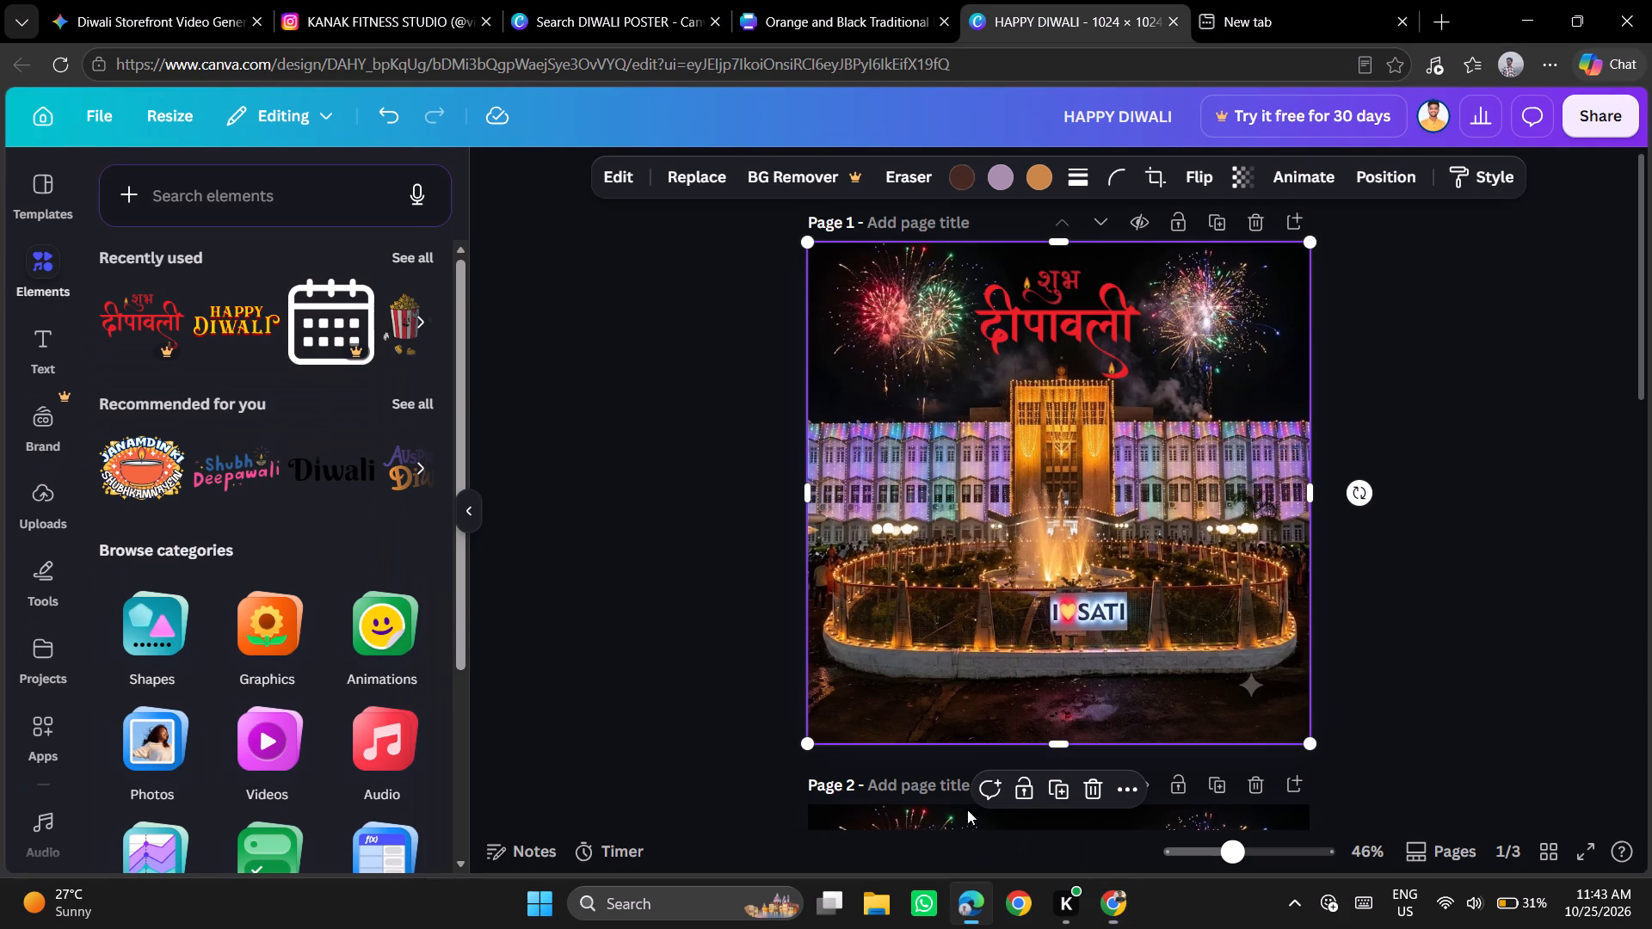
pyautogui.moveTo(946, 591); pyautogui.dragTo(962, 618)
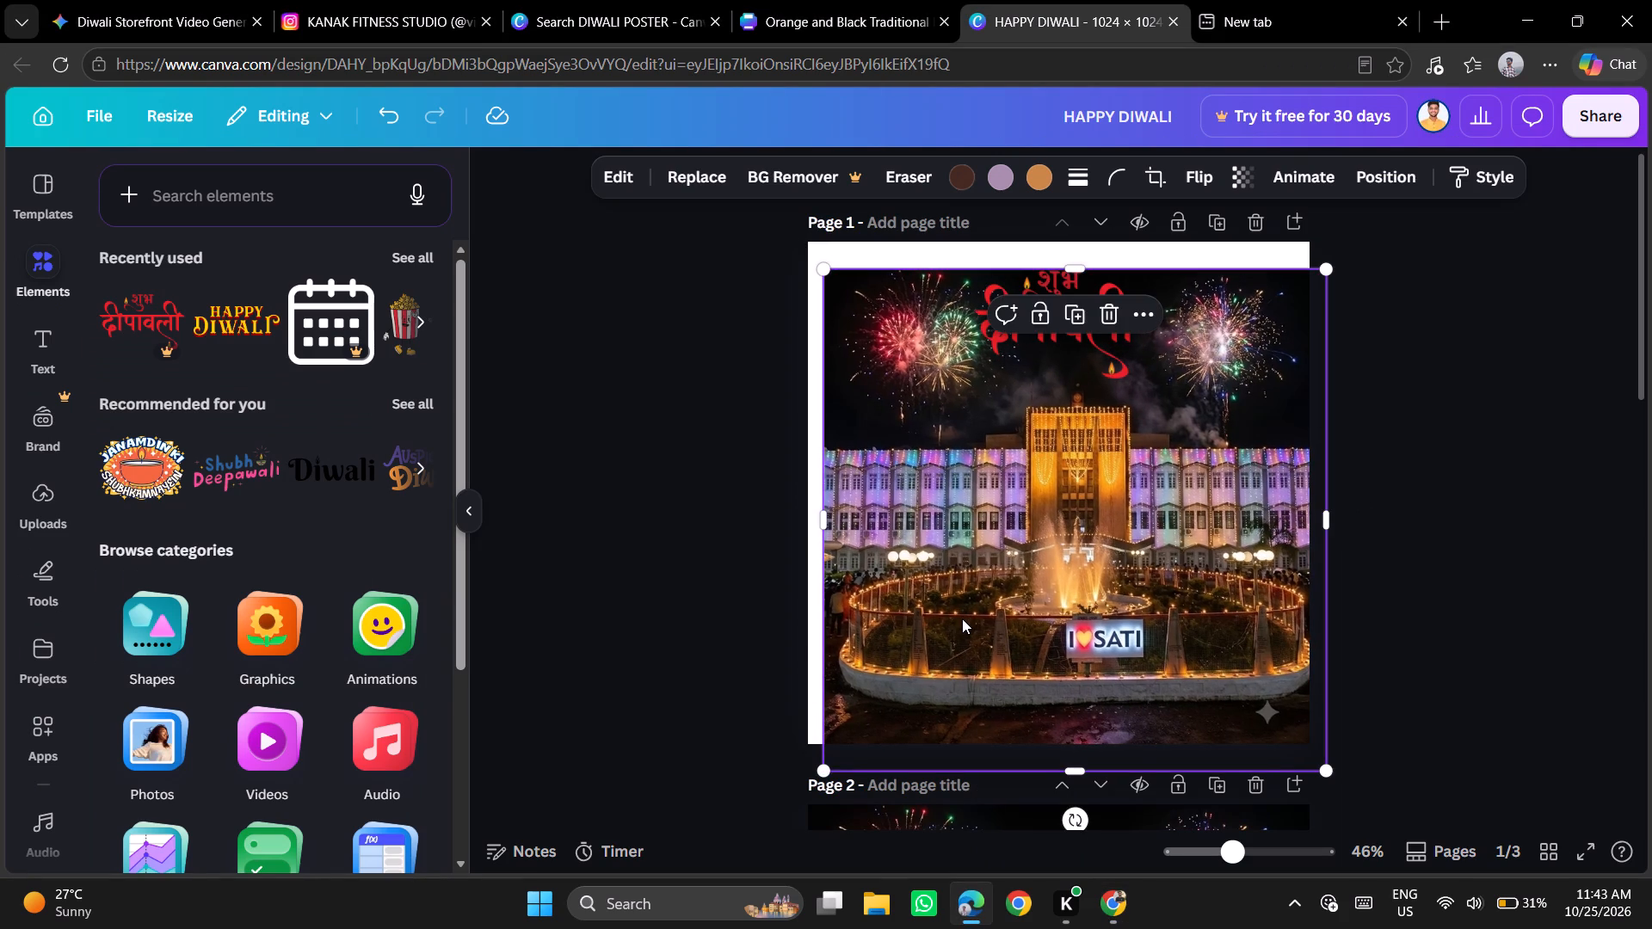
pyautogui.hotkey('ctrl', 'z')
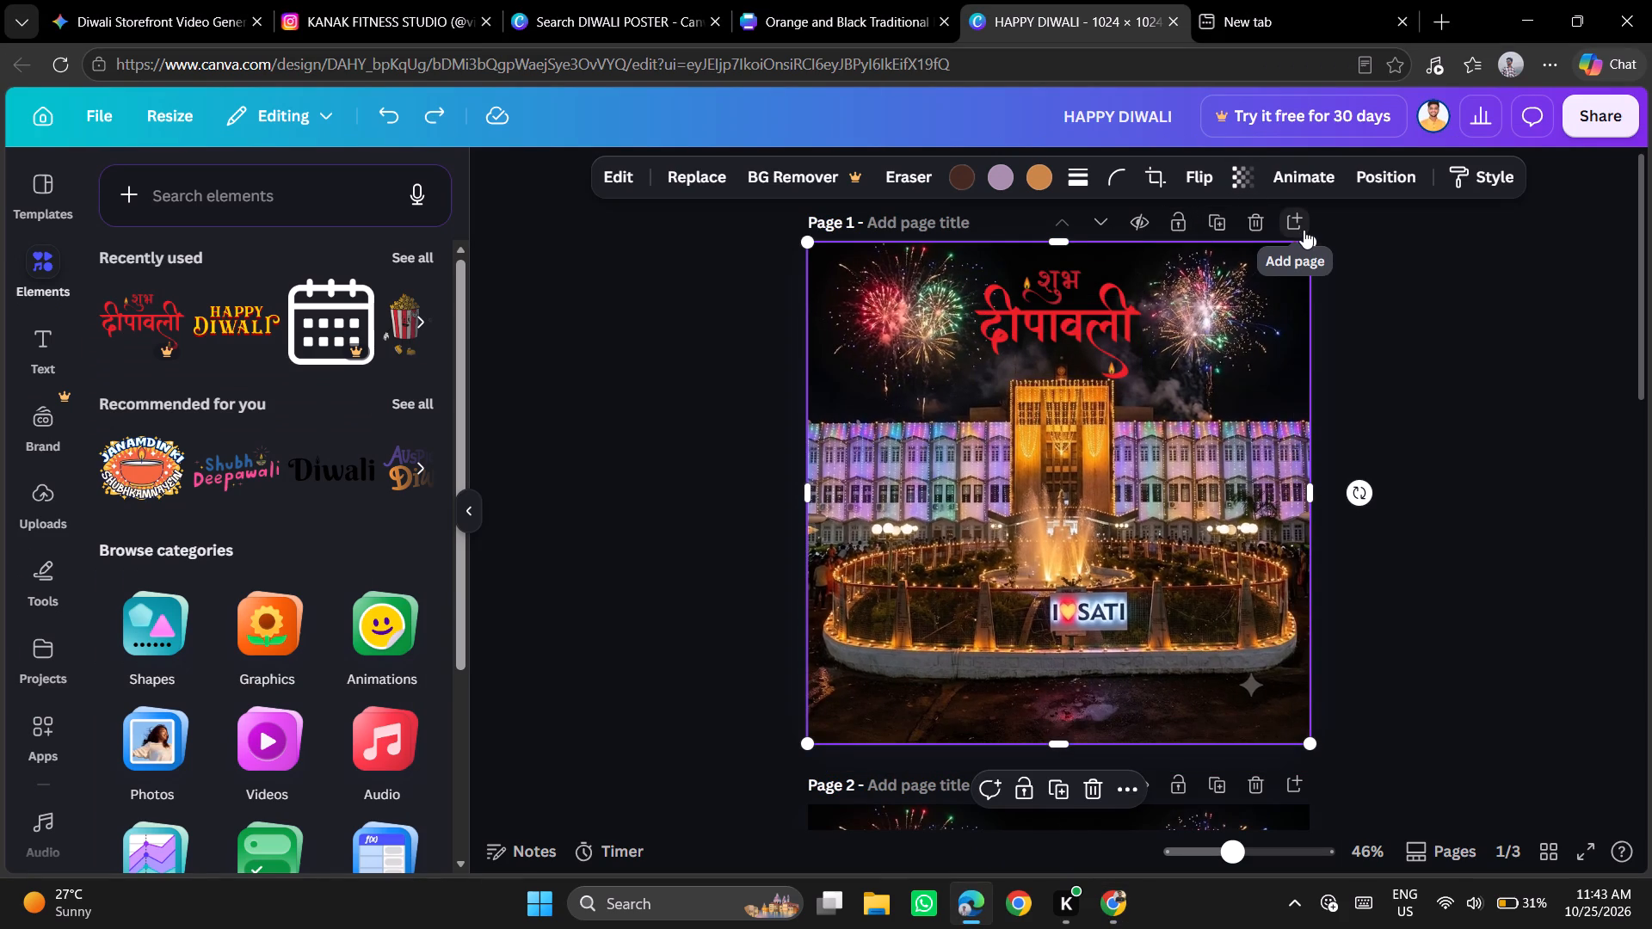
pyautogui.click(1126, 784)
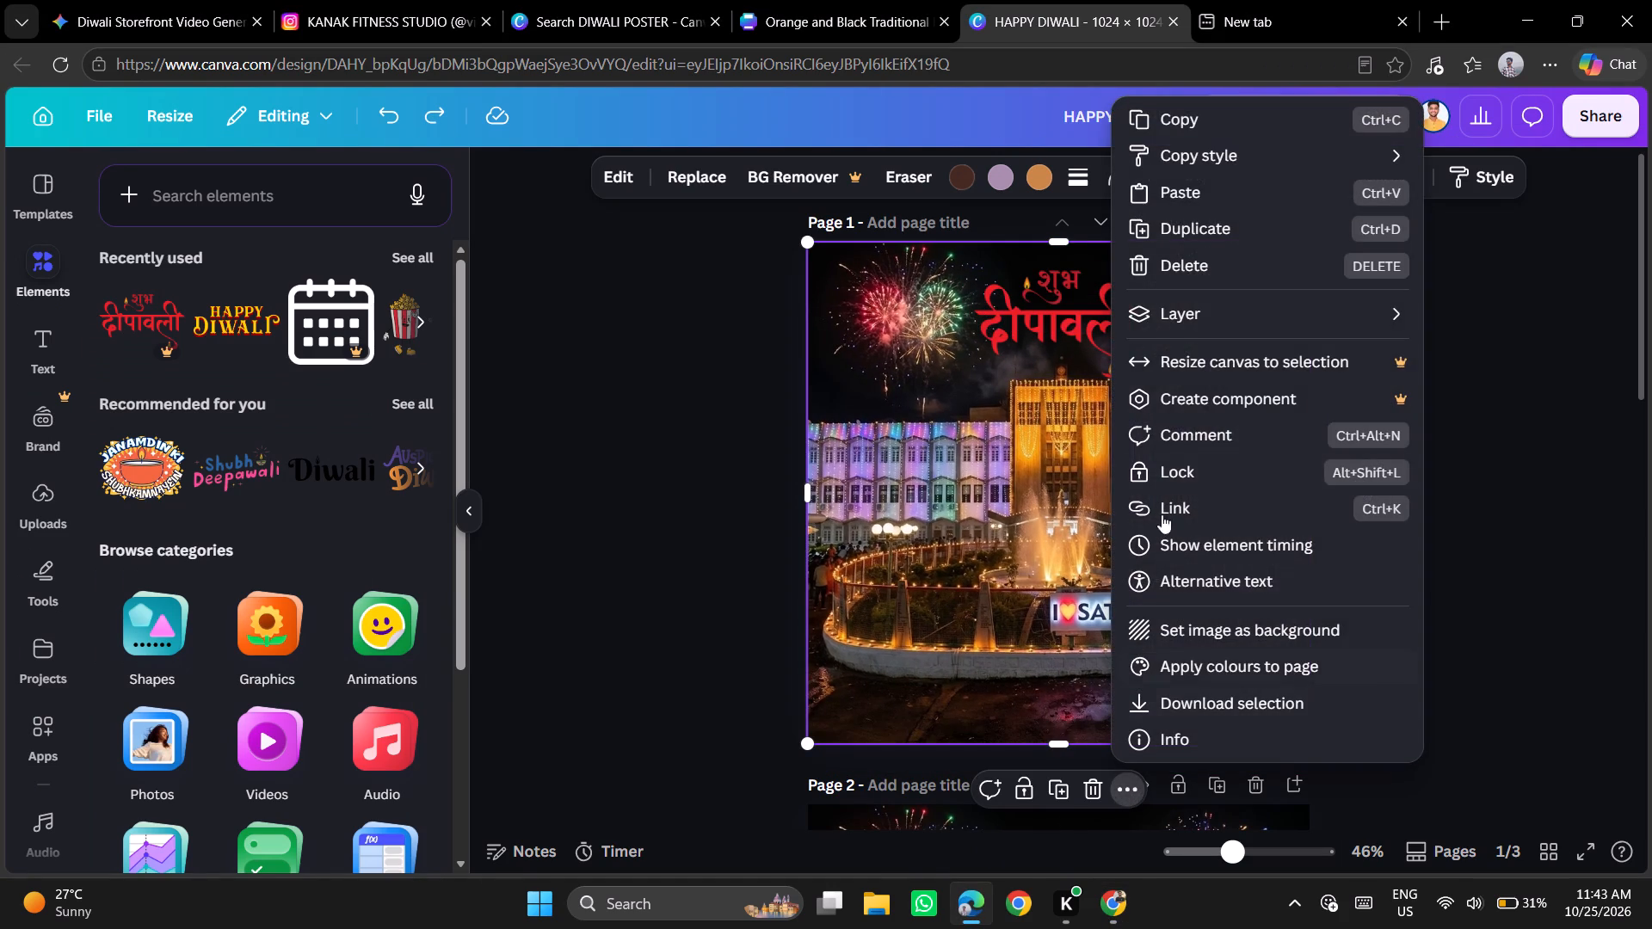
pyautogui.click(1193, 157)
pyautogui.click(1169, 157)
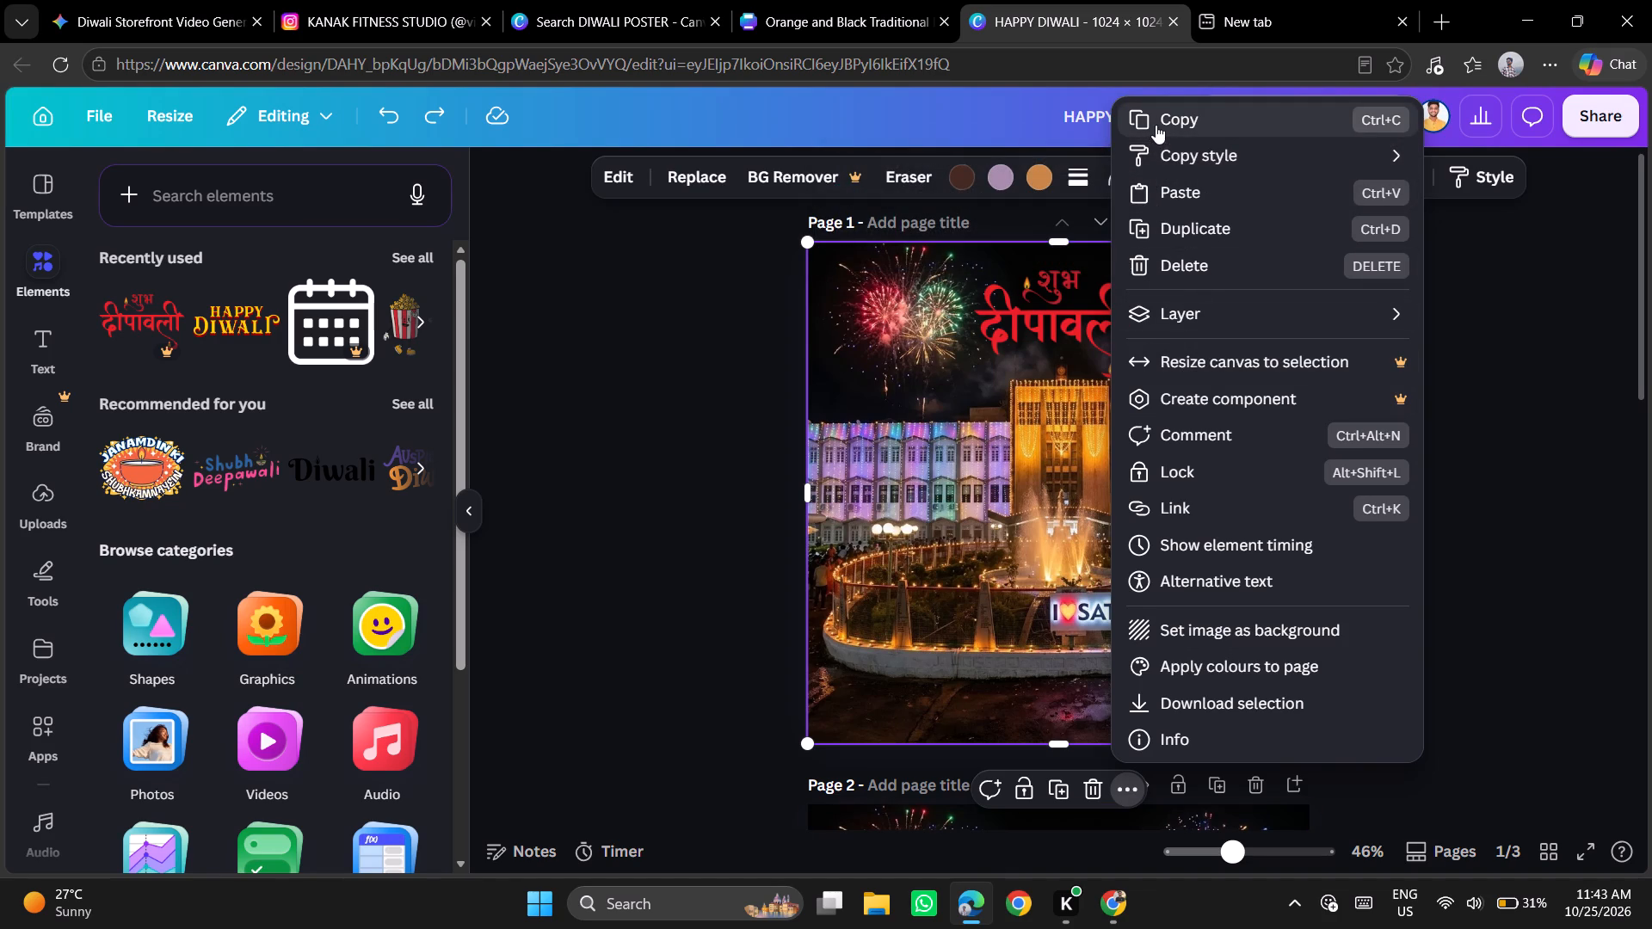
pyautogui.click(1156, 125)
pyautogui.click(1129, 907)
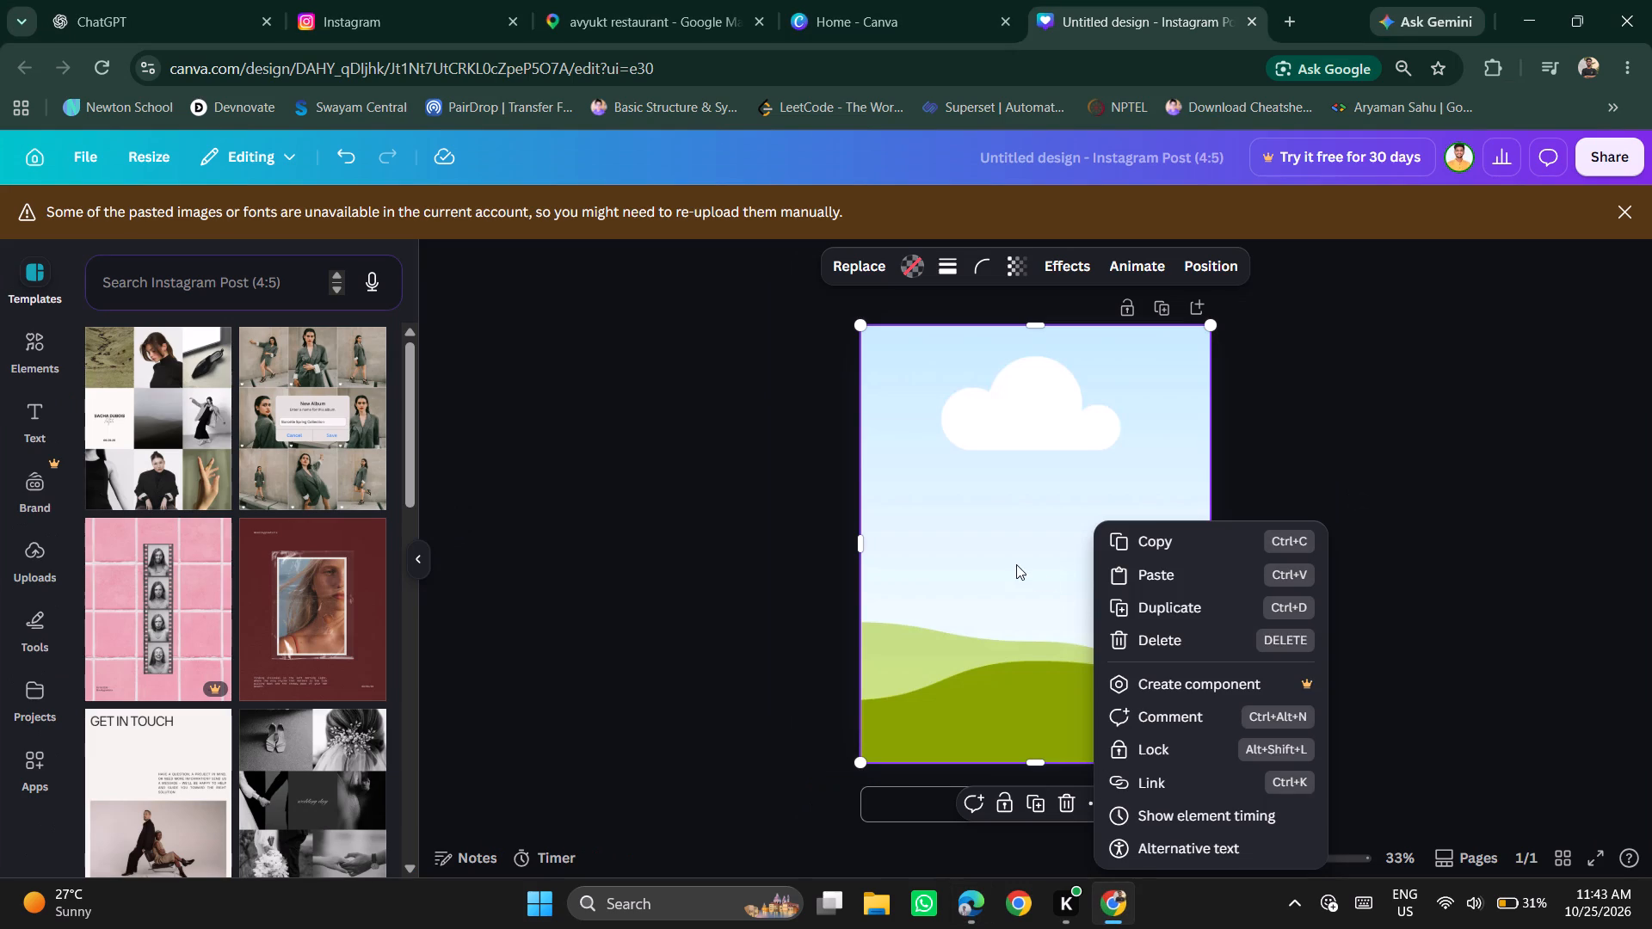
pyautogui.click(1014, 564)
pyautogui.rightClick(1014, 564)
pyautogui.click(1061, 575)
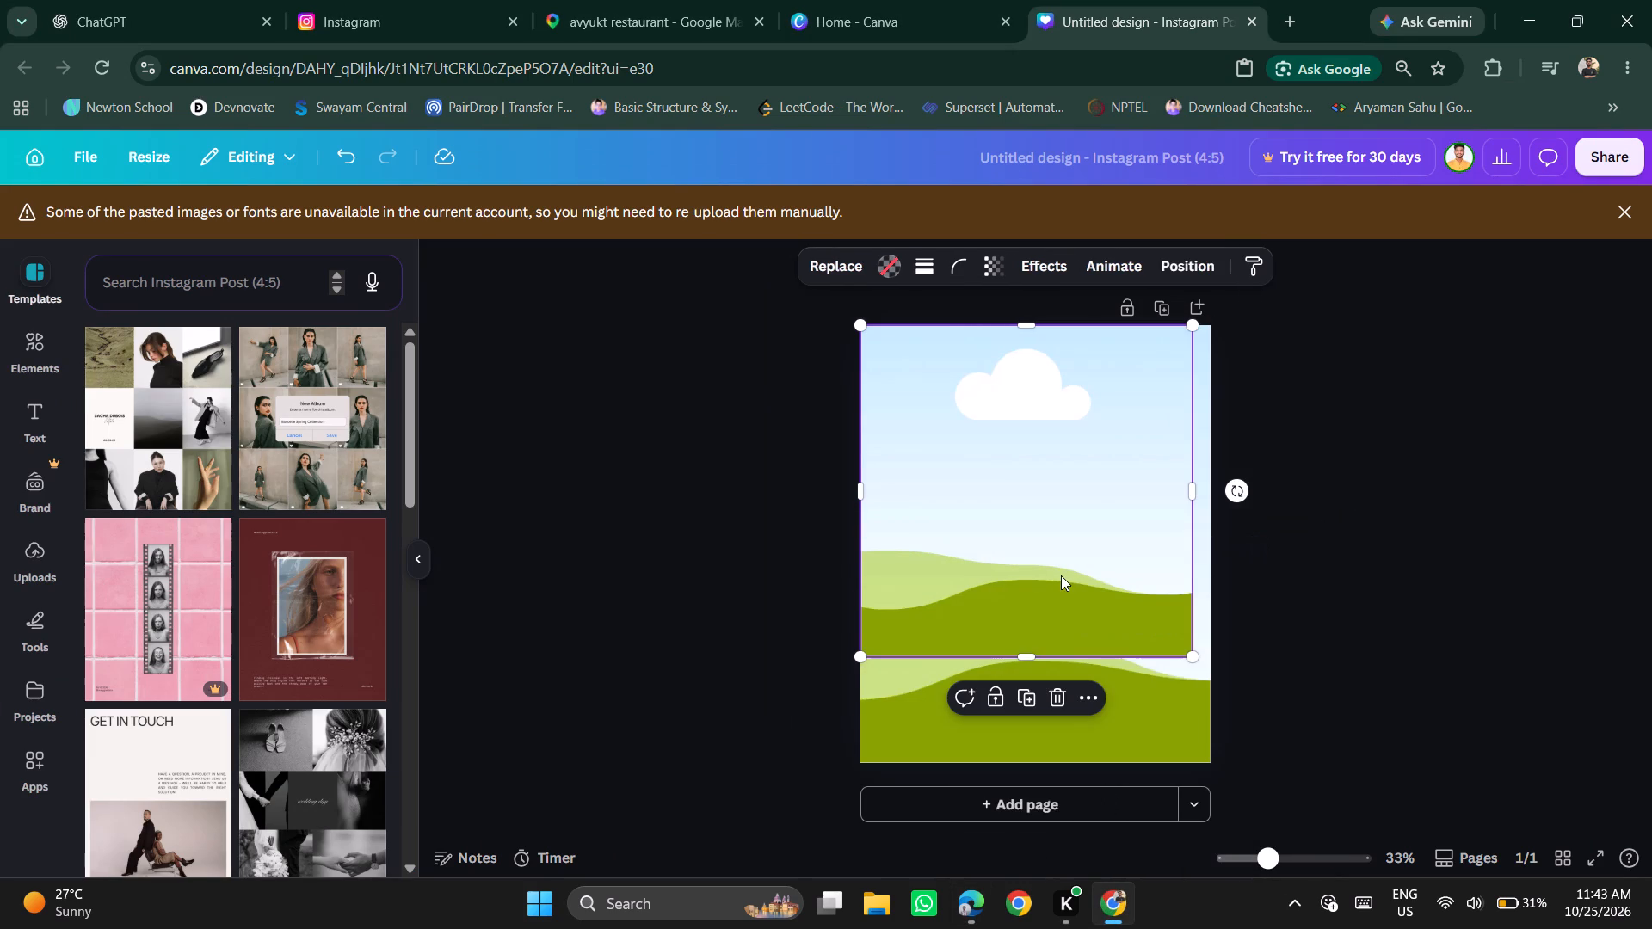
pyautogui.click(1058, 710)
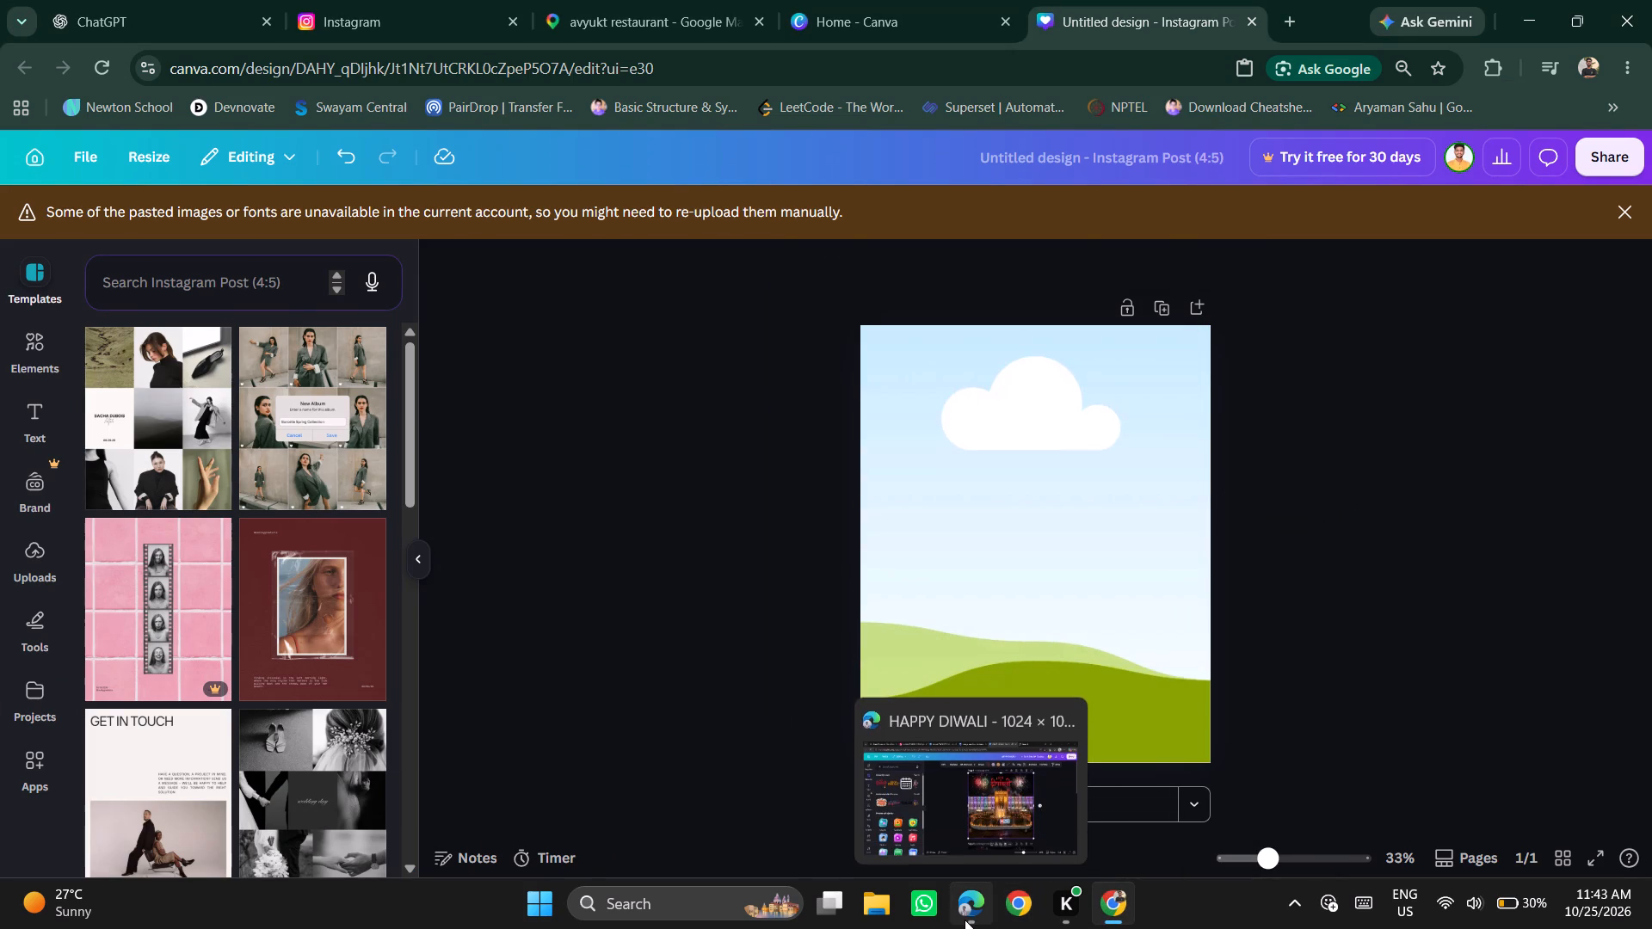
# Copy the visual style of page 1's SATI image in Edge and open the paste options for the placeholder in the Chrome design.
pyautogui.click(964, 792)
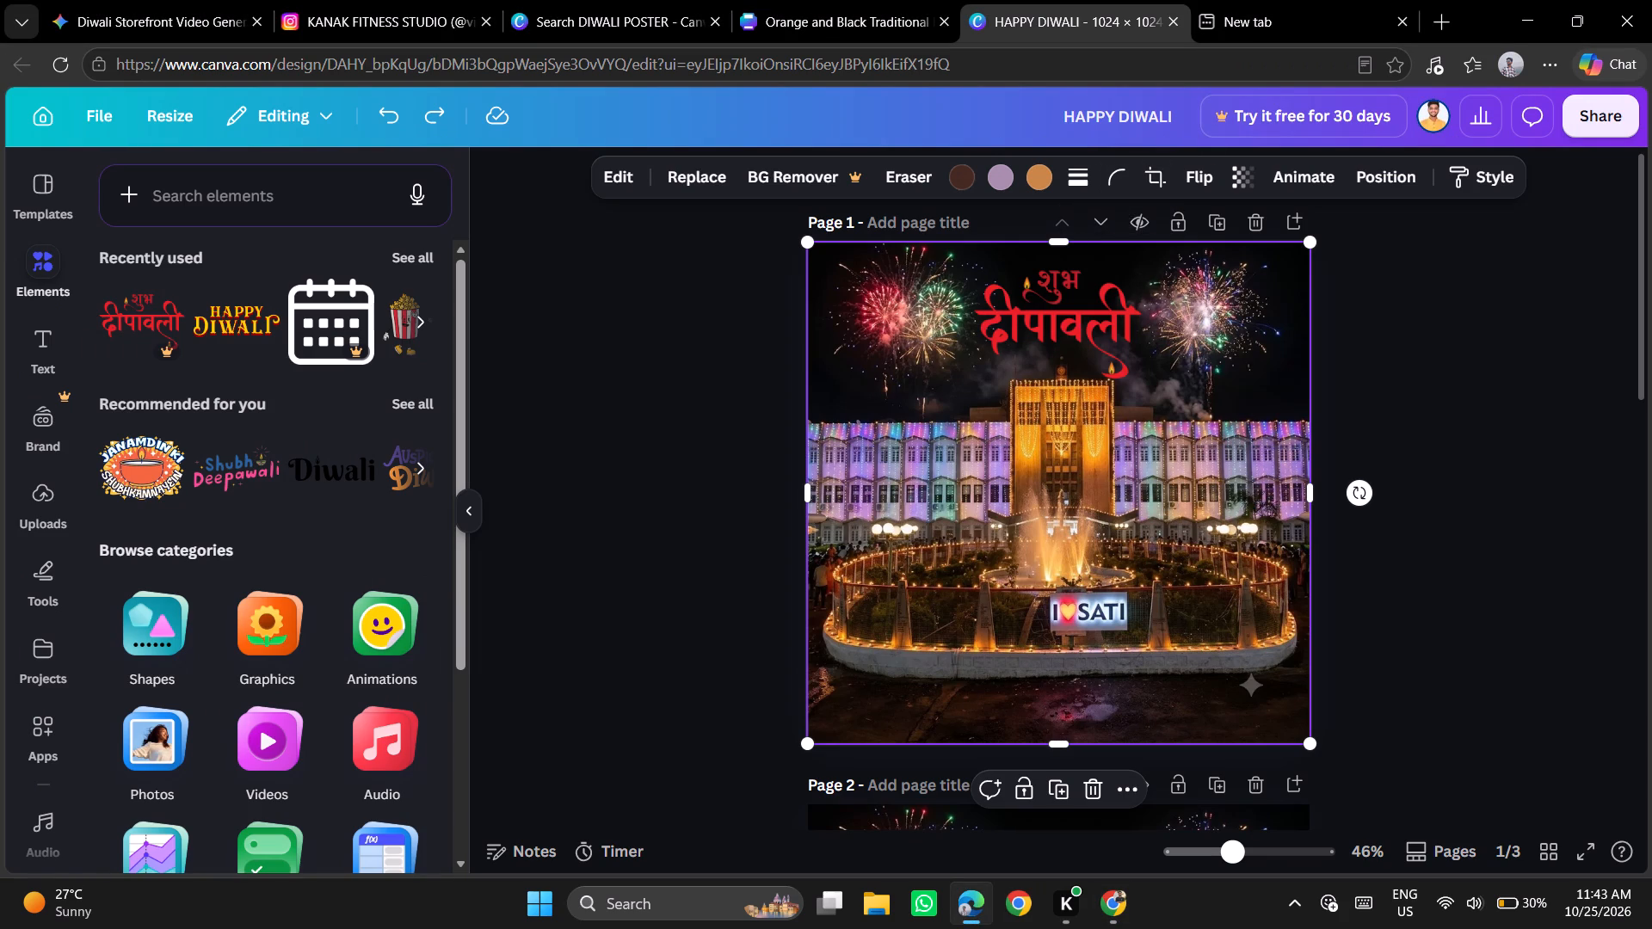
pyautogui.click(1107, 457)
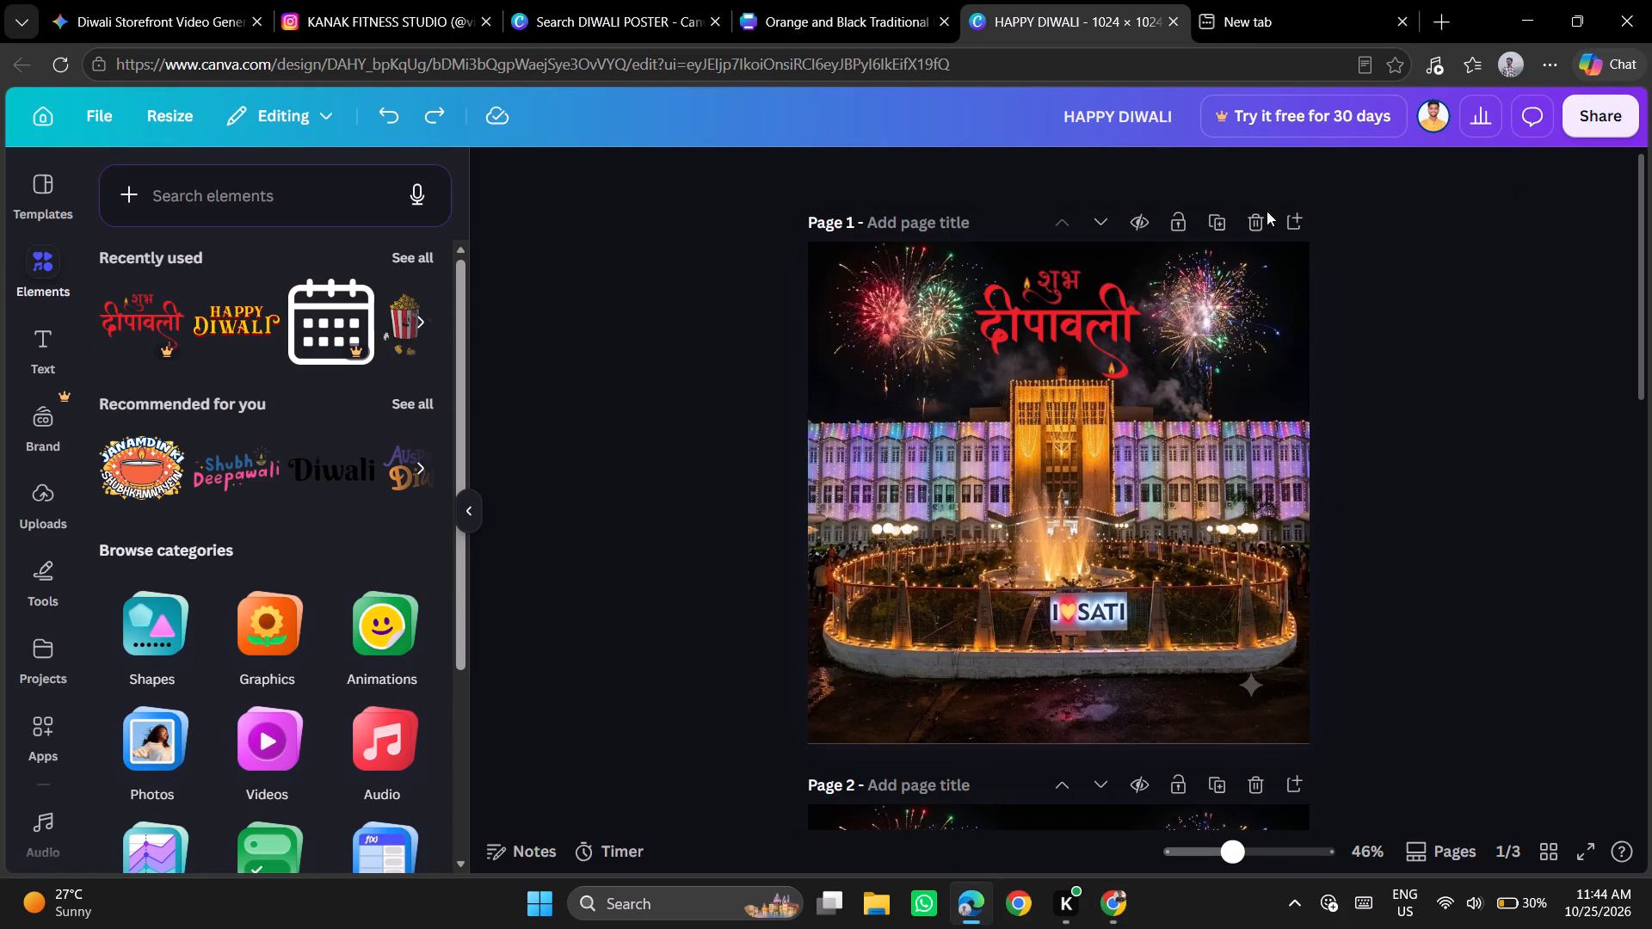
pyautogui.rightClick(1253, 297)
pyautogui.click(1302, 264)
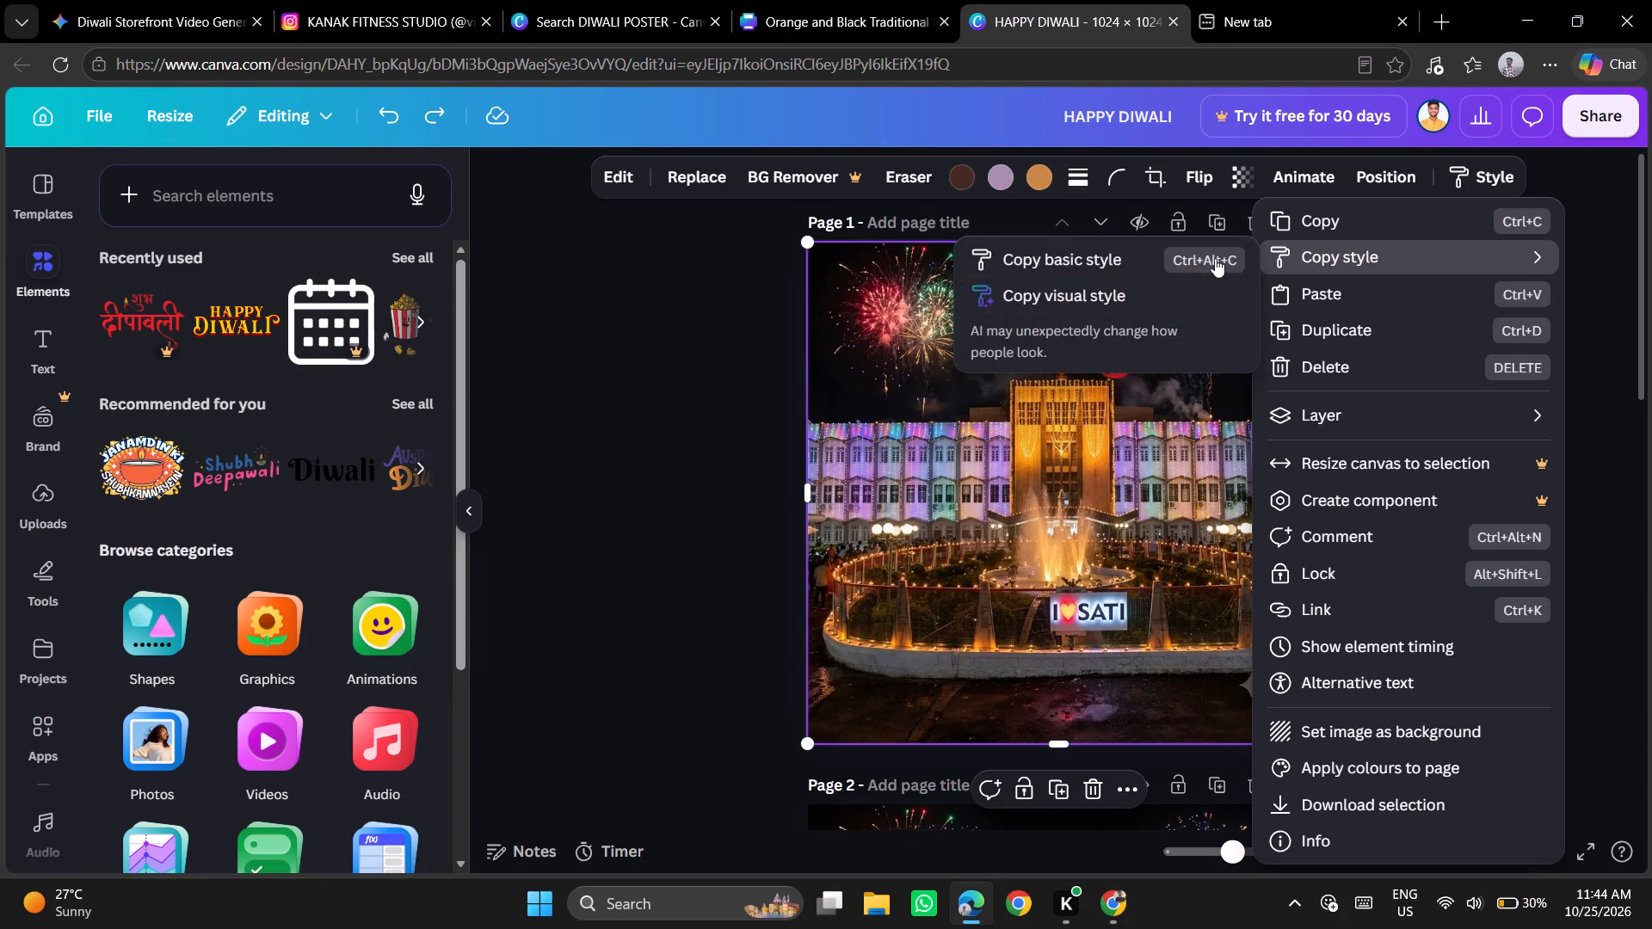
pyautogui.click(1171, 291)
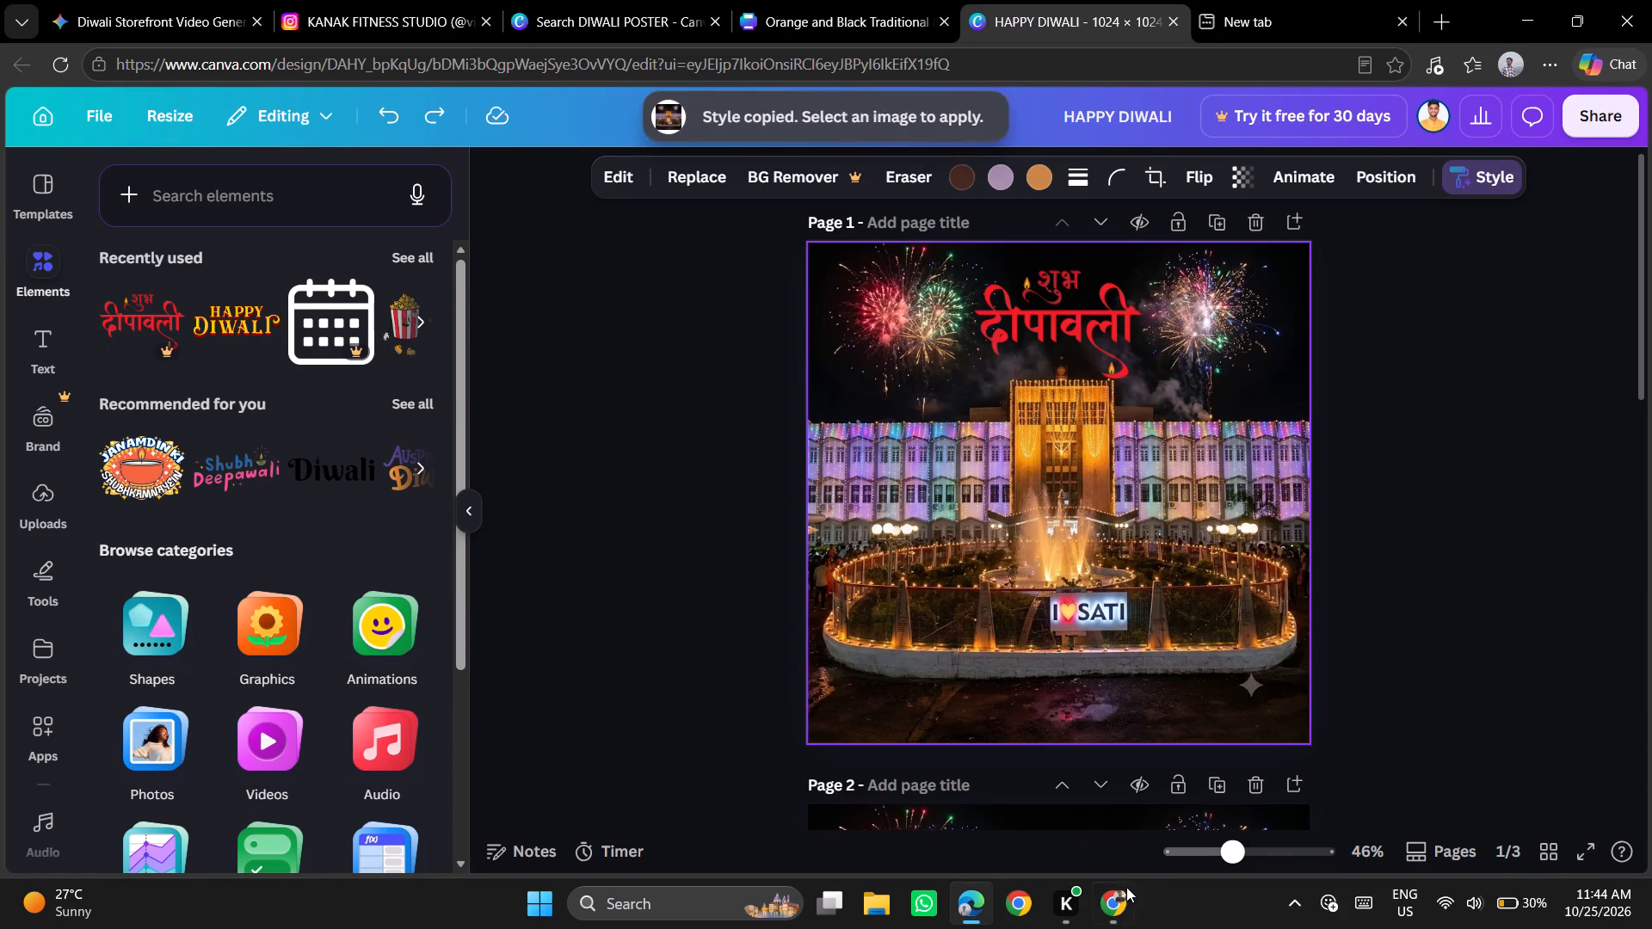
pyautogui.click(1119, 901)
pyautogui.click(1131, 678)
pyautogui.rightClick(1131, 678)
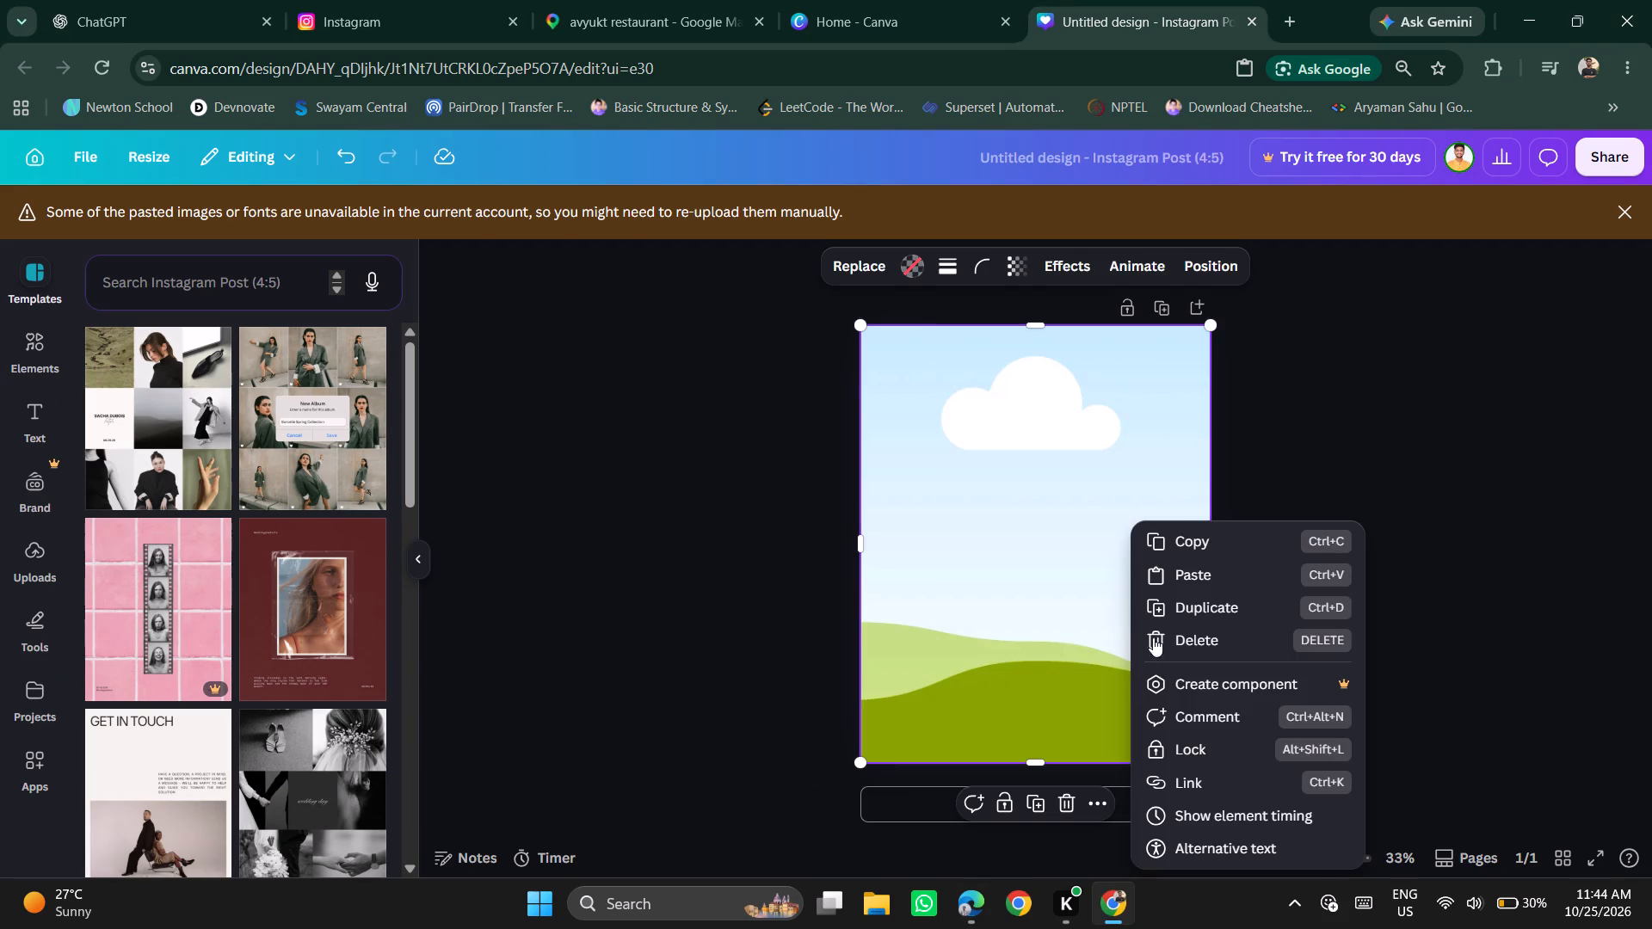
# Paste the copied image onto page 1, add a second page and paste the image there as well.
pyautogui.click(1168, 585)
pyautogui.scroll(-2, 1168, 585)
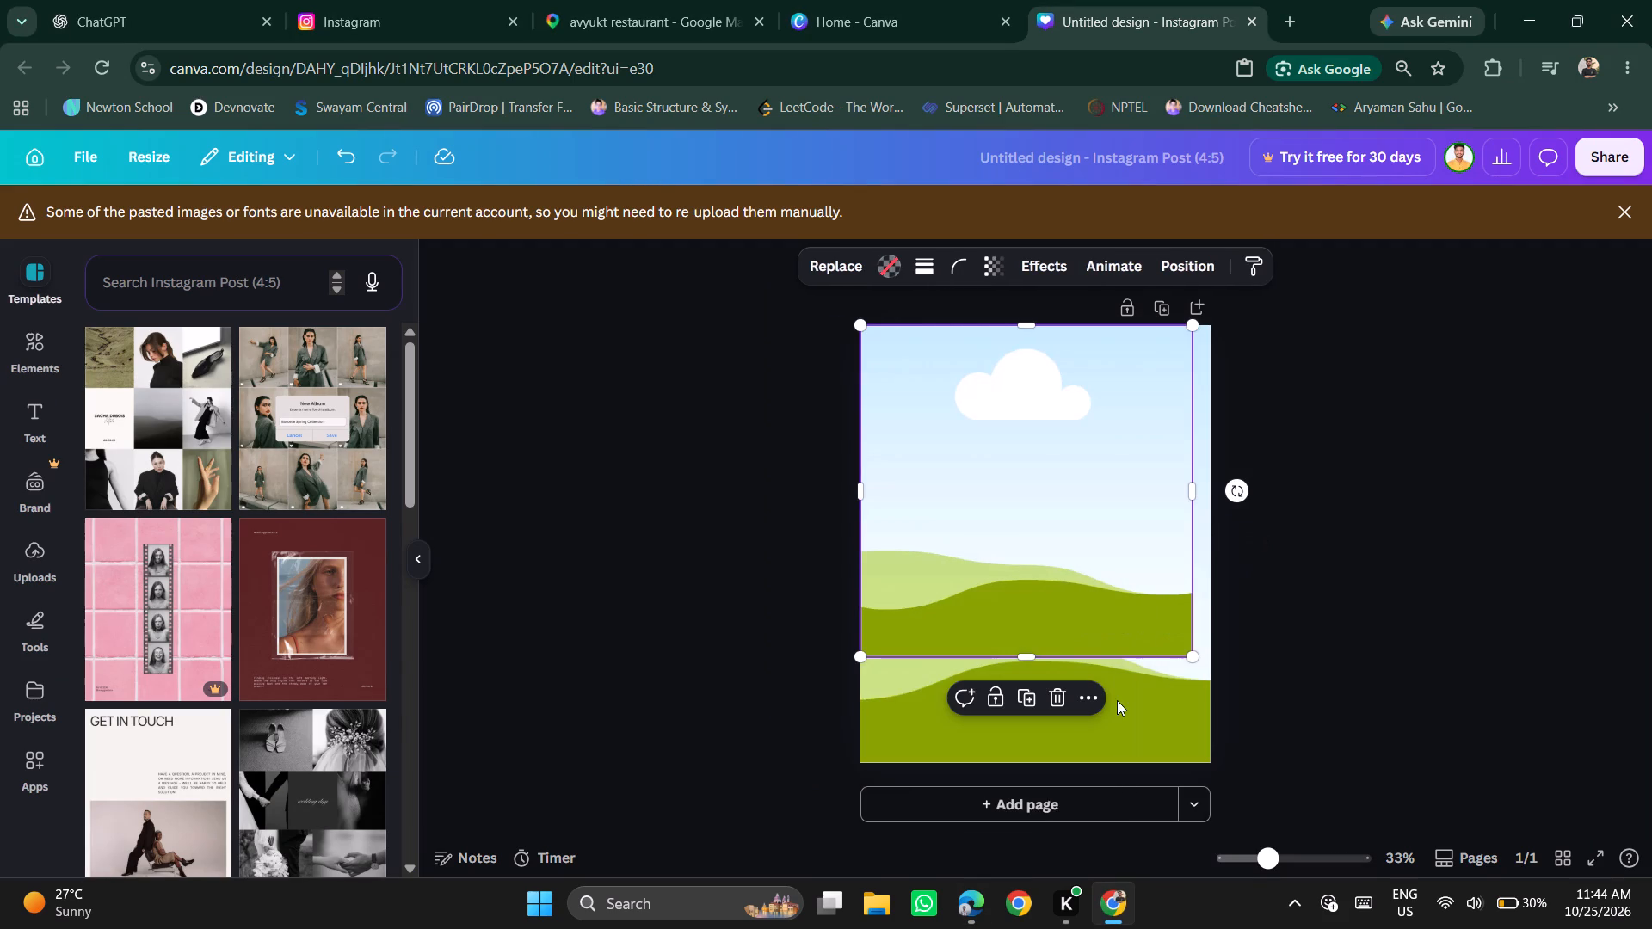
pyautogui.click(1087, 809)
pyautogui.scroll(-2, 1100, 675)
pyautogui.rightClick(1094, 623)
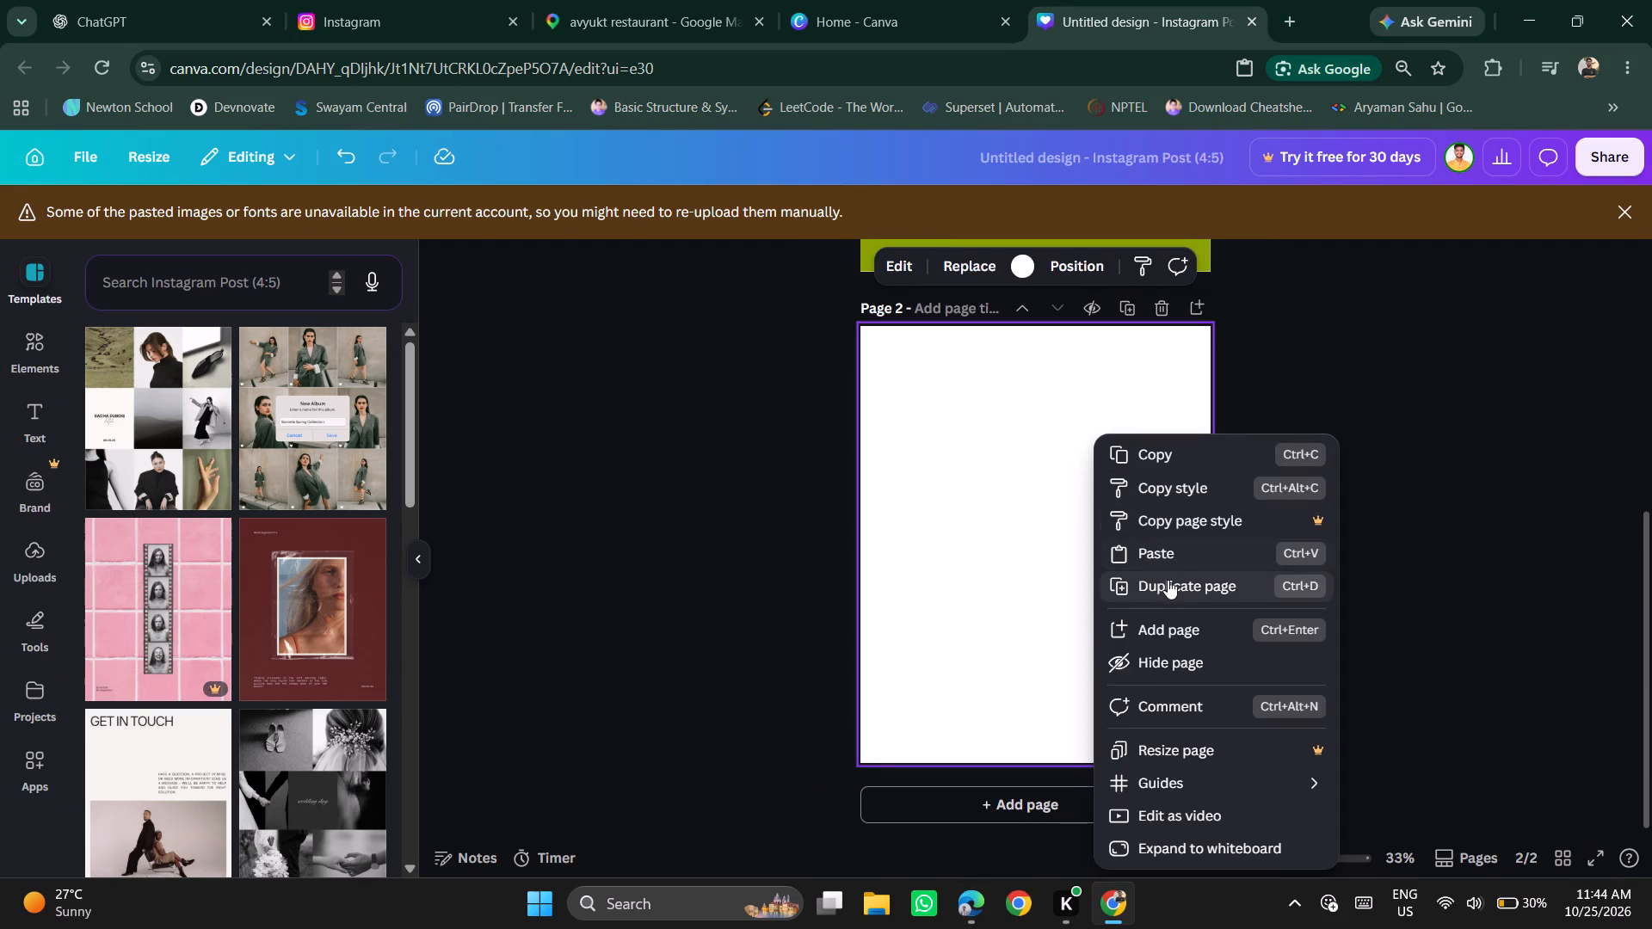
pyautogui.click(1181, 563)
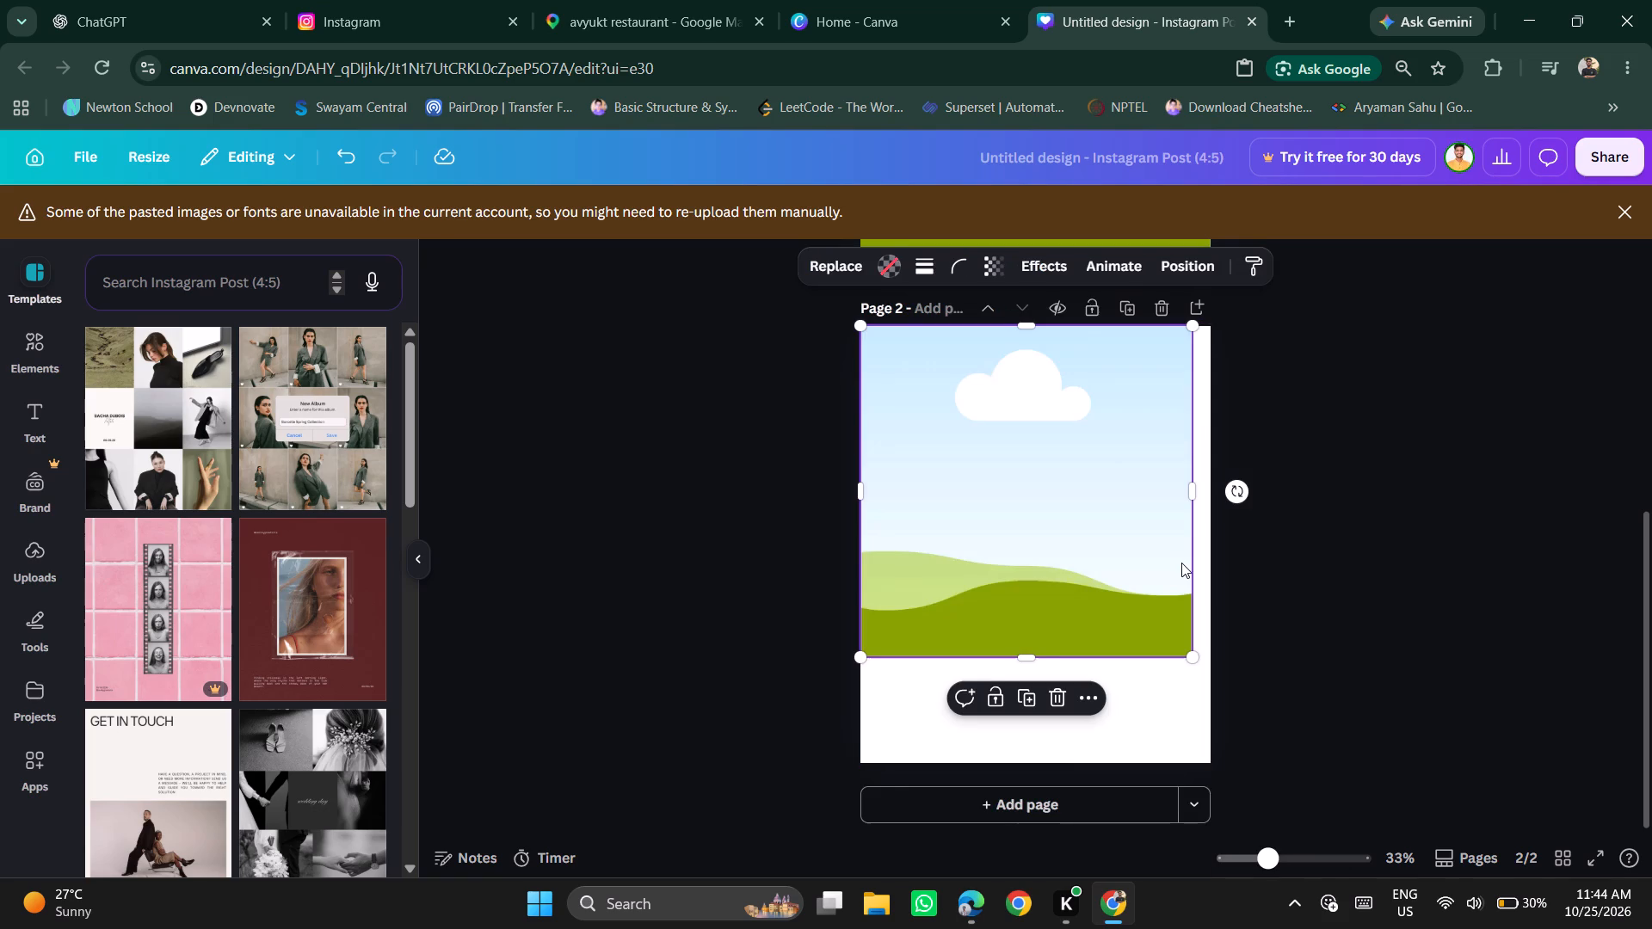
# Delete the pasted image on page 2, the second page itself, and both placeholder images on page 1.
pyautogui.click(1063, 707)
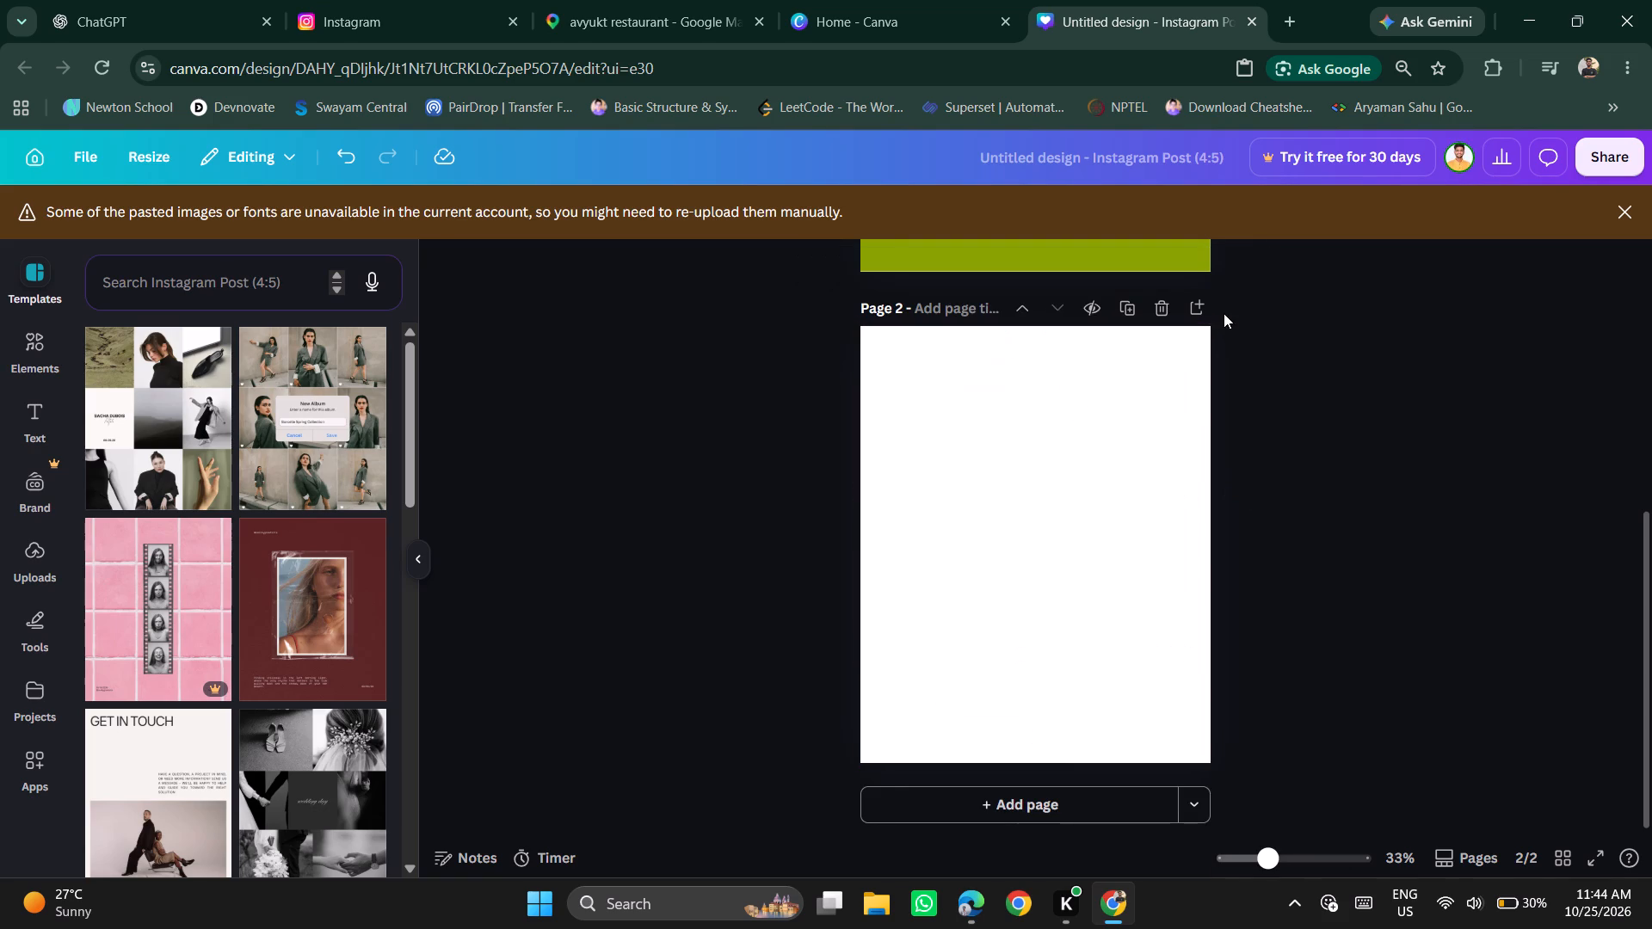
pyautogui.click(1158, 305)
pyautogui.scroll(4, 1158, 305)
pyautogui.click(1100, 503)
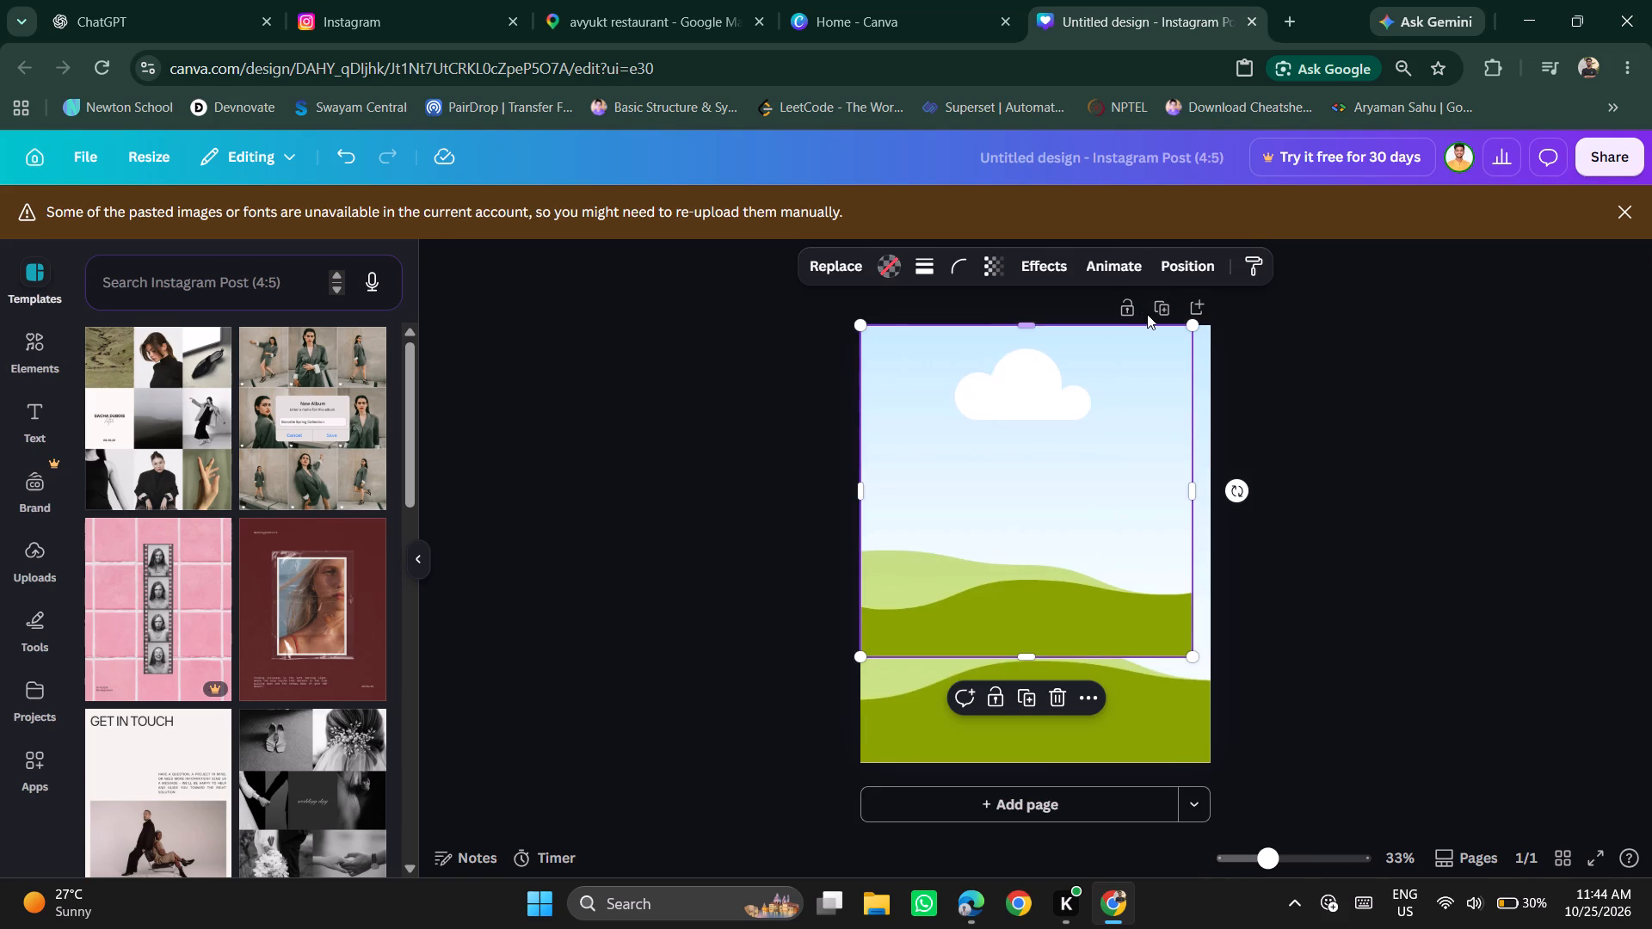
pyautogui.click(1069, 692)
pyautogui.click(1088, 643)
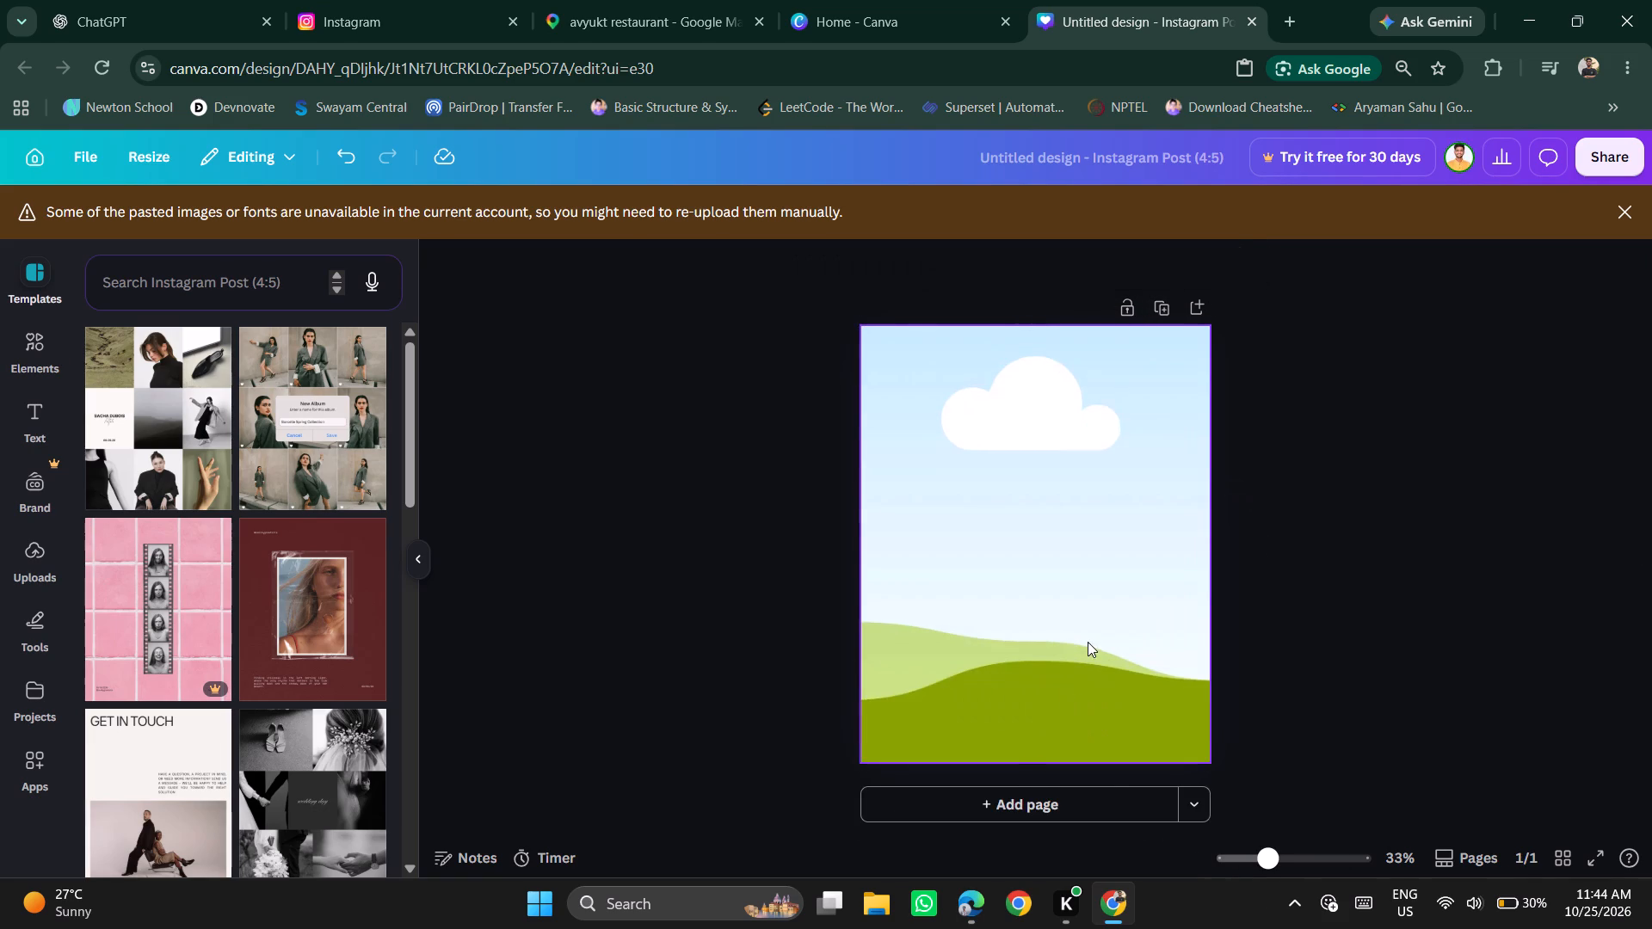
pyautogui.click(1068, 796)
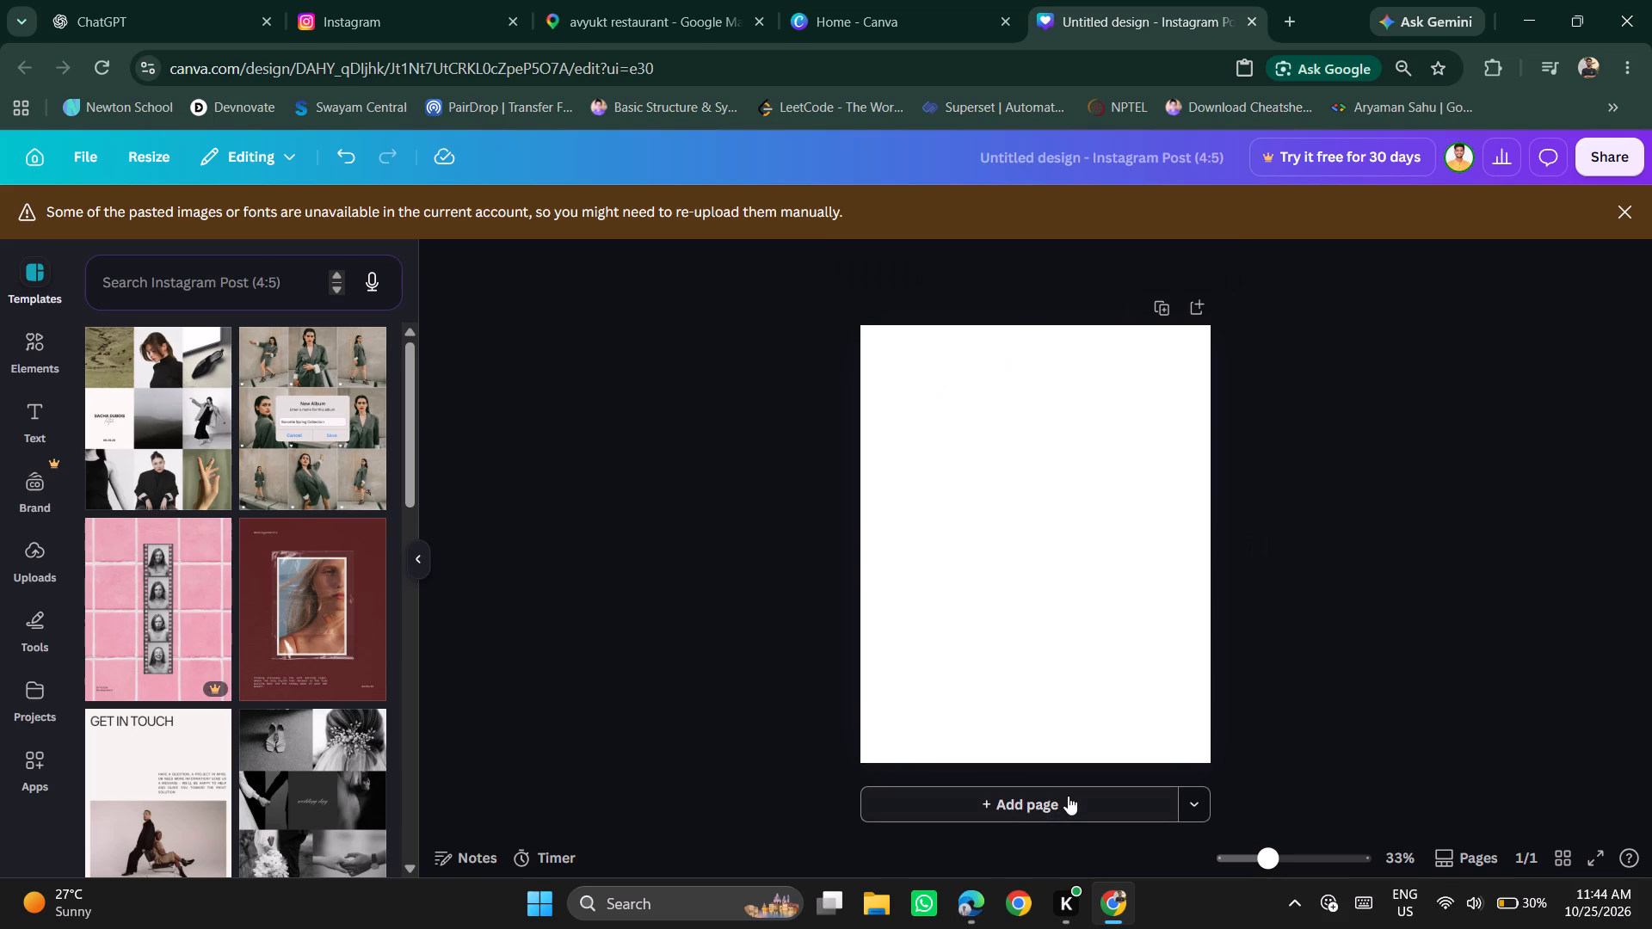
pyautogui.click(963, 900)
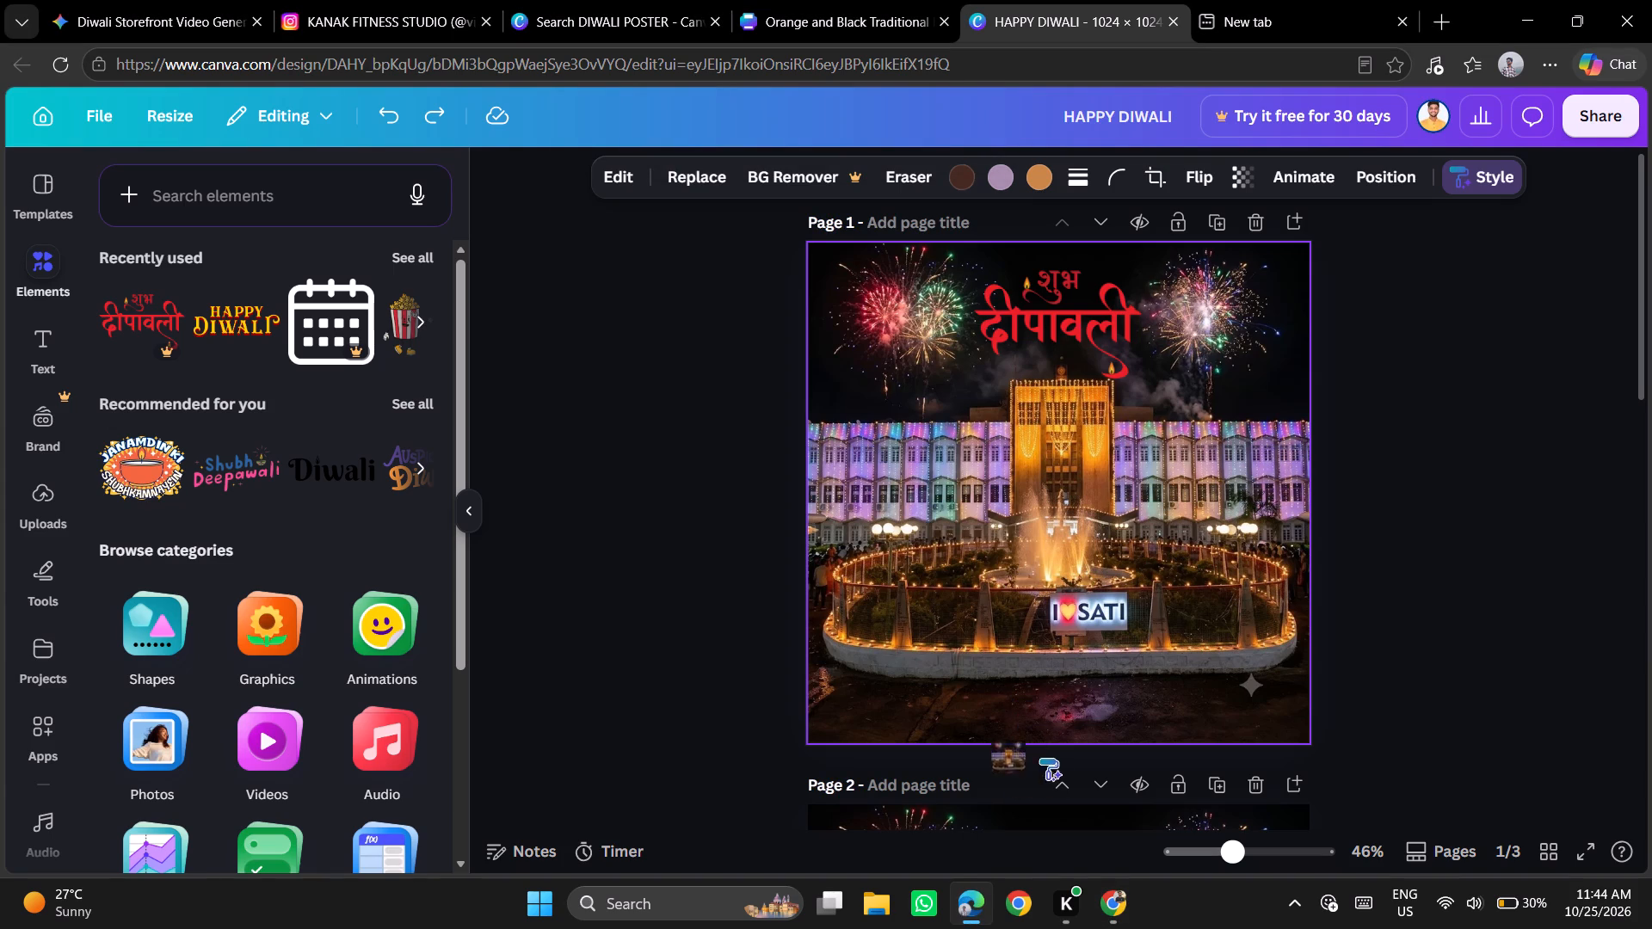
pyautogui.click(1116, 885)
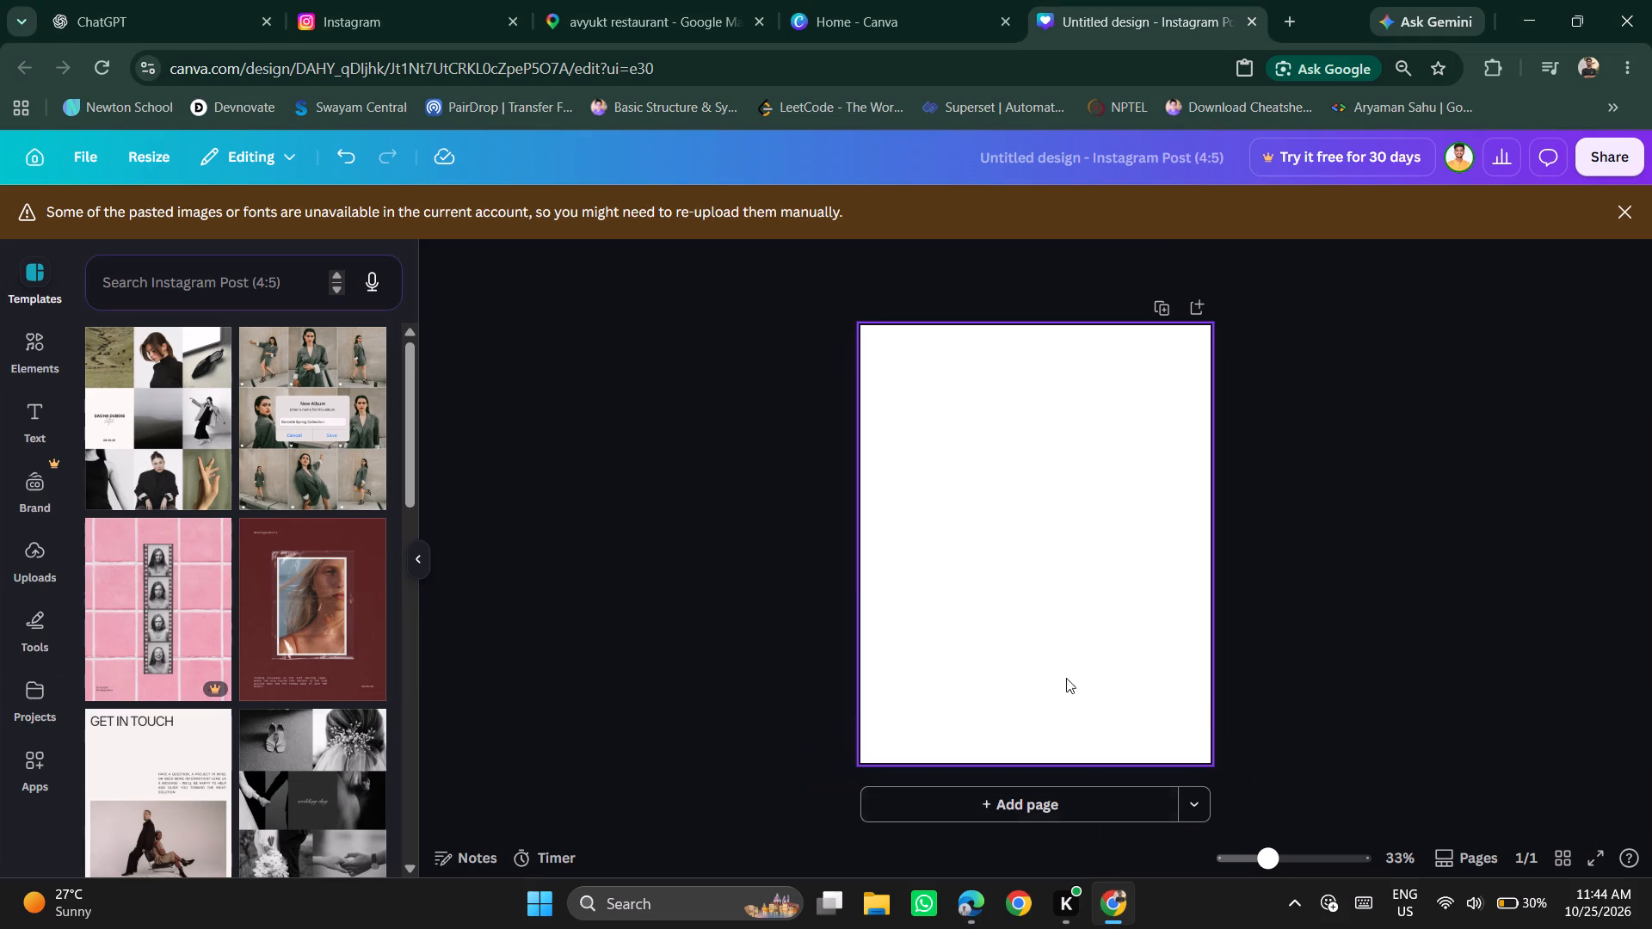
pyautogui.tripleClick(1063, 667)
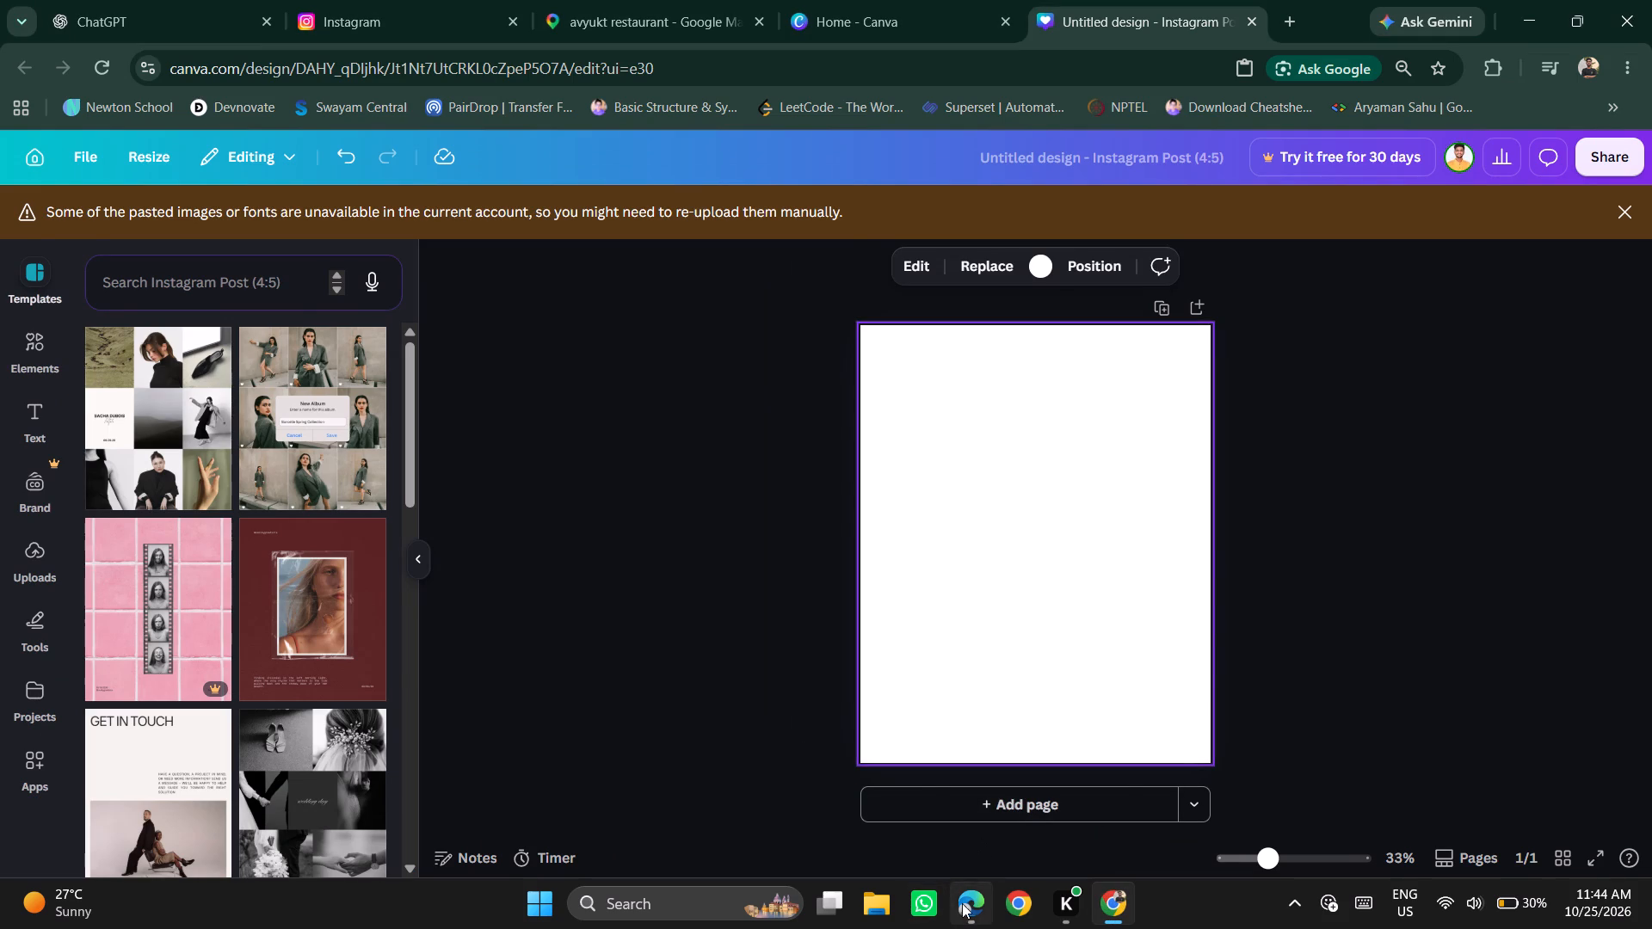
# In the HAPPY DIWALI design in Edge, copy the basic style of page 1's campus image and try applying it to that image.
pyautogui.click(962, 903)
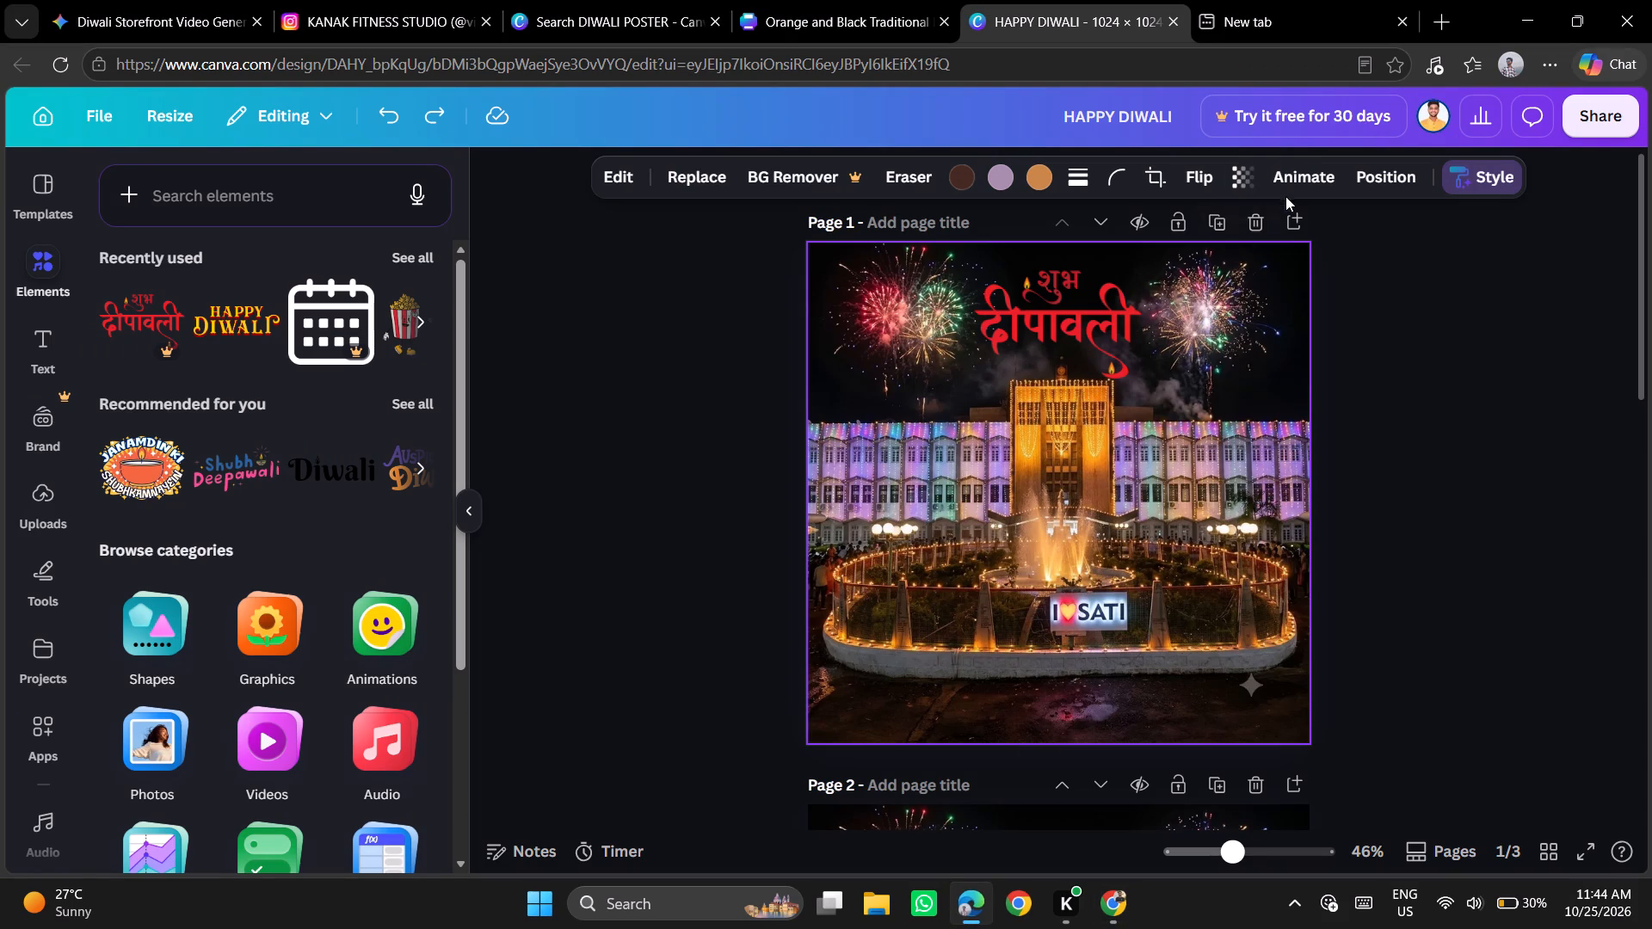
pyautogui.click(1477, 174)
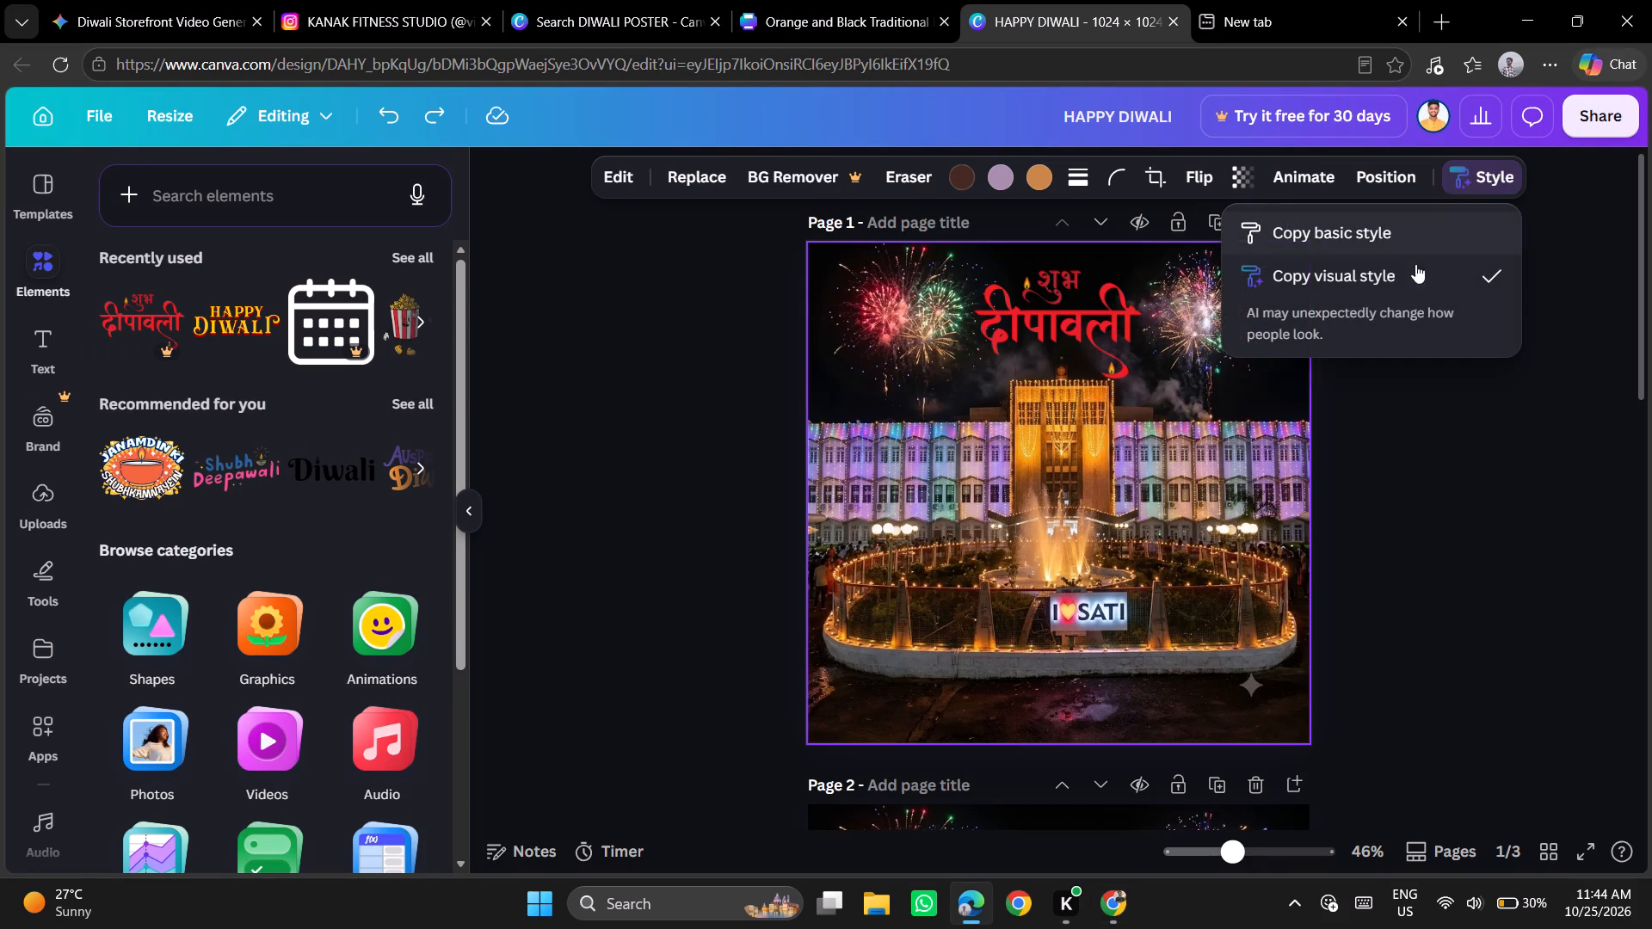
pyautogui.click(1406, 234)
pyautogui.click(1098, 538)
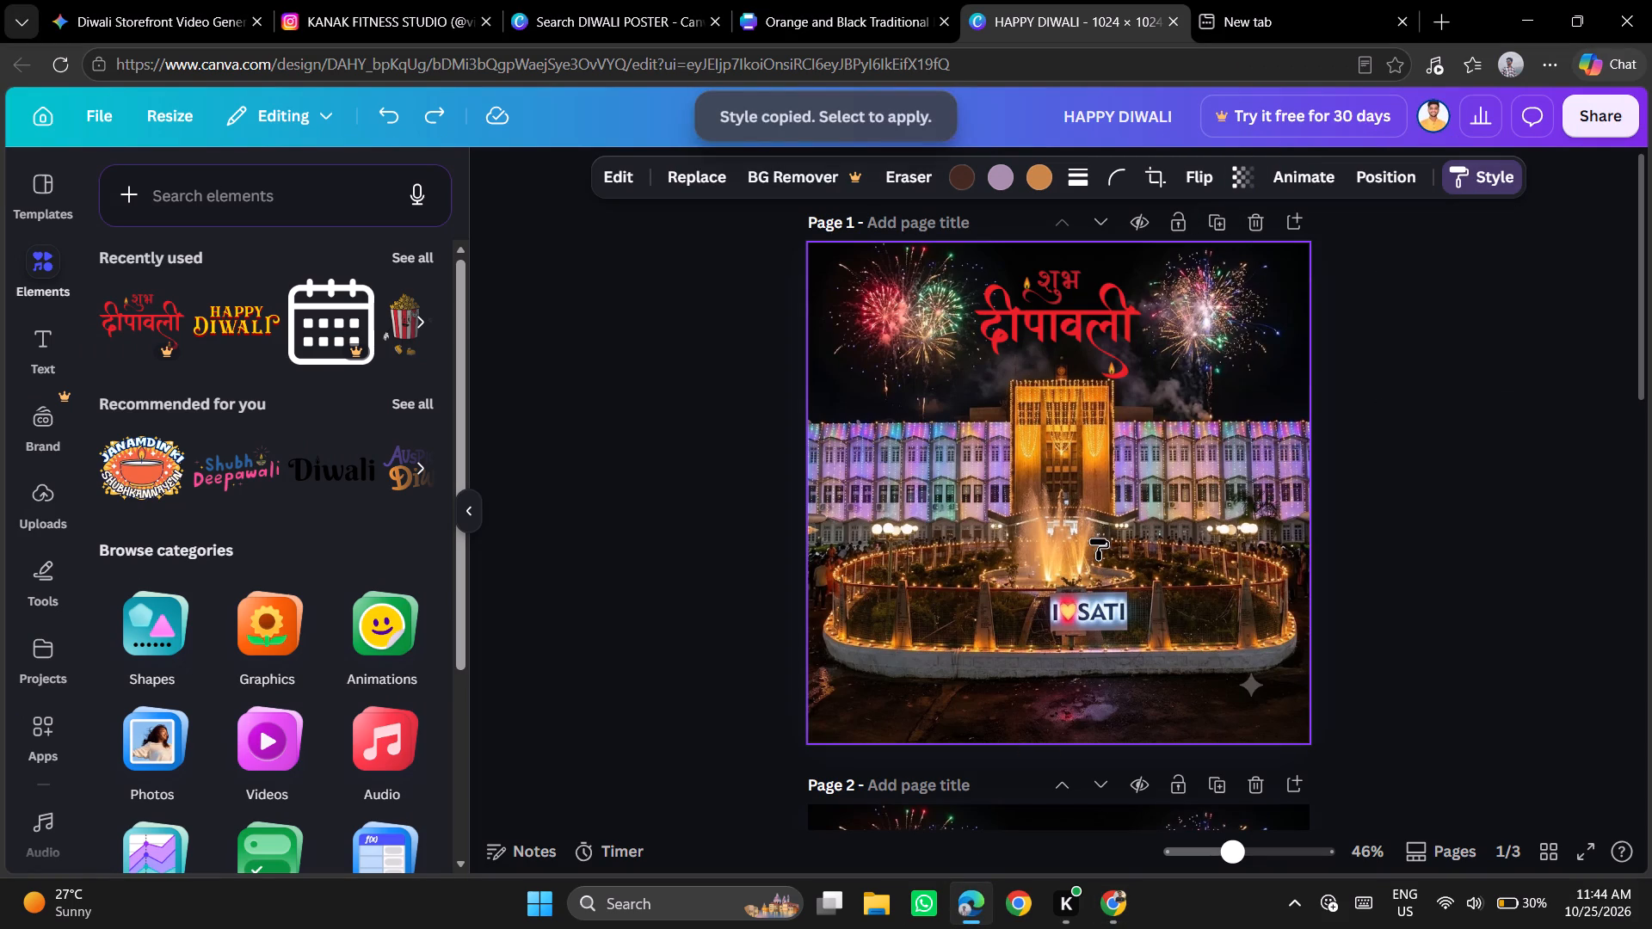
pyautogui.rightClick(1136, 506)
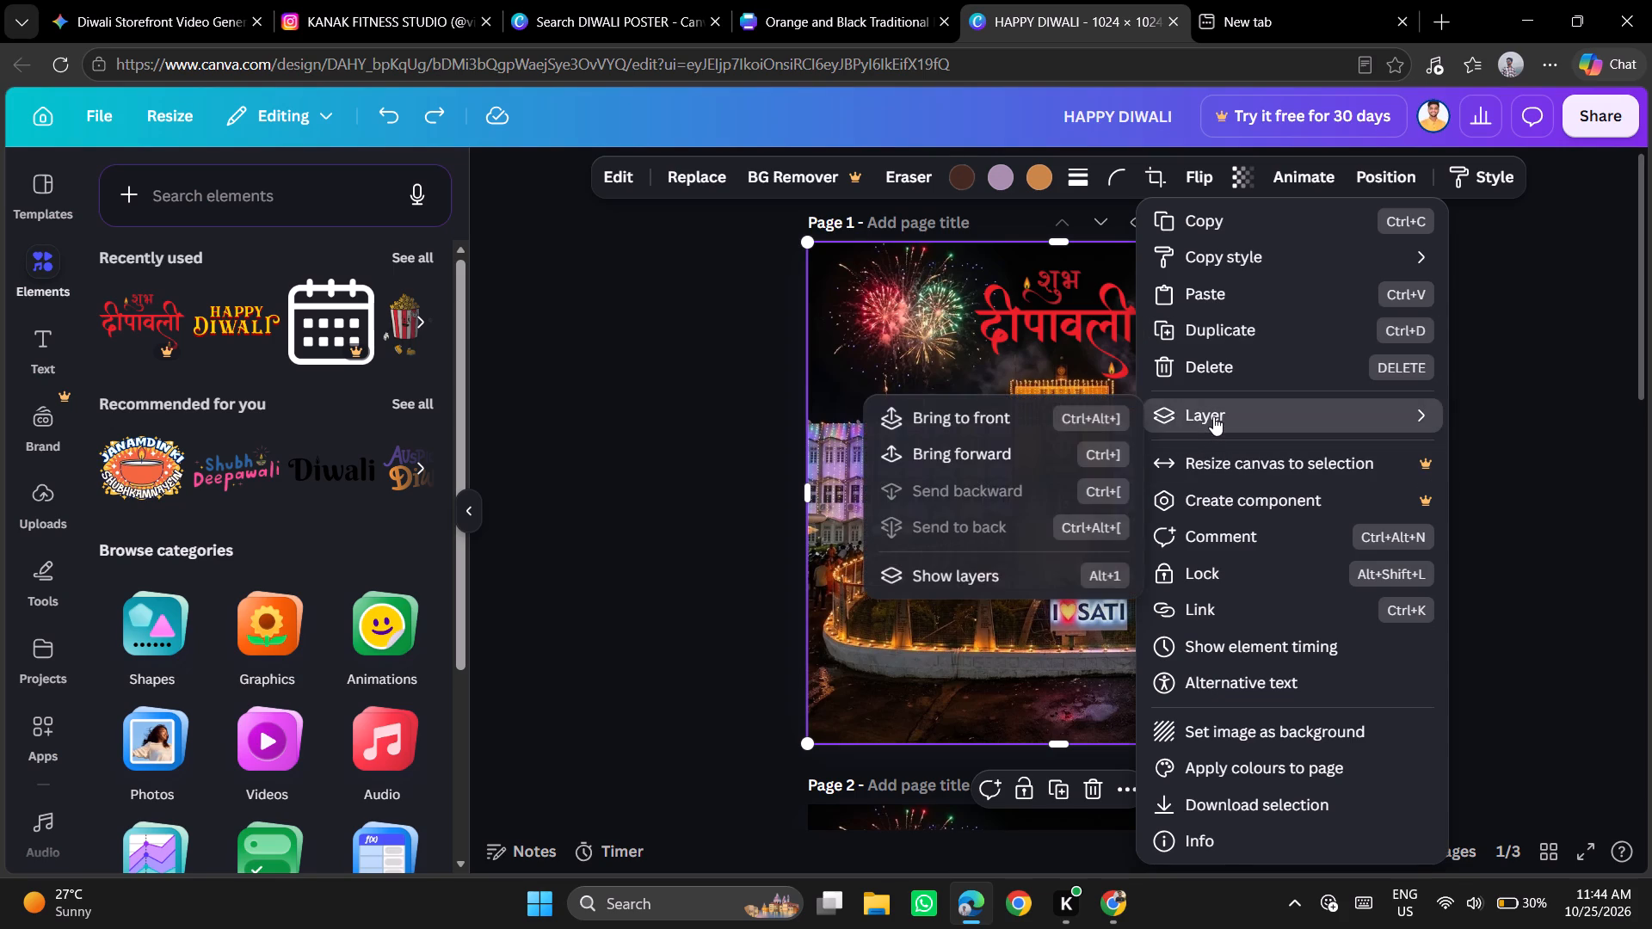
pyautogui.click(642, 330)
# Set the HAPPY DIWALI design's access level to Anyone with the link.
pyautogui.click(1578, 119)
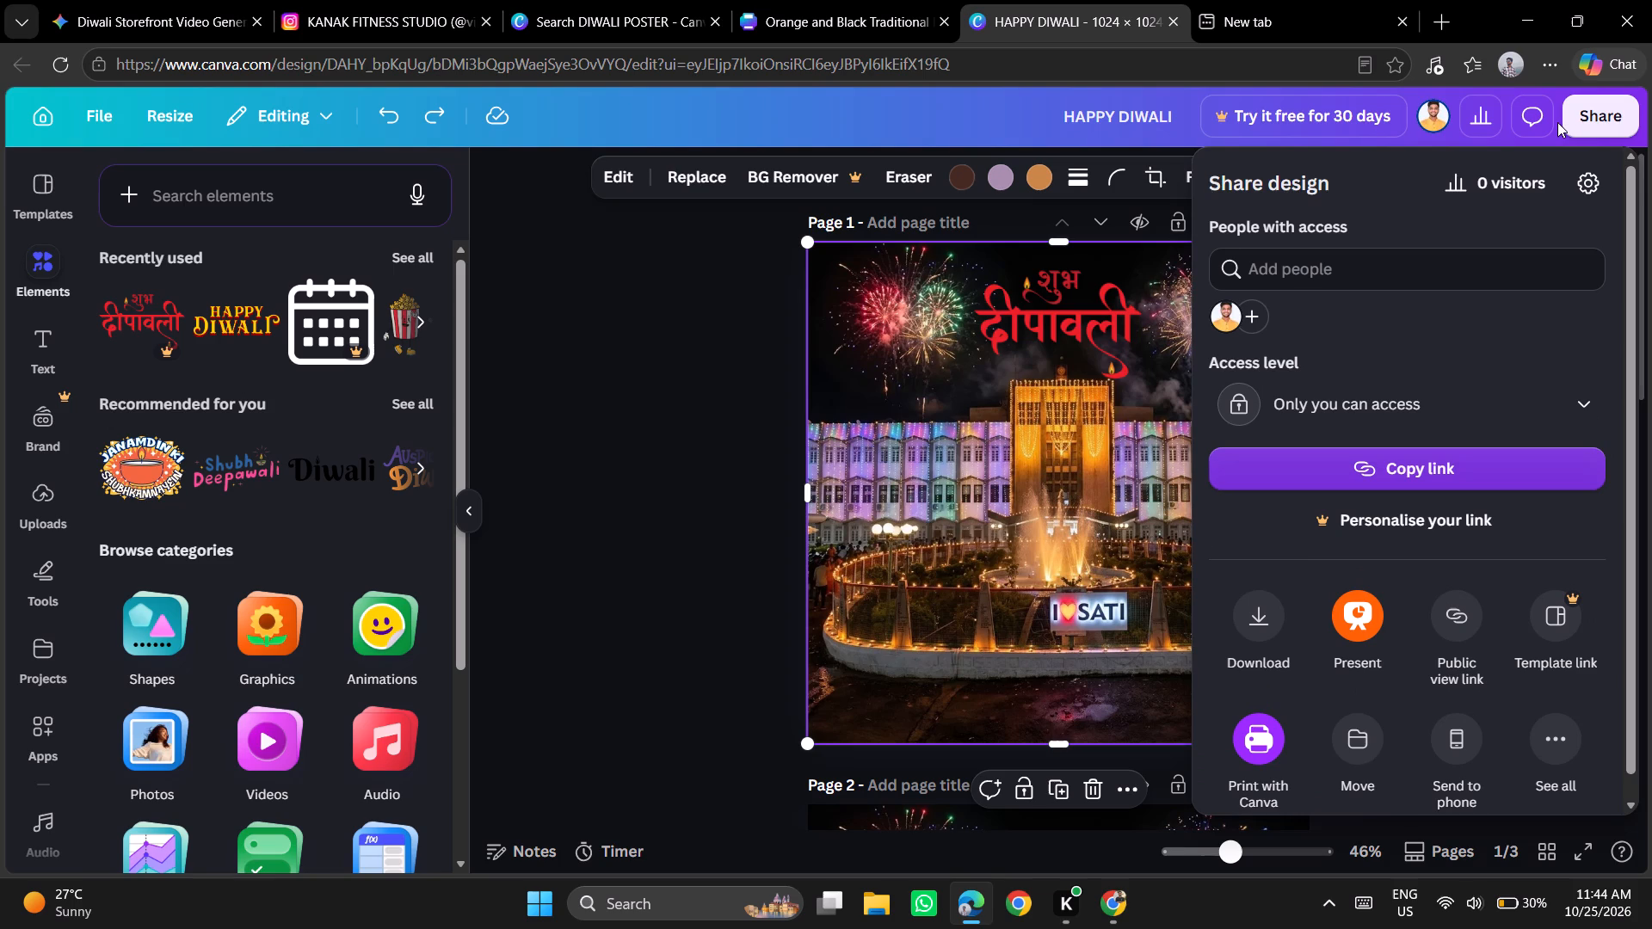
pyautogui.click(1433, 388)
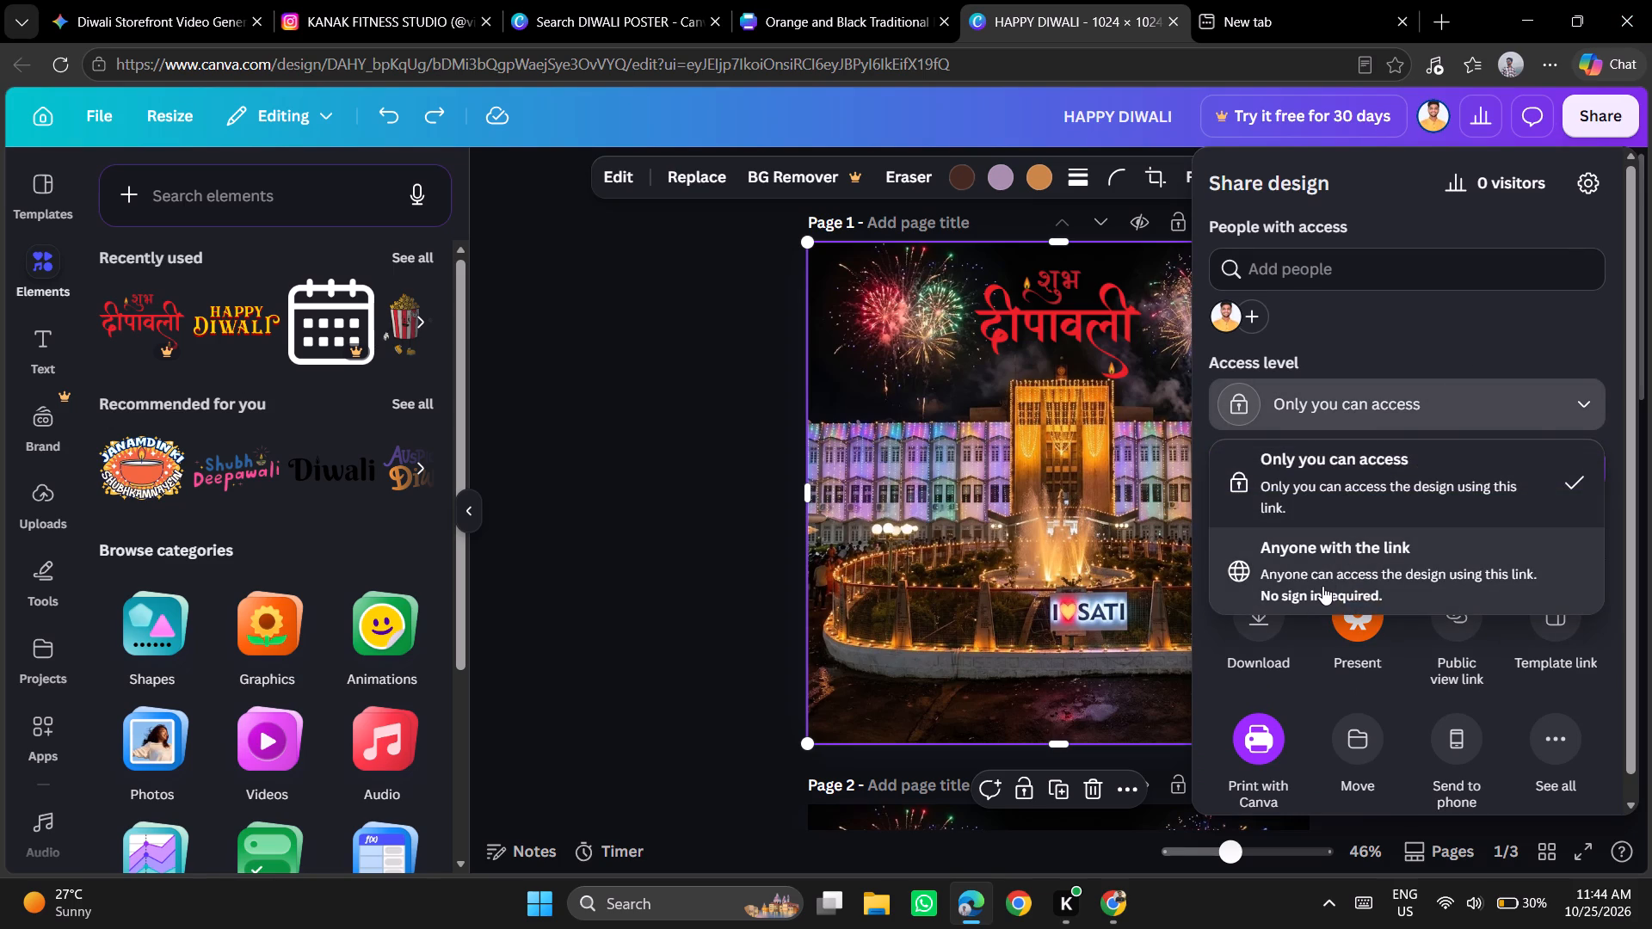
pyautogui.click(1326, 579)
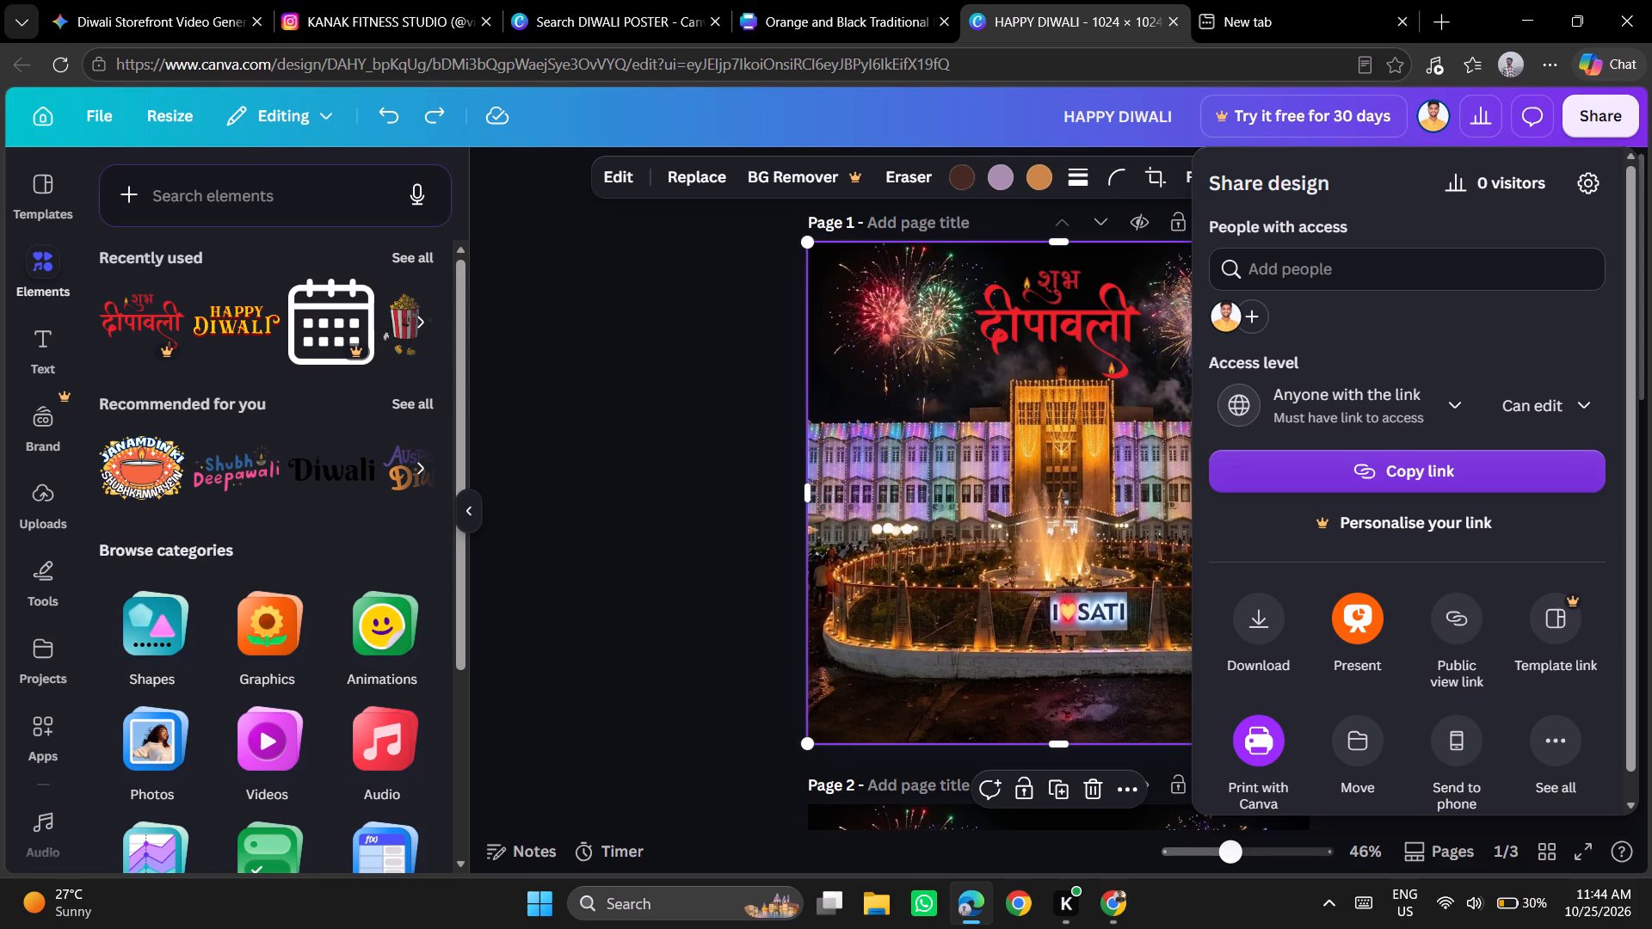
pyautogui.click(533, 372)
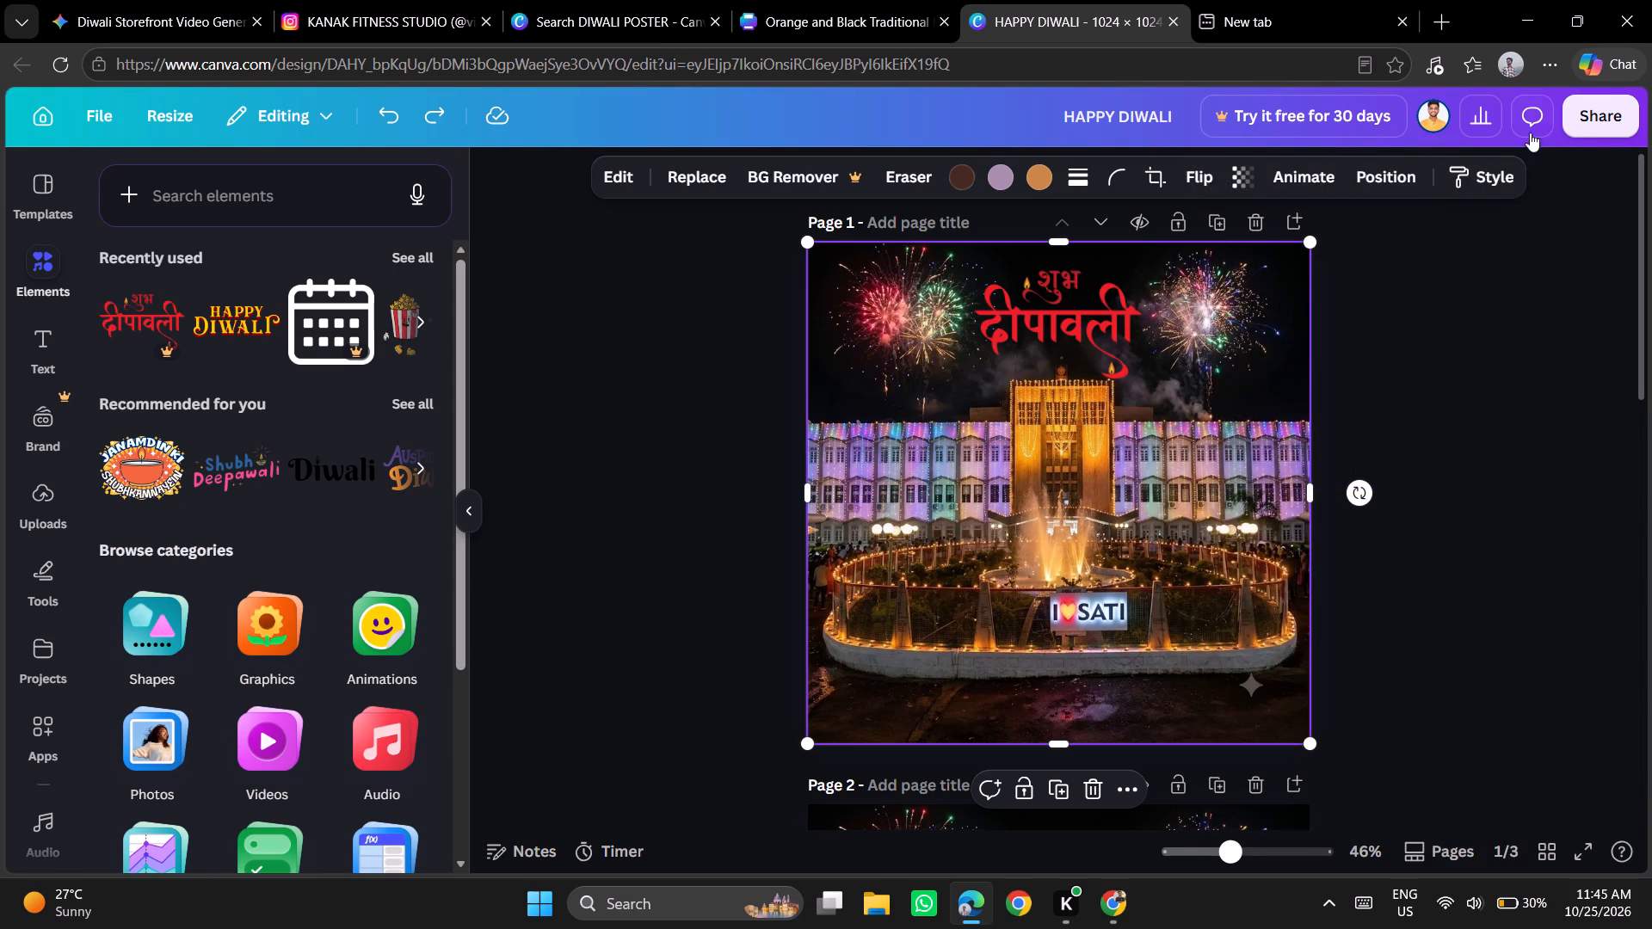
# Reopen the sharing options for the HAPPY DIWALI design.
pyautogui.click(1602, 111)
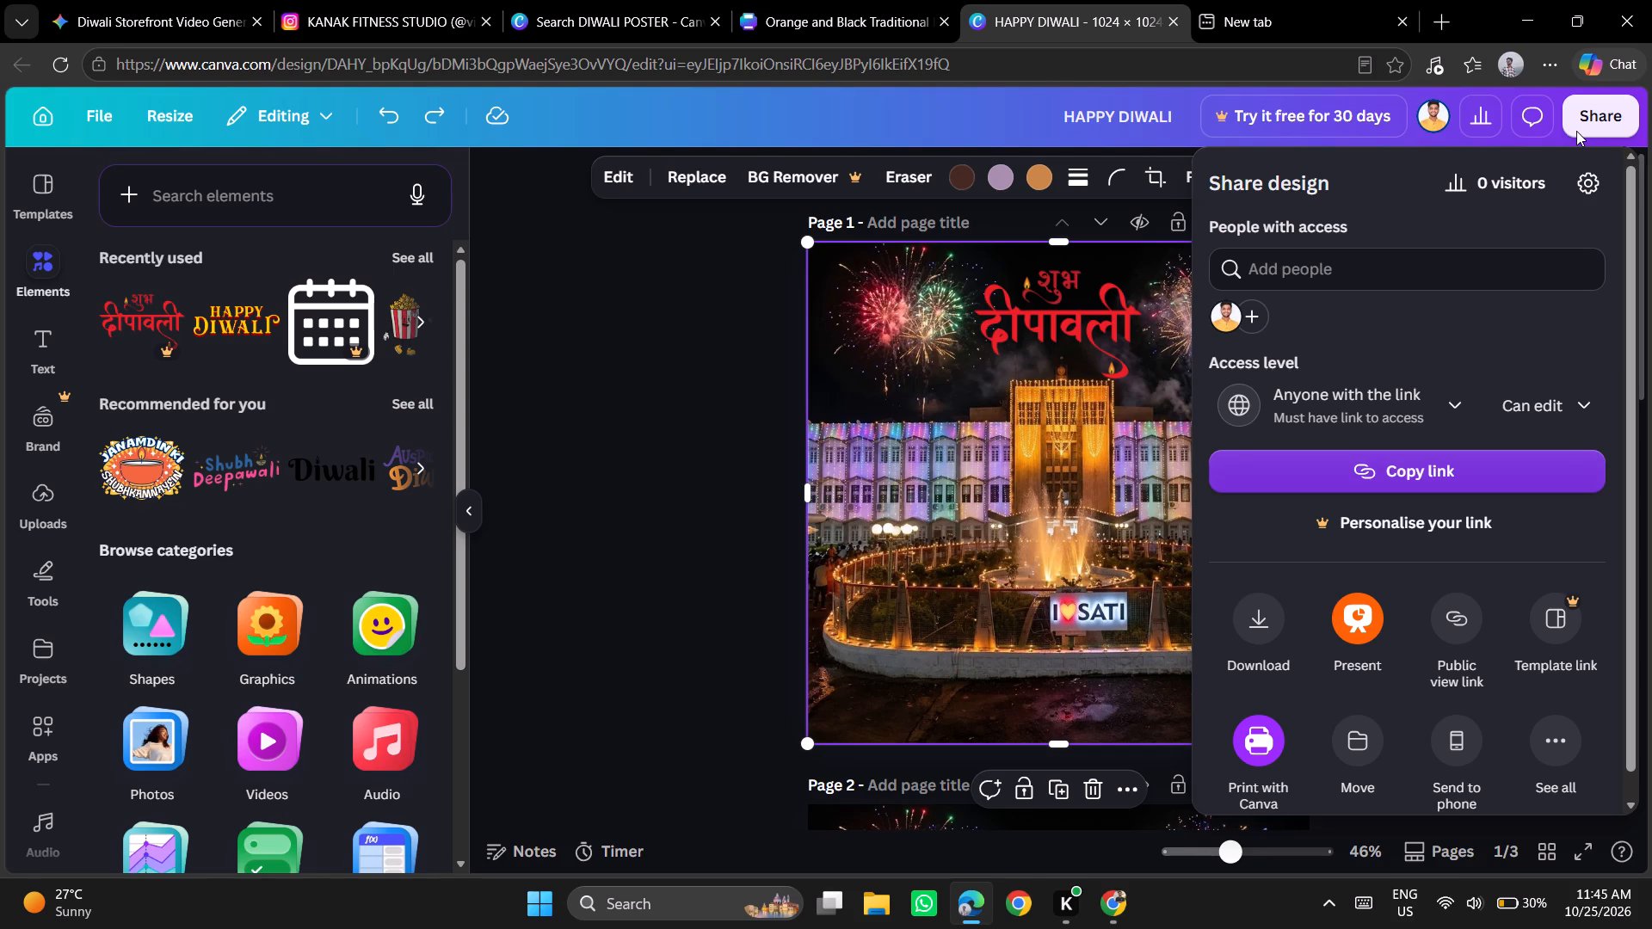
pyautogui.click(1611, 115)
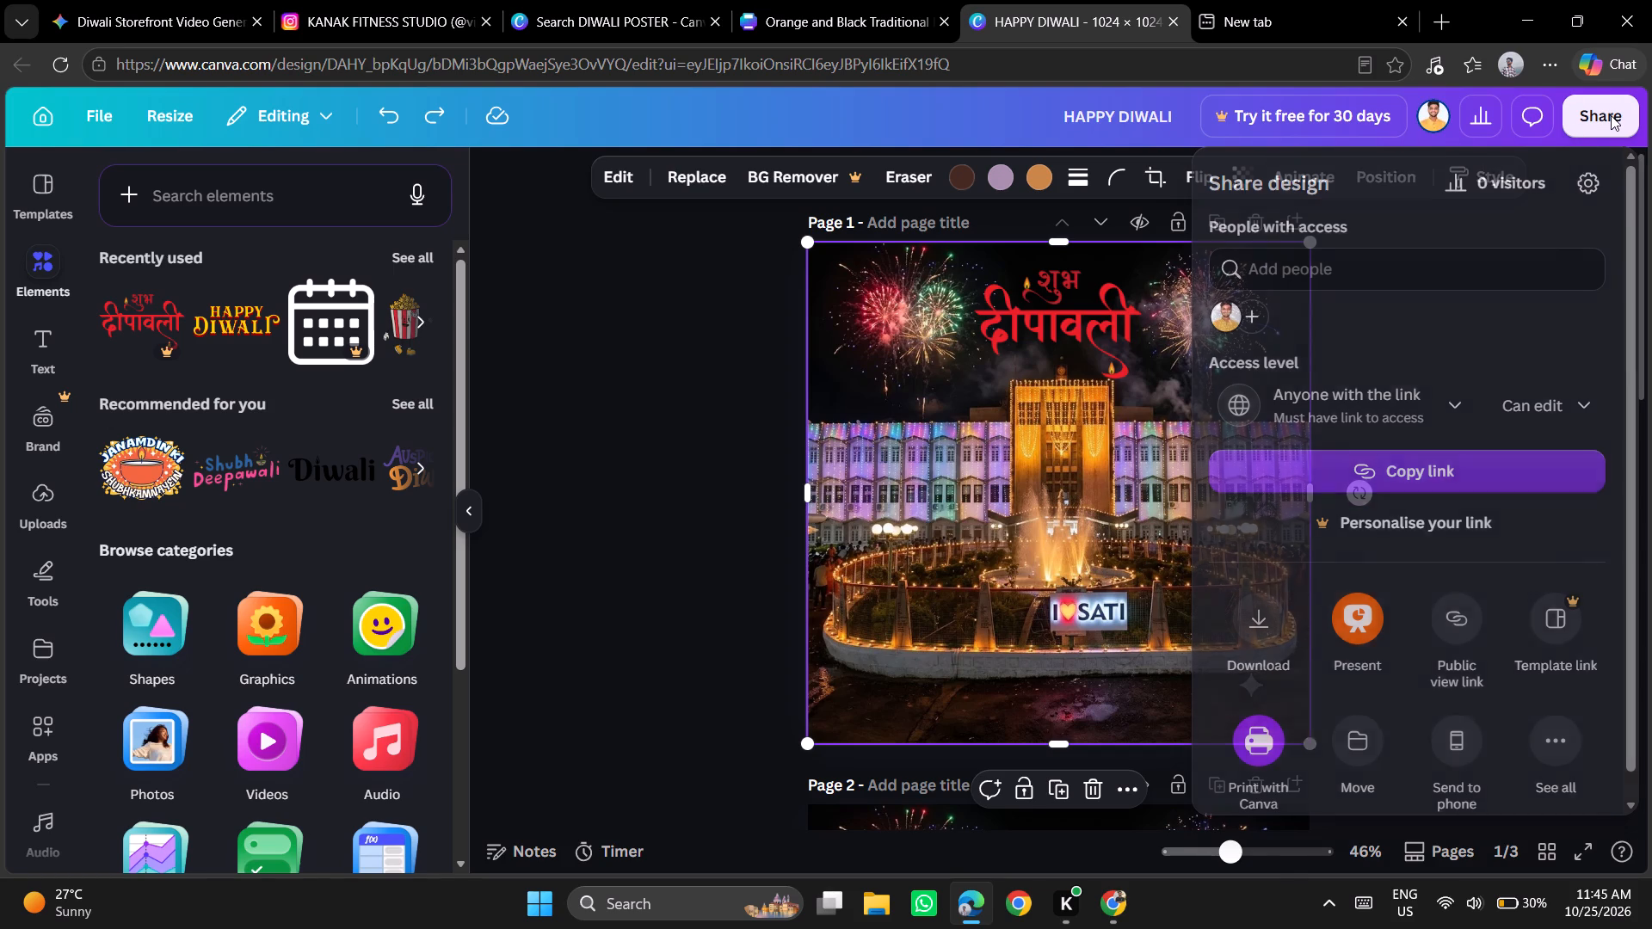
pyautogui.click(1611, 115)
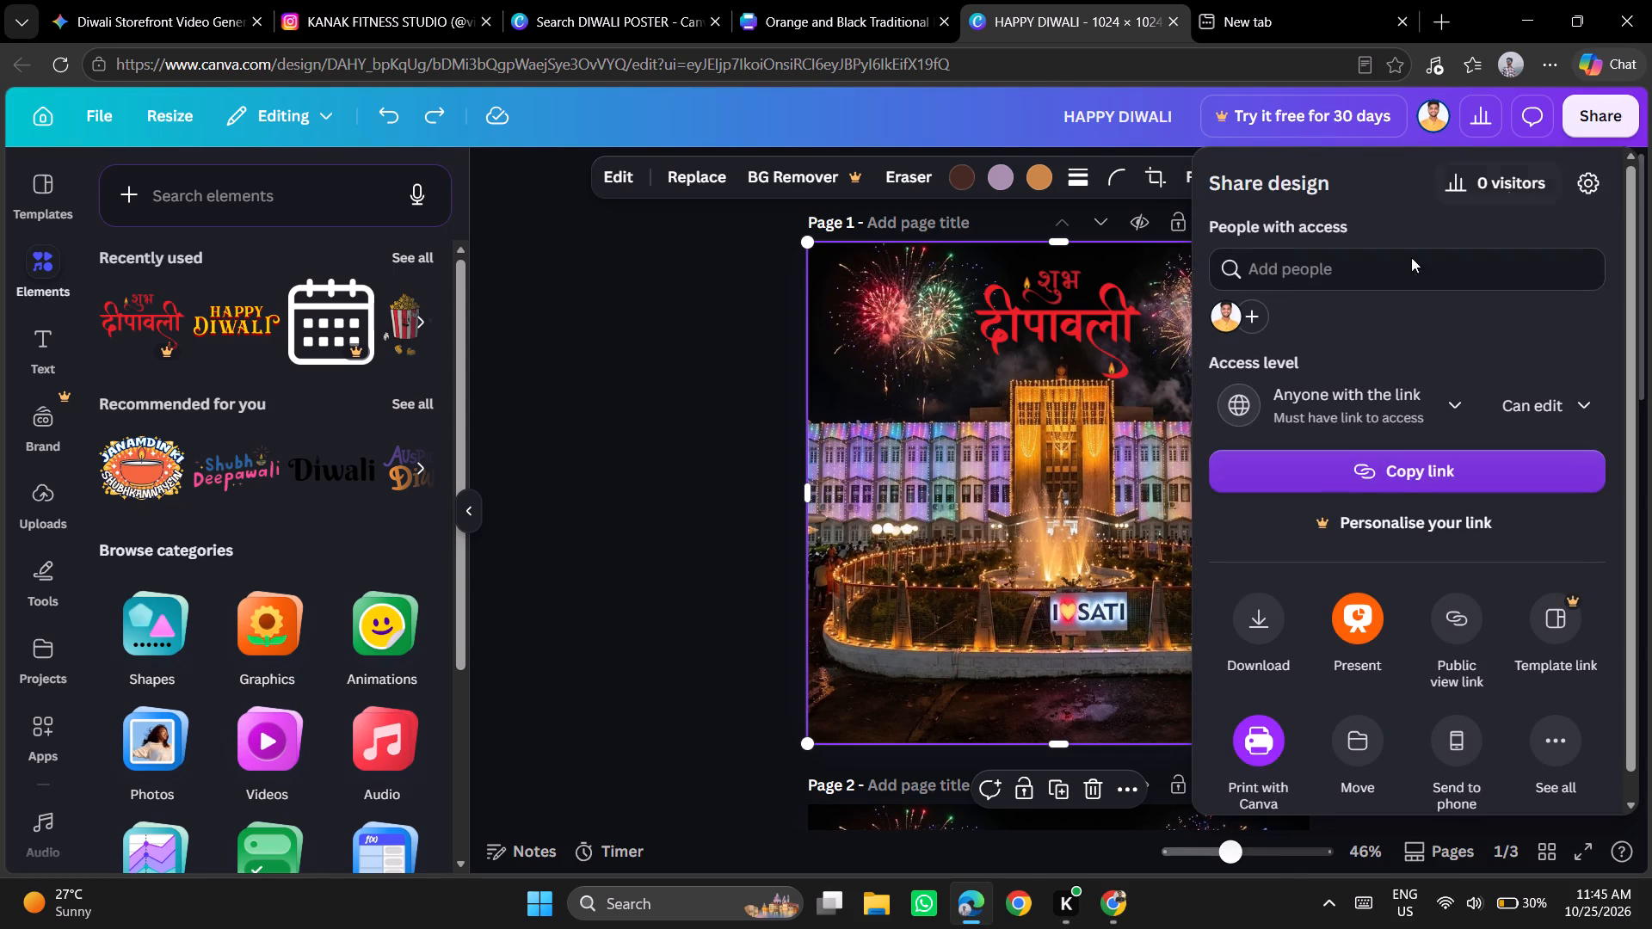
# Copy the HAPPY DIWALI design's web address from Edge and open it in a new Chrome tab.
pyautogui.tripleClick(1071, 60)
pyautogui.hotkey('ctrl', 'c')
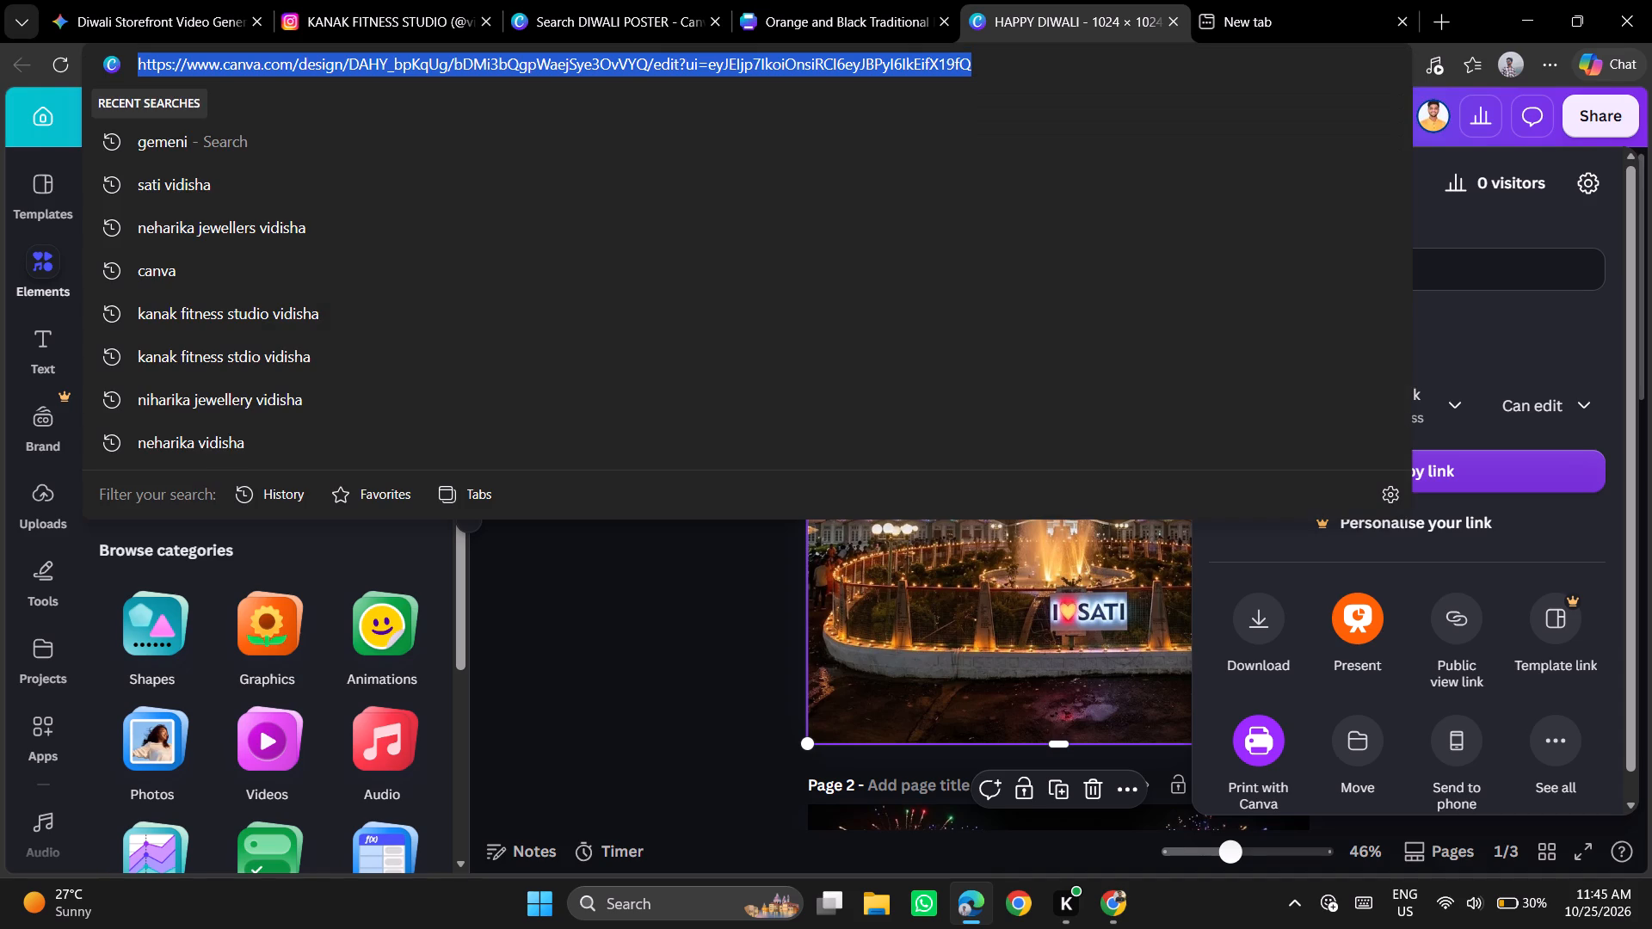
pyautogui.scroll(1, 1068, 60)
pyautogui.click(715, 671)
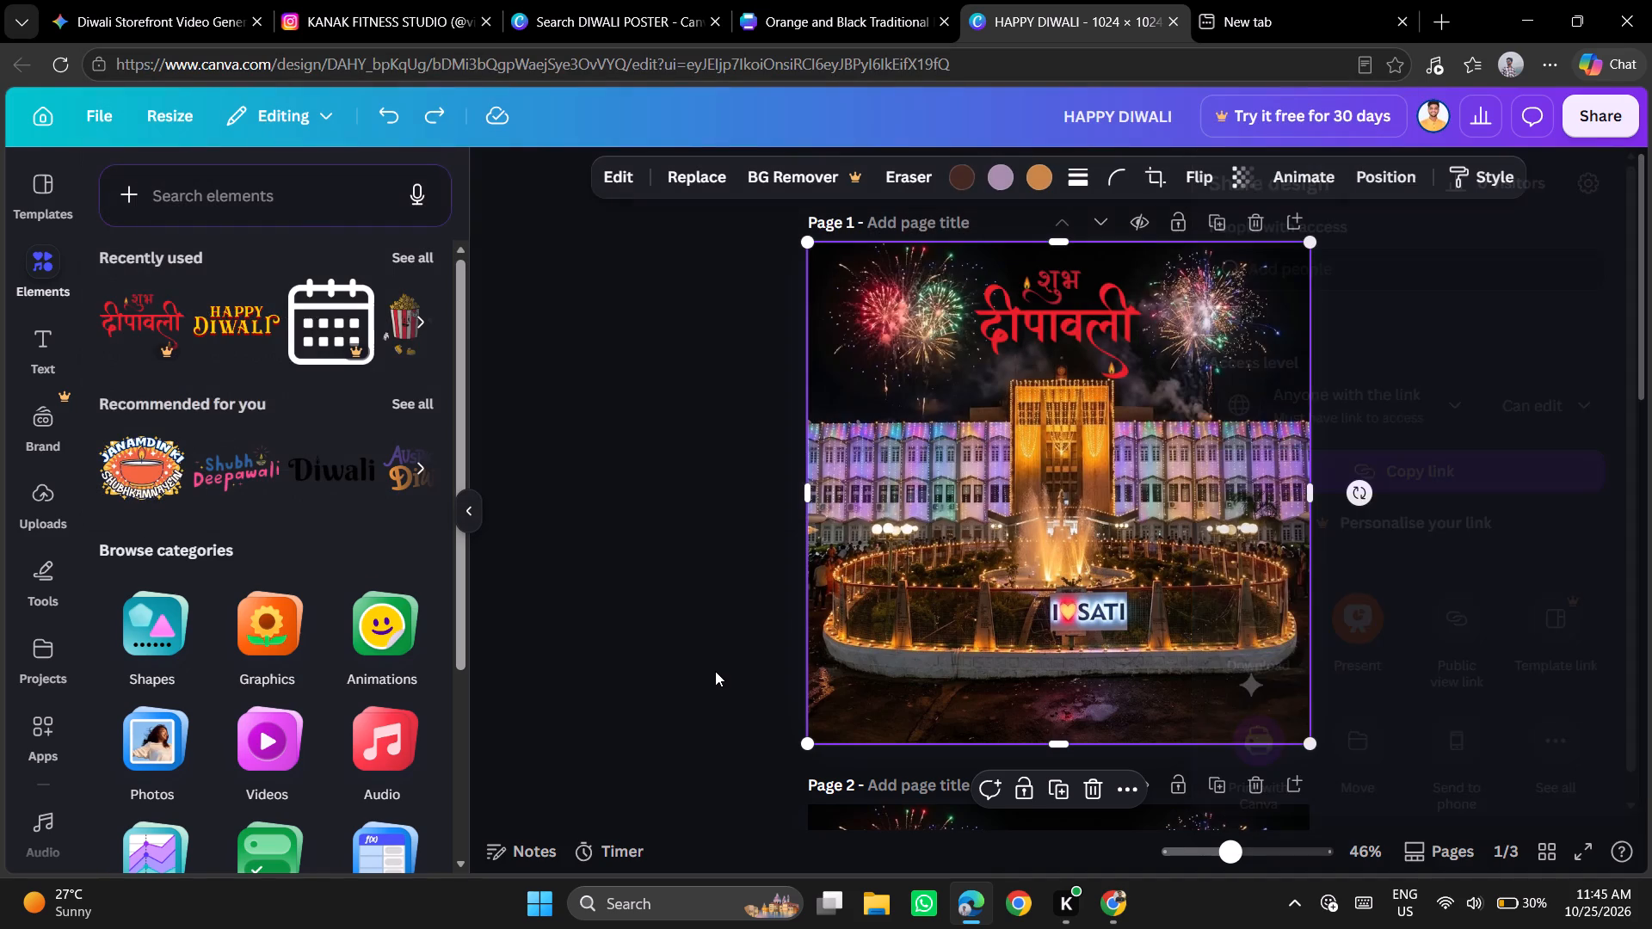
pyautogui.click(1109, 905)
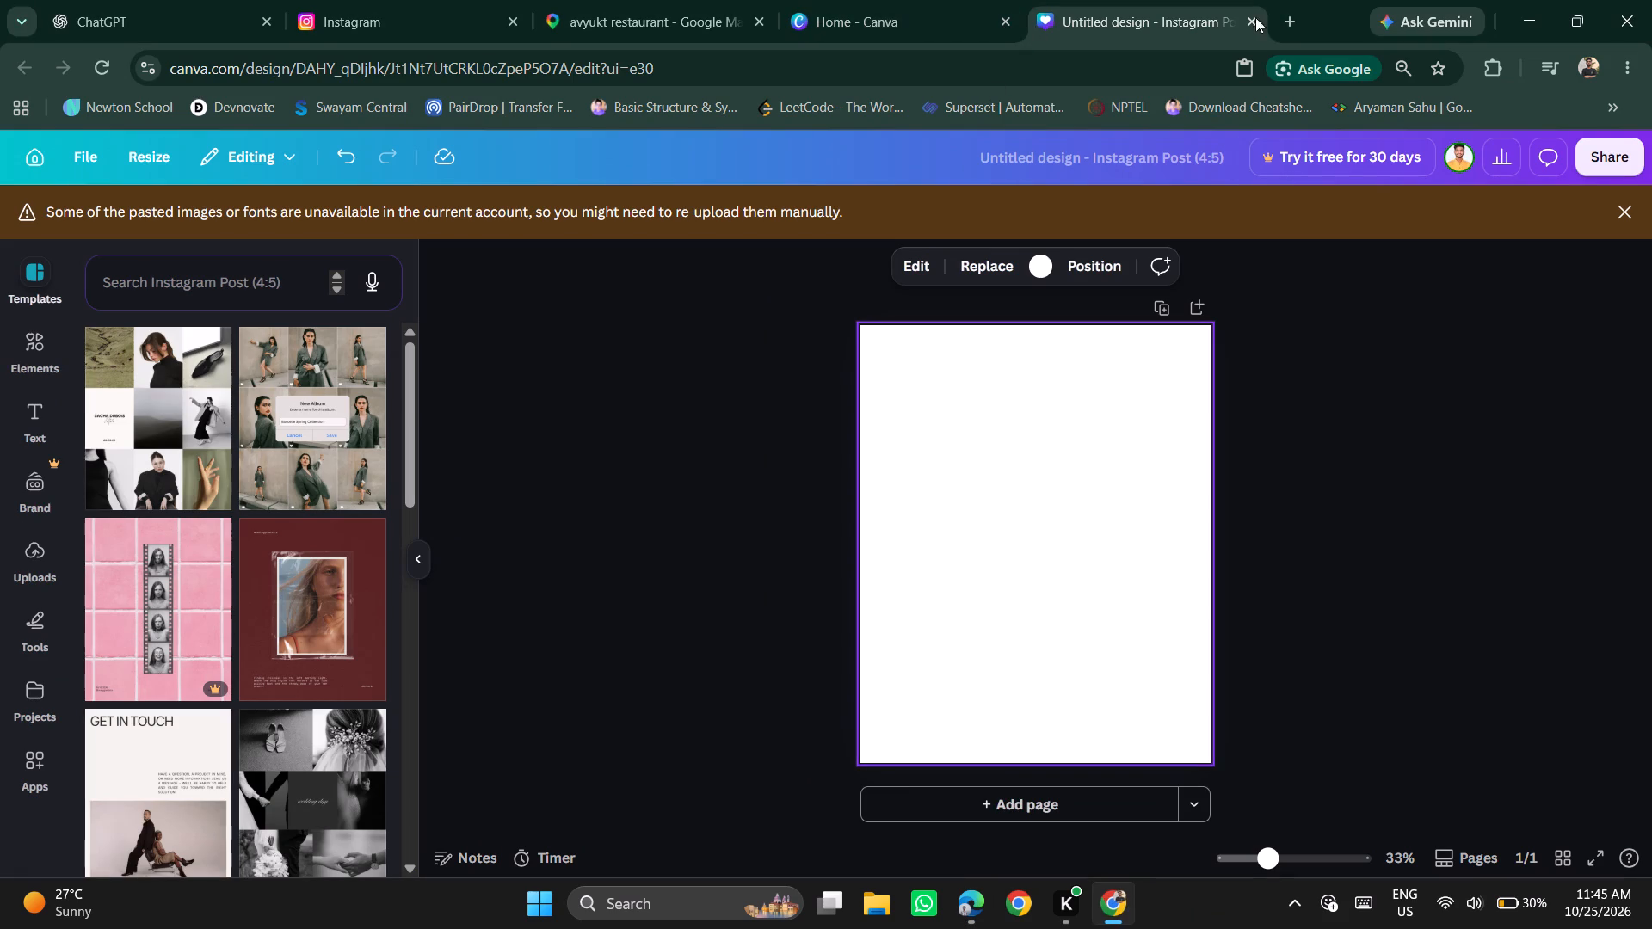
pyautogui.click(1290, 7)
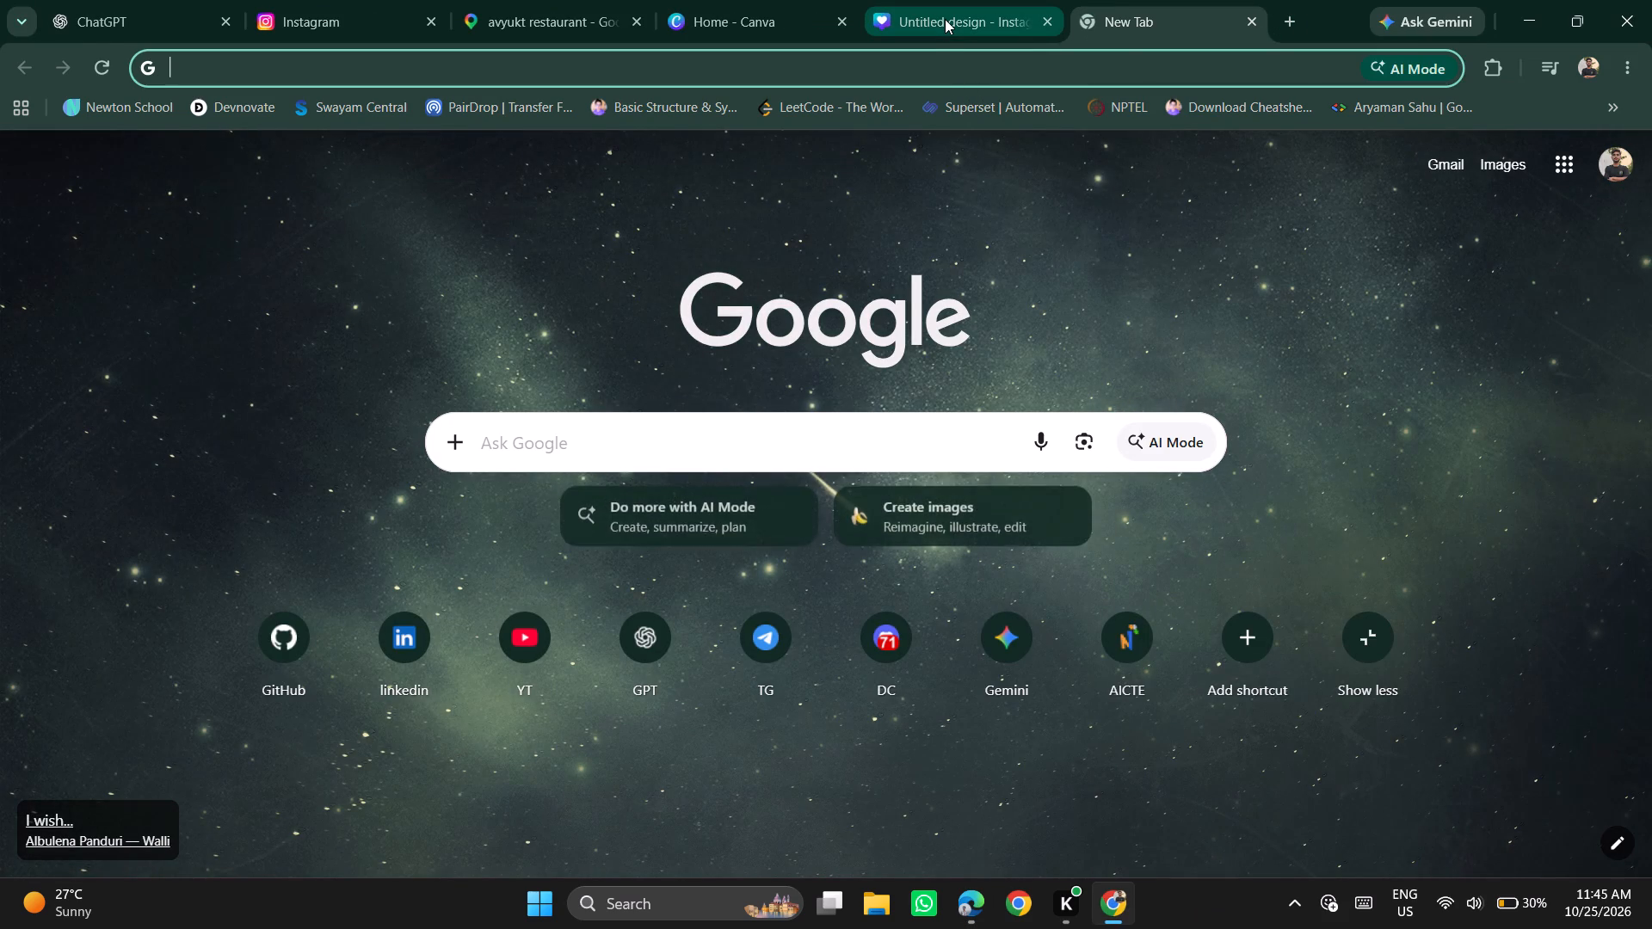
pyautogui.hotkey('ctrl', 'v')
pyautogui.press('Return')
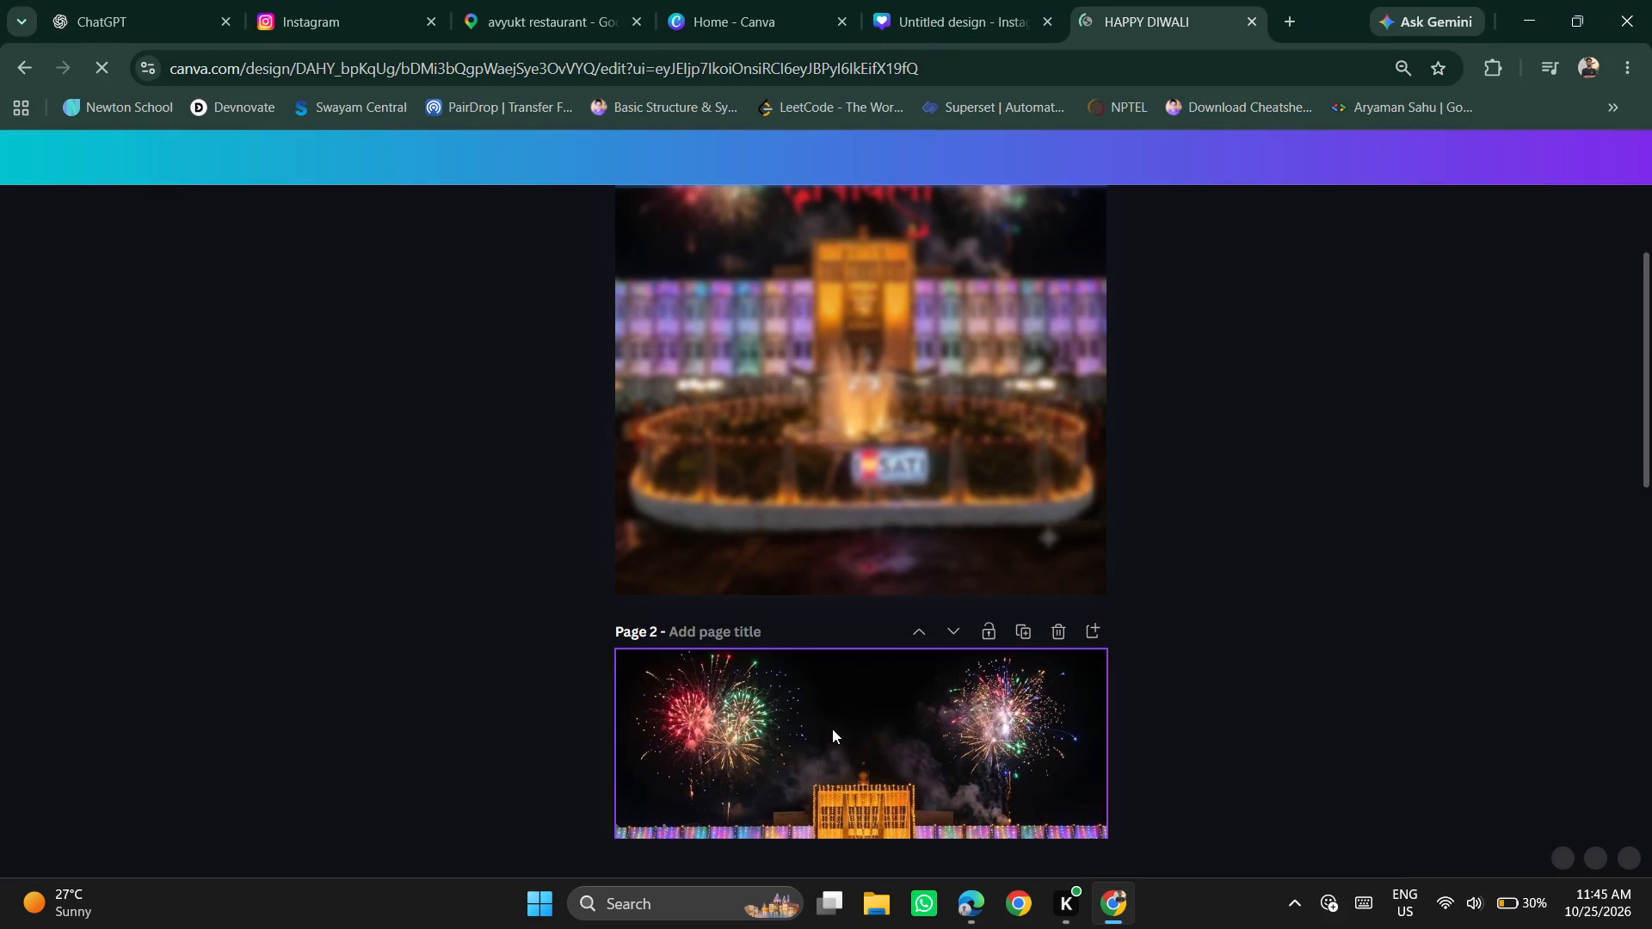
# Select the red शुभ दीपावली graphic on page 1 and open its watermark removal option.
pyautogui.scroll(-1, 994, 536)
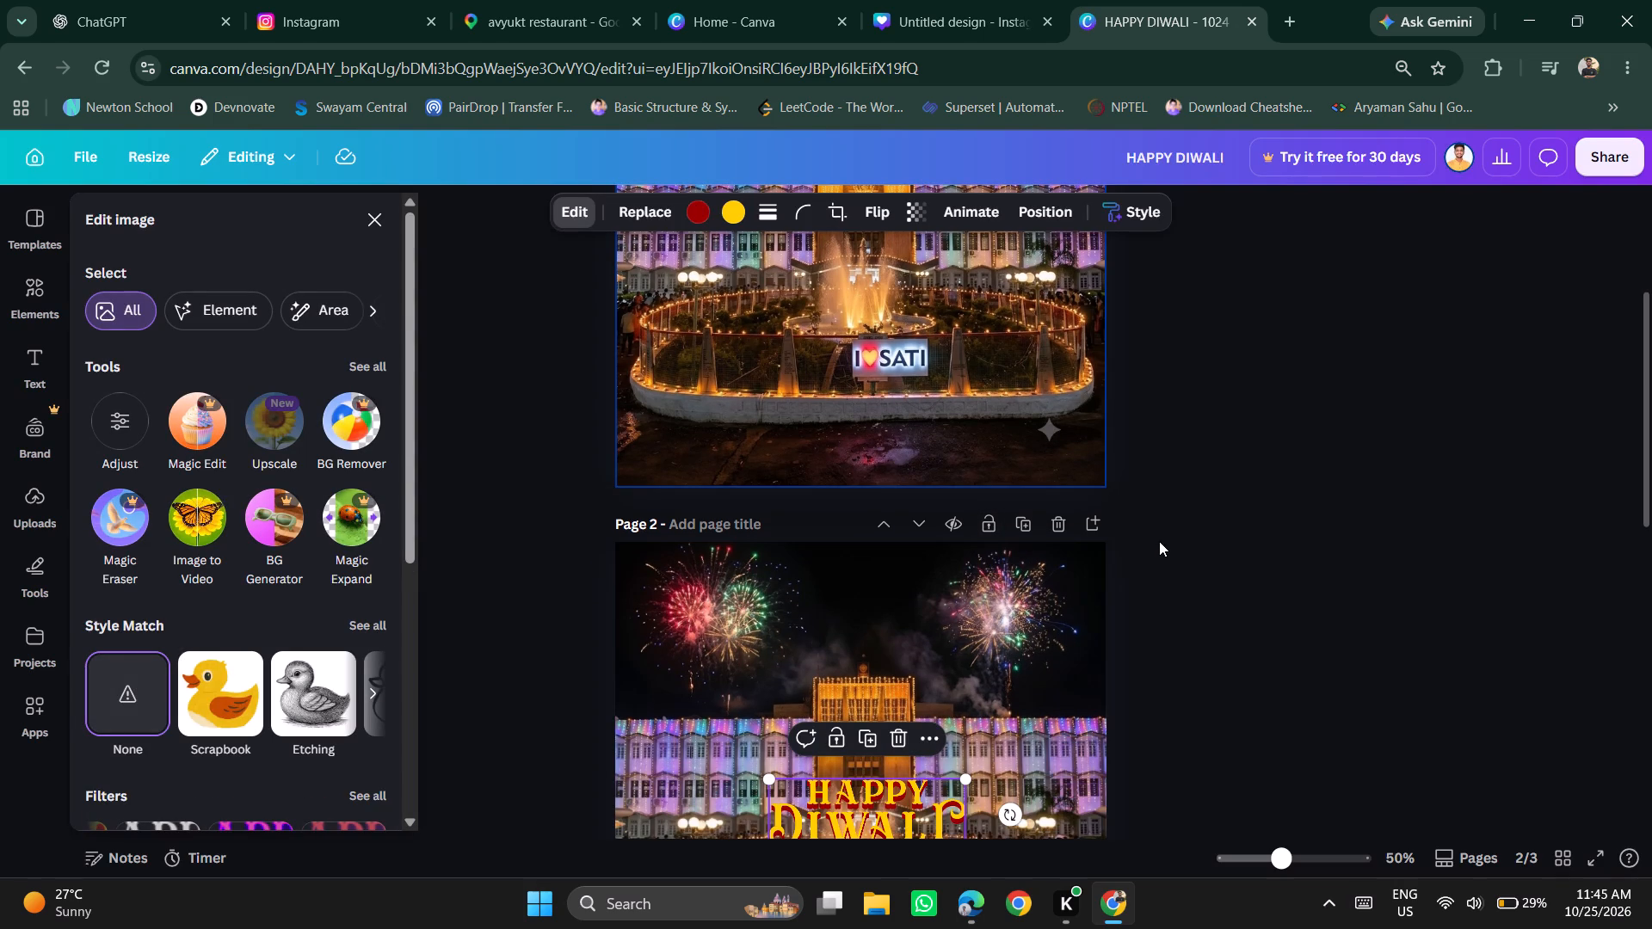
pyautogui.scroll(5, 1159, 539)
pyautogui.click(890, 364)
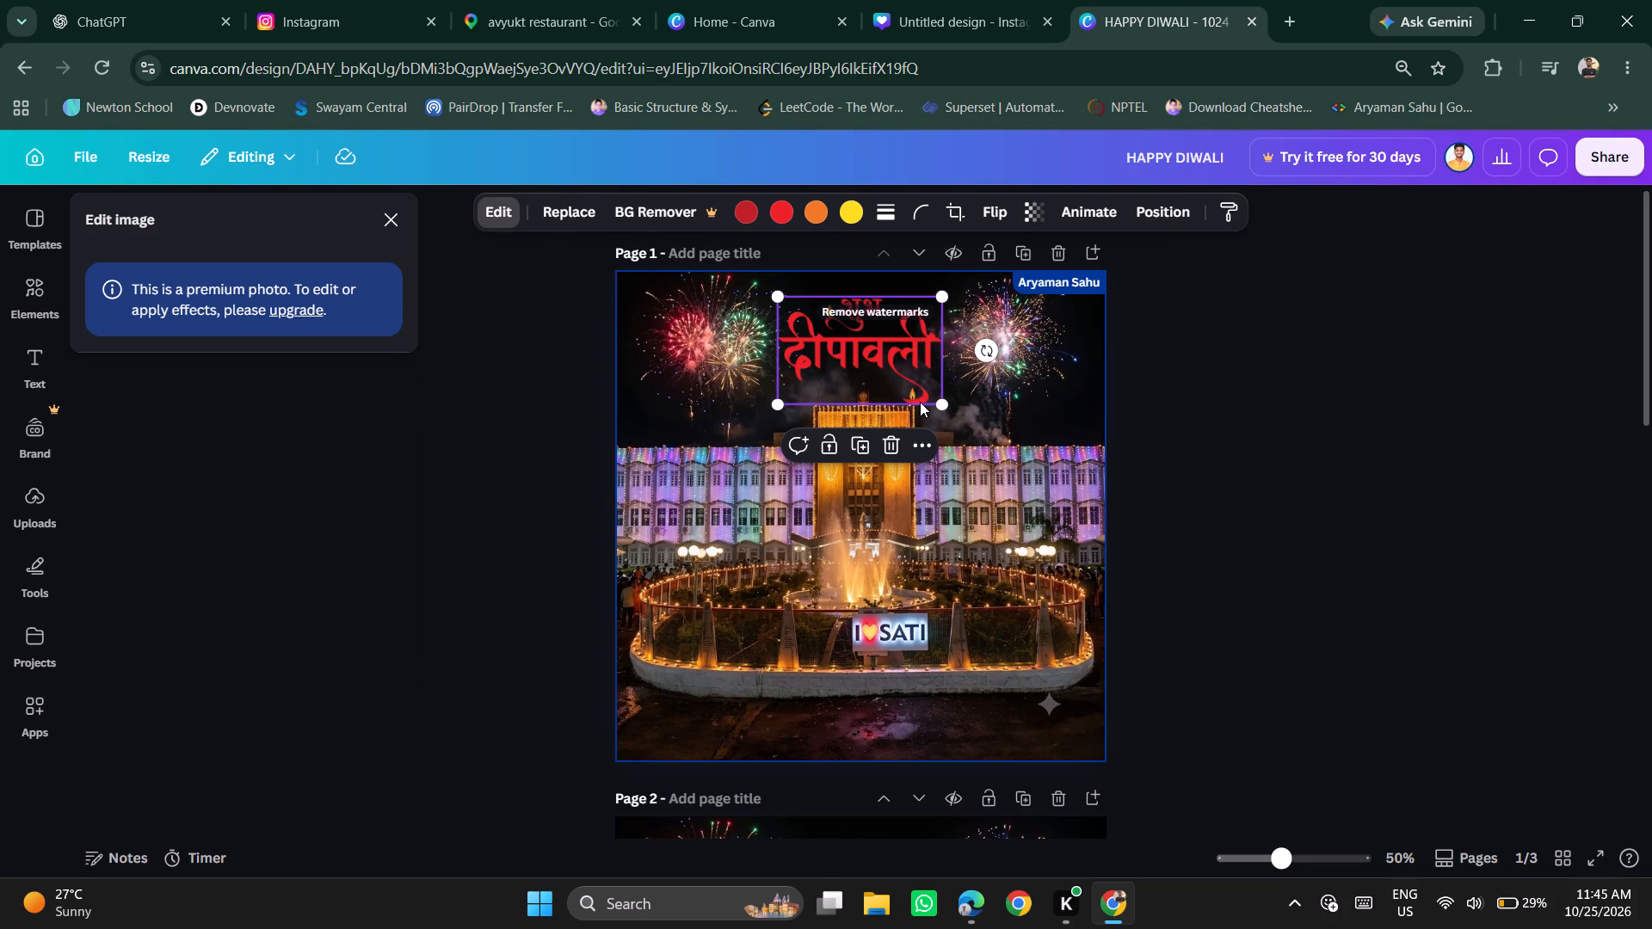
pyautogui.click(897, 313)
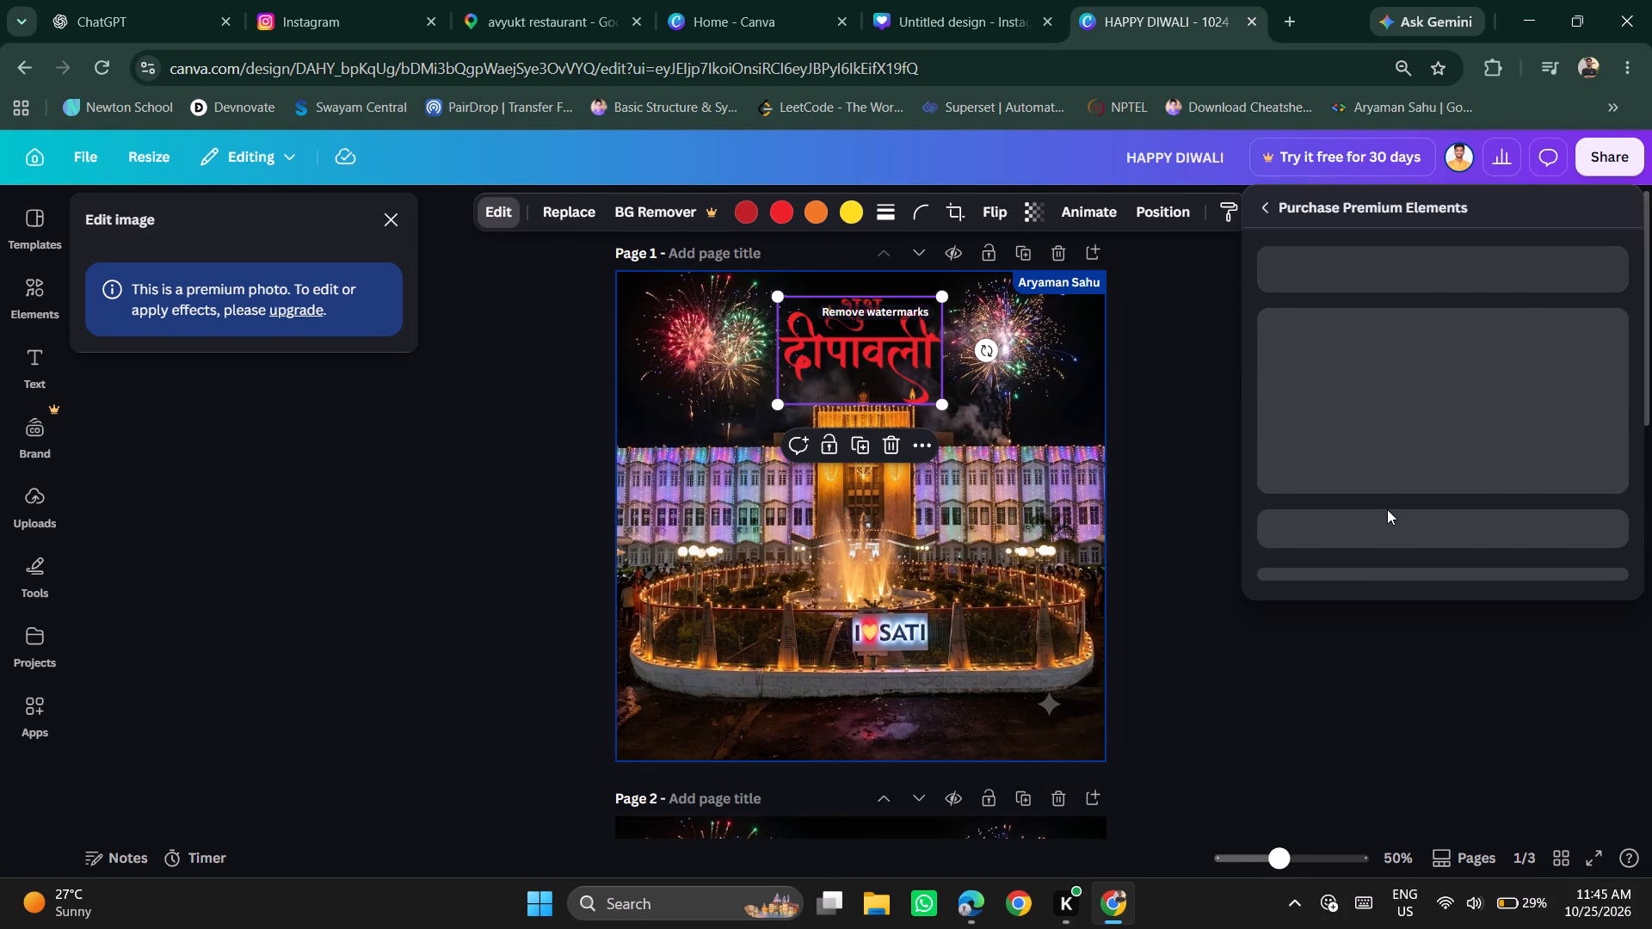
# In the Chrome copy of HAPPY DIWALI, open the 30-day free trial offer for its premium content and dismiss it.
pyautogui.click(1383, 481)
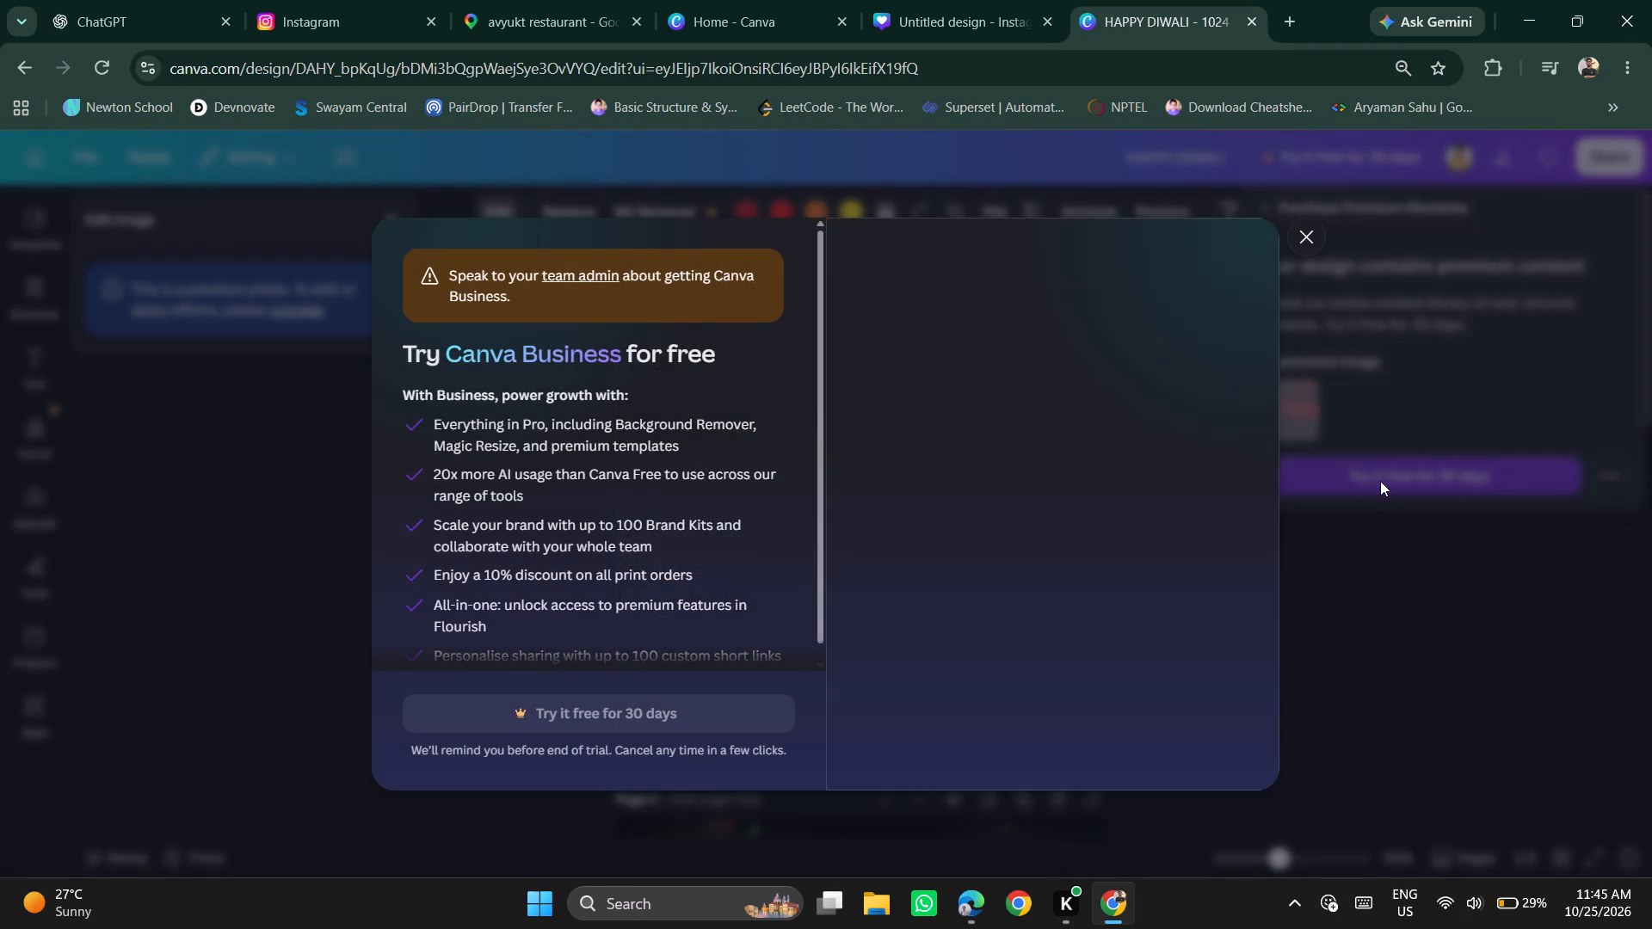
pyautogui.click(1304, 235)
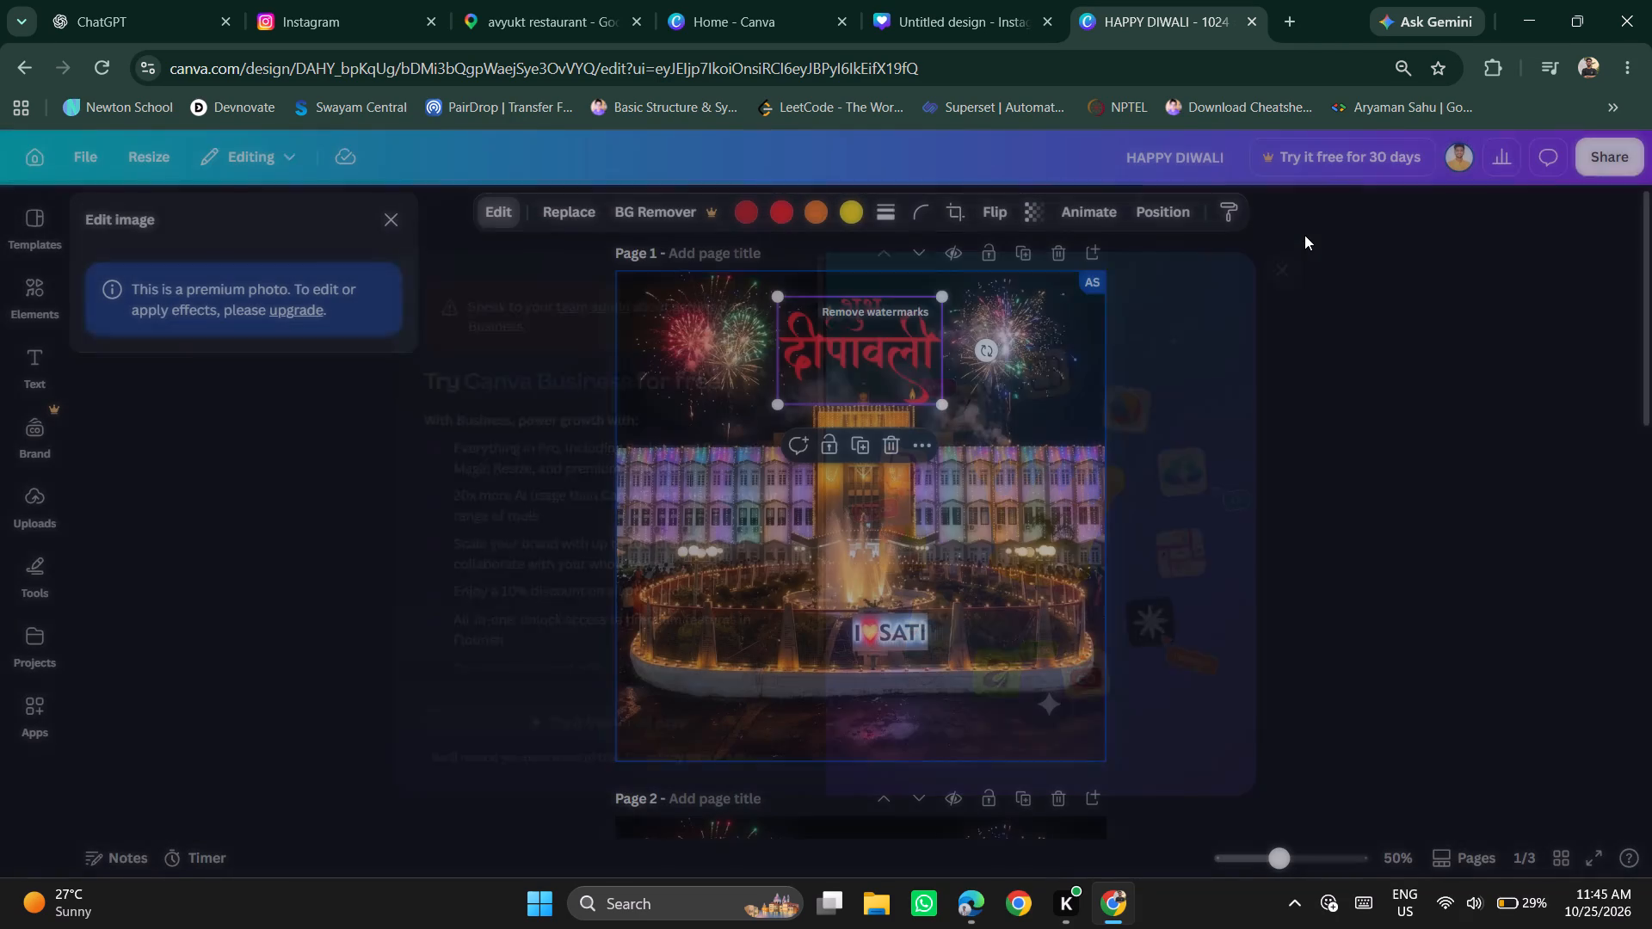
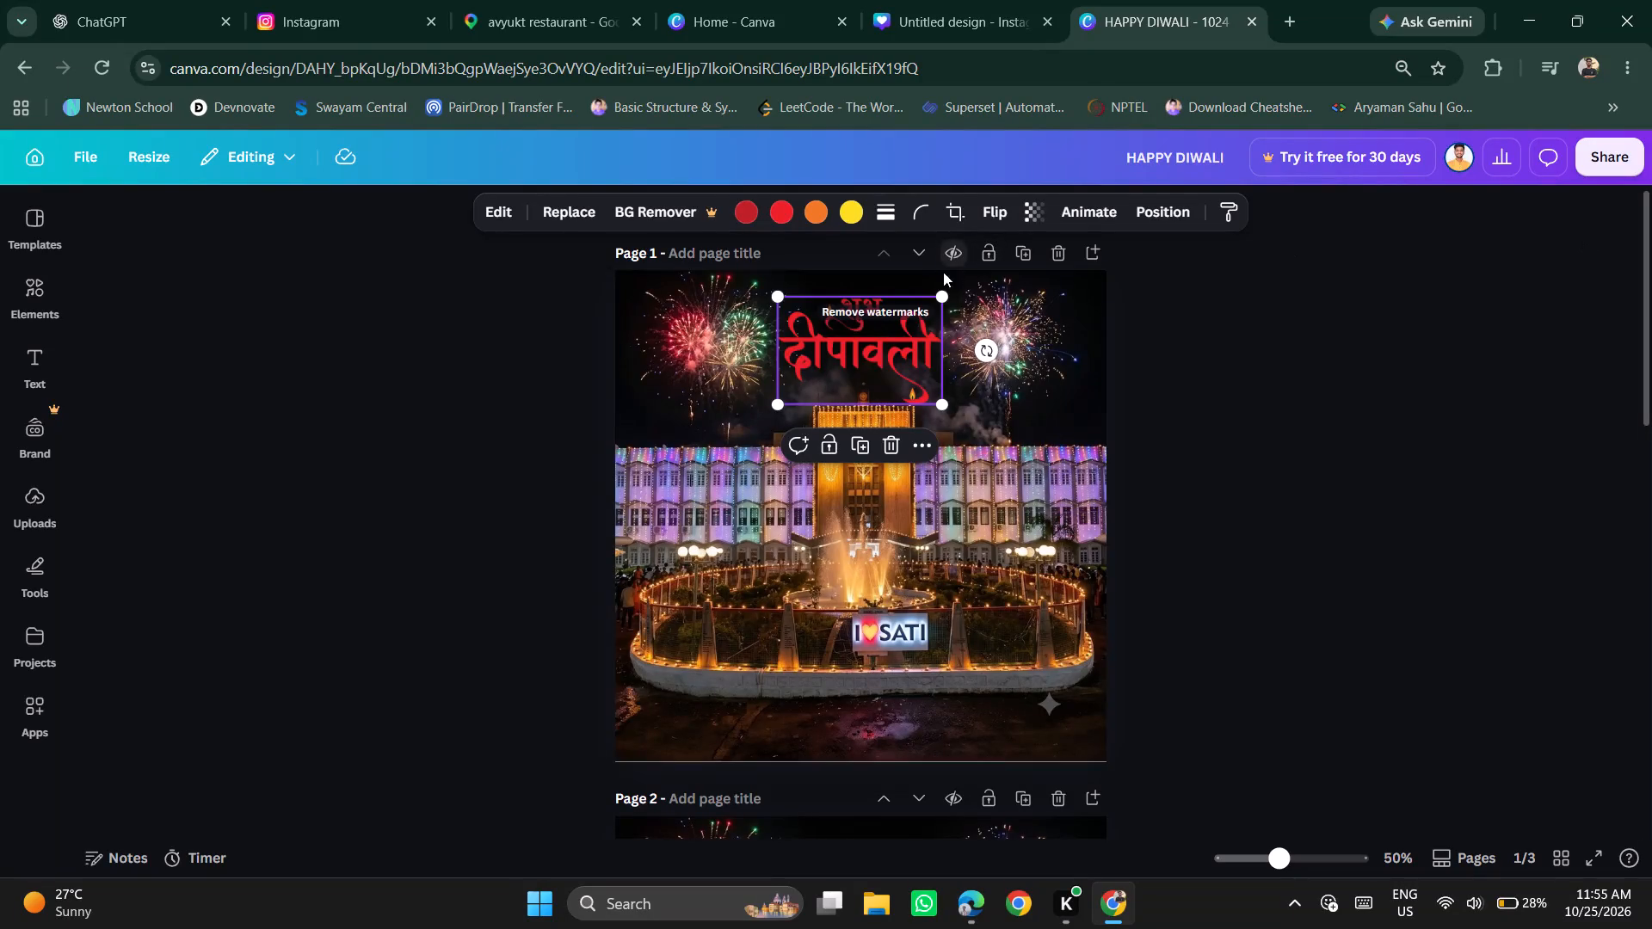
# Open the watermark removal offer for page 1's शुभ दीपावली image, view its other purchase options, and dismiss it.
pyautogui.click(872, 311)
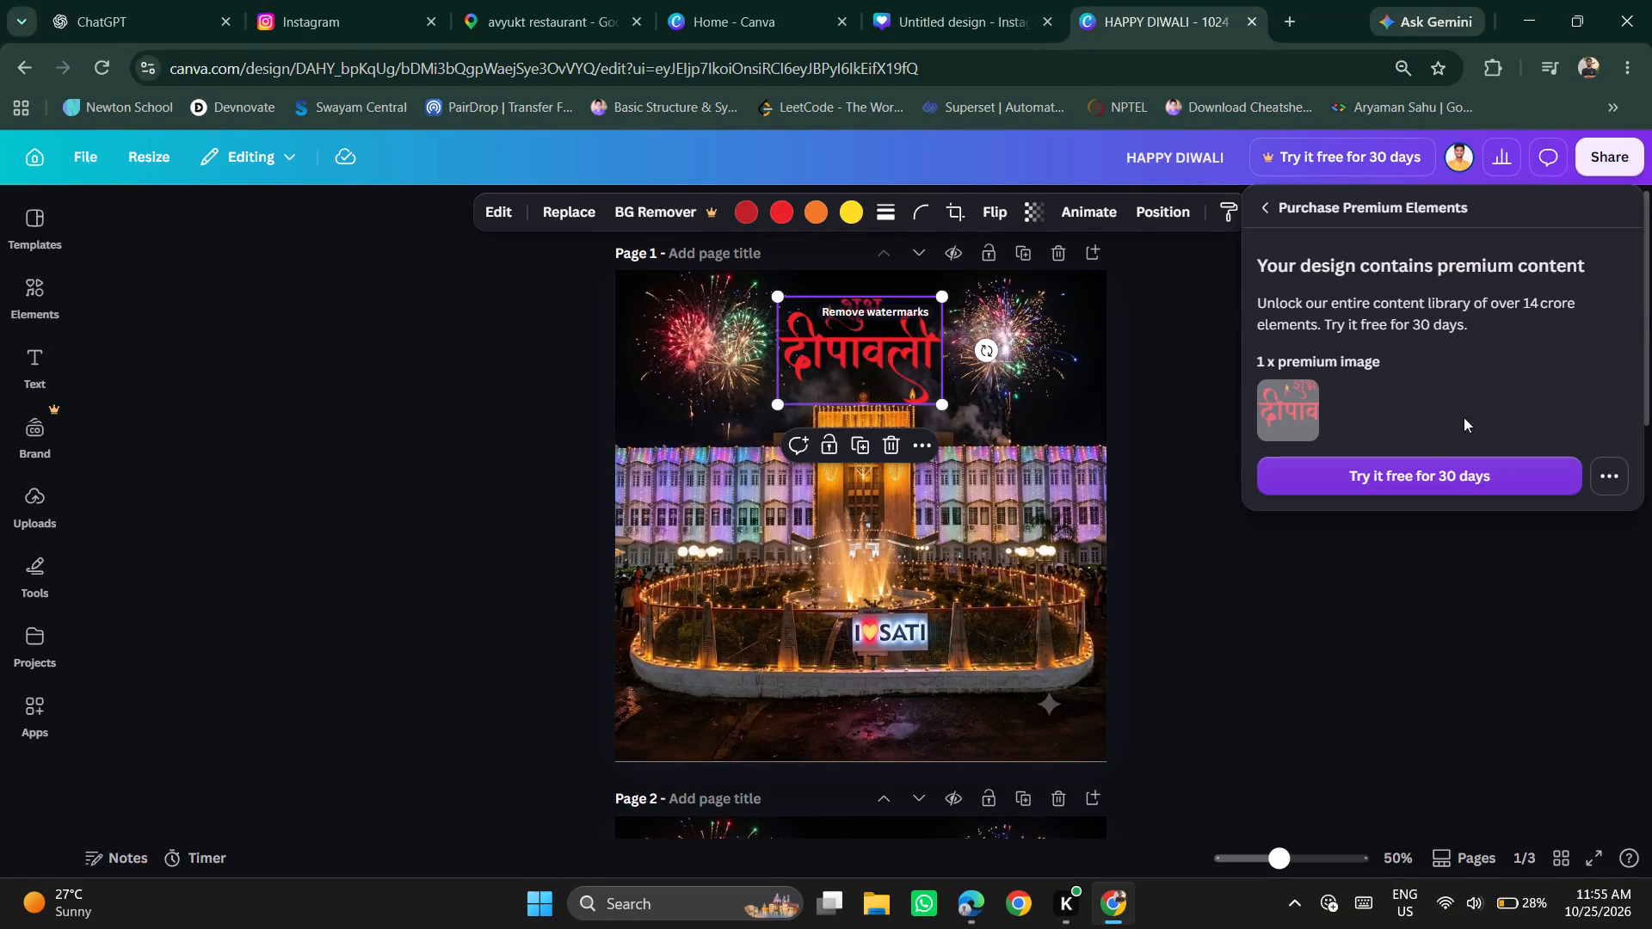
pyautogui.click(1612, 465)
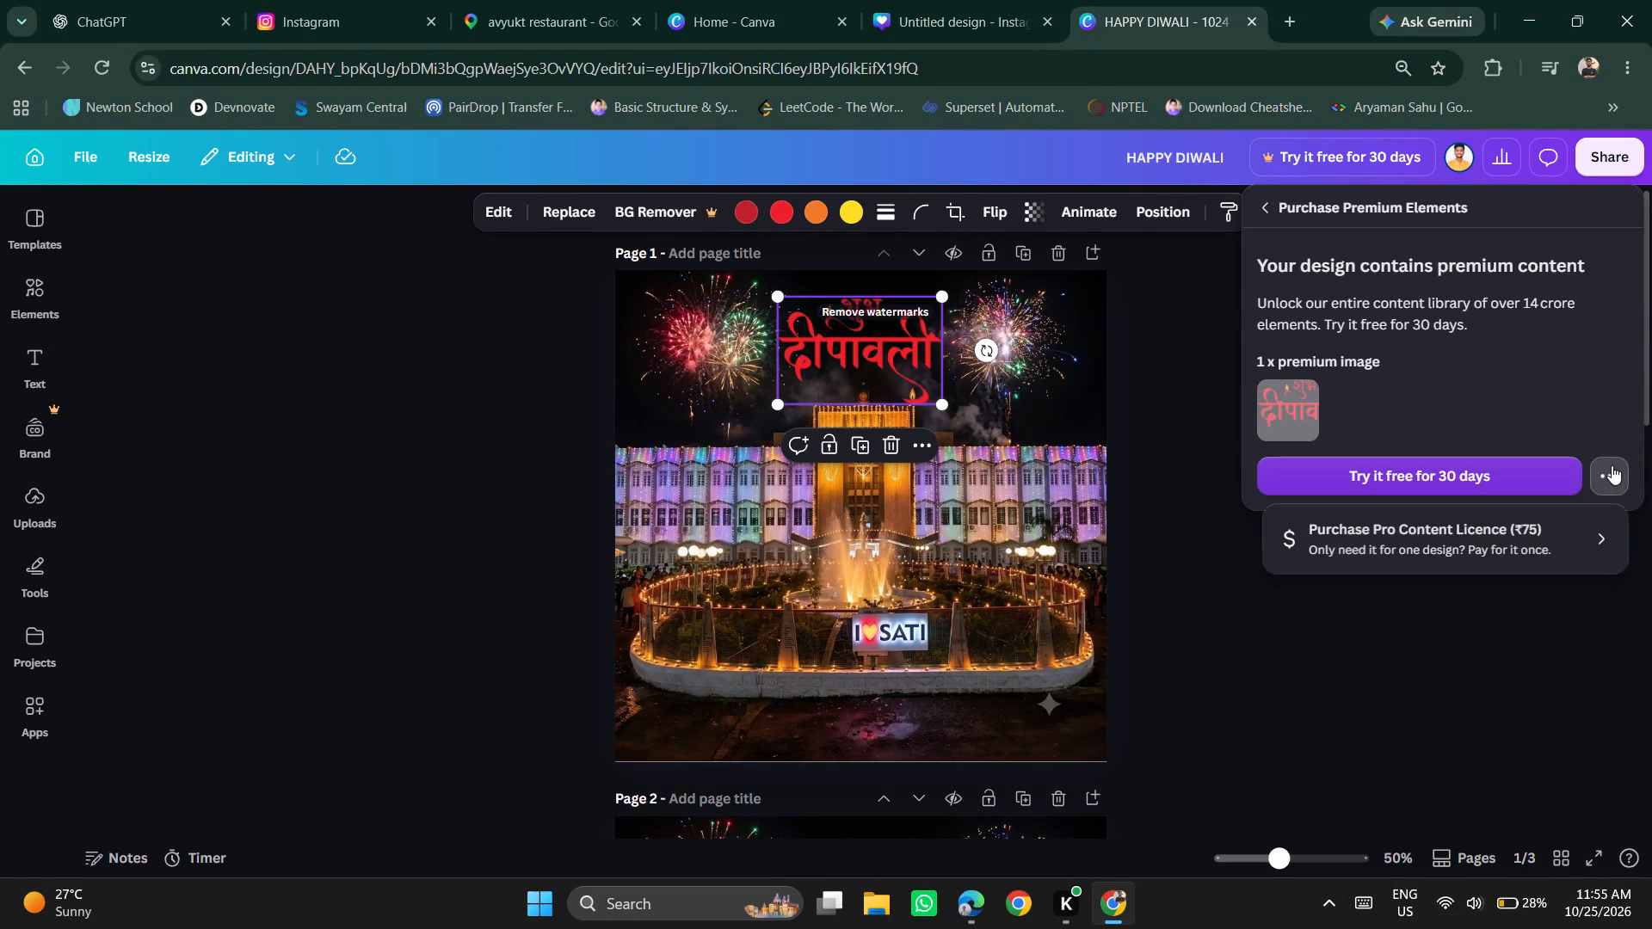
pyautogui.scroll(-1, 1262, 623)
pyautogui.click(1265, 618)
pyautogui.click(1265, 618)
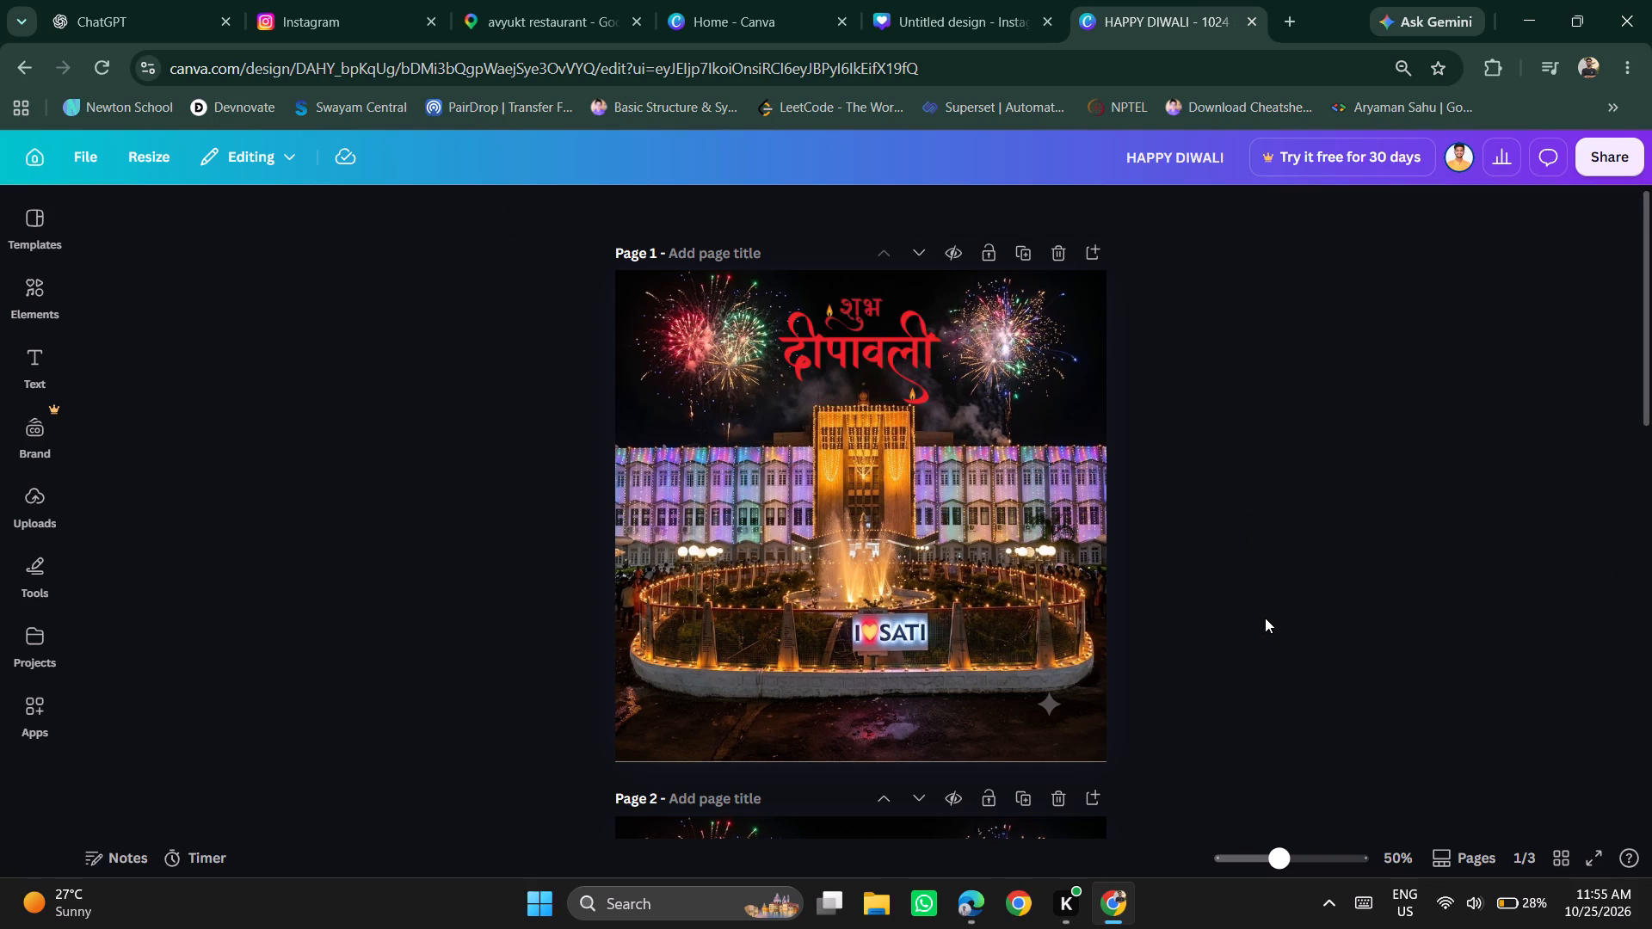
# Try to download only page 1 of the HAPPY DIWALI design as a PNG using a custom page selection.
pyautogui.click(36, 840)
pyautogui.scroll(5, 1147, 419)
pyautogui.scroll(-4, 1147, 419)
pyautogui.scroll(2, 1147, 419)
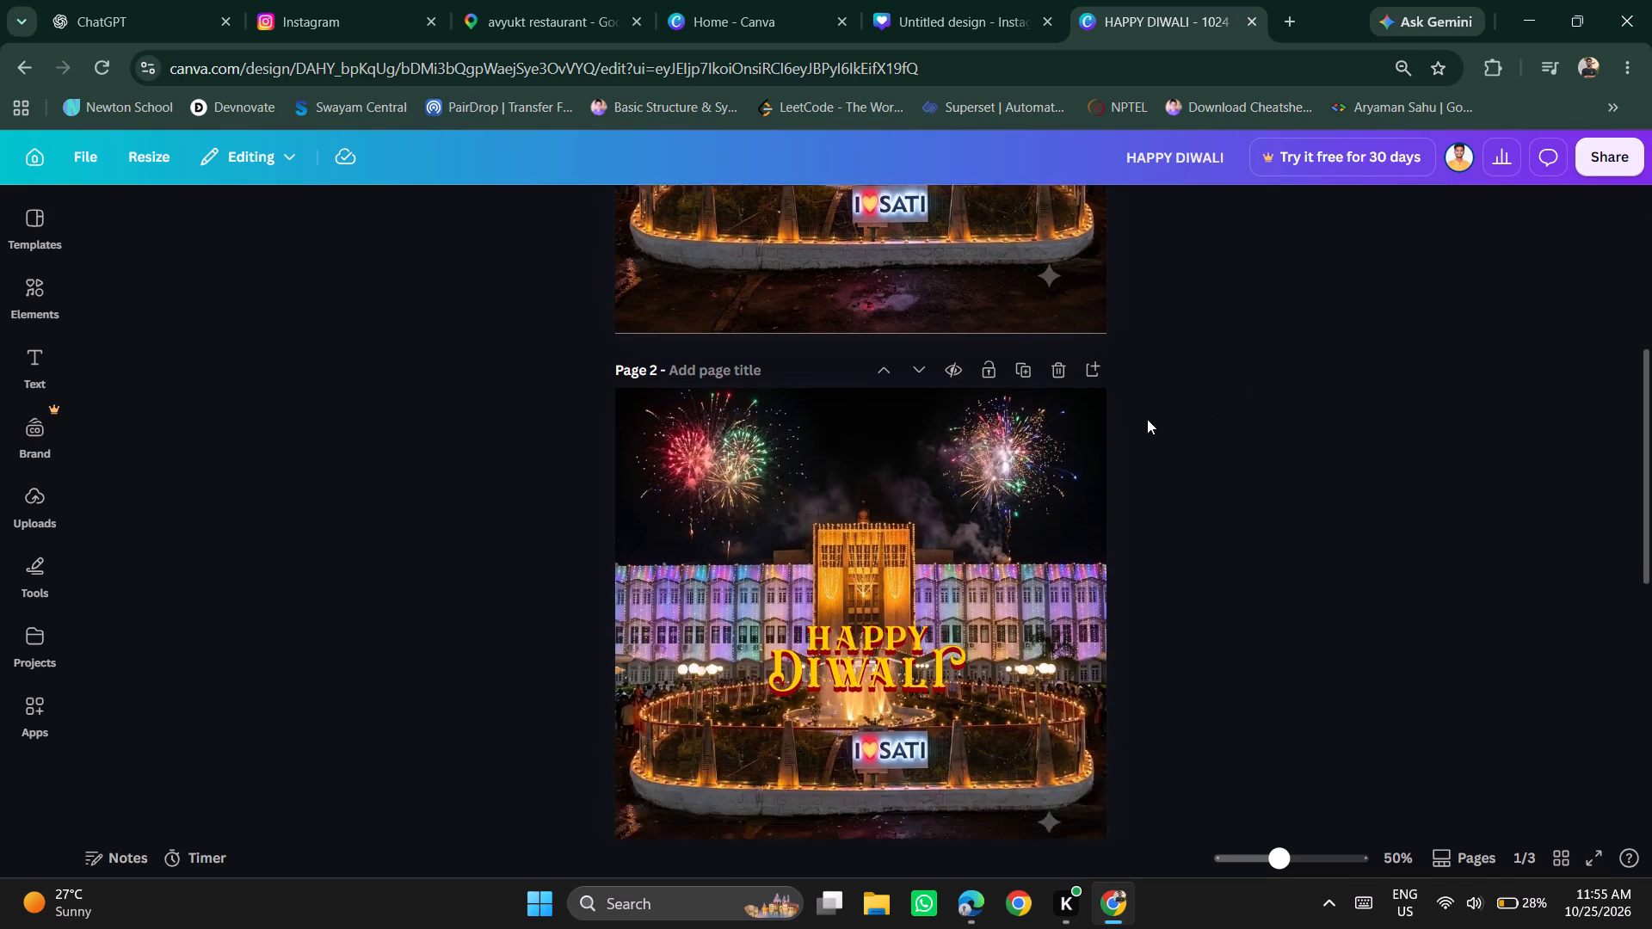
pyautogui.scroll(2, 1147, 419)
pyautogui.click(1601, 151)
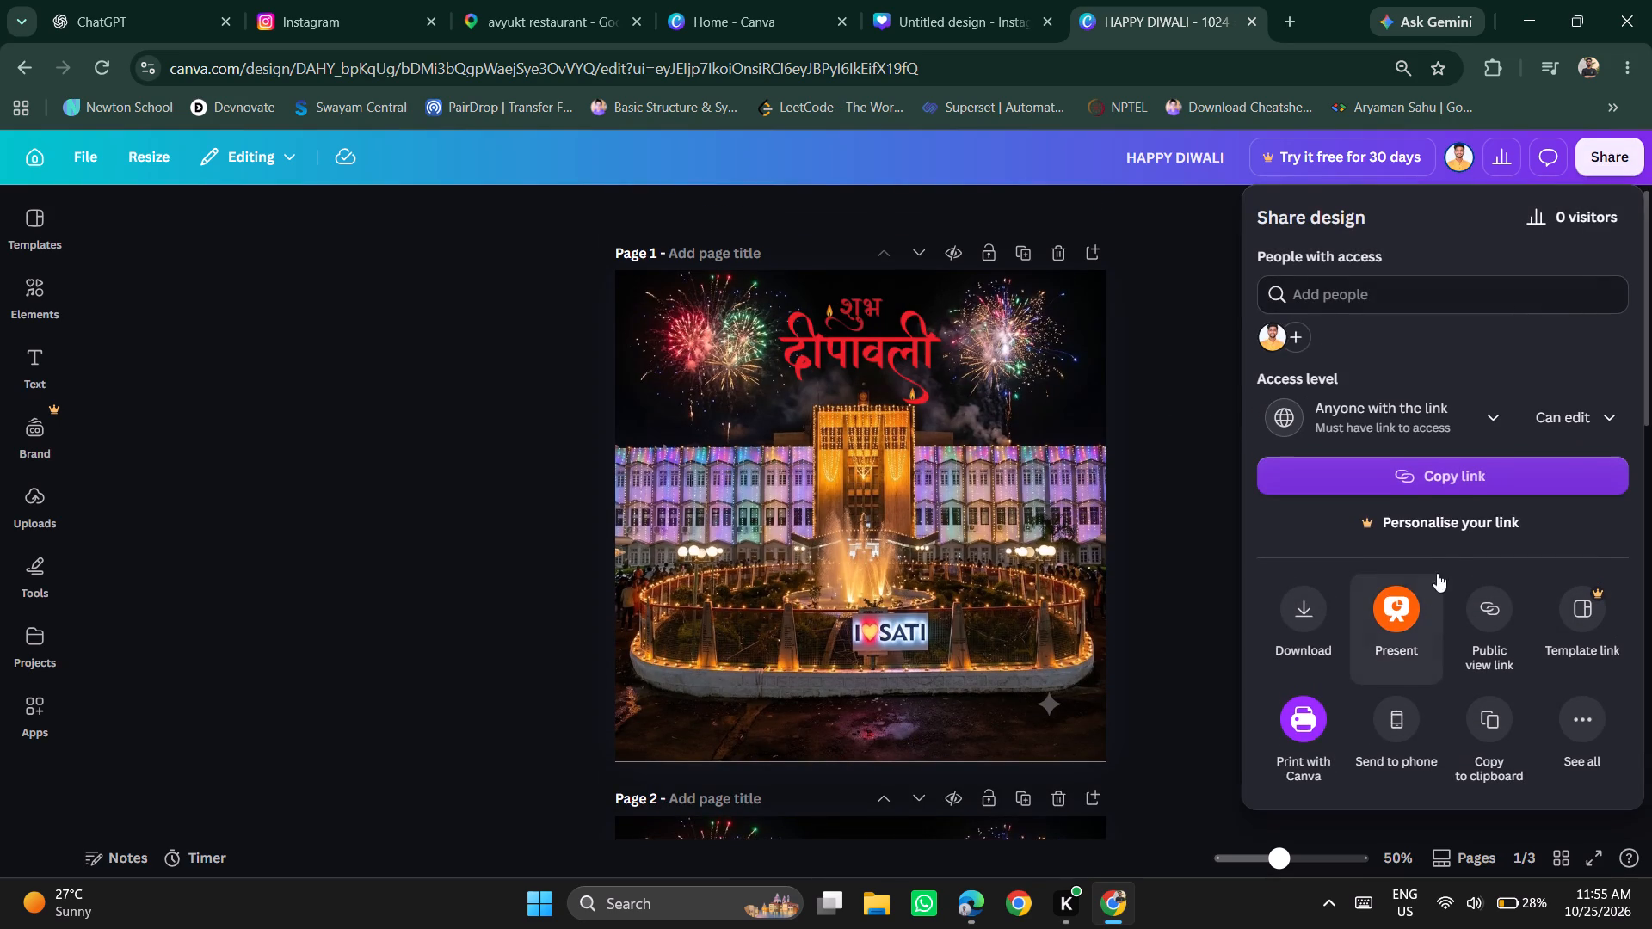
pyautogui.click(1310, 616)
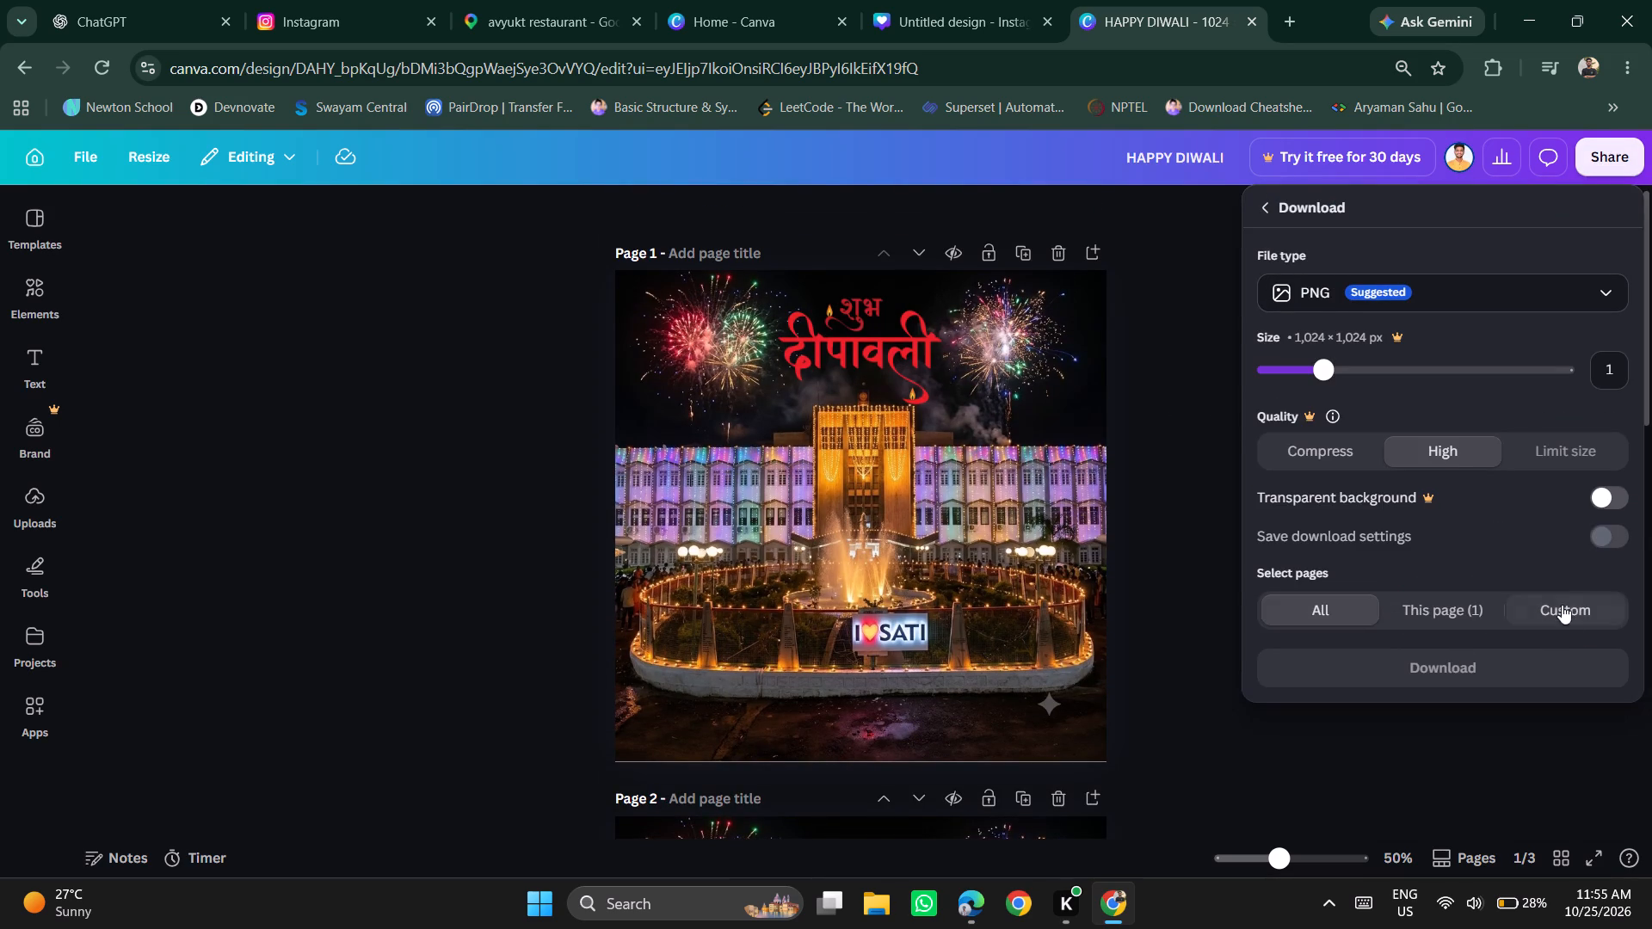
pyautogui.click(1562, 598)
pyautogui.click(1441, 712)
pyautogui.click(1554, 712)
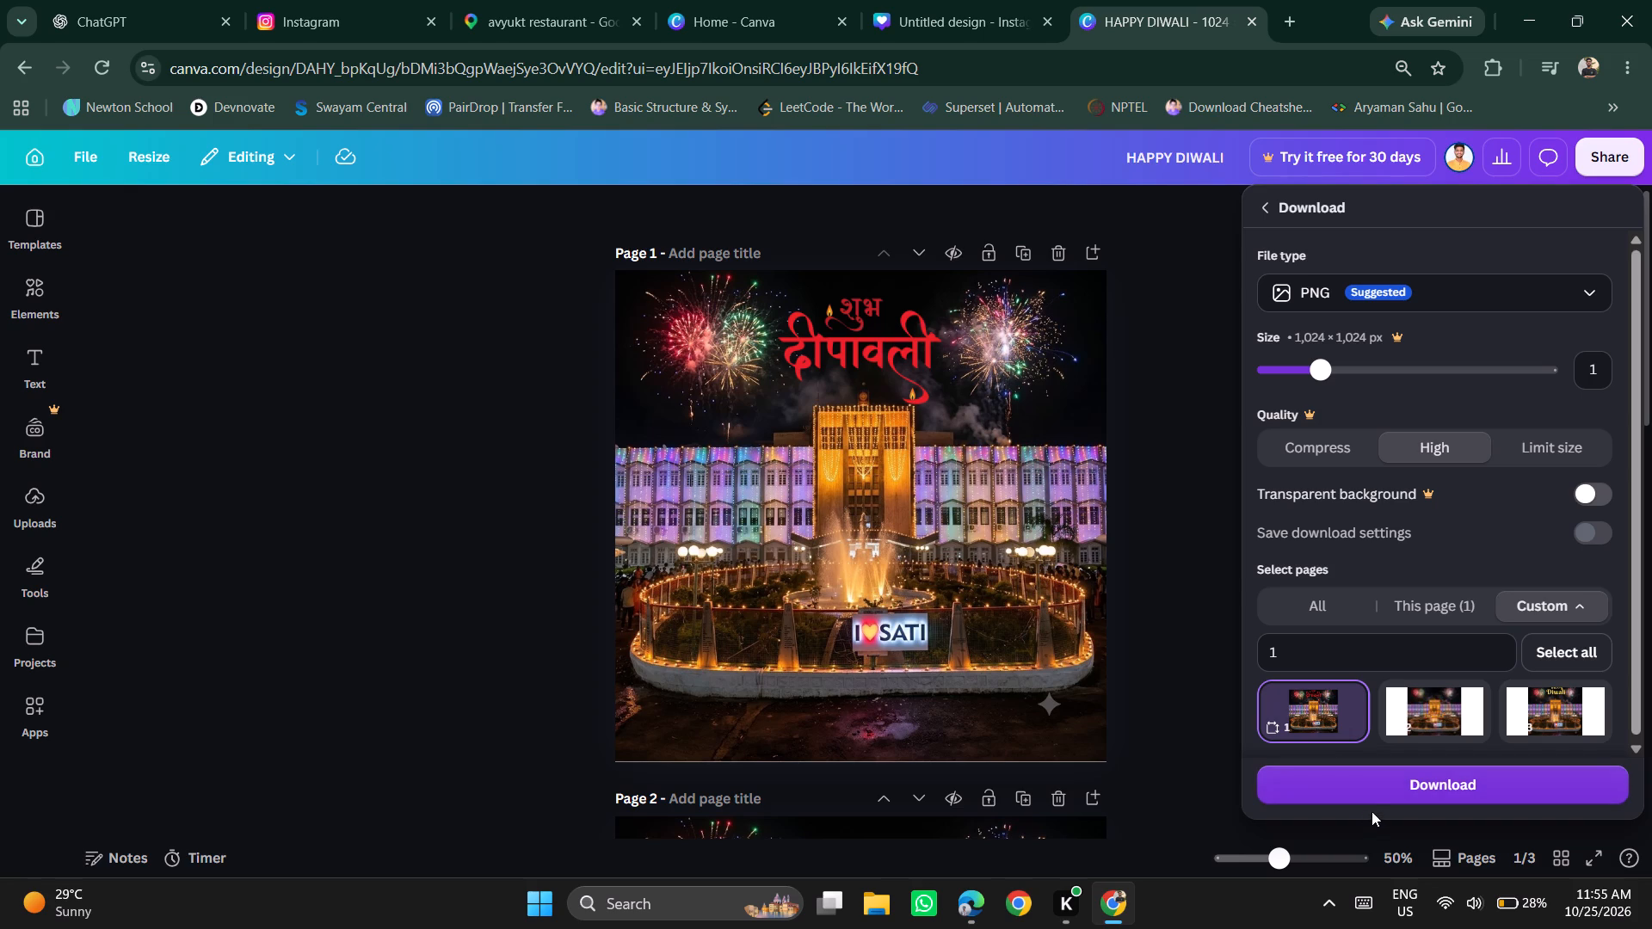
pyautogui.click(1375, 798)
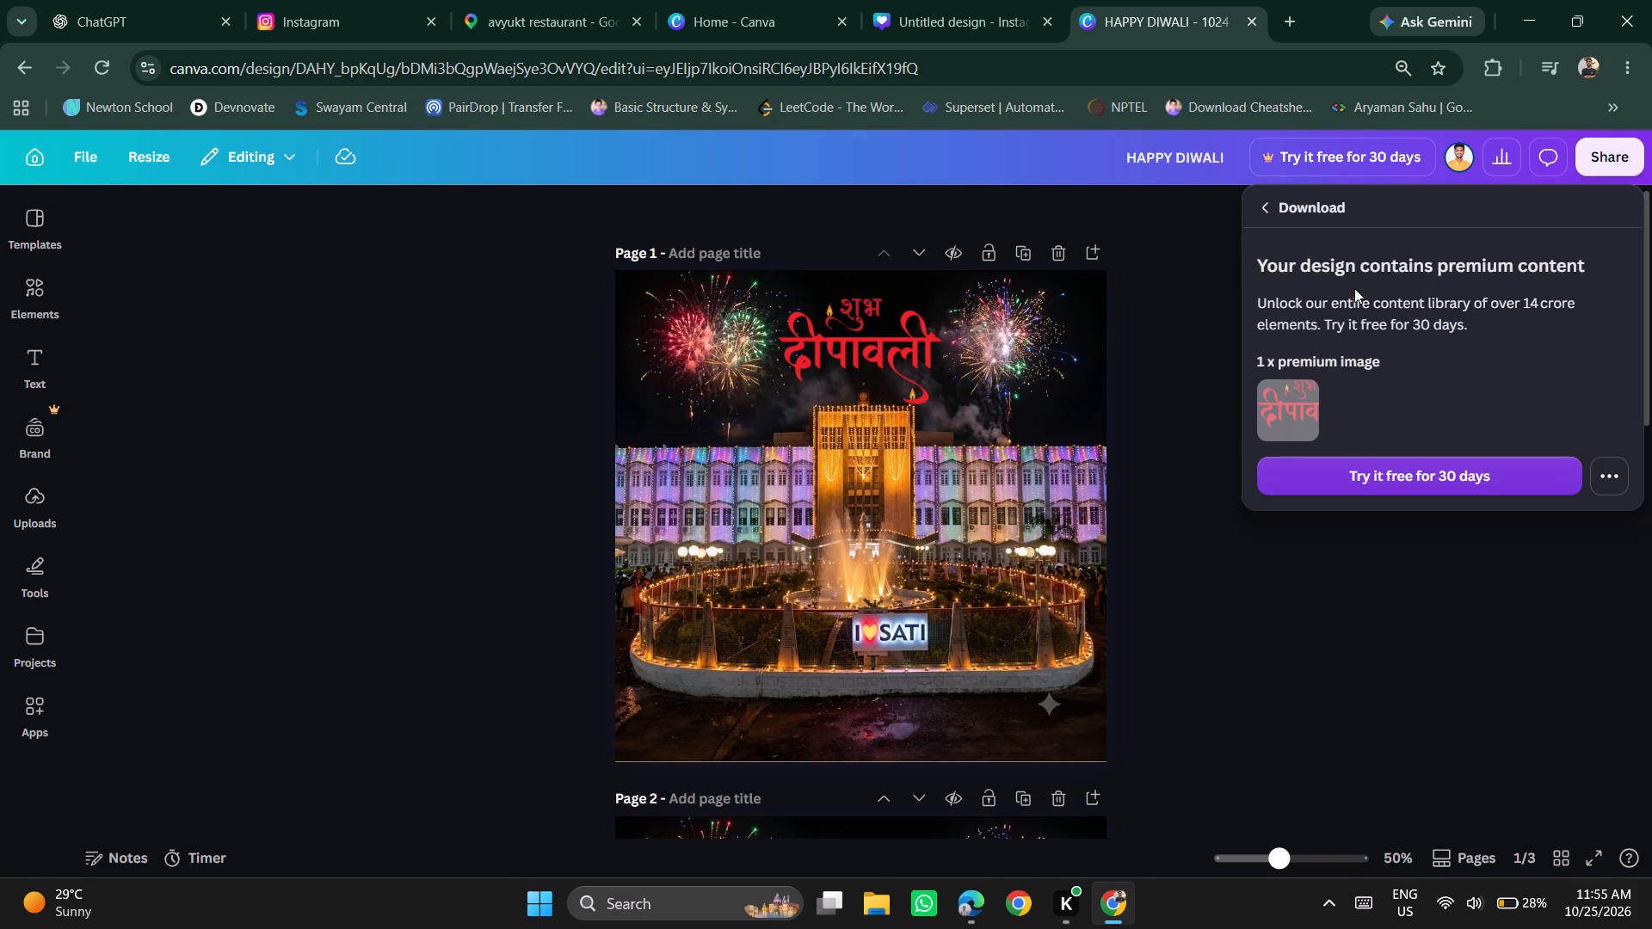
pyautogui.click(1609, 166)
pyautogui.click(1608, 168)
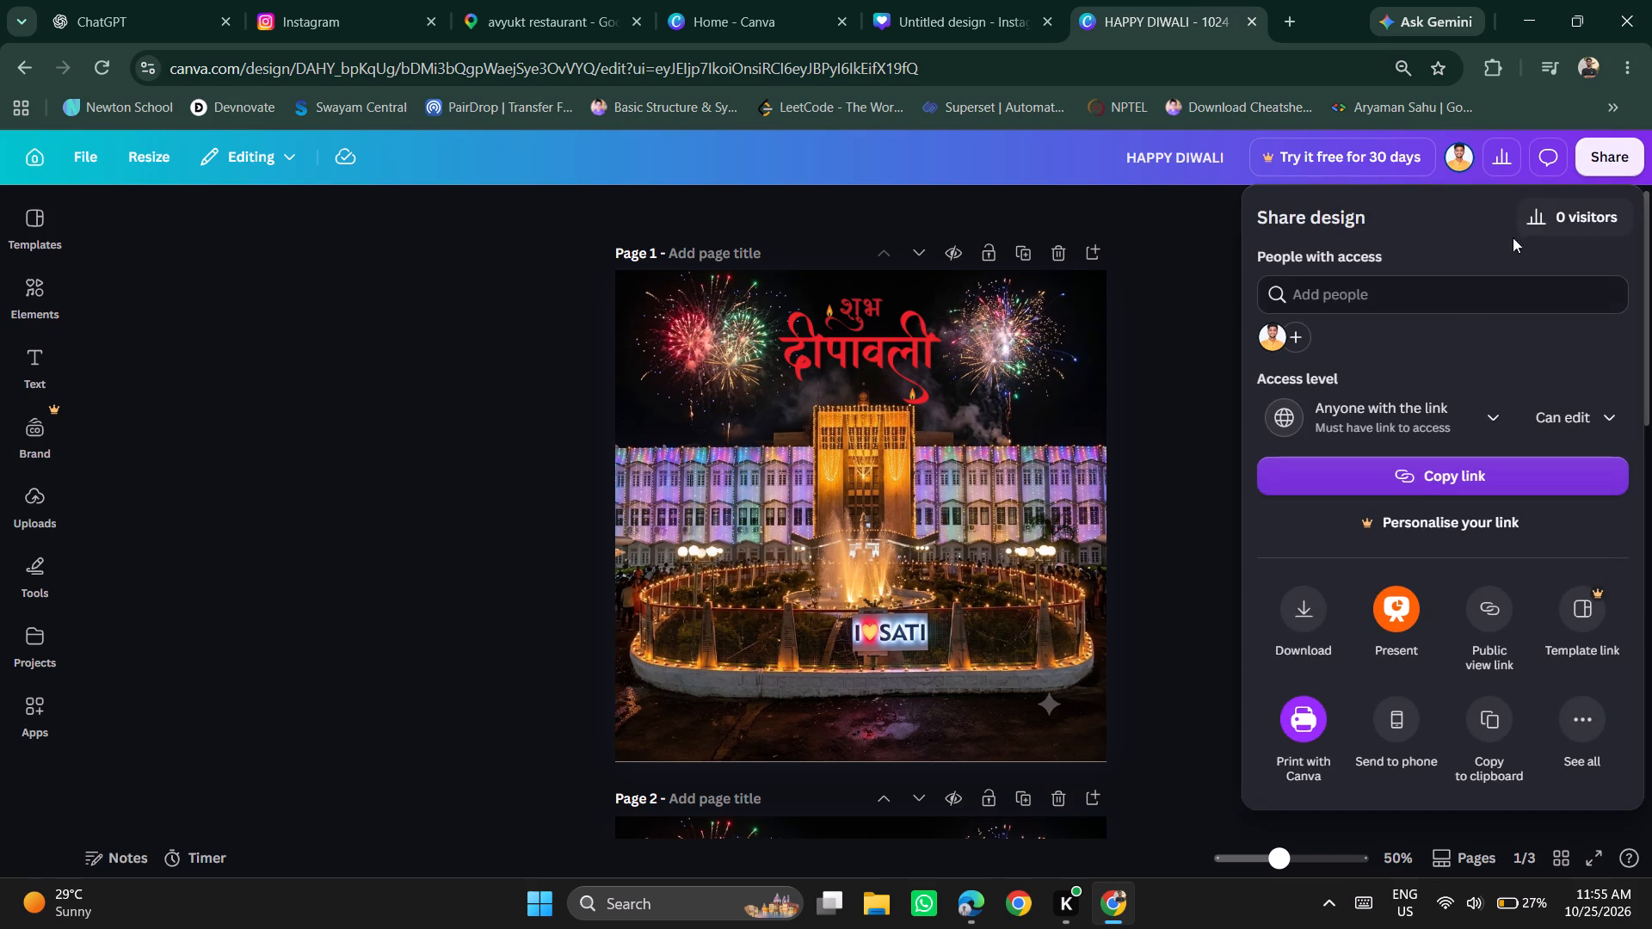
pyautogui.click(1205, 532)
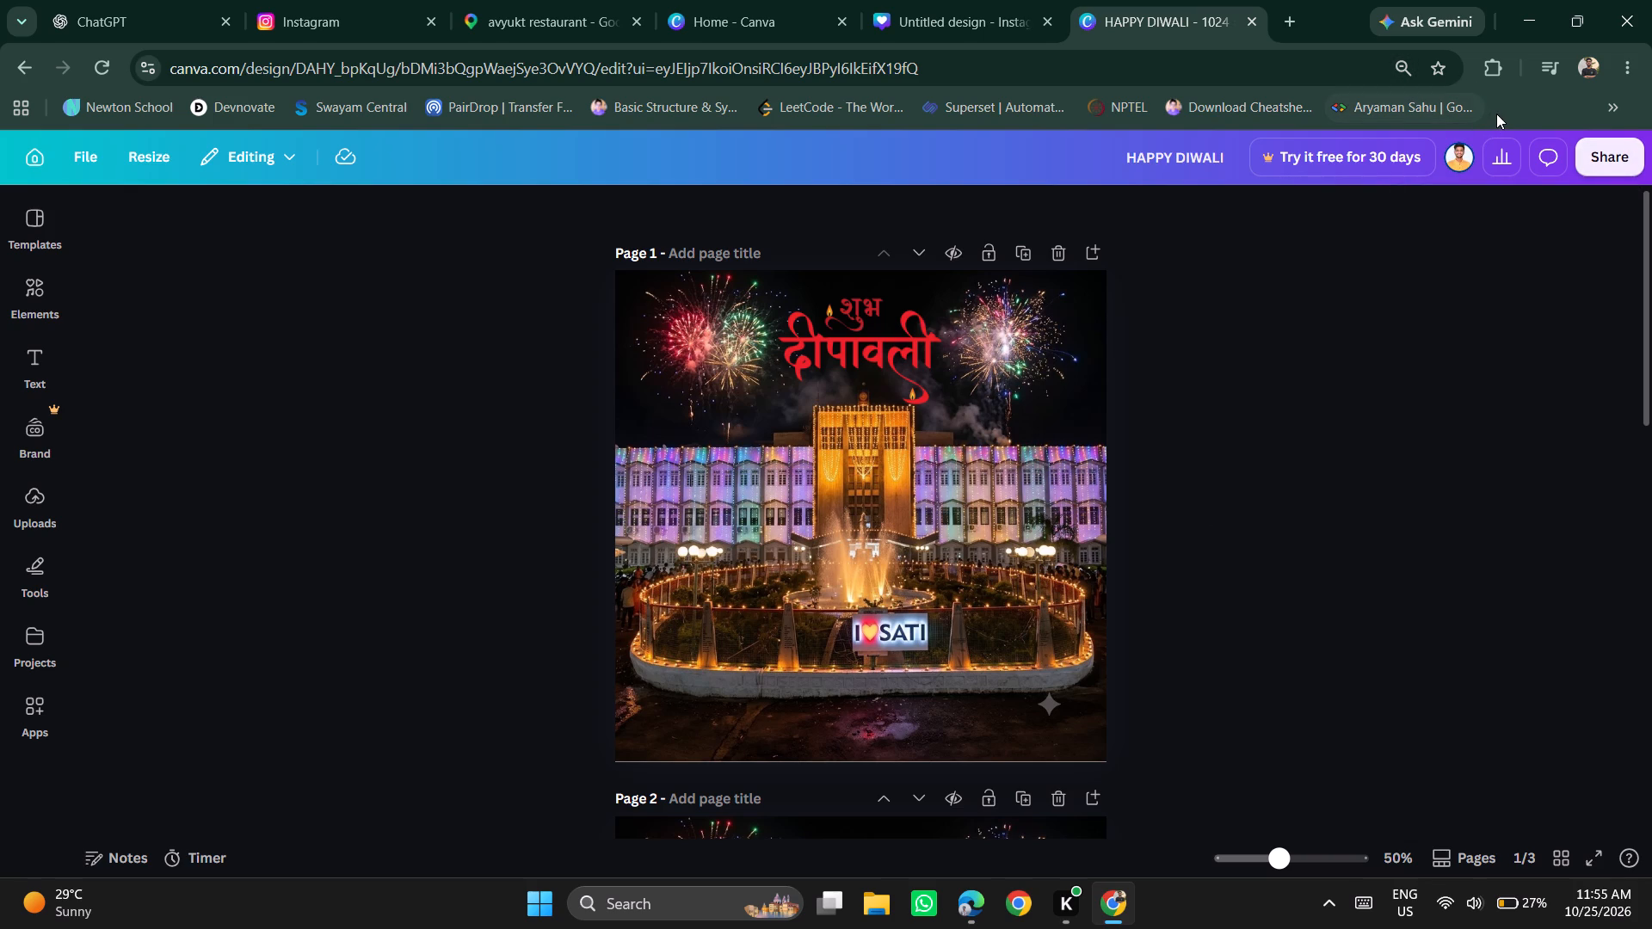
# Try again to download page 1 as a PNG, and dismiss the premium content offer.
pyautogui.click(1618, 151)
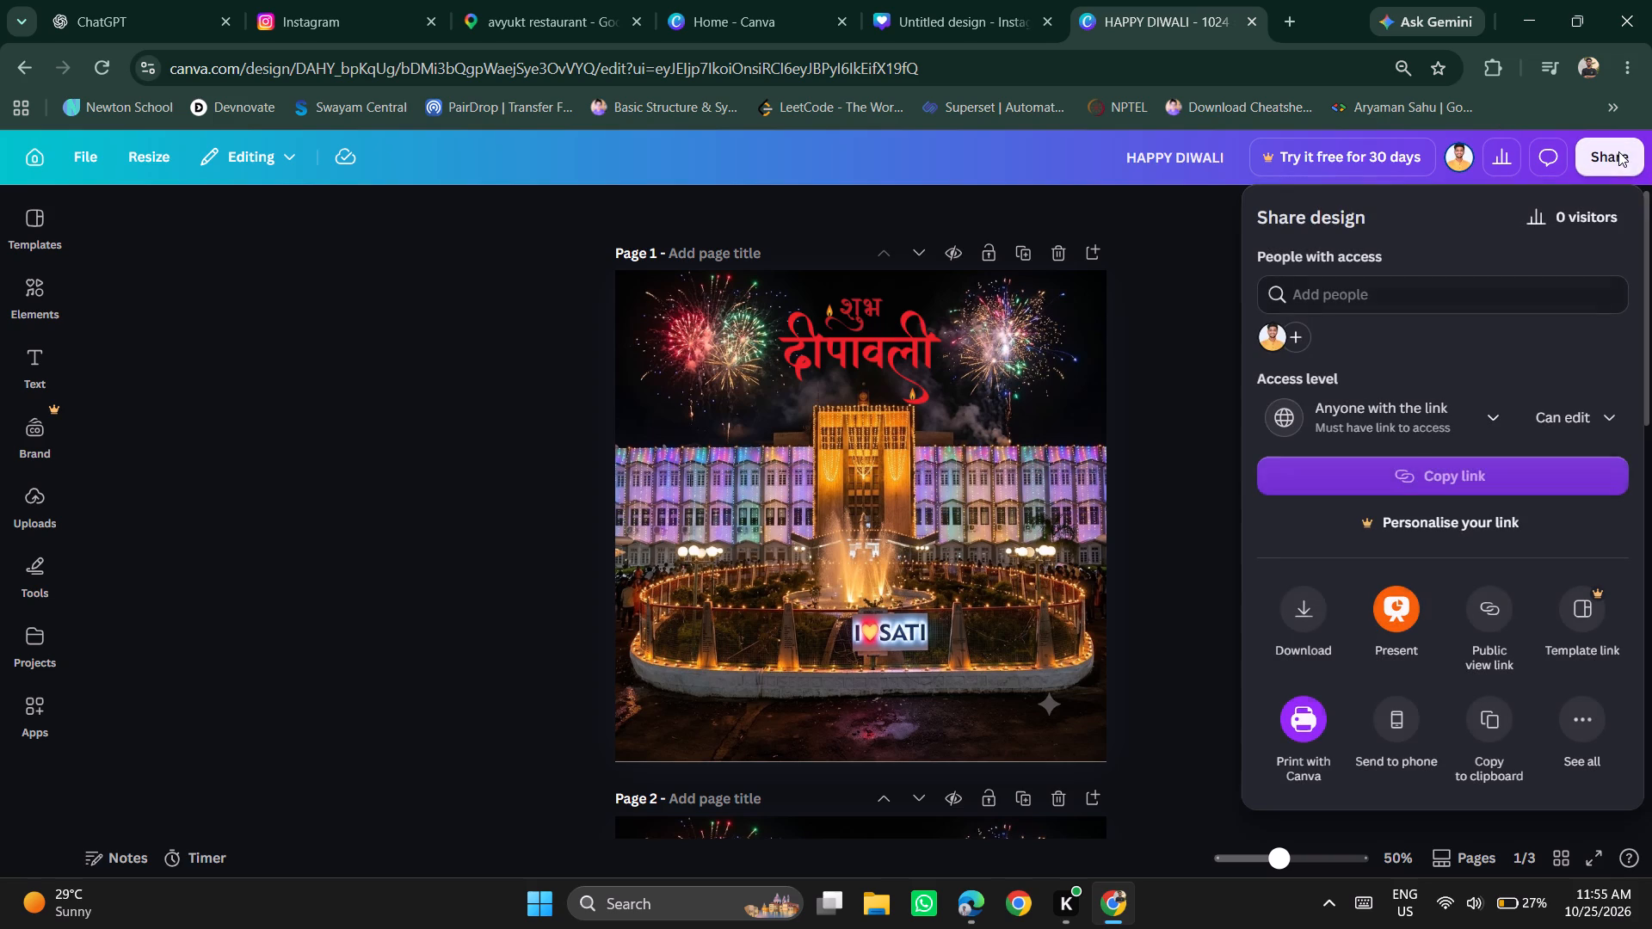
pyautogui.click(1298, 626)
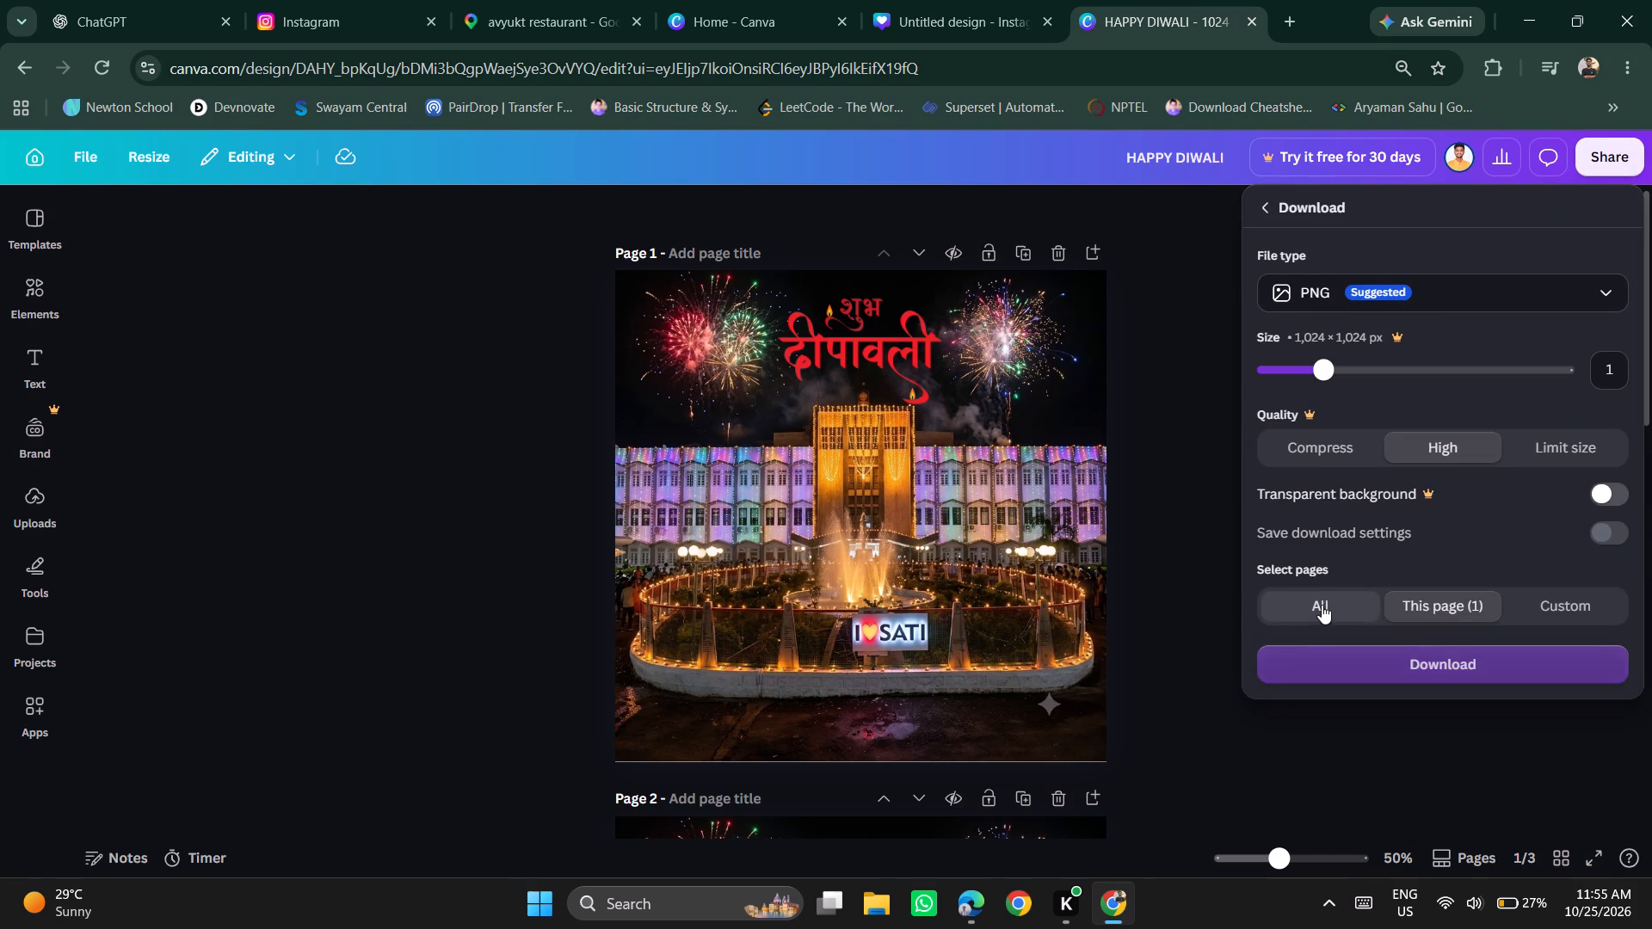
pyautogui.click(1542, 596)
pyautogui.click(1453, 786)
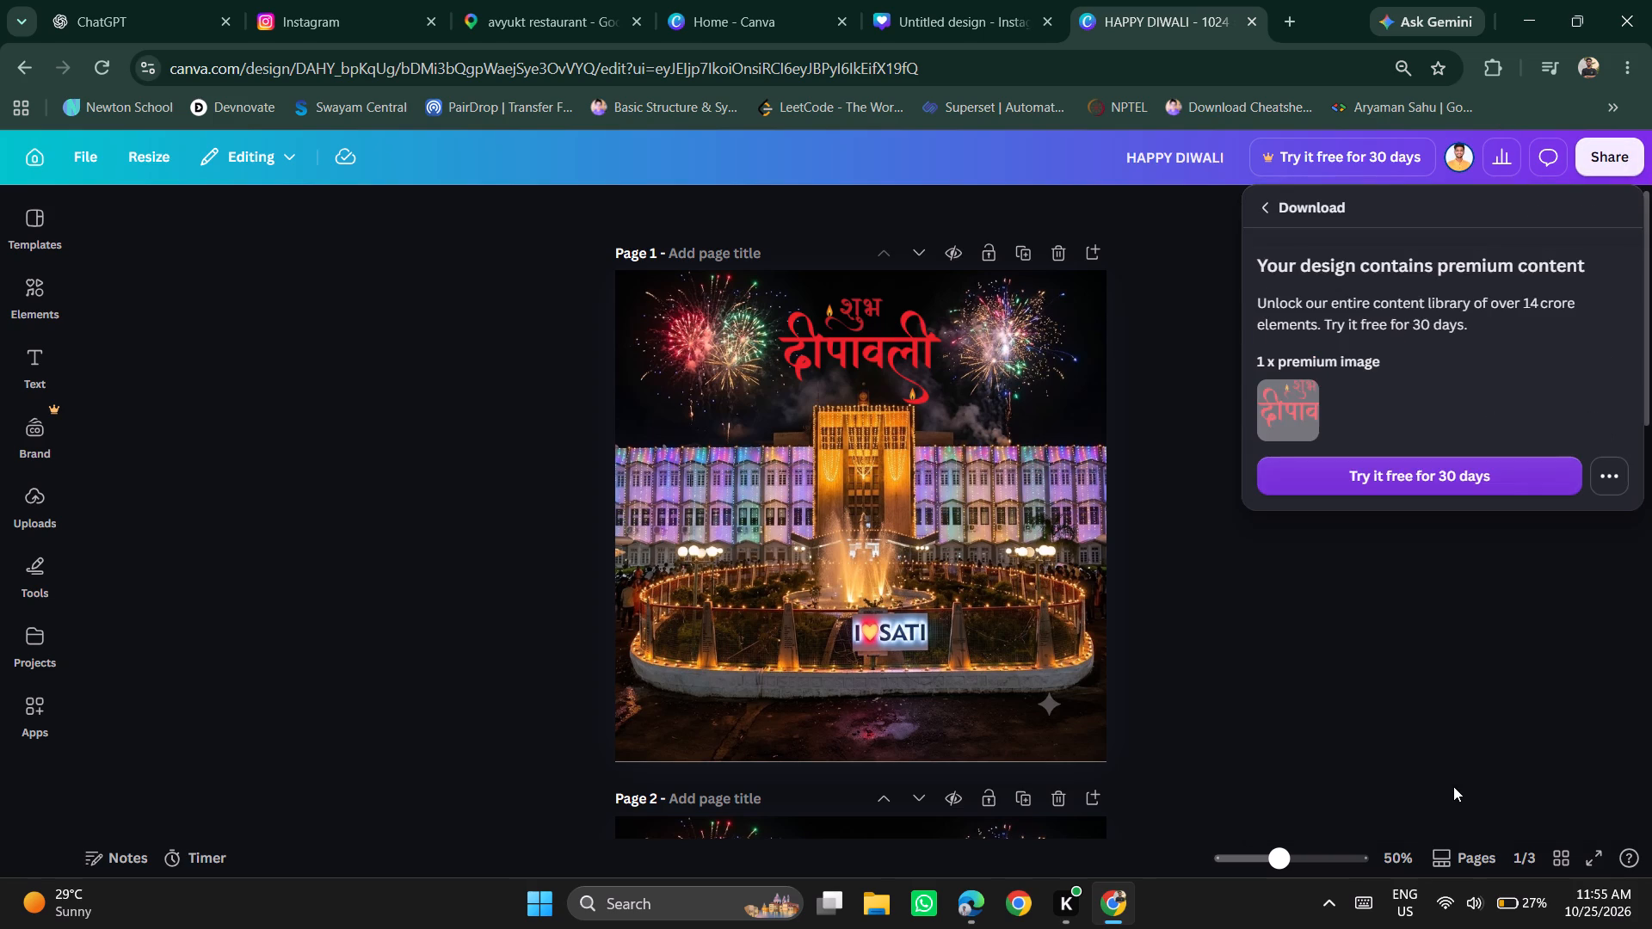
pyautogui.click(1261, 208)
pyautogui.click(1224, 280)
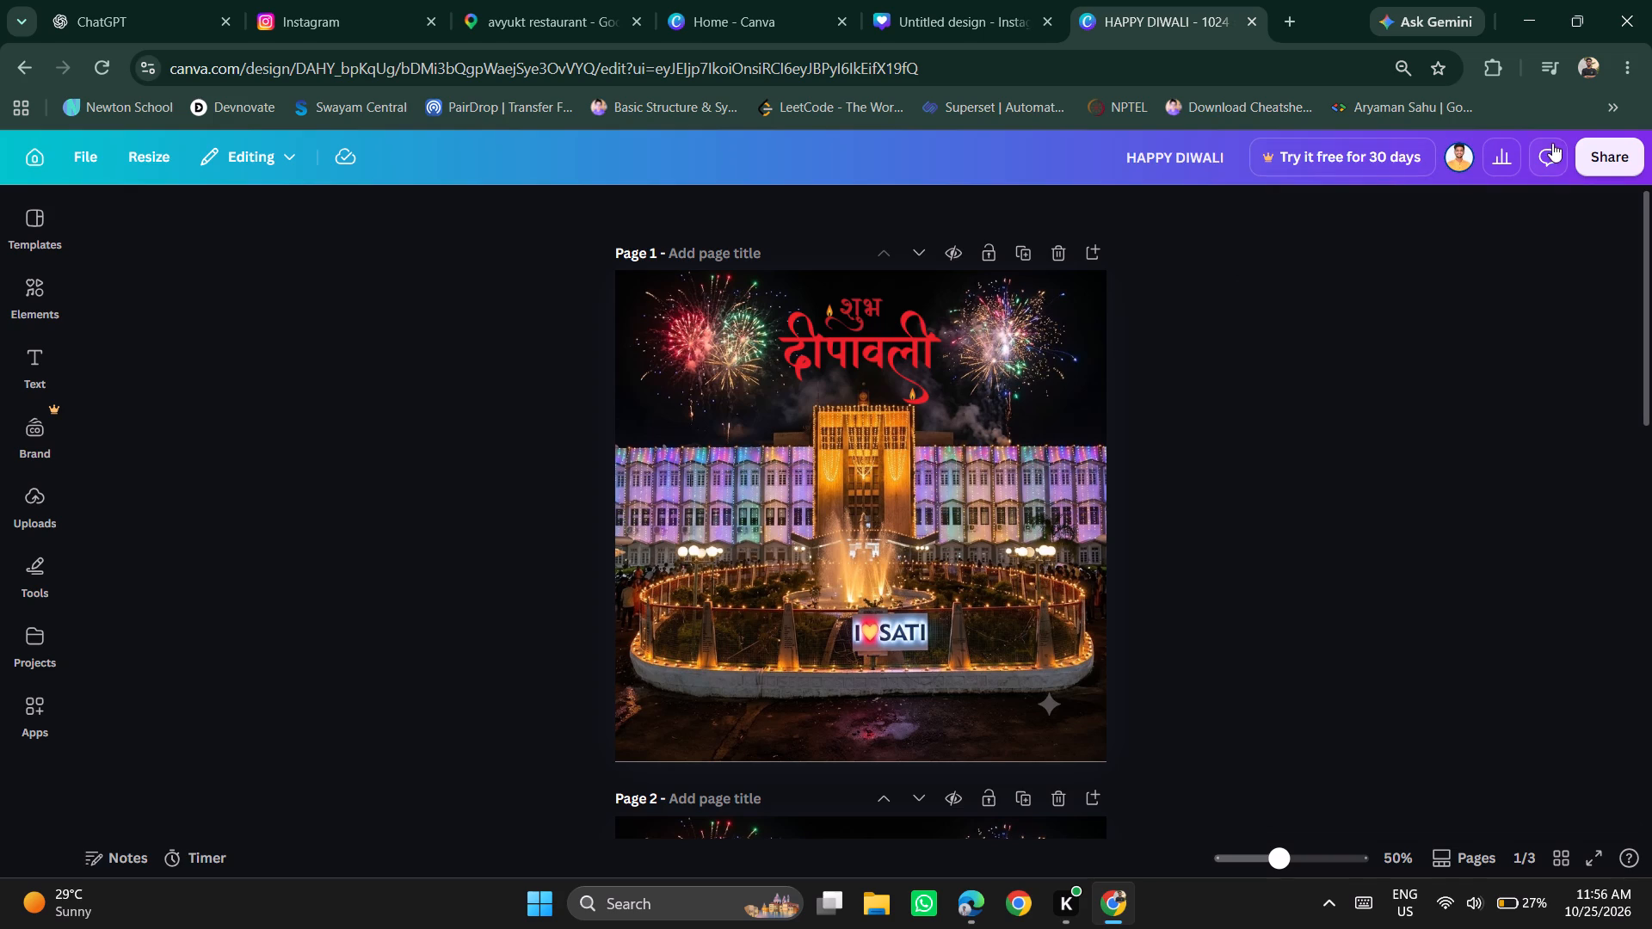
# Download page 1 of the HAPPY DIWALI design as a free watermarked draft in PNG format.
pyautogui.click(1612, 156)
pyautogui.click(1327, 629)
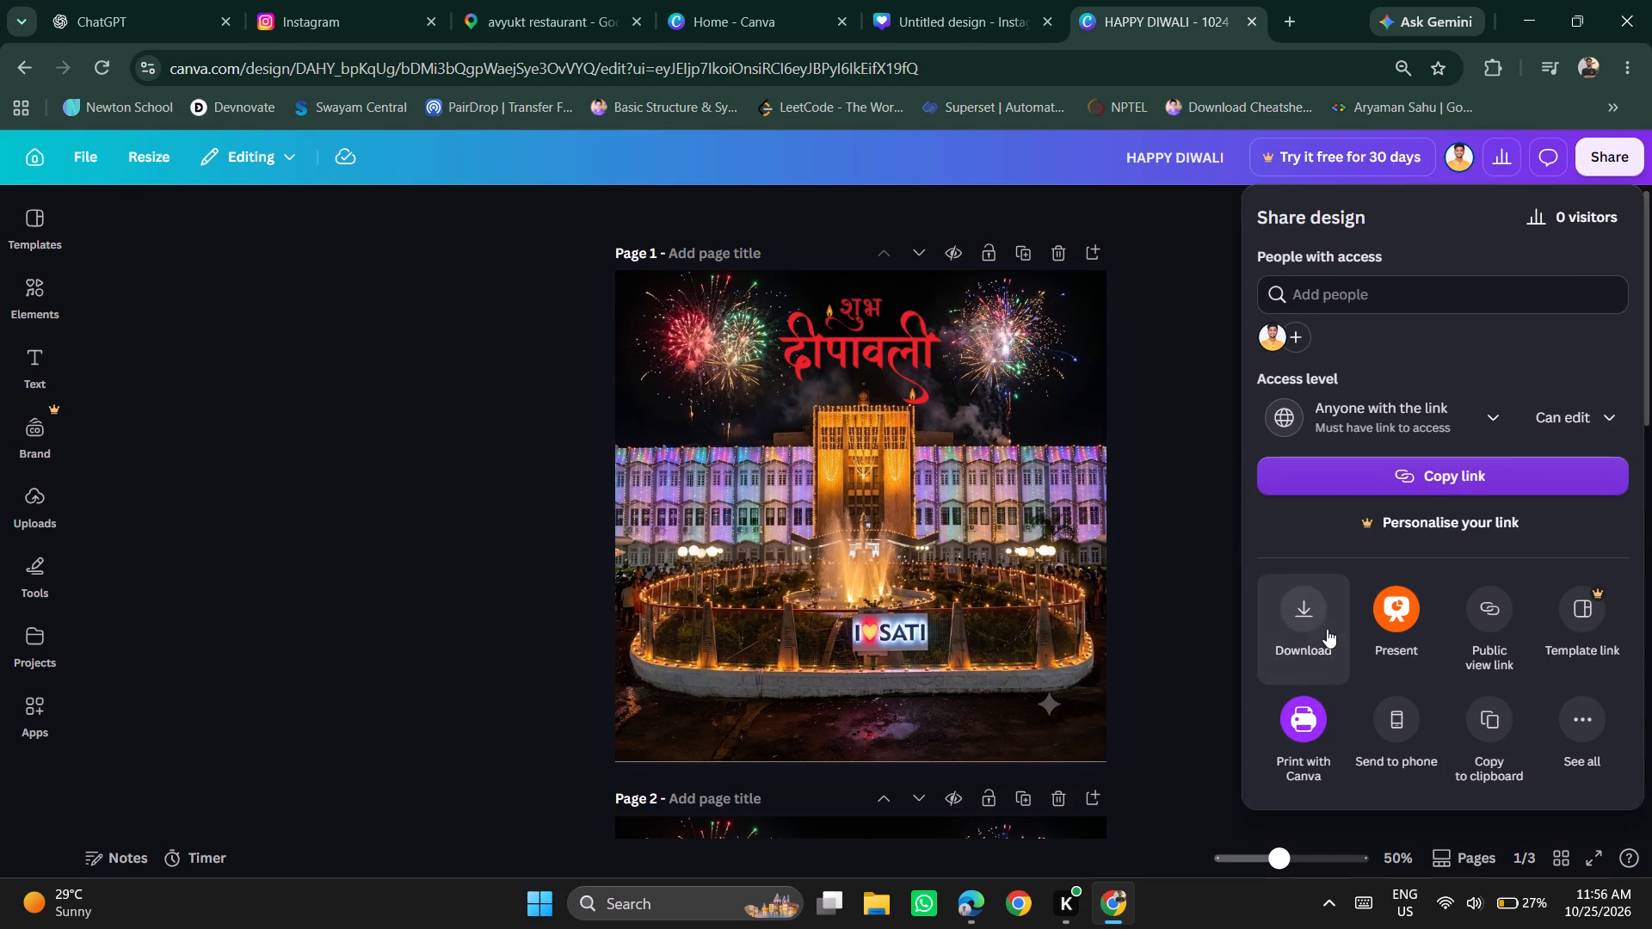
pyautogui.click(1568, 604)
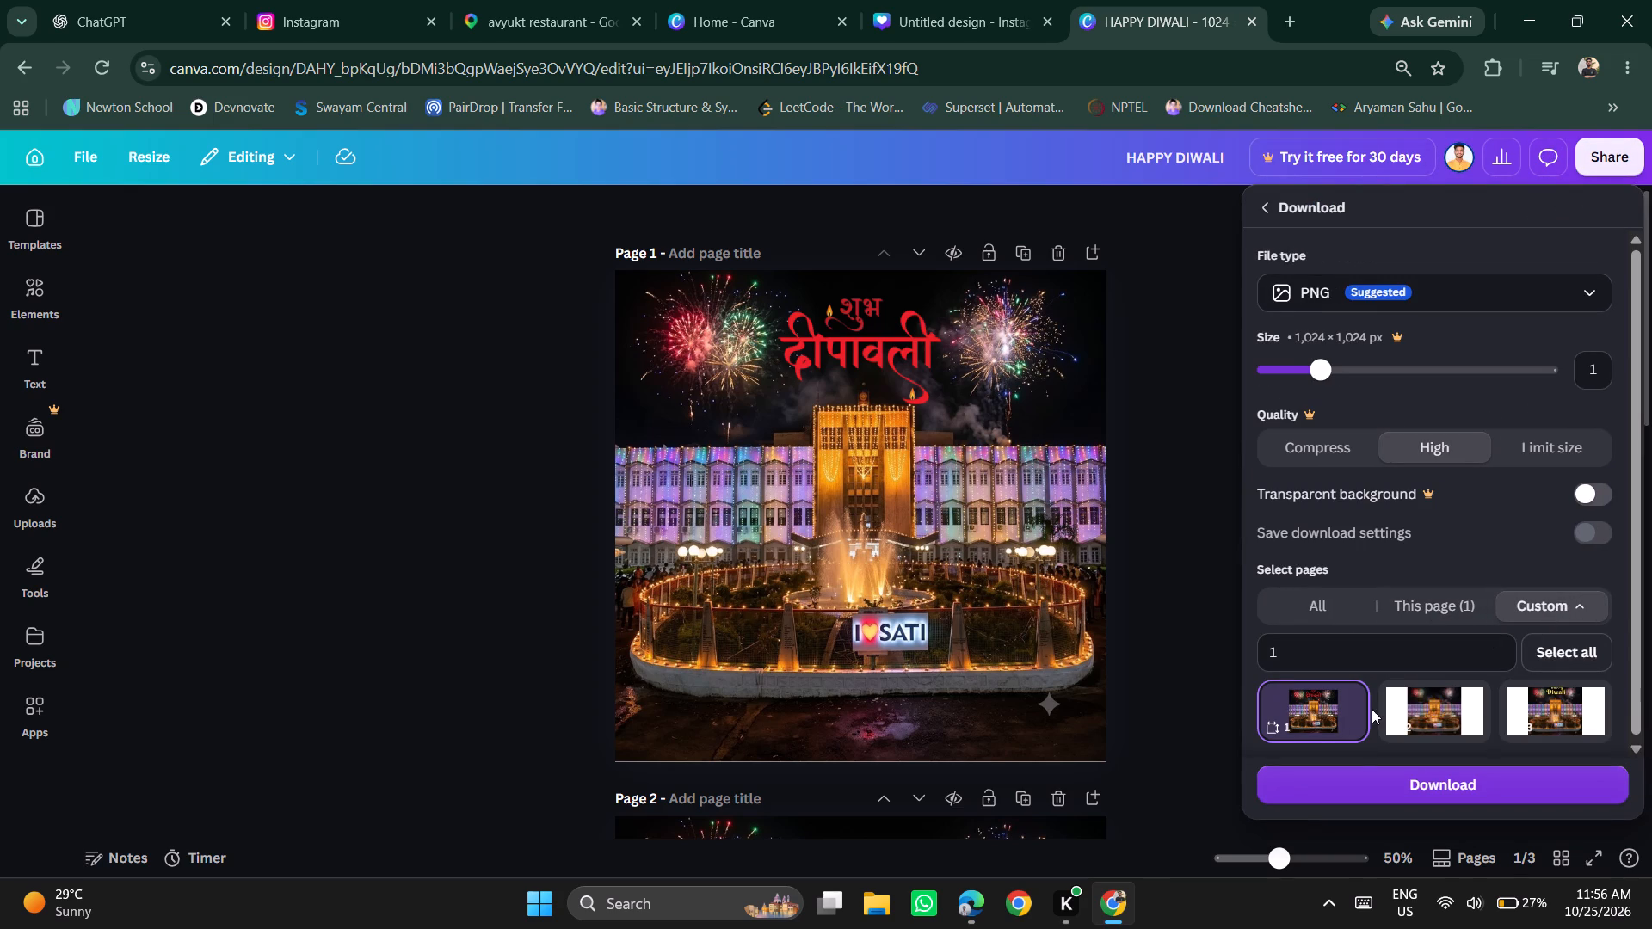
pyautogui.click(1461, 784)
pyautogui.click(1617, 481)
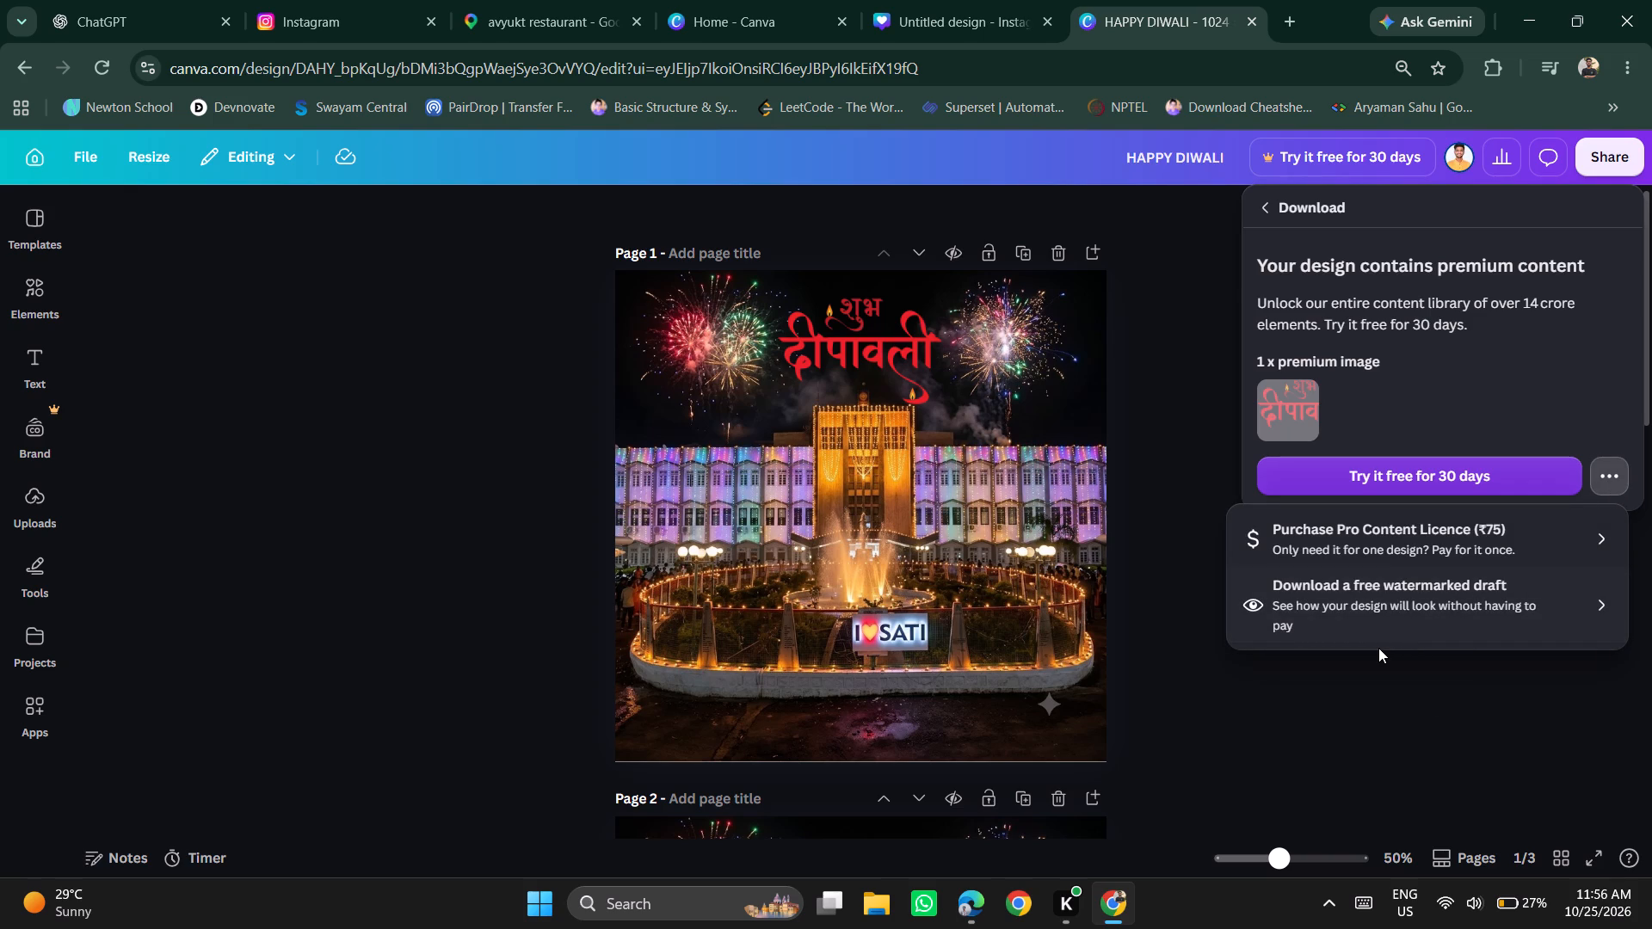
pyautogui.click(1381, 621)
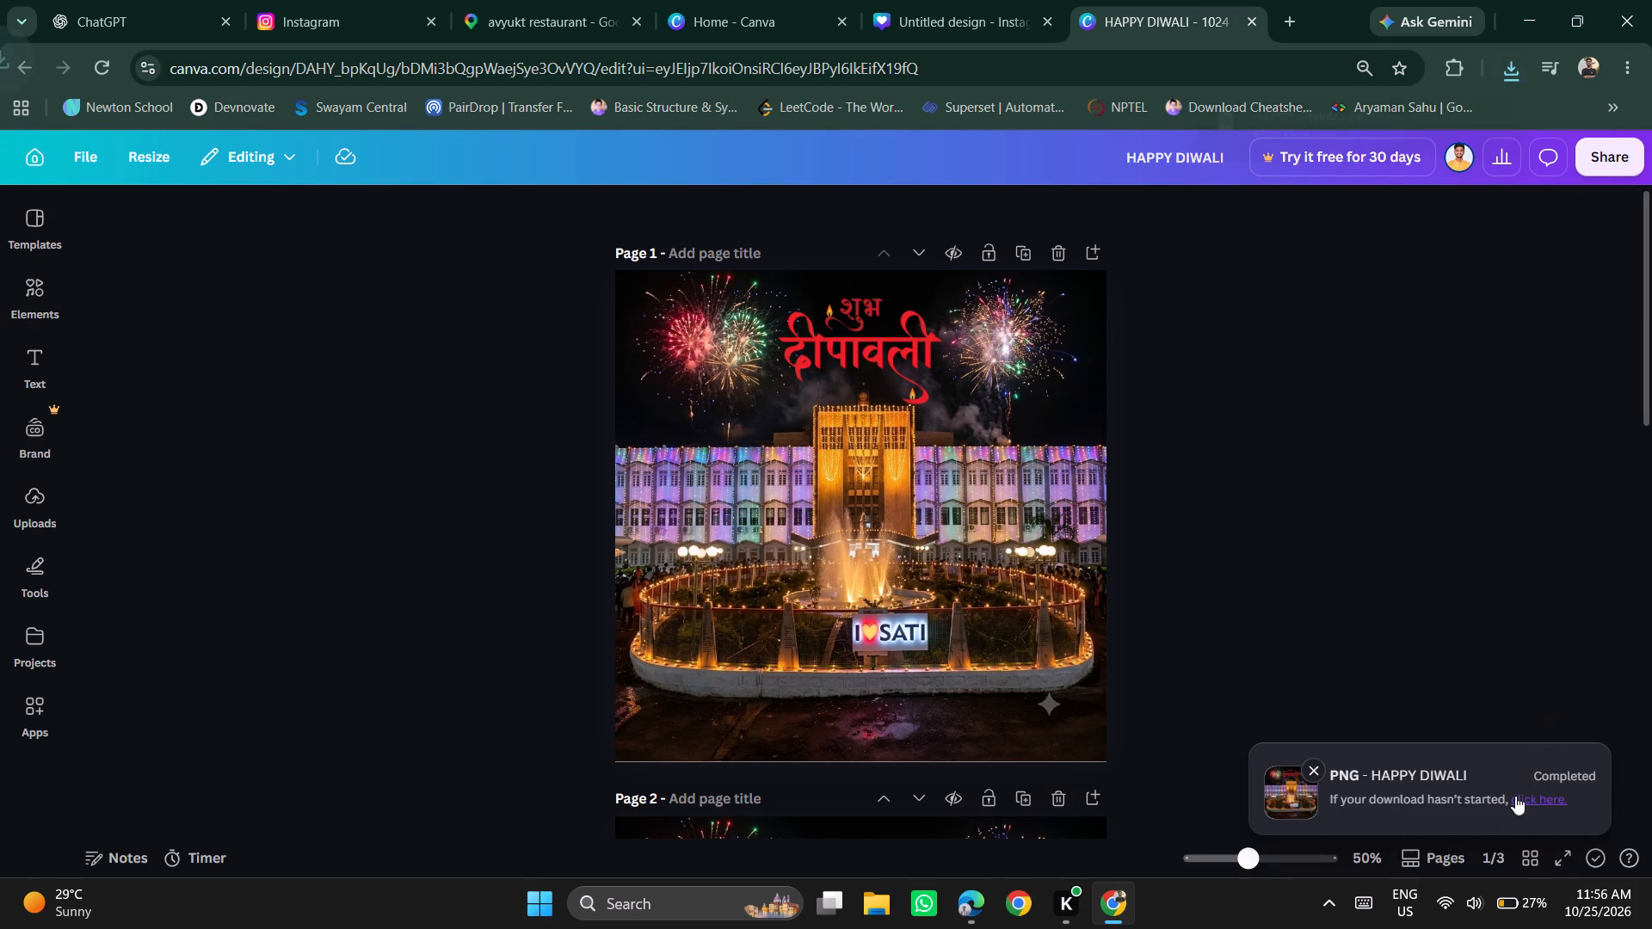
# Open the downloaded HAPPY DIWALI.png in Photos to check the exported image, and close it.
pyautogui.click(1487, 123)
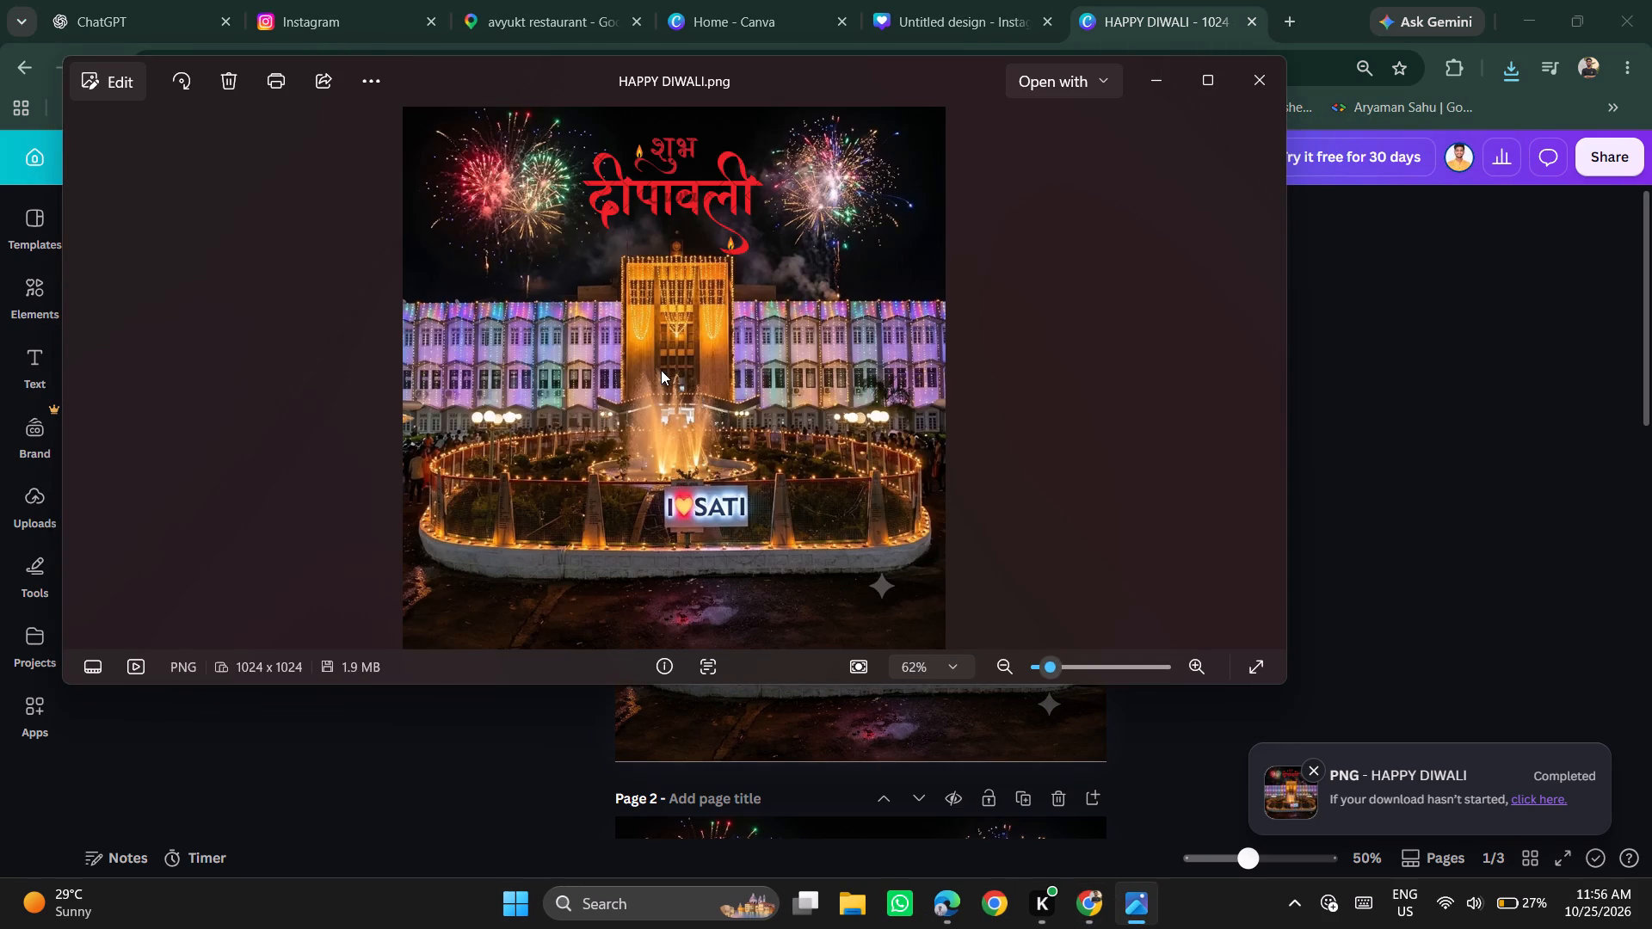
pyautogui.click(1272, 73)
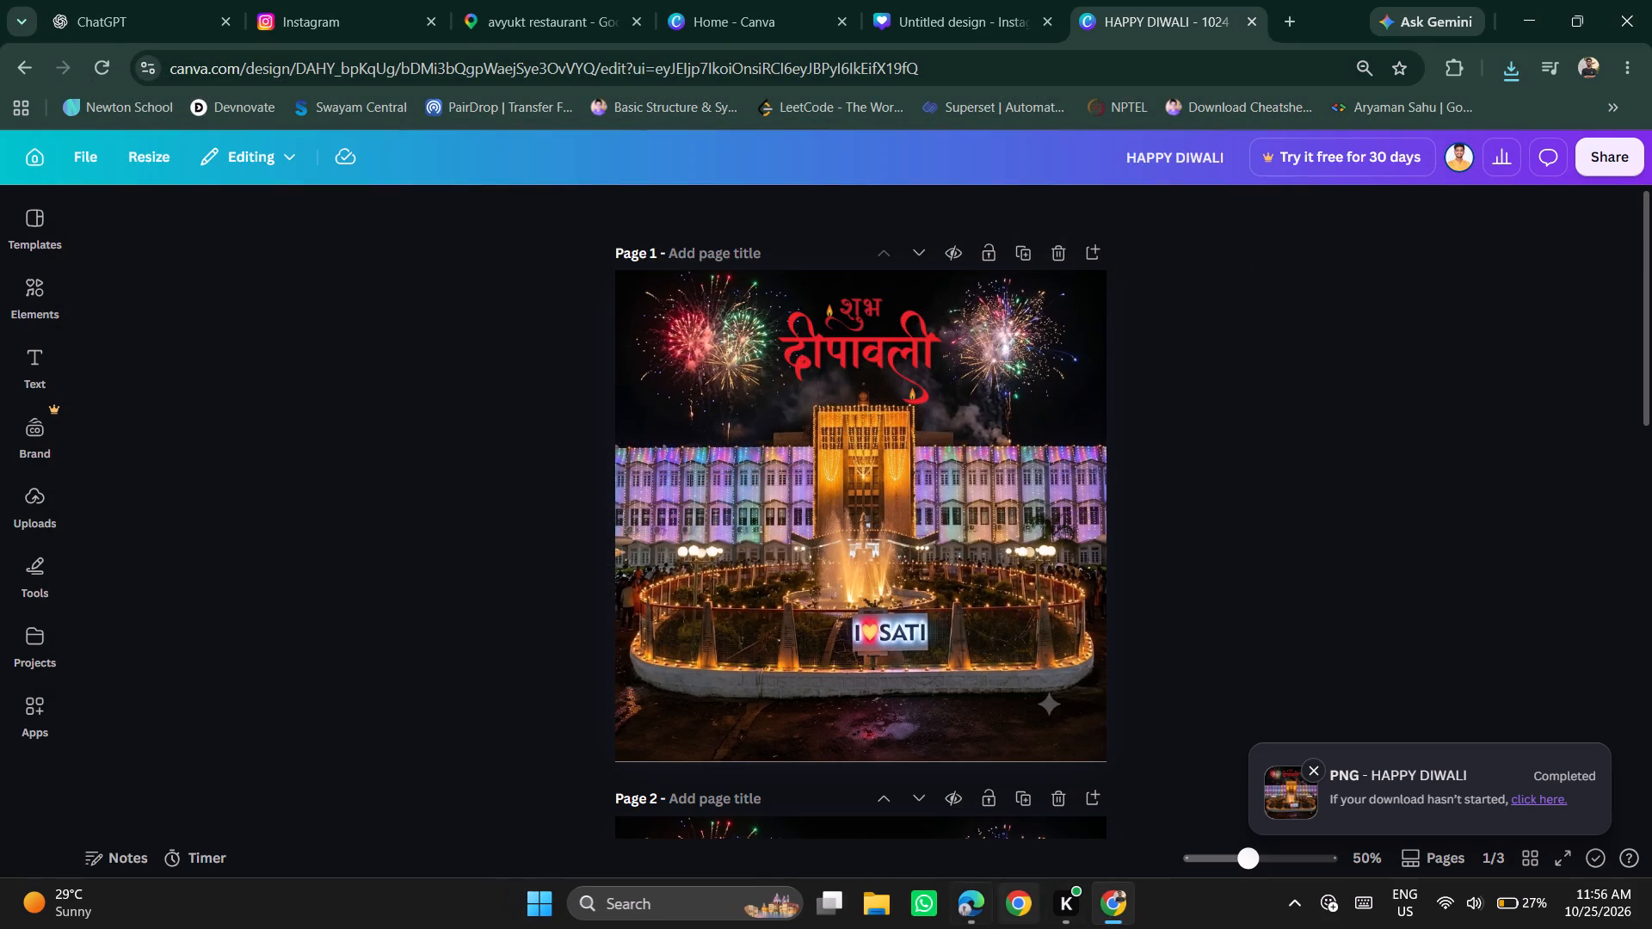
# Open HAPPY DIWALI.png from the Downloads folder in Photos and delete the file.
pyautogui.click(888, 909)
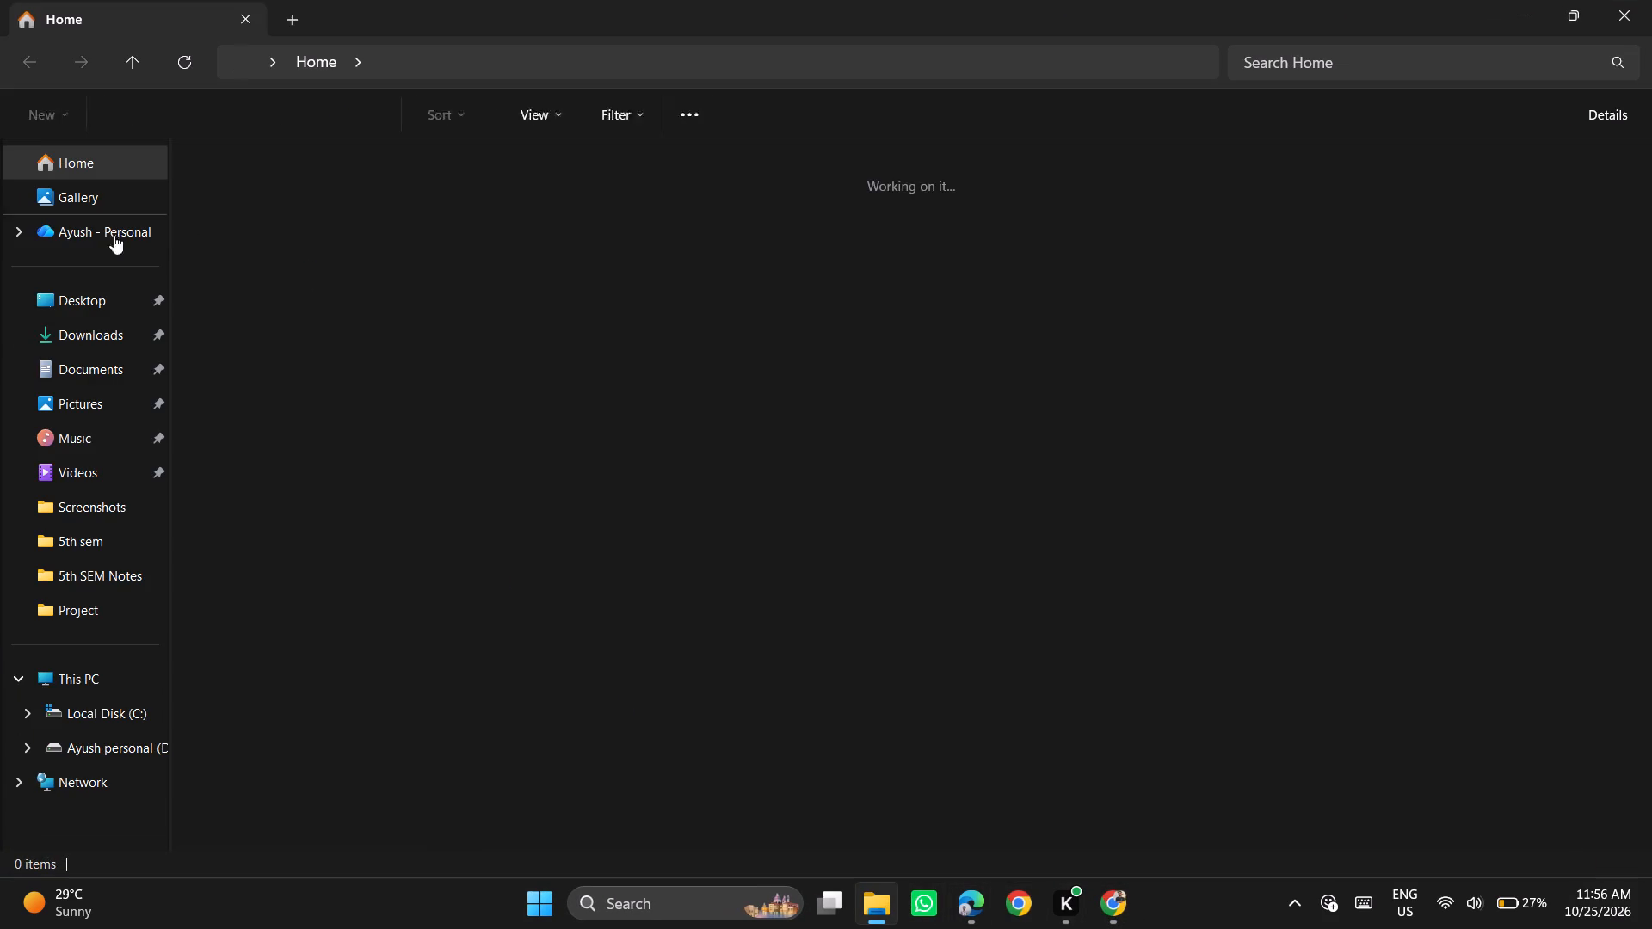
pyautogui.click(64, 348)
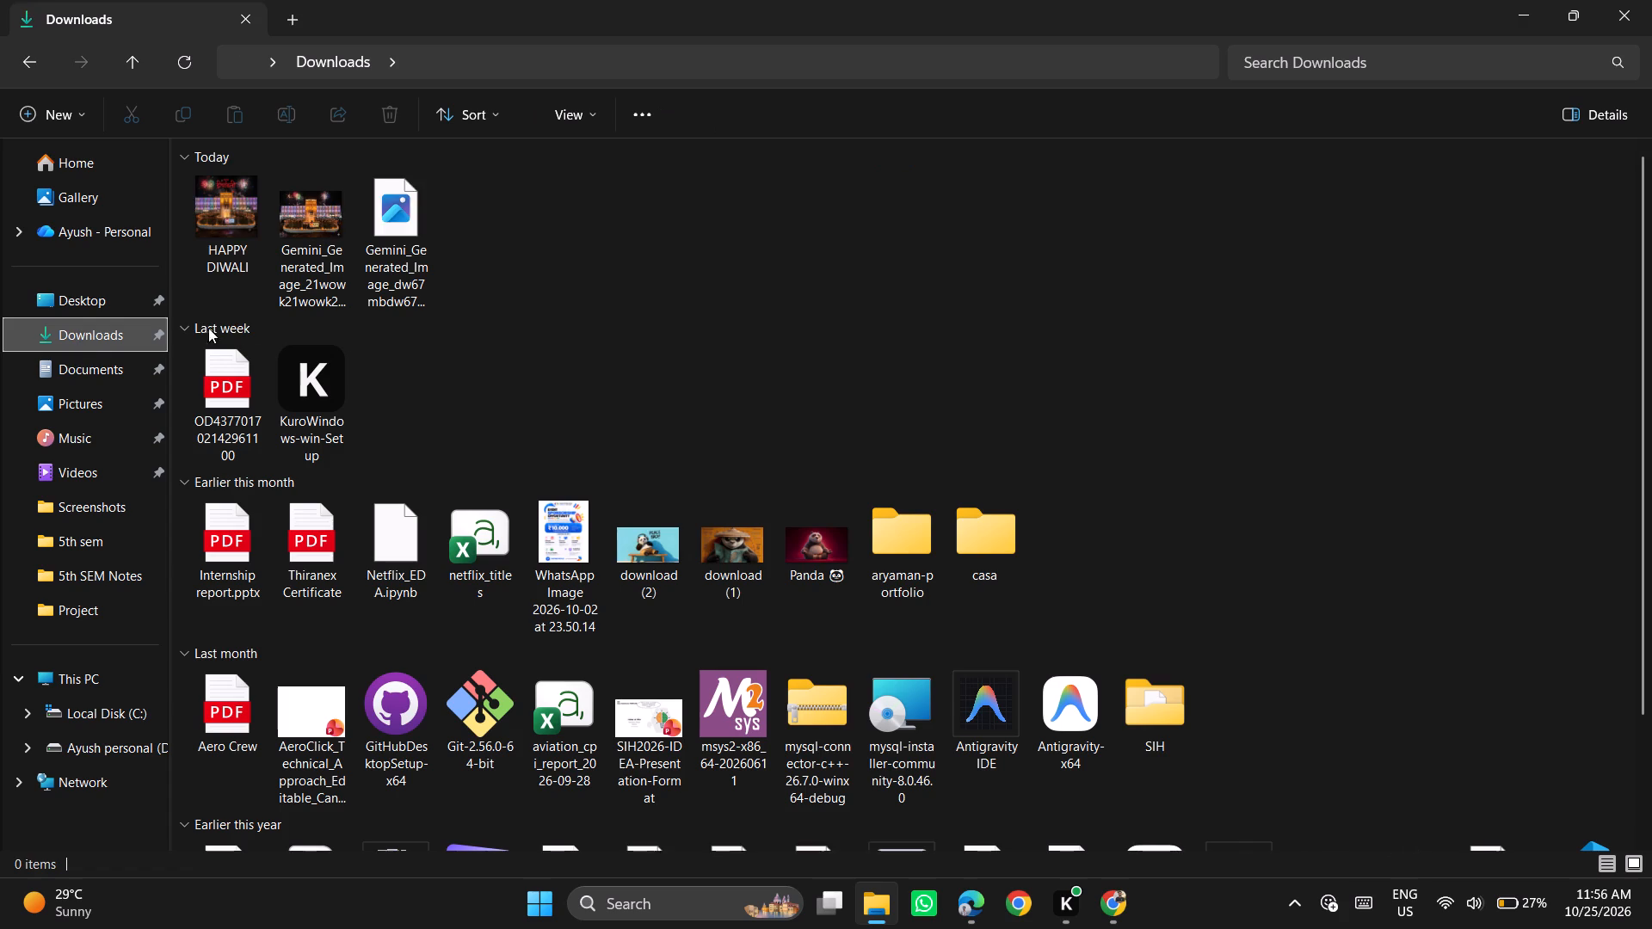
pyautogui.click(238, 237)
pyautogui.doubleClick(243, 248)
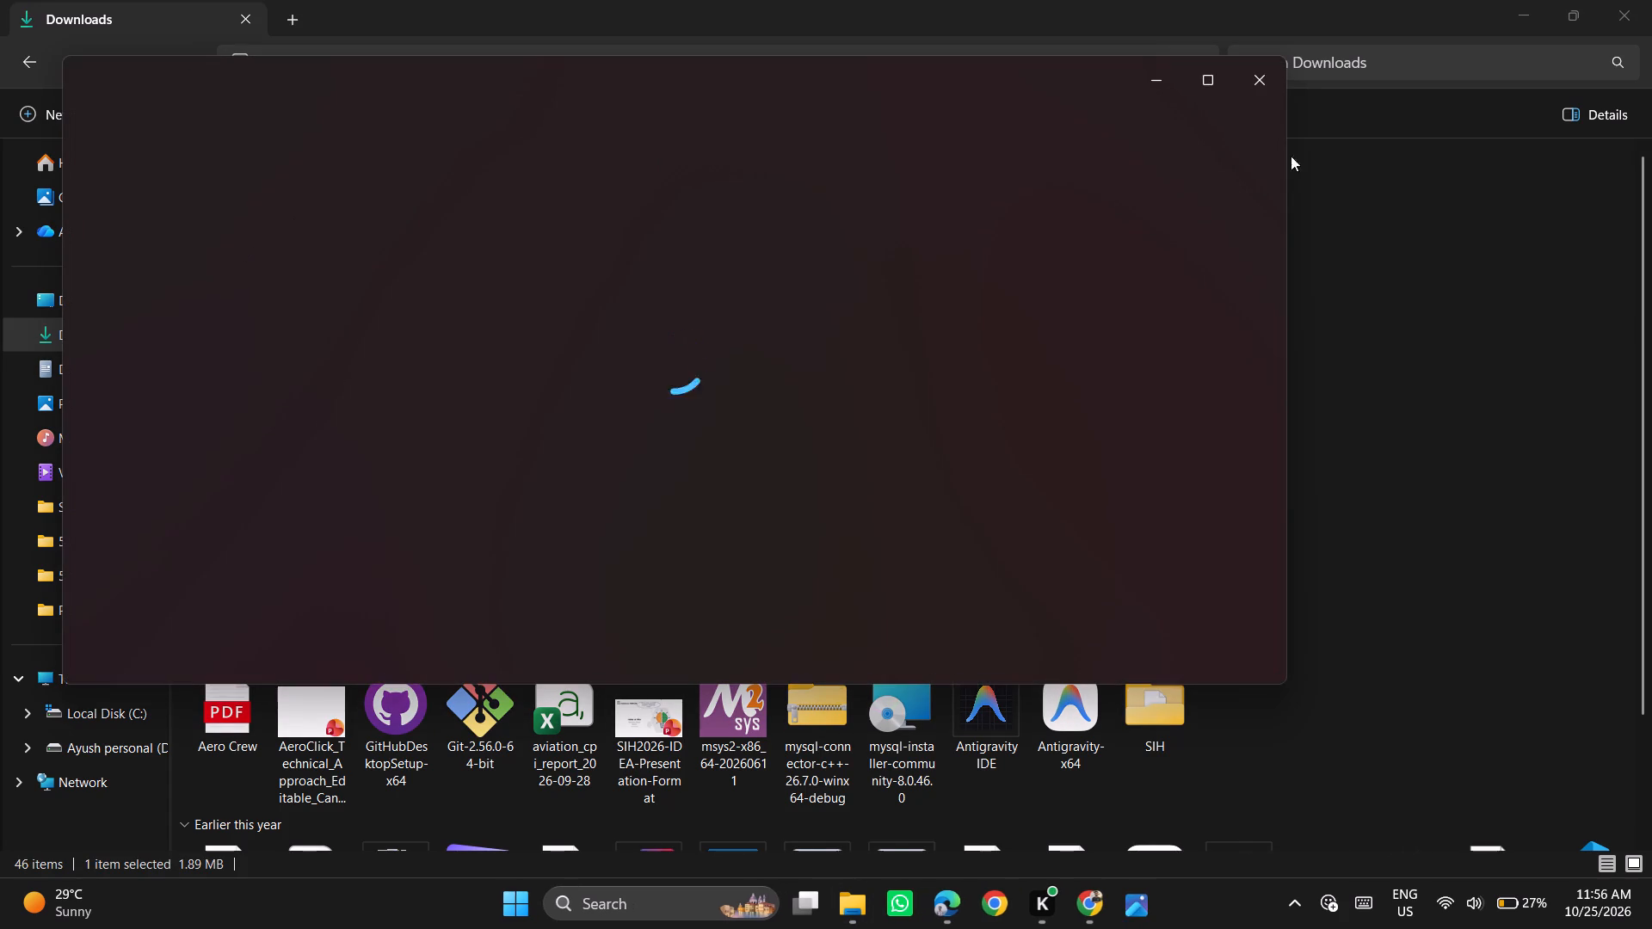
pyautogui.click(228, 77)
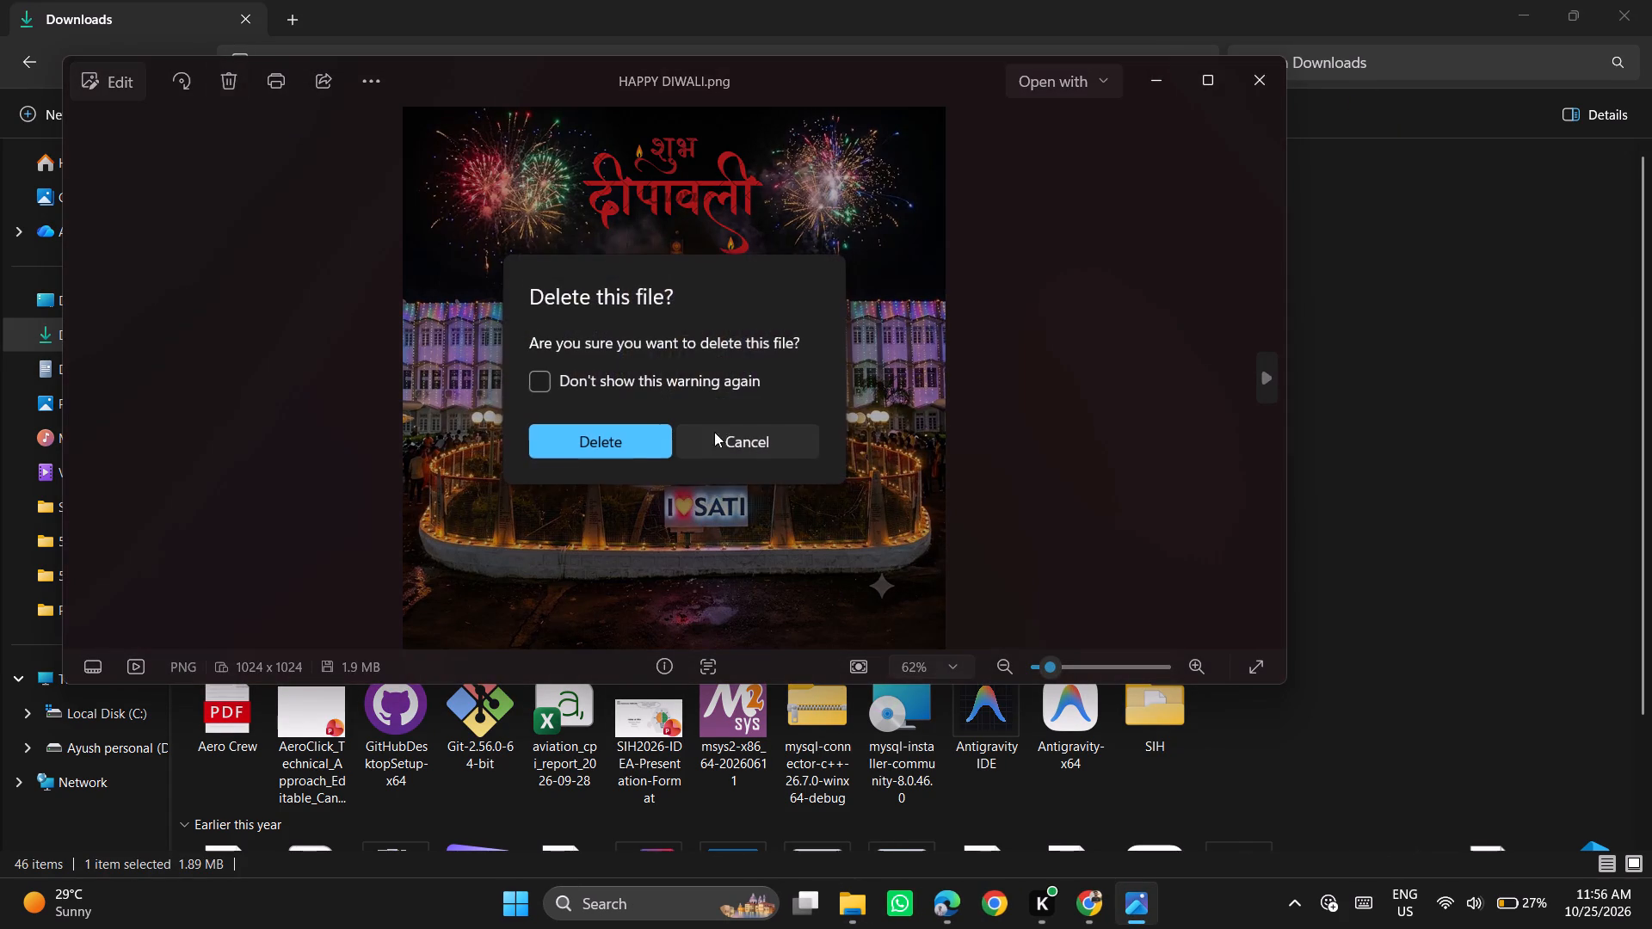
pyautogui.click(634, 449)
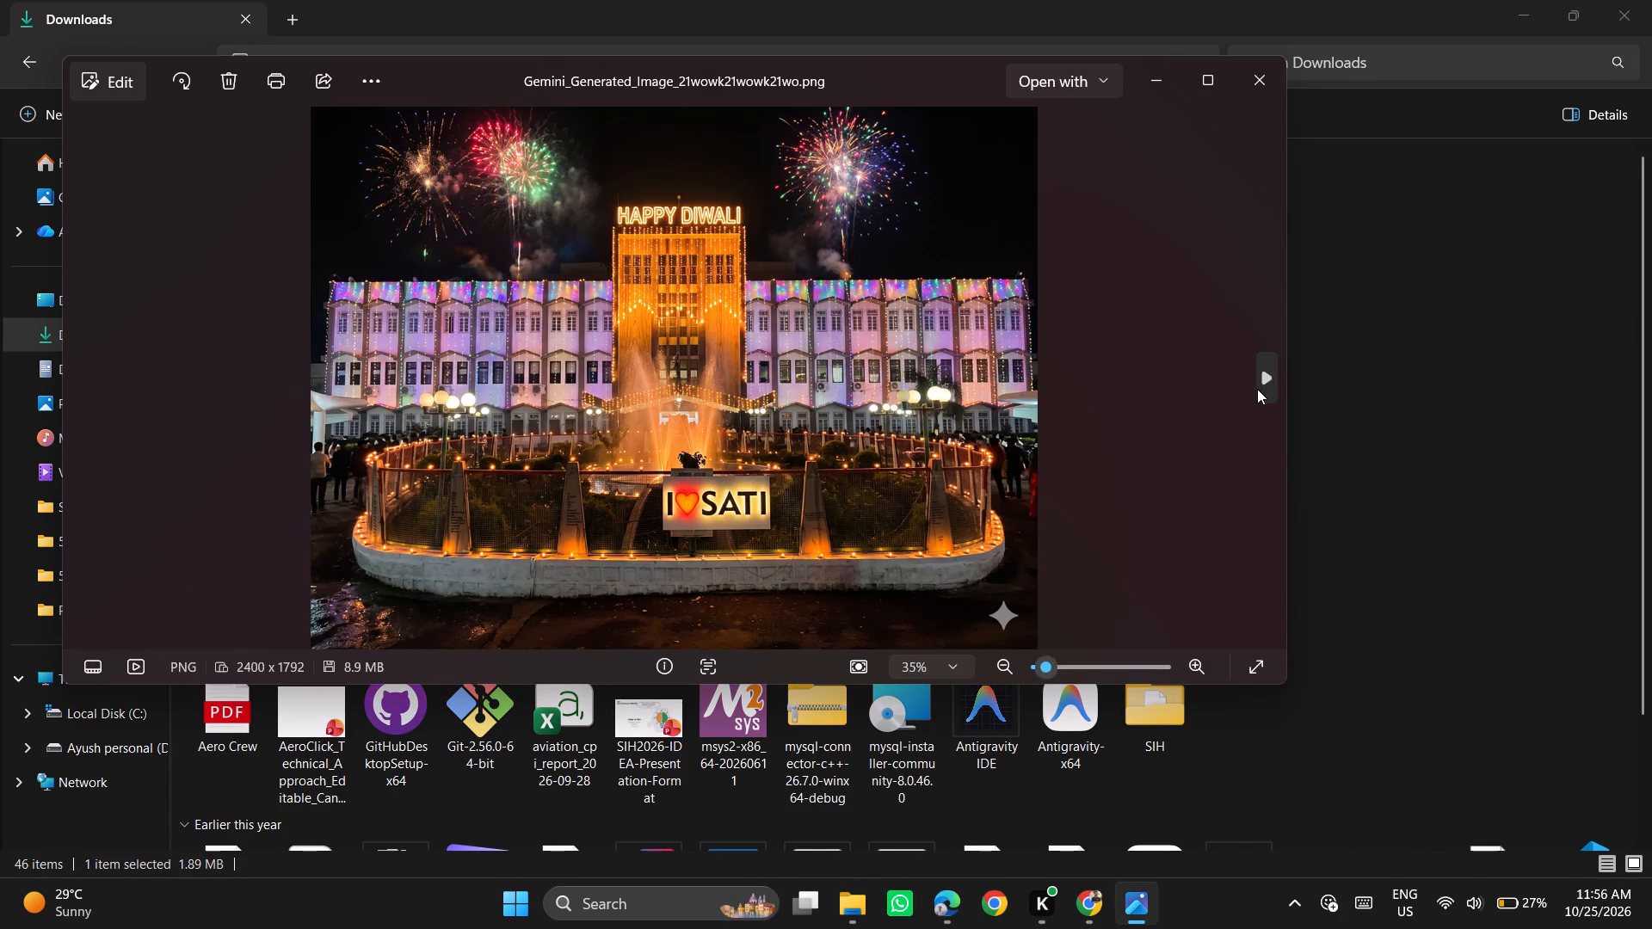
# Delete the Gemini-generated image that has HAPPY DIWALI lettering on top of the building, and close the image viewer.
pyautogui.click(221, 80)
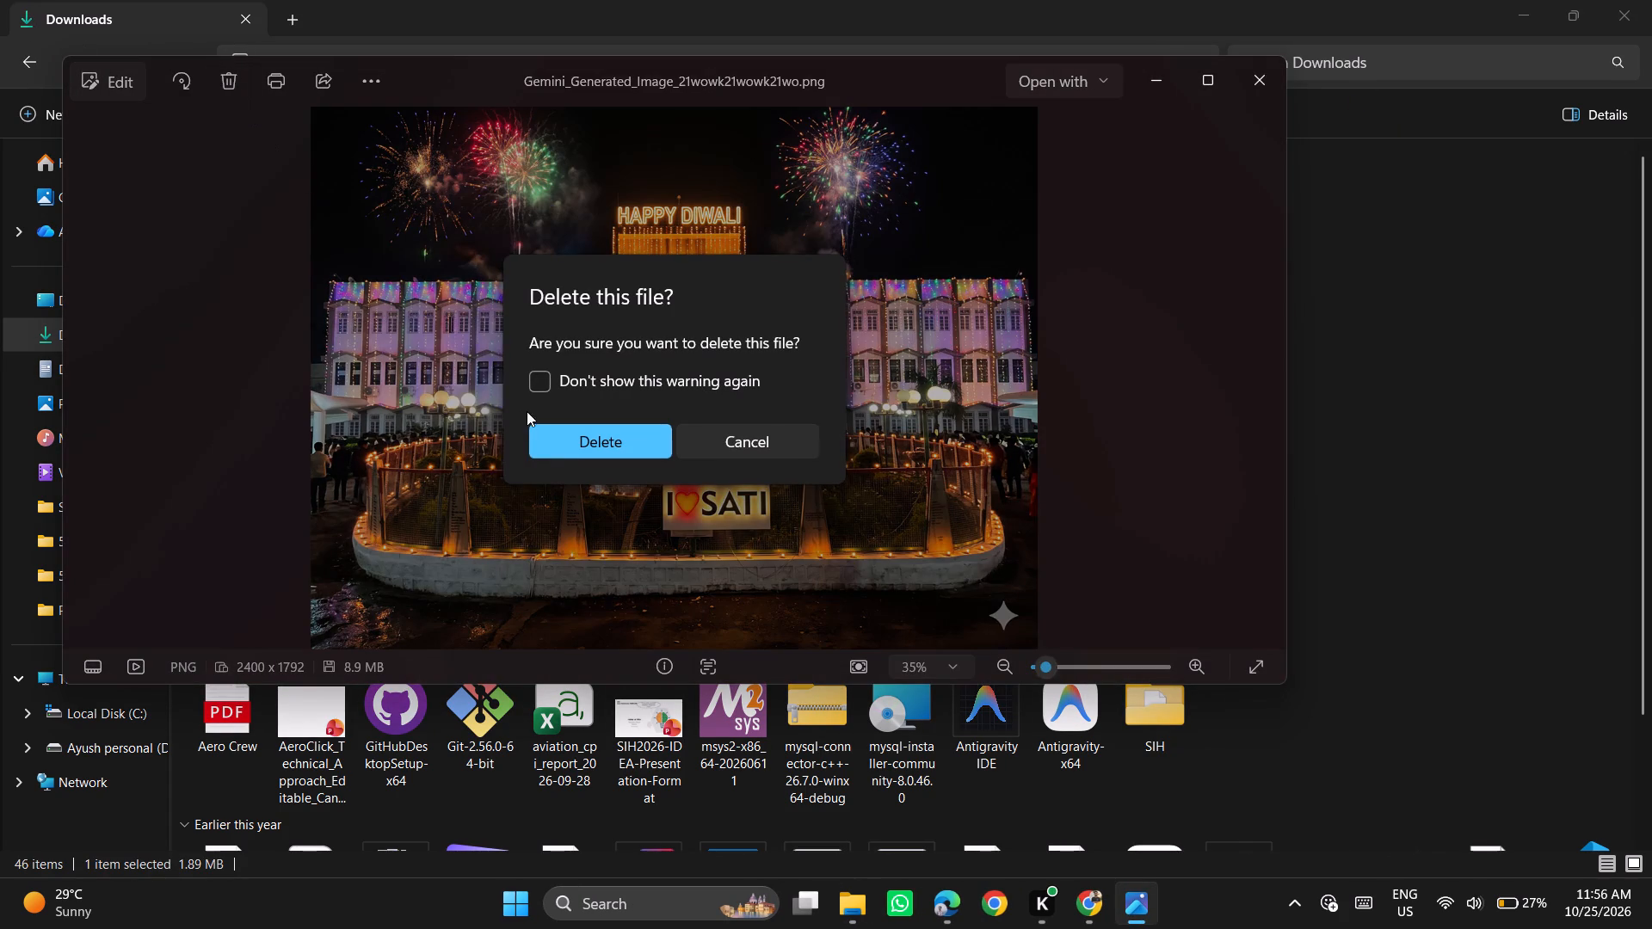
pyautogui.click(544, 437)
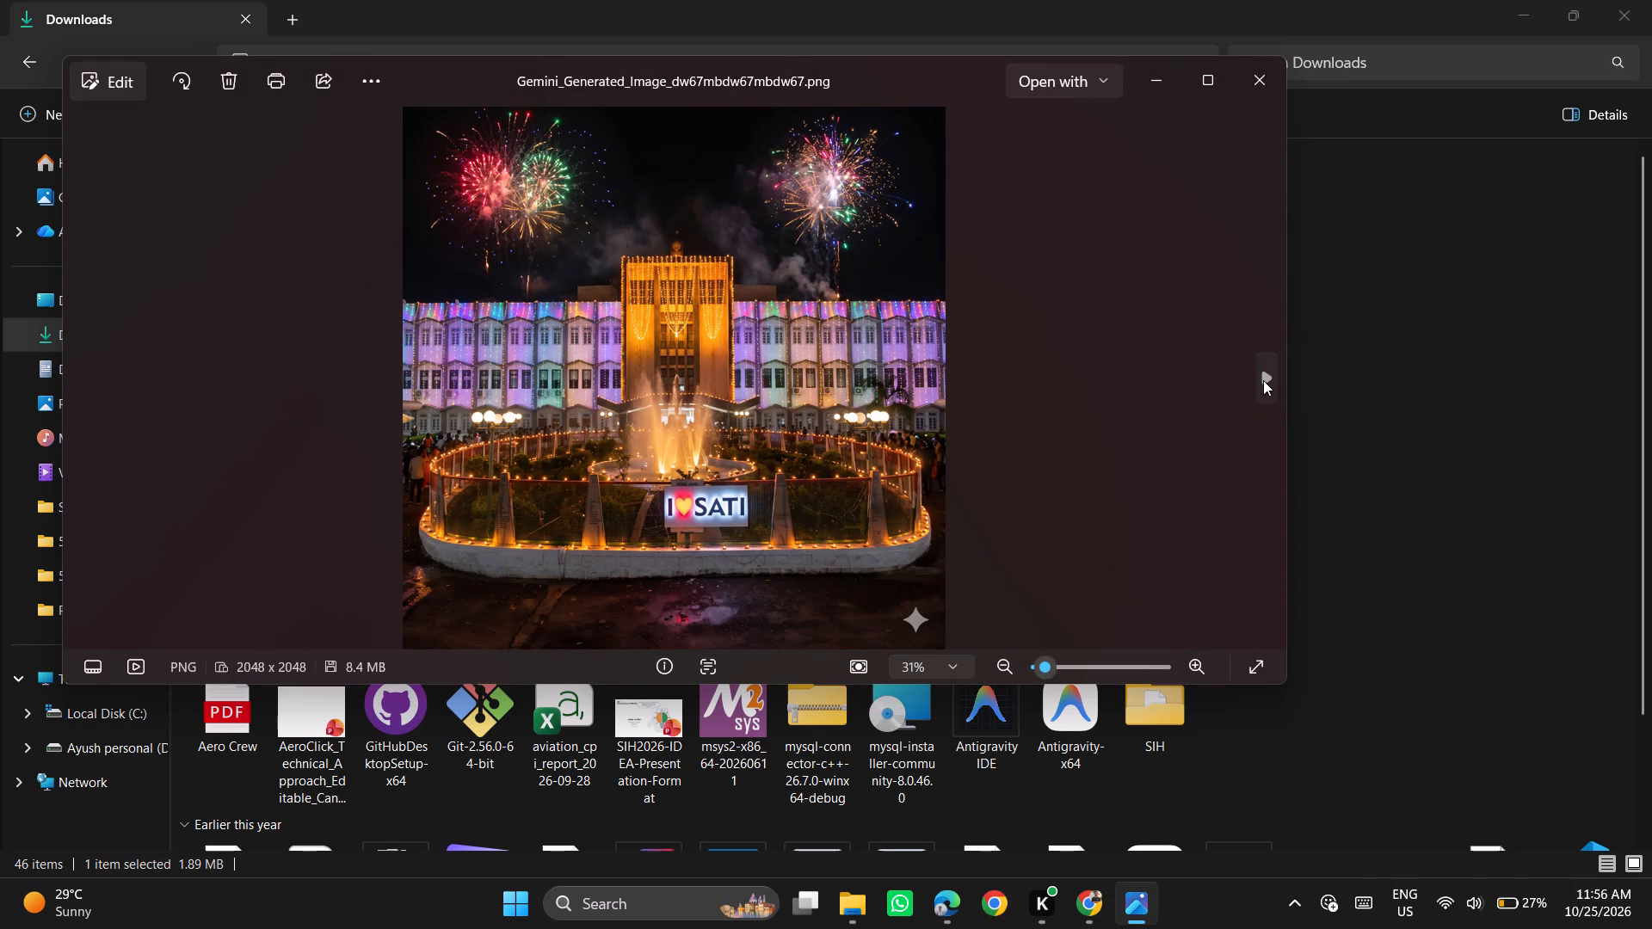
pyautogui.click(1263, 380)
pyautogui.click(1258, 72)
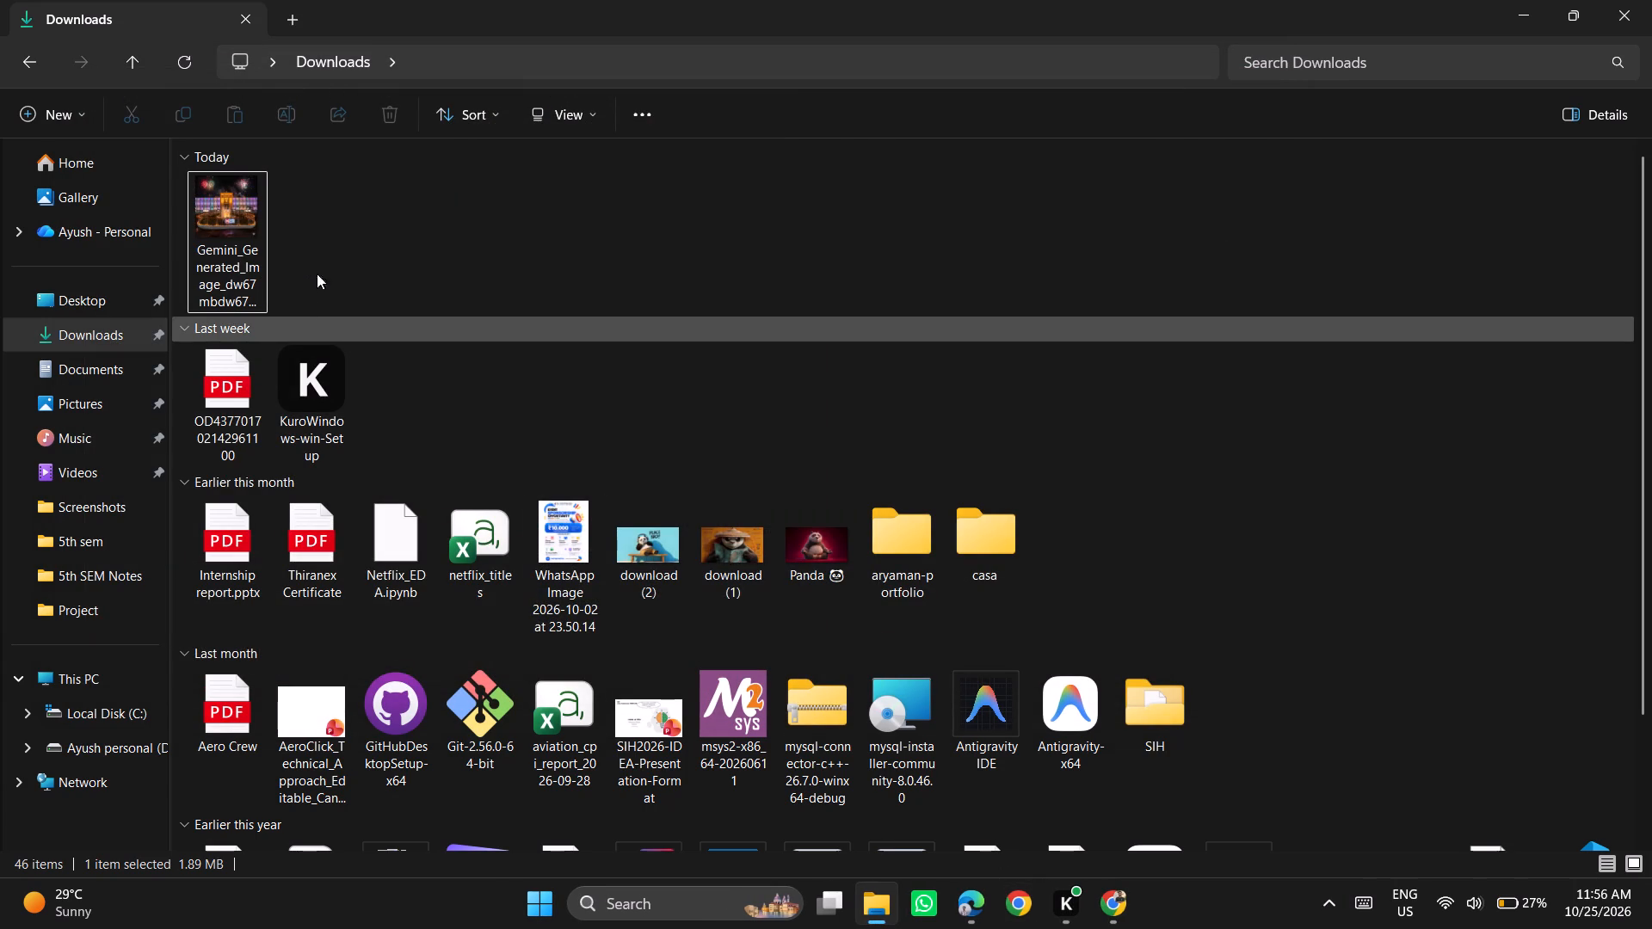
# Open the WhatsApp image dated 2026-10-02 from Downloads to view it, and close it.
pyautogui.doubleClick(558, 589)
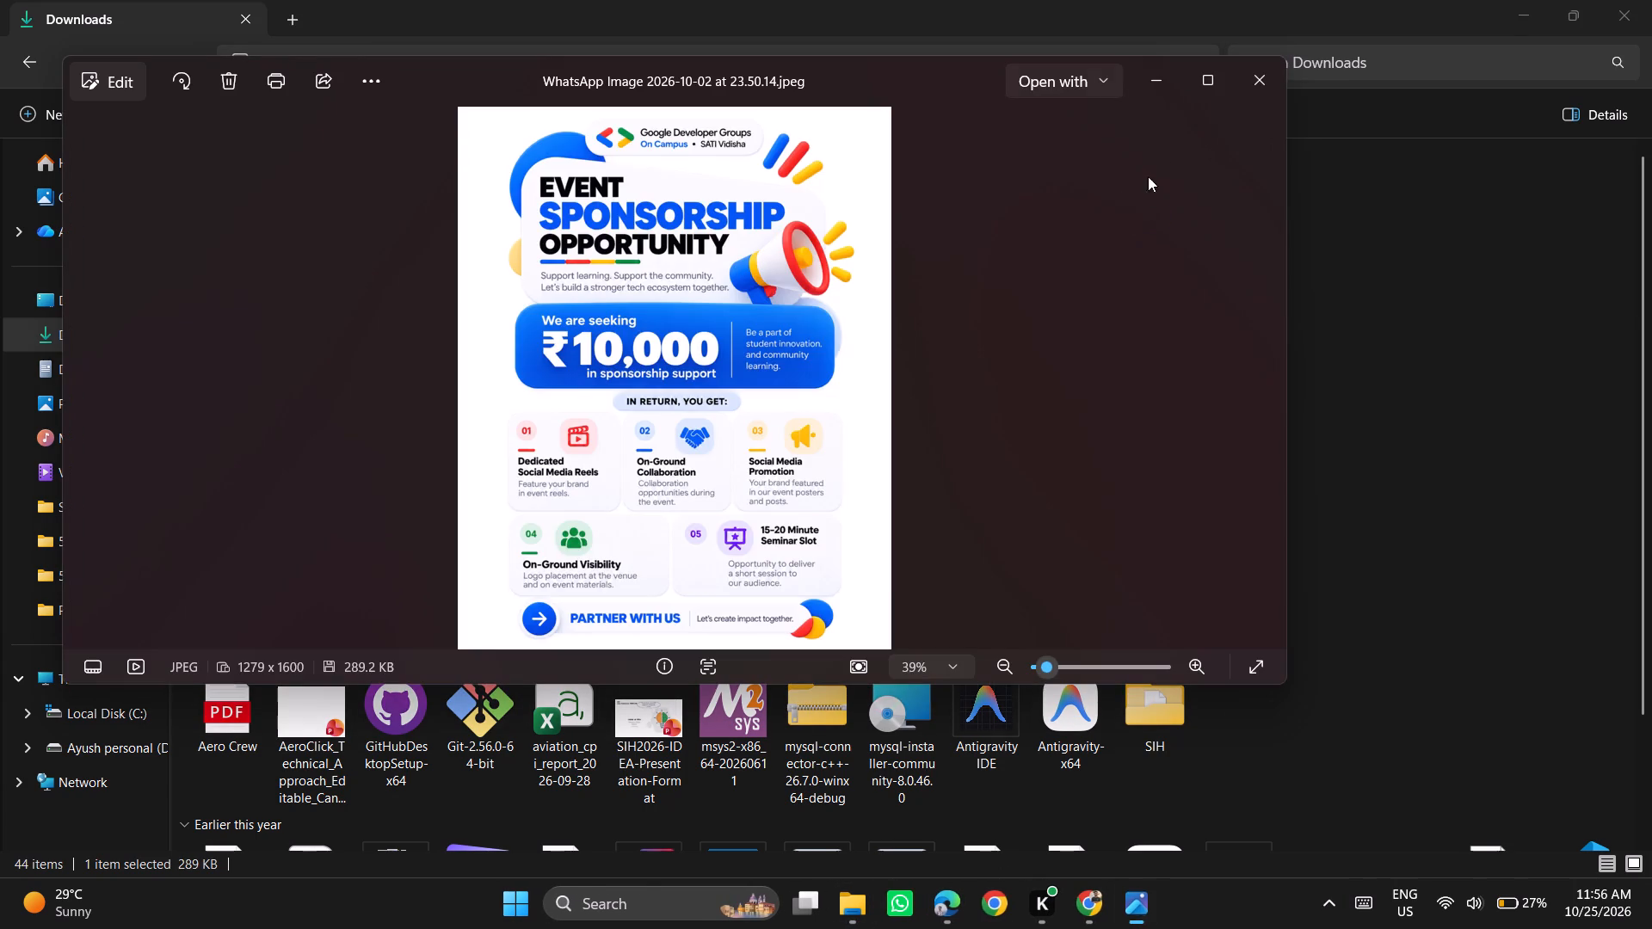
pyautogui.click(1267, 68)
# Back in the Canva design in Chrome, move the HAPPY DIWALI lettering on page 2 up into the sky between the fireworks.
pyautogui.click(1106, 903)
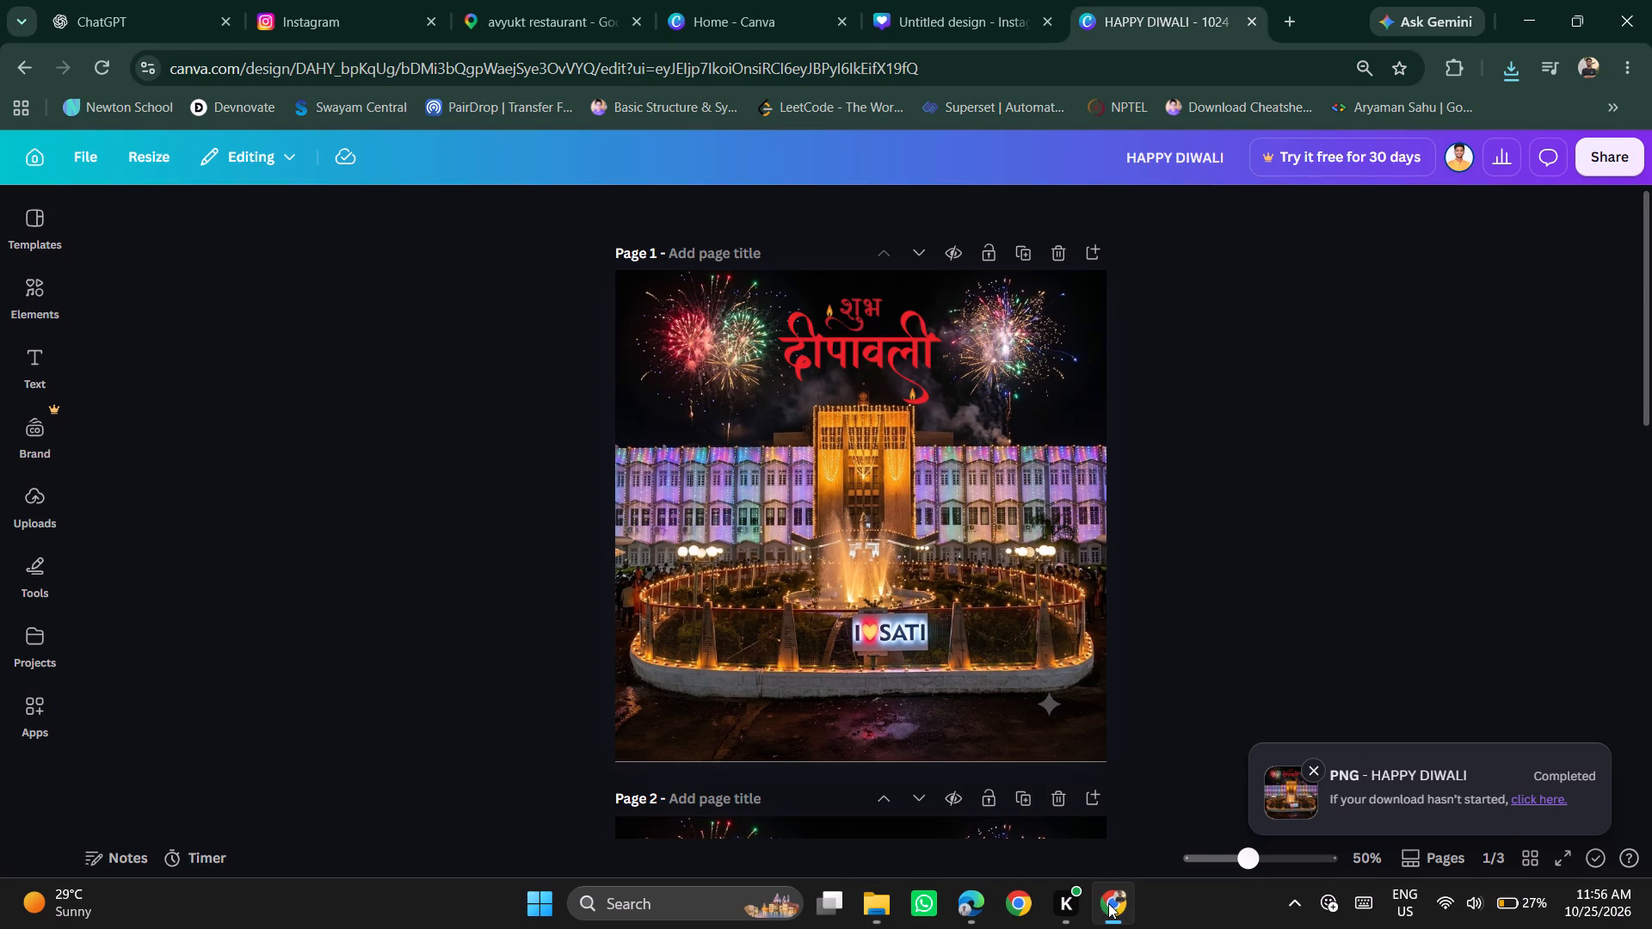
pyautogui.click(1229, 554)
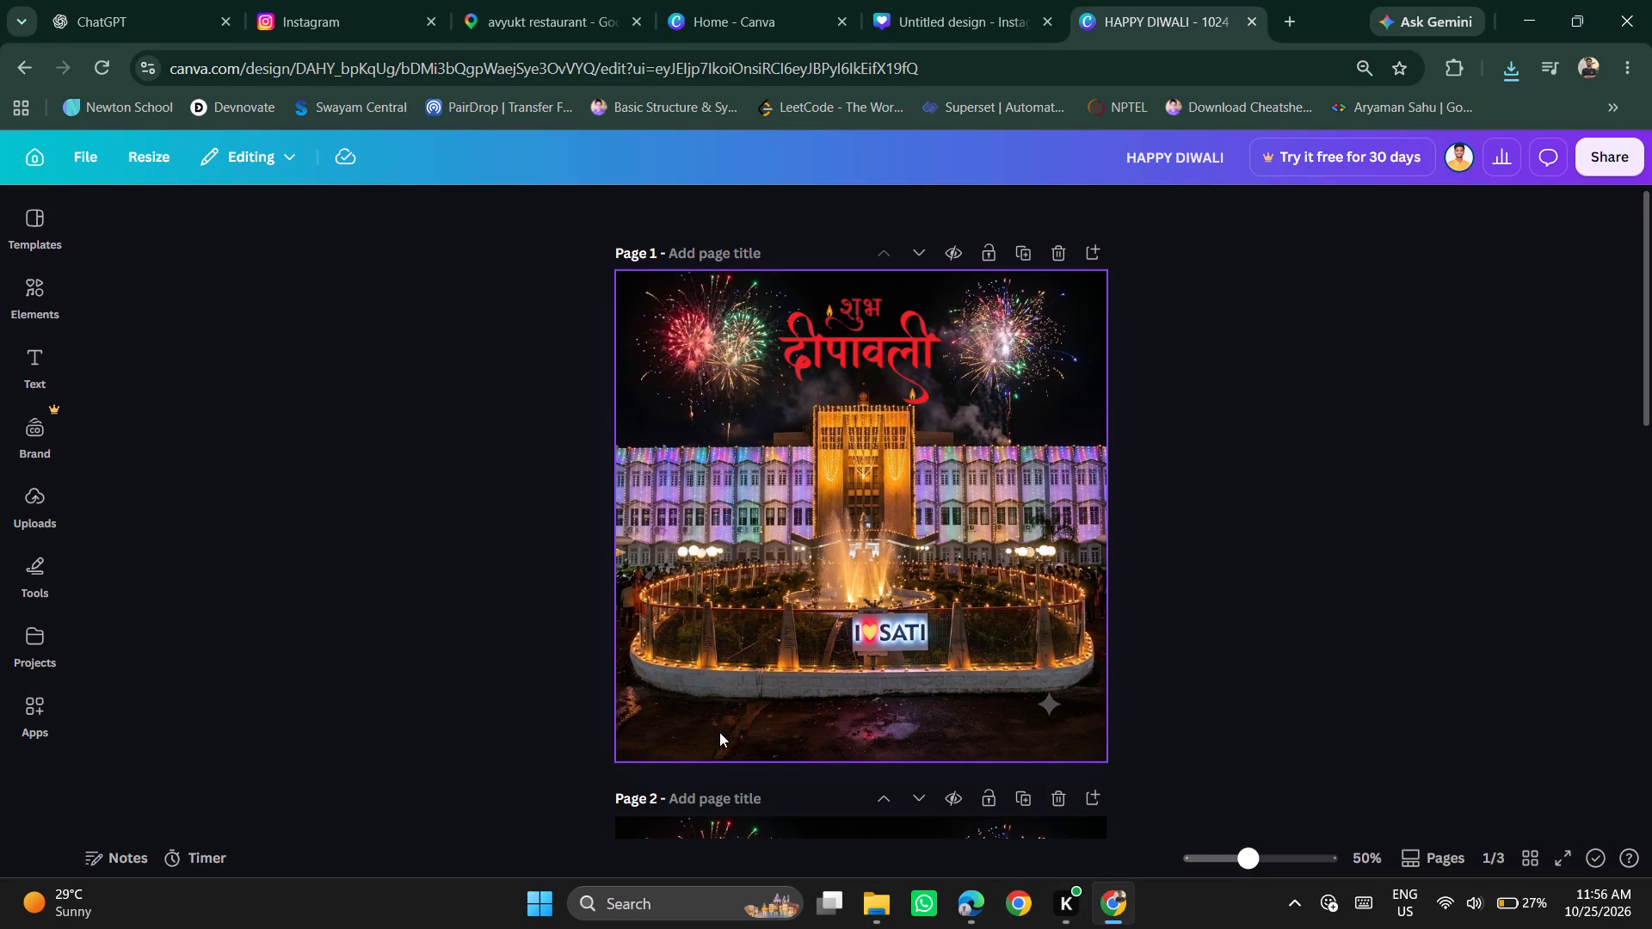
pyautogui.scroll(-5, 735, 728)
pyautogui.click(860, 551)
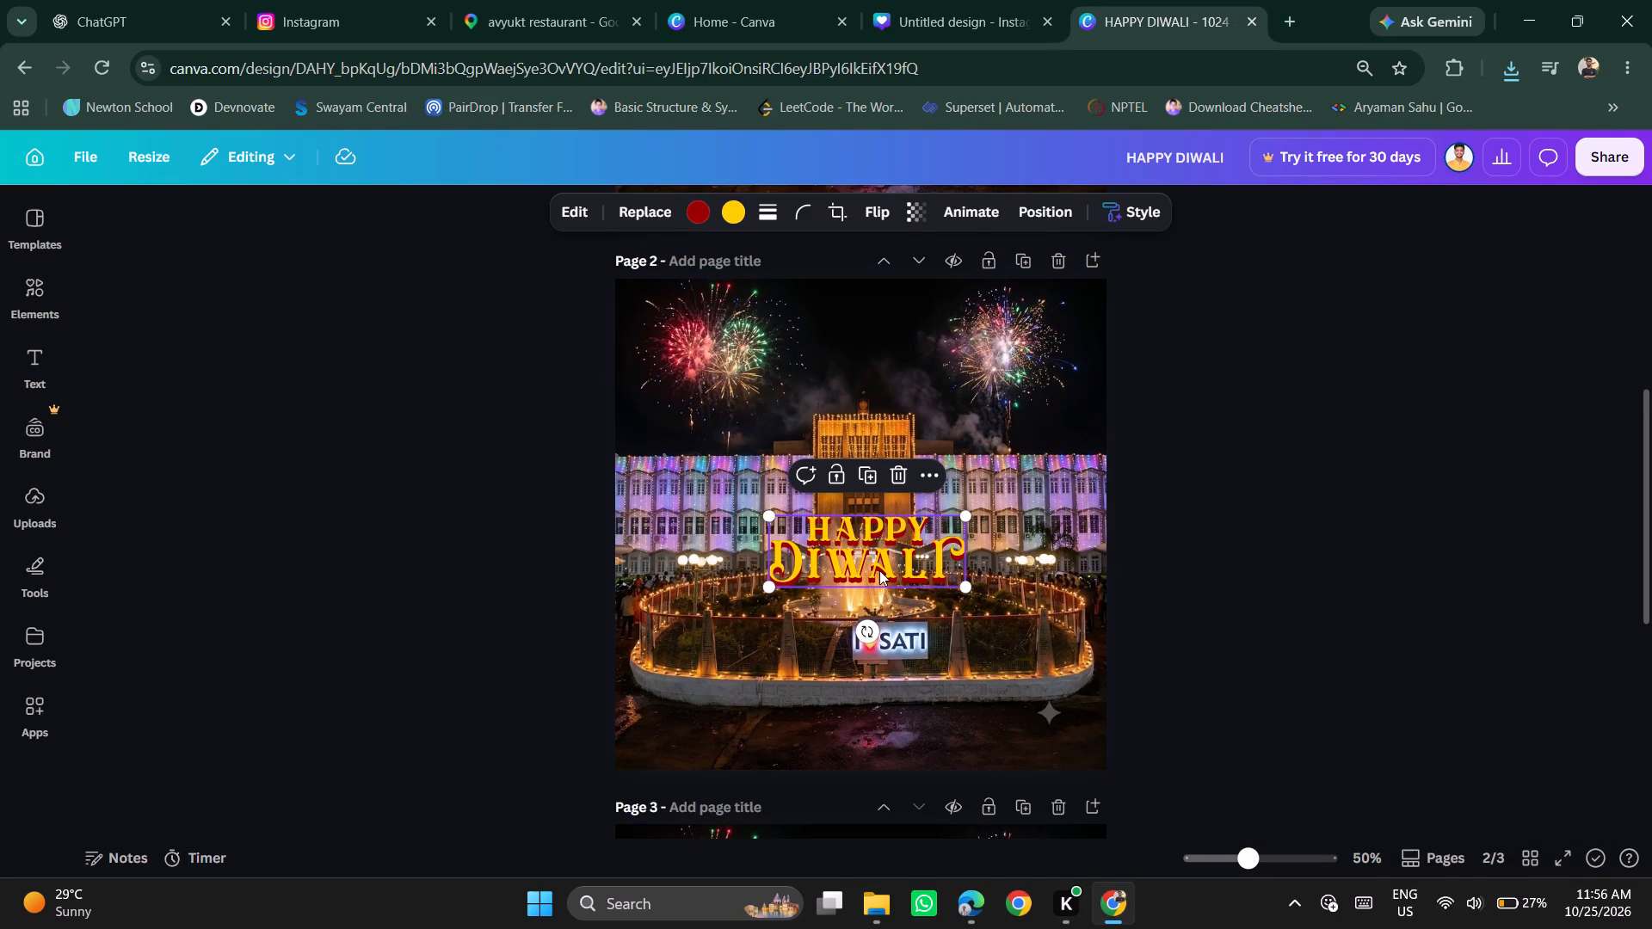
pyautogui.moveTo(878, 566); pyautogui.dragTo(877, 356)
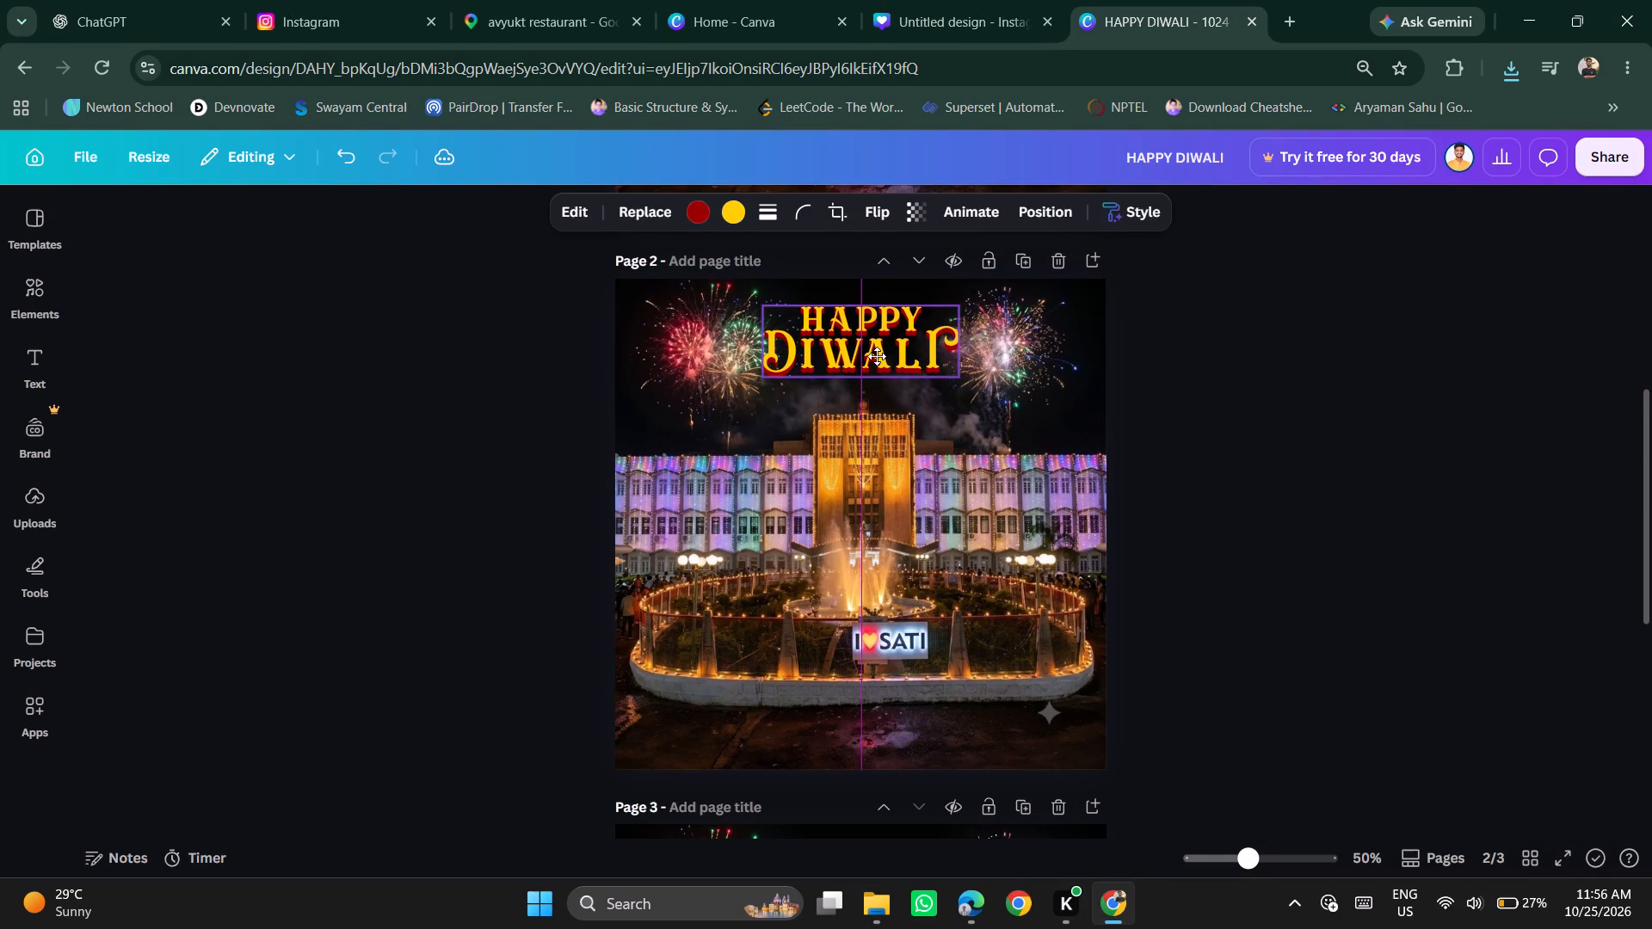
pyautogui.moveTo(877, 356); pyautogui.dragTo(880, 348)
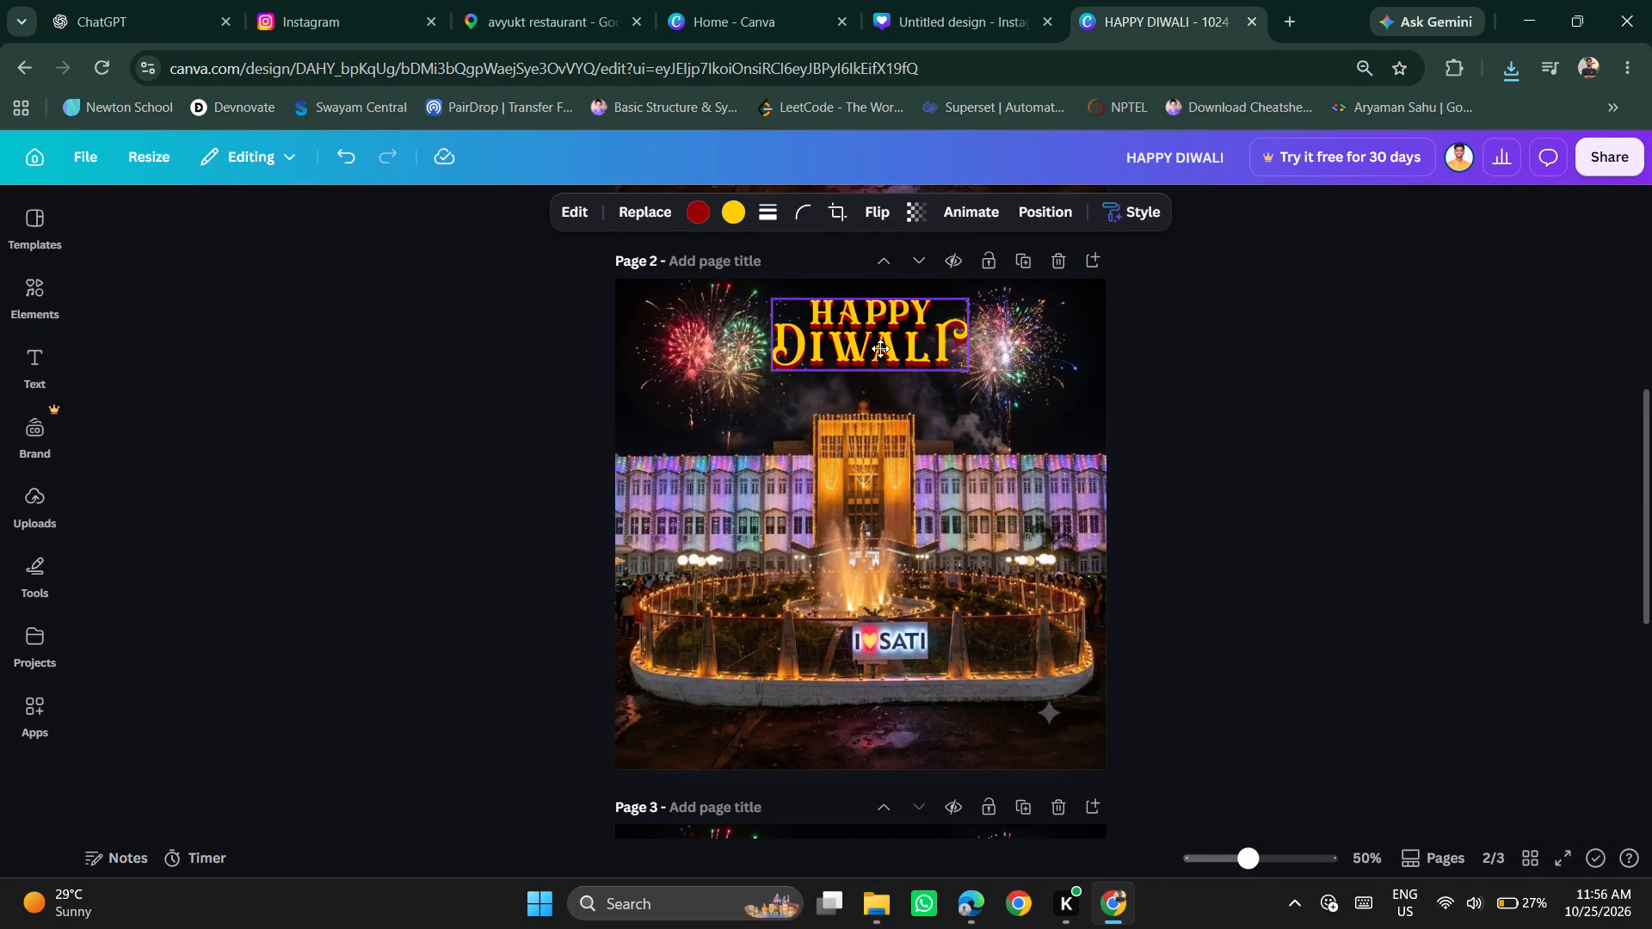
pyautogui.moveTo(880, 348); pyautogui.dragTo(878, 361)
pyautogui.click(1261, 569)
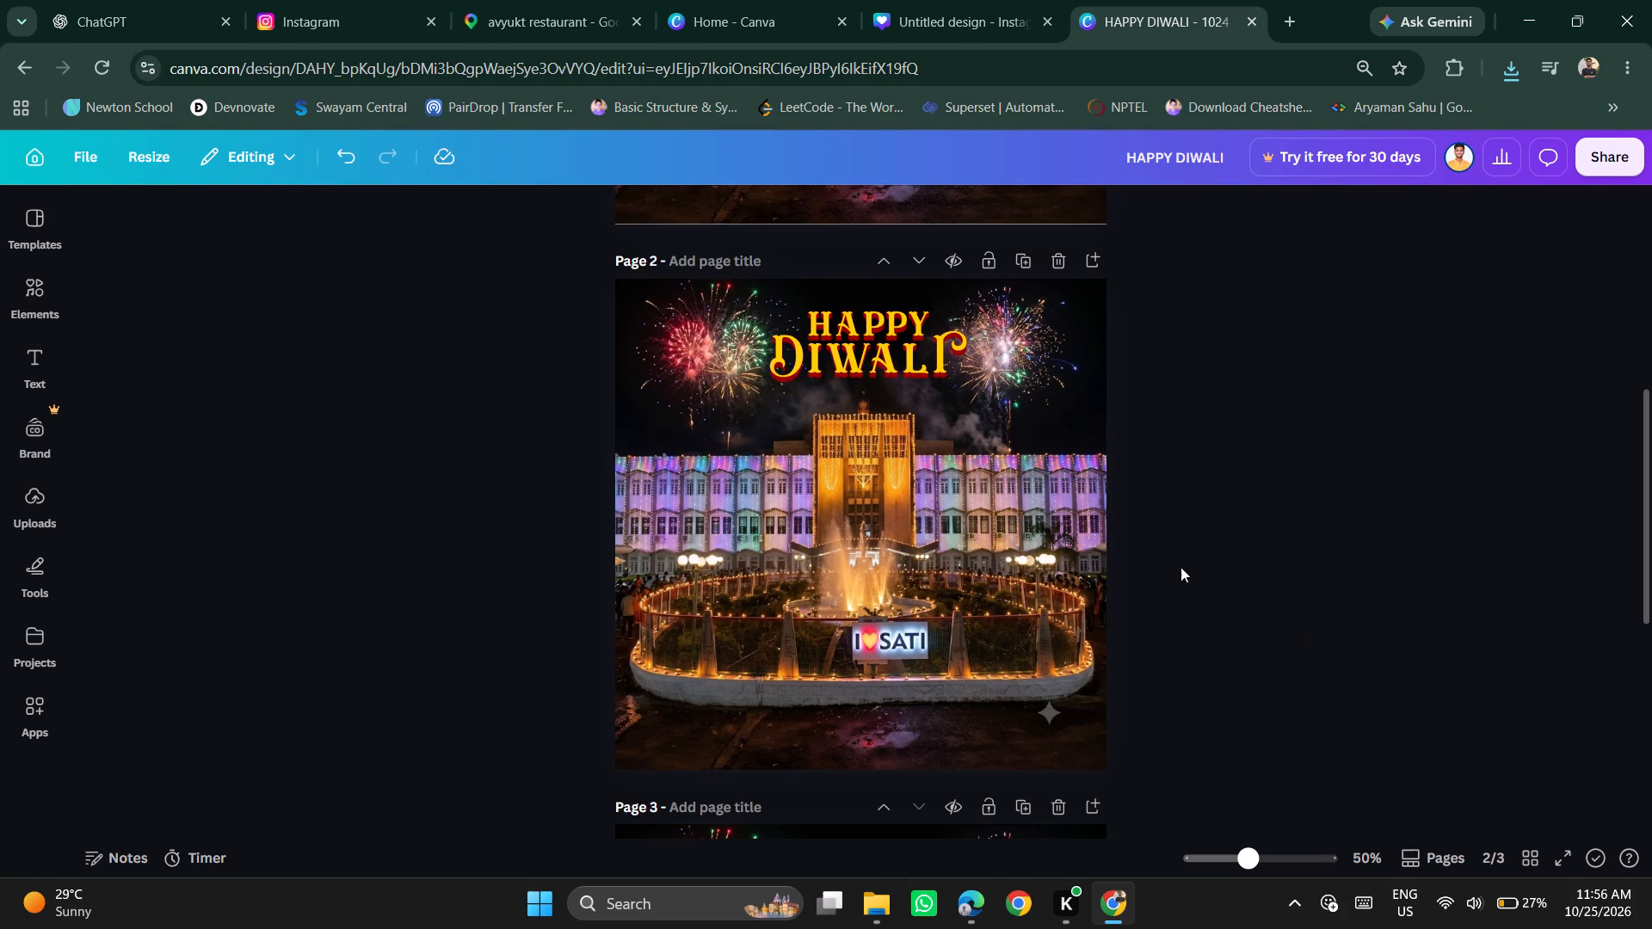
# Centre page 2's HAPPY DIWALI title horizontally, slightly lower between the fireworks.
pyautogui.click(903, 374)
pyautogui.click(902, 367)
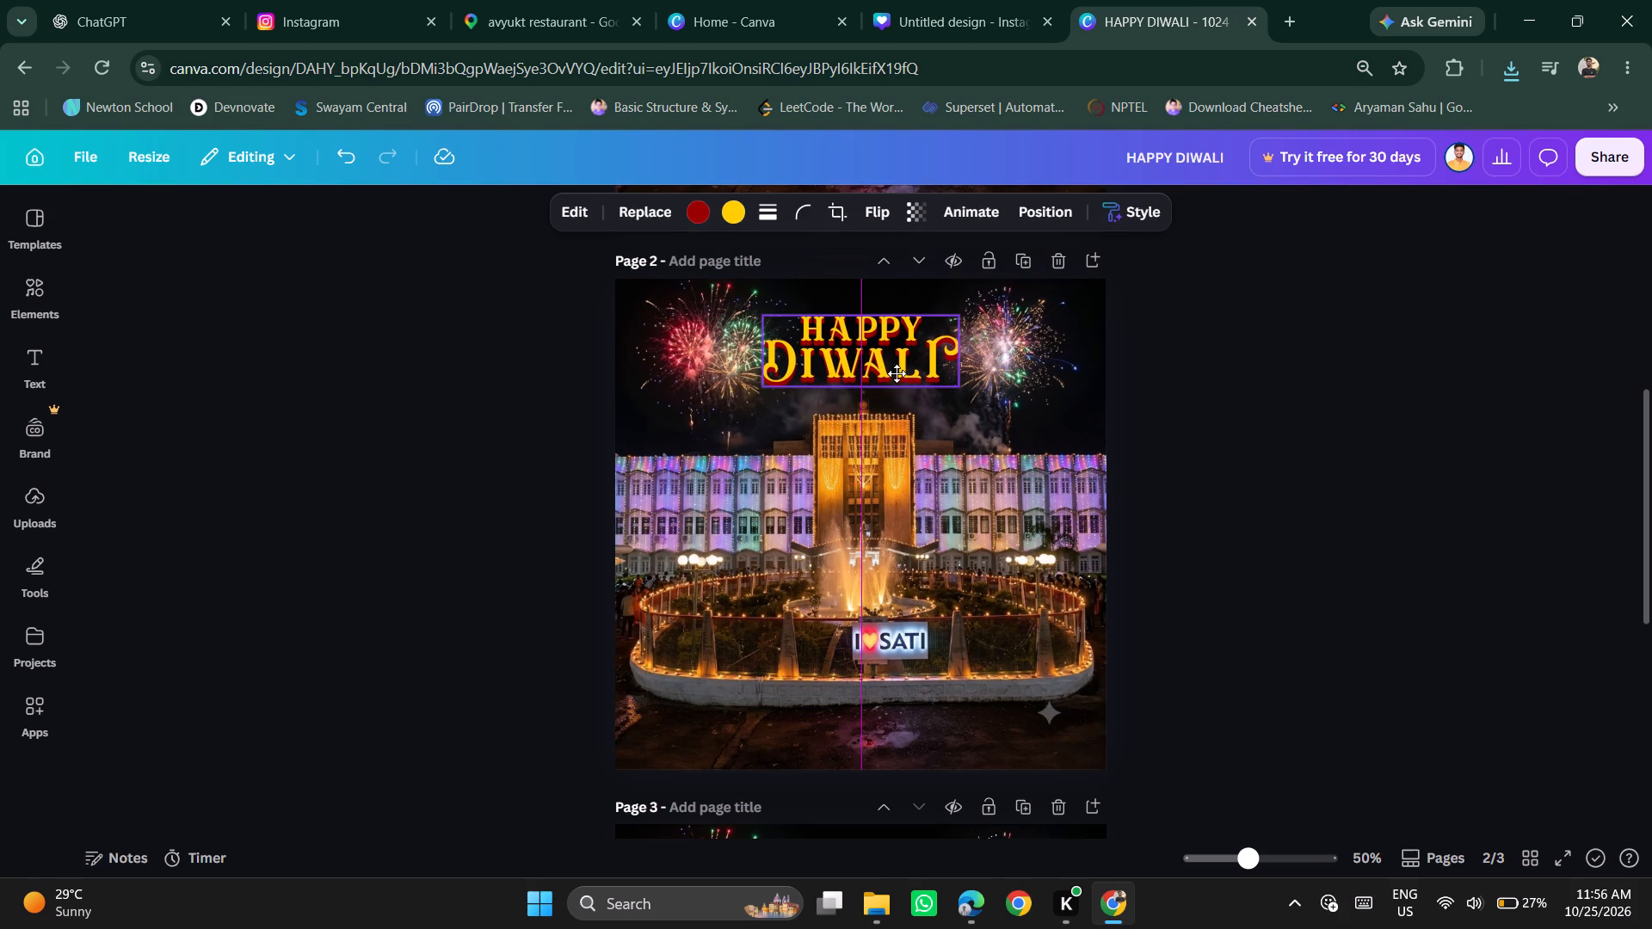
pyautogui.click(1152, 447)
# Move page 3's Diwali text slightly down below HAPPY and centre it horizontally on the page.
pyautogui.scroll(-7, 1163, 478)
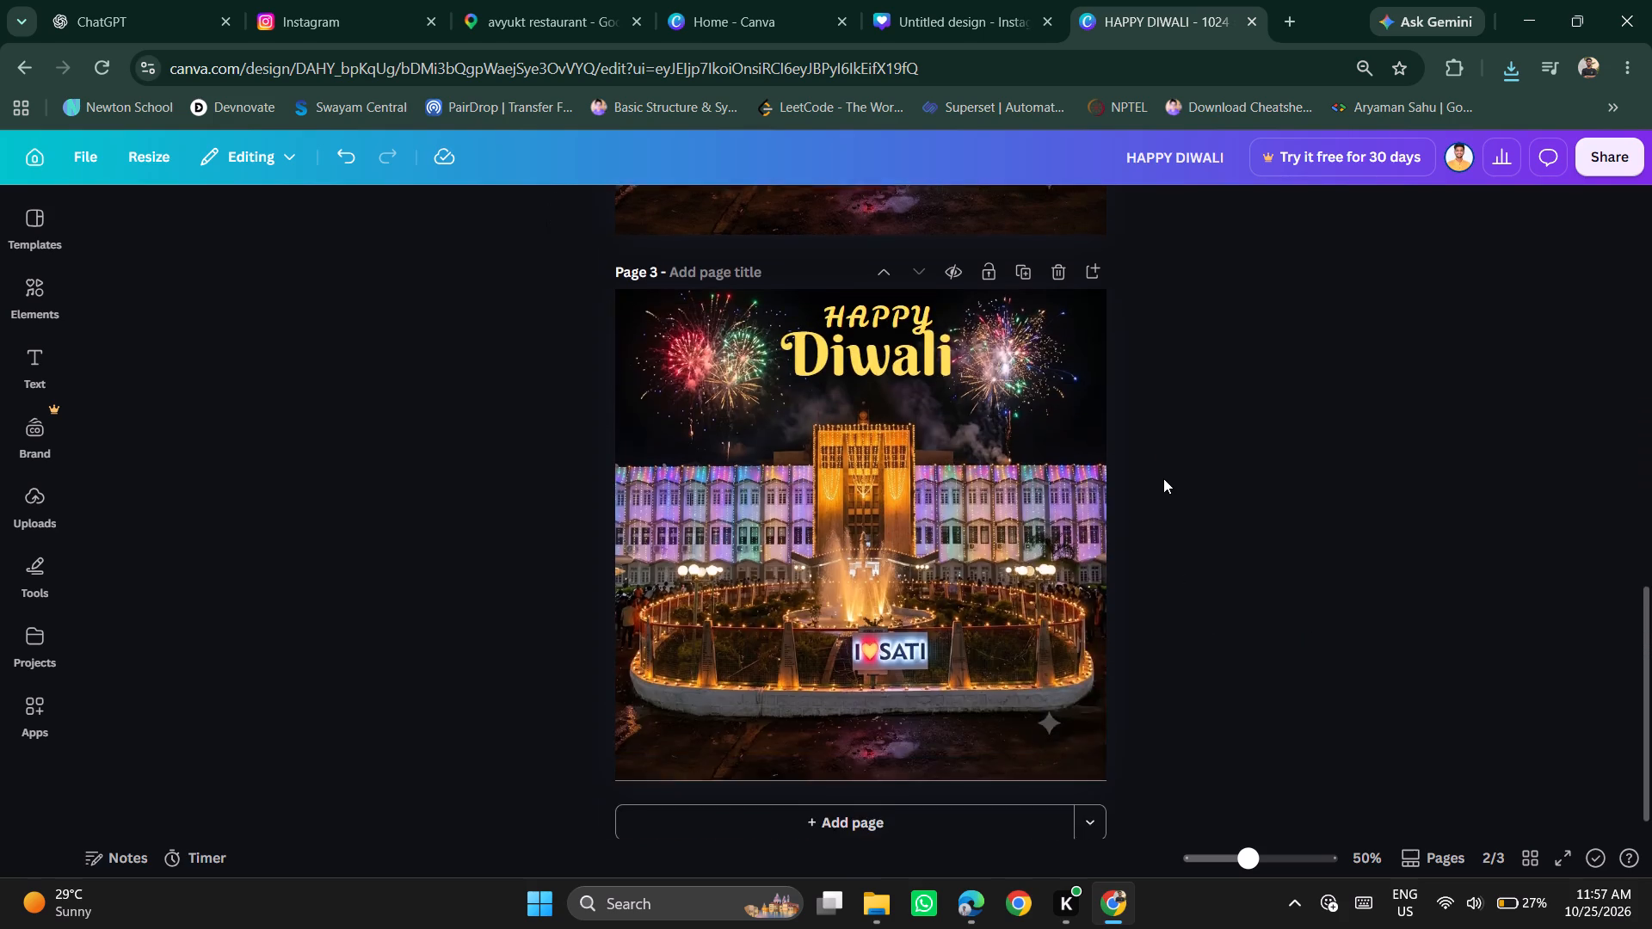
pyautogui.scroll(6, 1163, 478)
pyautogui.scroll(-6, 1163, 478)
pyautogui.scroll(1, 1163, 478)
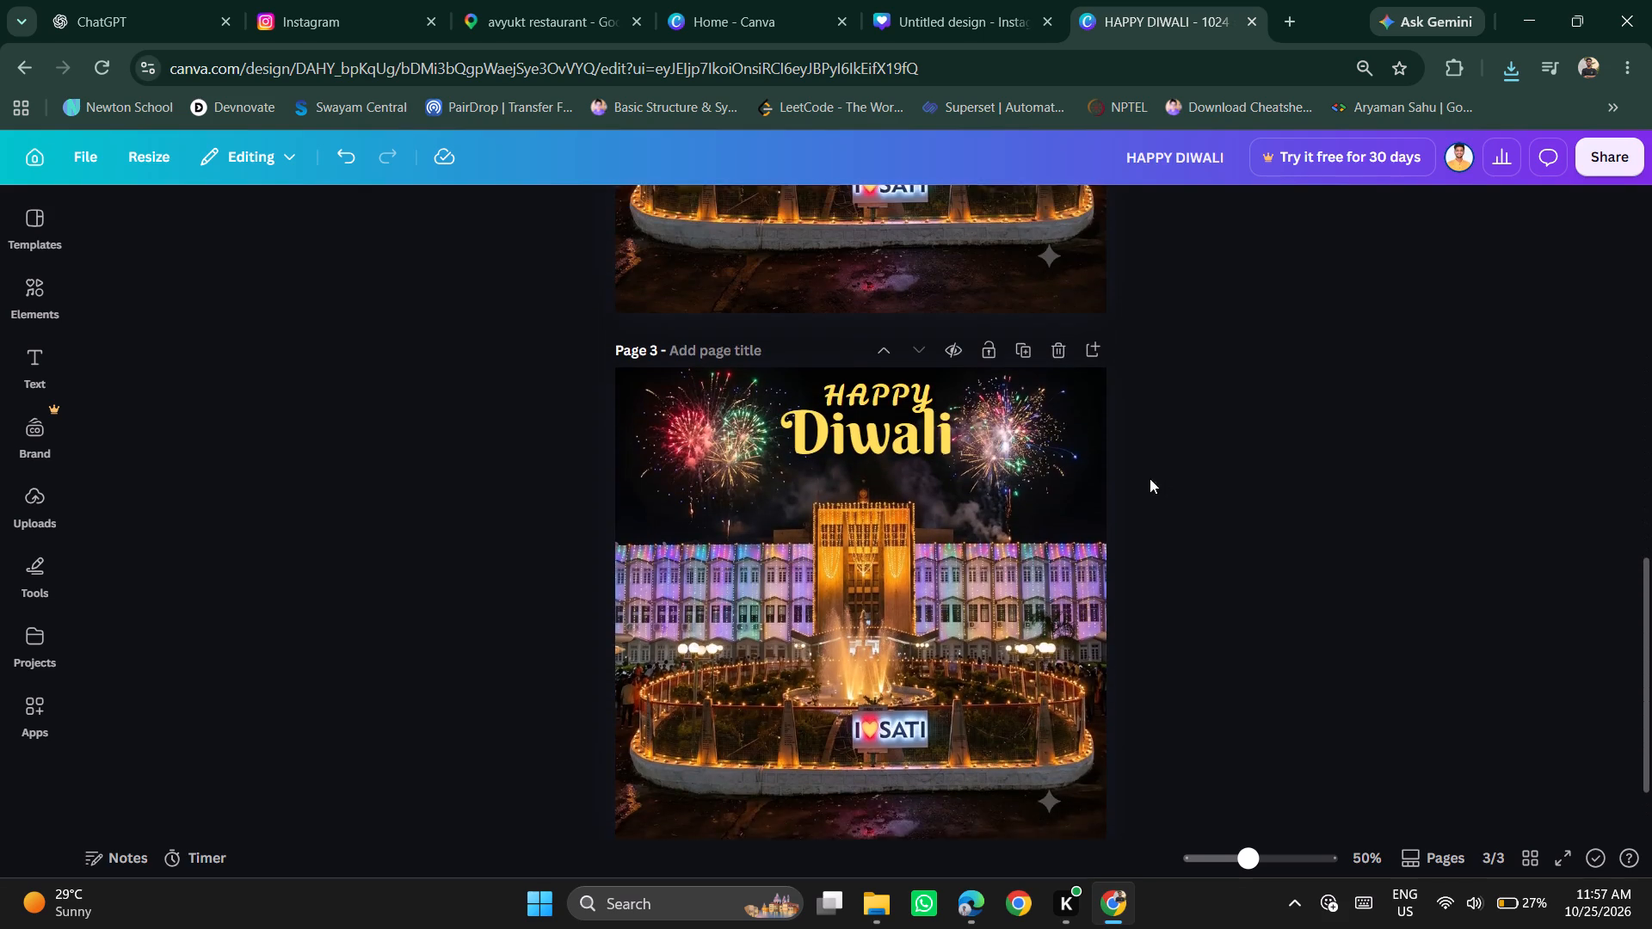
pyautogui.click(890, 466)
pyautogui.moveTo(890, 460); pyautogui.dragTo(893, 473)
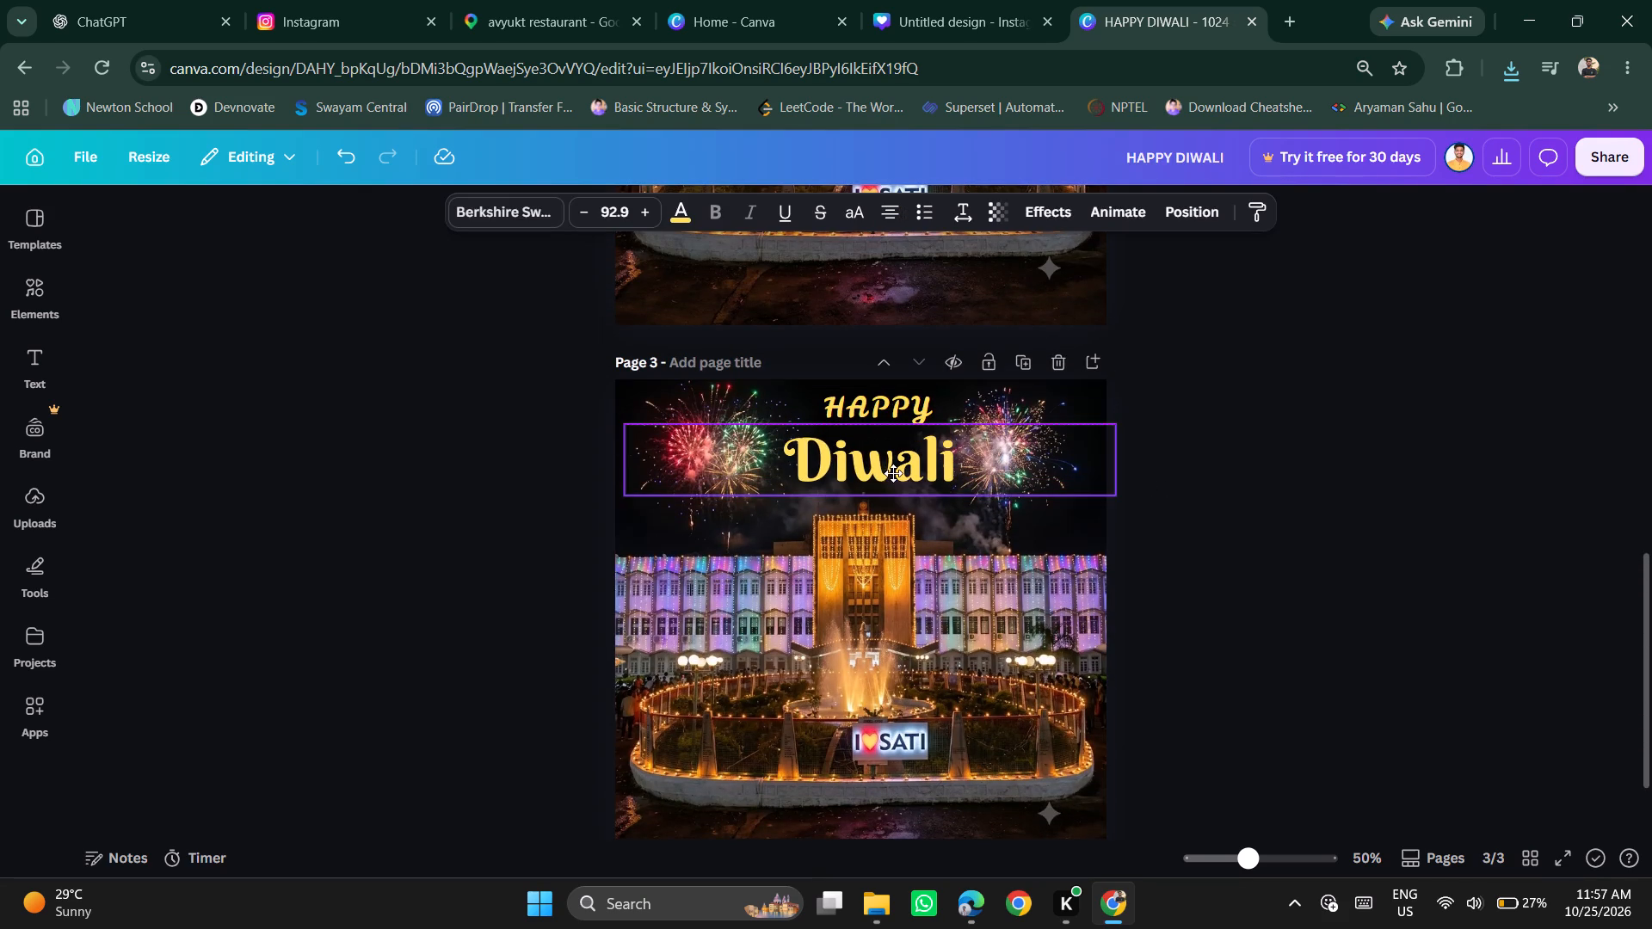
pyautogui.moveTo(893, 473); pyautogui.dragTo(886, 477)
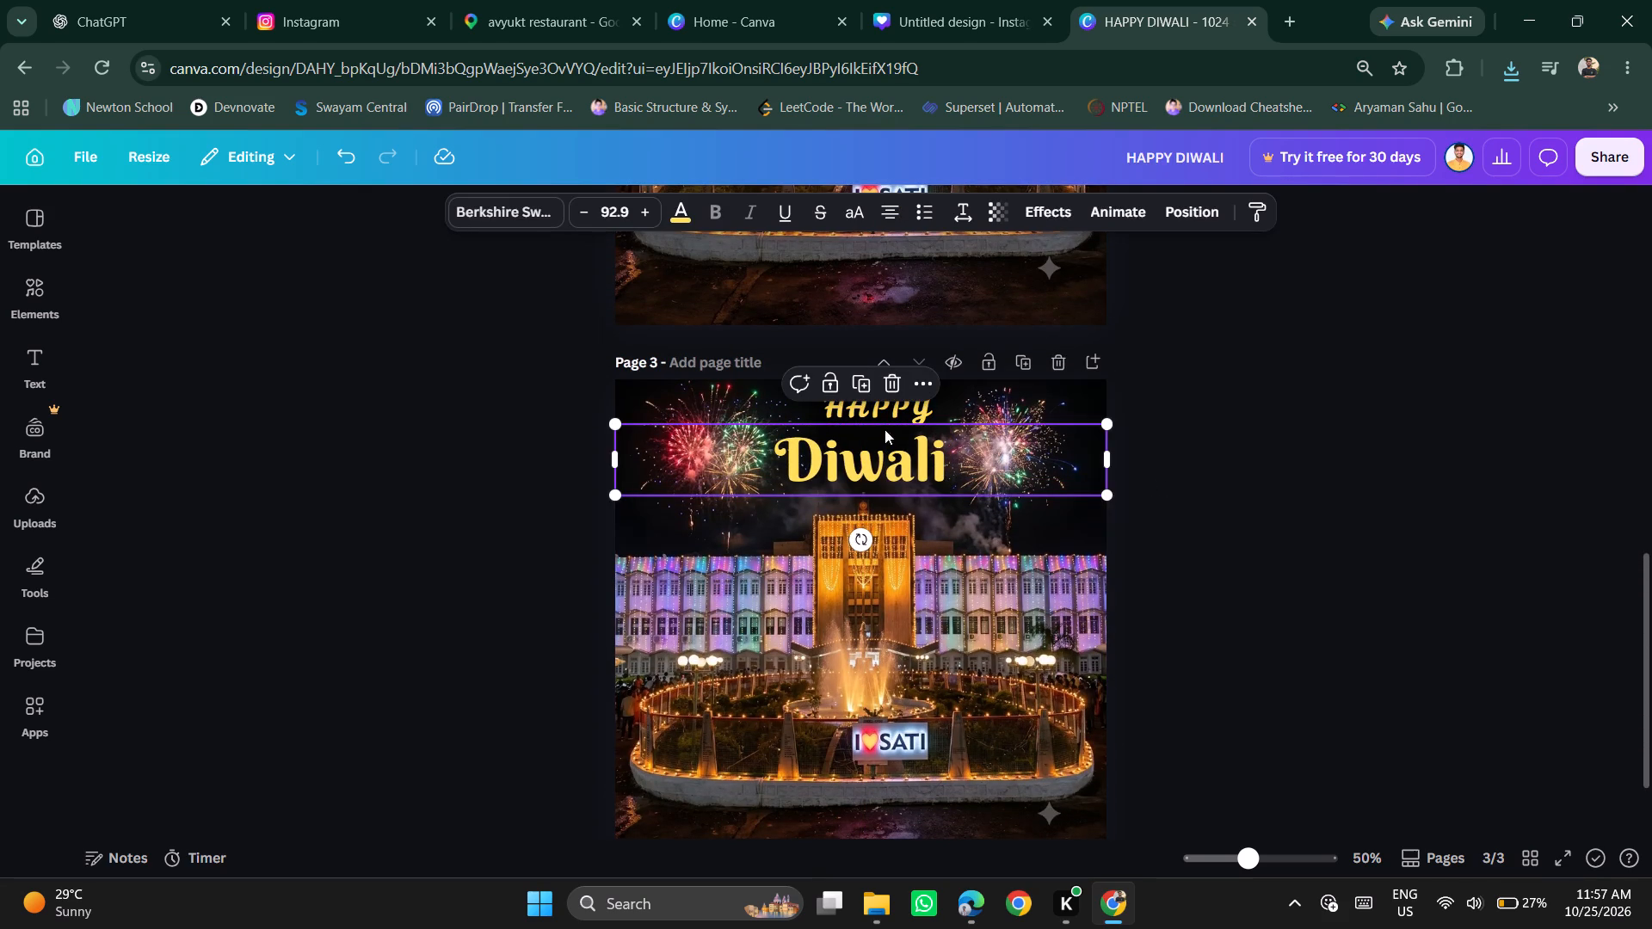
# Move page 3's HAPPY text slightly down, closer above the Diwali text and a little right of the page's centre.
pyautogui.click(884, 410)
pyautogui.moveTo(895, 408); pyautogui.dragTo(882, 415)
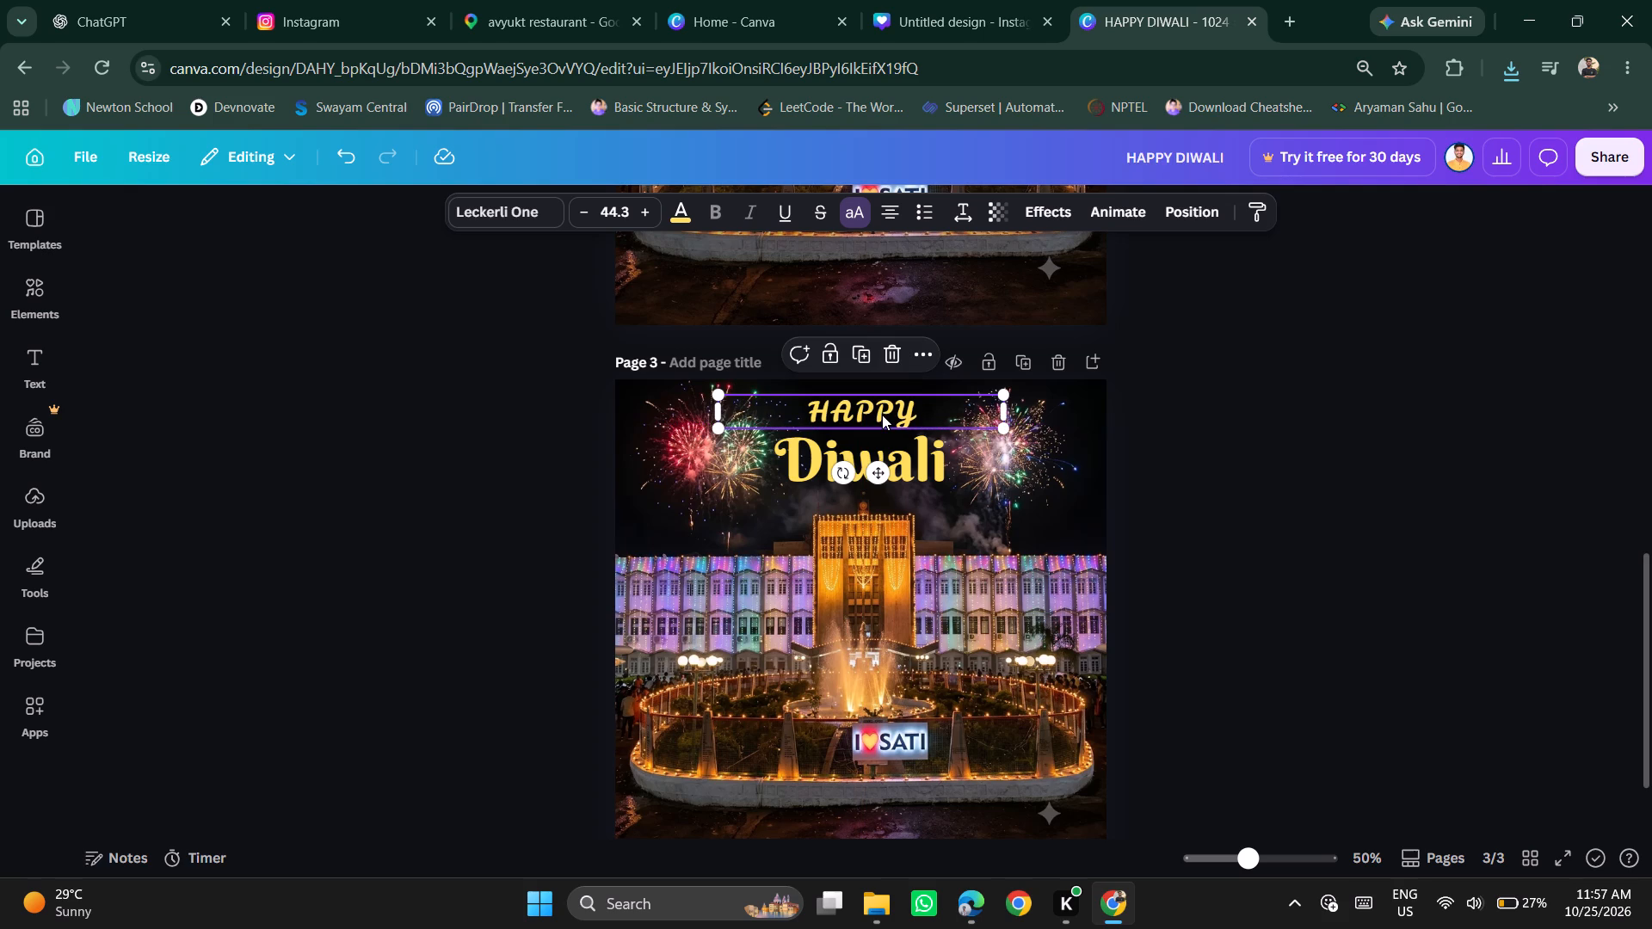
pyautogui.moveTo(882, 415); pyautogui.dragTo(885, 415)
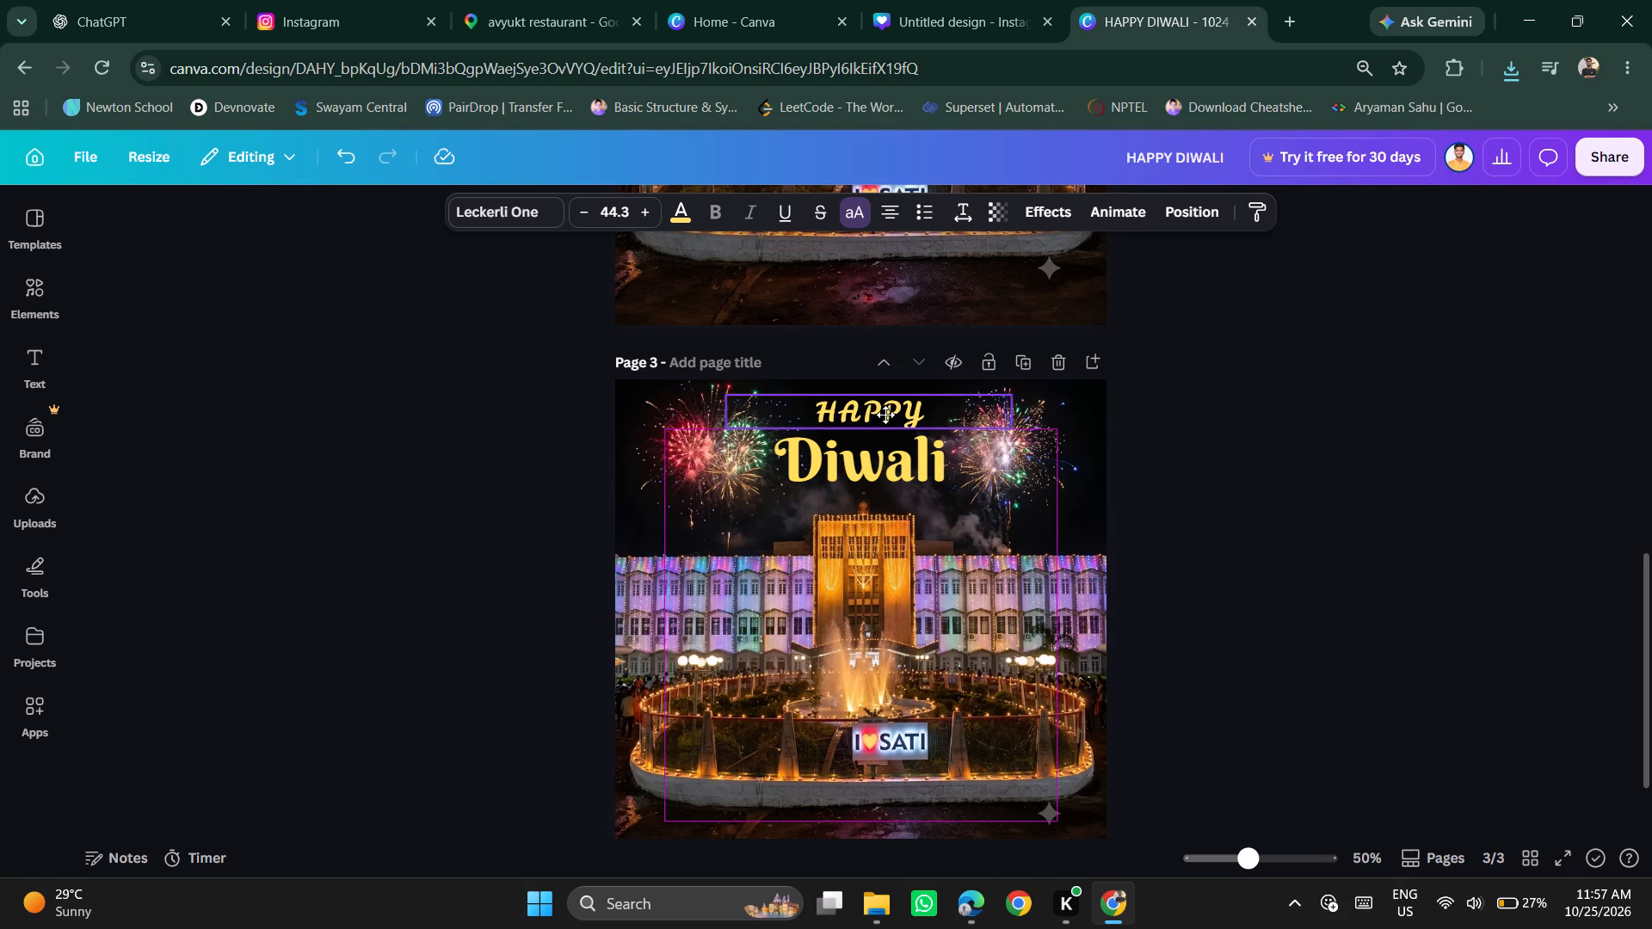